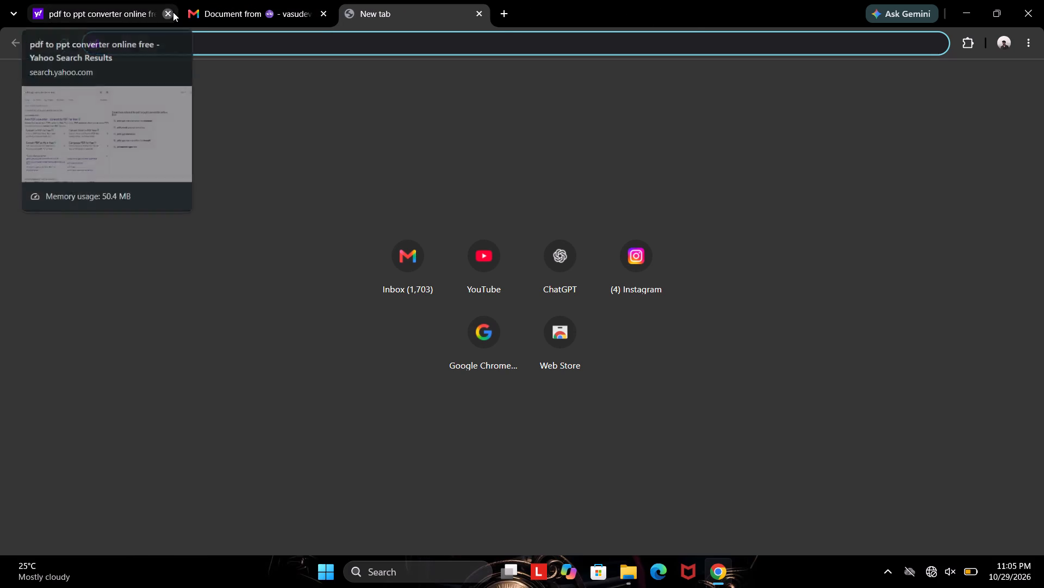
# Close the PDF-to-PPT converter search and Gmail document tabs, keeping the new tab, and close the Pictures File Explorer window.
pyautogui.click(173, 12)
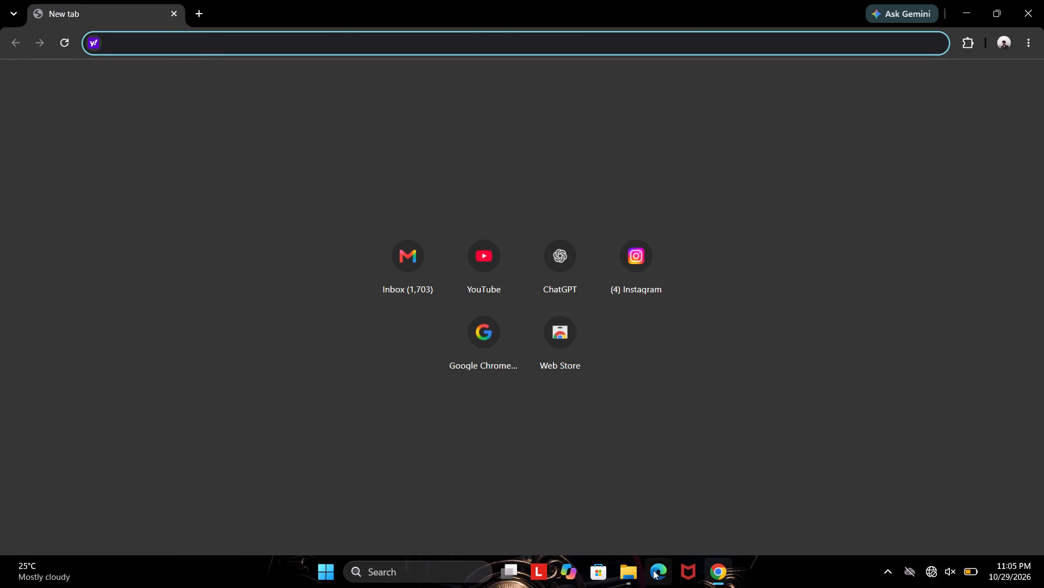
pyautogui.click(683, 452)
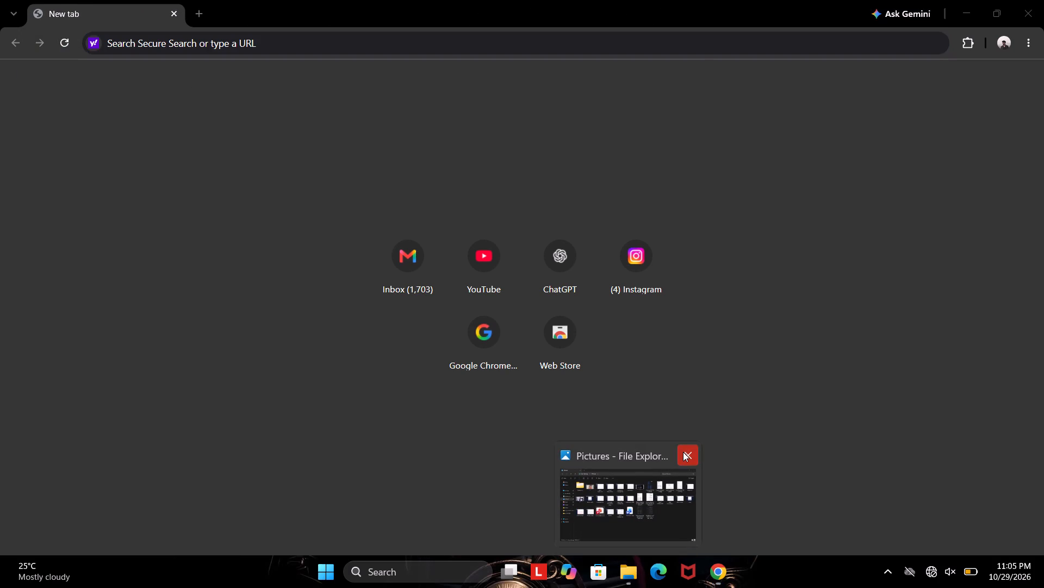
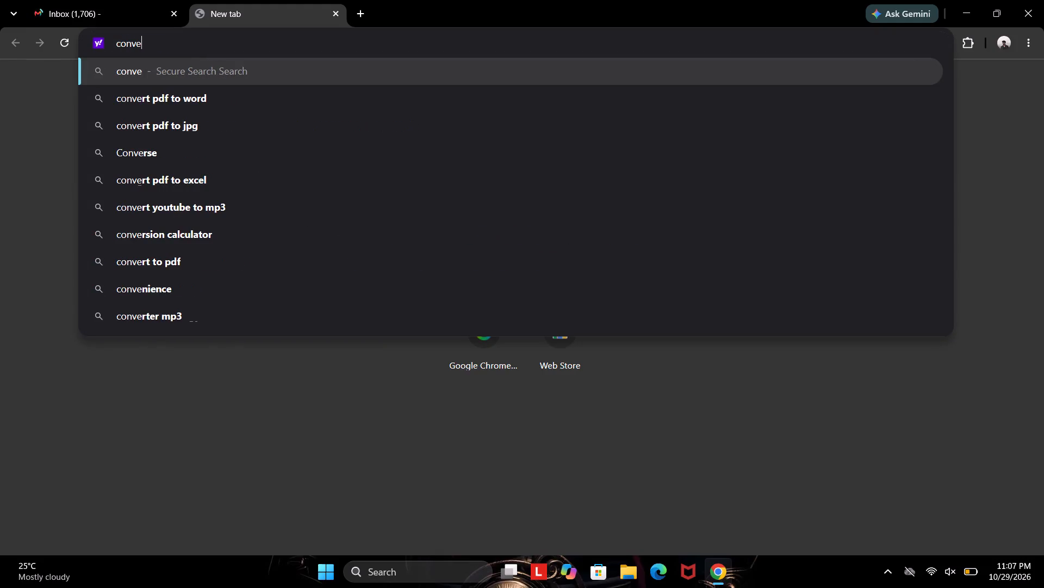
# Search the web for "convert pdf to ppt" in the new tab.
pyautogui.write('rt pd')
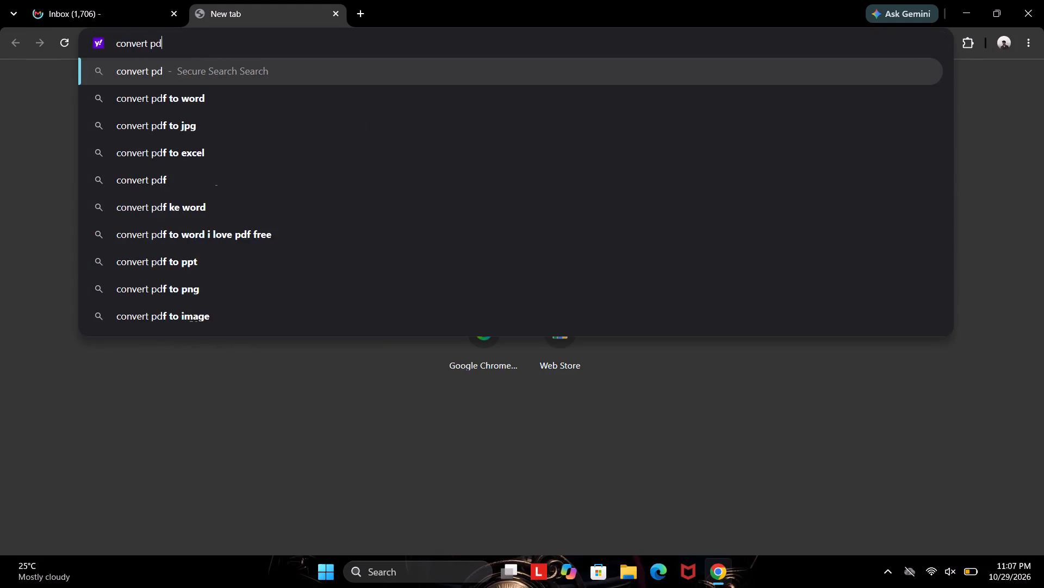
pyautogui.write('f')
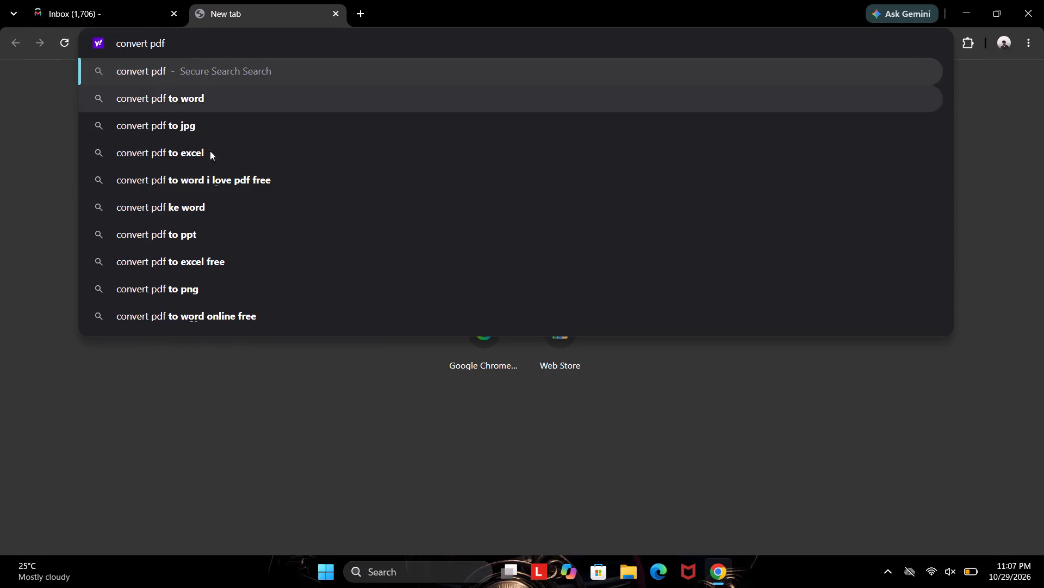
pyautogui.click(222, 236)
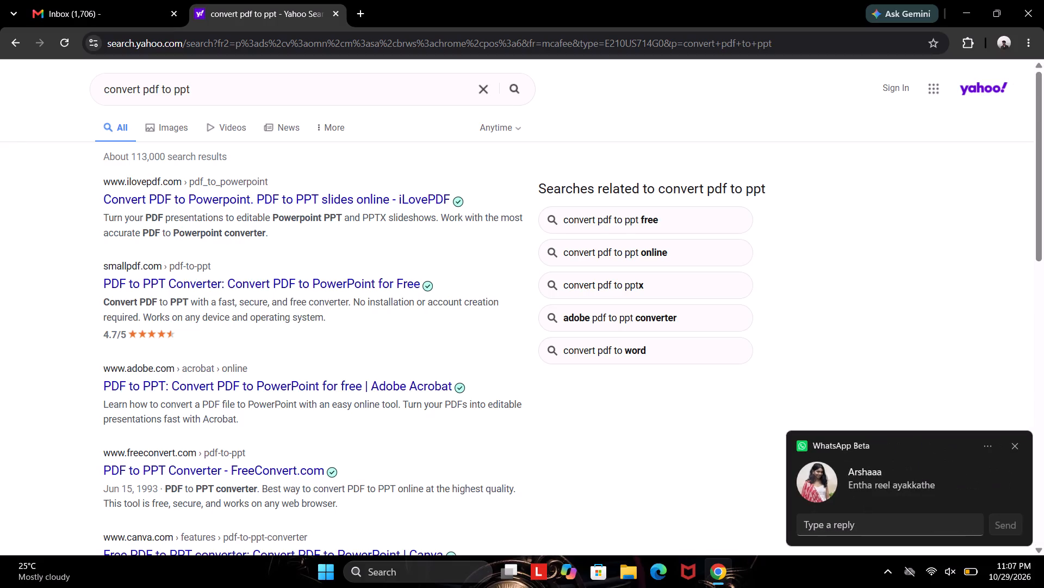
# Refine the web search to the suggested query "convert pdf to ppt online free".
pyautogui.click(267, 77)
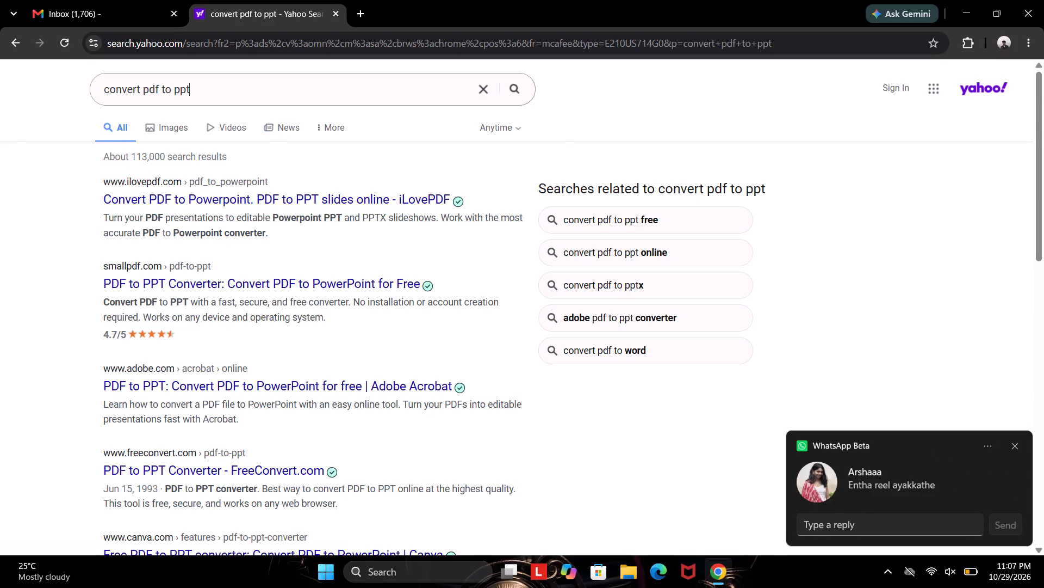
pyautogui.press('space')
pyautogui.click(243, 137)
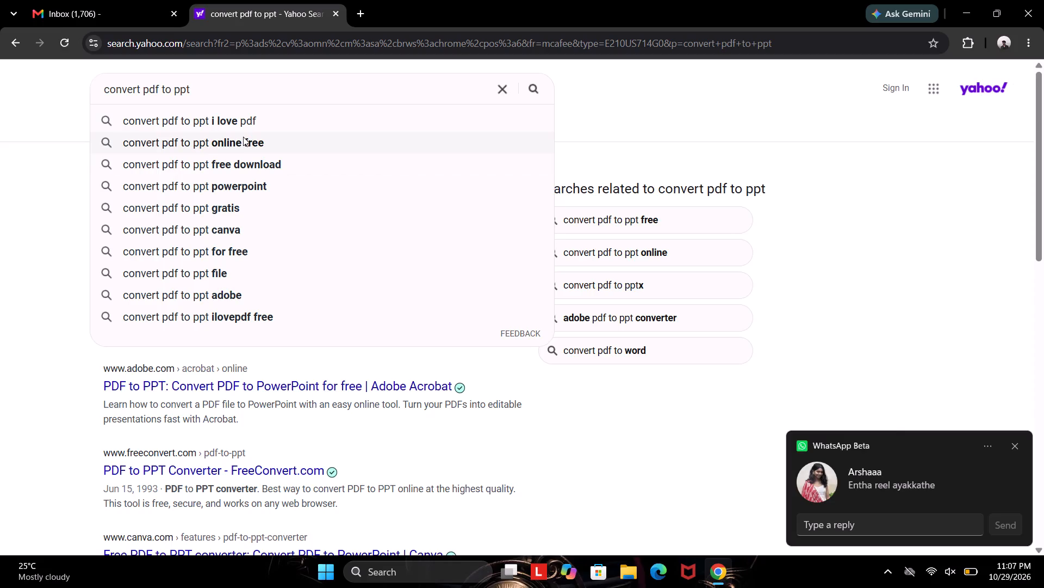
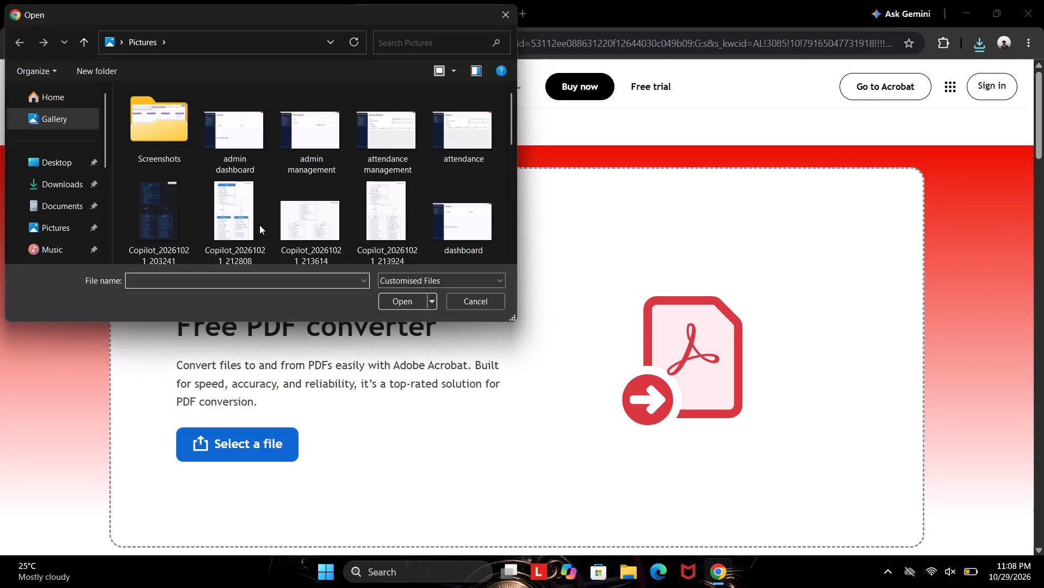
# Upload the recent PDF file ooooop to the Adobe Acrobat PDF converter.
pyautogui.click(82, 87)
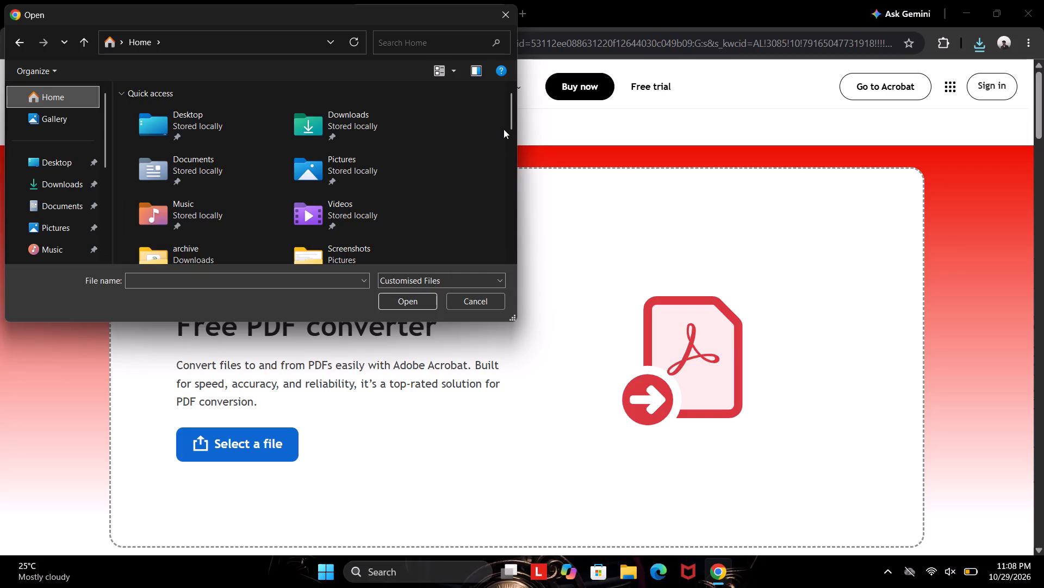
pyautogui.moveTo(513, 120); pyautogui.dragTo(511, 153)
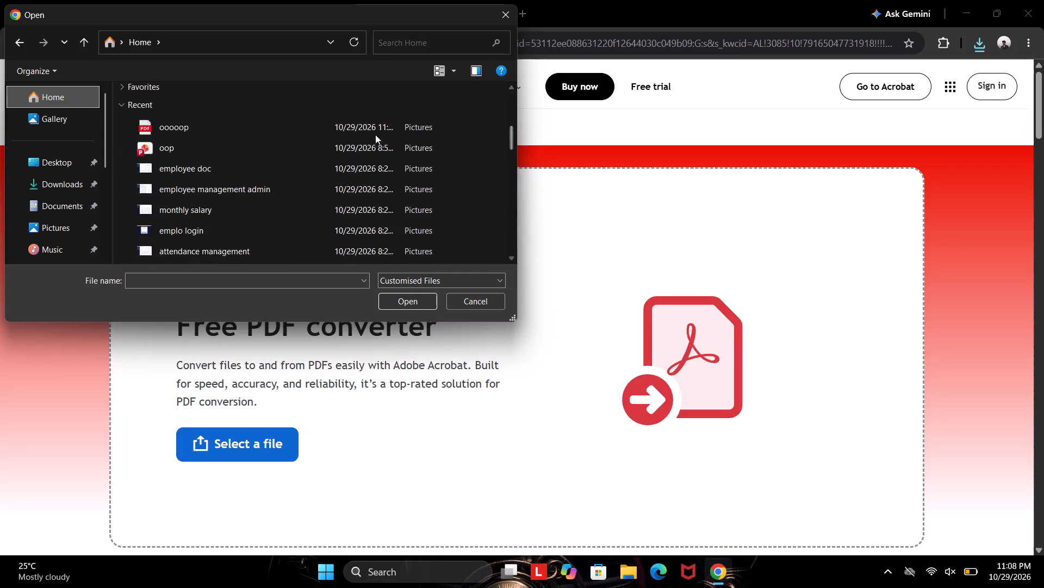
pyautogui.click(356, 126)
pyautogui.click(404, 302)
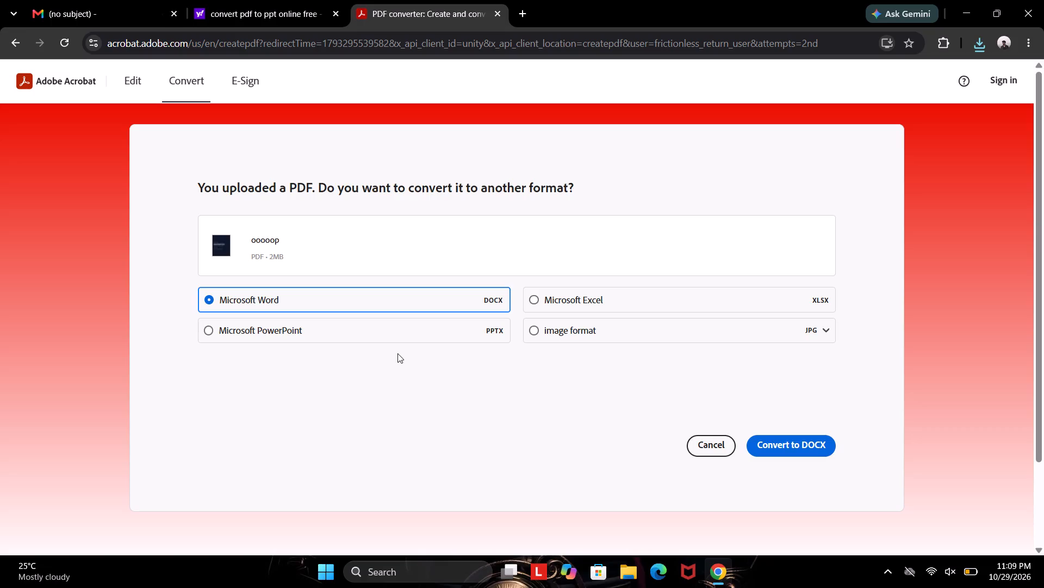
# Convert the uploaded PDF to Microsoft PowerPoint (PPTX) format.
pyautogui.click(415, 325)
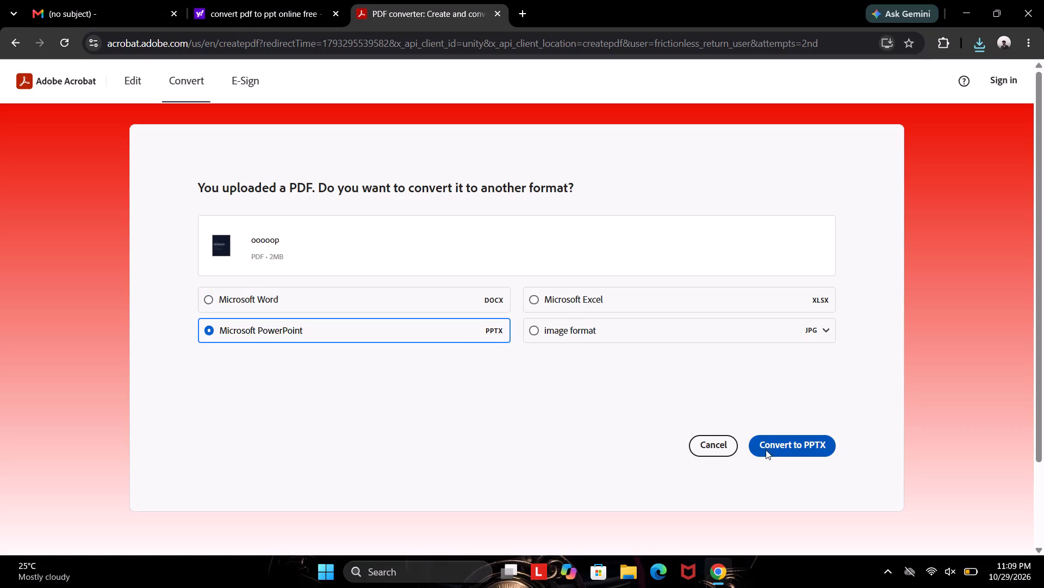
pyautogui.click(768, 449)
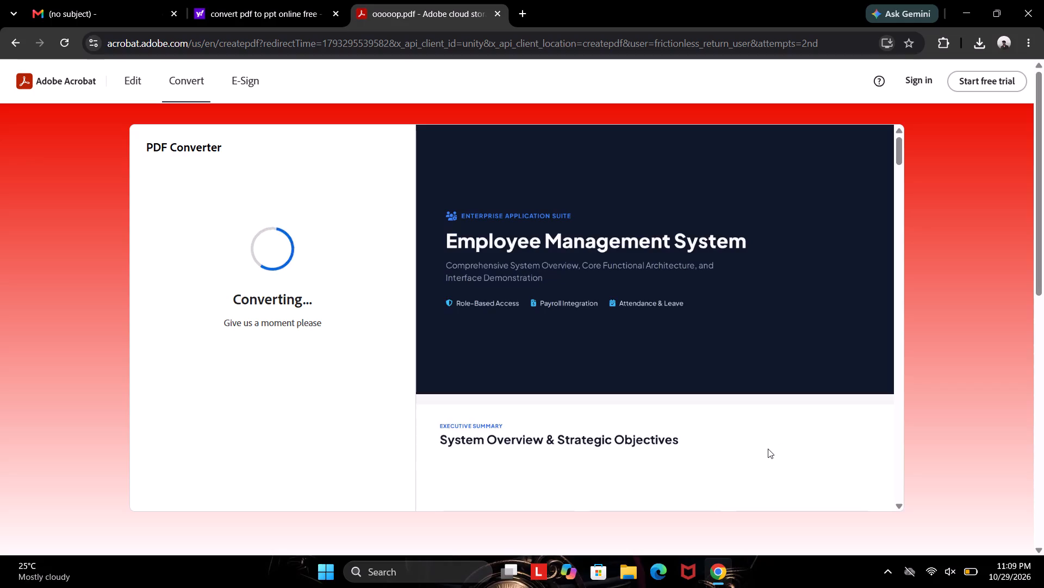
# In File Explorer, show the Pictures collection of the Gallery and view the employee documents screenshot enlarged in the photo viewer.
pyautogui.doubleClick(634, 578)
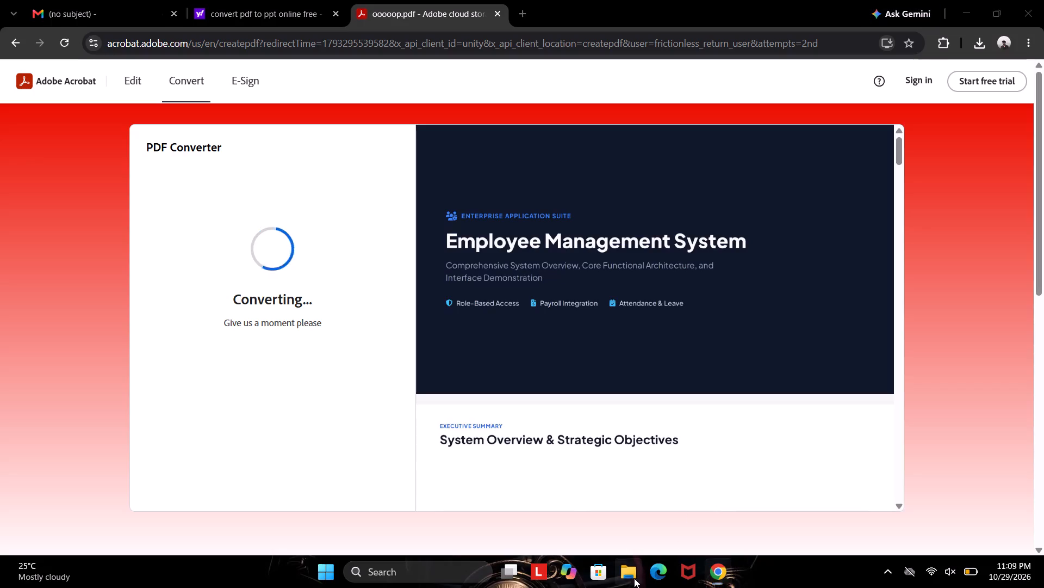
pyautogui.click(634, 578)
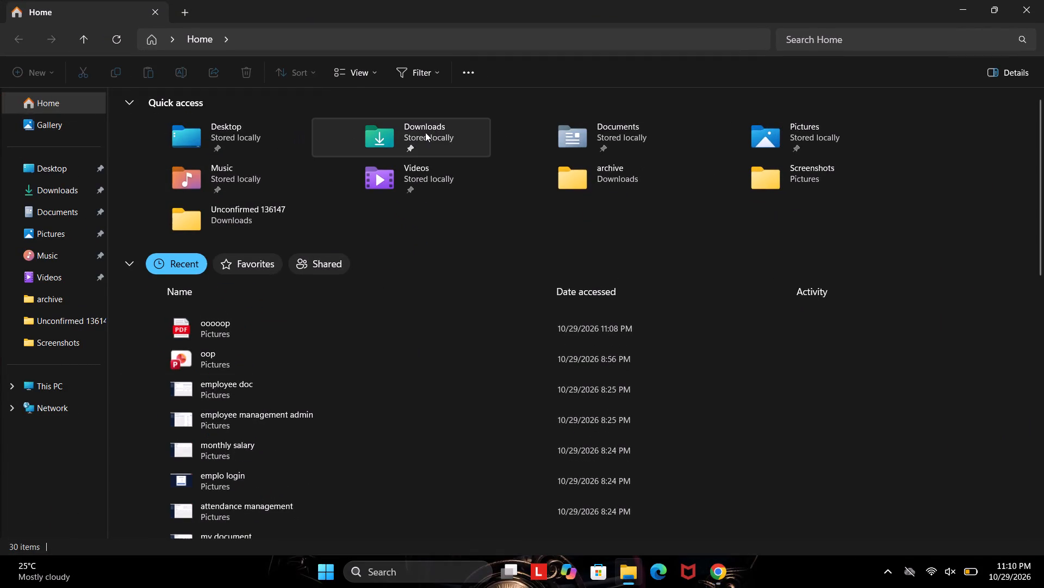
pyautogui.click(67, 130)
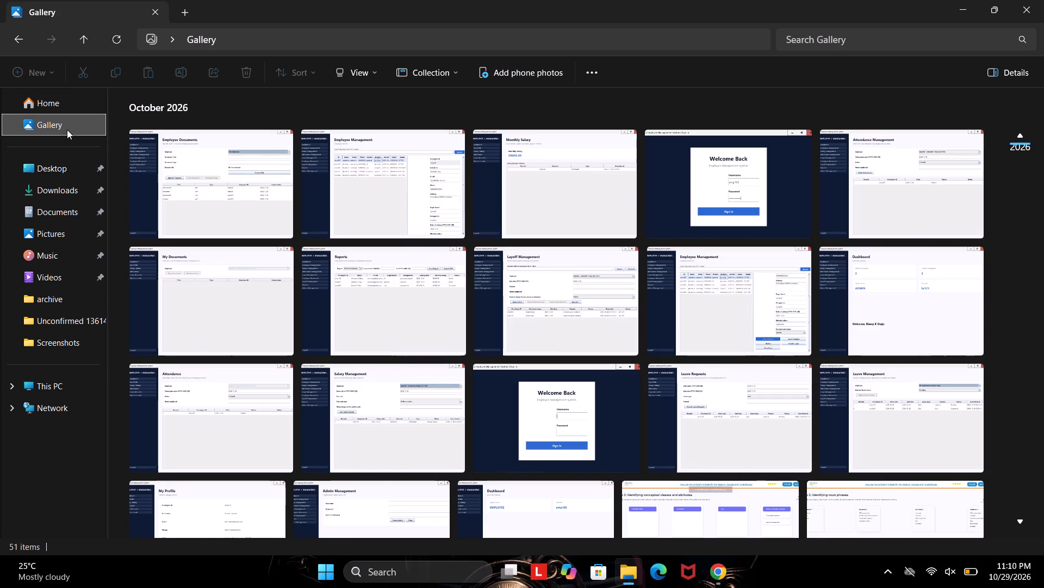
pyautogui.click(432, 78)
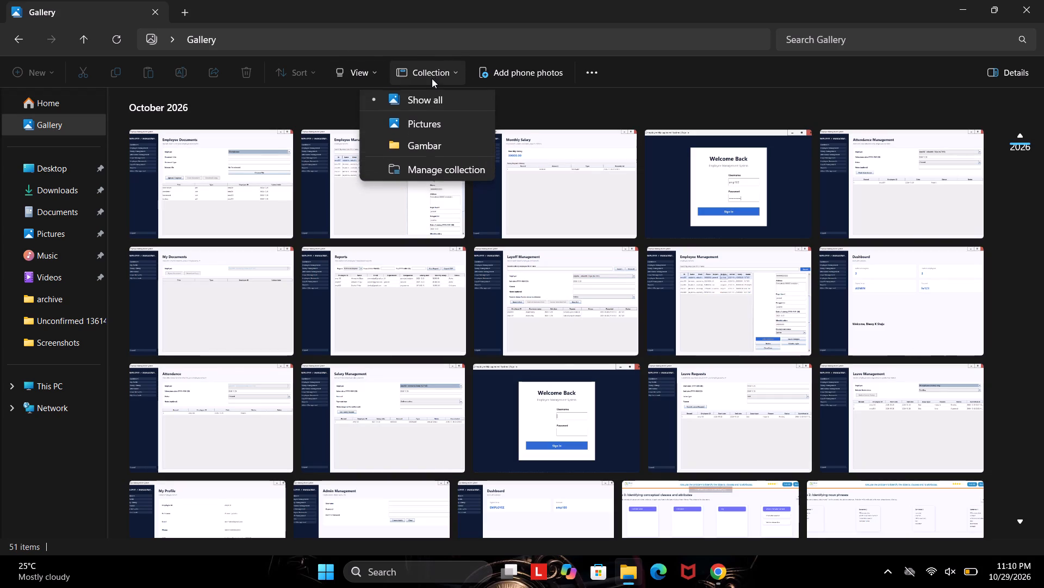
pyautogui.click(422, 126)
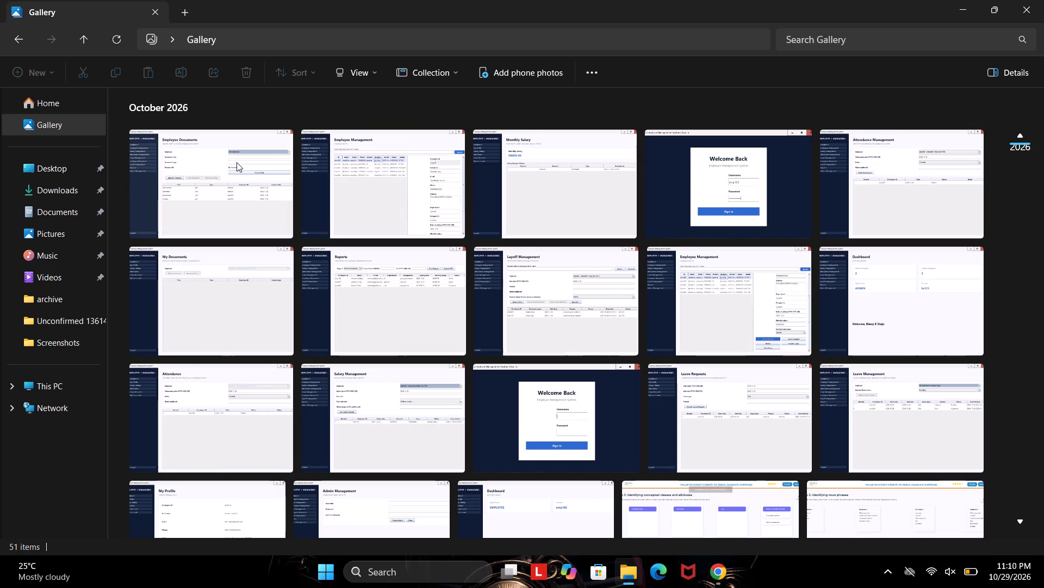
pyautogui.click(237, 162)
pyautogui.doubleClick(237, 162)
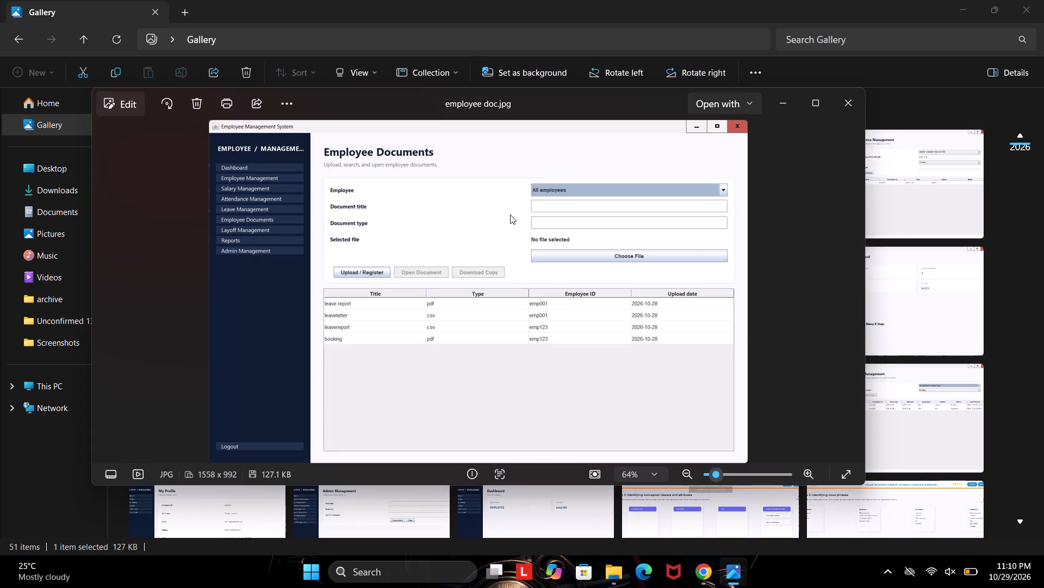
pyautogui.click(810, 100)
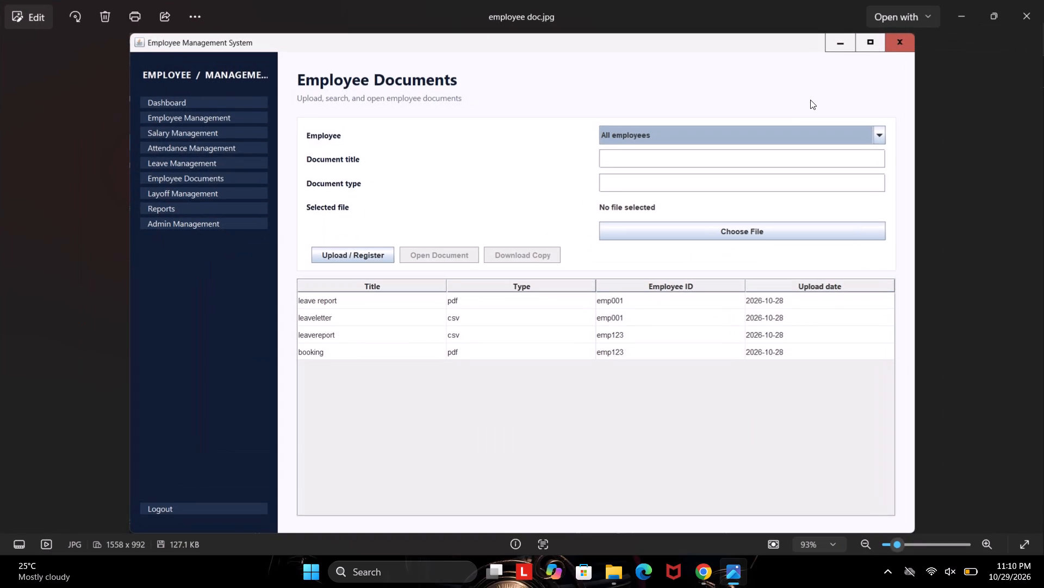
pyautogui.press('Right')
pyautogui.press('Left')
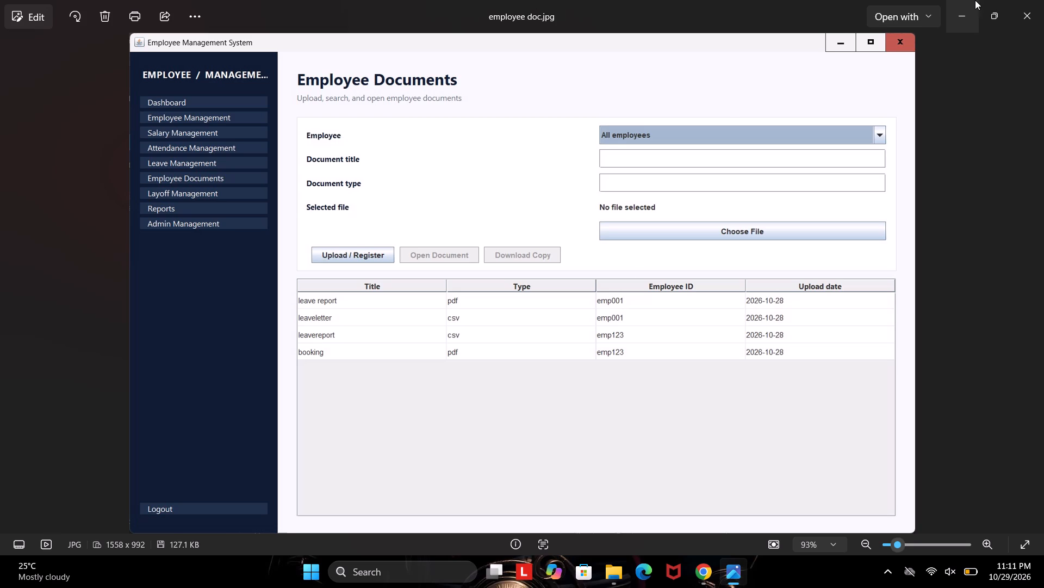
pyautogui.click(1043, 0)
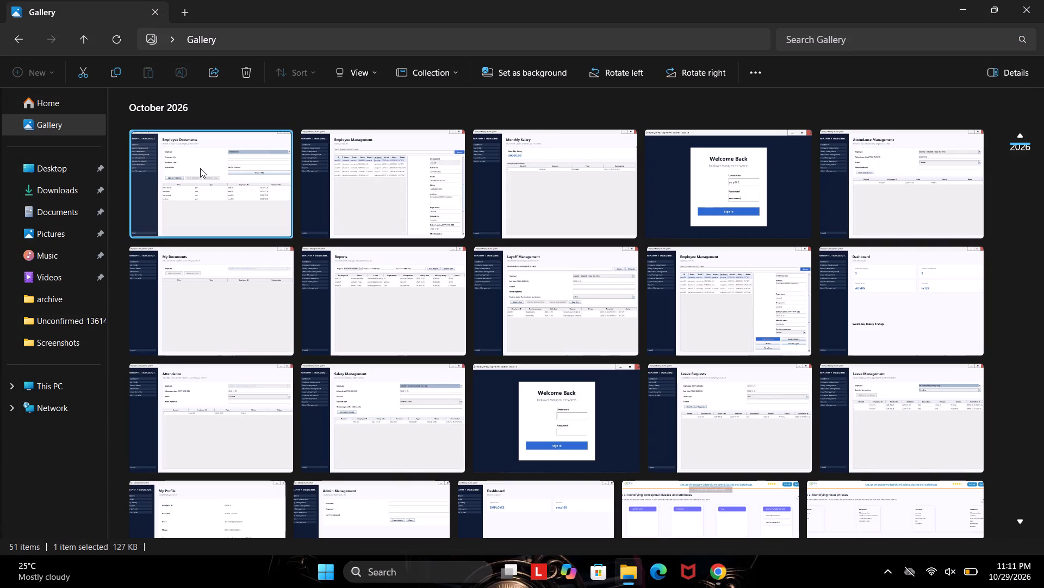
# In the Pictures folder, delete the five images emplo login, employee doc, employee management admin, employee management and employee profile.
pyautogui.click(58, 227)
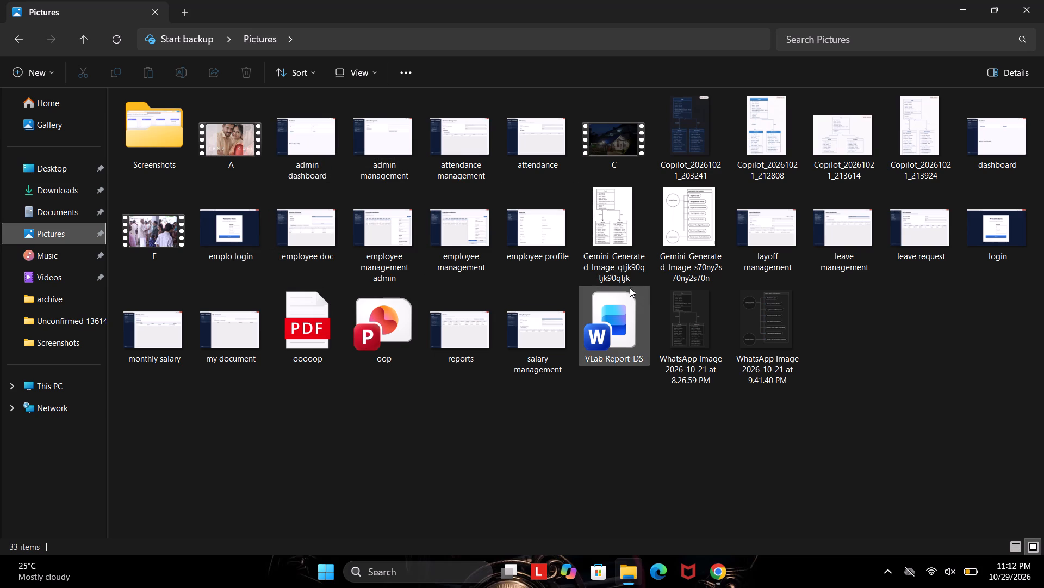
pyautogui.moveTo(567, 278); pyautogui.dragTo(328, 242)
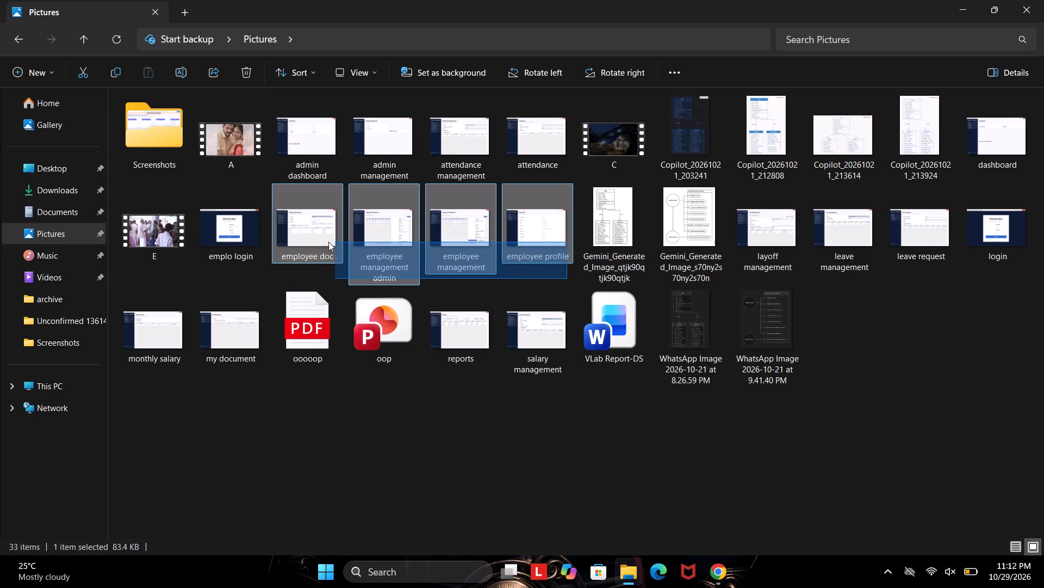
pyautogui.moveTo(328, 242); pyautogui.dragTo(227, 226)
pyautogui.rightClick(227, 226)
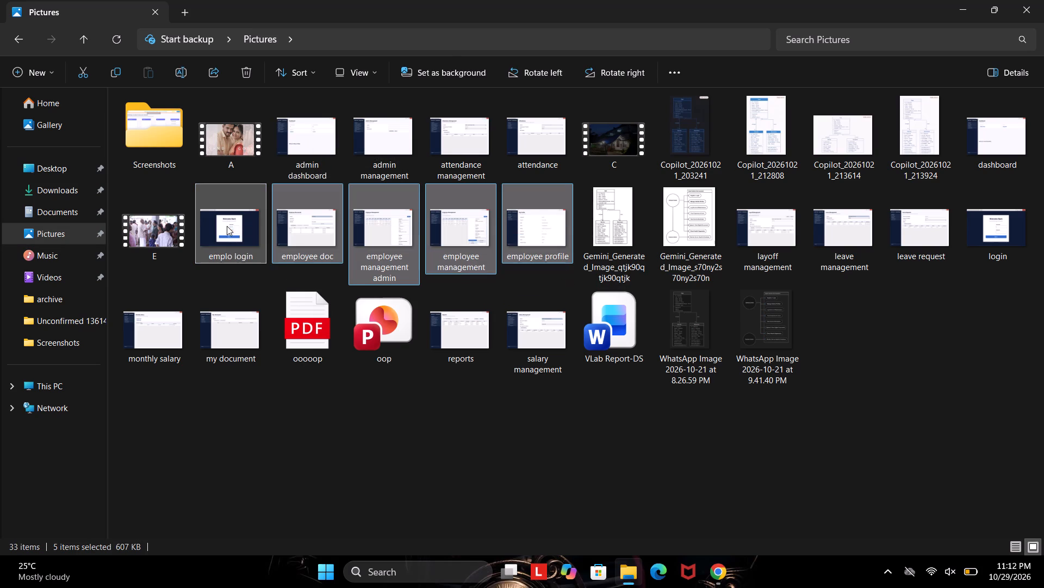
pyautogui.click(425, 27)
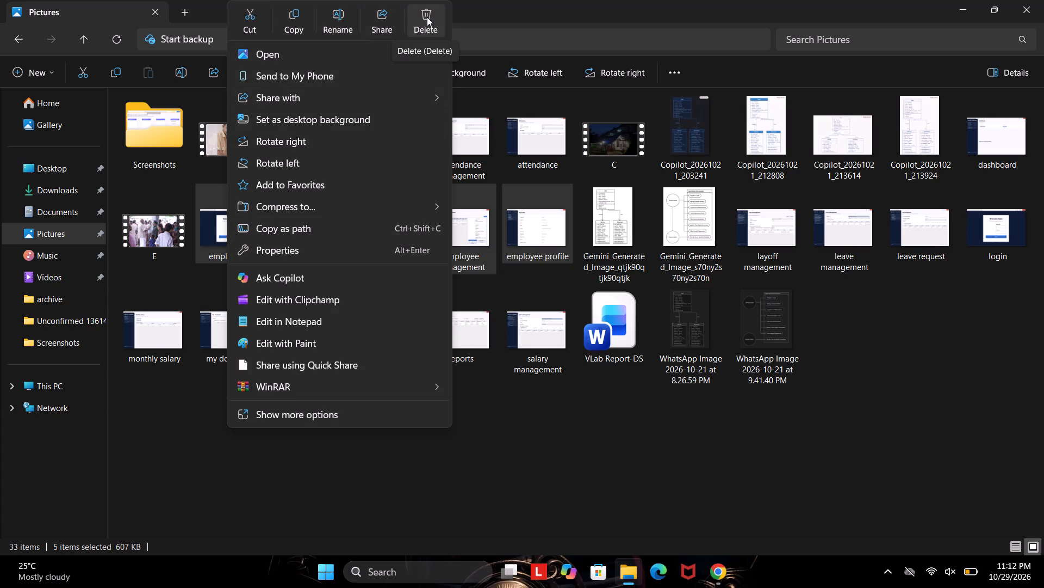
pyautogui.click(427, 17)
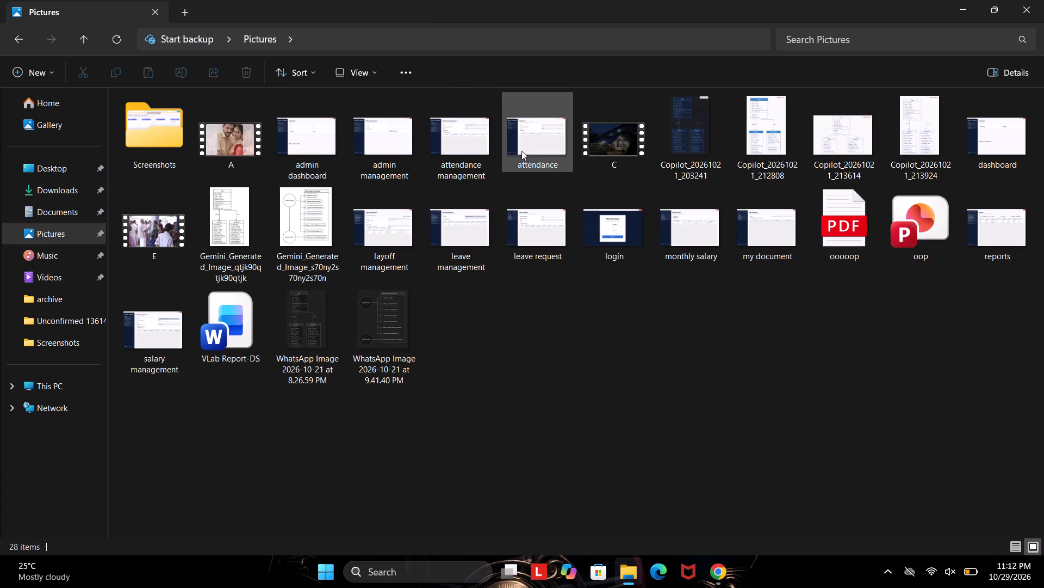
# Delete the login and dashboard images from the Pictures folder.
pyautogui.rightClick(619, 229)
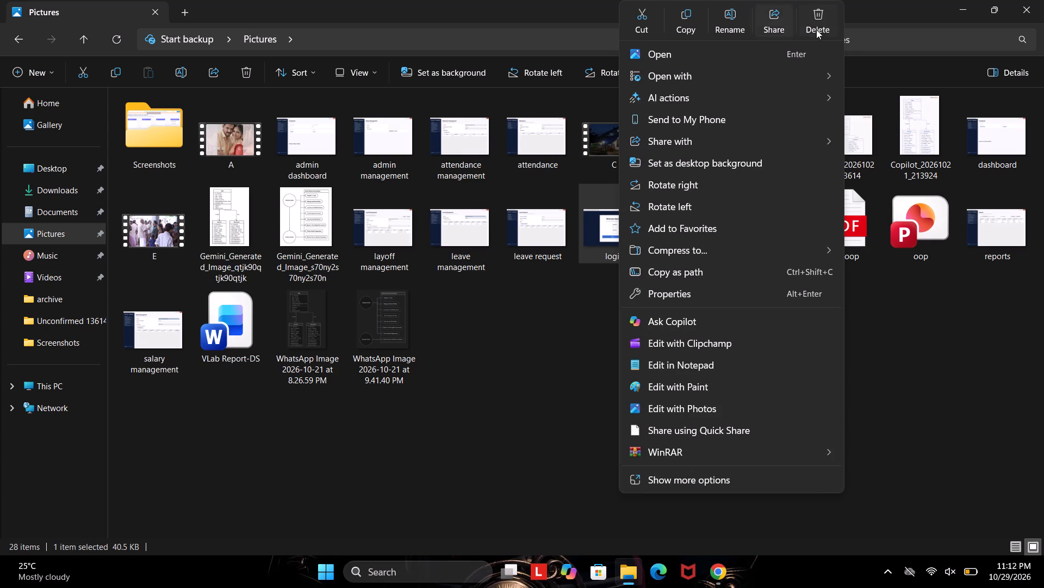
pyautogui.click(824, 29)
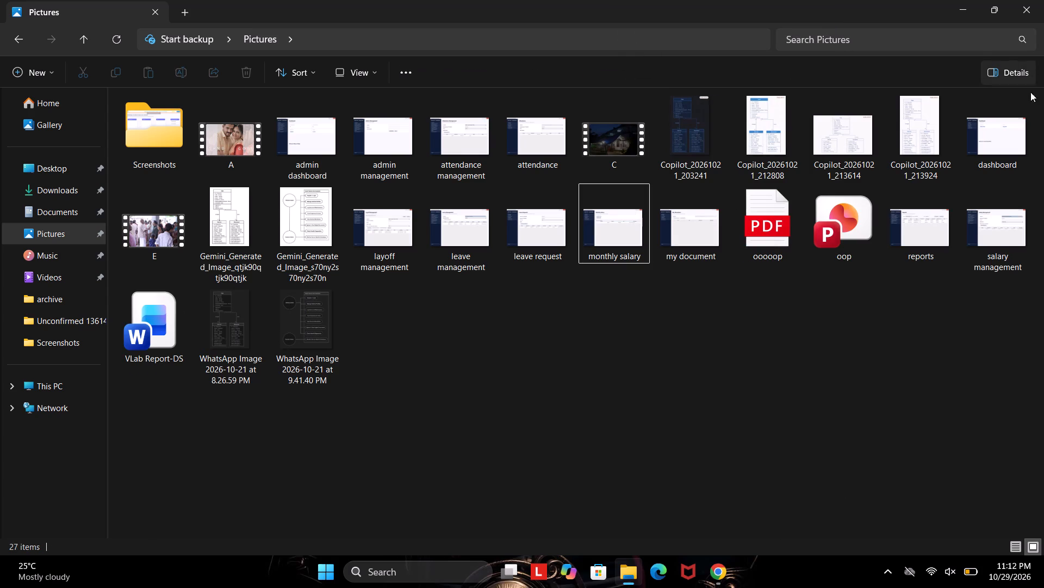
pyautogui.rightClick(1020, 117)
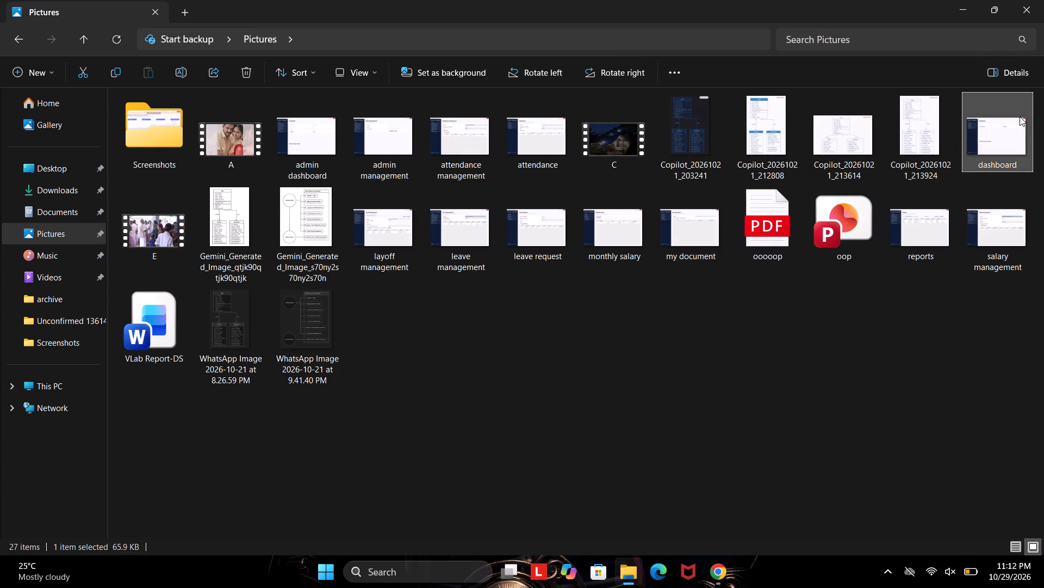
pyautogui.click(1011, 22)
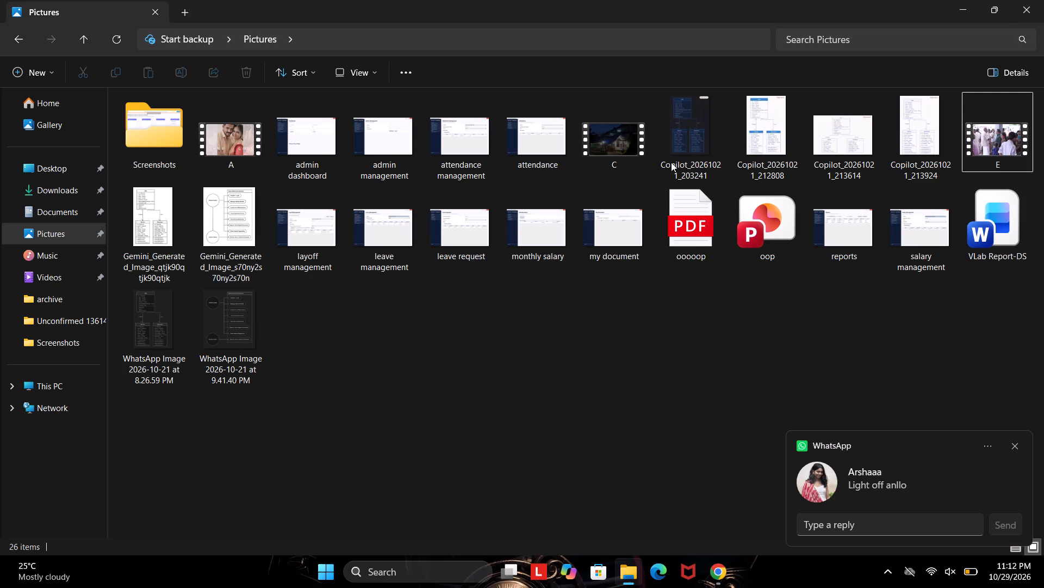
# Open the admin dashboard image from the Pictures folder in the photo viewer.
pyautogui.doubleClick(312, 133)
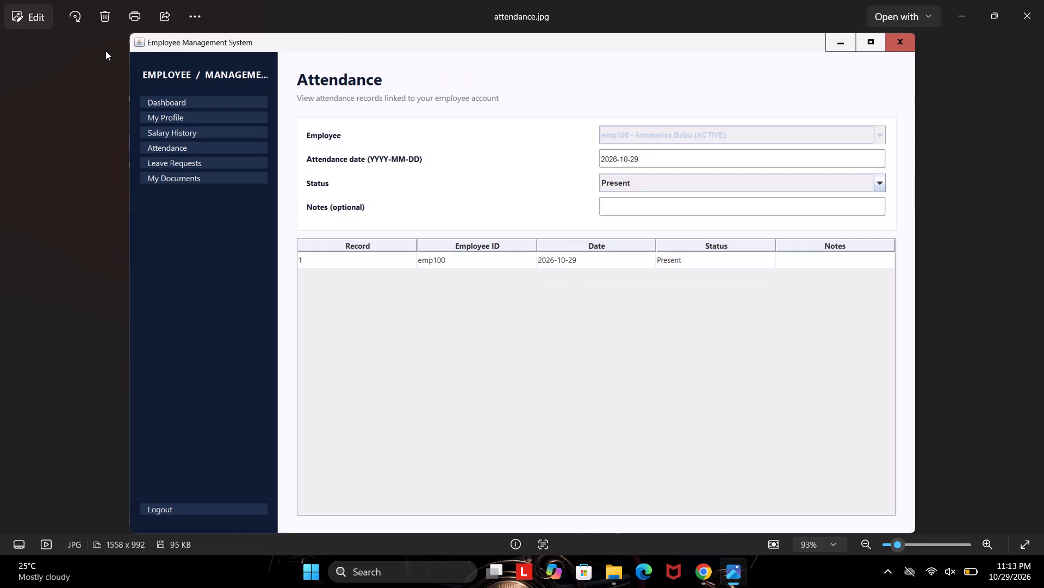
# Delete the attendance.jpg screenshot.
pyautogui.click(103, 15)
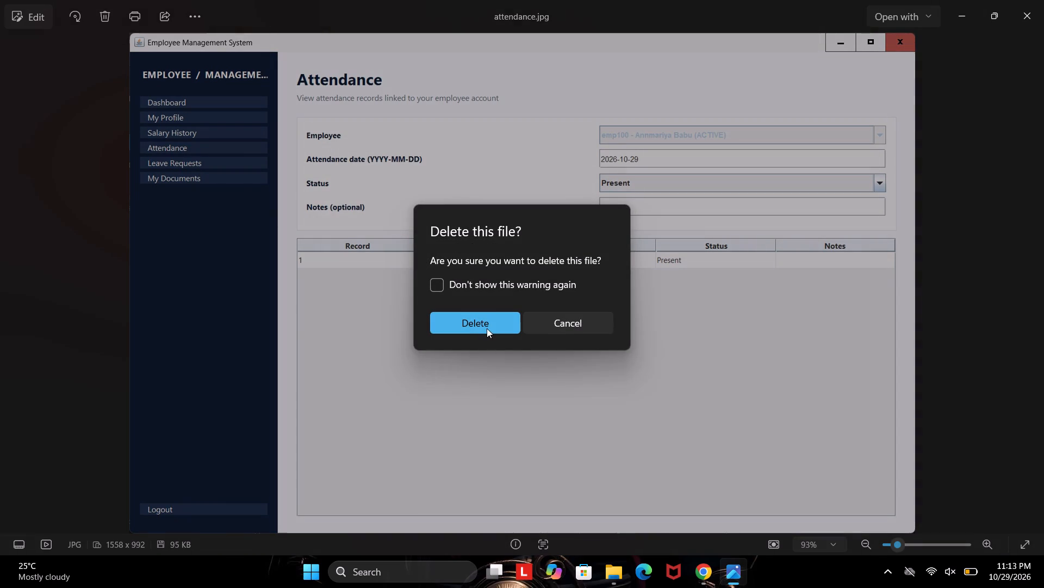
pyautogui.click(487, 328)
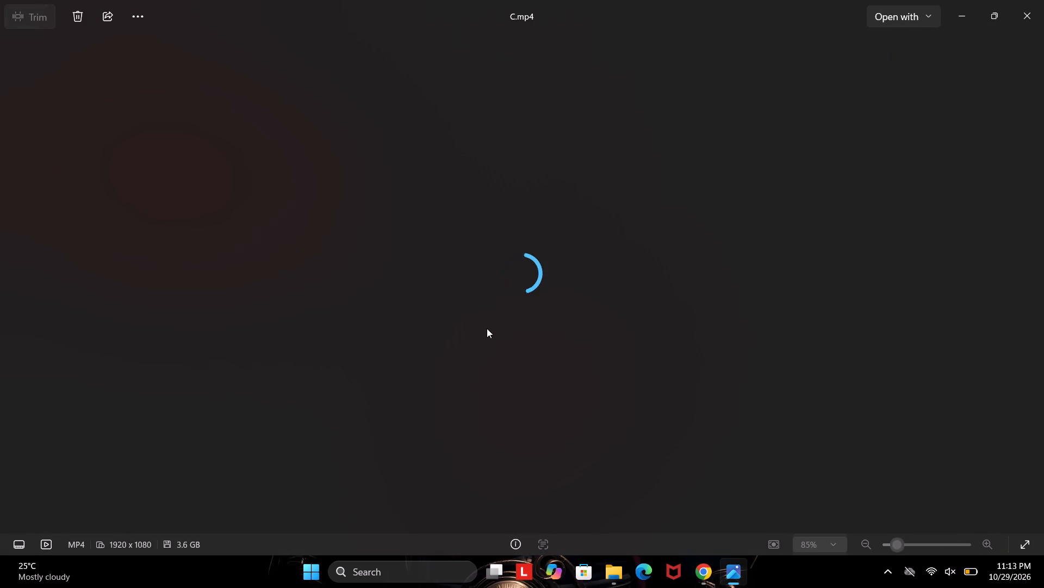
# Look back through the preceding files, including the attendance management screenshot, and close the photo viewer to return to the Pictures folder.
pyautogui.press('Left')
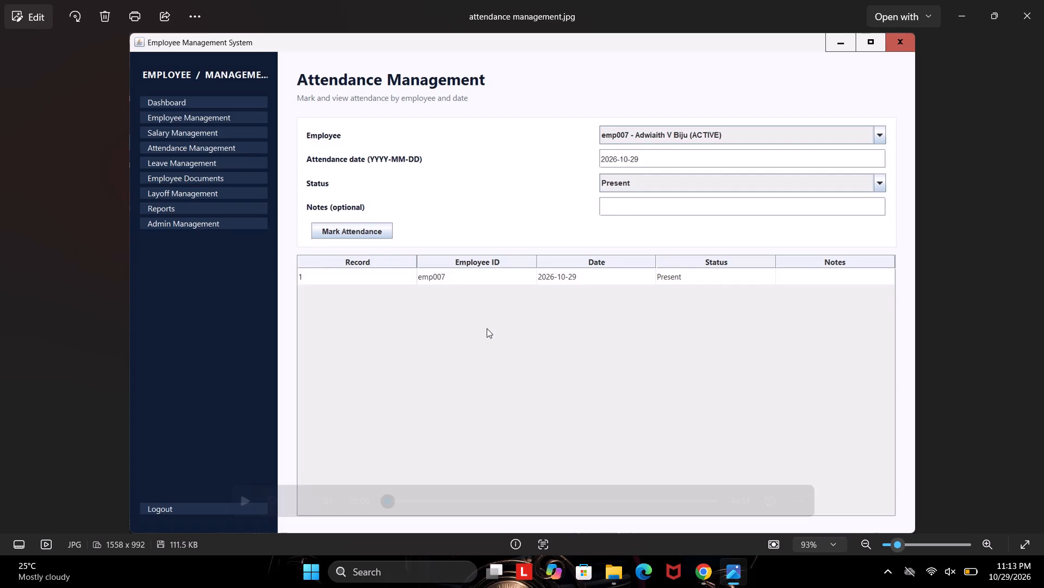
pyautogui.press('Left')
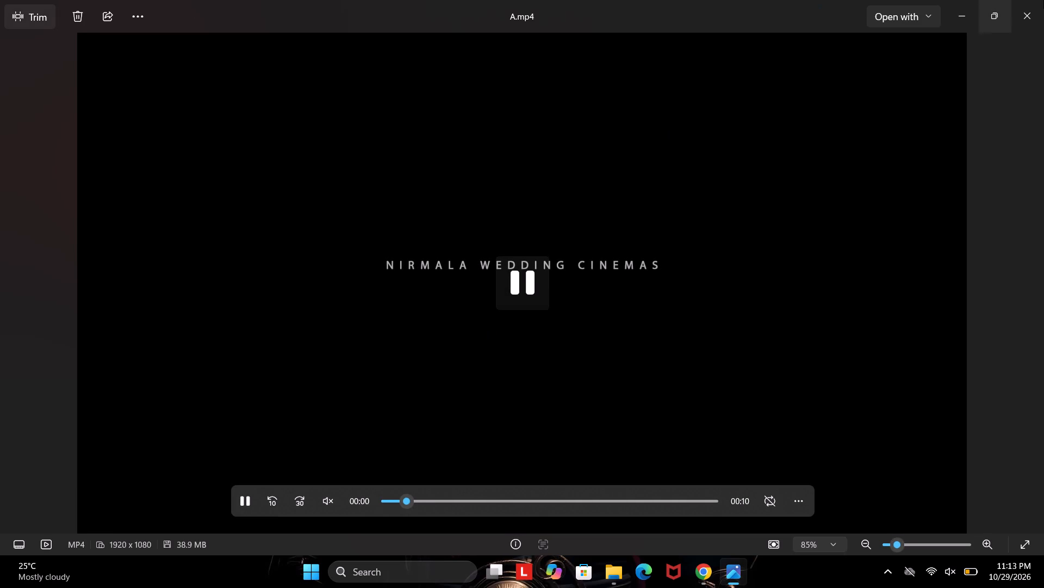
pyautogui.click(1043, 0)
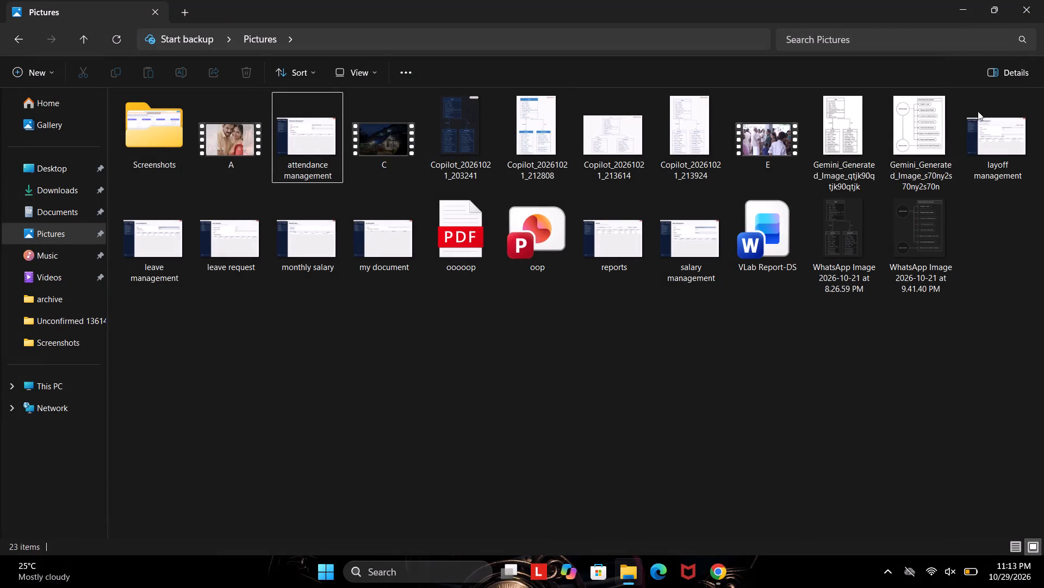
# Browse the Pictures images from layoff management onward and delete the leave request, monthly salary and my document images.
pyautogui.doubleClick(995, 130)
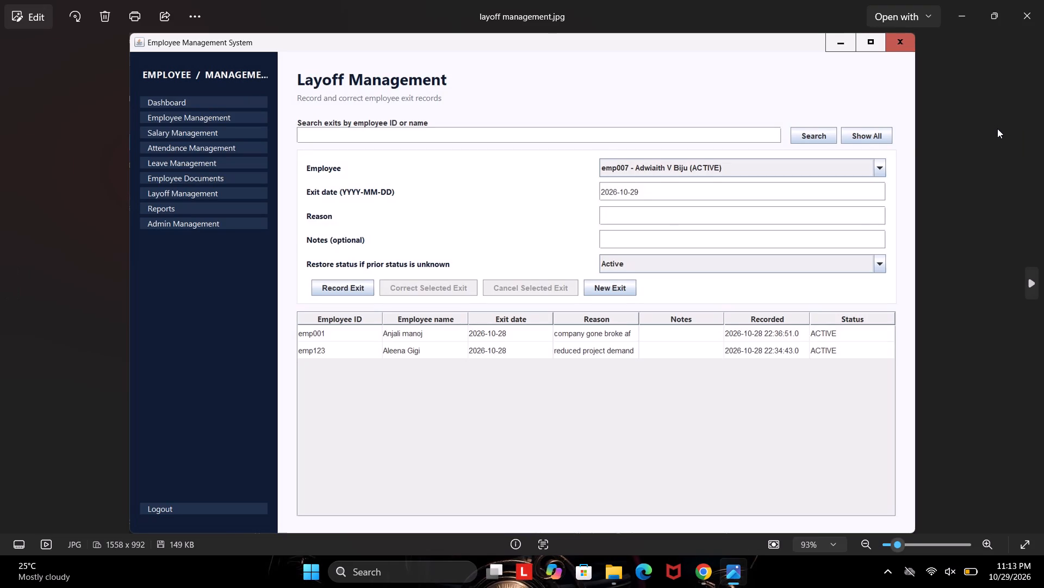
pyautogui.press('Right')
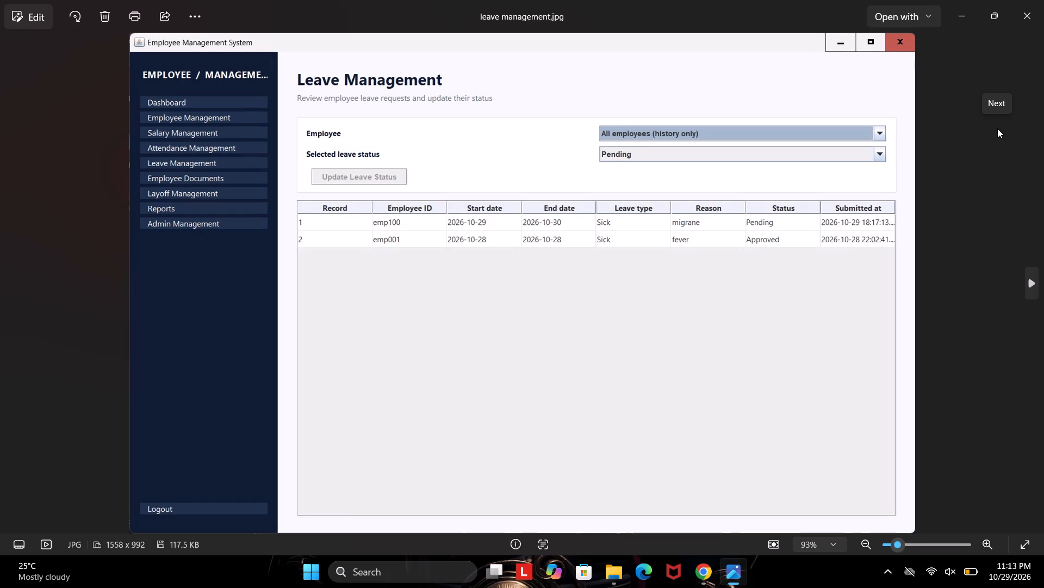
pyautogui.press('Right')
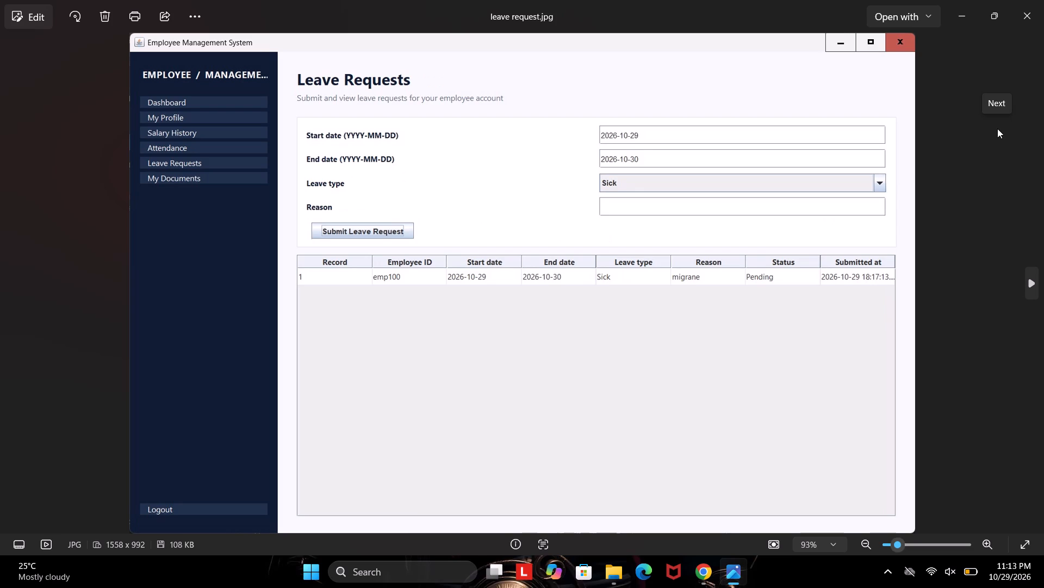
pyautogui.click(104, 15)
pyautogui.click(498, 320)
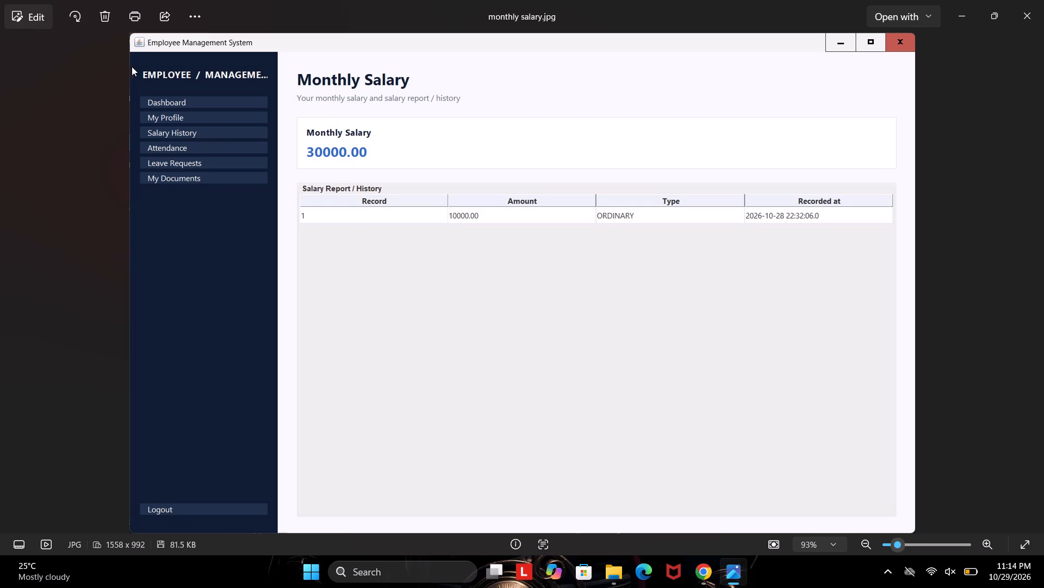
pyautogui.click(99, 13)
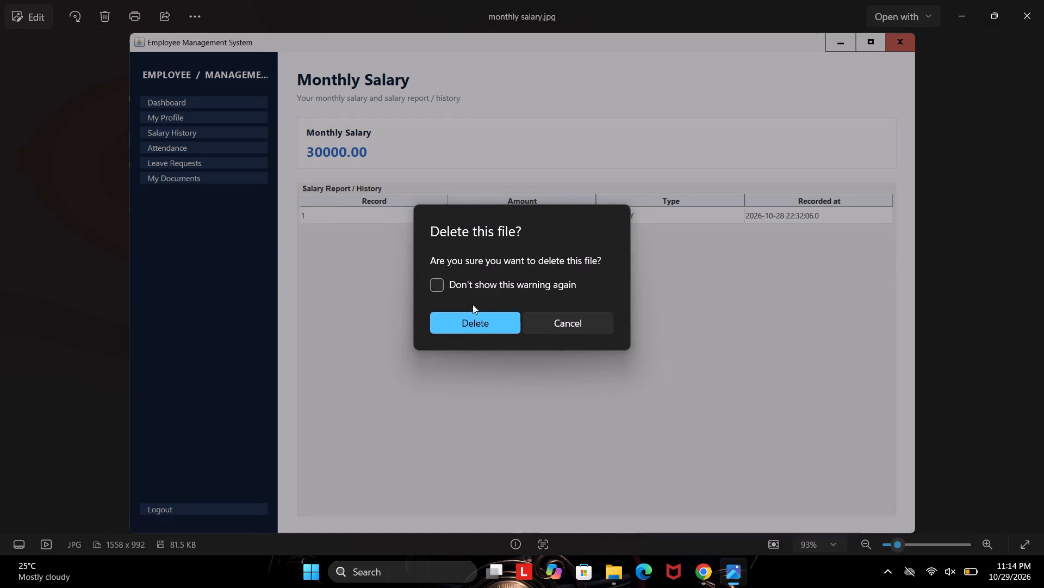
pyautogui.click(477, 320)
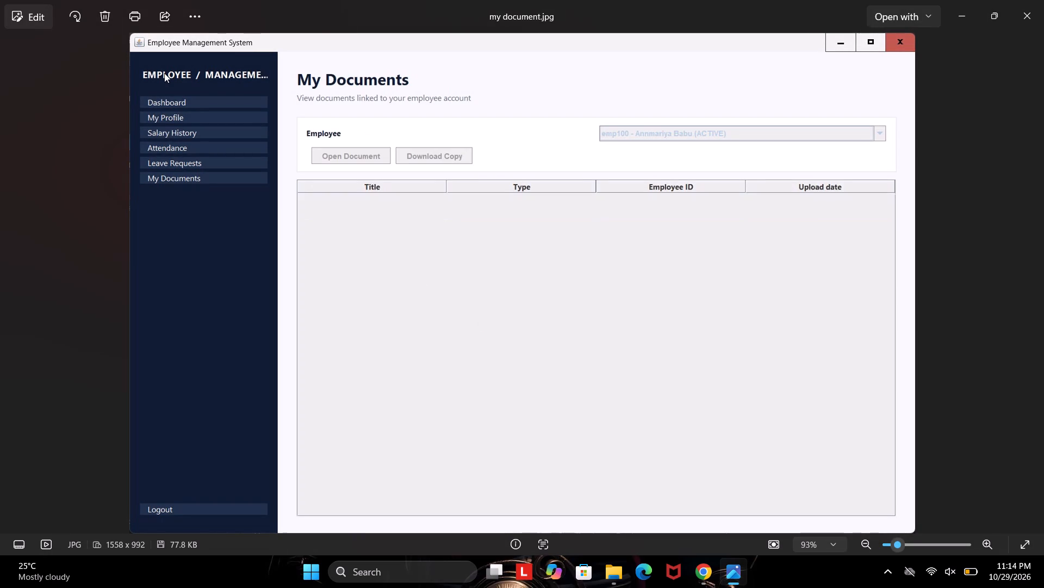
pyautogui.click(105, 15)
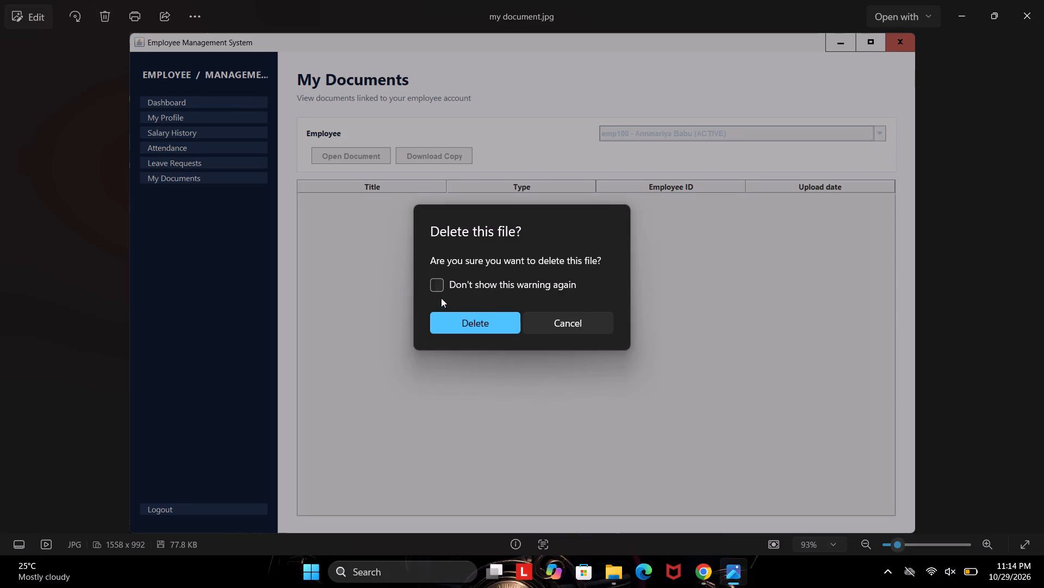
pyautogui.click(459, 318)
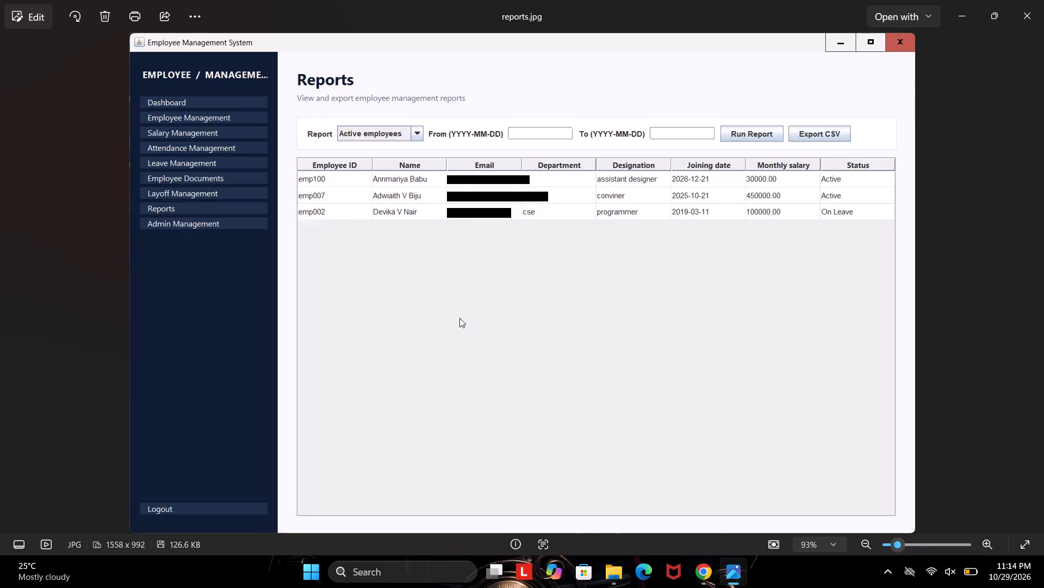
# Look through the remaining images in the Pictures folder from reports onward, and close the photo viewer.
pyautogui.press('Right')
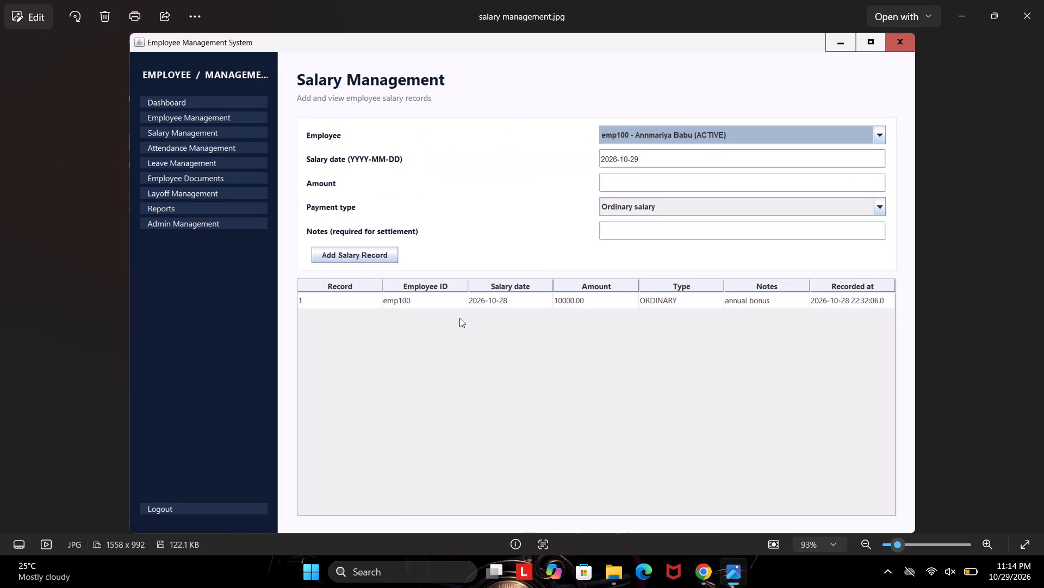
pyautogui.press('Right')
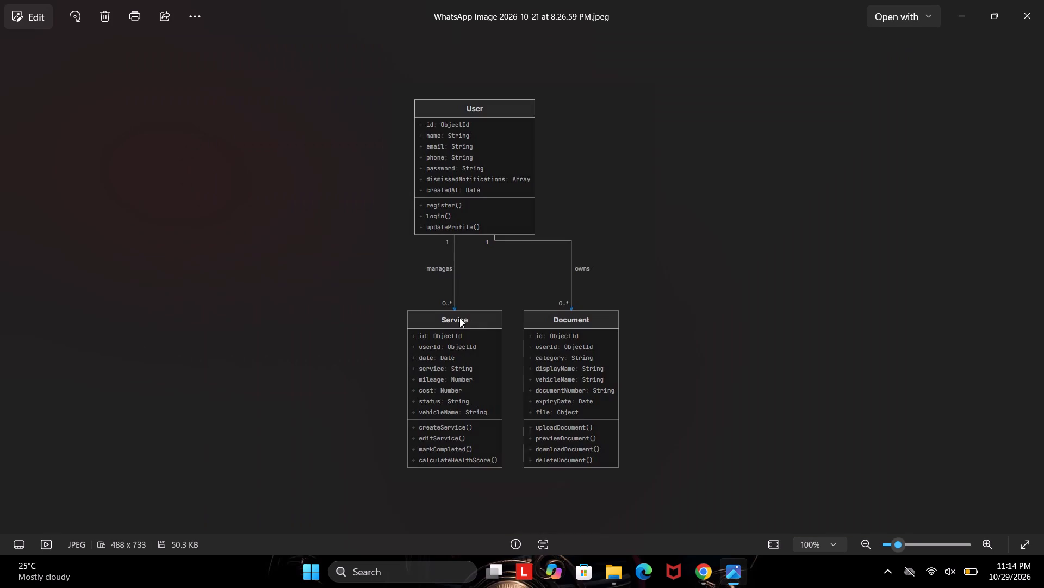
pyautogui.press('Right')
pyautogui.press('Right')
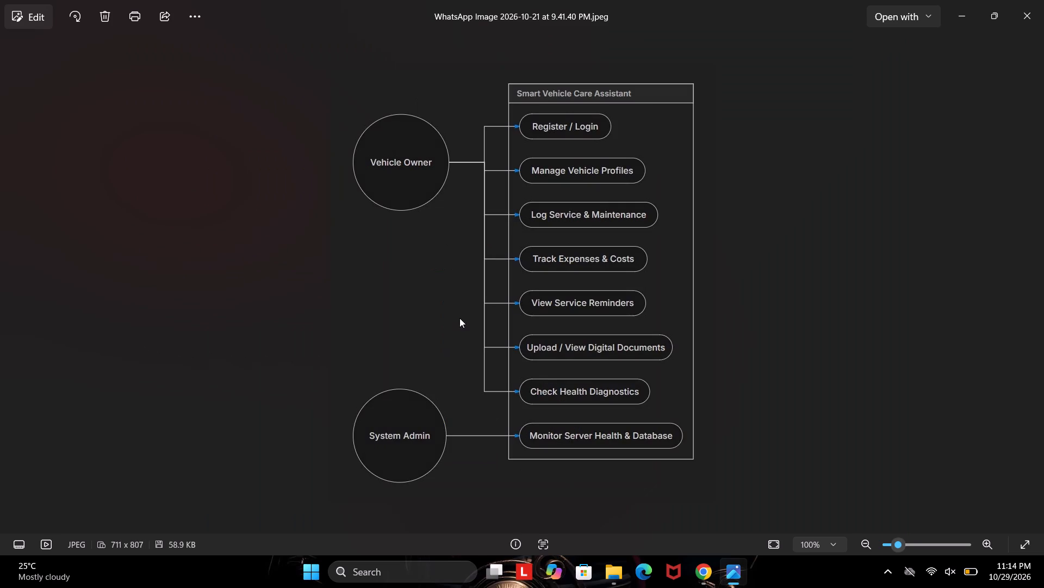
pyautogui.press('Right')
pyautogui.press('Right')
pyautogui.press('Right')
pyautogui.click(1037, 3)
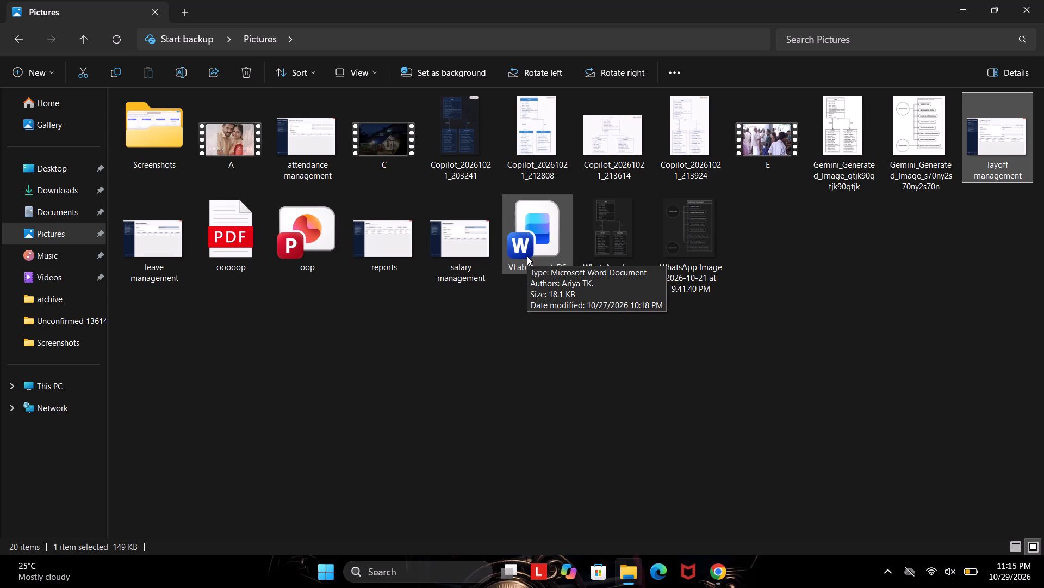
# In Chrome, download the converted PowerPoint presentation from Adobe Acrobat and save it as ooooop in the Pictures folder.
pyautogui.click(720, 573)
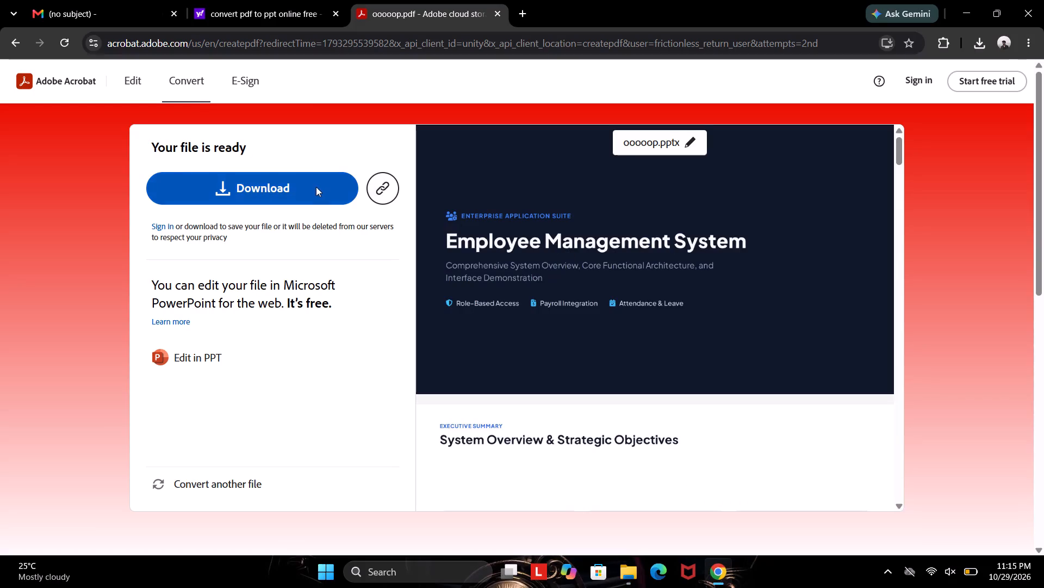
pyautogui.click(316, 187)
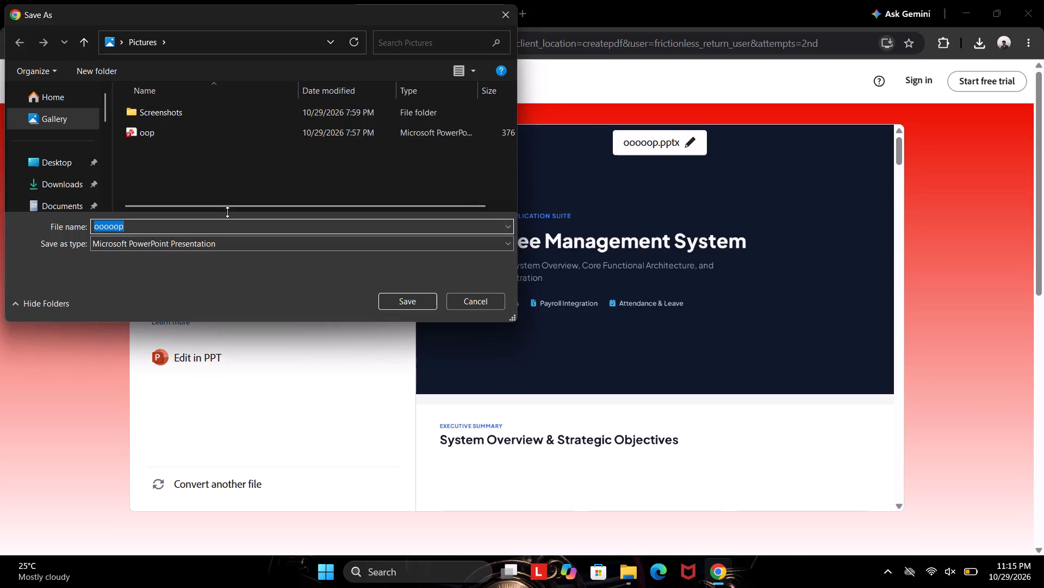
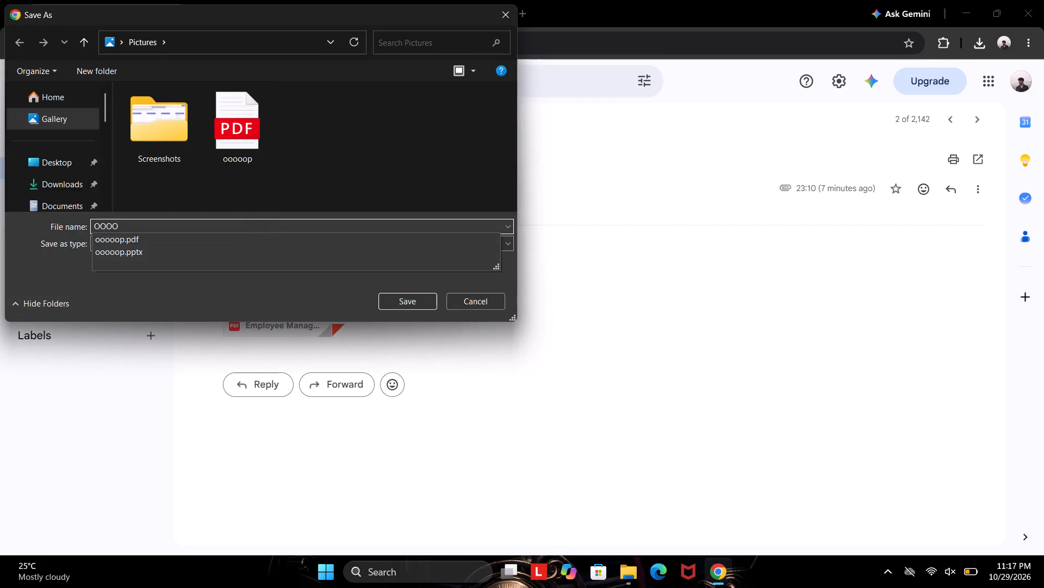
# Replace the file name of the emailed PDF attachment being saved to the Pictures folder with ooooop 2.
pyautogui.press('BackSpace')
pyautogui.press('BackSpace')
pyautogui.press('BackSpace')
pyautogui.press('BackSpace')
pyautogui.press('BackSpace')
pyautogui.press('BackSpace')
pyautogui.press('BackSpace')
pyautogui.press('BackSpace')
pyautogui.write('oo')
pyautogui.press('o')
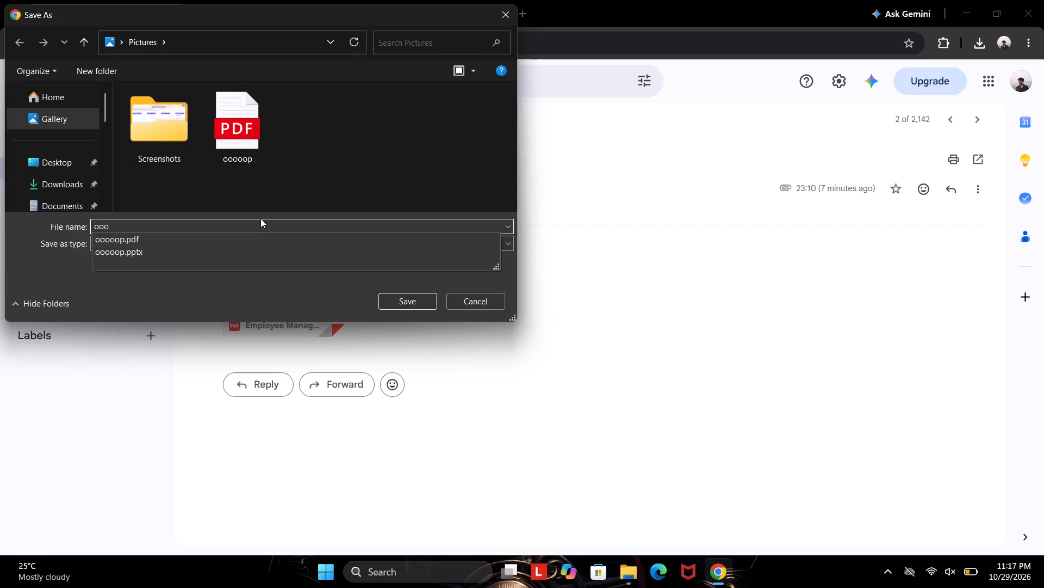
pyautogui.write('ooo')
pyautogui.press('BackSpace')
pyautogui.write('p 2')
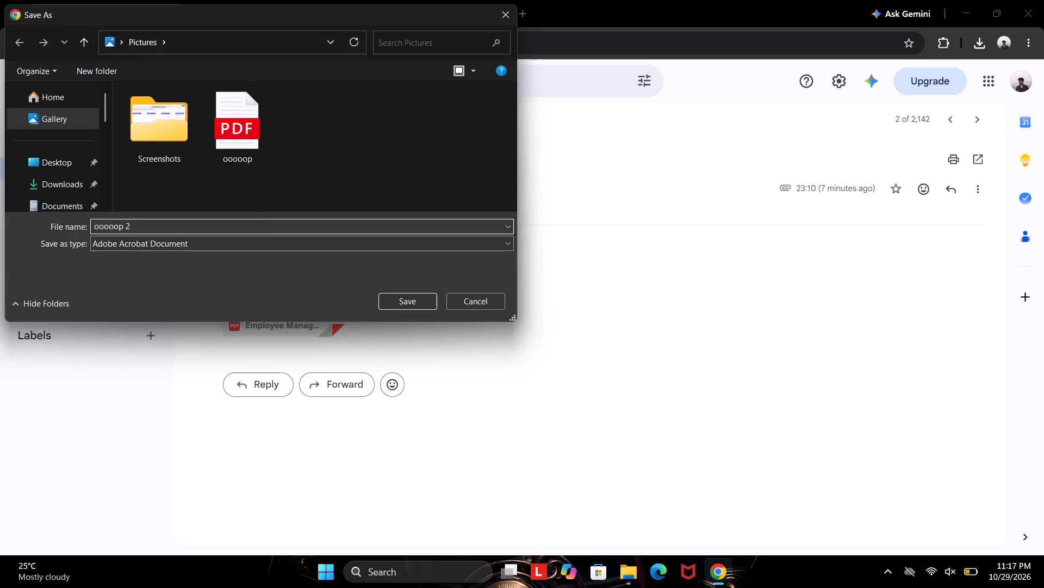
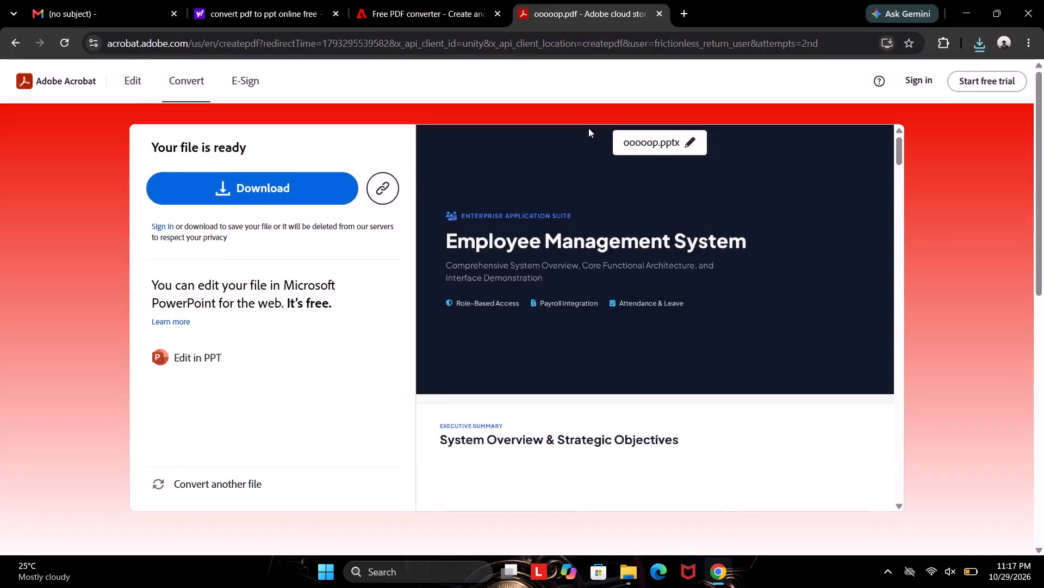
# In Chrome, upload the ooooop 2 PDF from the Pictures folder to Adobe Acrobat's free PDF converter page.
pyautogui.click(276, 440)
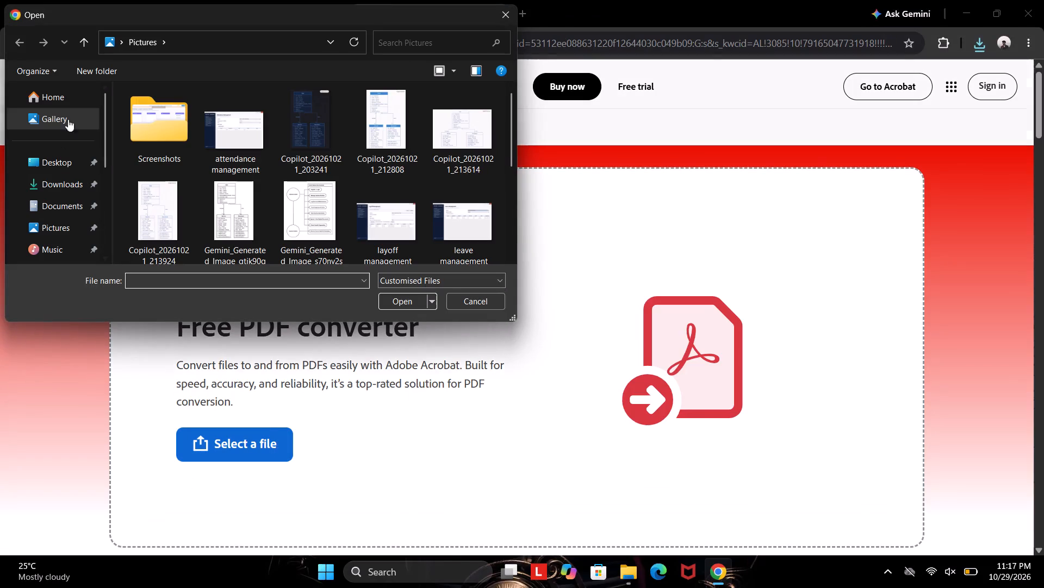
pyautogui.click(71, 105)
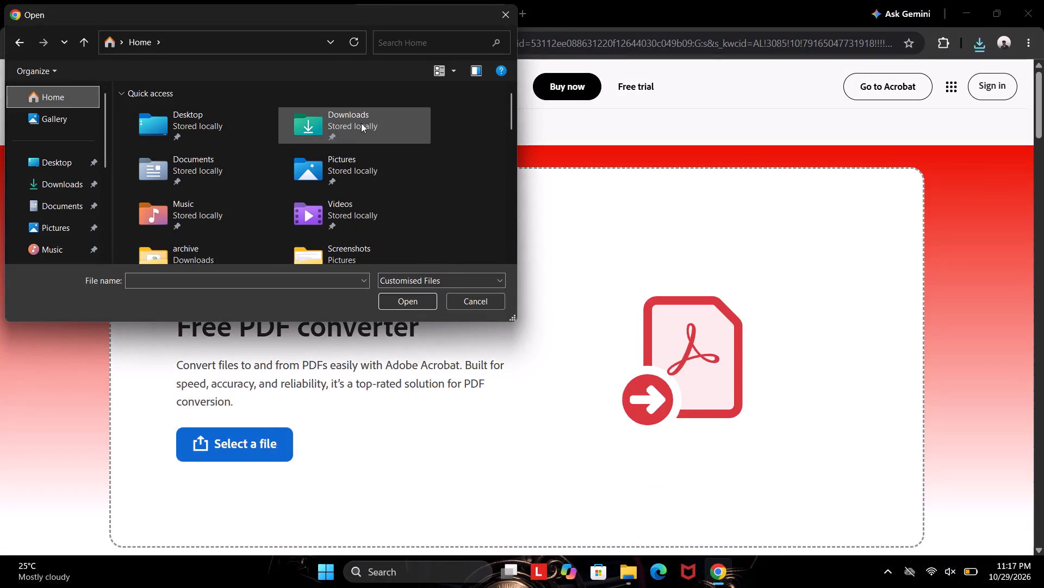
pyautogui.moveTo(512, 113); pyautogui.dragTo(512, 175)
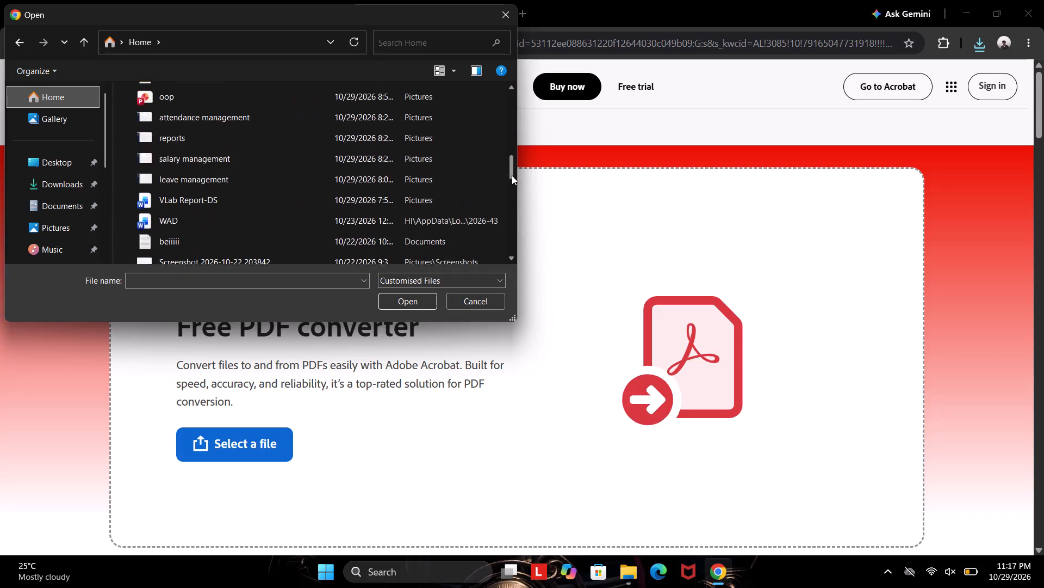
pyautogui.moveTo(512, 175); pyautogui.dragTo(515, 155)
pyautogui.click(231, 97)
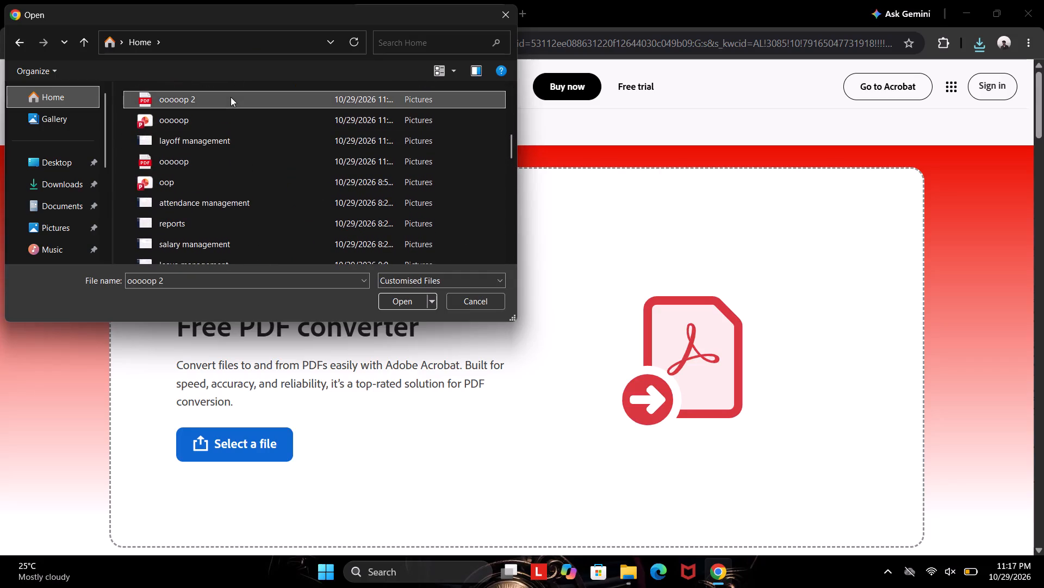
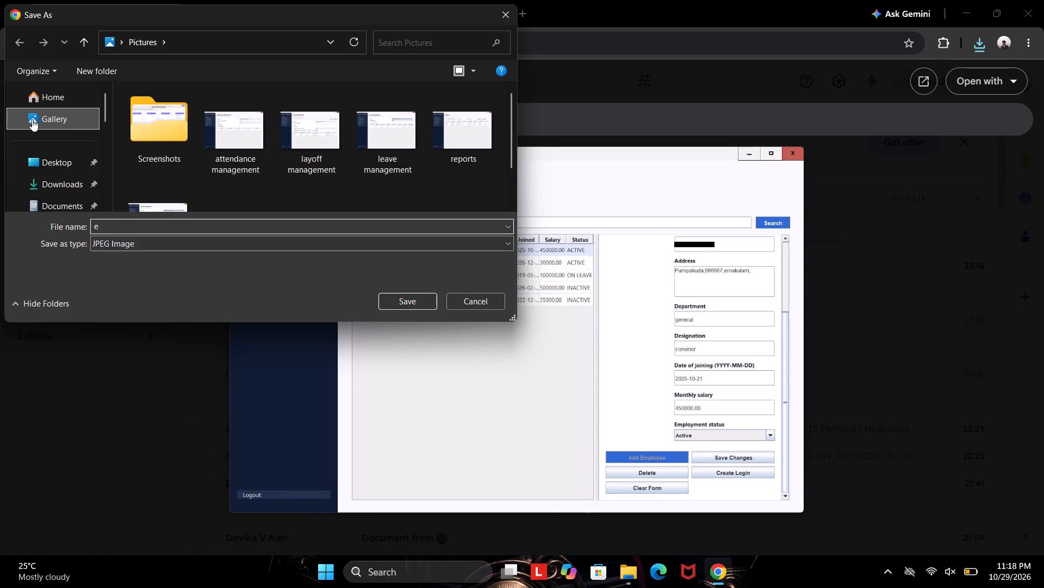
# Enter admin employee management as the file name for saving the employee form screenshot as a JPEG in the Pictures folder.
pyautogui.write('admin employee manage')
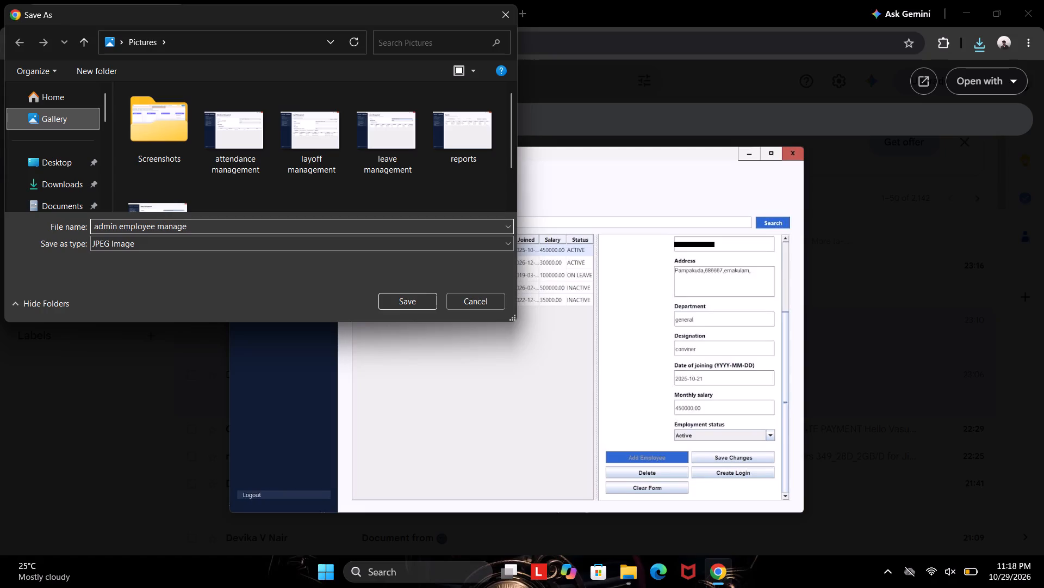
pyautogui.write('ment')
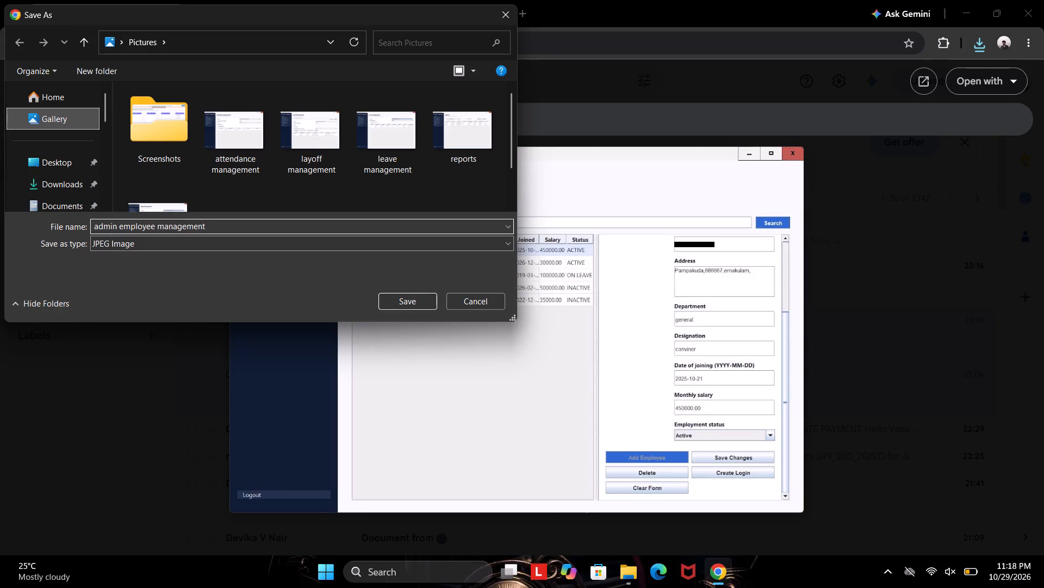
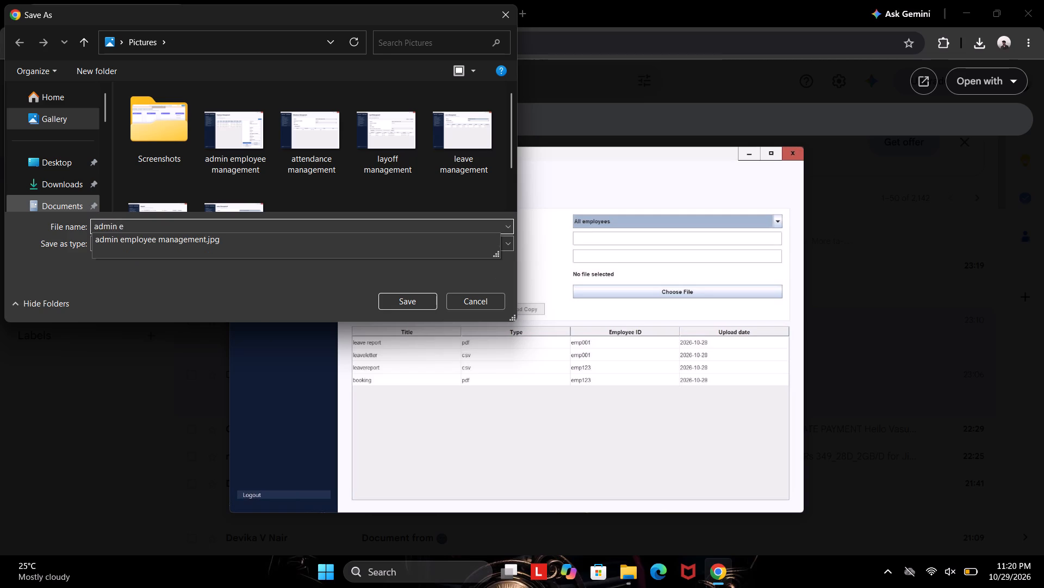
# Enter a file name starting with "admin employee" for the emailed documents-page screenshot being saved to the Pictures folder.
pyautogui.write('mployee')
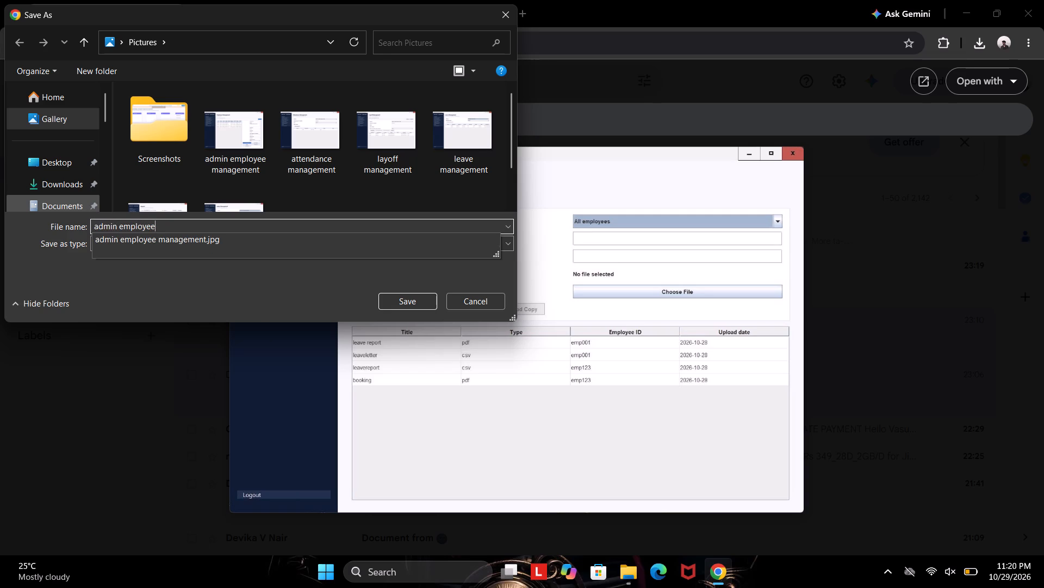
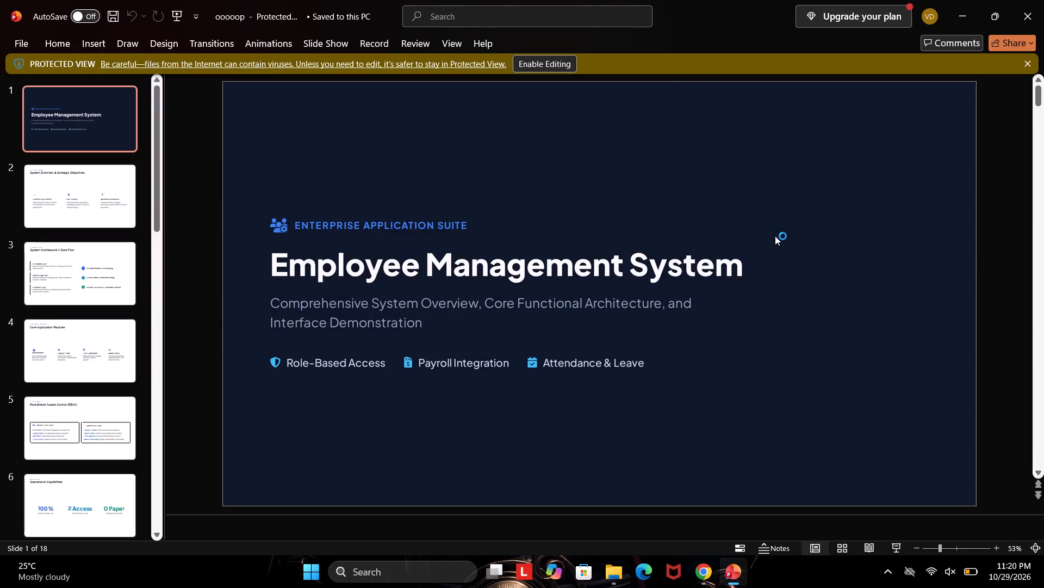
# Enable editing for the protected ooooop presentation.
pyautogui.click(527, 63)
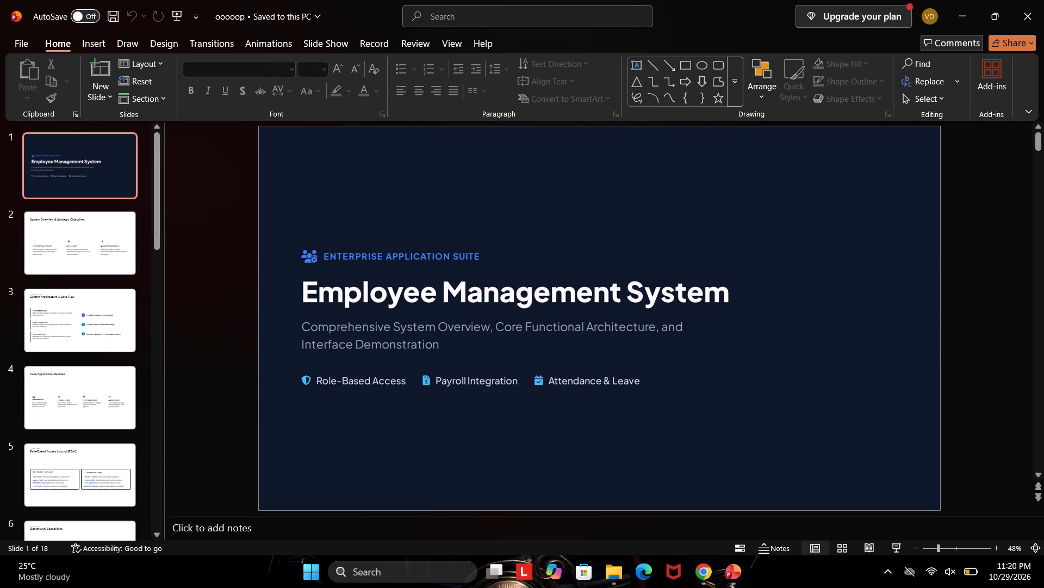
# Look through the ooooop slides from the title slide to Payroll & Salary Management, checking the converted interface screenshots.
pyautogui.scroll(-6, 360, 231)
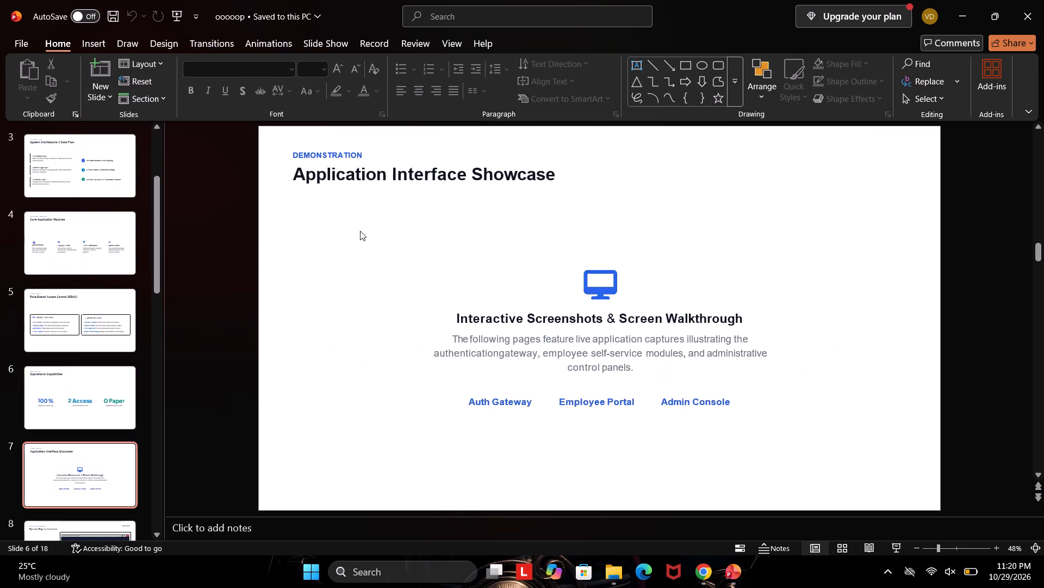
pyautogui.scroll(-3, 360, 231)
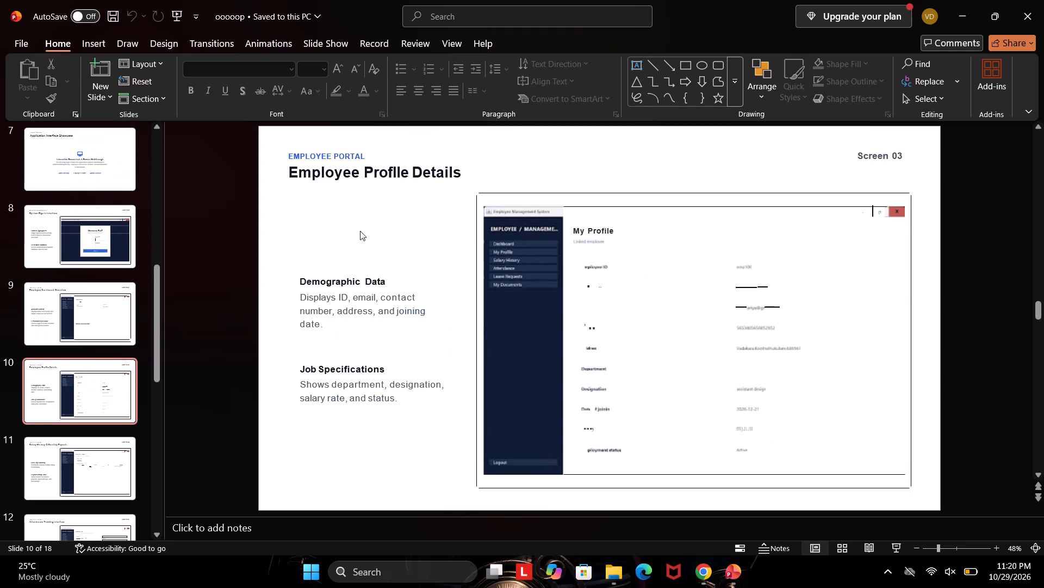
pyautogui.scroll(-1, 360, 231)
pyautogui.scroll(4, 360, 231)
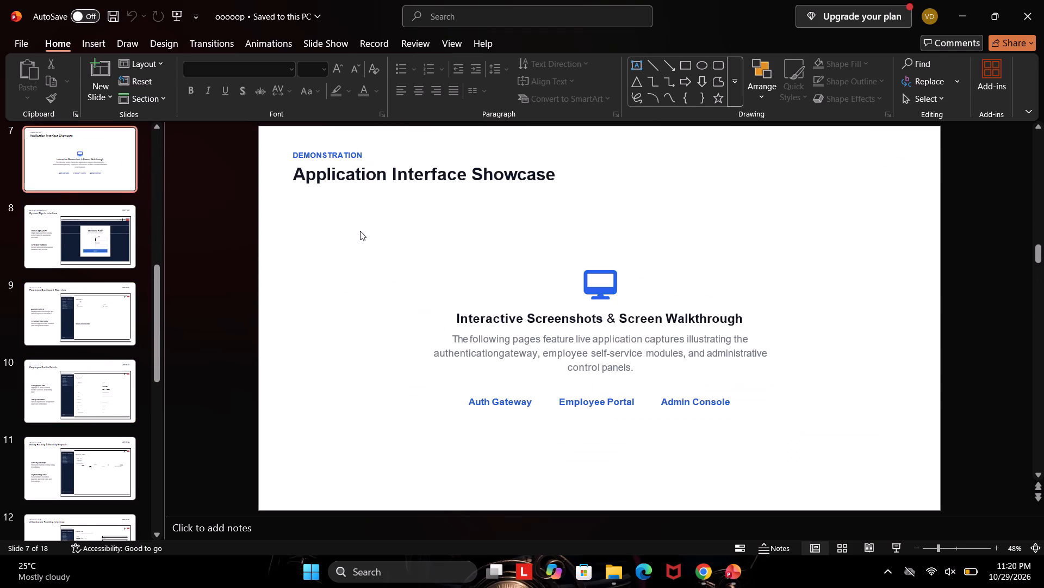
pyautogui.scroll(-2, 360, 231)
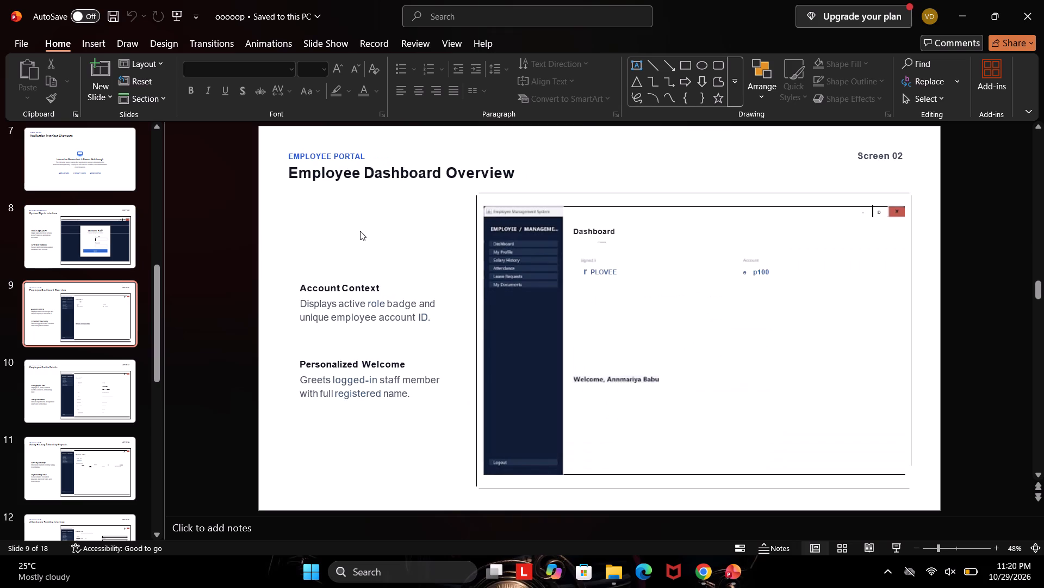
pyautogui.scroll(-1, 360, 231)
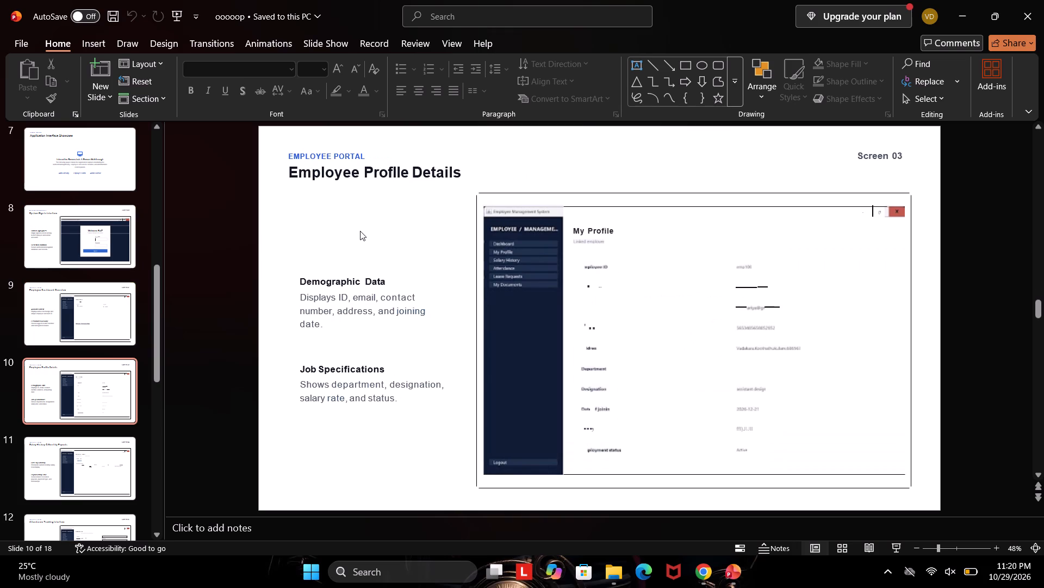
pyautogui.scroll(-5, 360, 231)
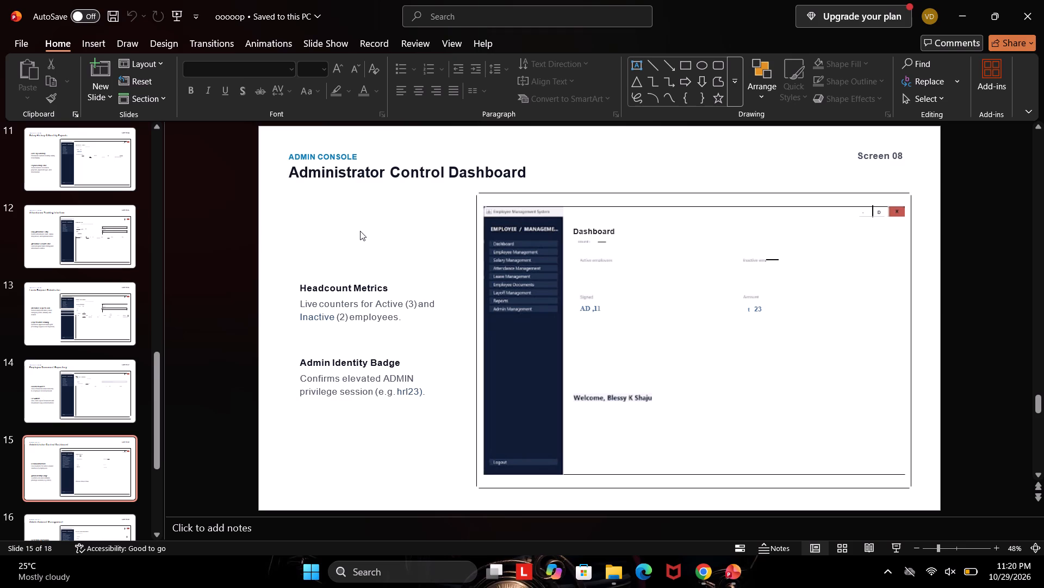
pyautogui.scroll(1, 360, 231)
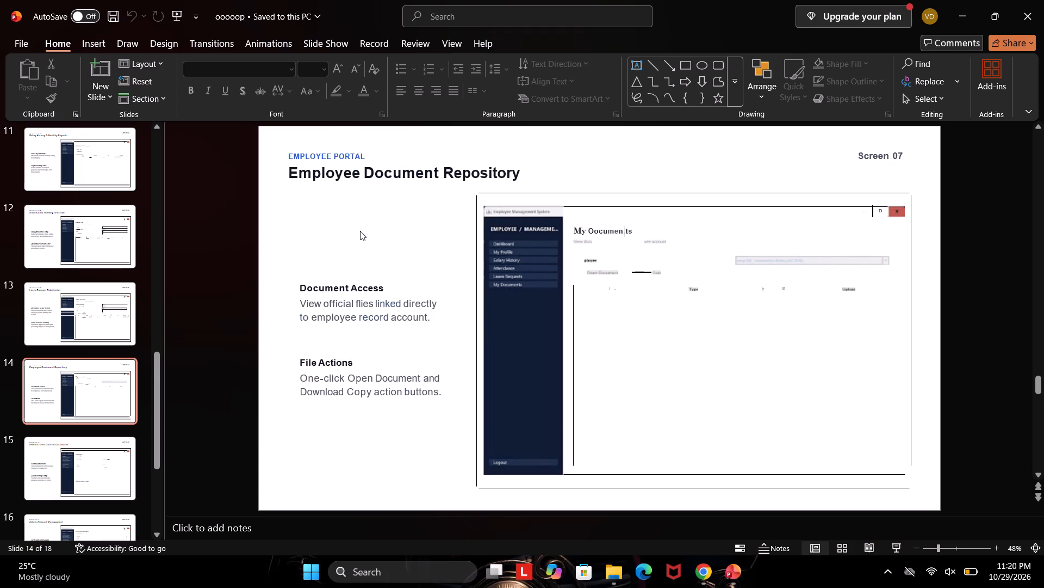
pyautogui.scroll(-3, 360, 231)
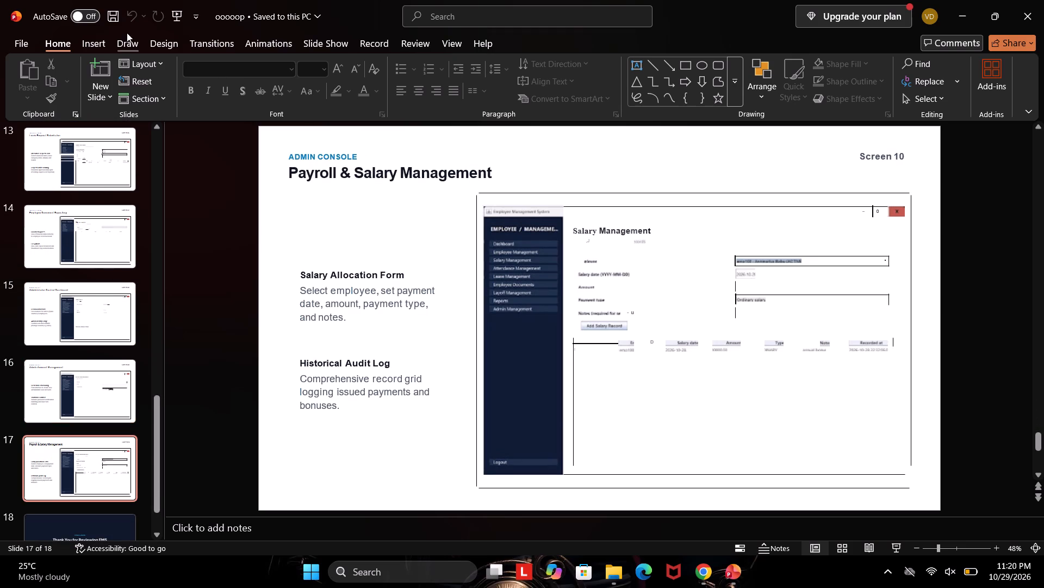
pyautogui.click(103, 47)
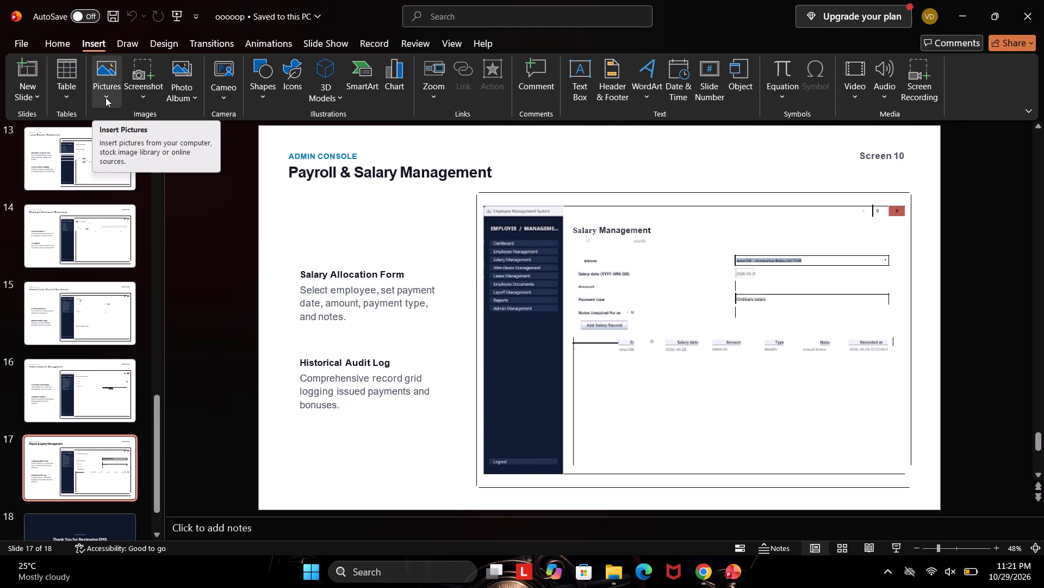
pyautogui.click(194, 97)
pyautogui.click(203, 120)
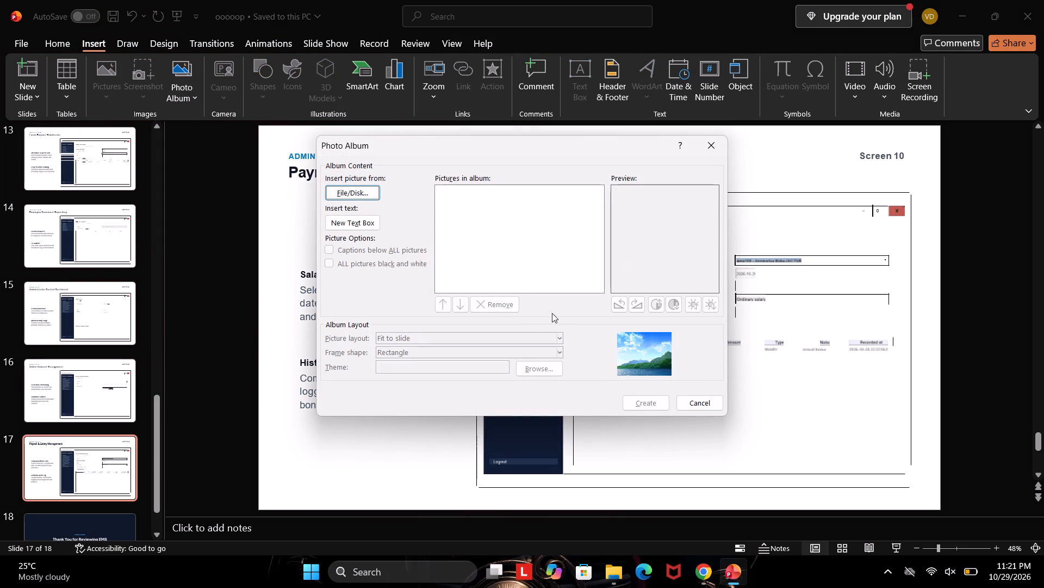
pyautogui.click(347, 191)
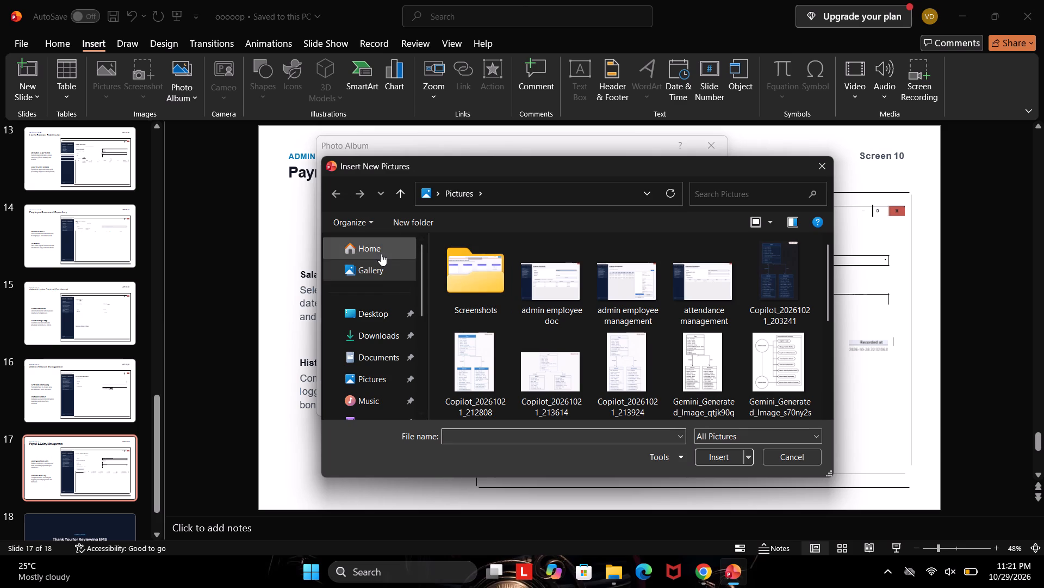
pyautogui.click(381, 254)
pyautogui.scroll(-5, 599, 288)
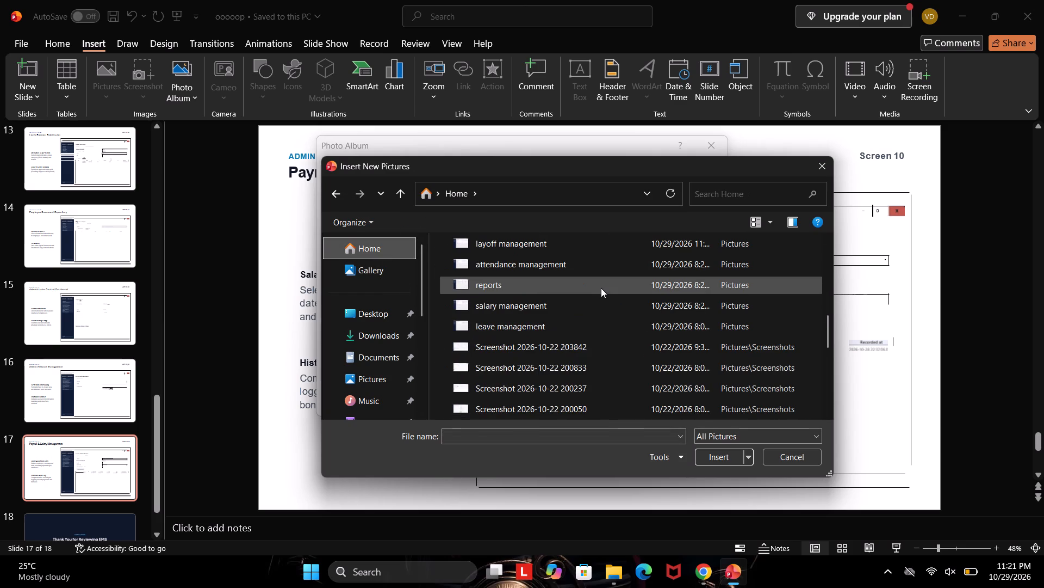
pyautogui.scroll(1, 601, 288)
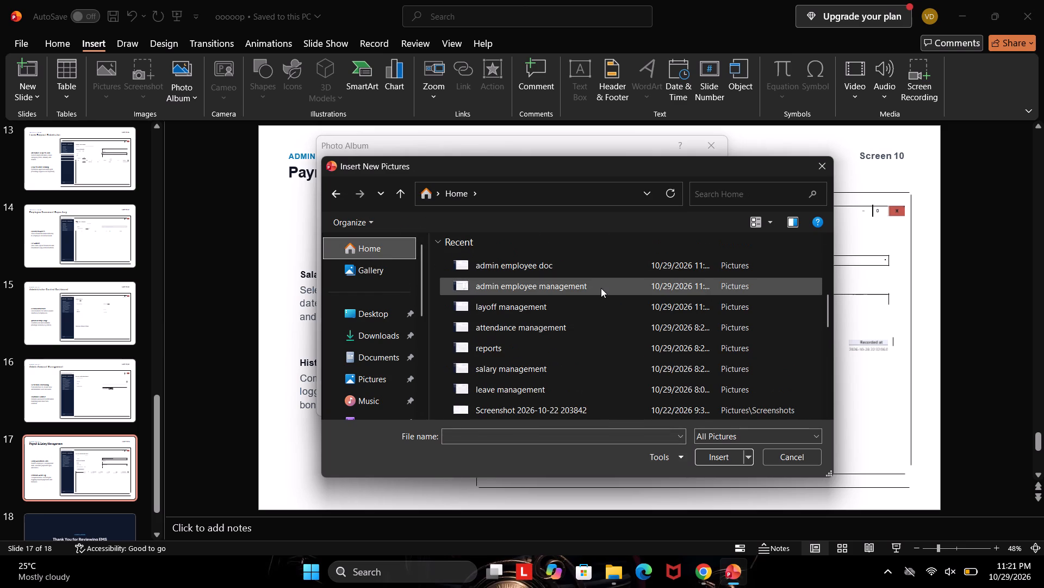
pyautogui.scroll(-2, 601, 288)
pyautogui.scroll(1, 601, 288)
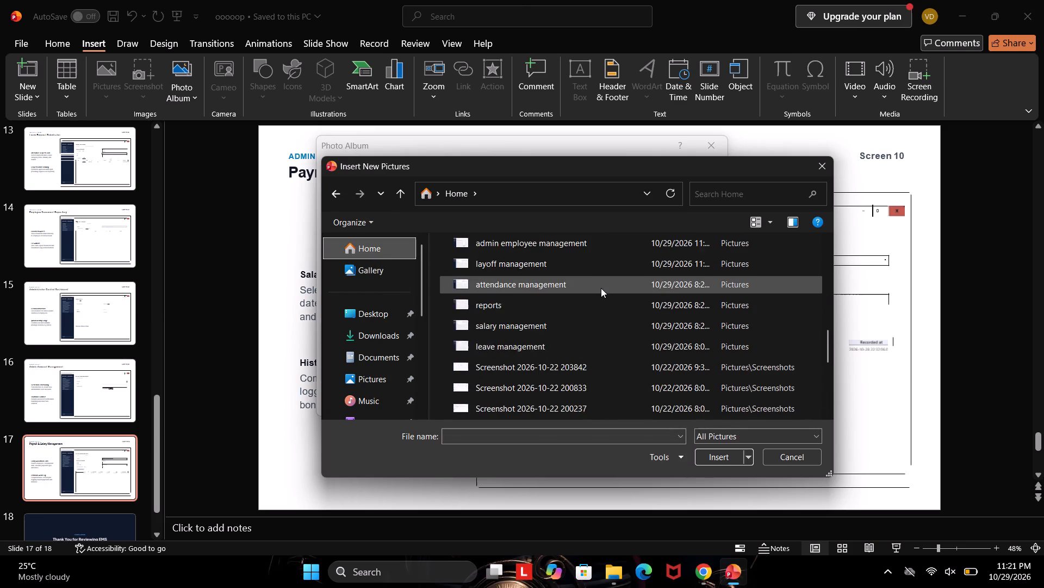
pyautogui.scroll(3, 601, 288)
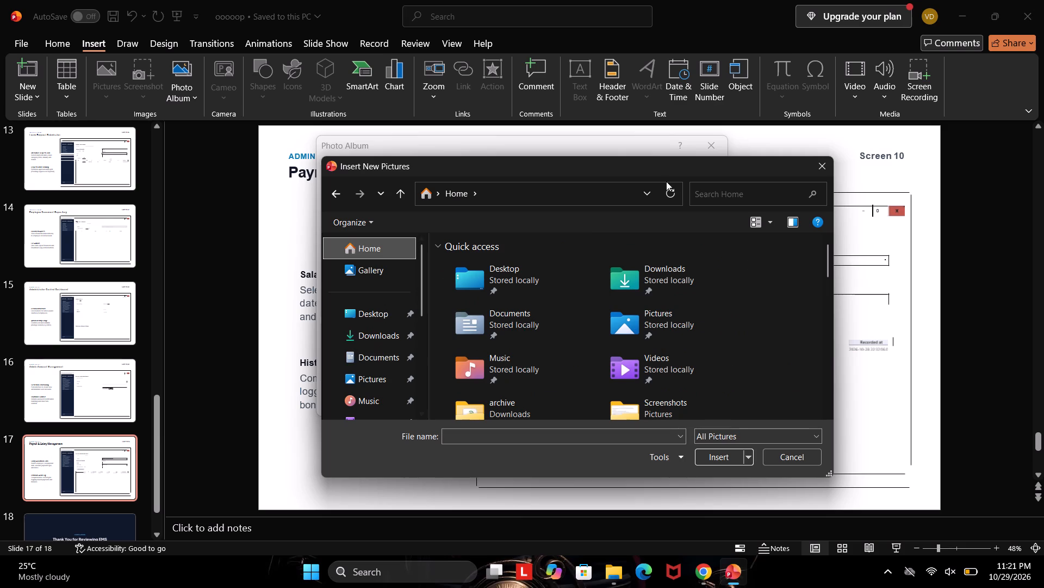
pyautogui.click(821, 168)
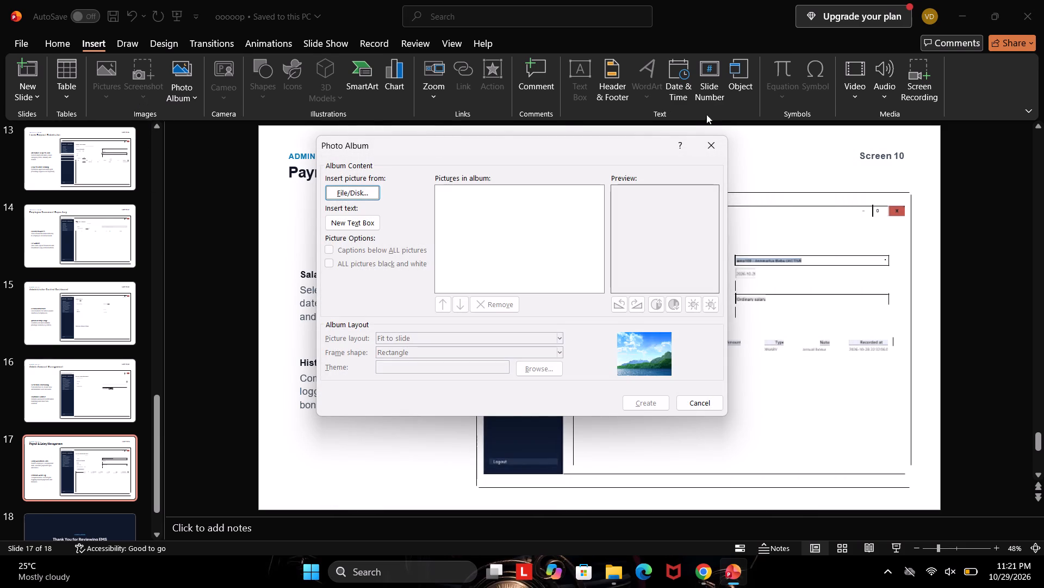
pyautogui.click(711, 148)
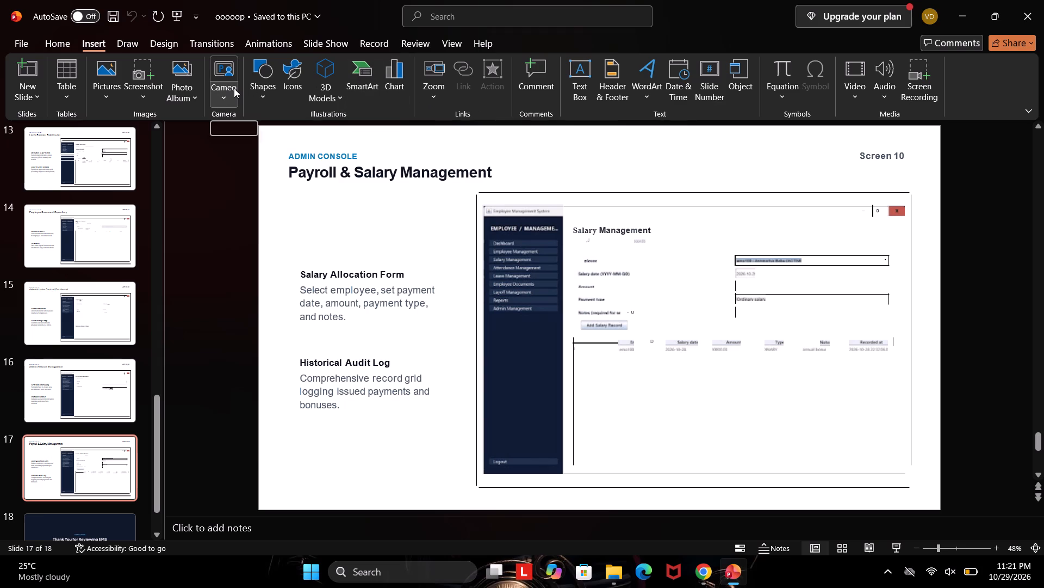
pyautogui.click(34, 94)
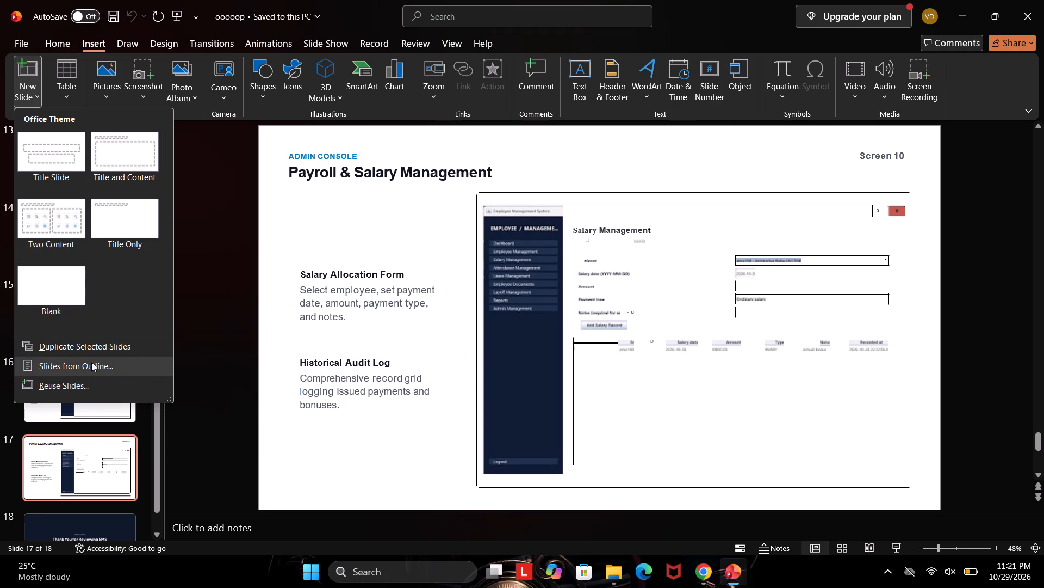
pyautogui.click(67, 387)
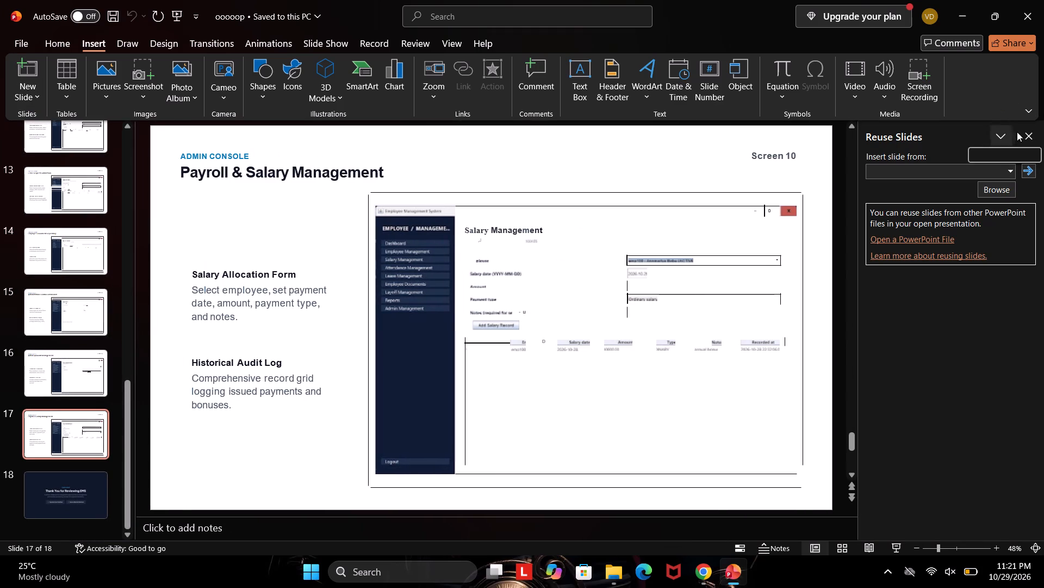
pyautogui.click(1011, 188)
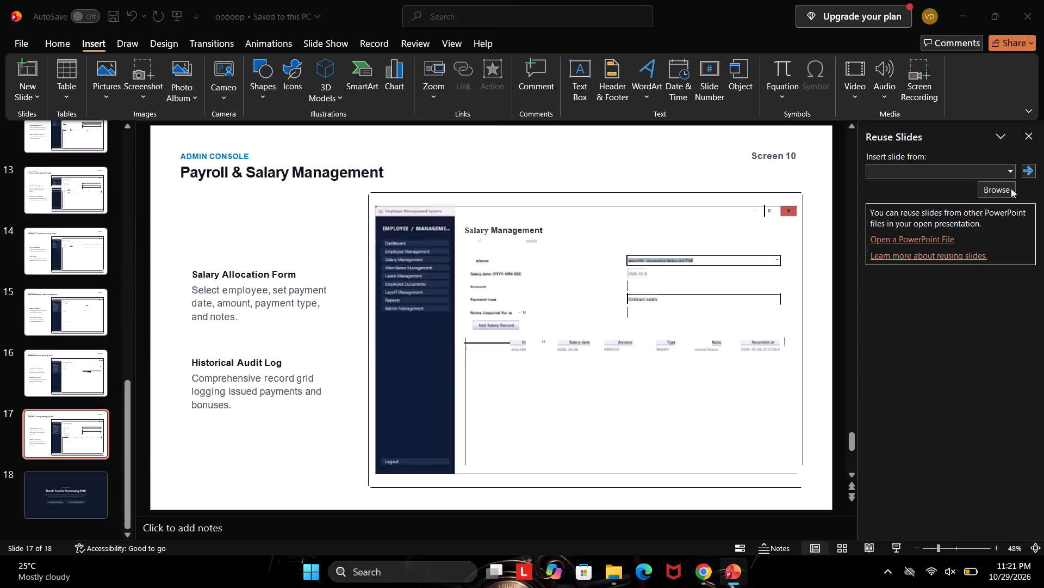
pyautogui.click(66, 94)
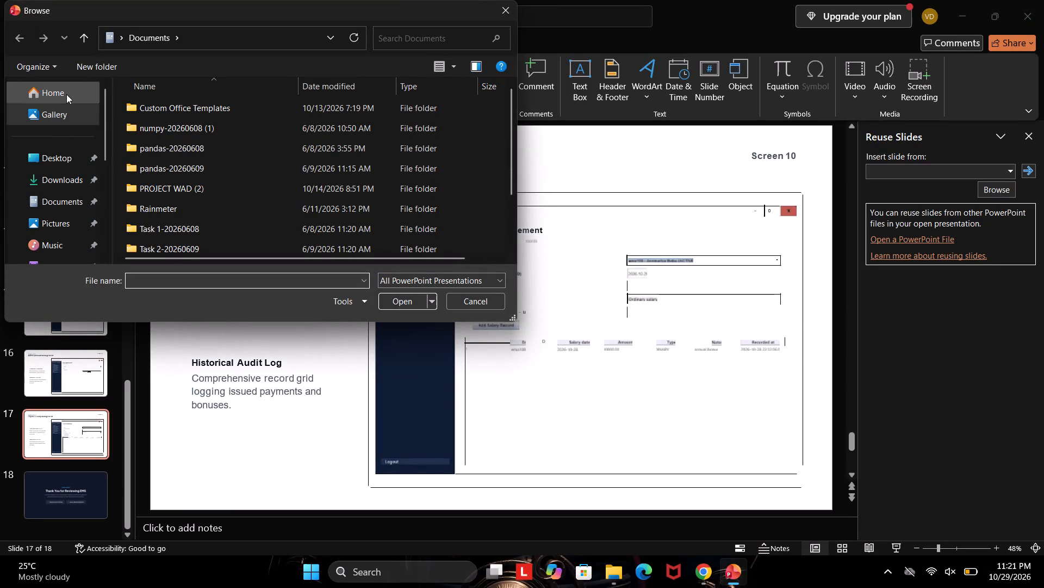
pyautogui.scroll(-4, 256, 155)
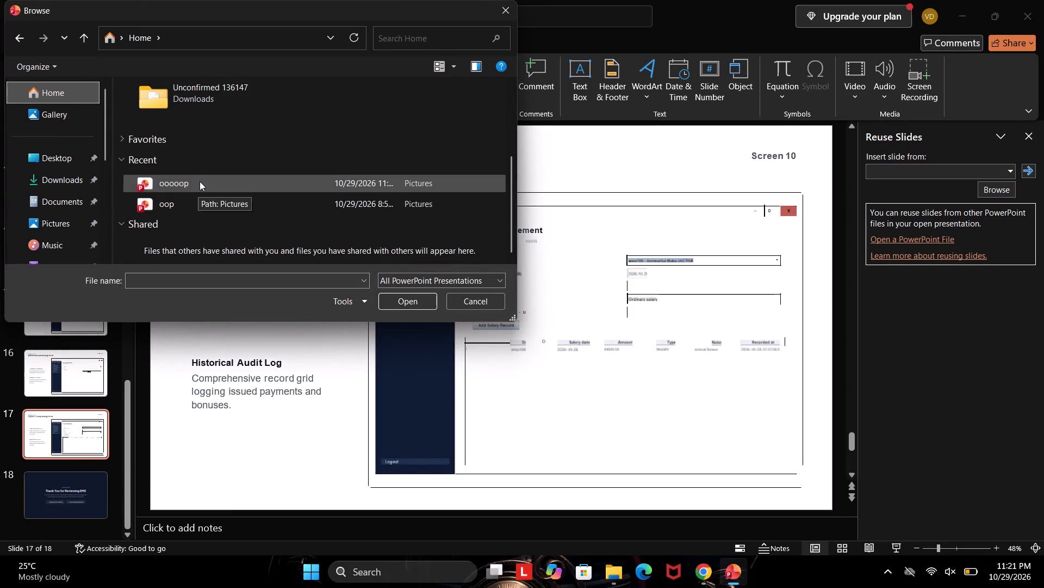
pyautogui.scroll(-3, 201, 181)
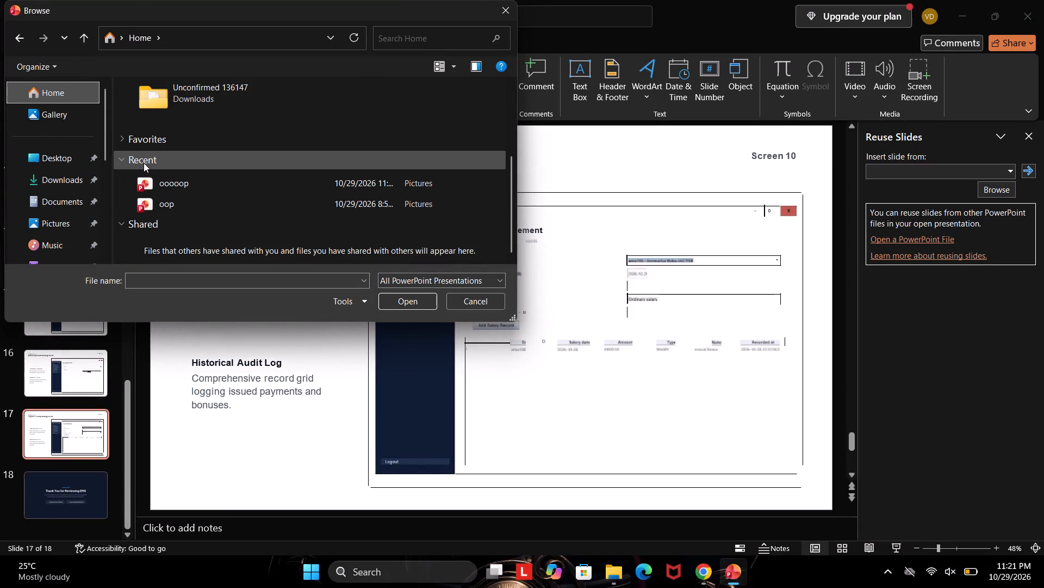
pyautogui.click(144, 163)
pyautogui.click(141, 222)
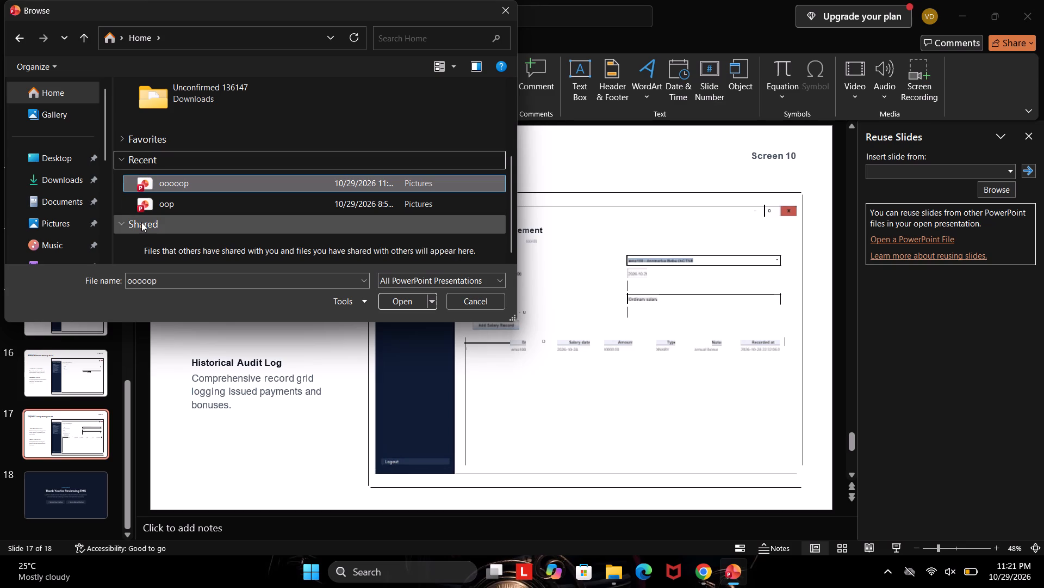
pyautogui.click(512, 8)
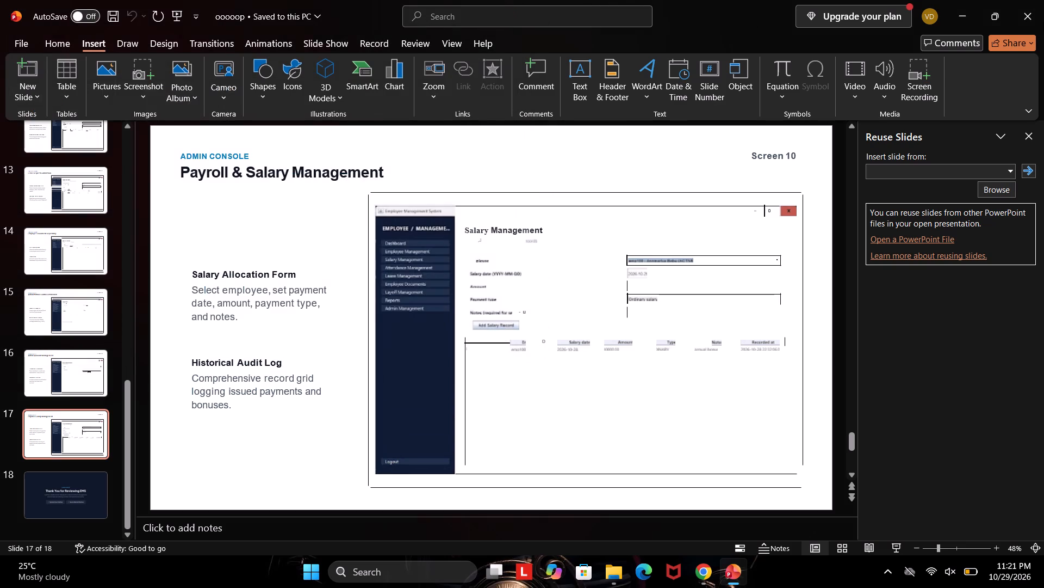
# Close the ooooop presentation.
pyautogui.click(1043, 21)
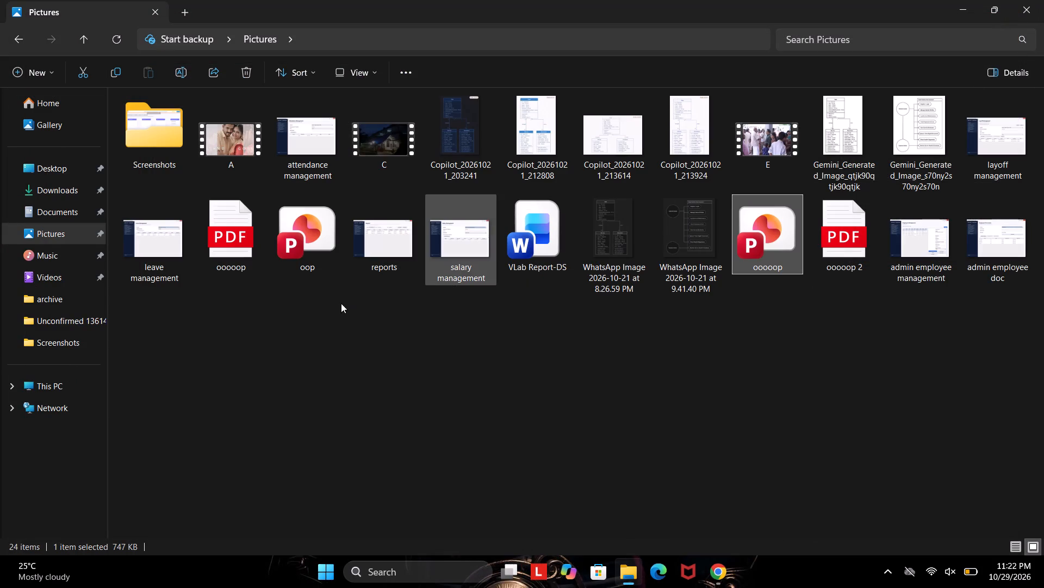
# In File Explorer, show the Home page and look over the recent files.
pyautogui.click(31, 109)
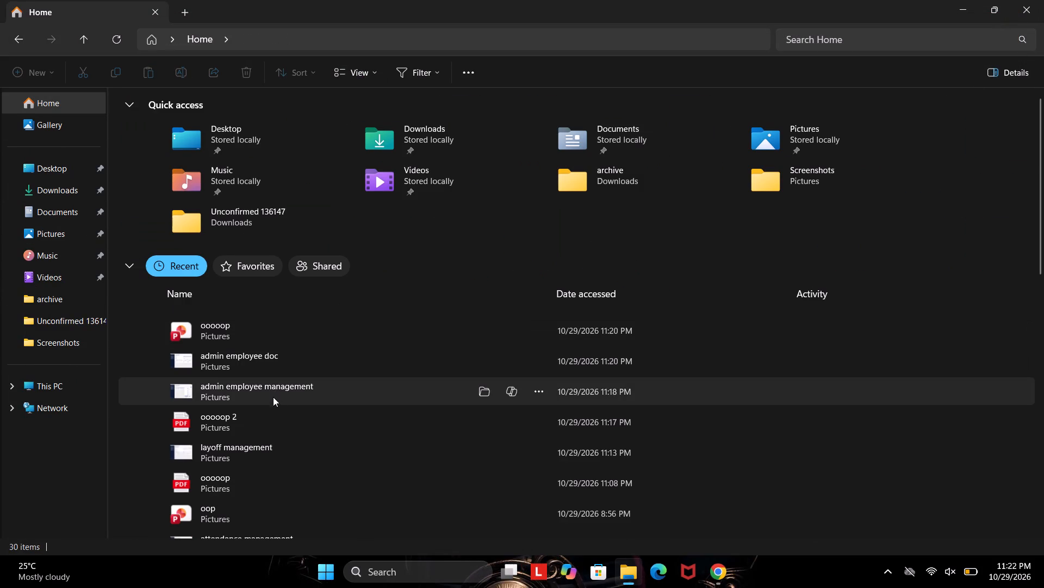
pyautogui.scroll(2, 271, 415)
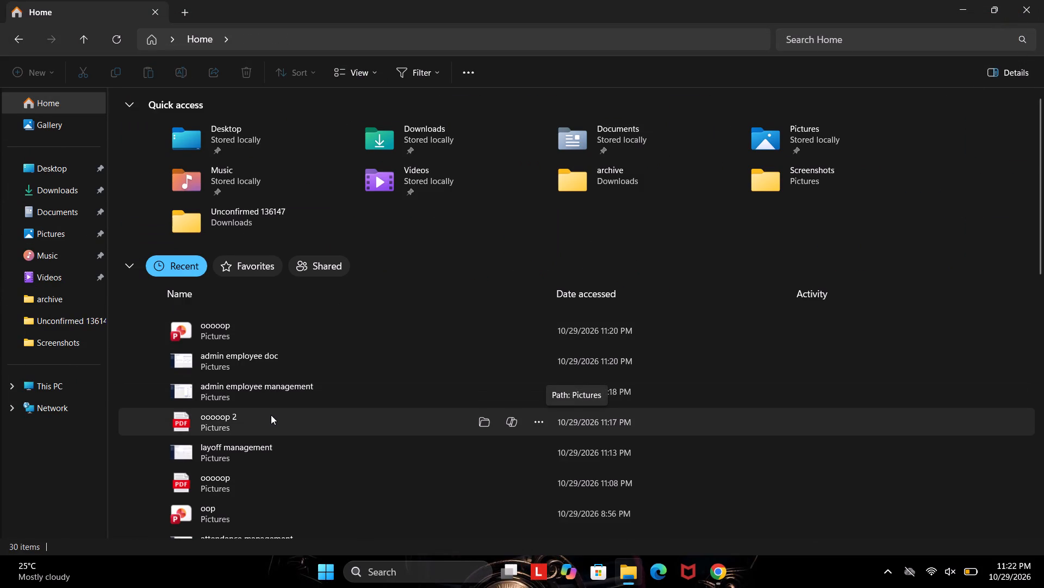
pyautogui.scroll(1, 271, 415)
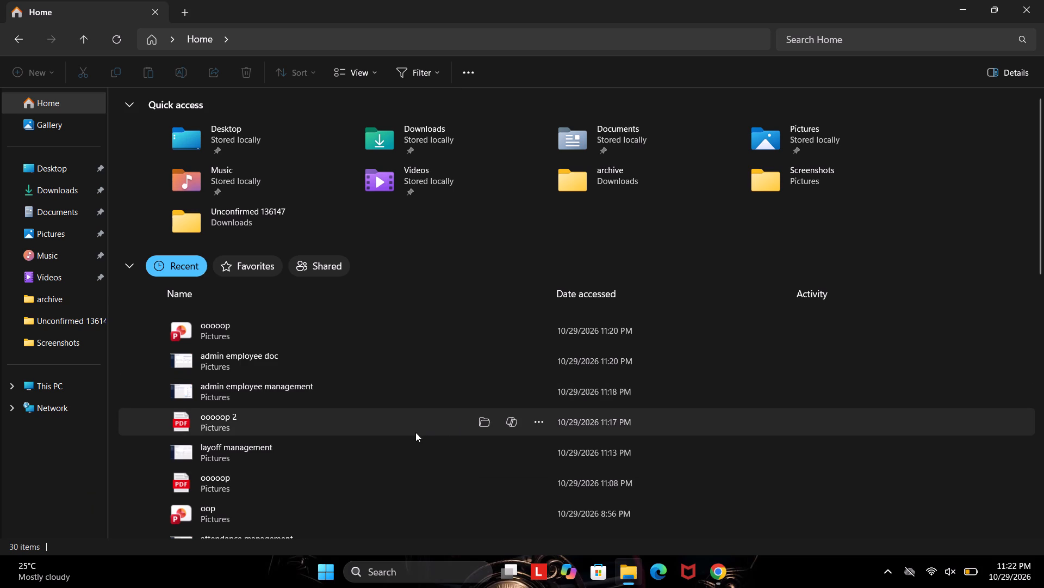
pyautogui.scroll(1, 402, 419)
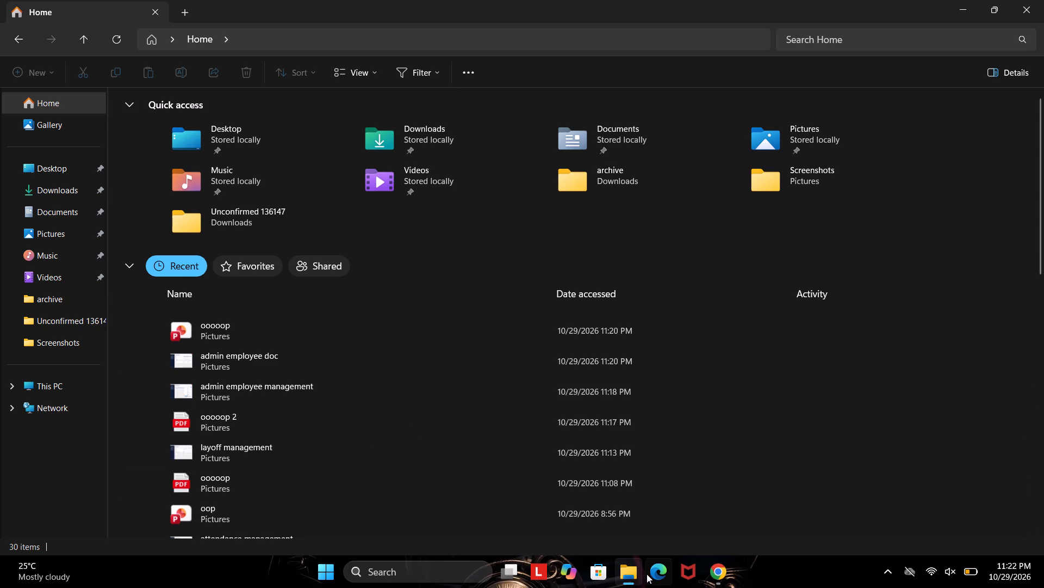
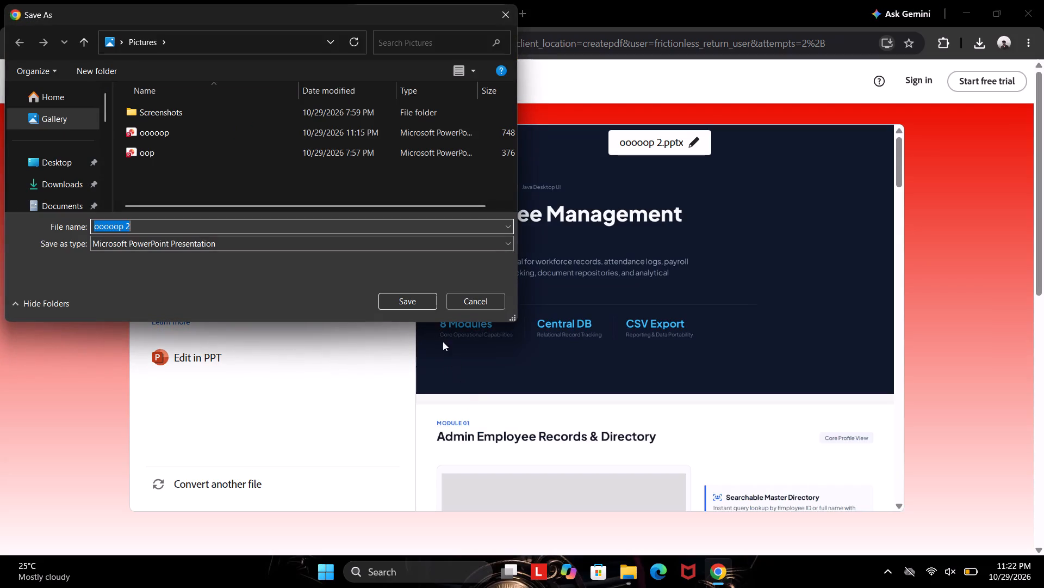
# Save the converted presentation in the Pictures folder as ooooop 2, in Microsoft PowerPoint Presentation format.
pyautogui.click(426, 302)
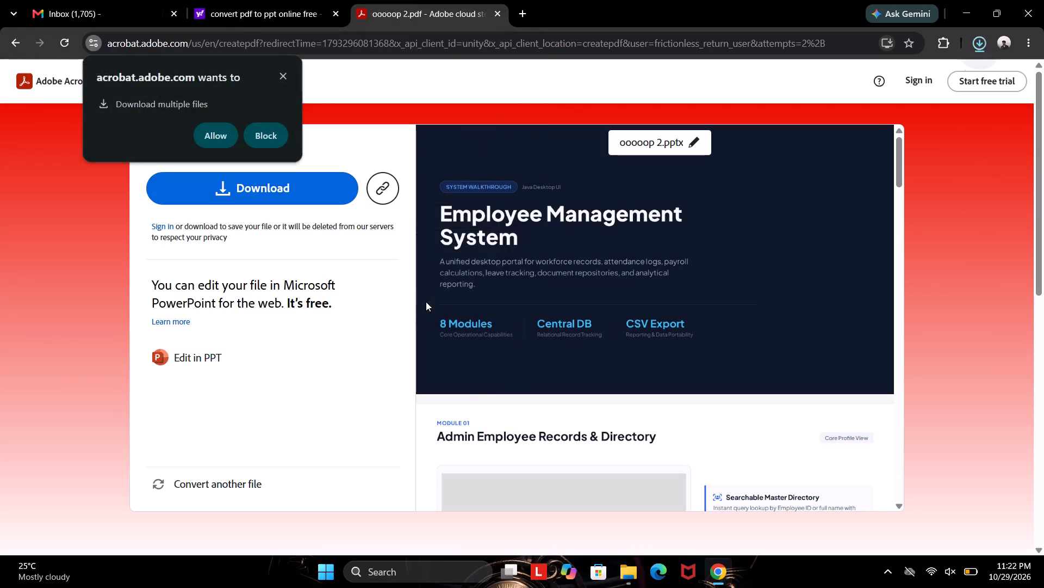
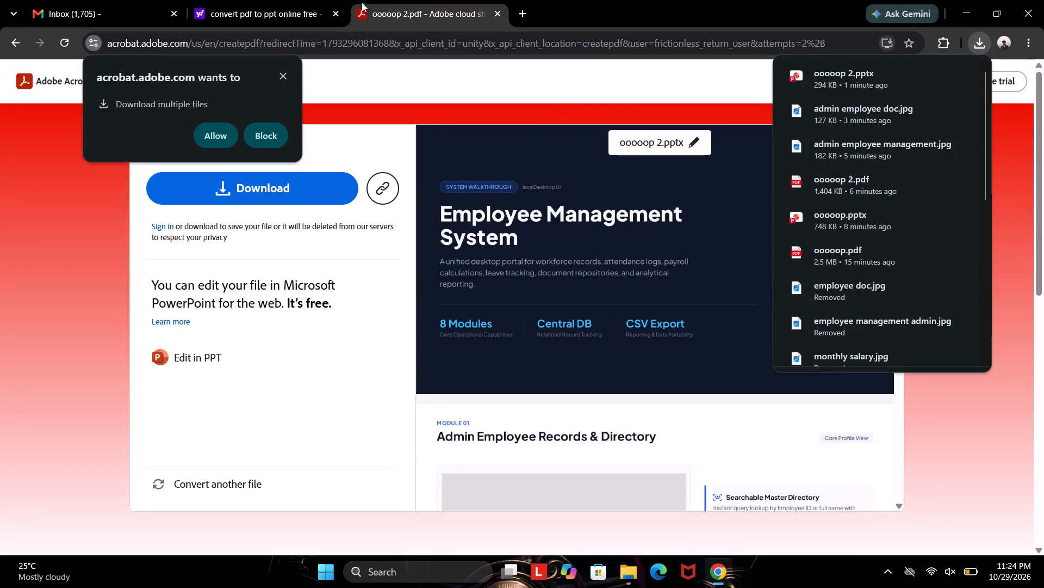
# Dismiss the browser's multiple-download request and open the ooooop presentation from the recent files in File Explorer.
pyautogui.click(283, 77)
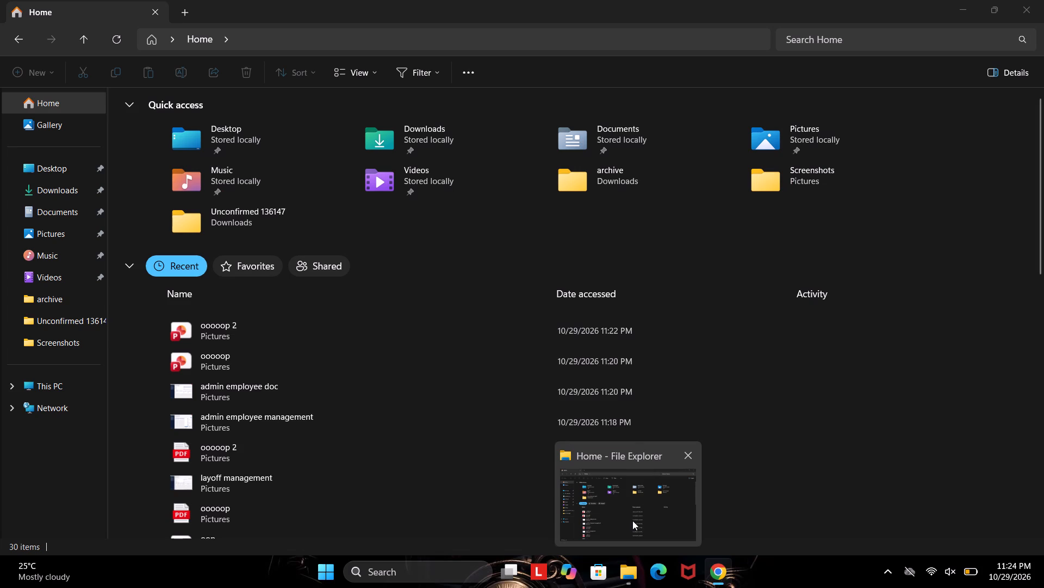
pyautogui.click(632, 520)
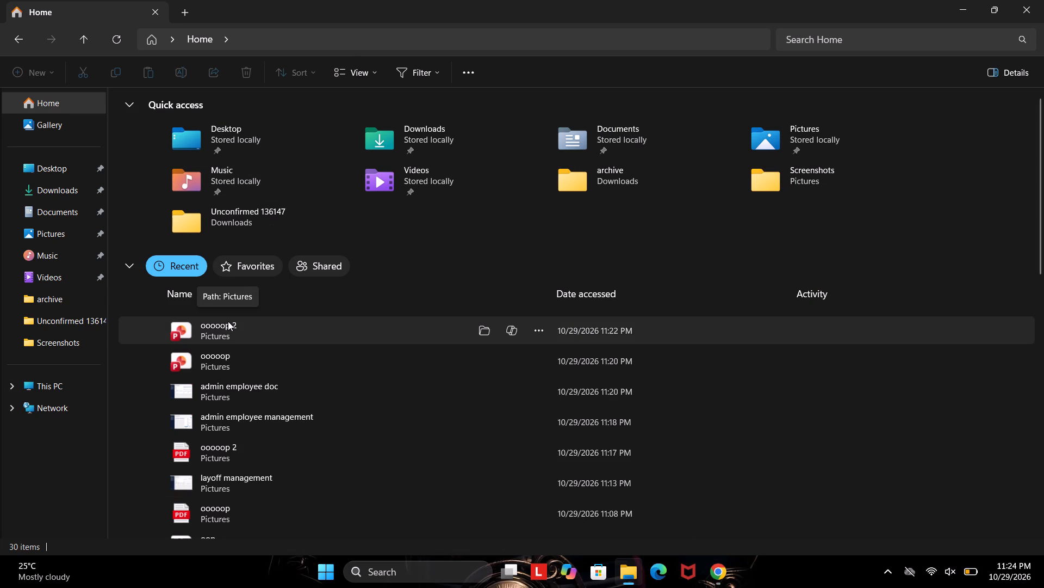
pyautogui.doubleClick(234, 350)
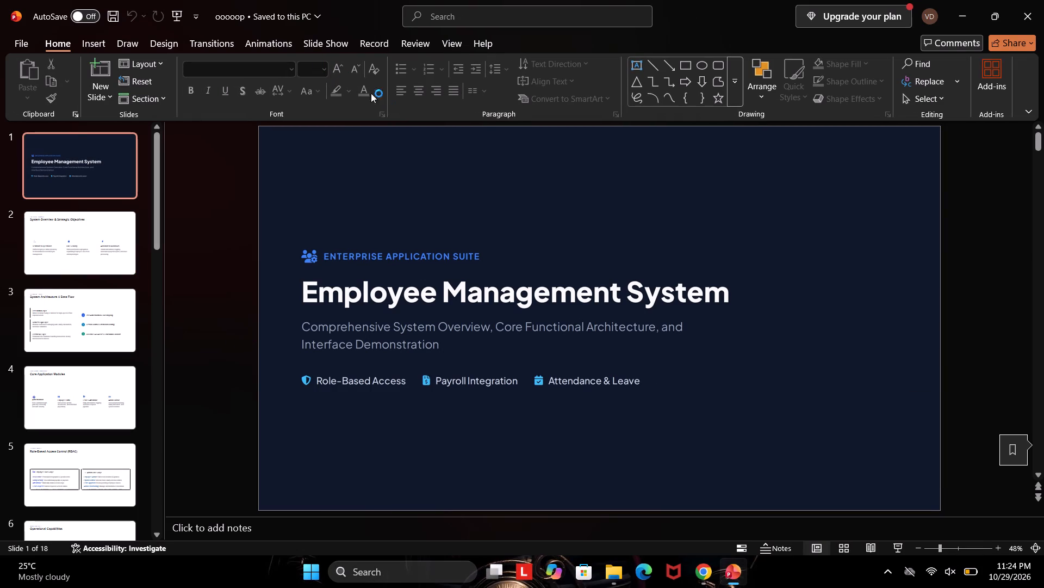
# Load the ooooop 2 presentation from the recent files as the source for Reuse Slides.
pyautogui.click(101, 35)
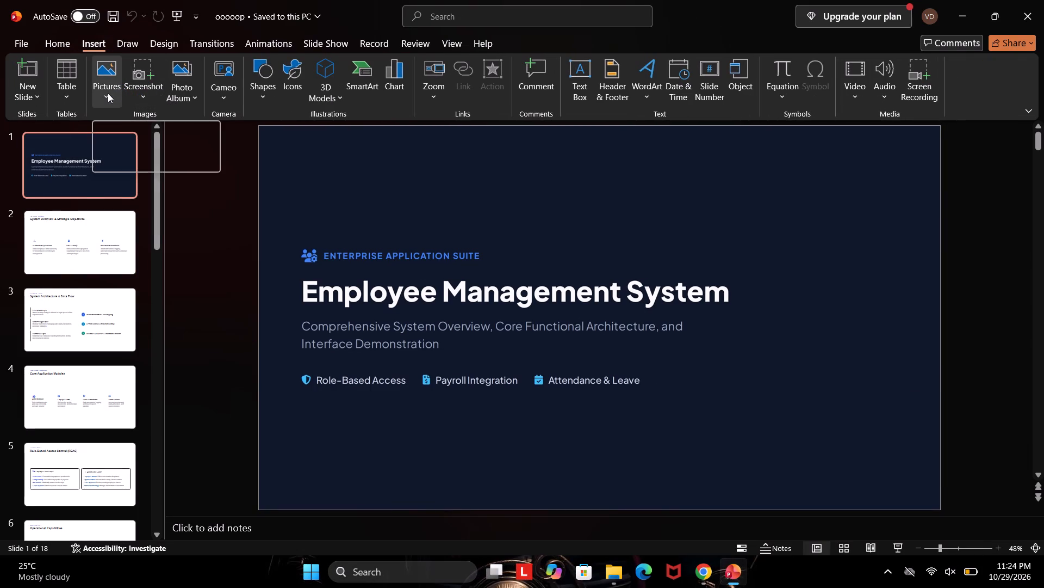
pyautogui.click(34, 101)
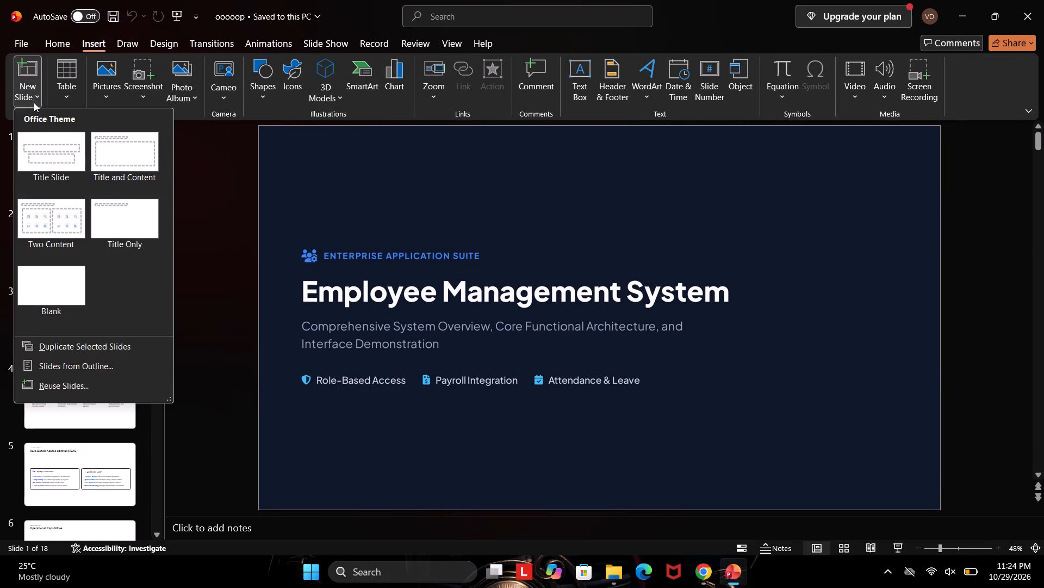
pyautogui.click(69, 389)
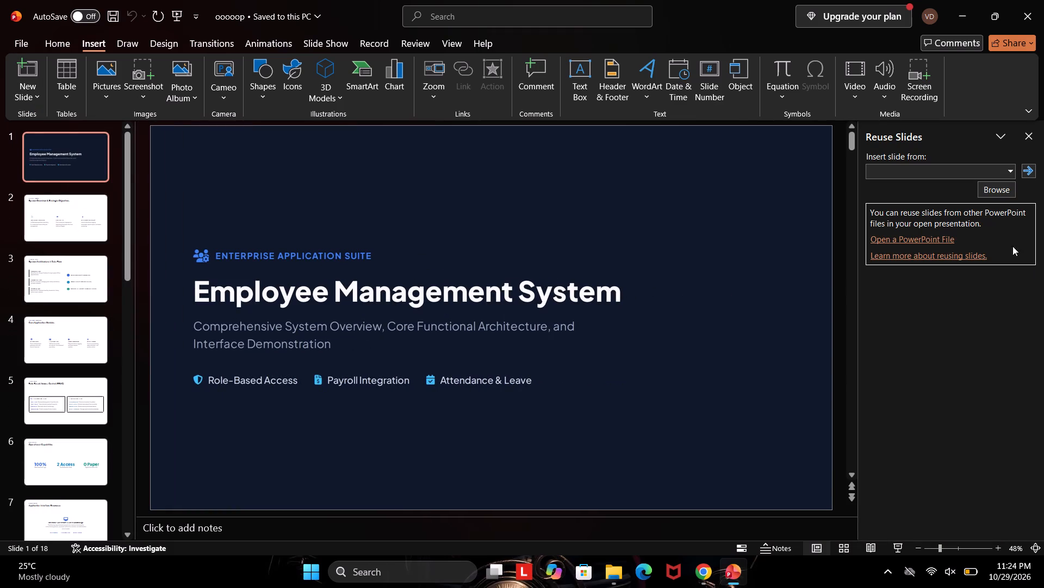
pyautogui.click(991, 189)
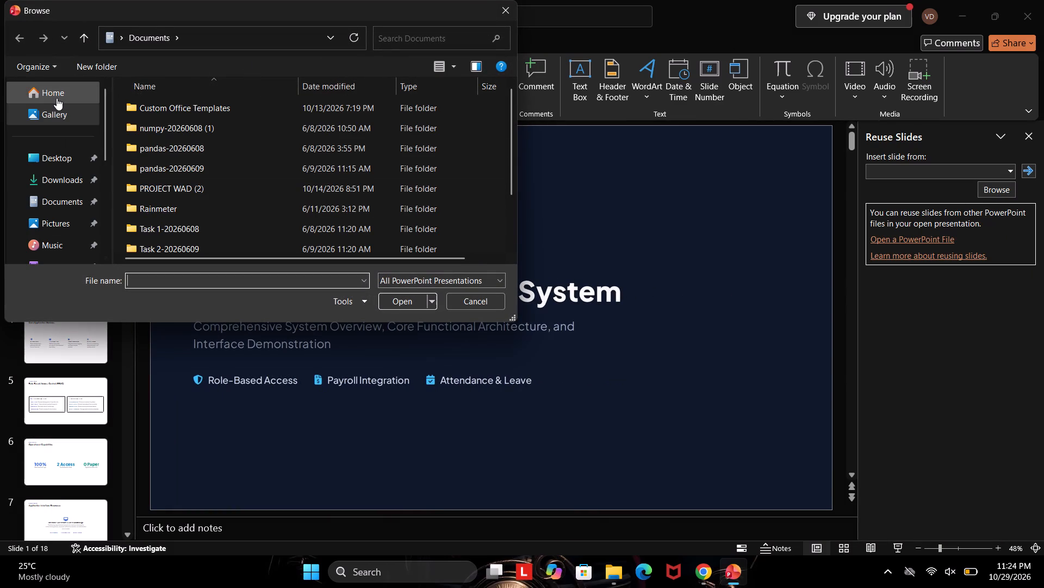
pyautogui.click(57, 98)
pyautogui.scroll(-3, 224, 156)
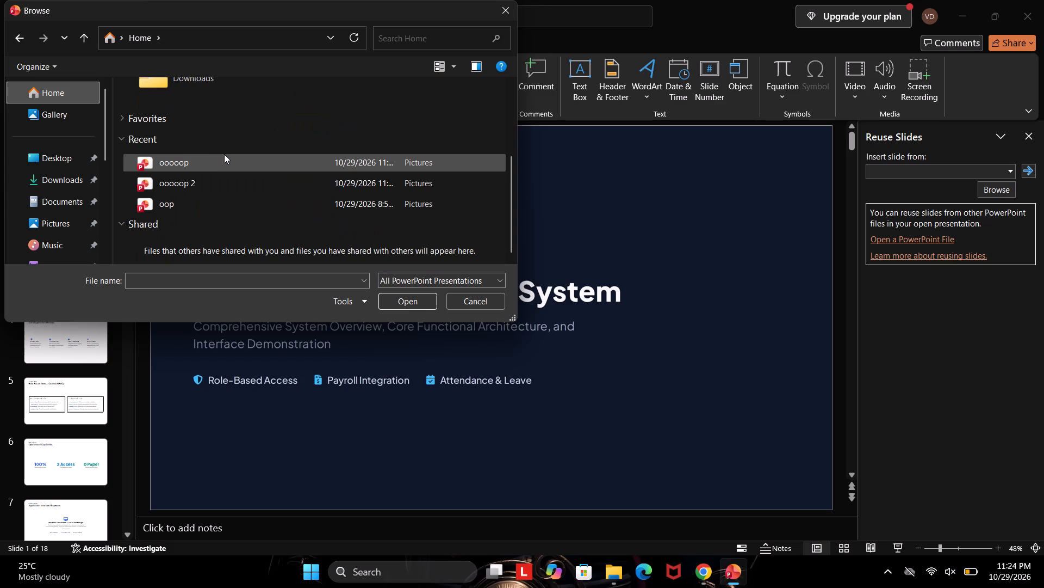
pyautogui.click(224, 179)
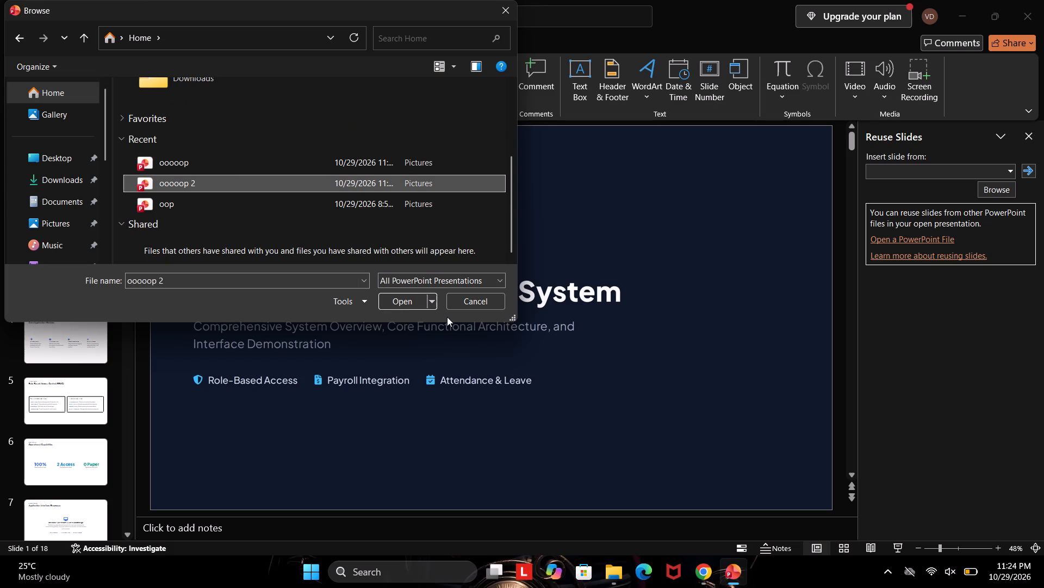
pyautogui.click(386, 297)
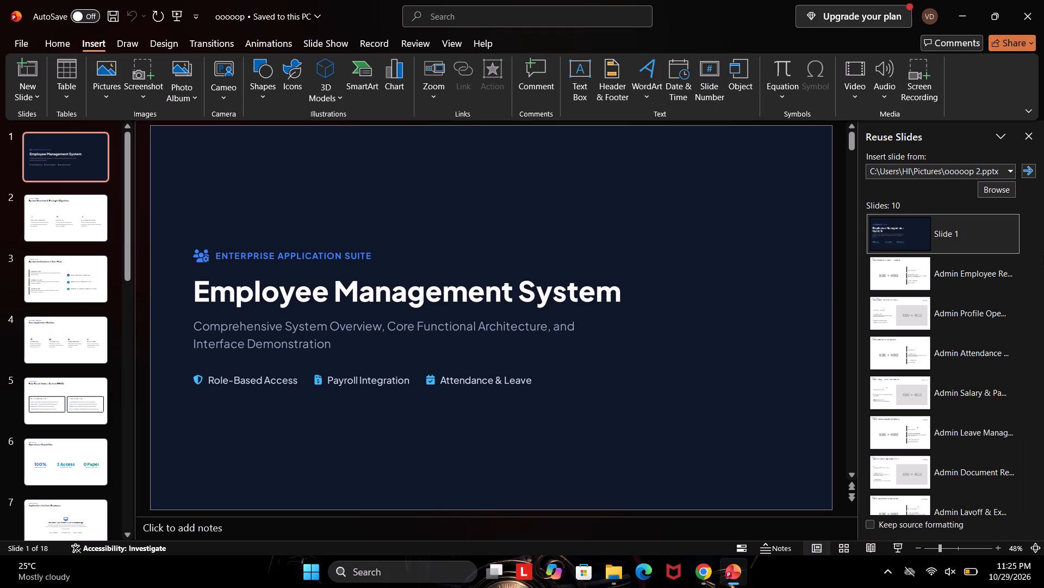
# Insert all slides from ooooop 2 after the first slide of the ooooop presentation.
pyautogui.moveTo(1030, 277); pyautogui.dragTo(1028, 364)
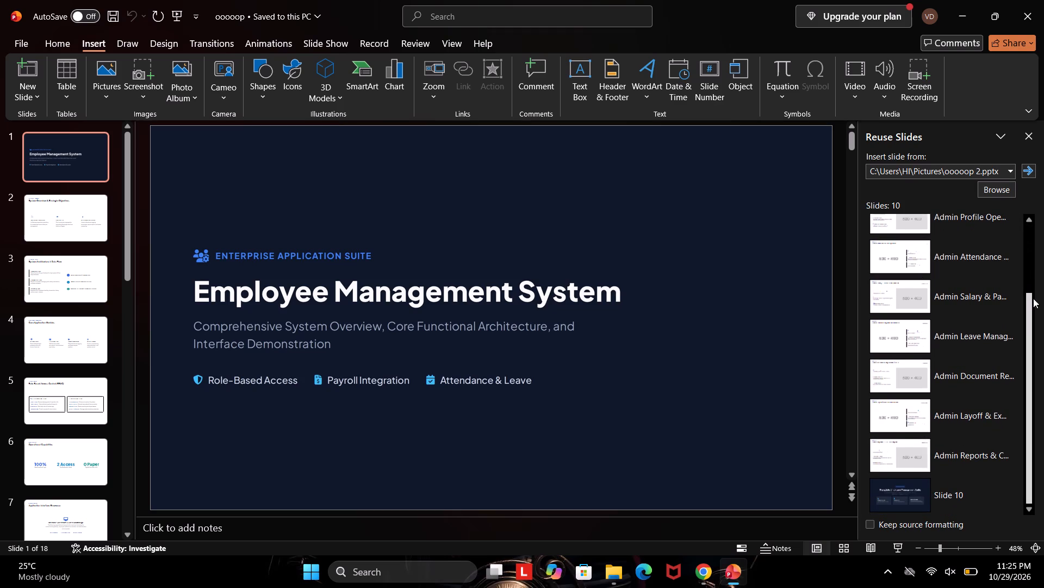
pyautogui.moveTo(1030, 313); pyautogui.dragTo(1032, 261)
pyautogui.rightClick(952, 222)
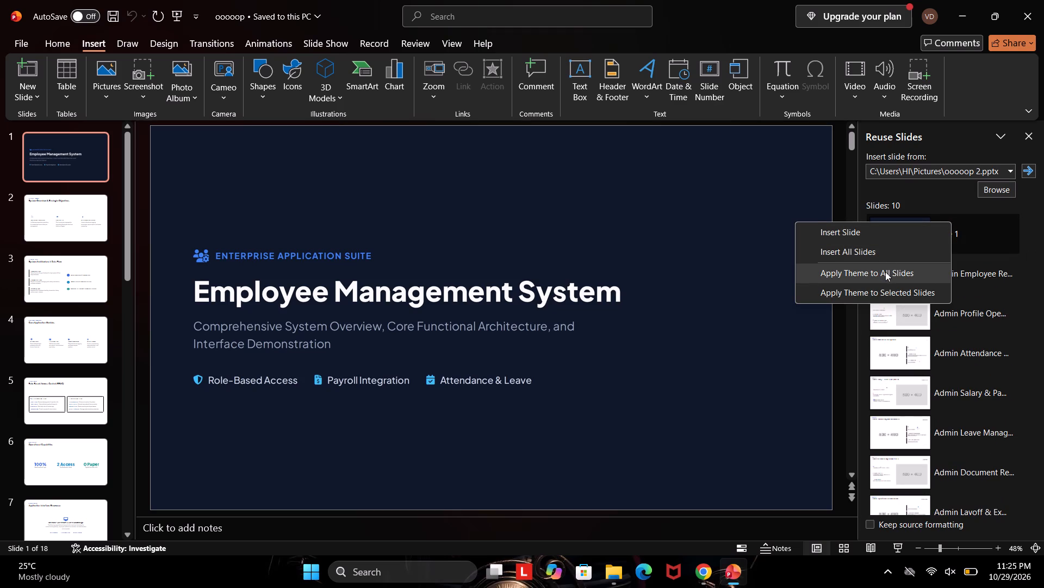
pyautogui.click(906, 250)
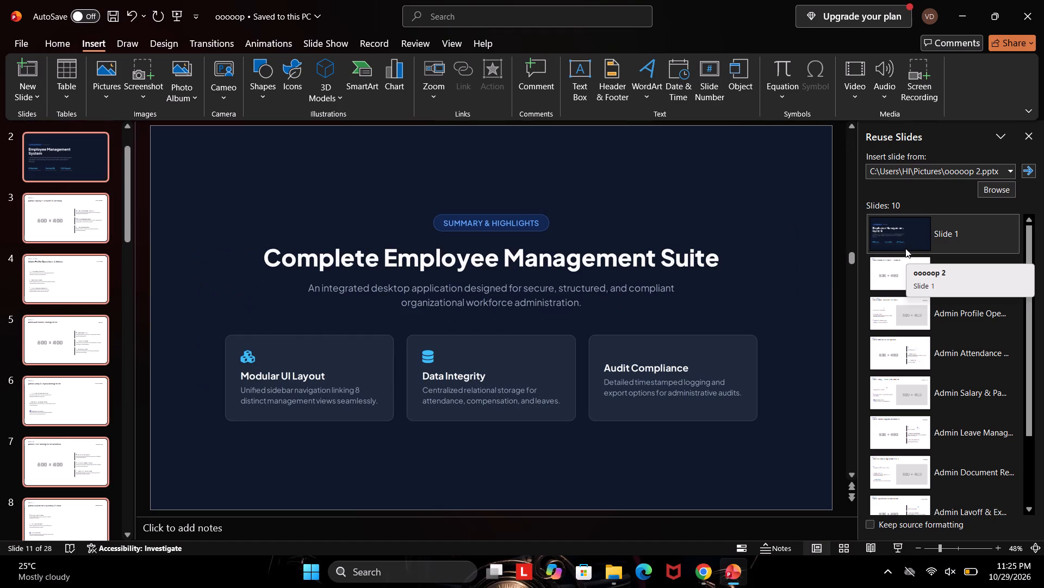
# Review the inserted slides and compare the two Employee Management System title slides at the start of the presentation.
pyautogui.scroll(4, 670, 267)
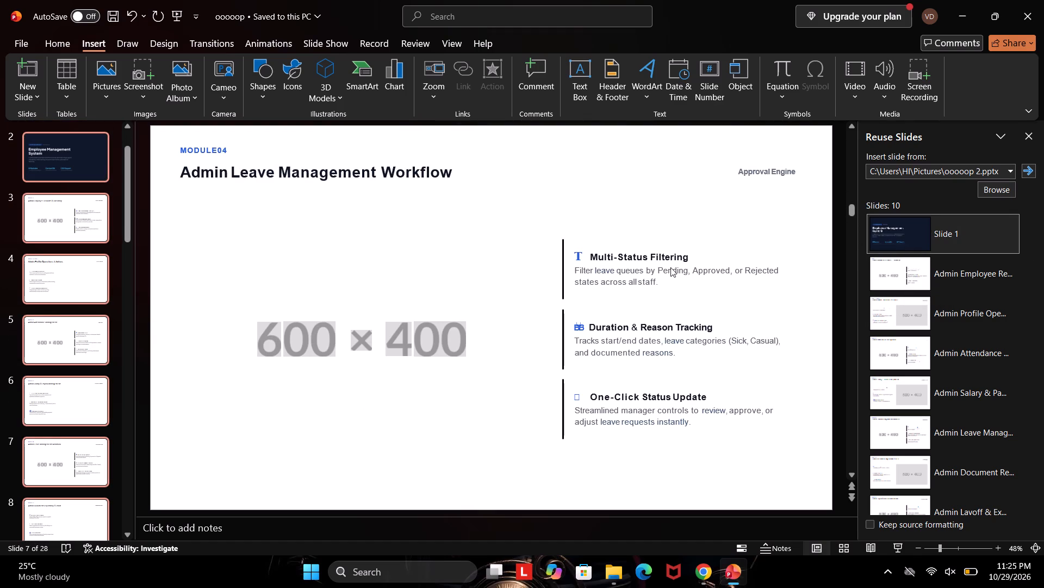
pyautogui.scroll(3, 670, 267)
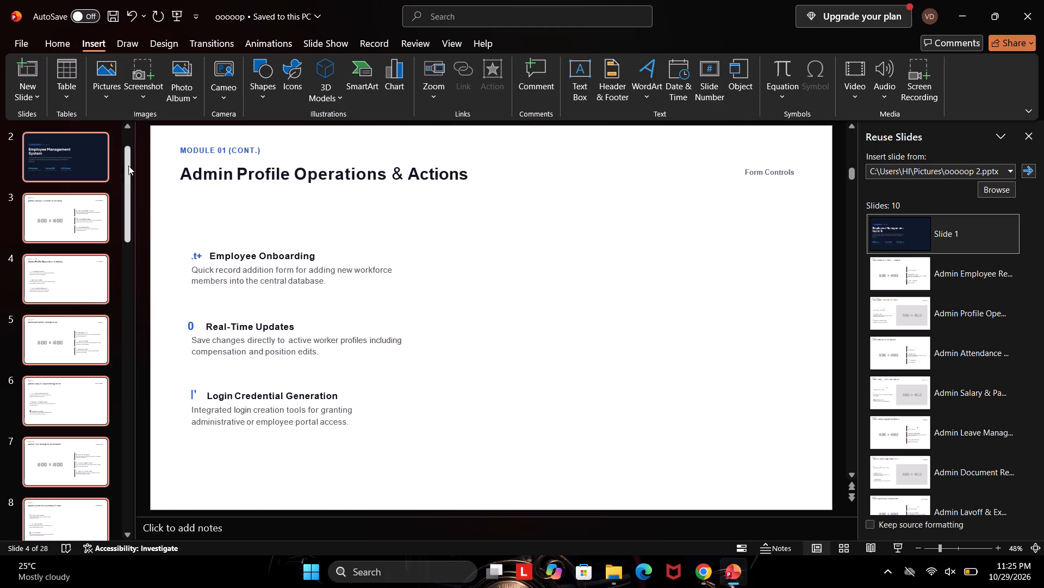
pyautogui.scroll(4, 130, 170)
pyautogui.scroll(-1, 238, 174)
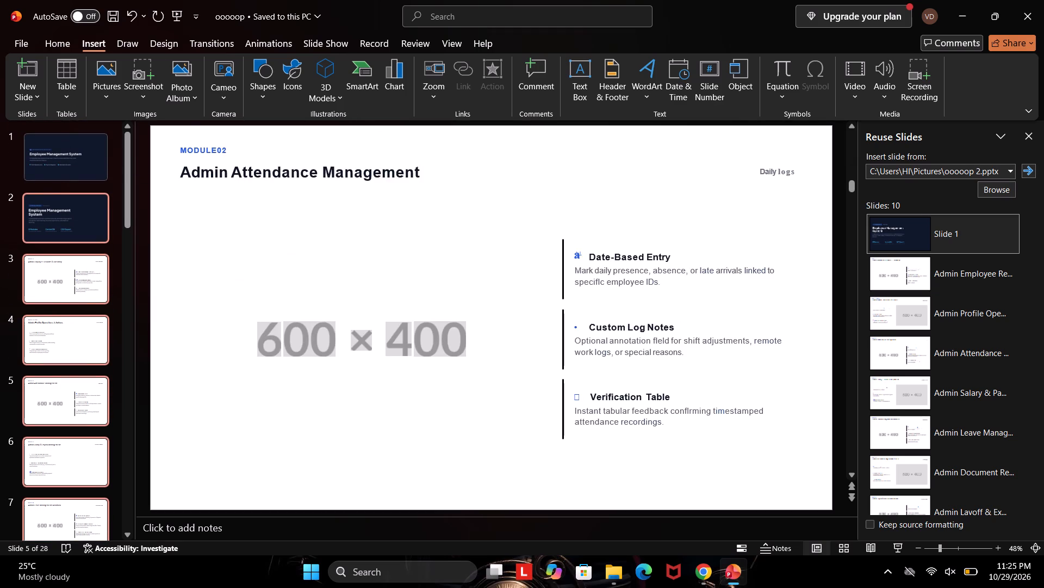
pyautogui.scroll(1, 244, 174)
pyautogui.scroll(7, 390, 164)
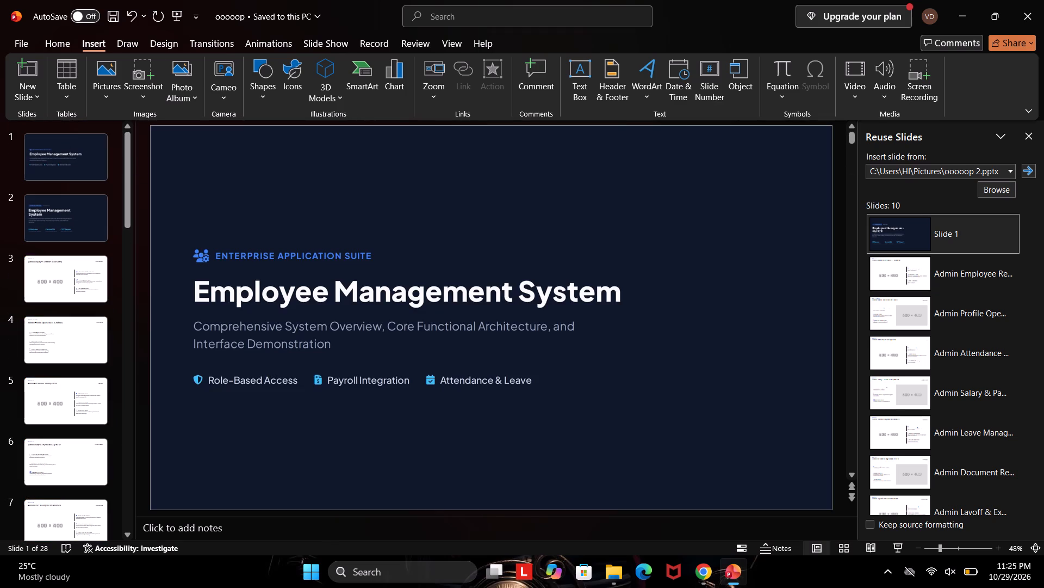
pyautogui.scroll(2, 390, 164)
pyautogui.scroll(-1, 469, 209)
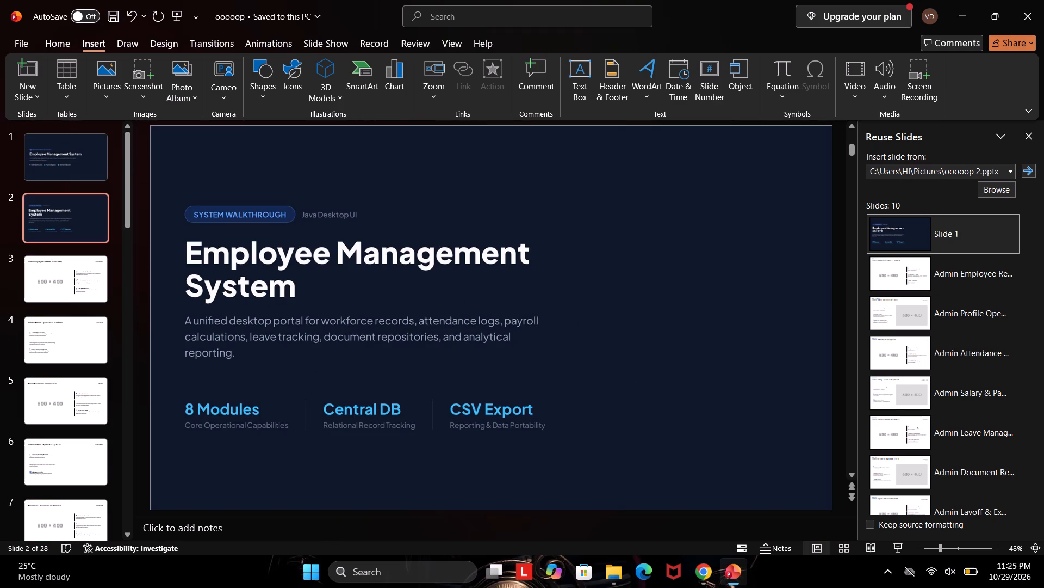
pyautogui.scroll(1, 469, 209)
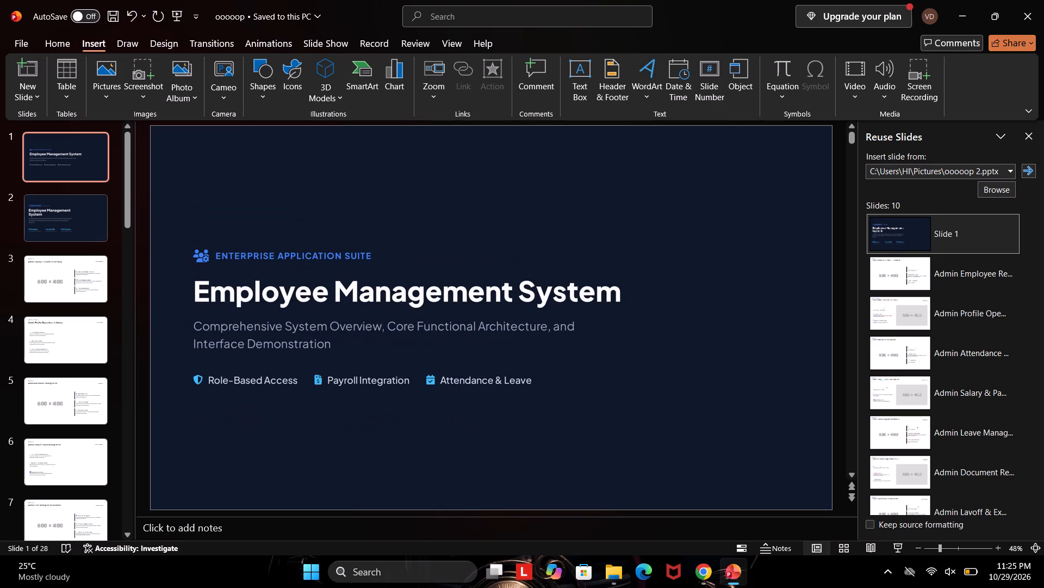
pyautogui.scroll(-1, 469, 209)
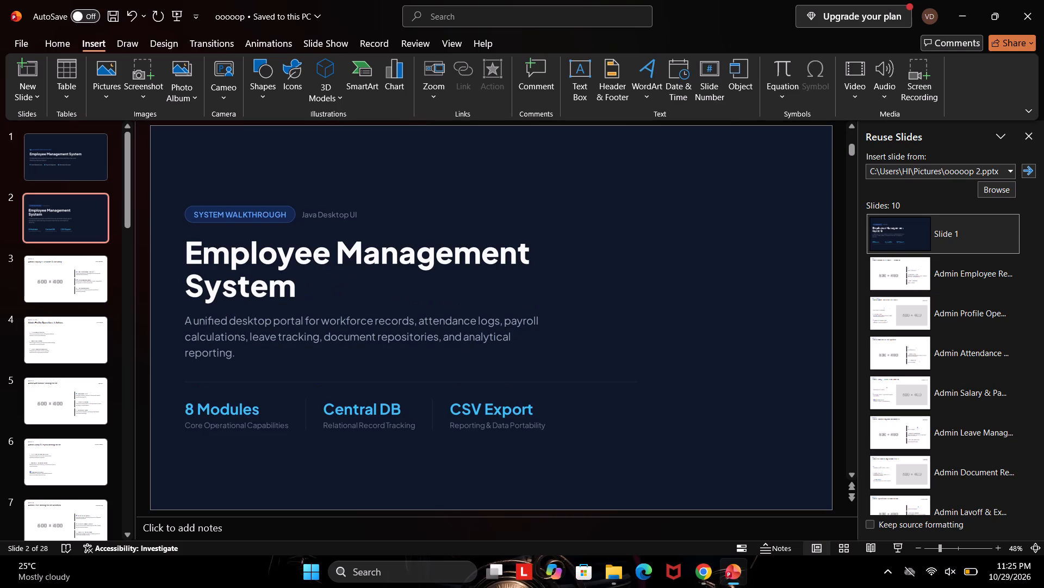
pyautogui.scroll(1, 469, 209)
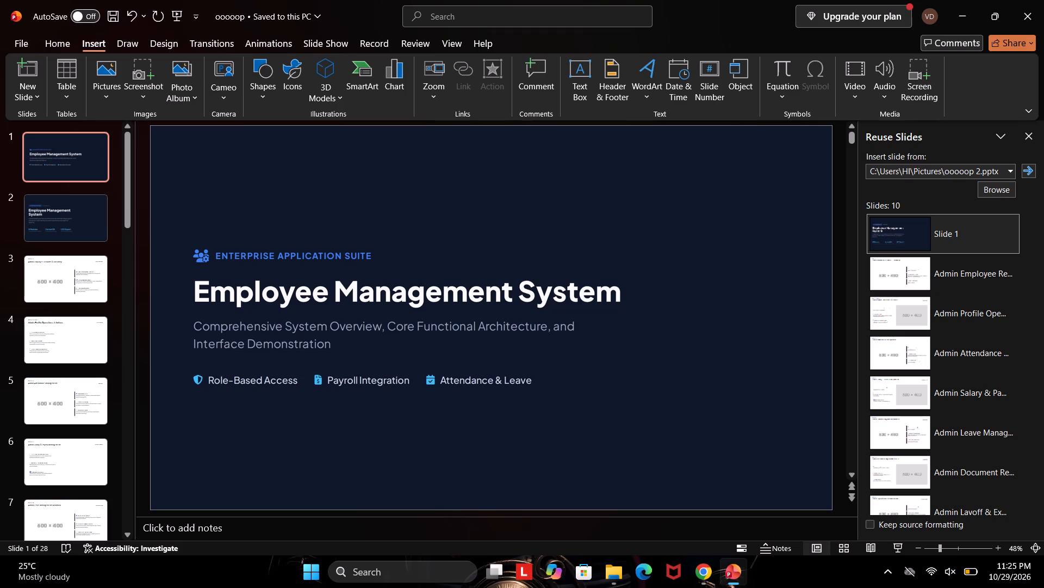
pyautogui.scroll(-1, 466, 234)
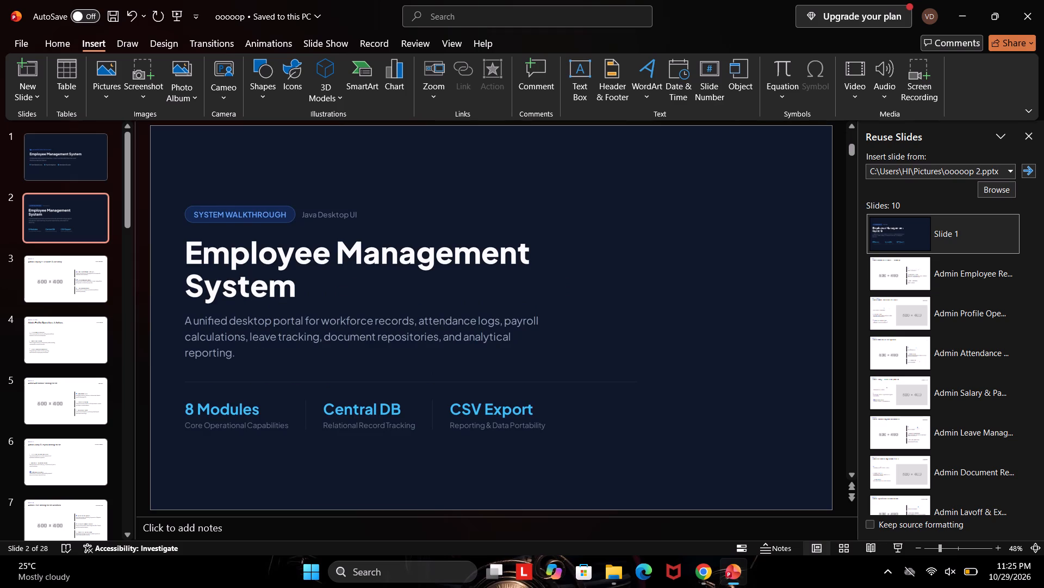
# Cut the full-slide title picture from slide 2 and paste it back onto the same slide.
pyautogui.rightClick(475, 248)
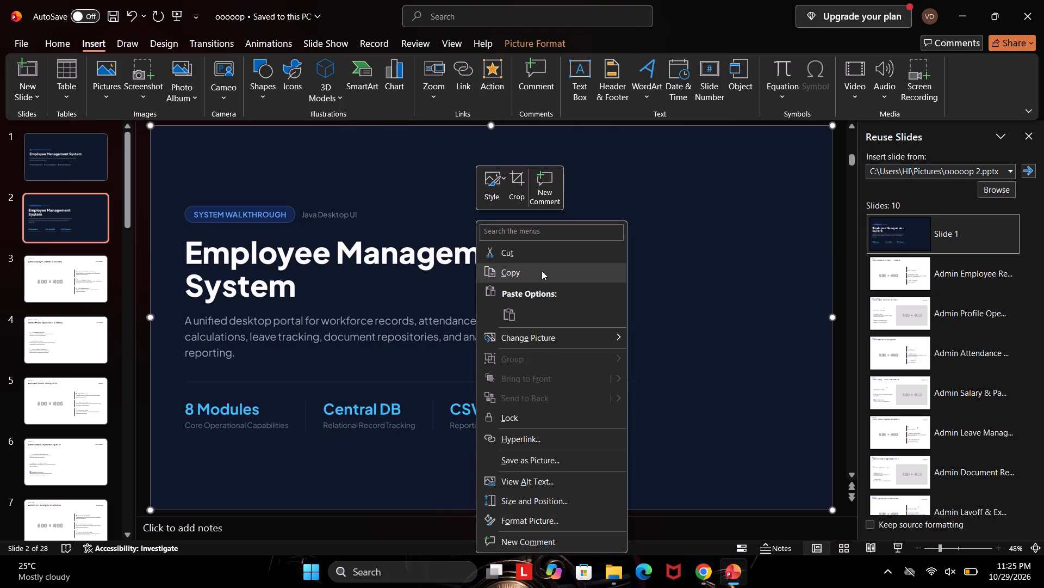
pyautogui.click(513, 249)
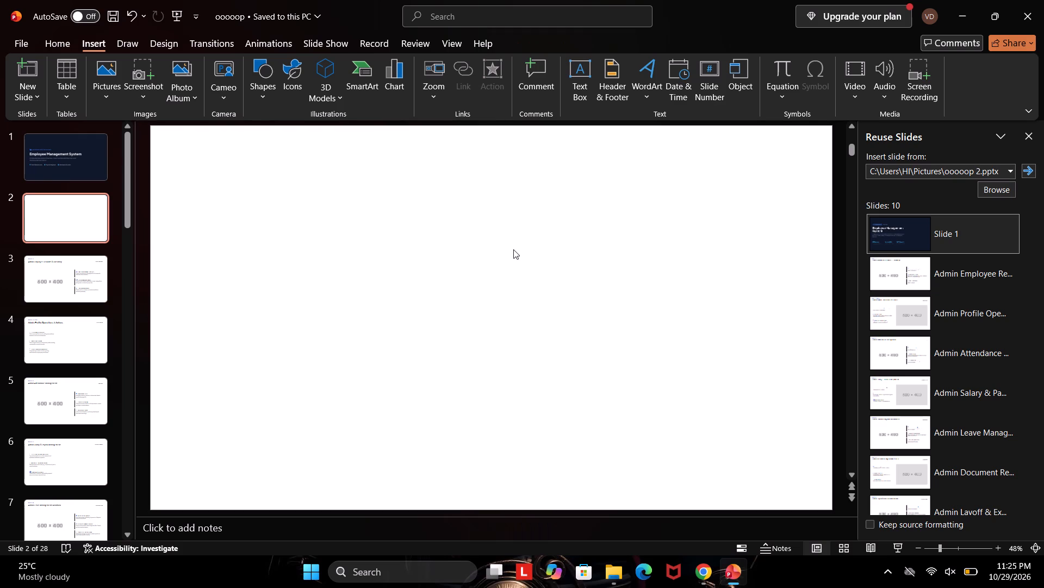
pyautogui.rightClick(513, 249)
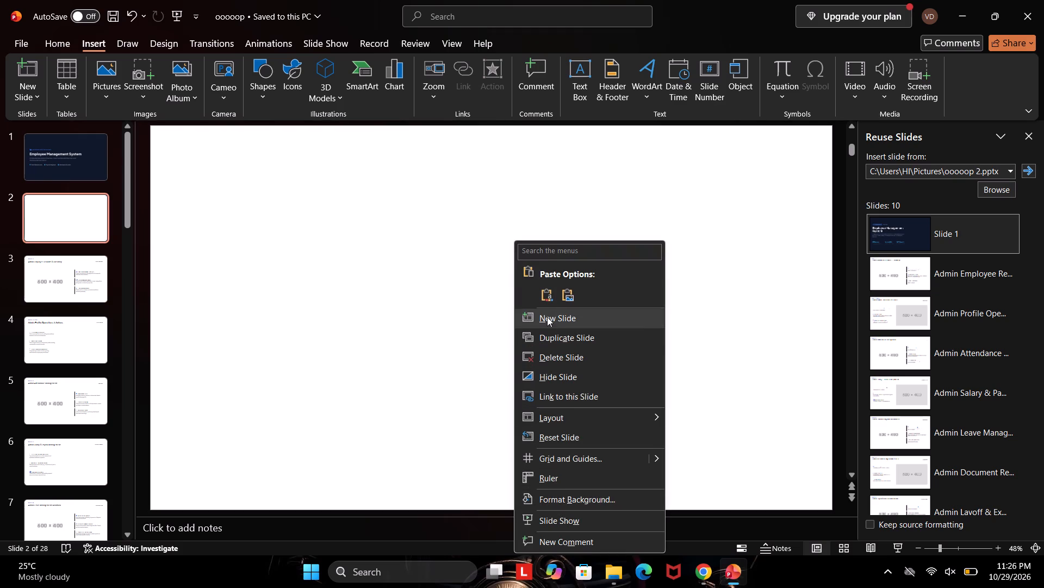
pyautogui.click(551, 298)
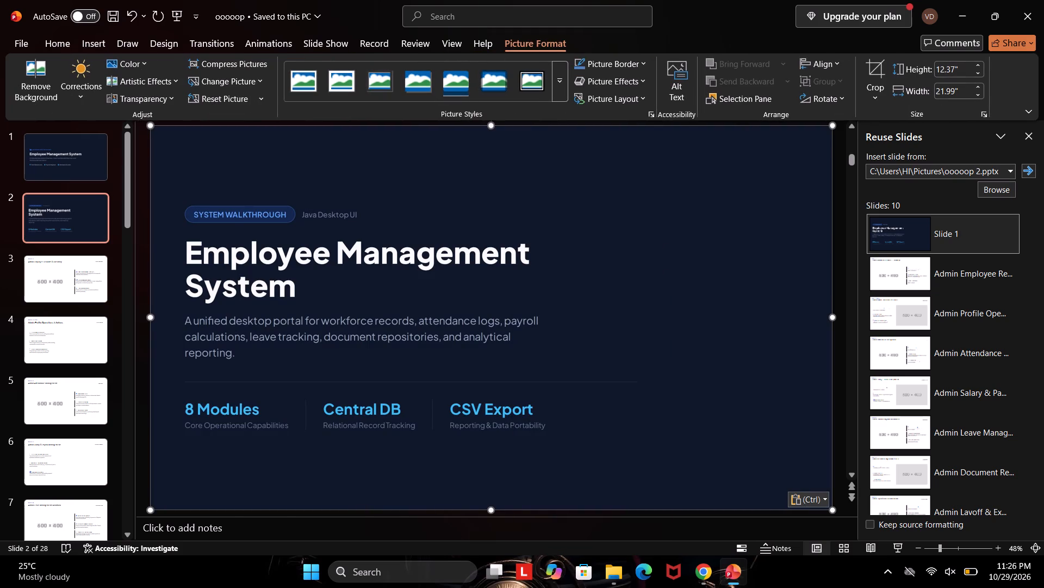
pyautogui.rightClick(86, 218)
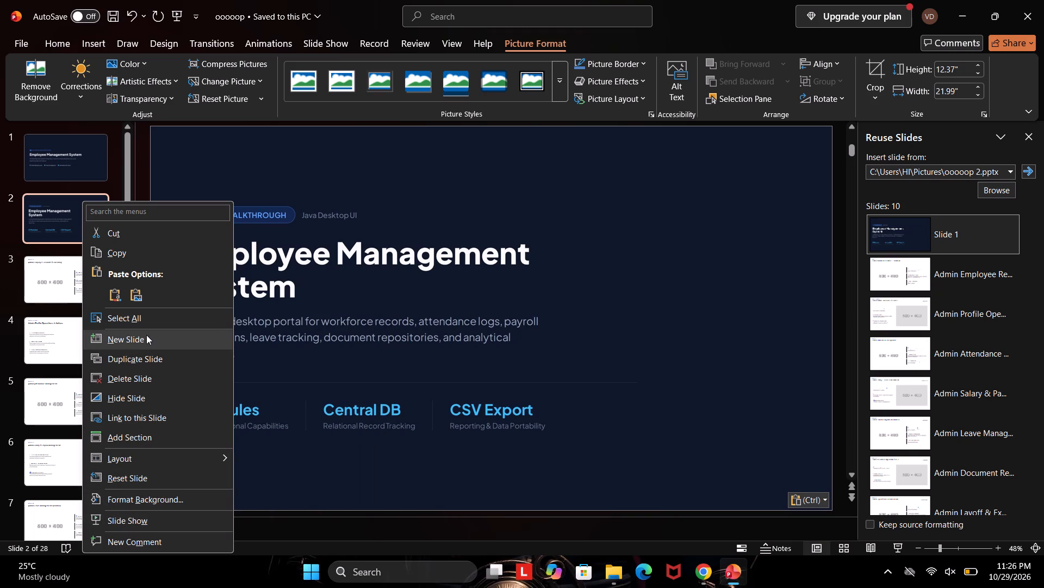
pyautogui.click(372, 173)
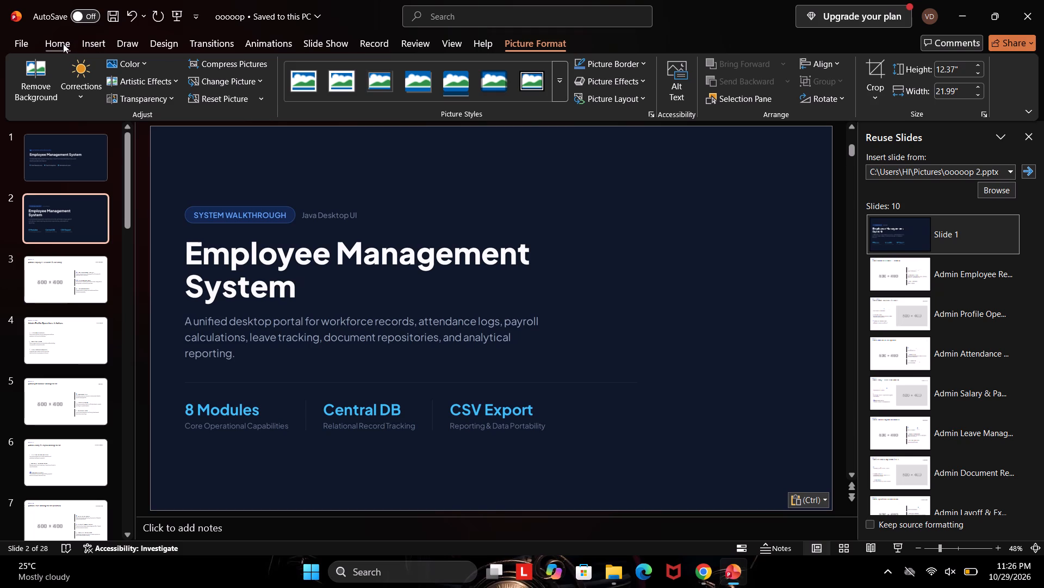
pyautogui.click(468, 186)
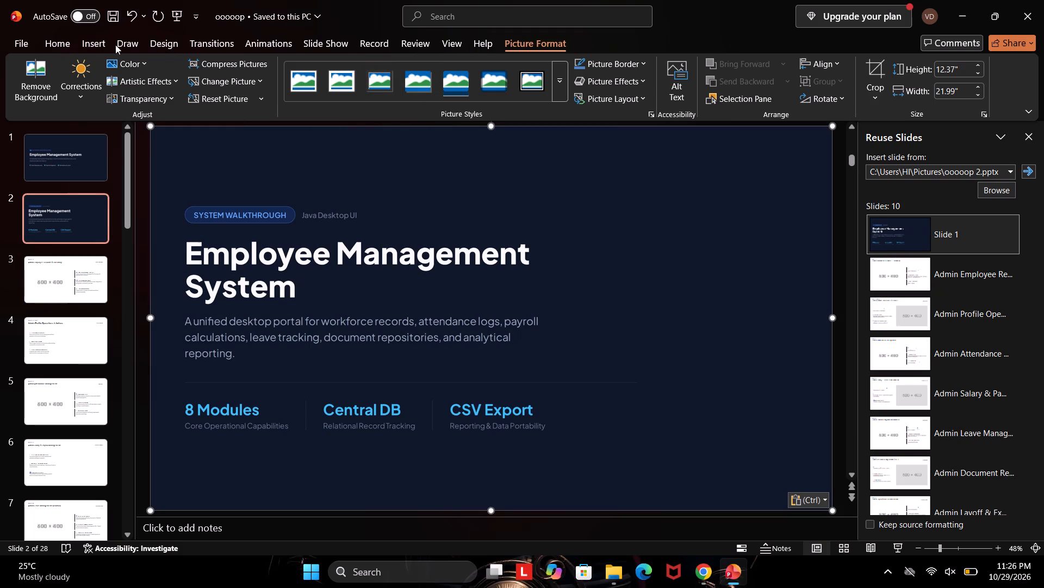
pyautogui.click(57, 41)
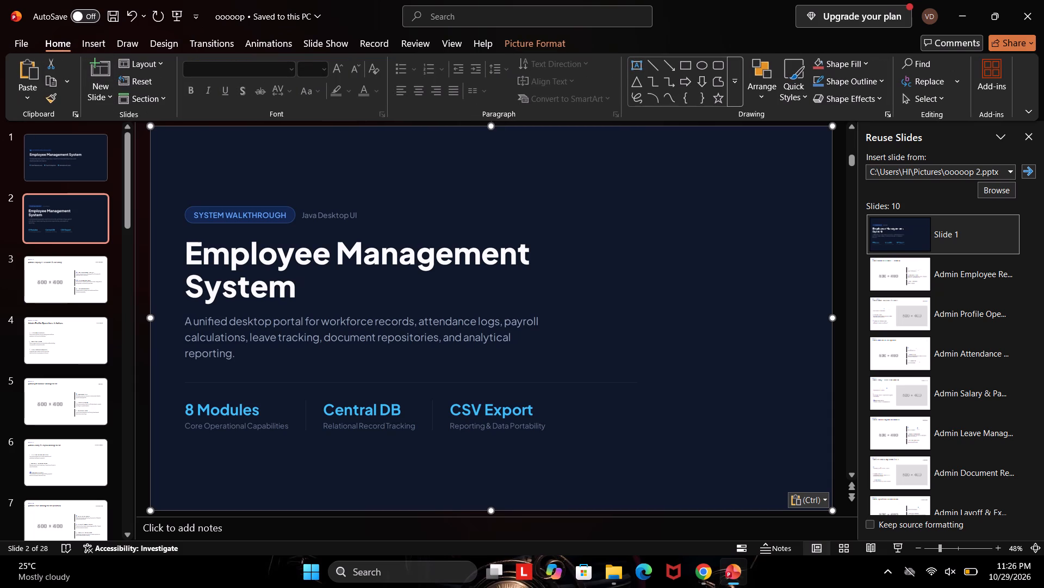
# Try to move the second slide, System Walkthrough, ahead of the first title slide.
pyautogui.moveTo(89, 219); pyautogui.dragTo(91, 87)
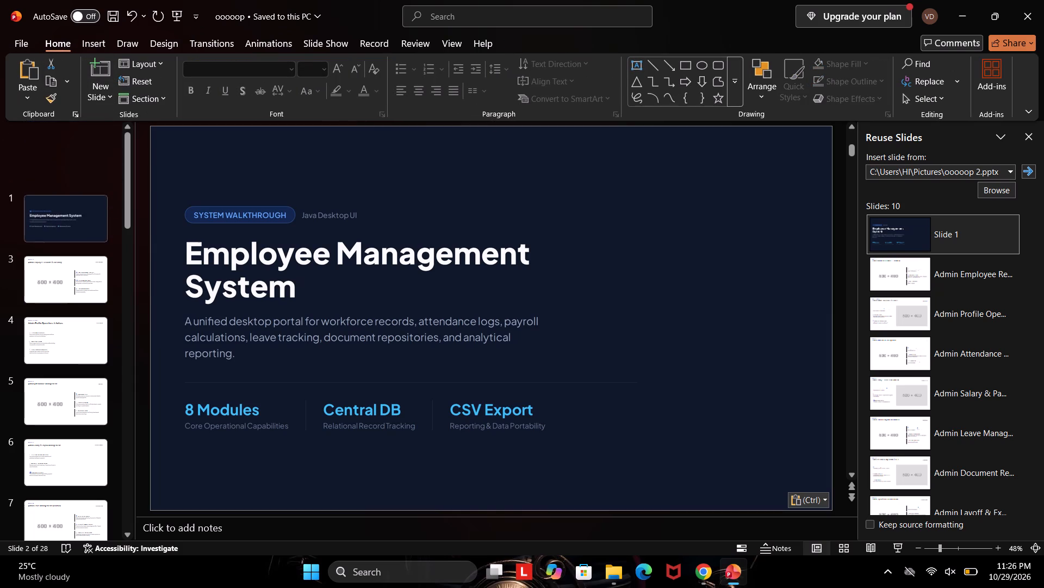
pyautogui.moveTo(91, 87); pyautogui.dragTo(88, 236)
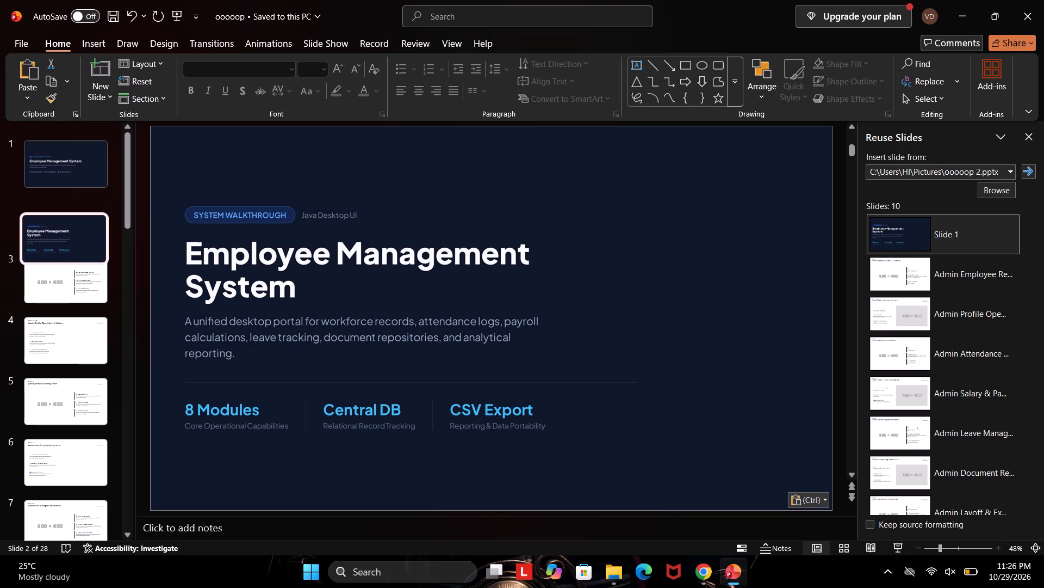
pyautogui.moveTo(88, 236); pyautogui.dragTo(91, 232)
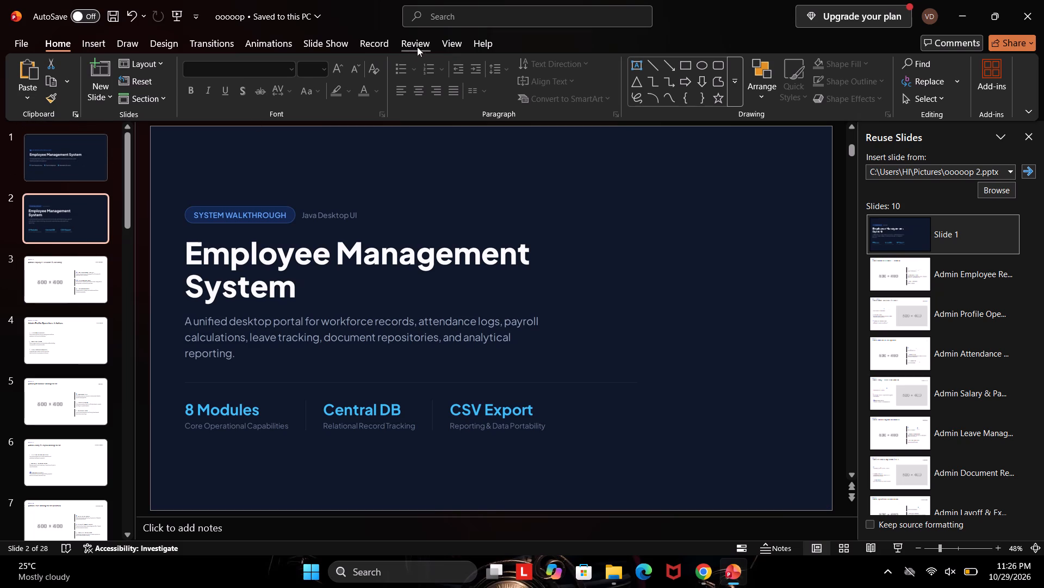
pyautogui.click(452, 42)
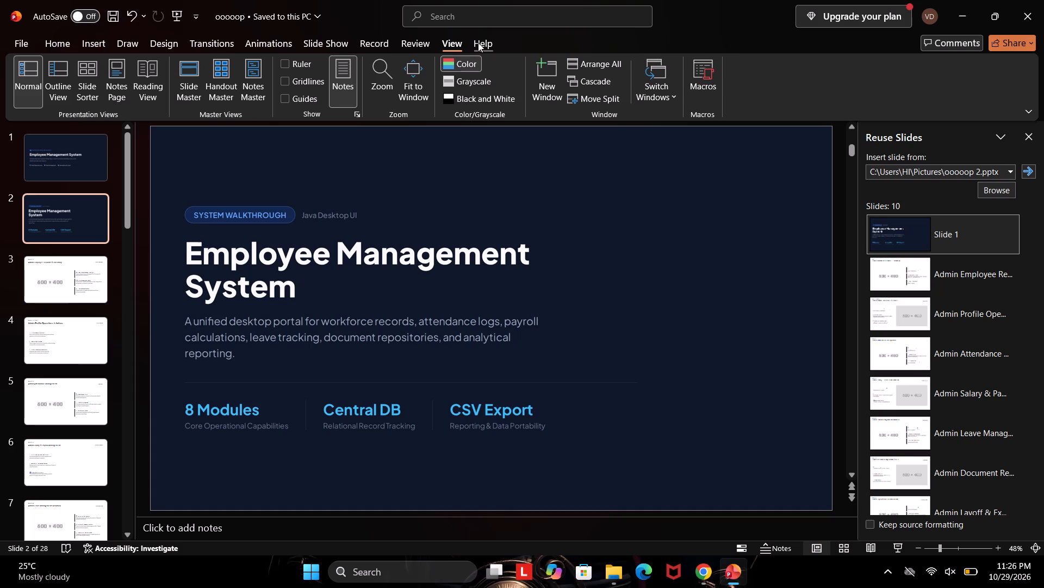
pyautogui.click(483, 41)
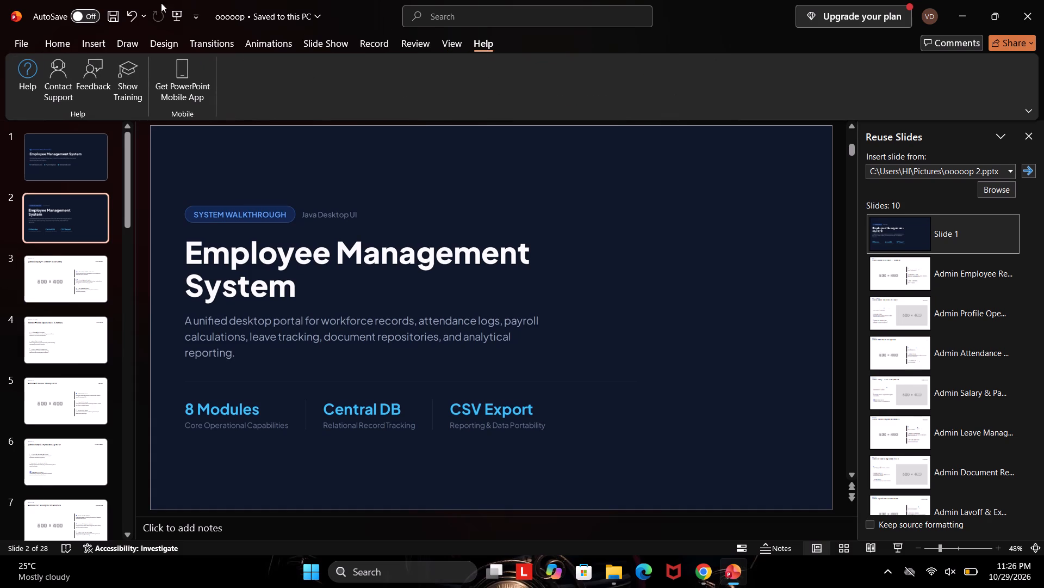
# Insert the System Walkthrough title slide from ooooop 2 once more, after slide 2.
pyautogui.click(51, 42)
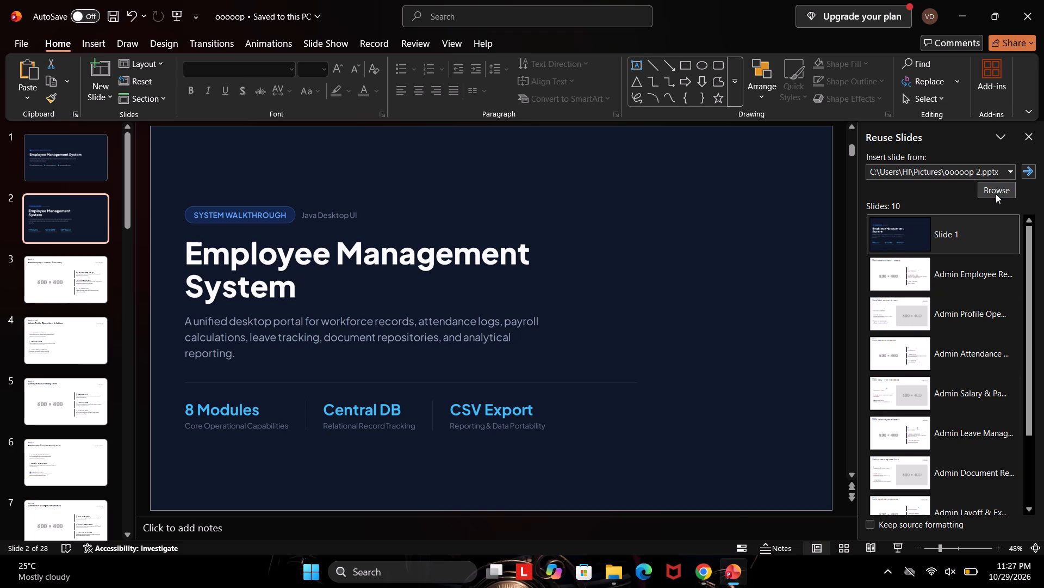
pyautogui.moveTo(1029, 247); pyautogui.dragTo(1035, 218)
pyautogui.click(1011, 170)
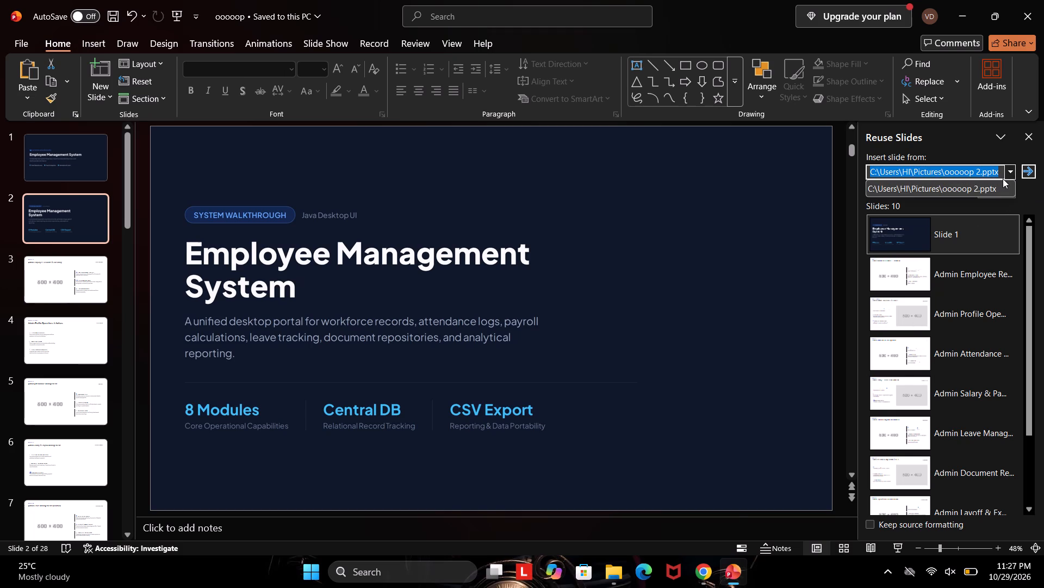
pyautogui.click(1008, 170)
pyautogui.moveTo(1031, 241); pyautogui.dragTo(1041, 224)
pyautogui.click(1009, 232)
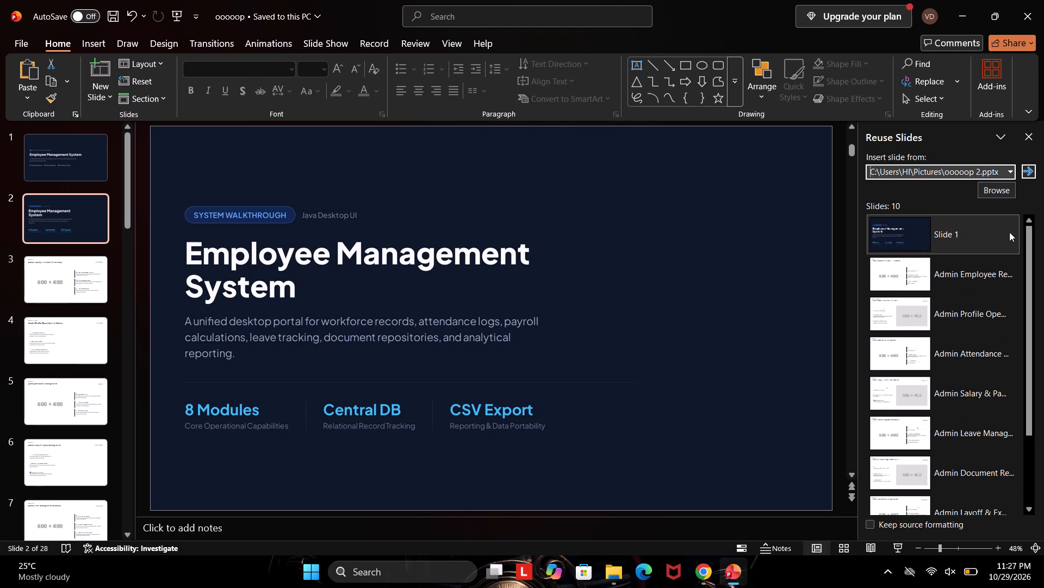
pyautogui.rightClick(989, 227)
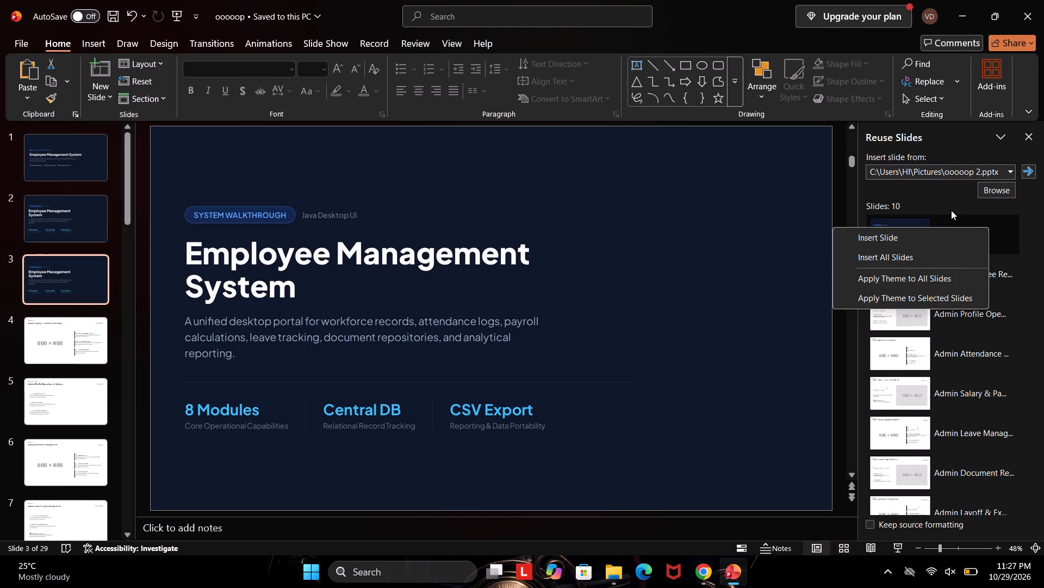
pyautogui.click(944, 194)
# Load the oop presentation from the Pictures folder as the source for reused slides.
pyautogui.click(998, 191)
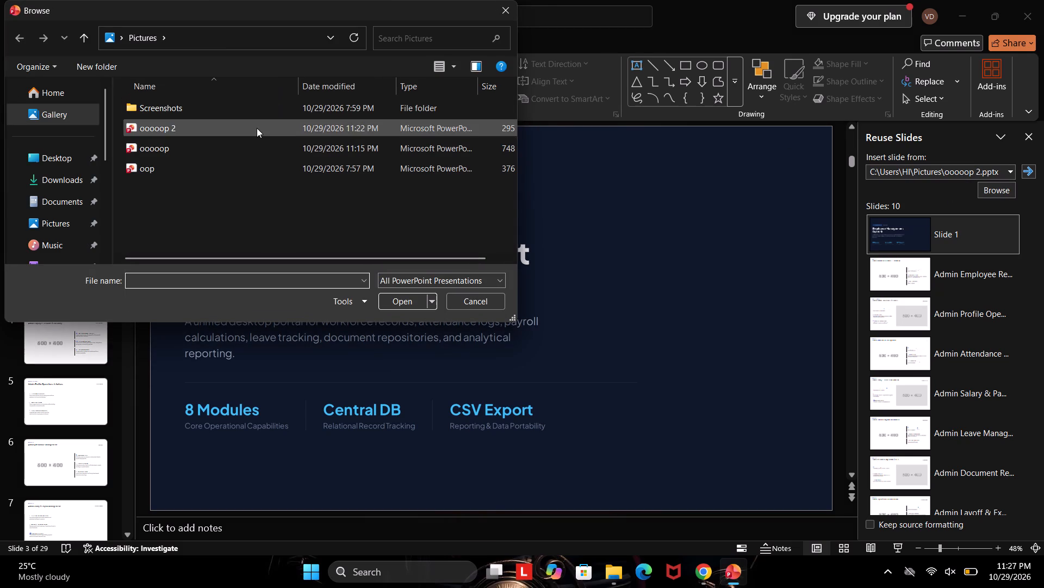
pyautogui.click(218, 162)
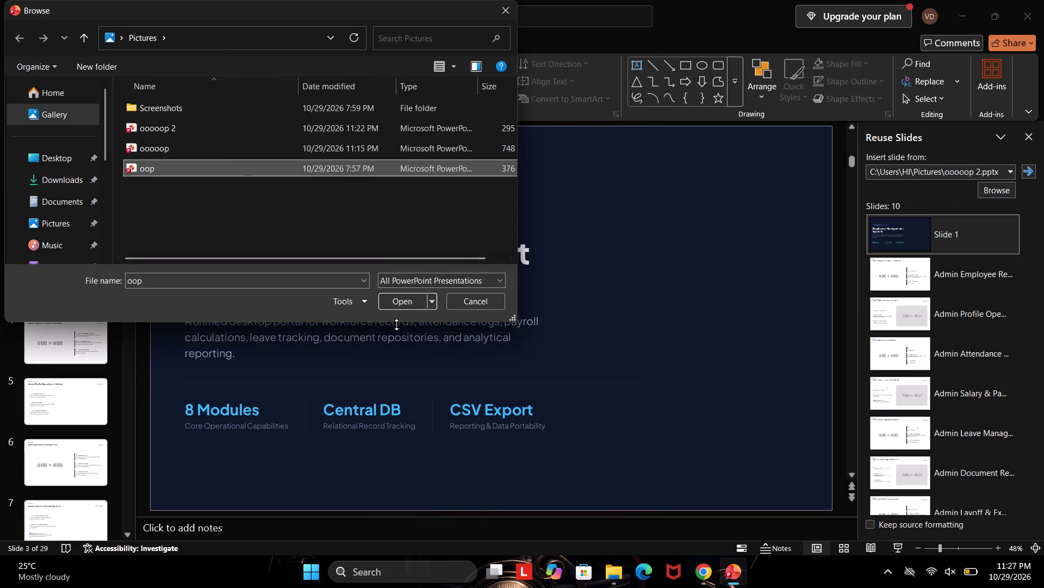
pyautogui.click(408, 305)
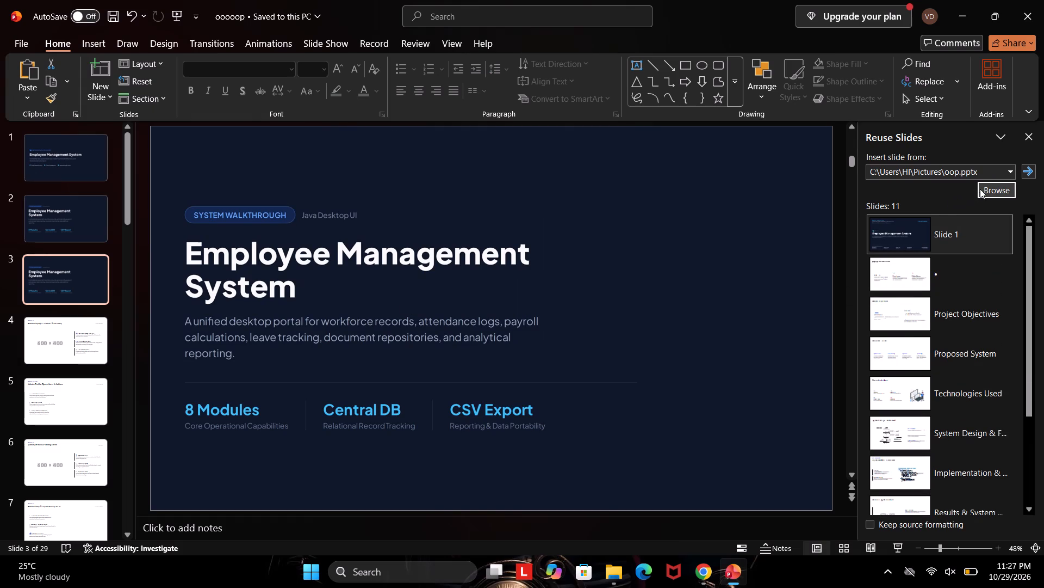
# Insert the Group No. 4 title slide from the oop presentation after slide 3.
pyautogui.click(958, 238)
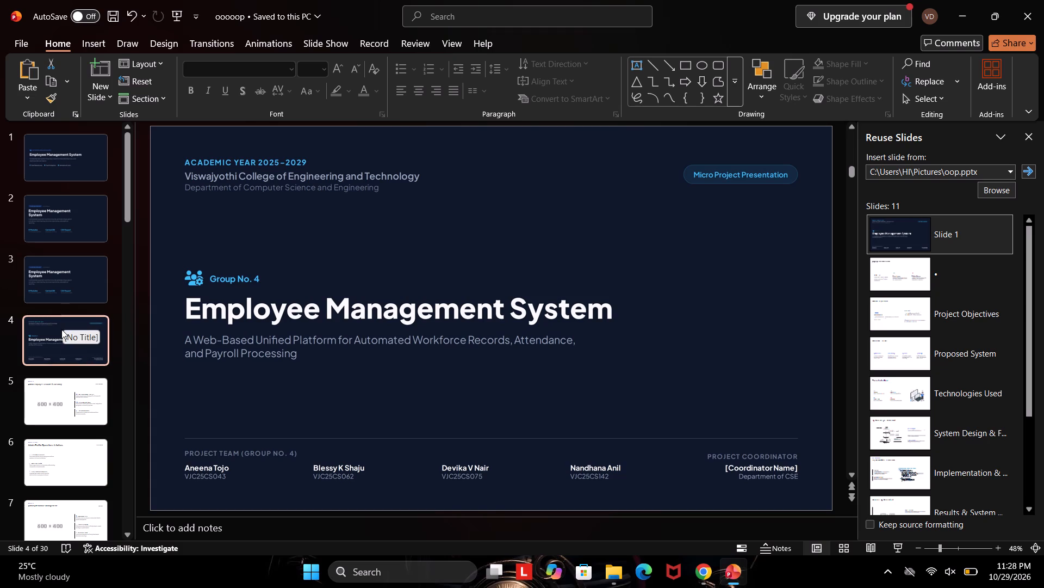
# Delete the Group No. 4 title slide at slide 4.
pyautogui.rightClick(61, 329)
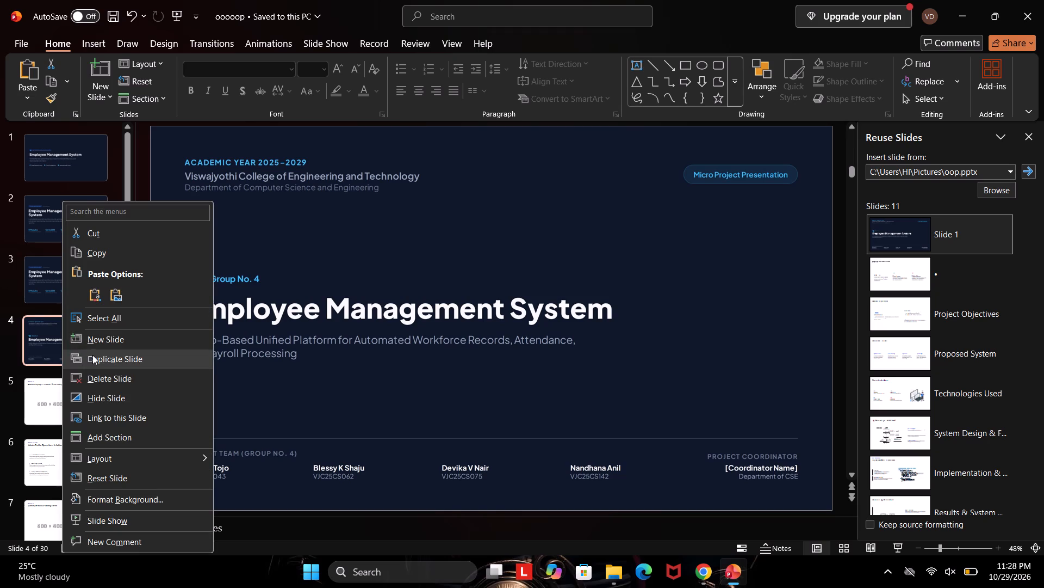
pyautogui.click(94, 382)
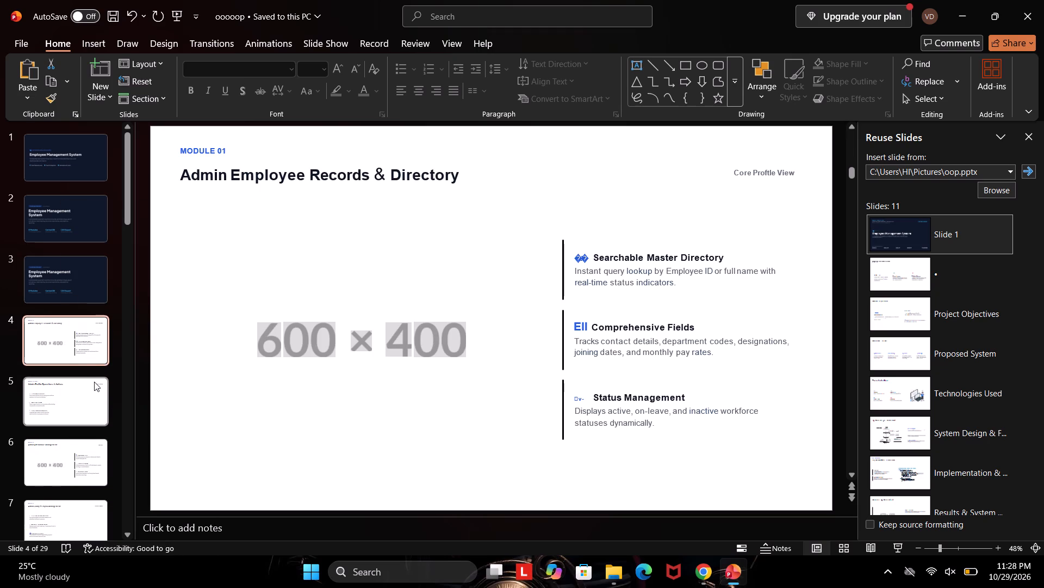
# Delete the three Employee Management System title slides at the start of the presentation.
pyautogui.click(78, 281)
pyautogui.click(81, 230)
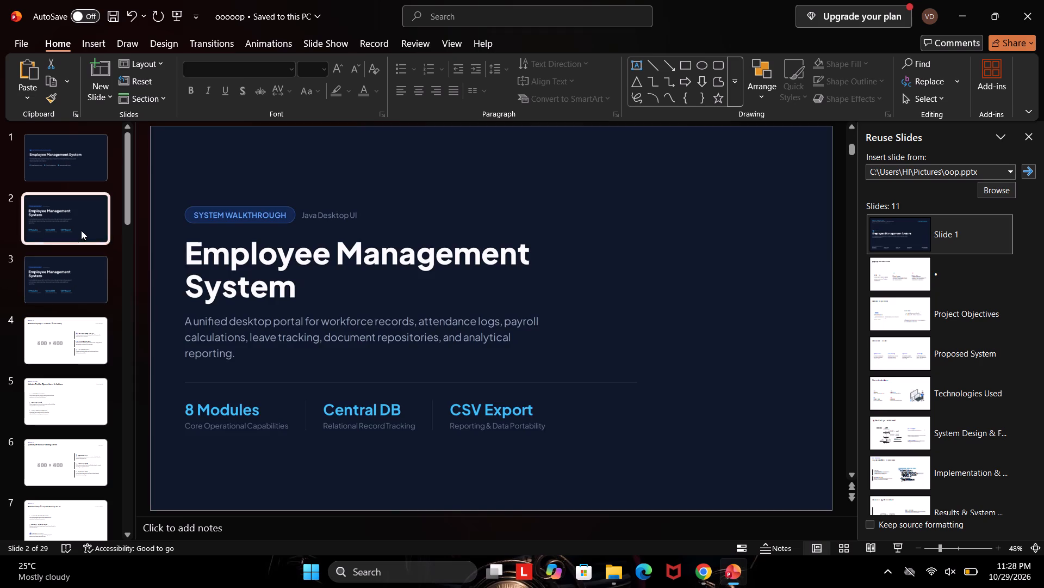
pyautogui.click(96, 163)
pyautogui.rightClick(96, 163)
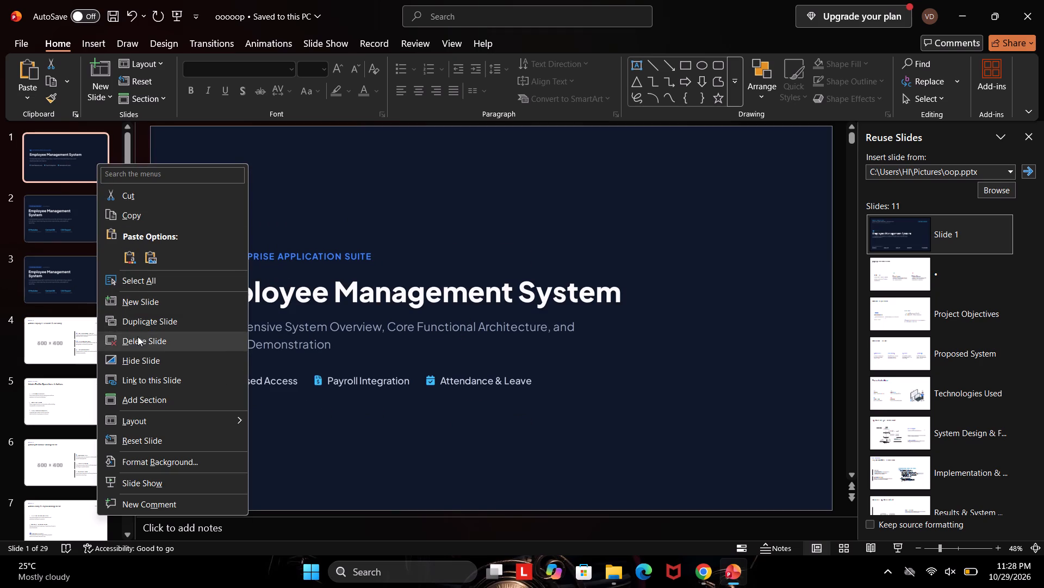
pyautogui.click(138, 336)
pyautogui.rightClick(91, 156)
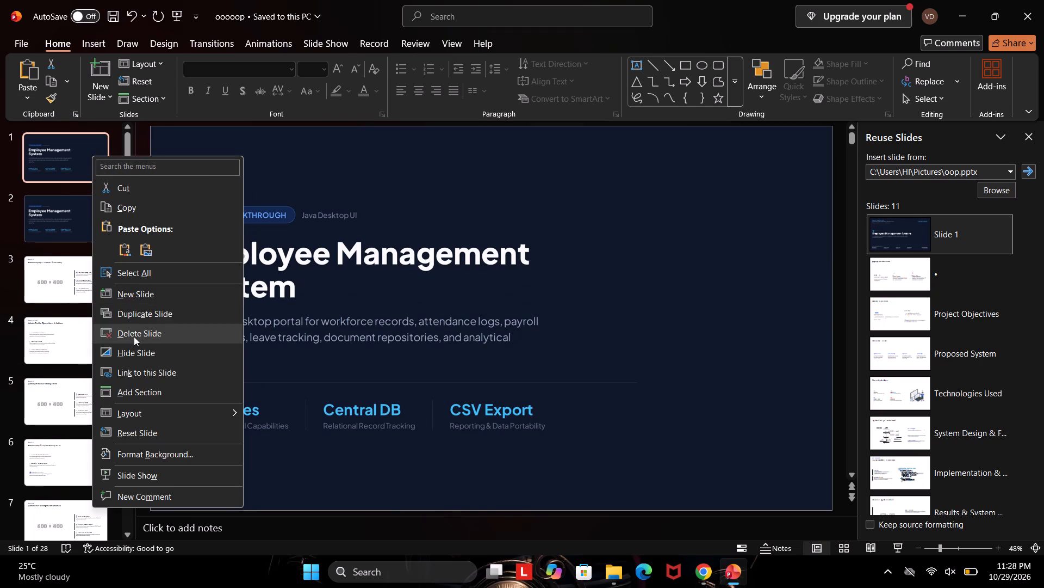
pyautogui.click(135, 331)
pyautogui.rightClick(99, 160)
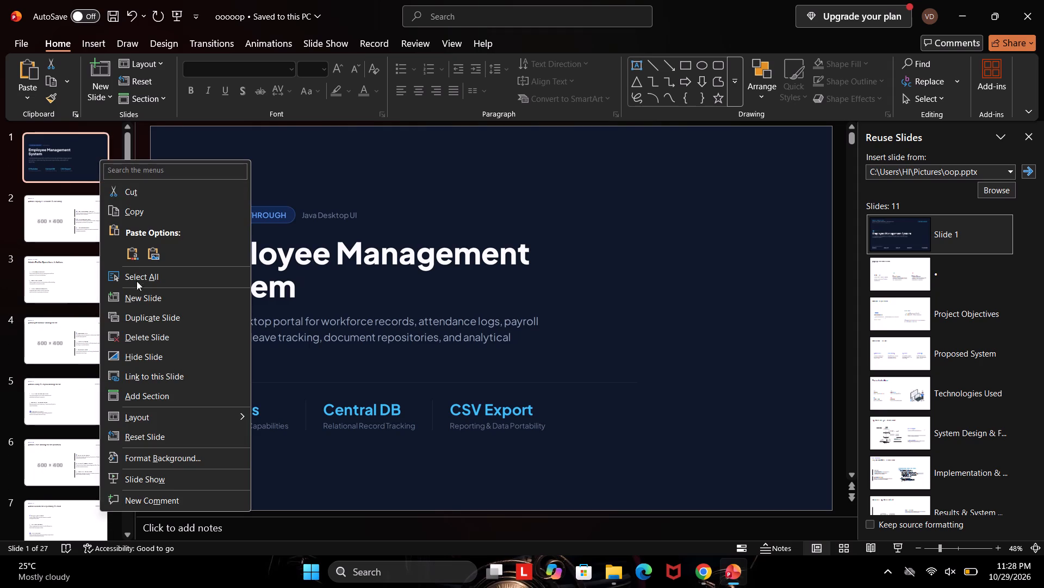
pyautogui.click(135, 331)
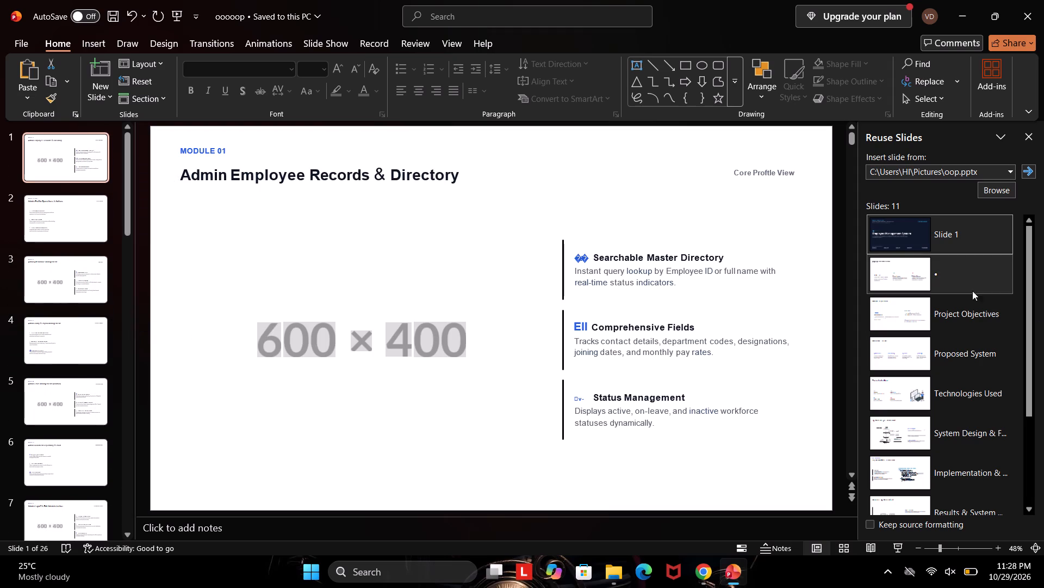
# Insert the oop title slide with the Micro Project Presentation label and move it to the first position.
pyautogui.click(912, 232)
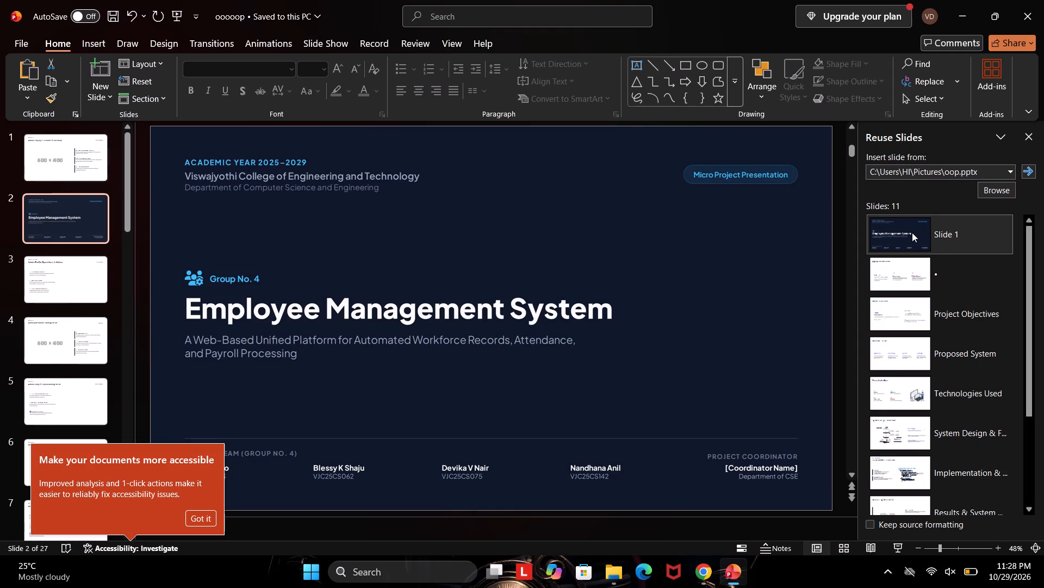
pyautogui.moveTo(91, 231); pyautogui.dragTo(89, 179)
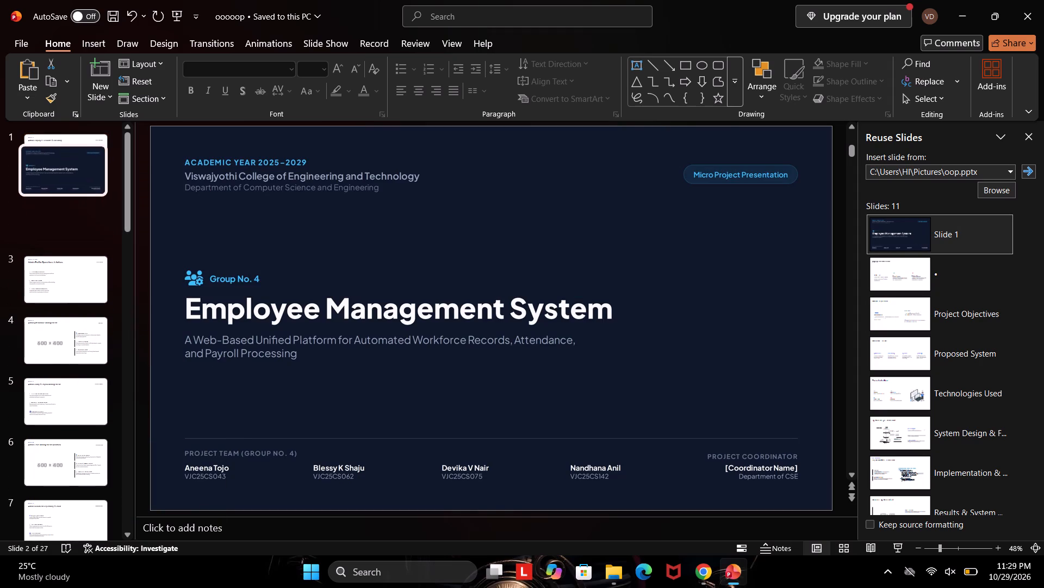
pyautogui.moveTo(89, 179); pyautogui.dragTo(89, 175)
pyautogui.click(89, 168)
pyautogui.moveTo(86, 160); pyautogui.dragTo(79, 232)
# Insert the remaining oop slides near the start of the presentation, from Project Introduction through References & Acknowledgment.
pyautogui.rightClick(914, 240)
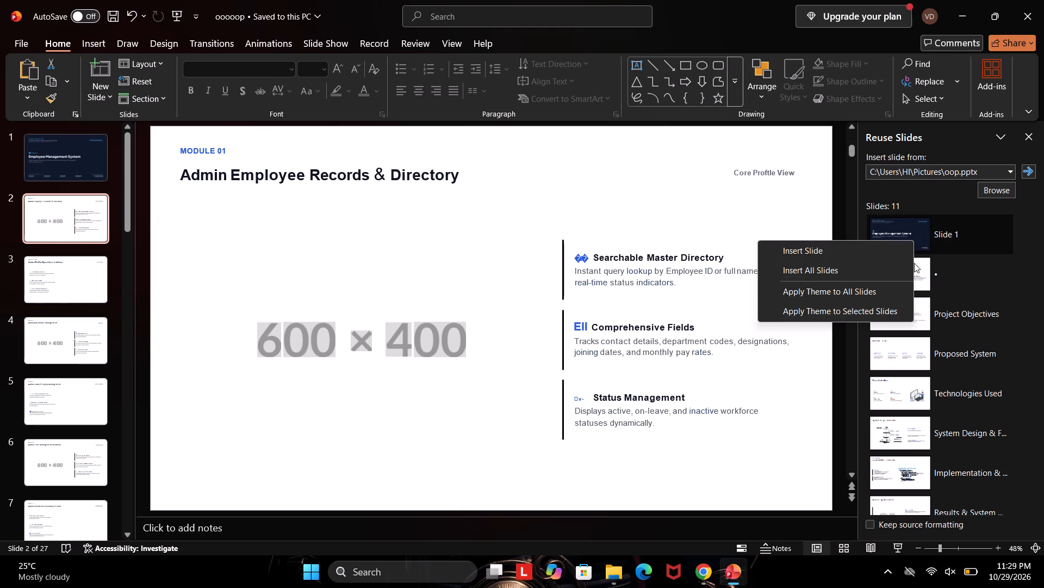
# Insert all slides from oop.pptx after the Admin Employee Records & Directory slide and close the slide reuse pane.
pyautogui.click(860, 275)
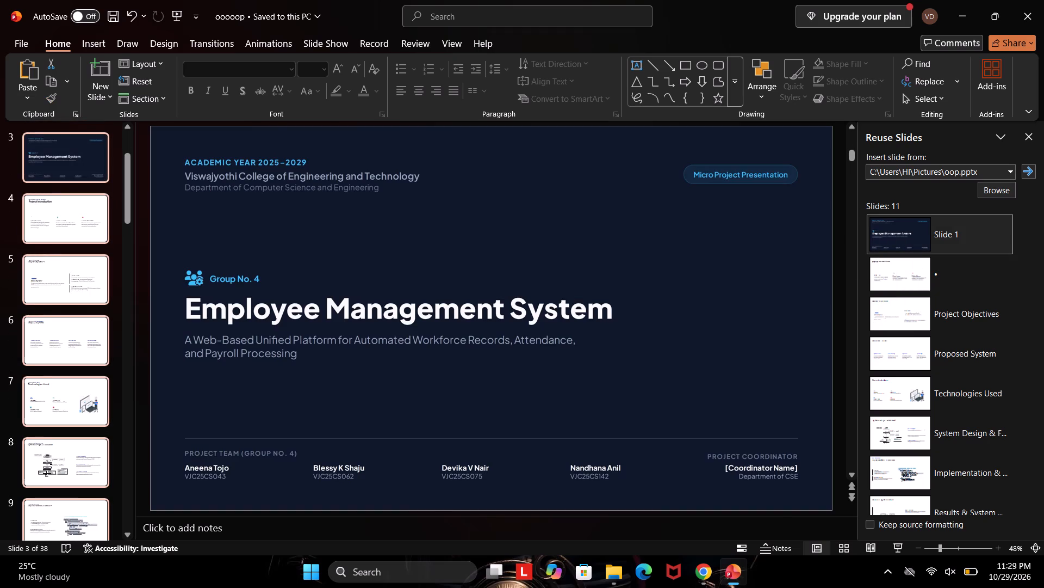
pyautogui.click(1030, 139)
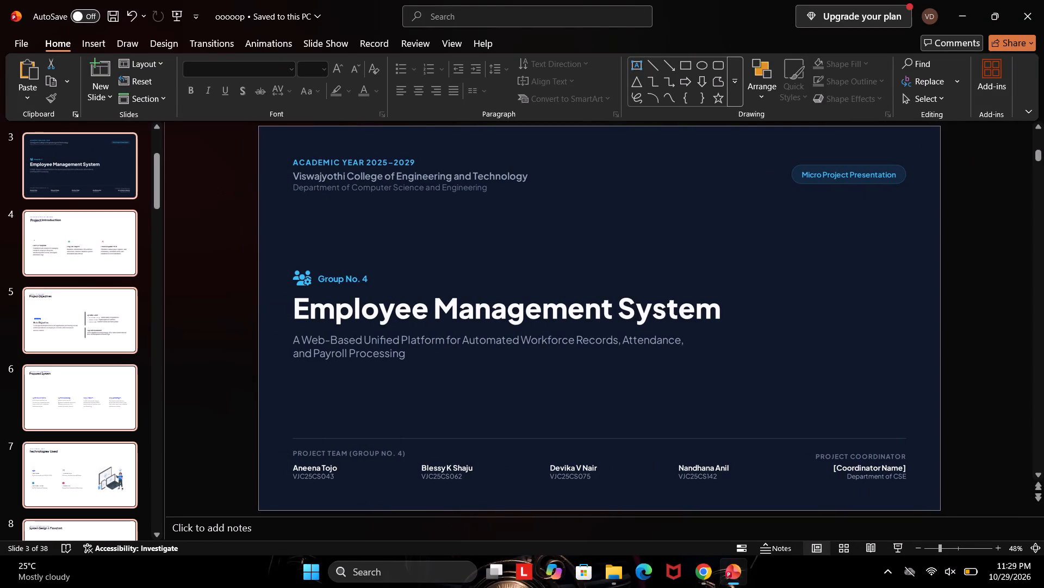
# Delete the duplicate Employee Management System title slide at position 3.
pyautogui.scroll(4, 507, 249)
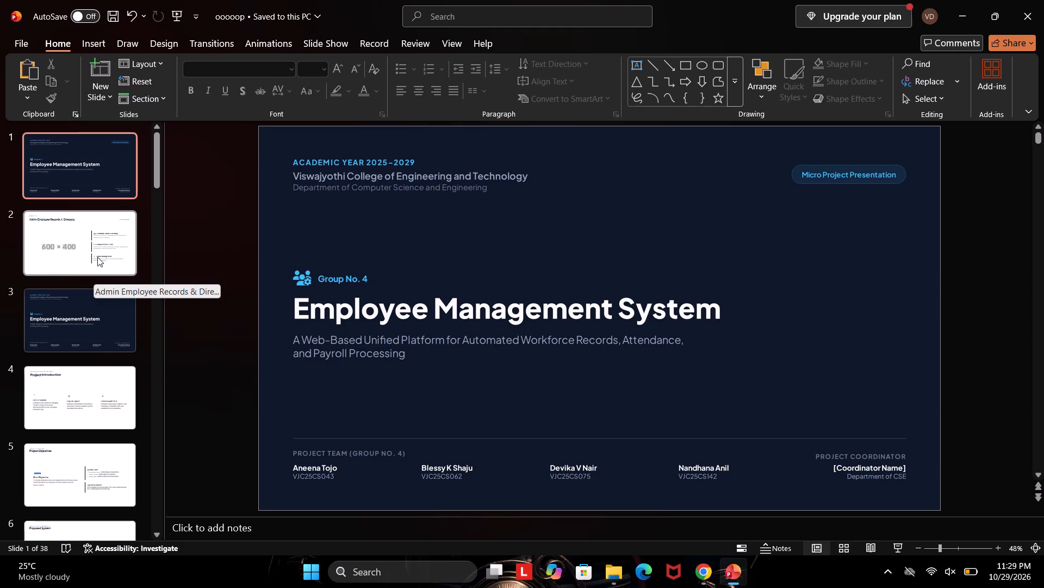
pyautogui.click(98, 228)
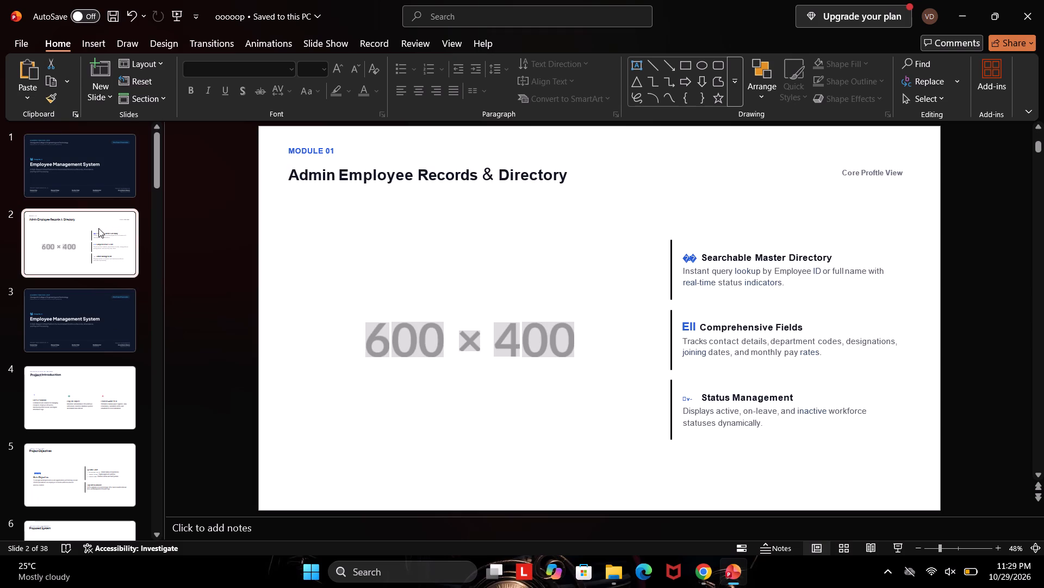
pyautogui.click(98, 309)
pyautogui.rightClick(98, 309)
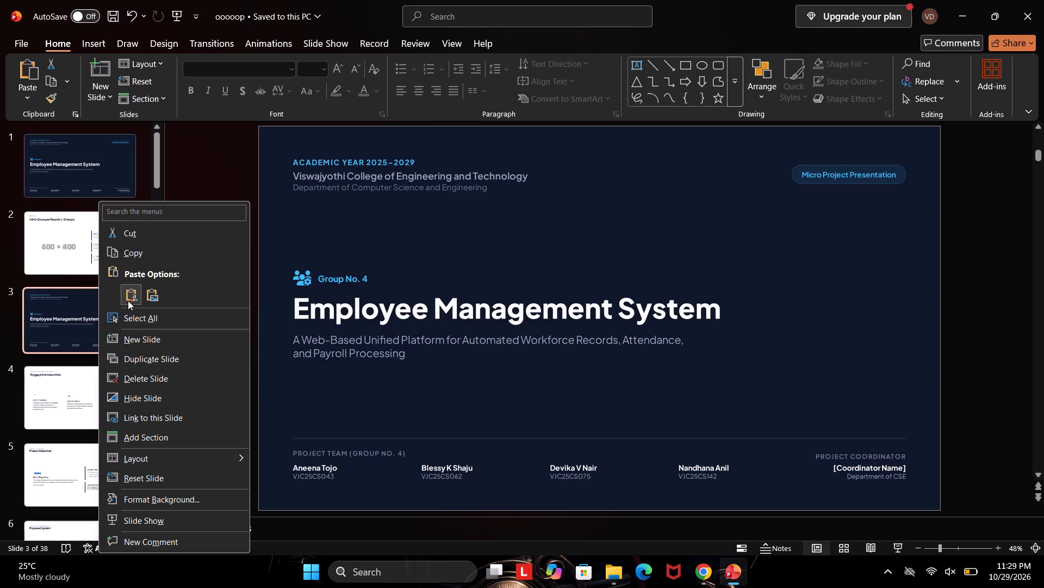
pyautogui.click(139, 375)
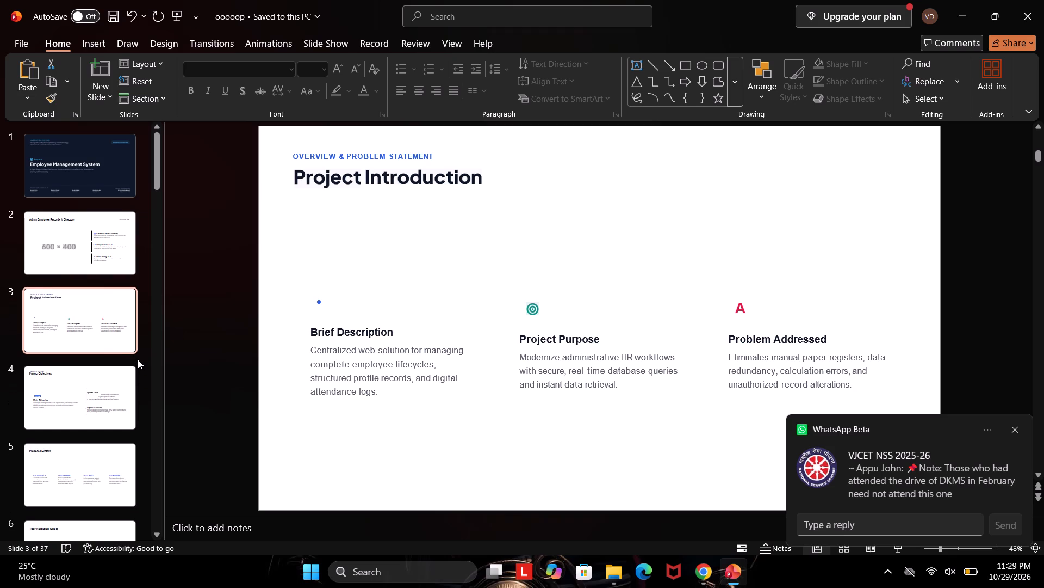
# Move the Project Introduction slide to position 2, directly after the title slide.
pyautogui.moveTo(113, 327); pyautogui.dragTo(114, 241)
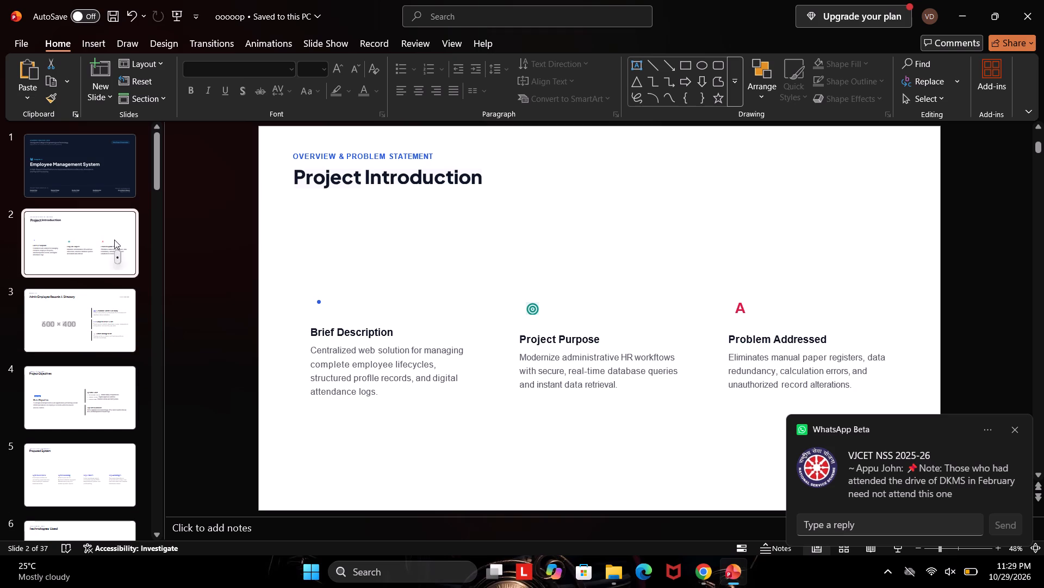
pyautogui.click(114, 240)
# Review the order and content of the opening slides, from the title slide through System Design & Flowchart.
pyautogui.click(102, 168)
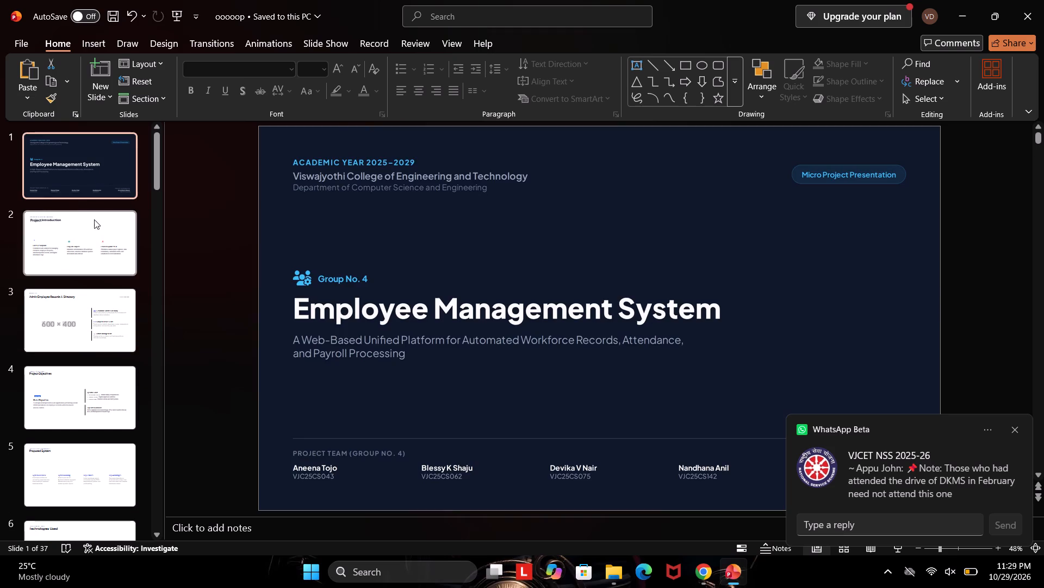
pyautogui.click(94, 231)
pyautogui.click(90, 327)
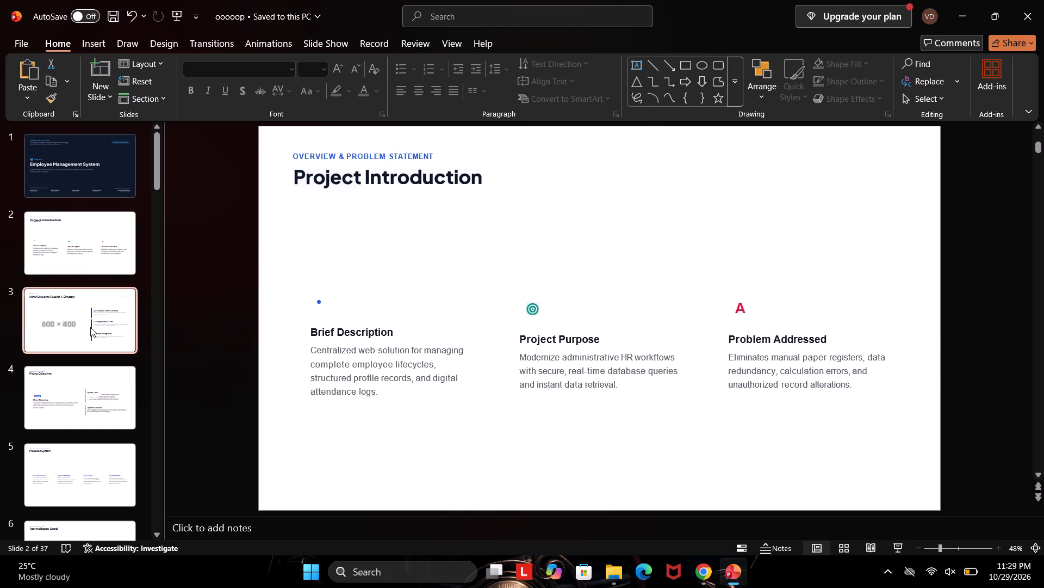
pyautogui.click(86, 385)
pyautogui.scroll(-2, 91, 369)
pyautogui.click(80, 391)
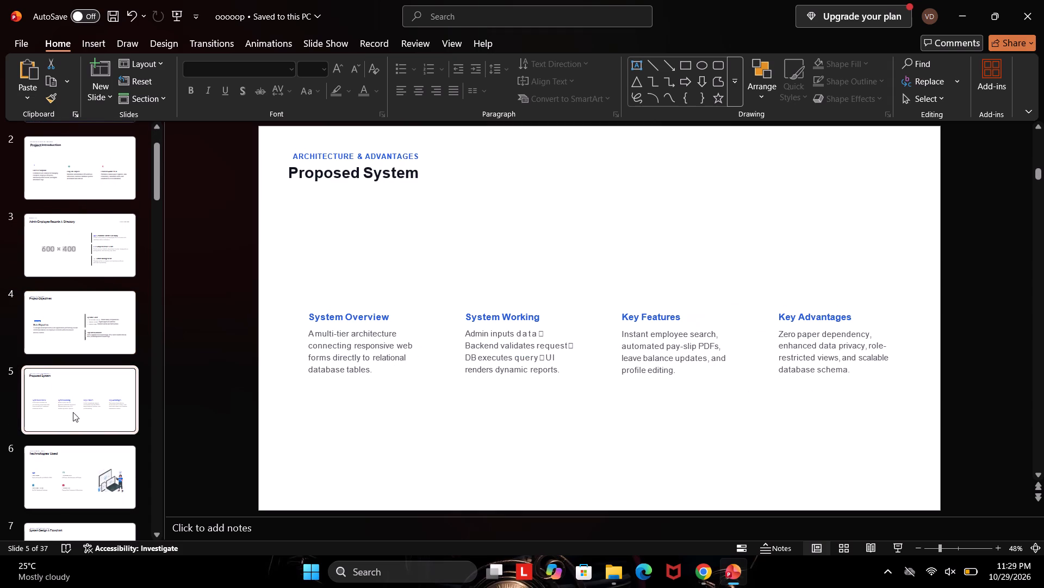
pyautogui.scroll(-1, 72, 413)
pyautogui.click(69, 437)
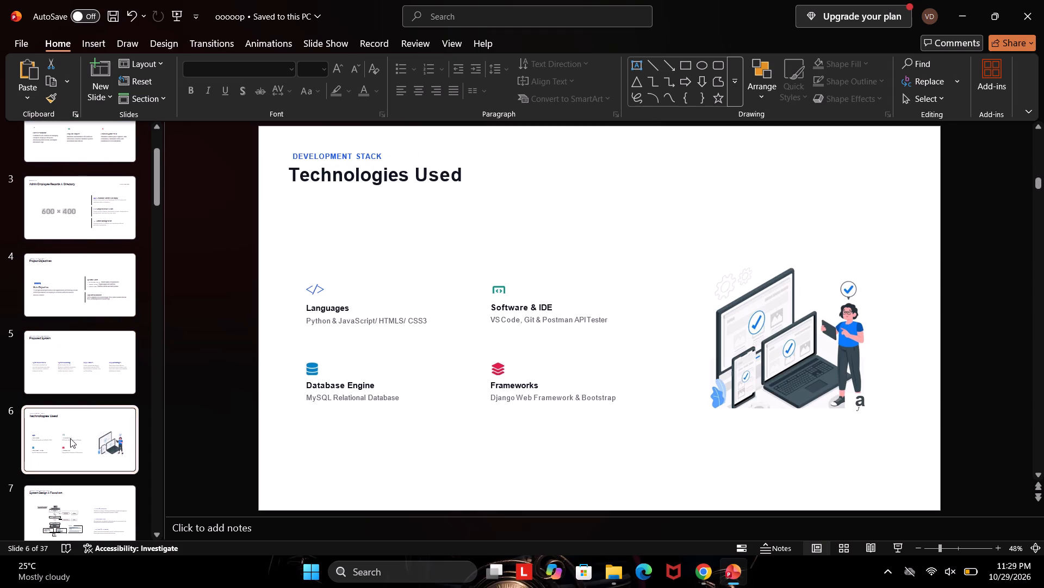
pyautogui.scroll(-1, 72, 438)
pyautogui.click(71, 471)
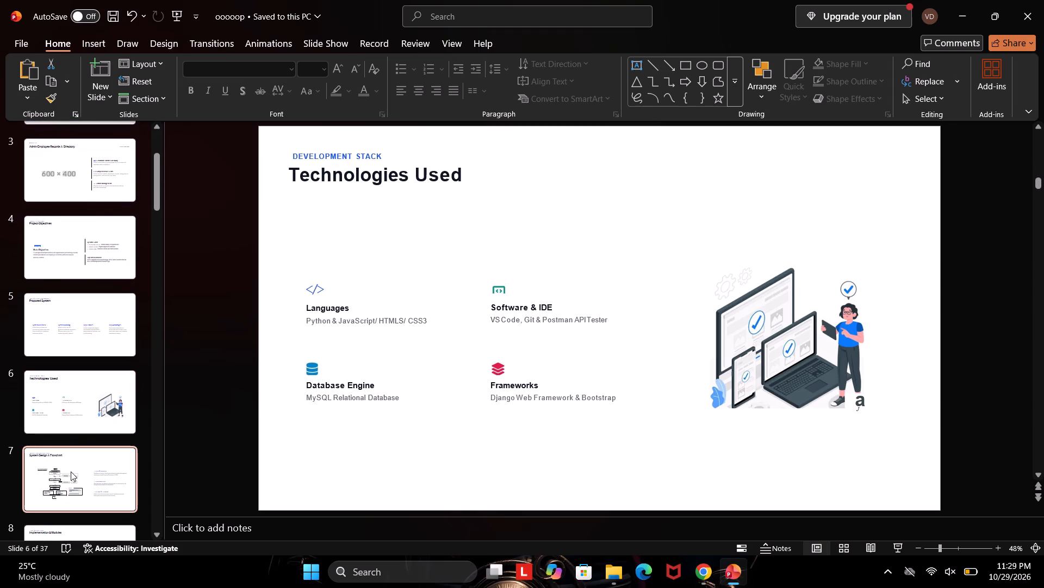
pyautogui.scroll(-1, 92, 421)
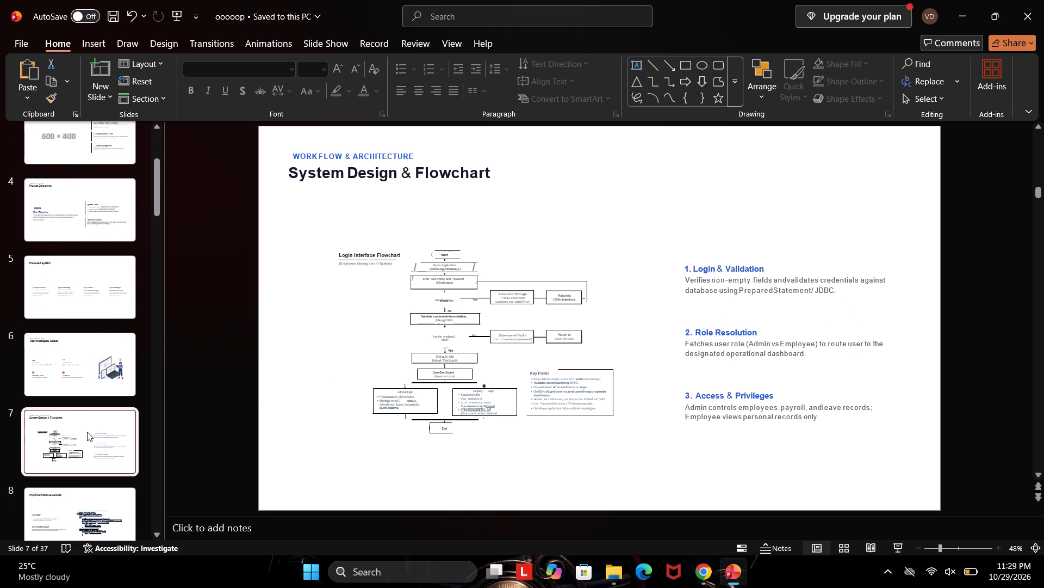
pyautogui.click(79, 442)
pyautogui.click(90, 358)
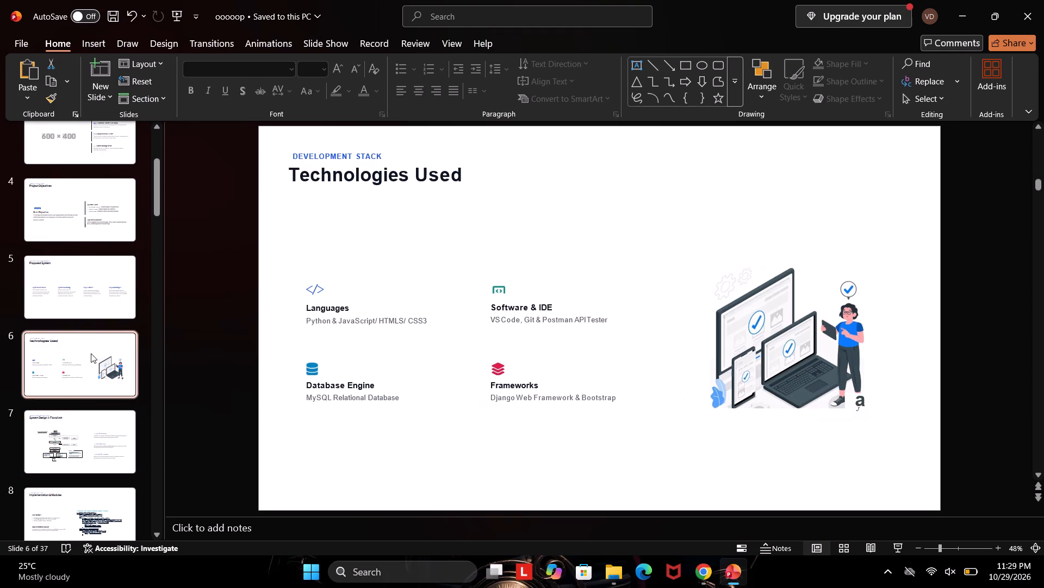
# Move the Admin Employee Records & Directory slide from position 3 to directly after the References & Acknowledgment slide.
pyautogui.click(86, 293)
pyautogui.scroll(2, 86, 291)
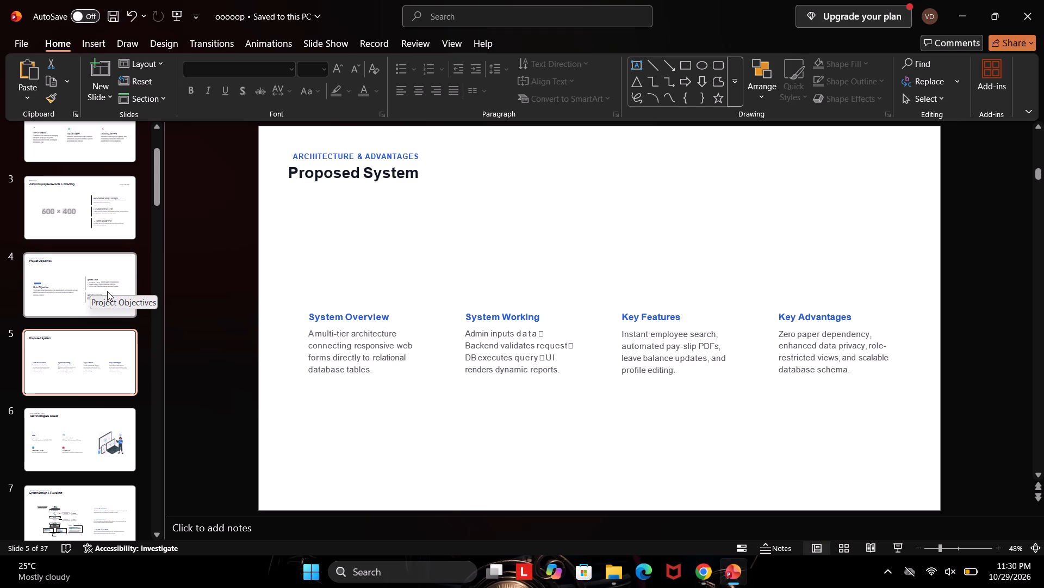
pyautogui.scroll(4, 107, 291)
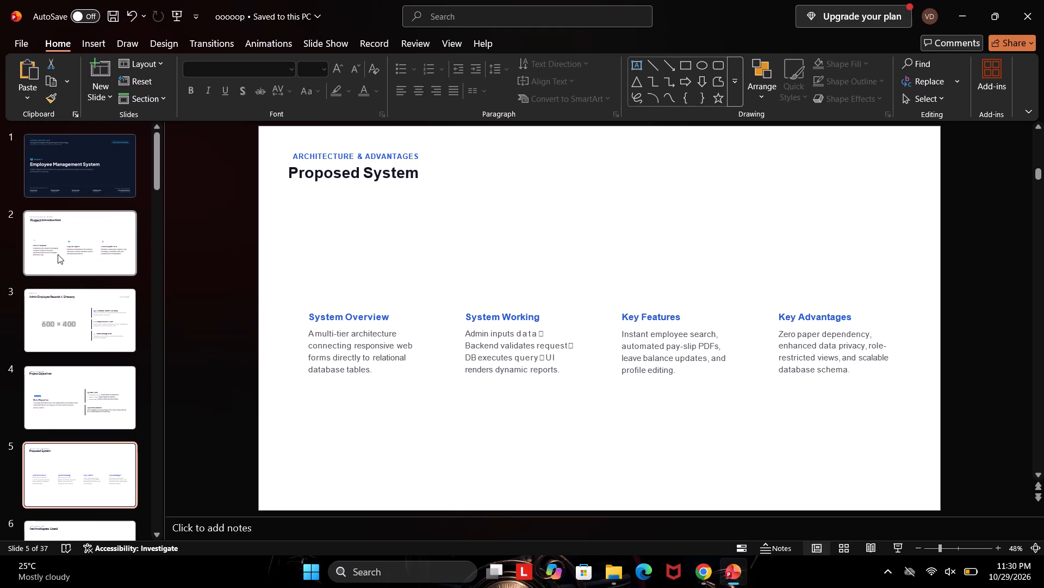
pyautogui.click(58, 254)
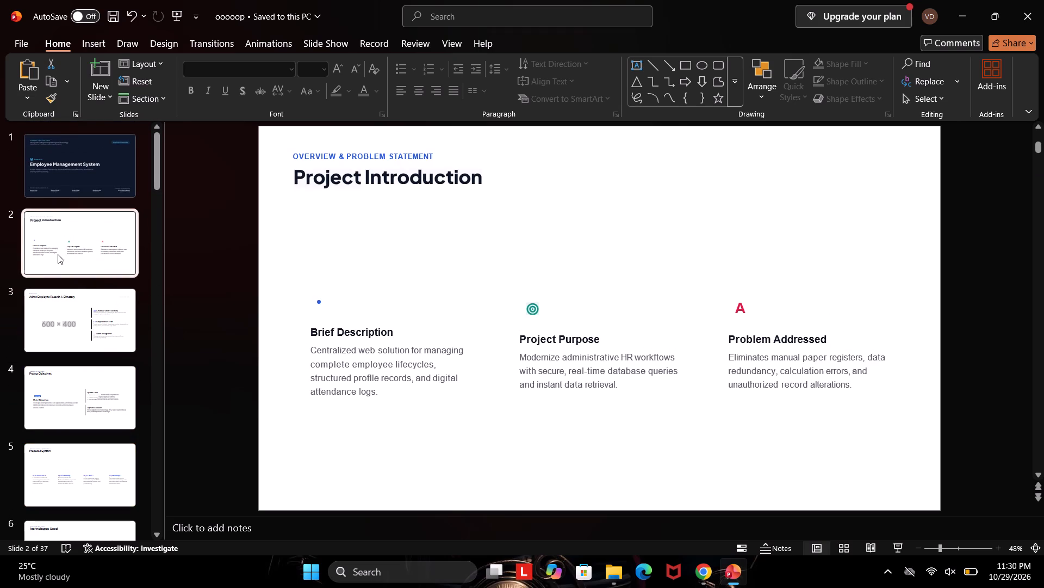
pyautogui.scroll(-1, 58, 254)
pyautogui.click(58, 280)
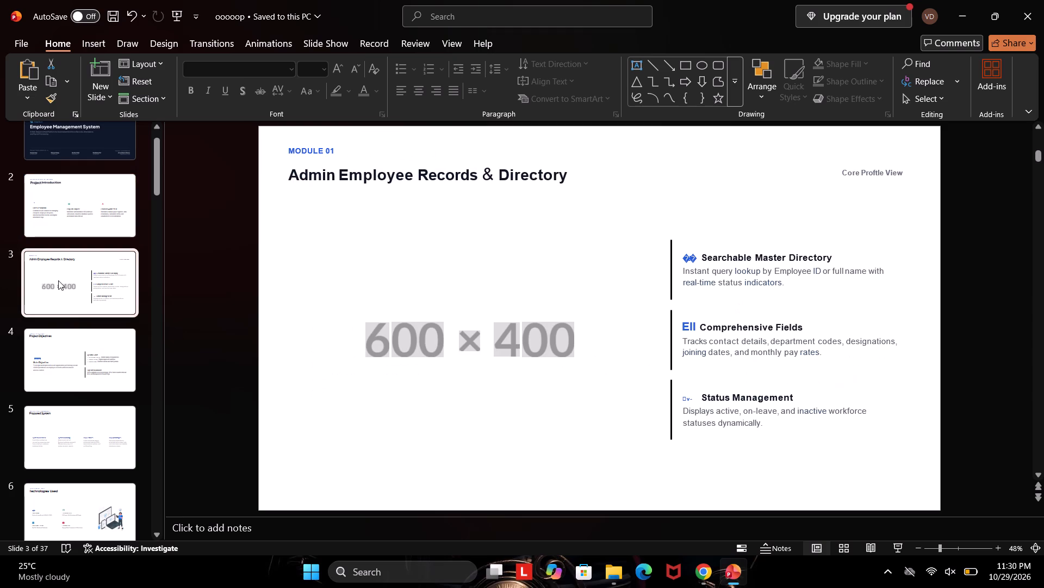
pyautogui.moveTo(58, 280); pyautogui.dragTo(60, 358)
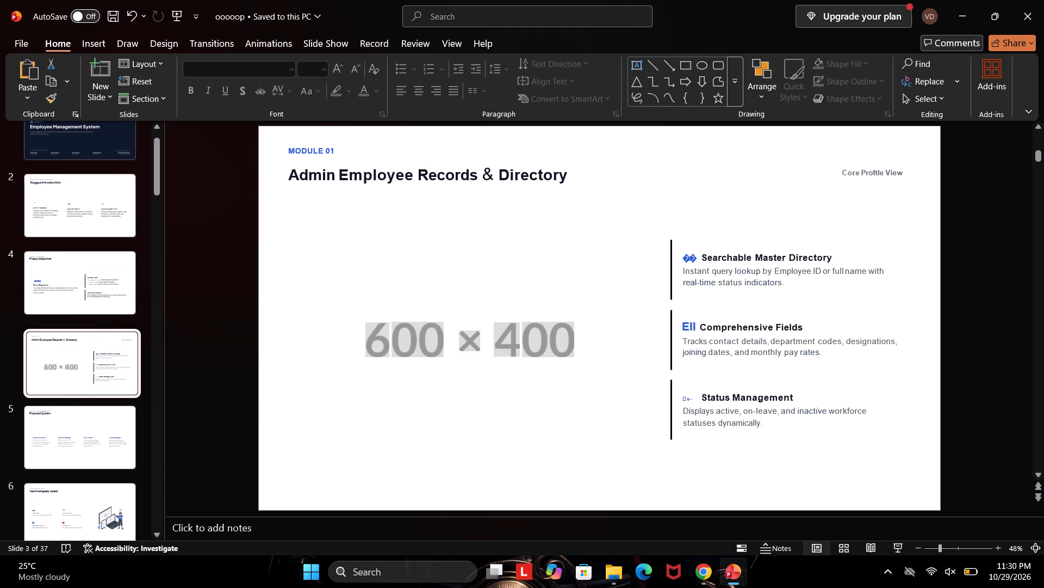
pyautogui.moveTo(60, 358); pyautogui.dragTo(74, 485)
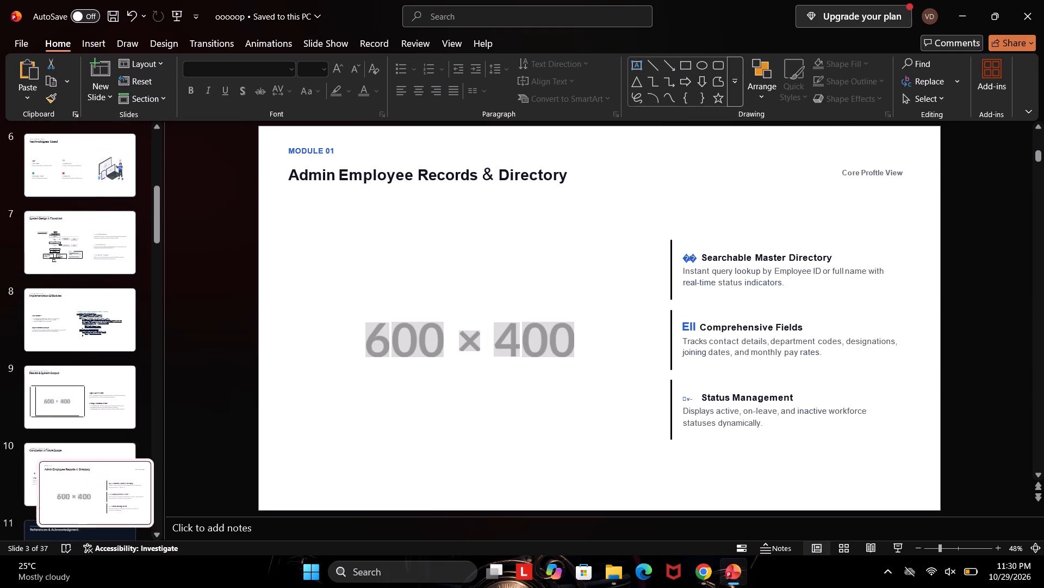
pyautogui.moveTo(74, 485); pyautogui.dragTo(86, 185)
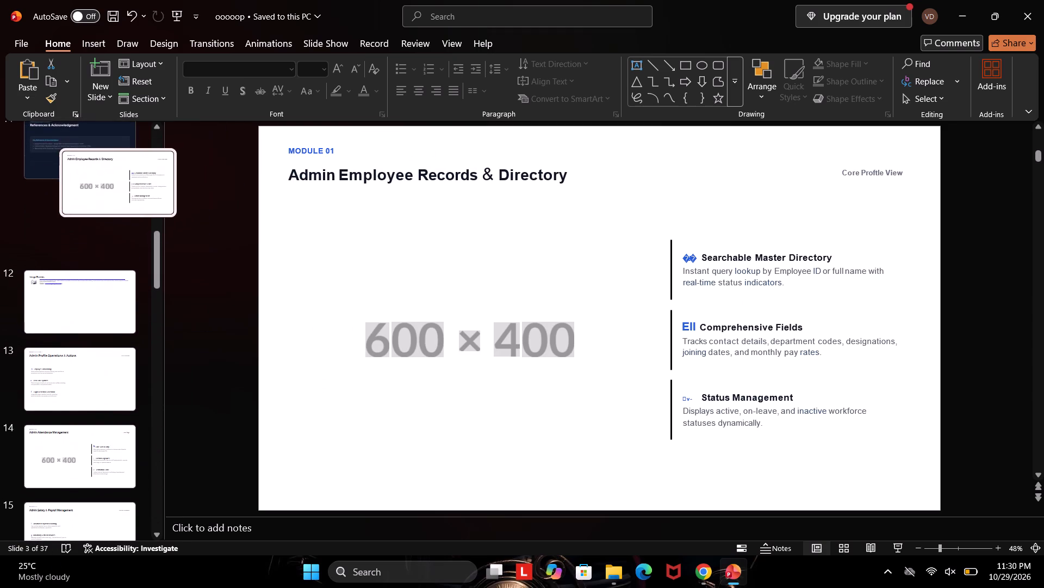
pyautogui.moveTo(86, 185); pyautogui.dragTo(58, 224)
# Review the Proposed System, Technologies Used, and System Design & Flowchart slides in the reordered presentation.
pyautogui.scroll(10, 82, 216)
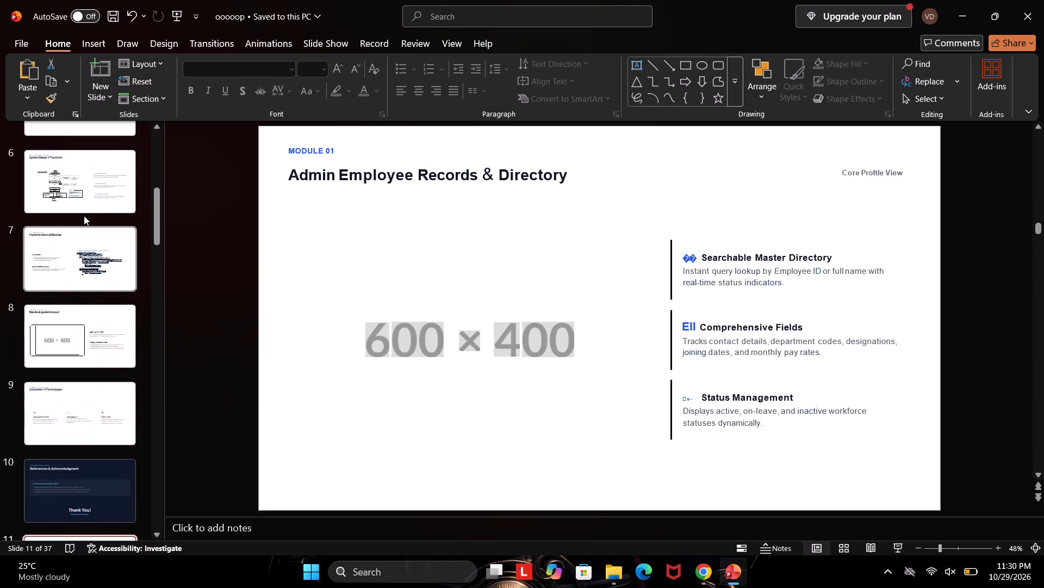
pyautogui.scroll(5, 84, 216)
pyautogui.click(86, 227)
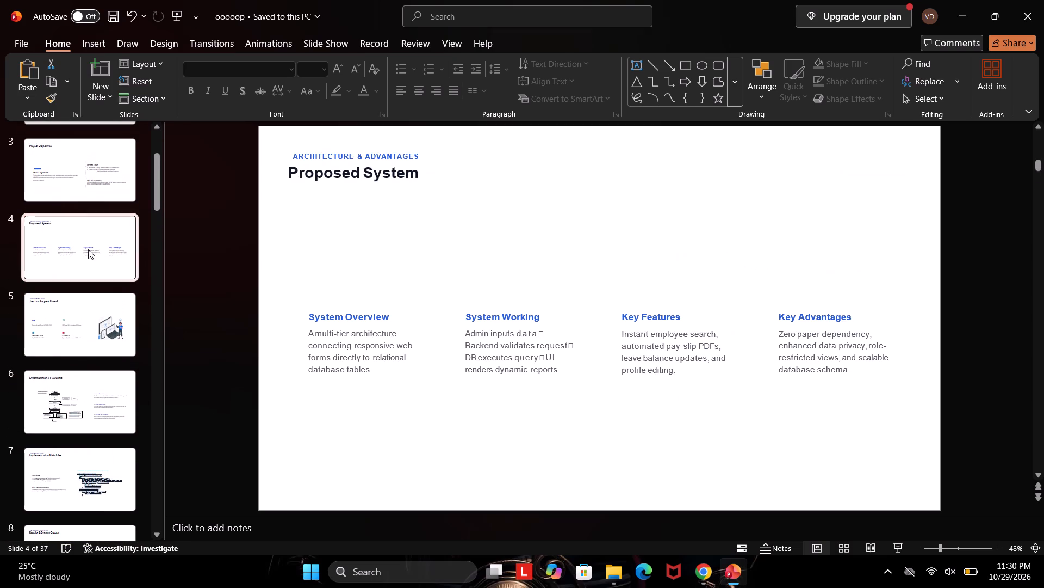
pyautogui.click(87, 311)
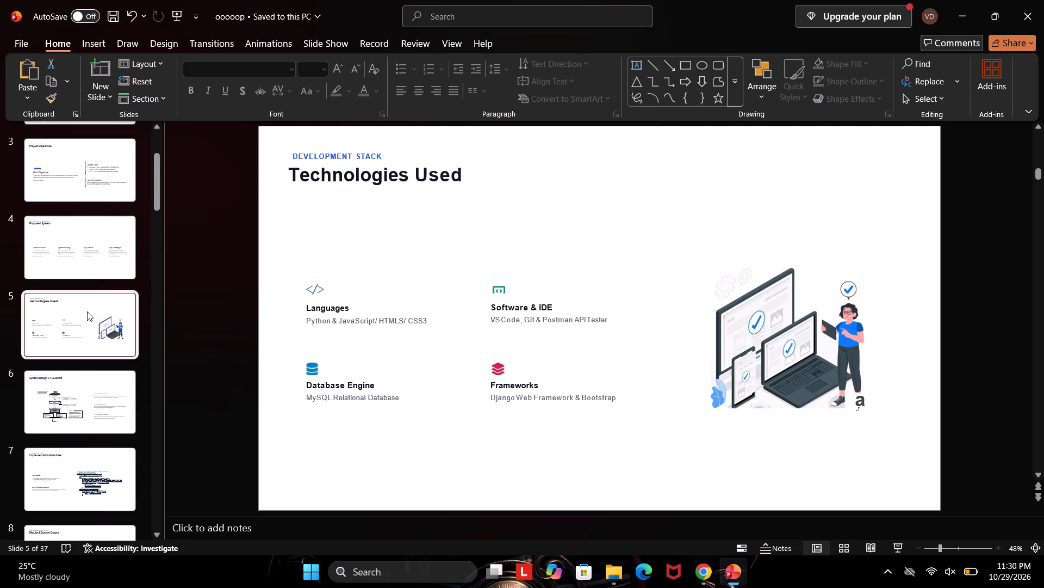
pyautogui.click(86, 266)
pyautogui.click(85, 324)
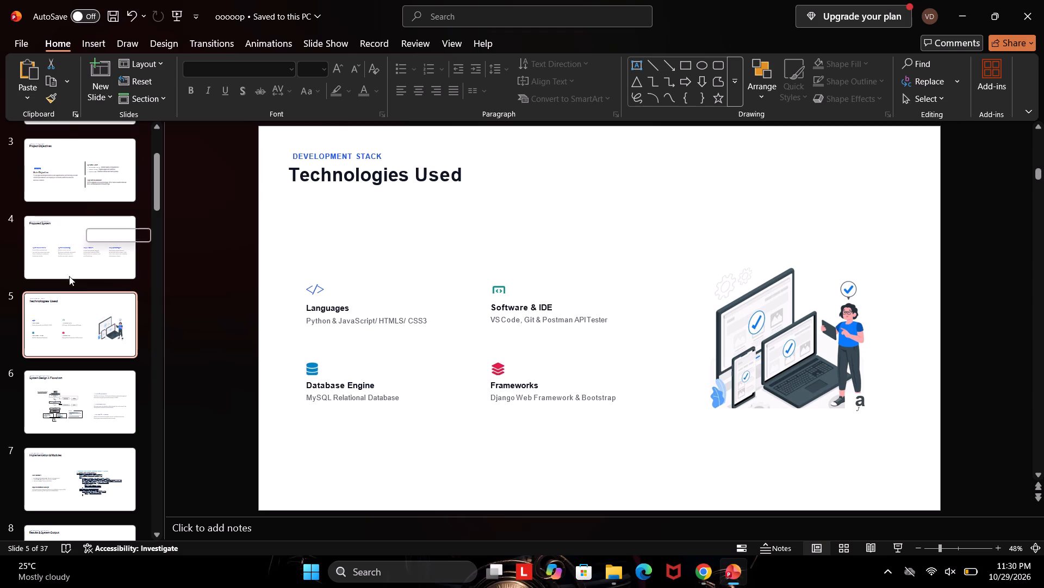
pyautogui.click(46, 401)
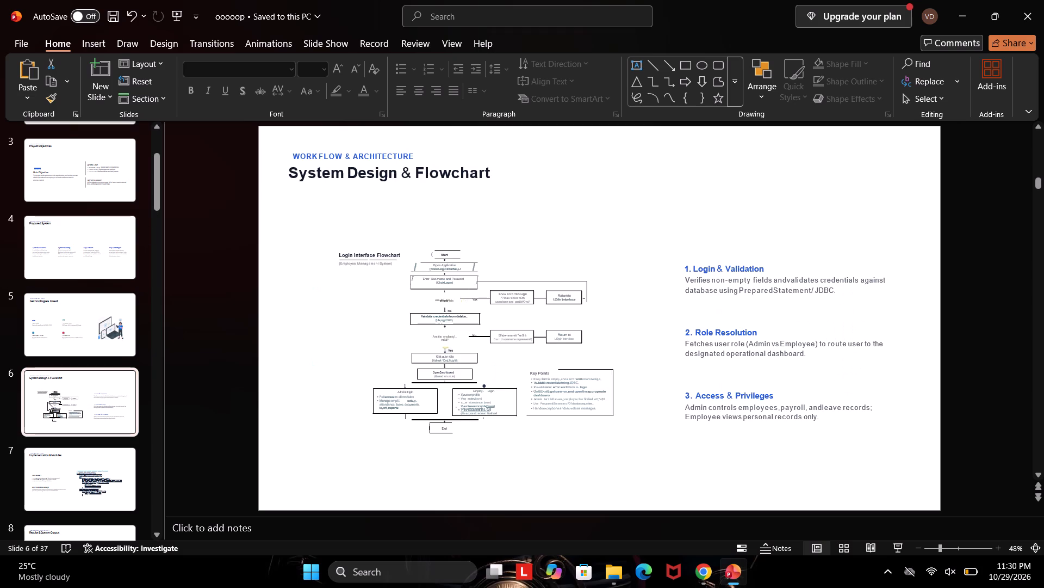
# Select the code snippet text box on the Implementation & Modules slide.
pyautogui.click(59, 460)
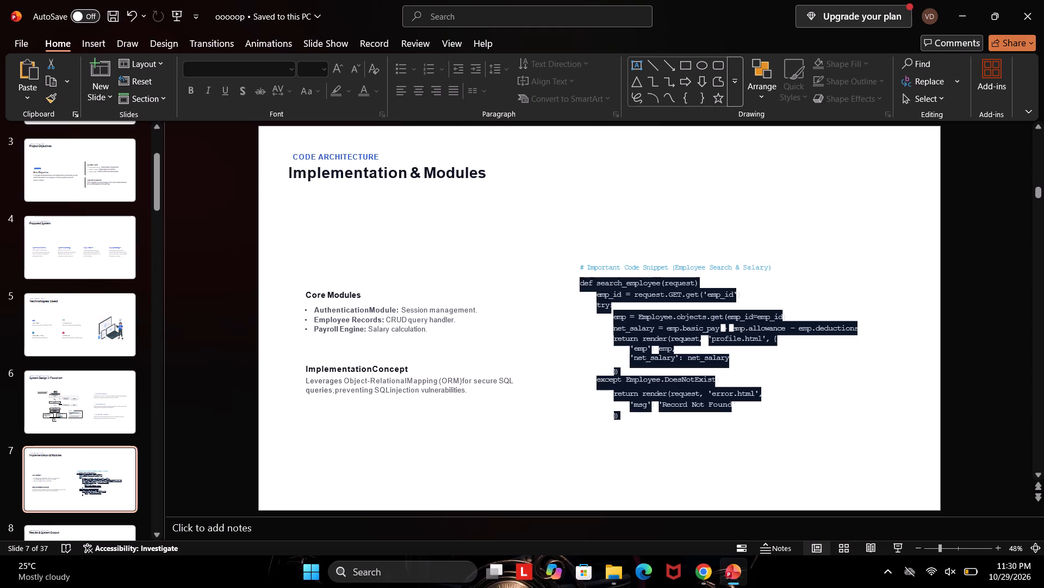
pyautogui.click(577, 267)
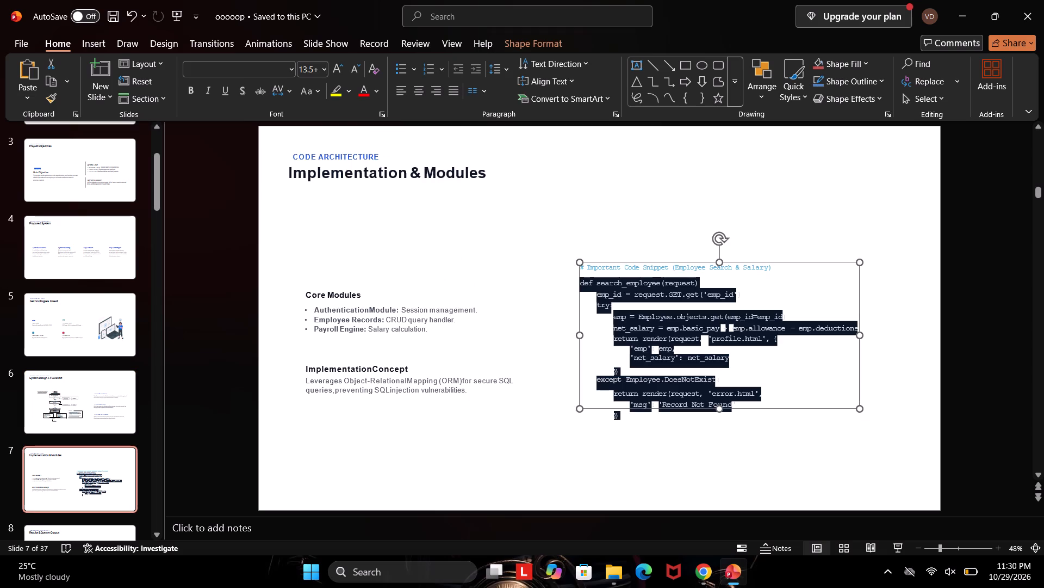
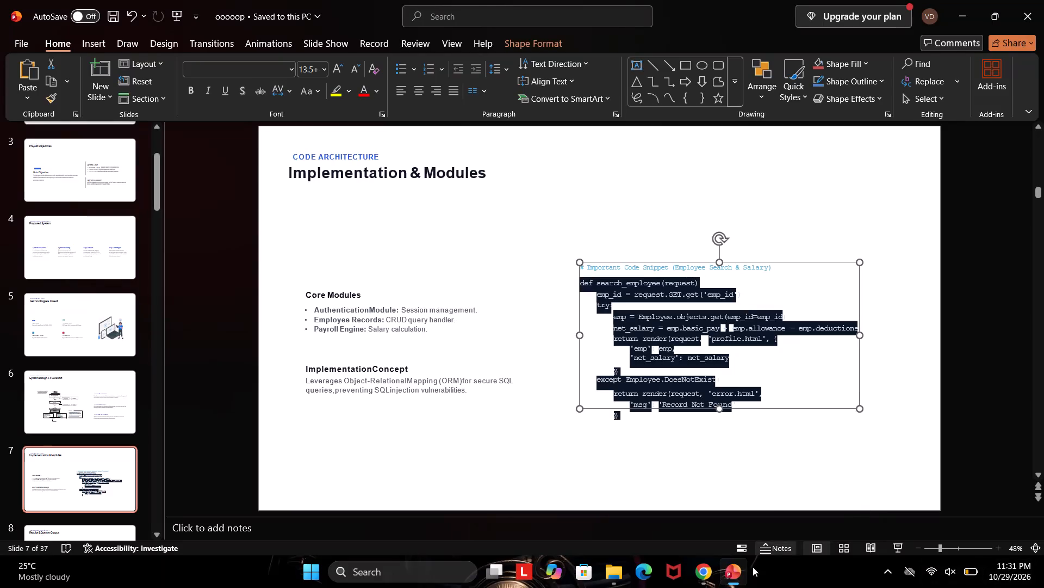
# Switch from the presentation to Chrome, where the ooooop 2 file is open in Adobe Acrobat online.
pyautogui.click(703, 574)
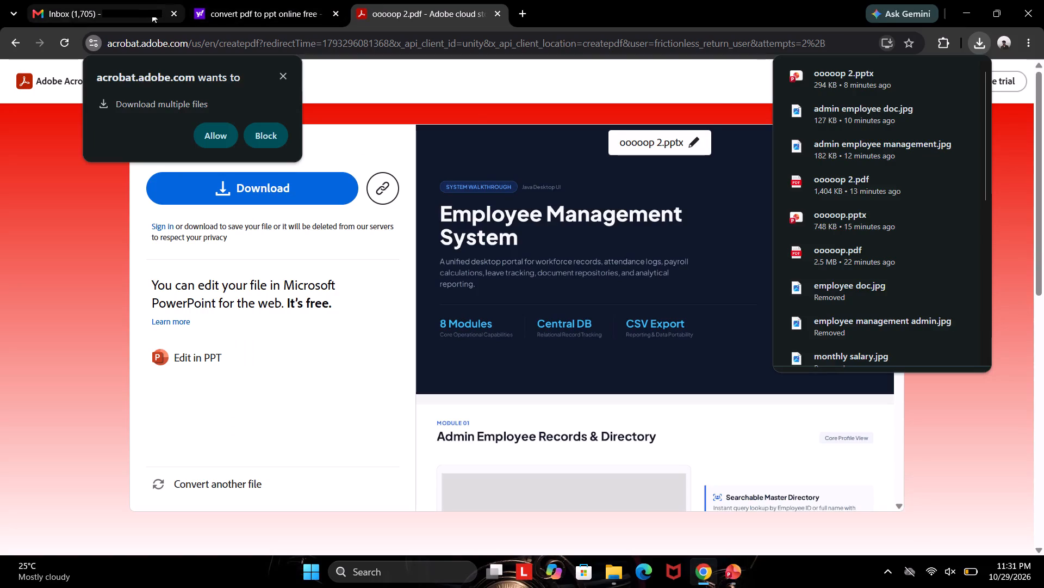
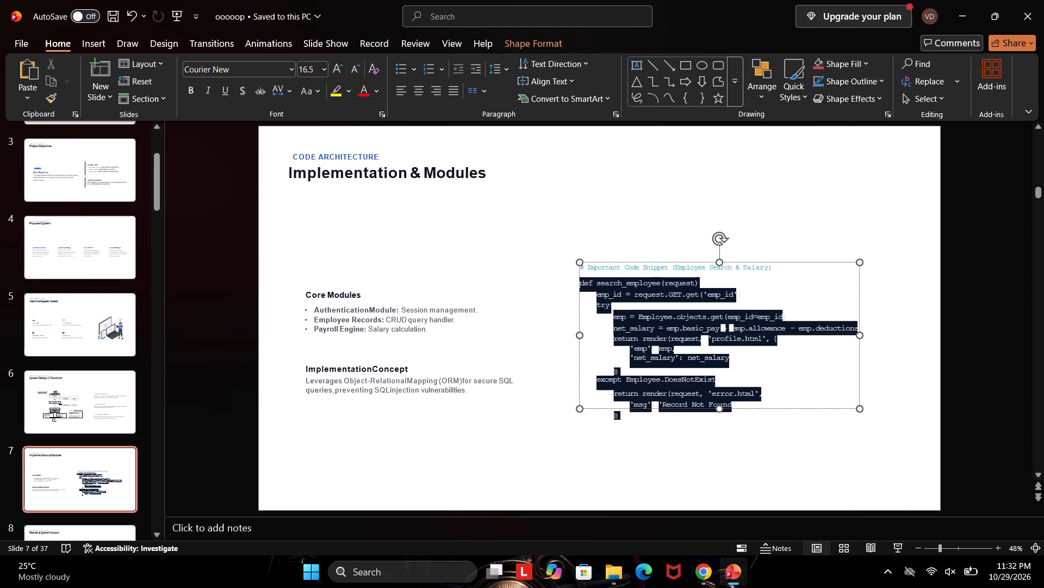
# Delete the code snippet's text from the Important Code Snippet comment down to the error.html return line.
pyautogui.moveTo(843, 397); pyautogui.dragTo(659, 304)
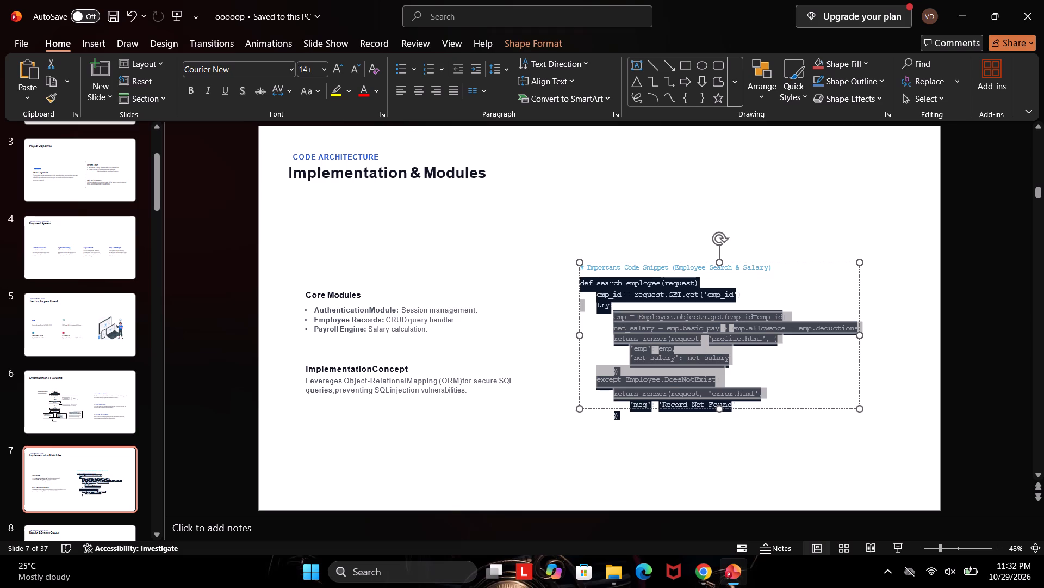
pyautogui.moveTo(659, 304); pyautogui.dragTo(580, 261)
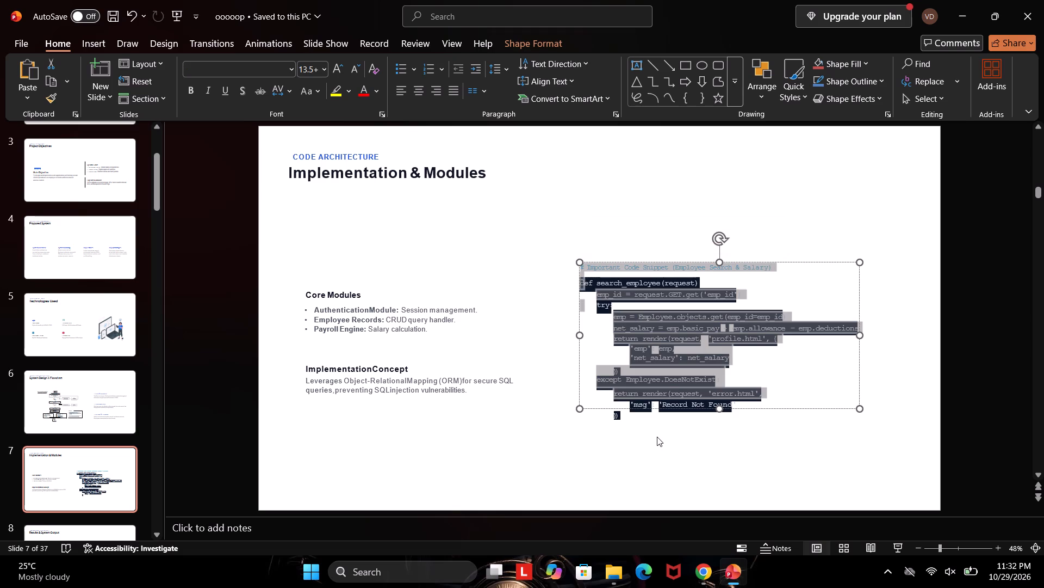
pyautogui.press('BackSpace')
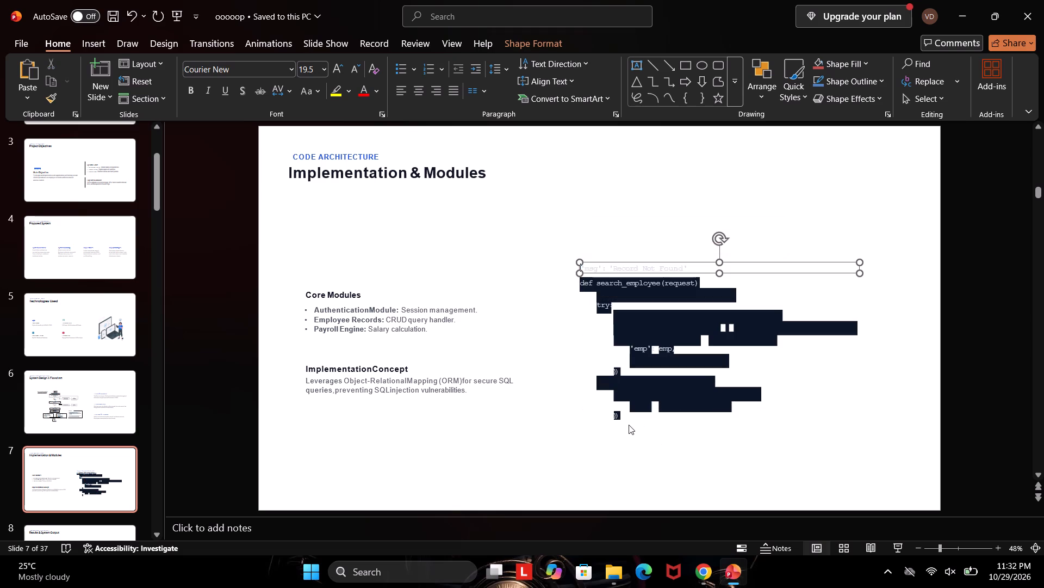
# Reposition and slightly widen the remaining 'Record Not Found' text box, and try to stretch it down over the dark code blocks.
pyautogui.moveTo(581, 266); pyautogui.dragTo(608, 307)
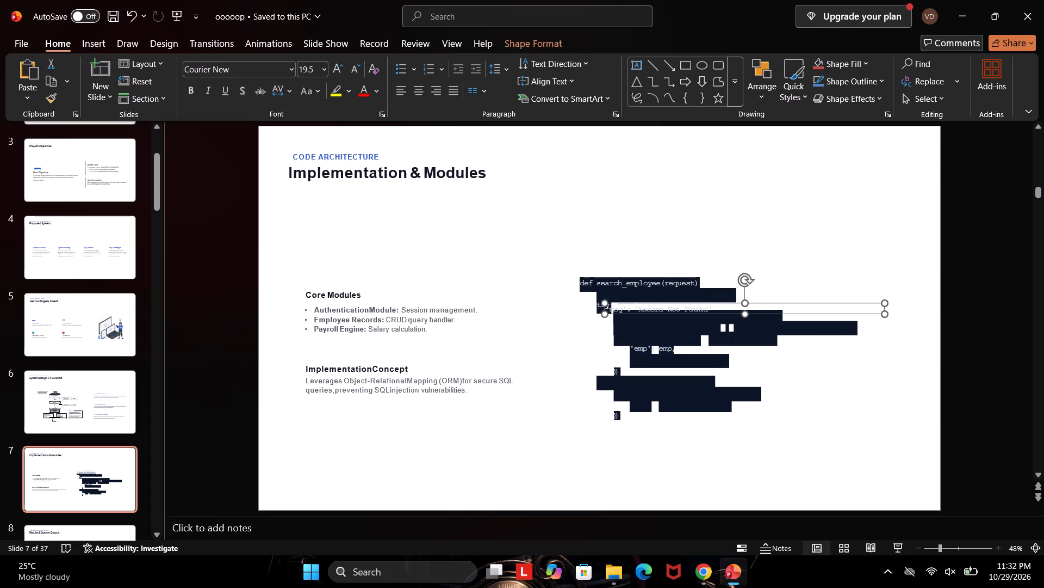
pyautogui.click(887, 312)
pyautogui.moveTo(885, 316); pyautogui.dragTo(867, 431)
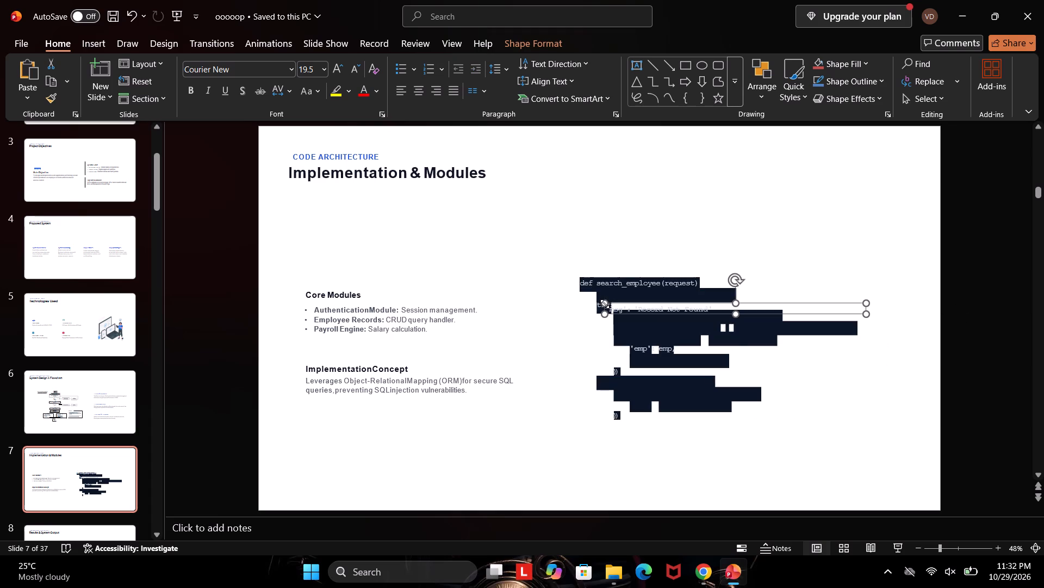
pyautogui.moveTo(605, 304); pyautogui.dragTo(576, 267)
pyautogui.click(576, 267)
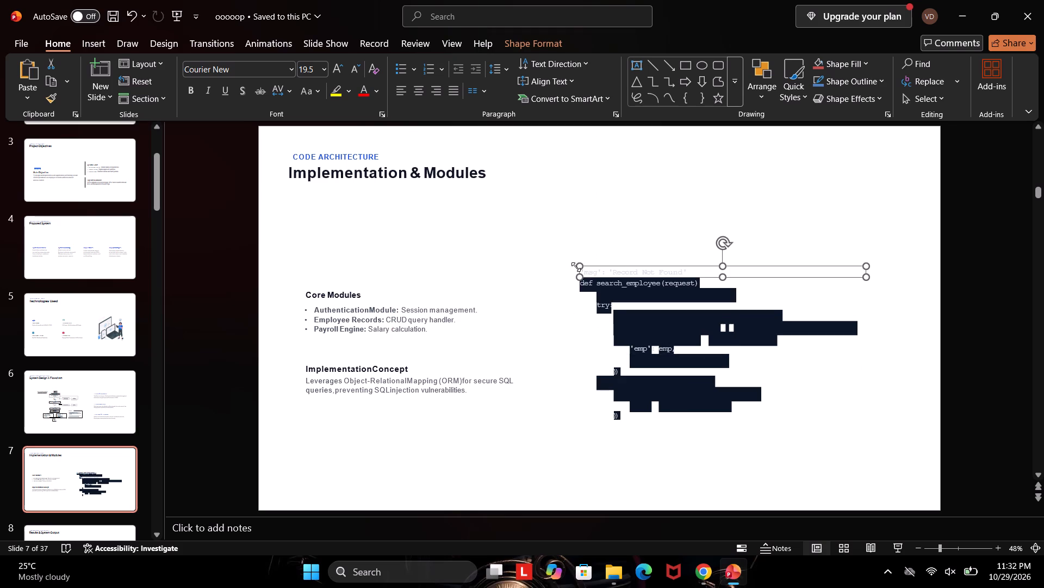
pyautogui.moveTo(724, 278); pyautogui.dragTo(696, 414)
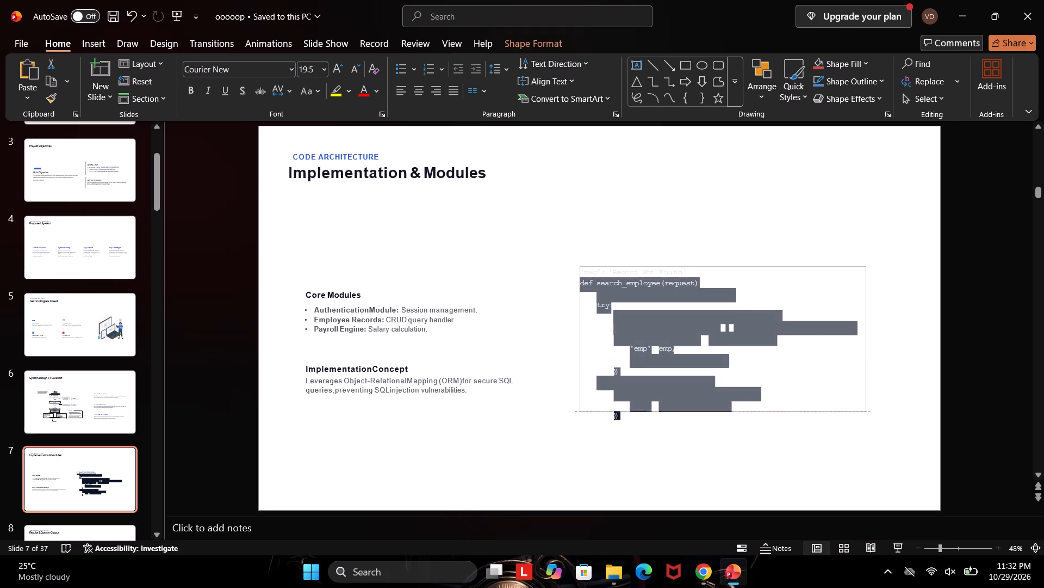
pyautogui.moveTo(696, 414); pyautogui.dragTo(695, 431)
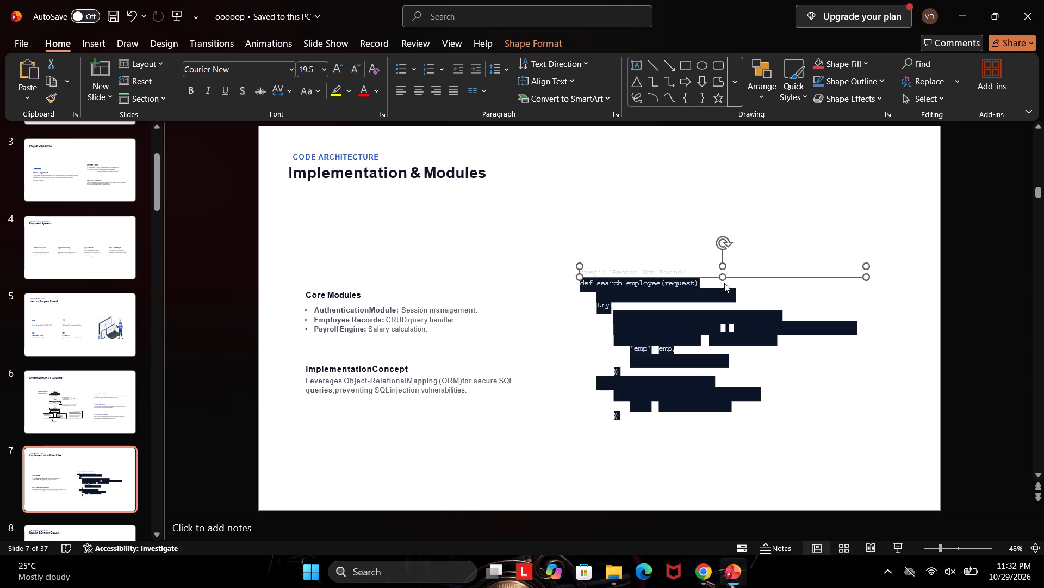
pyautogui.moveTo(724, 279); pyautogui.dragTo(725, 311, button='right')
pyautogui.moveTo(724, 279); pyautogui.dragTo(723, 293)
pyautogui.moveTo(728, 279); pyautogui.dragTo(725, 279, button='right')
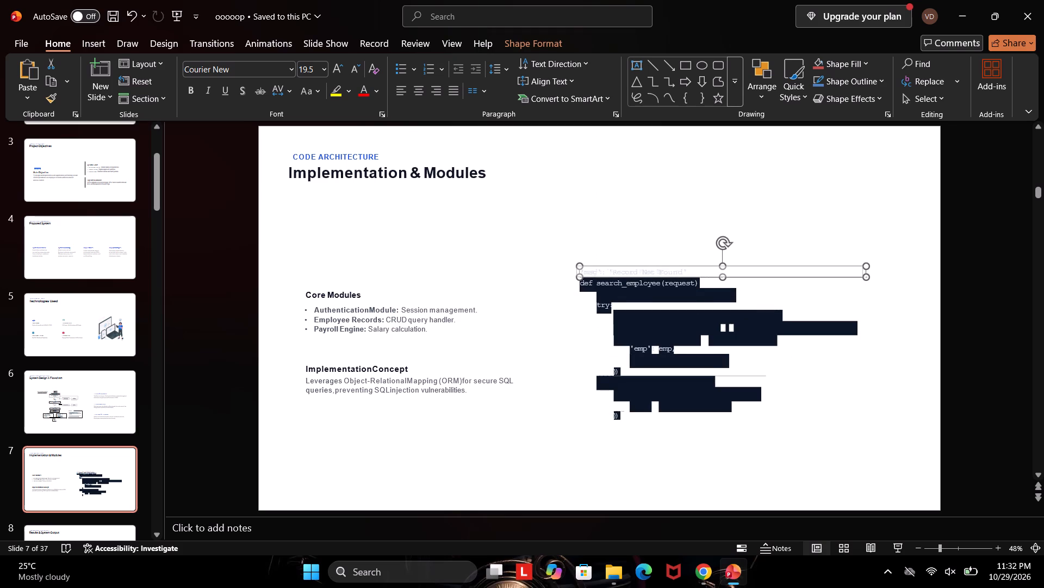
pyautogui.moveTo(725, 279); pyautogui.dragTo(722, 369, button='right')
# Cut the dark background shapes behind the net_salary, employee lookup and try lines of the code snippet.
pyautogui.rightClick(723, 367)
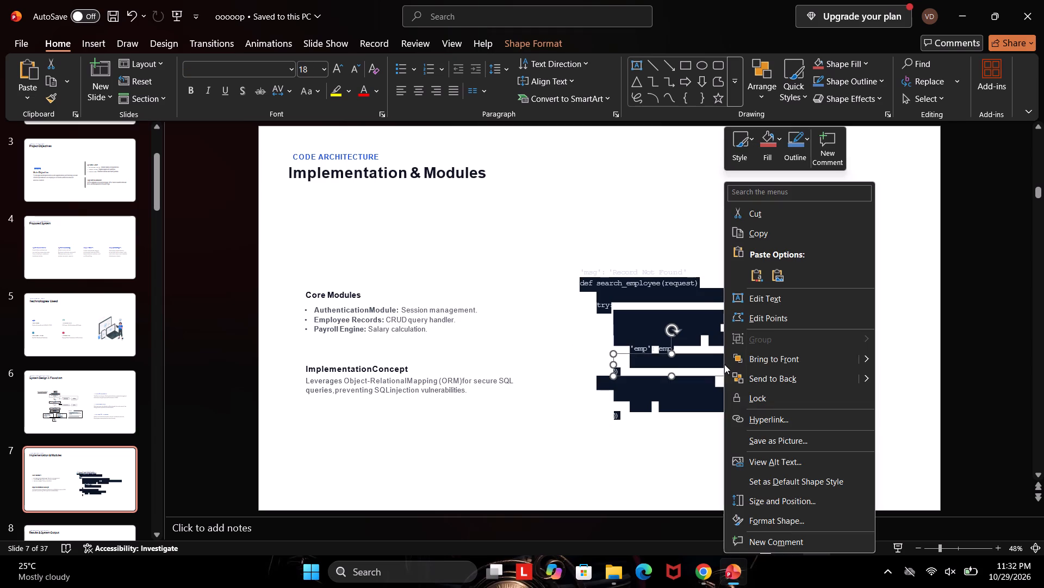
pyautogui.click(767, 222)
pyautogui.rightClick(675, 315)
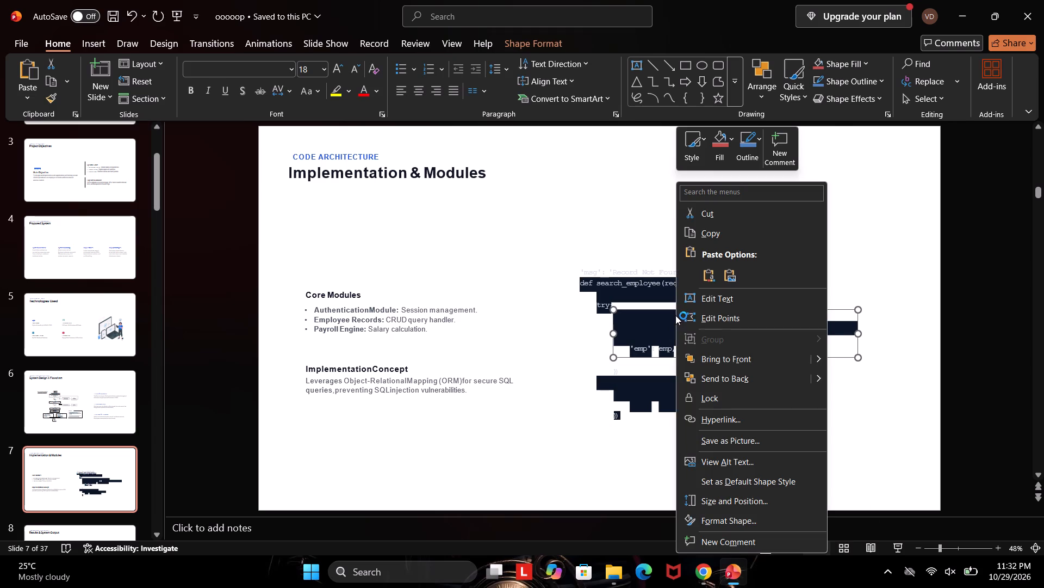
pyautogui.click(711, 218)
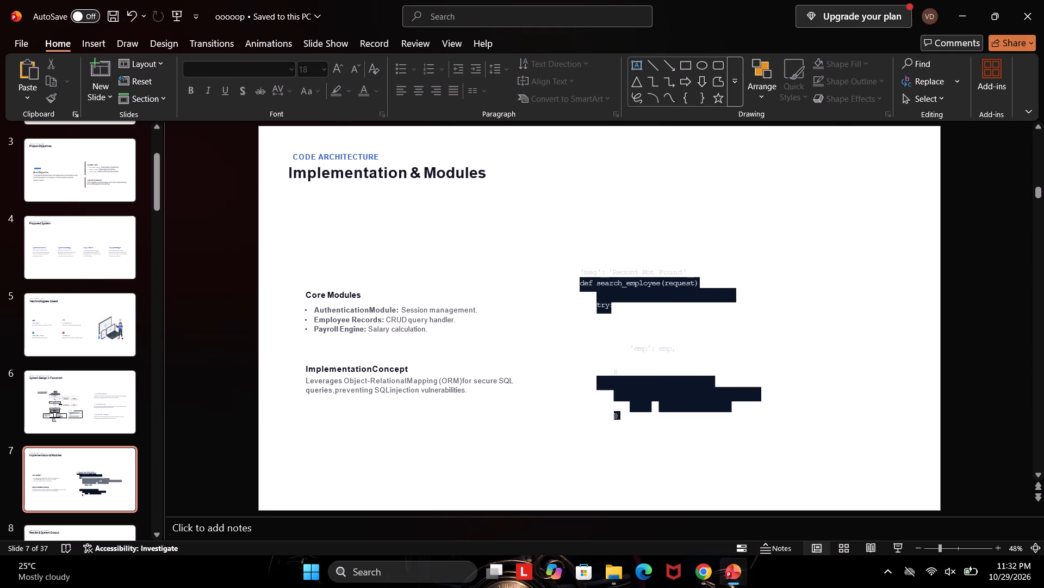
pyautogui.rightClick(662, 284)
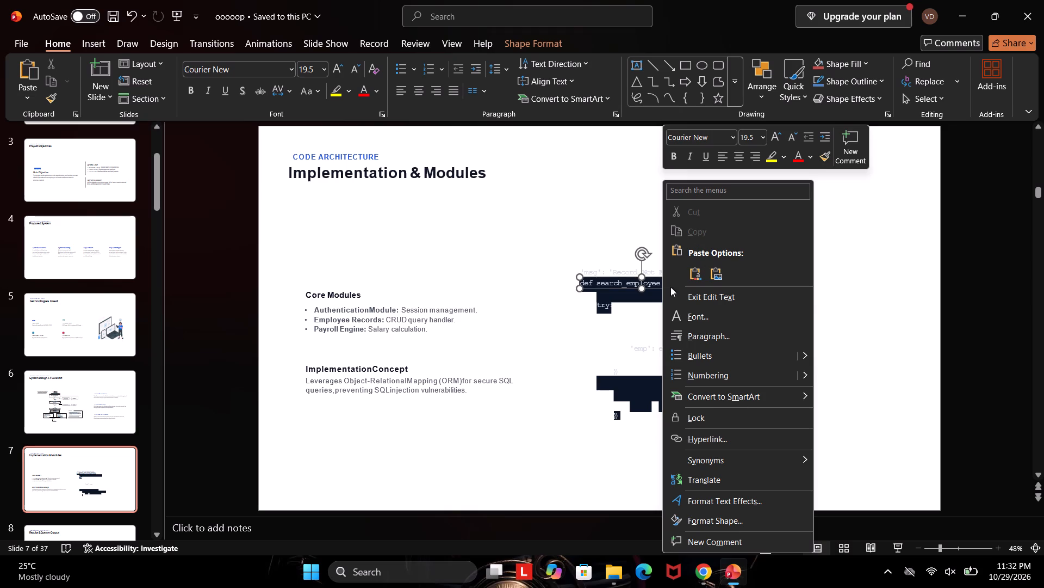
pyautogui.click(641, 294)
pyautogui.rightClick(641, 294)
pyautogui.rightClick(675, 217)
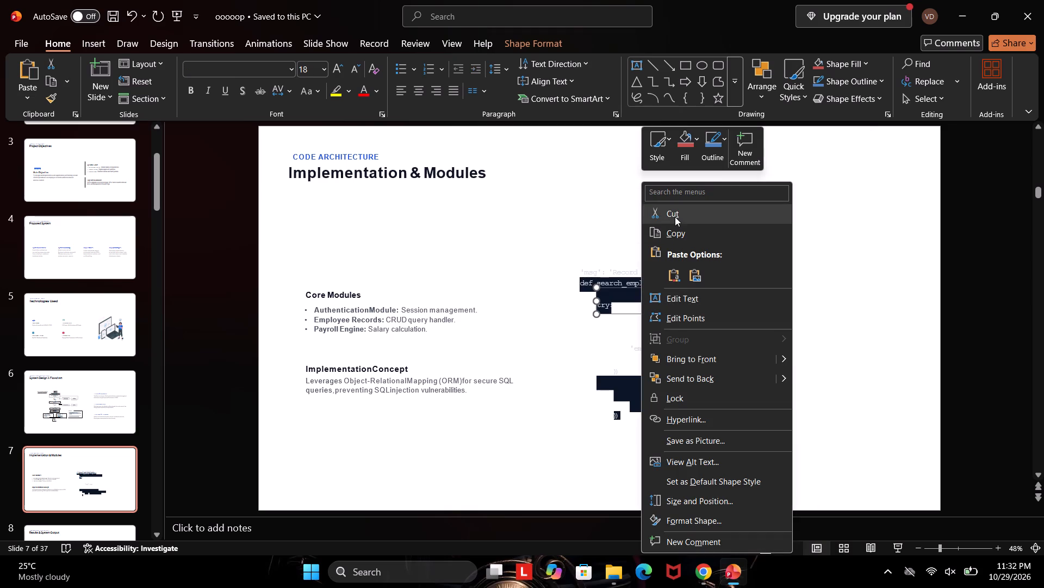
pyautogui.click(675, 217)
# Cut the dark background shapes behind the except block and the final closing bracket of the code snippet.
pyautogui.rightClick(645, 281)
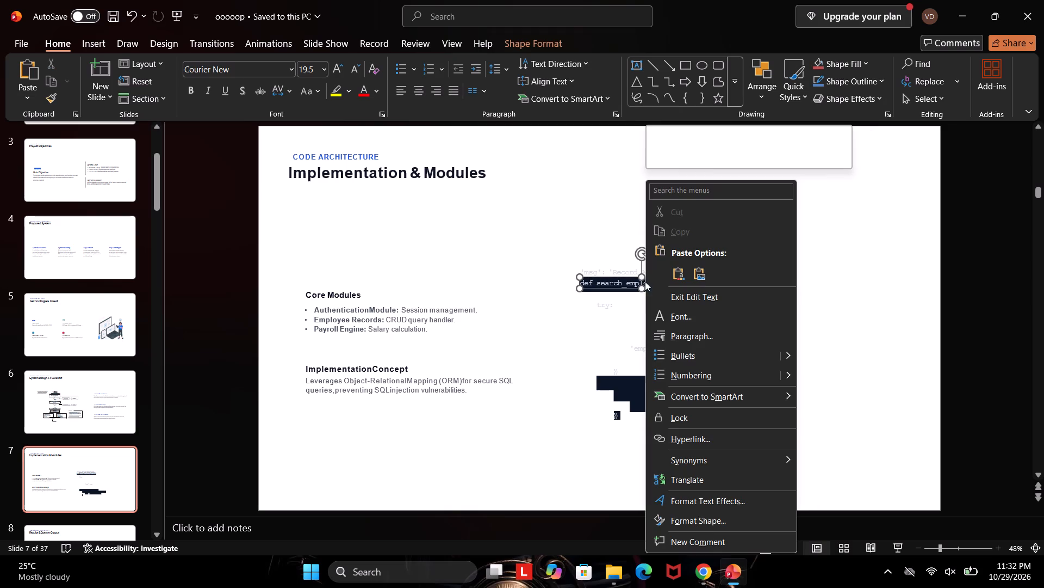
pyautogui.click(627, 391)
pyautogui.rightClick(627, 391)
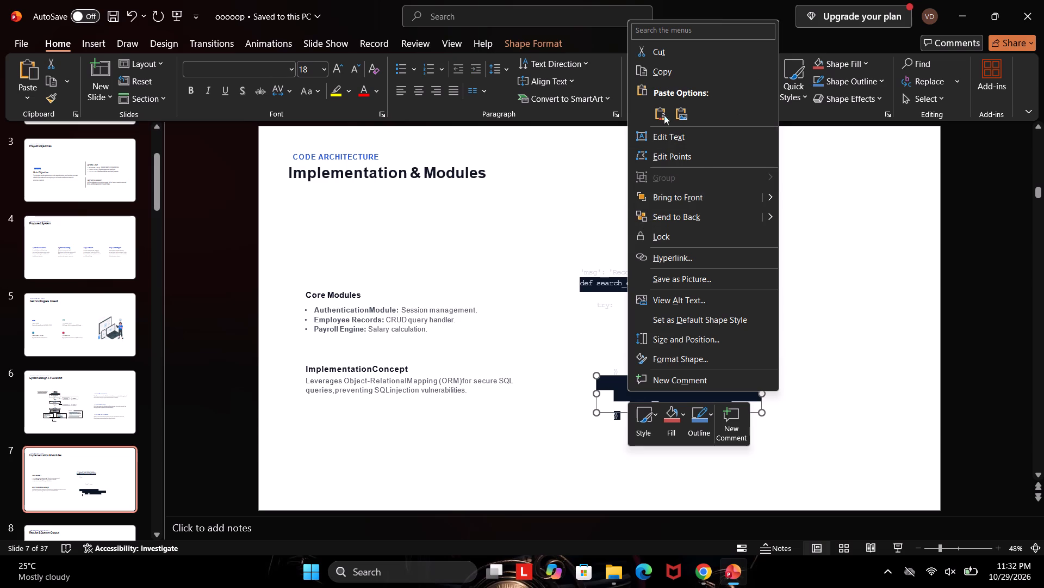
pyautogui.click(679, 53)
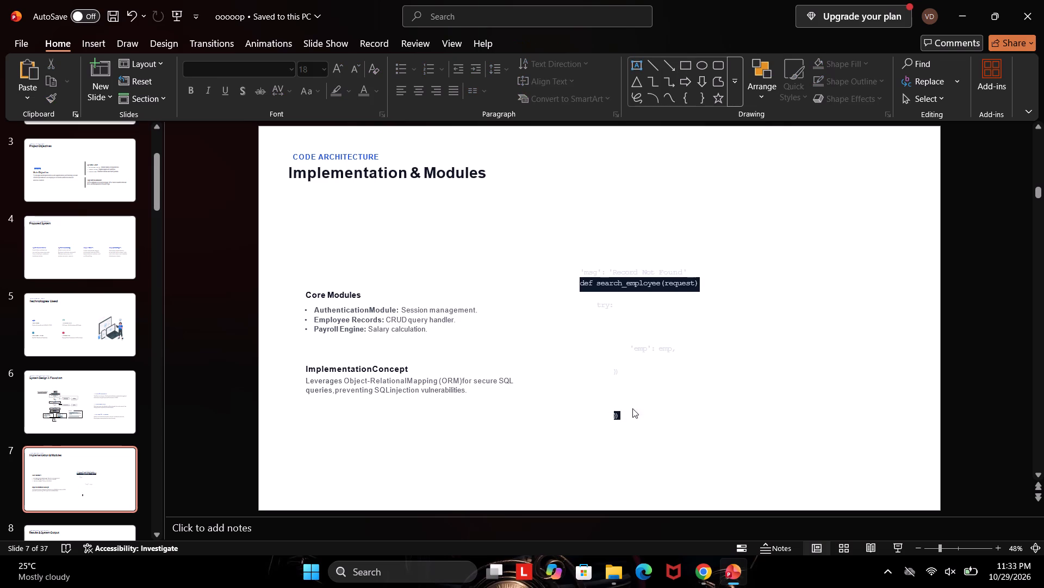
pyautogui.click(619, 416)
pyautogui.rightClick(619, 416)
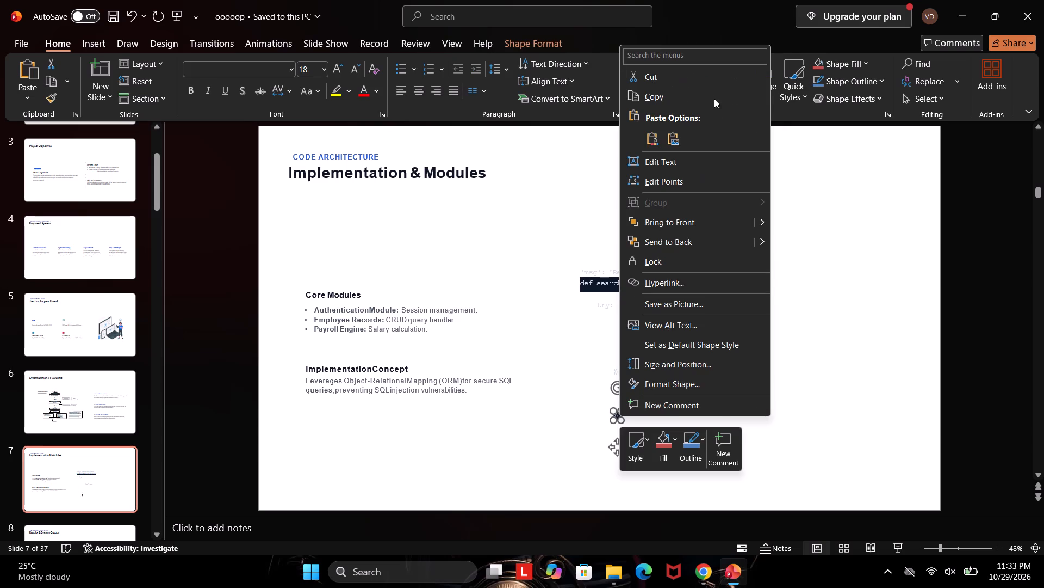
pyautogui.click(698, 81)
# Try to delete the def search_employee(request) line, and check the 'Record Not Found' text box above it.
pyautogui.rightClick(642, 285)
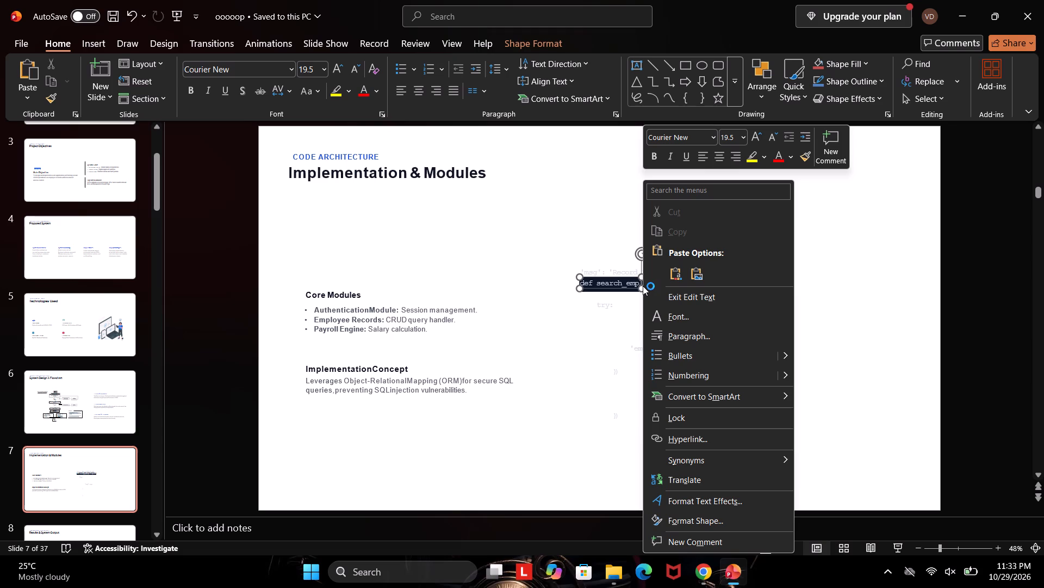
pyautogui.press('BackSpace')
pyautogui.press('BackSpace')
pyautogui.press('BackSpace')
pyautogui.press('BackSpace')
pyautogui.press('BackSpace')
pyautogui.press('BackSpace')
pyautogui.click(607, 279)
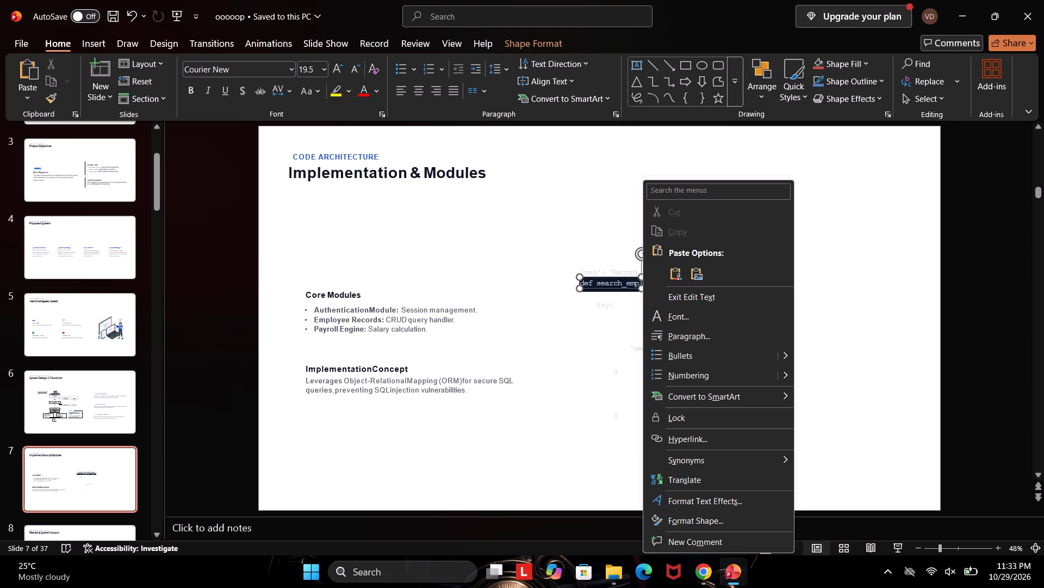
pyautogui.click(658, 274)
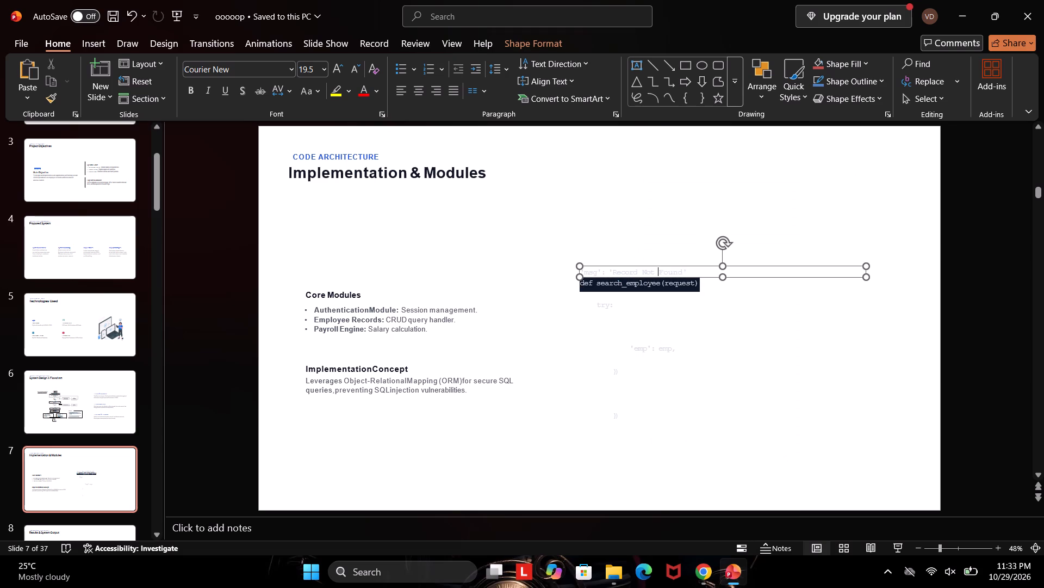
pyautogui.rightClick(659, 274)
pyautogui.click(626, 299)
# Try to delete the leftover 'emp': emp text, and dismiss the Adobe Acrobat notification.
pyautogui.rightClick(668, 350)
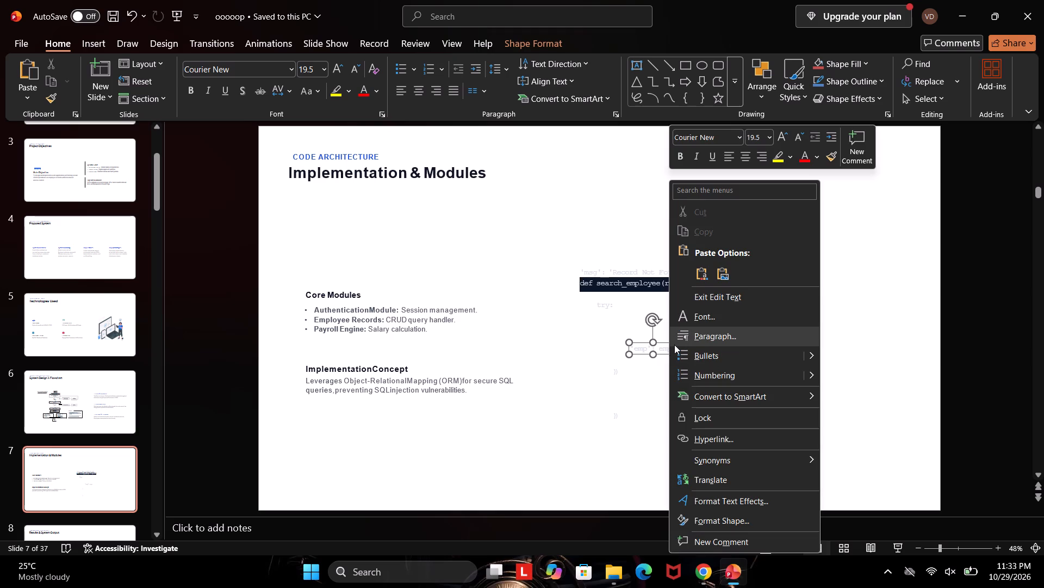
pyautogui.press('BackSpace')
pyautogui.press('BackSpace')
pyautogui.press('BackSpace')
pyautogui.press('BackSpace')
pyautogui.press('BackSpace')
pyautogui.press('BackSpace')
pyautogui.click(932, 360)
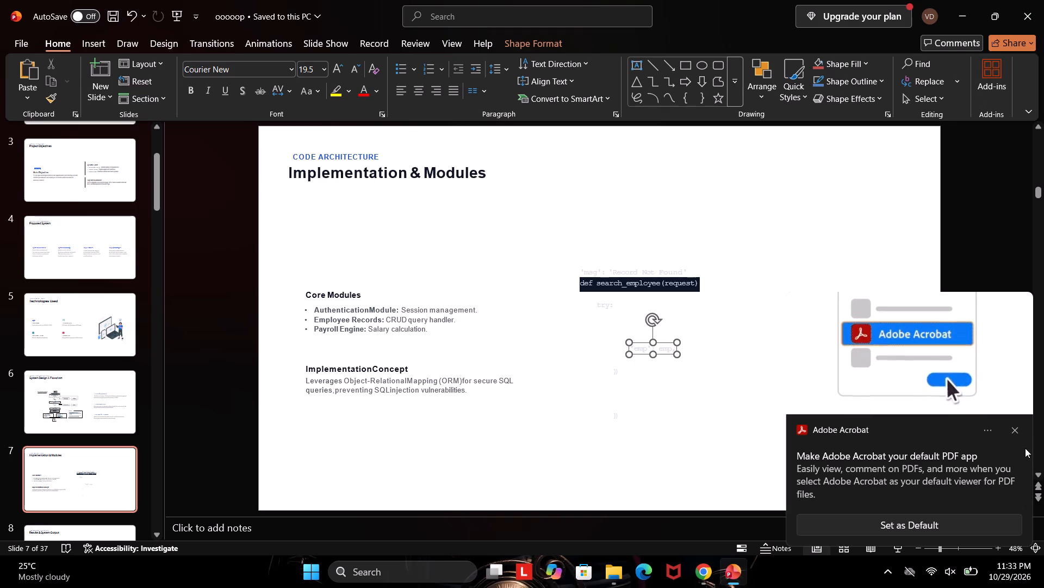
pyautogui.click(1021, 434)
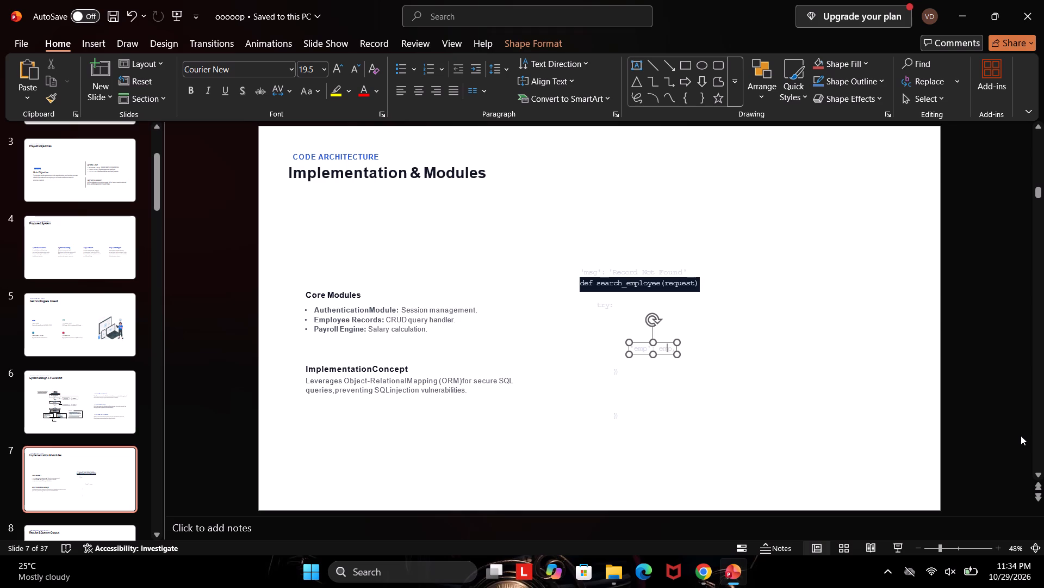
# Delete all the text of the def search_employee(request) line in its text box.
pyautogui.click(678, 283)
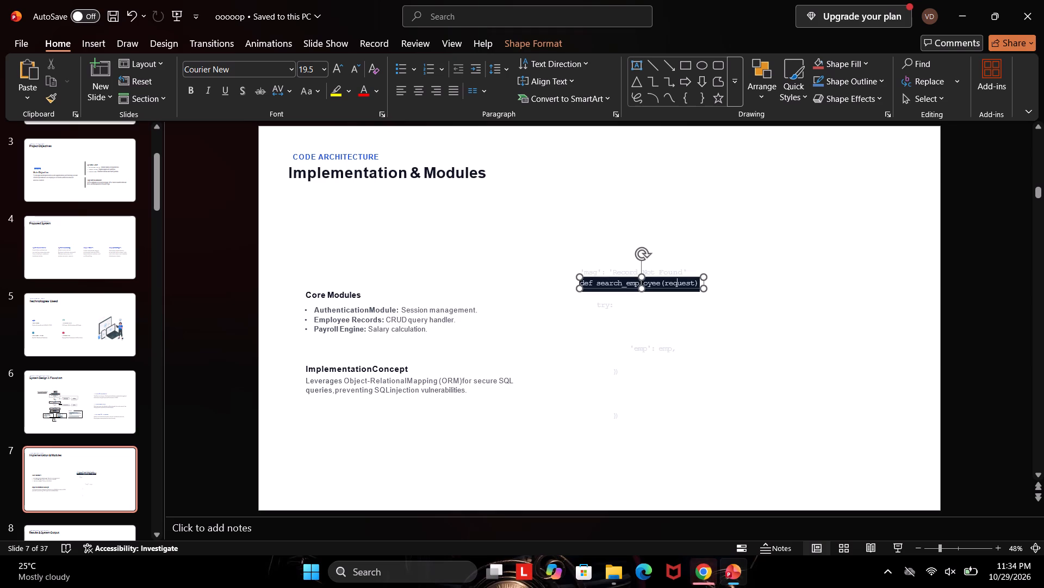
pyautogui.press('BackSpace')
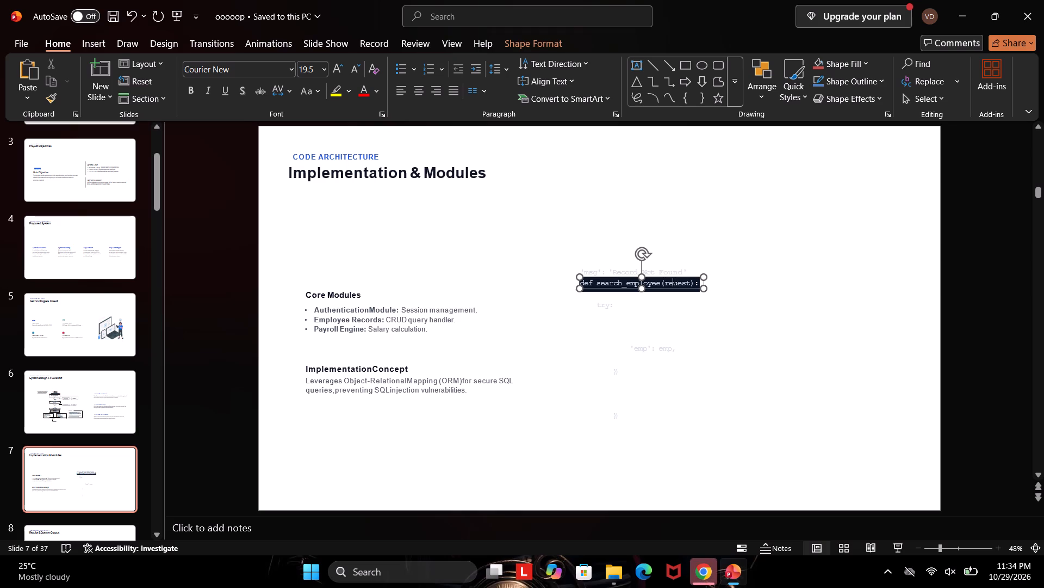
pyautogui.press('Delete')
pyautogui.press('Delete')
pyautogui.press('Delete')
pyautogui.press('Delete')
pyautogui.press('Delete')
pyautogui.press('Delete')
pyautogui.press('Right')
pyautogui.press('Right')
pyautogui.press('Right')
pyautogui.press('Delete')
pyautogui.press('Delete')
pyautogui.press('Delete')
pyautogui.press('Delete')
pyautogui.press('Delete')
pyautogui.press('Delete')
pyautogui.press('Delete')
pyautogui.press('Delete')
pyautogui.press('Delete')
pyautogui.press('Delete')
pyautogui.press('Delete')
pyautogui.press('Delete')
pyautogui.press('Delete')
pyautogui.press('Delete')
pyautogui.press('Delete')
pyautogui.press('Delete')
pyautogui.press('Delete')
pyautogui.press('Delete')
pyautogui.press('Delete')
pyautogui.press('BackSpace')
pyautogui.press('BackSpace')
pyautogui.press('BackSpace')
pyautogui.press('BackSpace')
pyautogui.press('BackSpace')
pyautogui.press('BackSpace')
pyautogui.press('BackSpace')
pyautogui.press('BackSpace')
pyautogui.press('BackSpace')
pyautogui.press('BackSpace')
pyautogui.press('BackSpace')
pyautogui.press('BackSpace')
pyautogui.press('BackSpace')
pyautogui.press('BackSpace')
pyautogui.press('BackSpace')
pyautogui.press('BackSpace')
pyautogui.press('BackSpace')
pyautogui.press('BackSpace')
pyautogui.press('BackSpace')
pyautogui.press('BackSpace')
pyautogui.press('BackSpace')
pyautogui.press('BackSpace')
pyautogui.press('BackSpace')
pyautogui.press('BackSpace')
pyautogui.press('BackSpace')
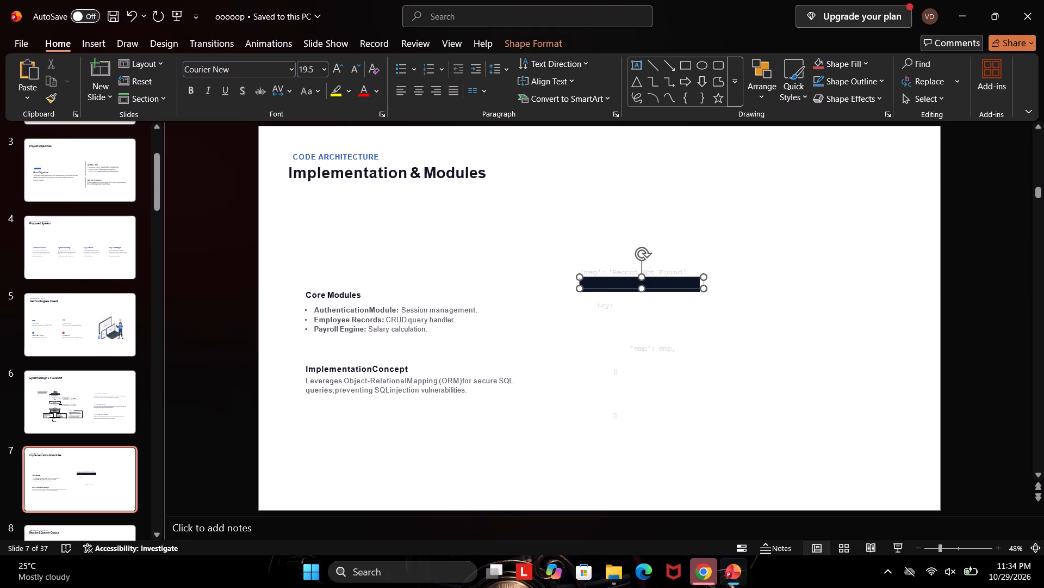
# Cut the dark background shape just below the 'Record Not Found' line of the code snippet.
pyautogui.rightClick(674, 281)
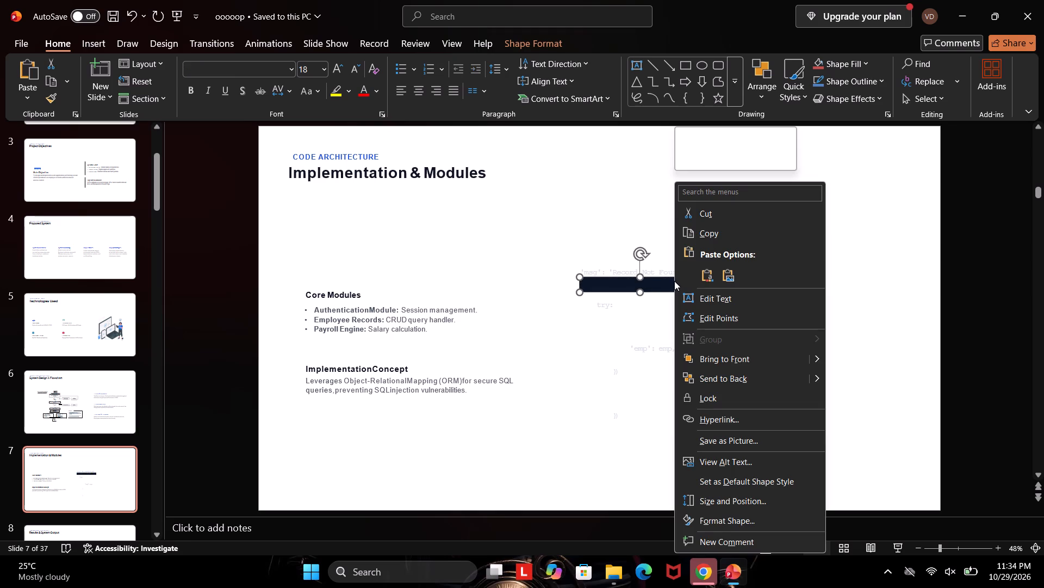
pyautogui.click(711, 216)
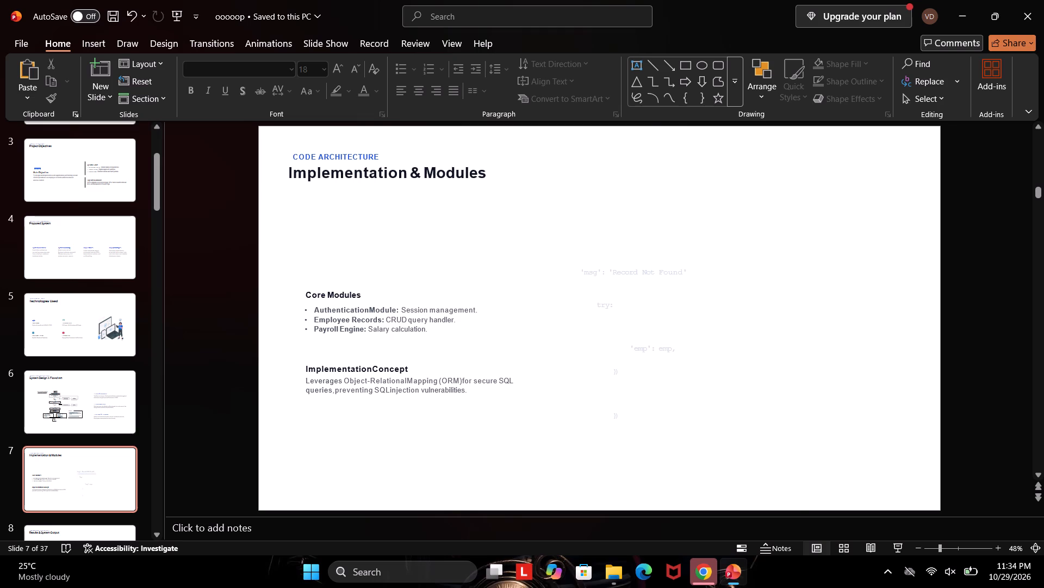
# Delete the 'Record Not Found' text on the Implementation & Modules slide and cut its empty text box.
pyautogui.rightClick(650, 272)
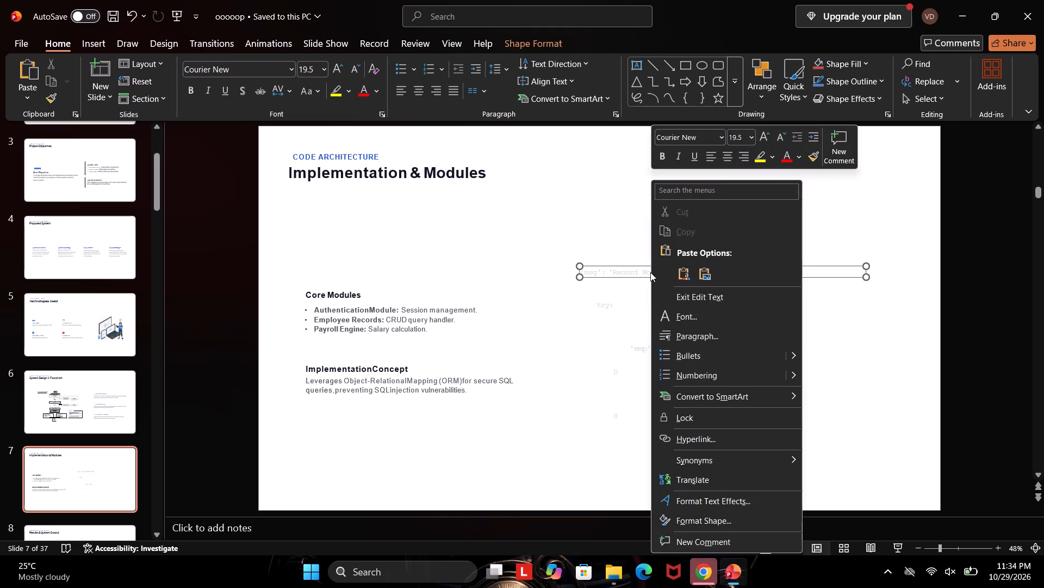
pyautogui.click(650, 272)
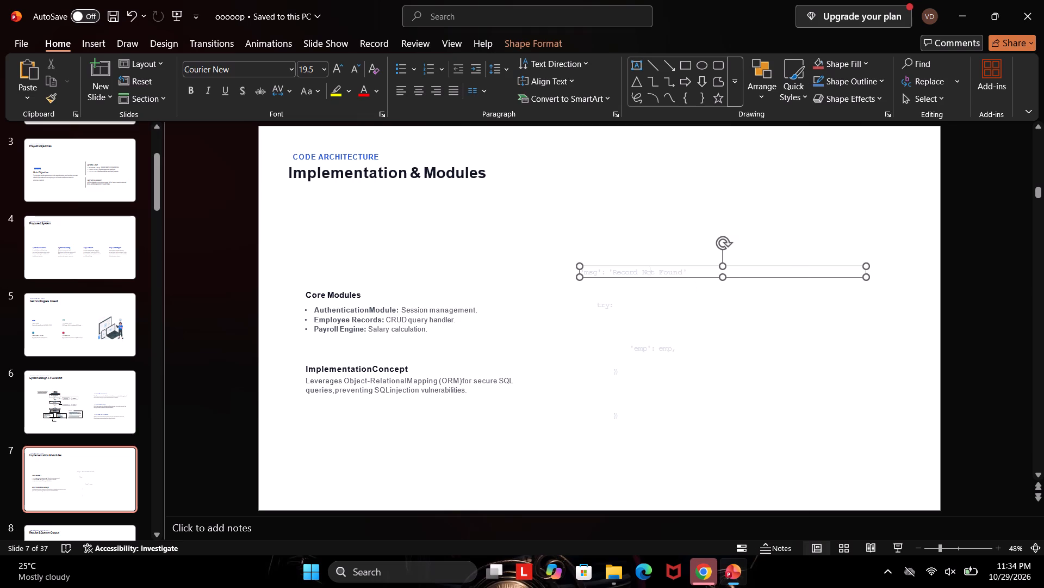
pyautogui.click(691, 273)
pyautogui.click(685, 272)
pyautogui.press('Right')
pyautogui.press('BackSpace')
pyautogui.press('BackSpace')
pyautogui.press('BackSpace')
pyautogui.press('BackSpace')
pyautogui.press('BackSpace')
pyautogui.press('BackSpace')
pyautogui.press('BackSpace')
pyautogui.press('BackSpace')
pyautogui.press('BackSpace')
pyautogui.press('BackSpace')
pyautogui.press('BackSpace')
pyautogui.press('BackSpace')
pyautogui.press('BackSpace')
pyautogui.press('BackSpace')
pyautogui.press('BackSpace')
pyautogui.press('BackSpace')
pyautogui.press('BackSpace')
pyautogui.press('BackSpace')
pyautogui.press('BackSpace')
pyautogui.press('BackSpace')
pyautogui.rightClick(687, 272)
pyautogui.click(715, 193)
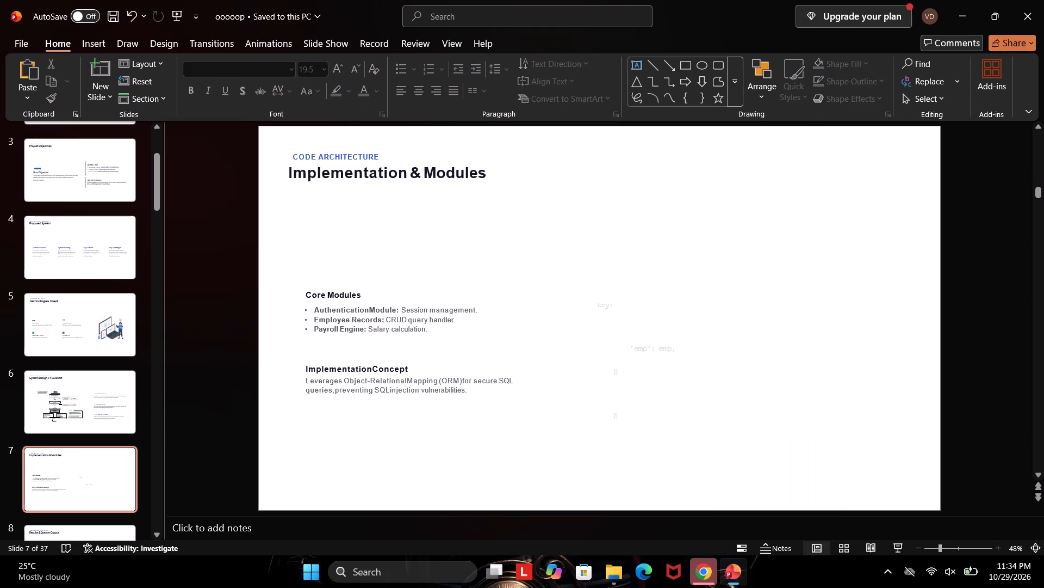
# Delete the leftover 'emp': emp text and cut its empty text box.
pyautogui.click(644, 352)
pyautogui.press('Right')
pyautogui.press('Right')
pyautogui.press('Right')
pyautogui.press('Right')
pyautogui.press('Right')
pyautogui.press('Right')
pyautogui.press('Right')
pyautogui.press('Right')
pyautogui.press('Right')
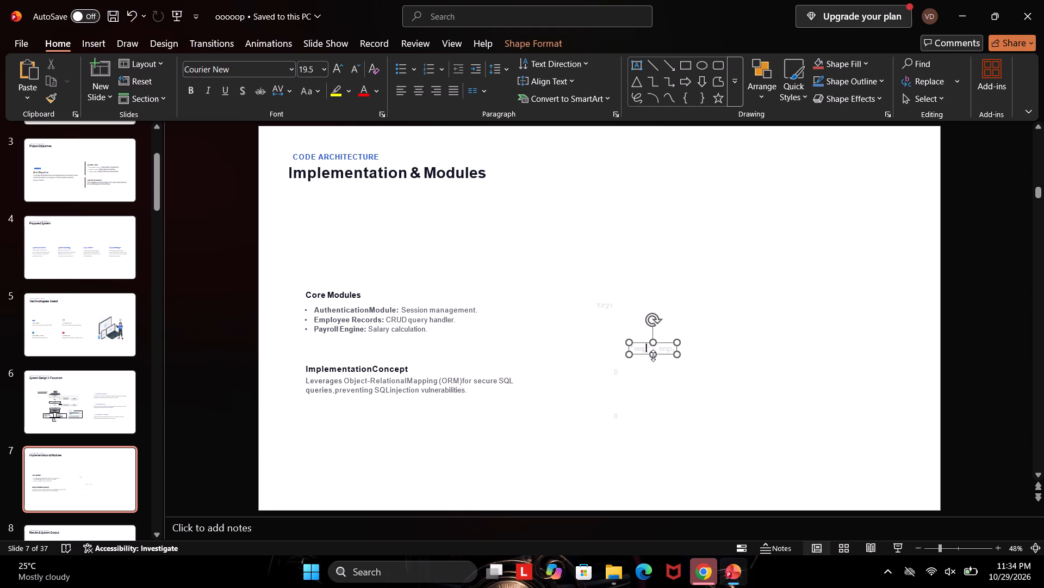
pyautogui.press('BackSpace')
pyautogui.press('BackSpace')
pyautogui.press('BackSpace')
pyautogui.press('BackSpace')
pyautogui.press('BackSpace')
pyautogui.press('BackSpace')
pyautogui.press('BackSpace')
pyautogui.press('BackSpace')
pyautogui.press('BackSpace')
pyautogui.press('BackSpace')
pyautogui.press('BackSpace')
pyautogui.press('BackSpace')
pyautogui.press('BackSpace')
pyautogui.press('BackSpace')
pyautogui.press('BackSpace')
pyautogui.press('BackSpace')
pyautogui.press('BackSpace')
pyautogui.press('BackSpace')
pyautogui.press('BackSpace')
pyautogui.press('BackSpace')
pyautogui.rightClick(669, 348)
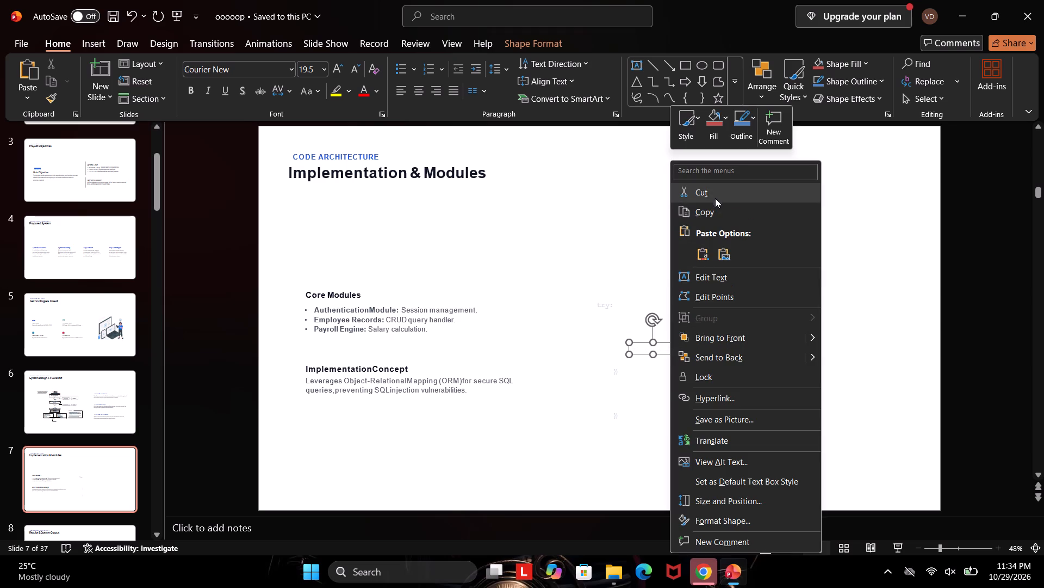
pyautogui.click(716, 194)
# Delete the leftover try: text and cut its empty text box.
pyautogui.click(611, 308)
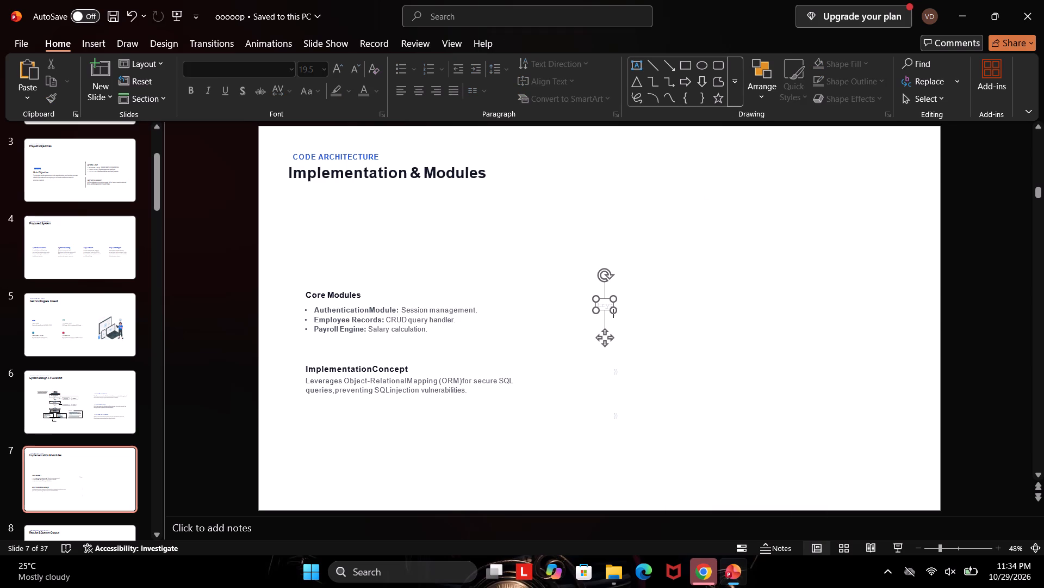
pyautogui.press('BackSpace')
pyautogui.press('BackSpace')
pyautogui.press('BackSpace')
pyautogui.press('BackSpace')
pyautogui.press('BackSpace')
pyautogui.press('BackSpace')
pyautogui.press('BackSpace')
pyautogui.press('BackSpace')
pyautogui.press('BackSpace')
pyautogui.press('BackSpace')
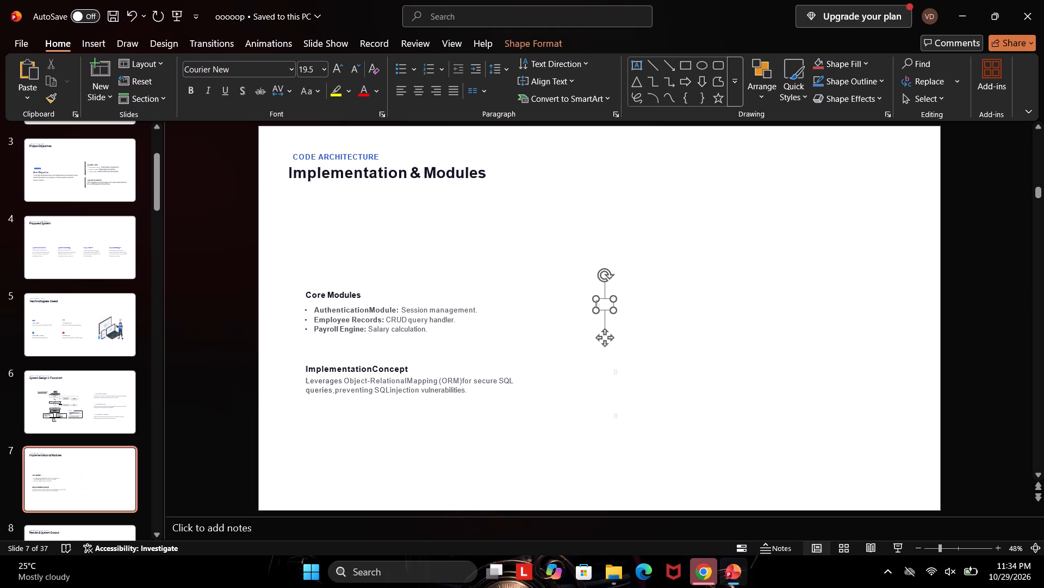
pyautogui.press('Right')
pyautogui.press('BackSpace')
pyautogui.rightClick(603, 298)
pyautogui.click(596, 304)
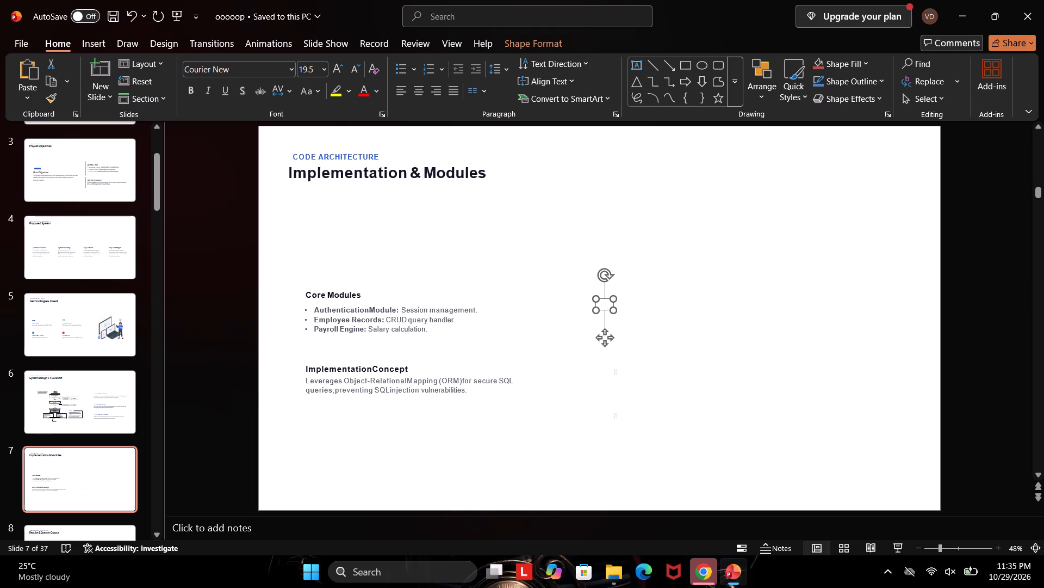
pyautogui.click(602, 307)
pyautogui.rightClick(605, 305)
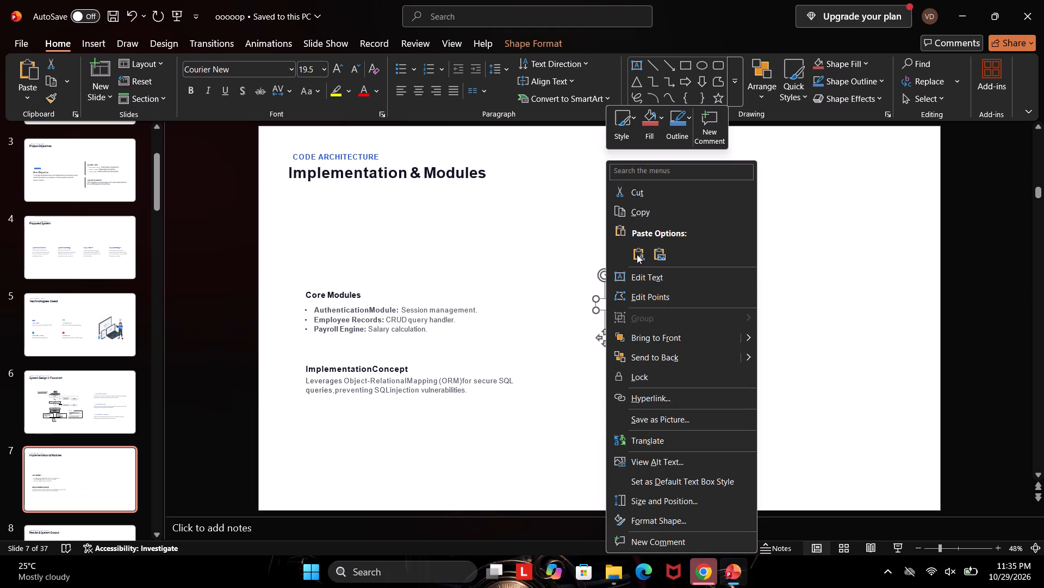
pyautogui.click(648, 190)
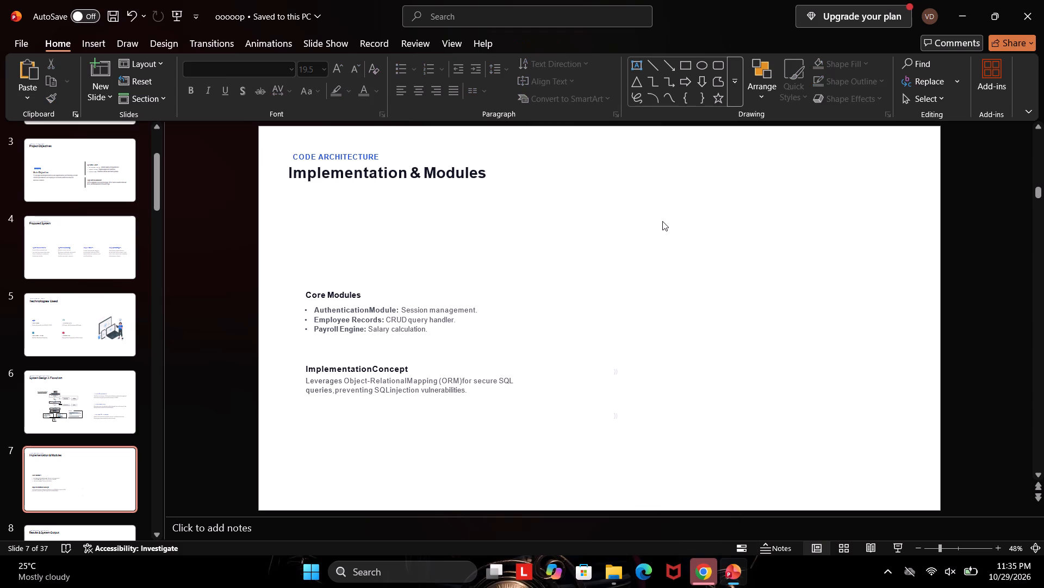
pyautogui.click(665, 220)
pyautogui.click(667, 220)
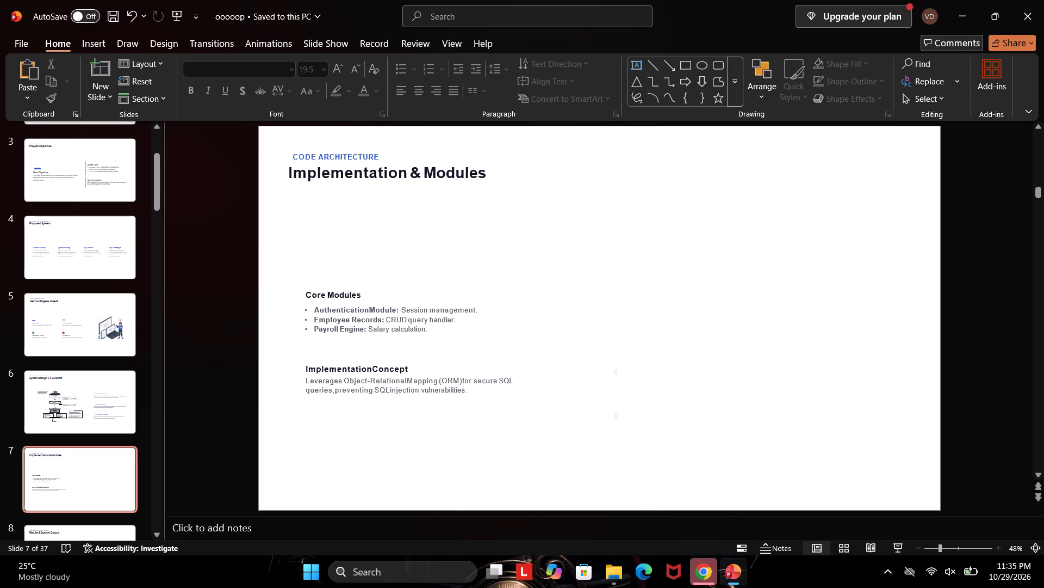
# Remove the two tiny leftover code characters beside and below the Implementation Concept text, including their text boxes.
pyautogui.click(616, 371)
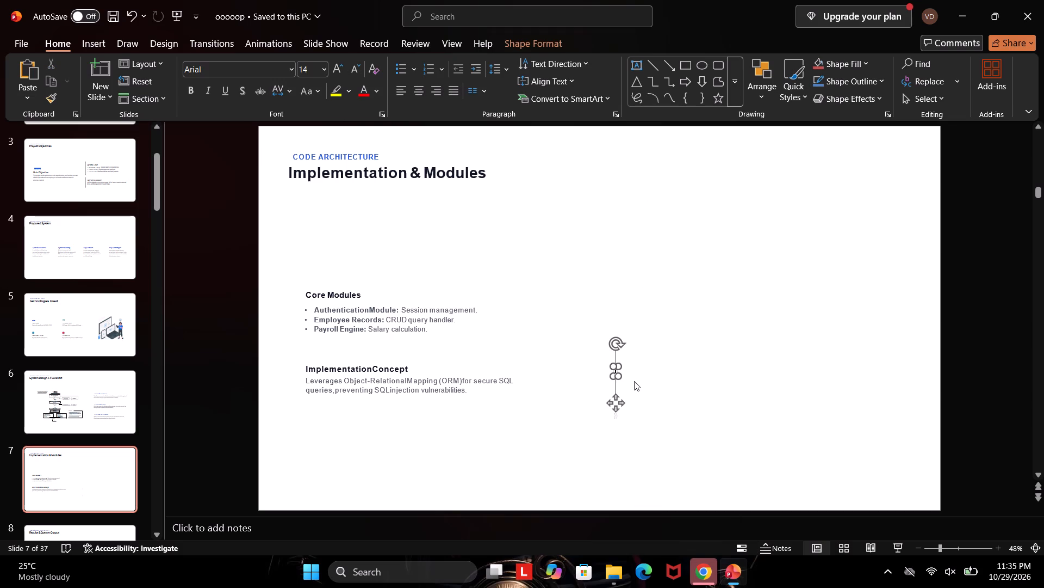
pyautogui.press('BackSpace')
pyautogui.press('BackSpace')
pyautogui.rightClick(614, 373)
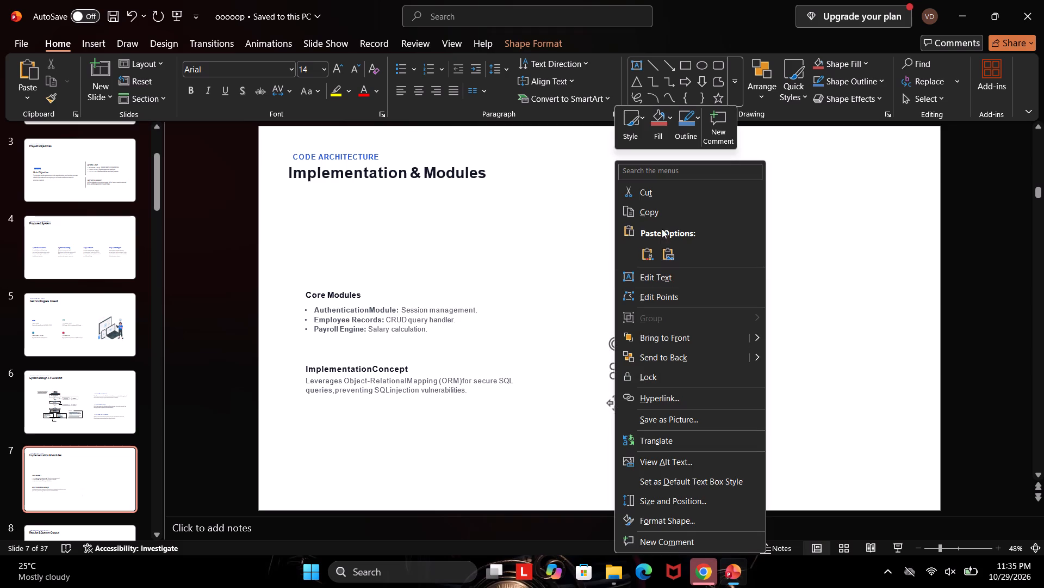
pyautogui.click(669, 195)
pyautogui.click(618, 411)
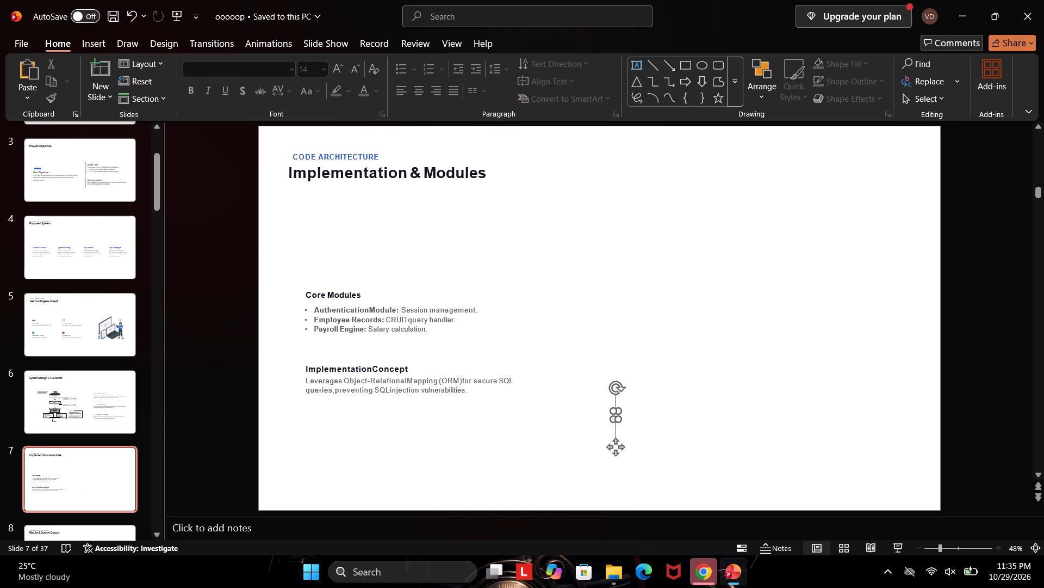
pyautogui.press('BackSpace')
# Move the Implementation & Modules title slightly lower, aligned with the left edge of the CODE ARCHITECTURE label, and check the cleared area for leftover objects.
pyautogui.moveTo(648, 232); pyautogui.dragTo(703, 307)
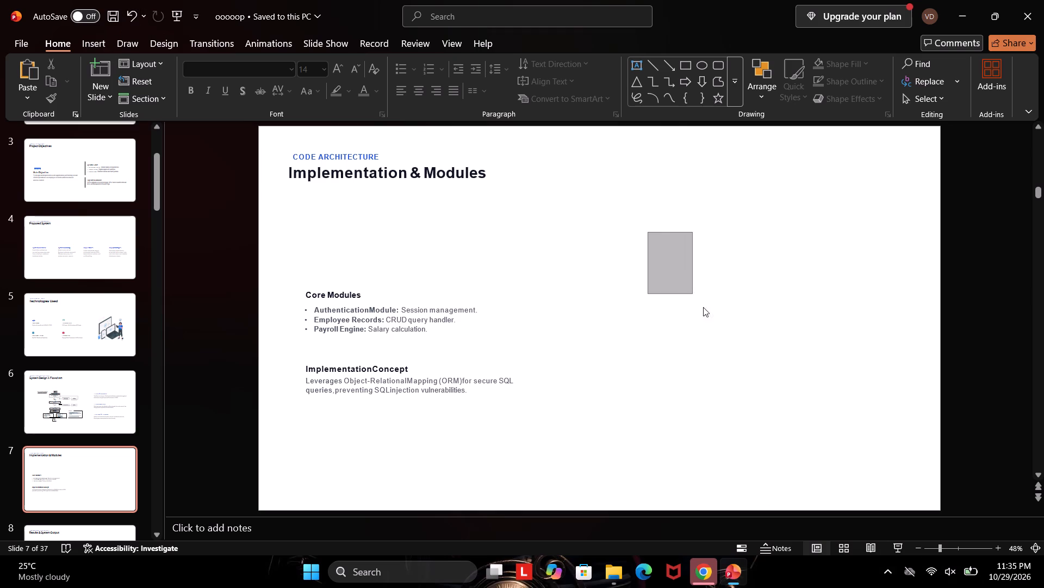
pyautogui.moveTo(703, 307); pyautogui.dragTo(900, 448)
pyautogui.moveTo(607, 167); pyautogui.dragTo(675, 275)
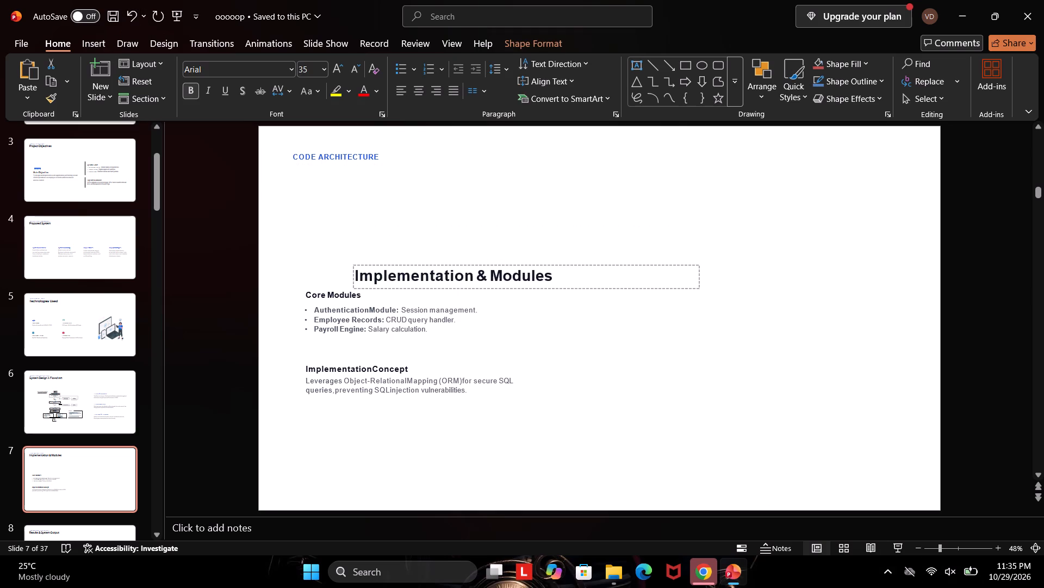
pyautogui.moveTo(675, 275); pyautogui.dragTo(605, 176)
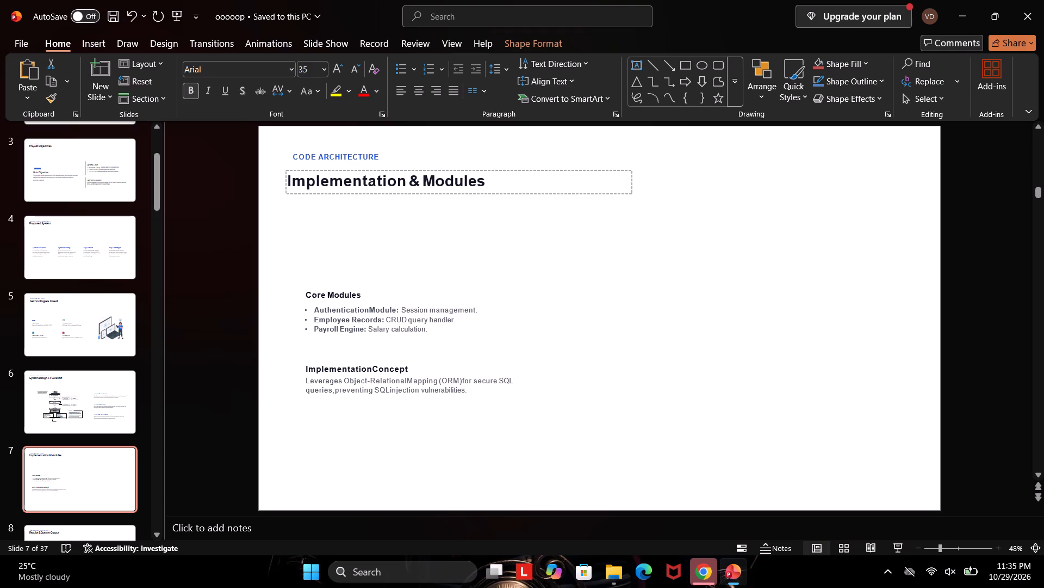
pyautogui.moveTo(605, 176); pyautogui.dragTo(605, 175)
pyautogui.click(709, 240)
pyautogui.moveTo(682, 227); pyautogui.dragTo(691, 242)
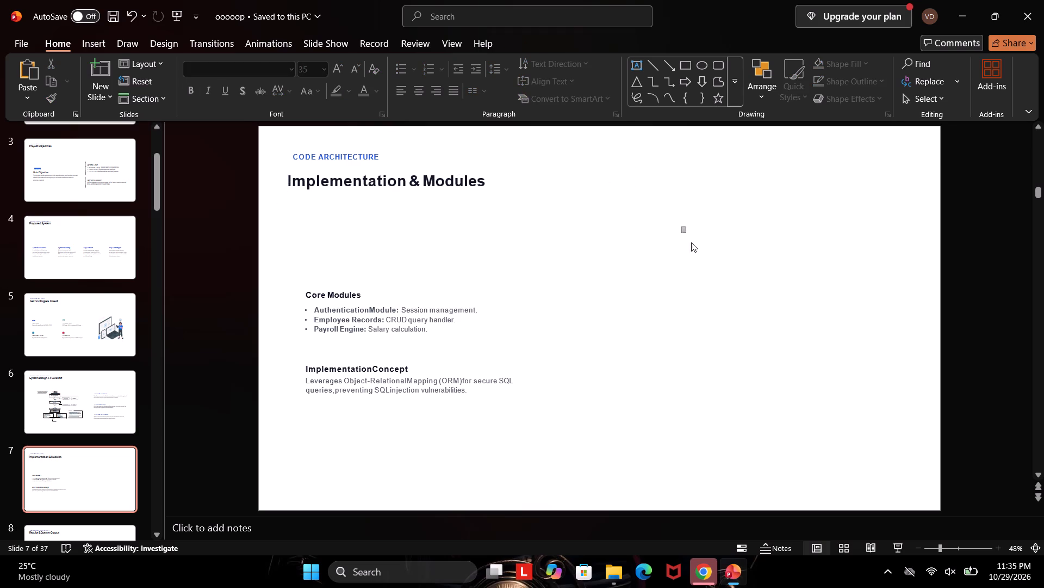
pyautogui.moveTo(691, 242); pyautogui.dragTo(696, 247)
pyautogui.moveTo(610, 192); pyautogui.dragTo(662, 259)
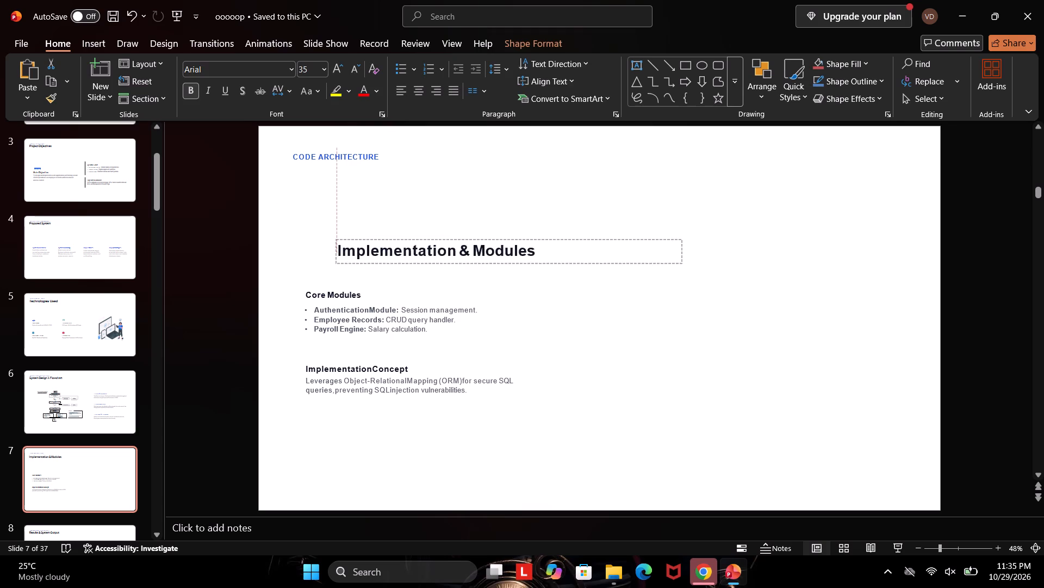
pyautogui.moveTo(662, 259); pyautogui.dragTo(618, 191)
pyautogui.moveTo(624, 214); pyautogui.dragTo(746, 384)
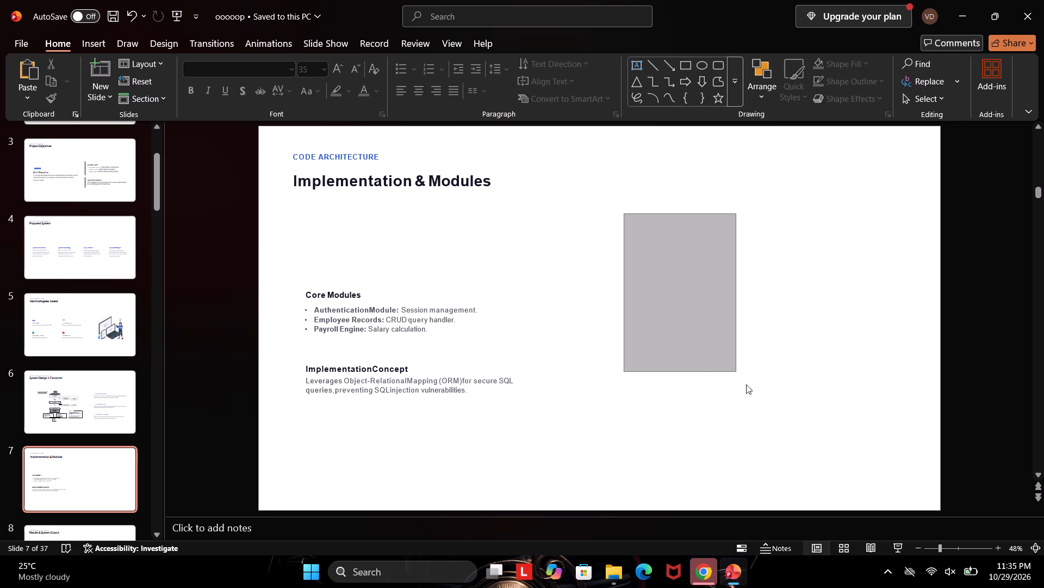
pyautogui.moveTo(746, 384); pyautogui.dragTo(918, 473)
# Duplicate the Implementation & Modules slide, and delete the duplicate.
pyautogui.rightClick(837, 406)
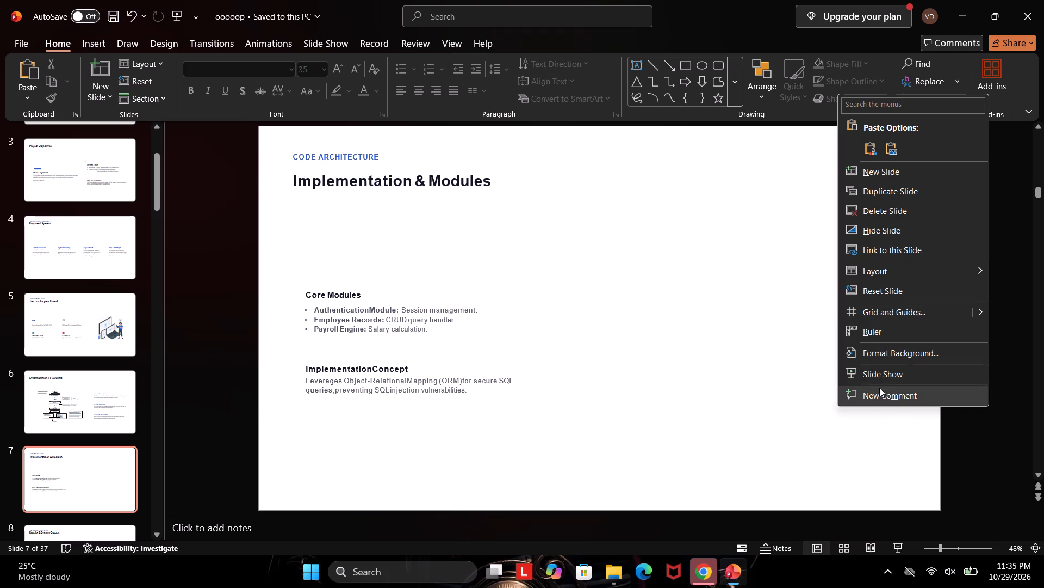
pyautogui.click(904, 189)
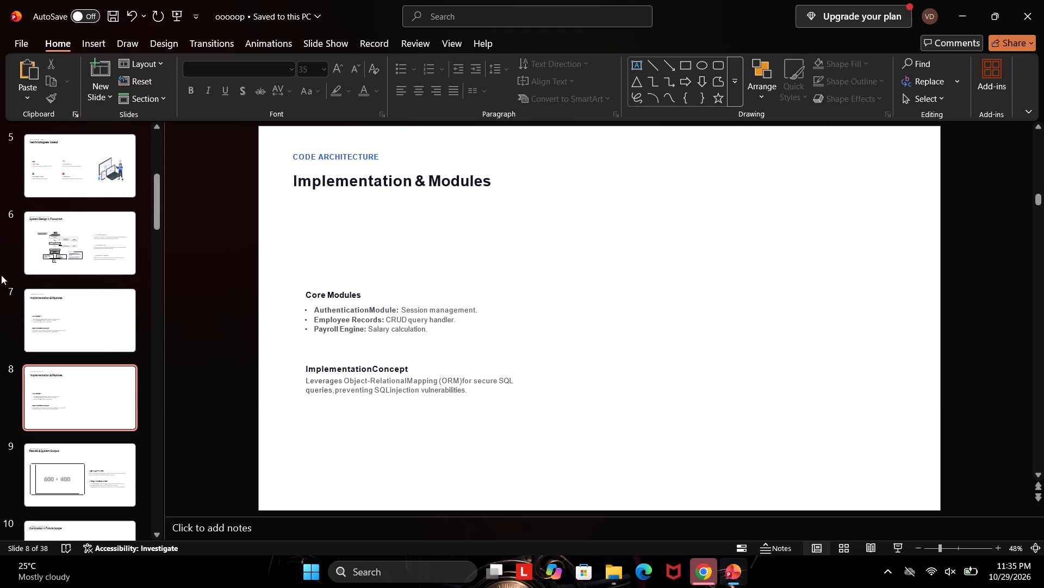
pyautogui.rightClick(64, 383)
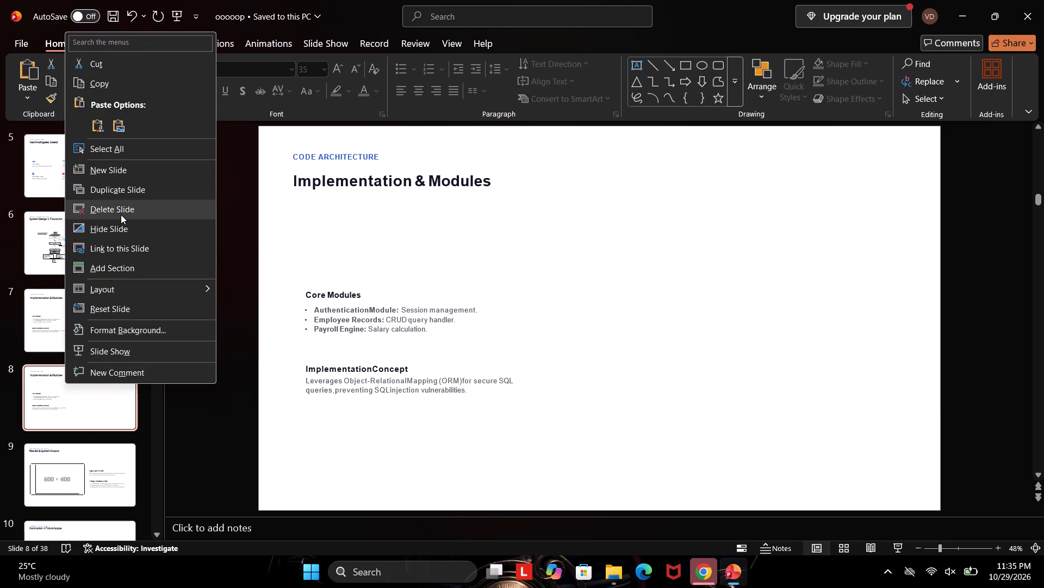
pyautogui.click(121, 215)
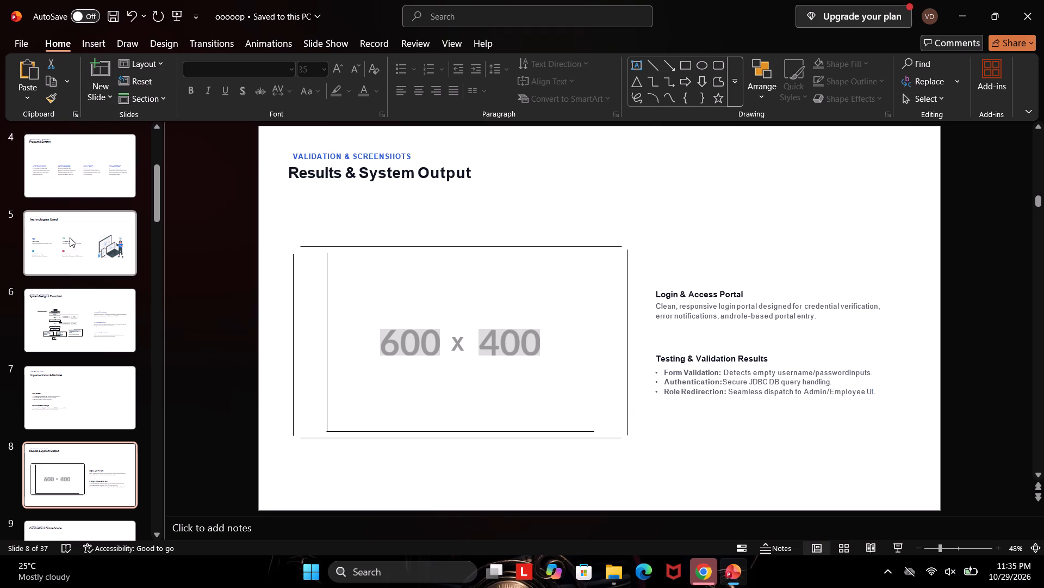
# Insert the picture named code from the Pictures folder on the Implementation & Modules slide.
pyautogui.click(49, 390)
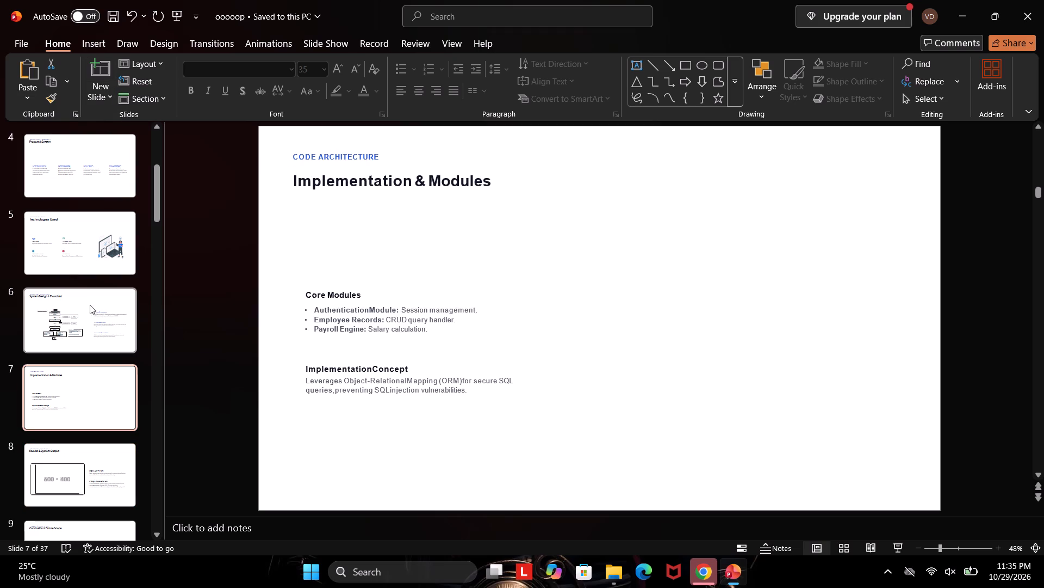
pyautogui.click(95, 44)
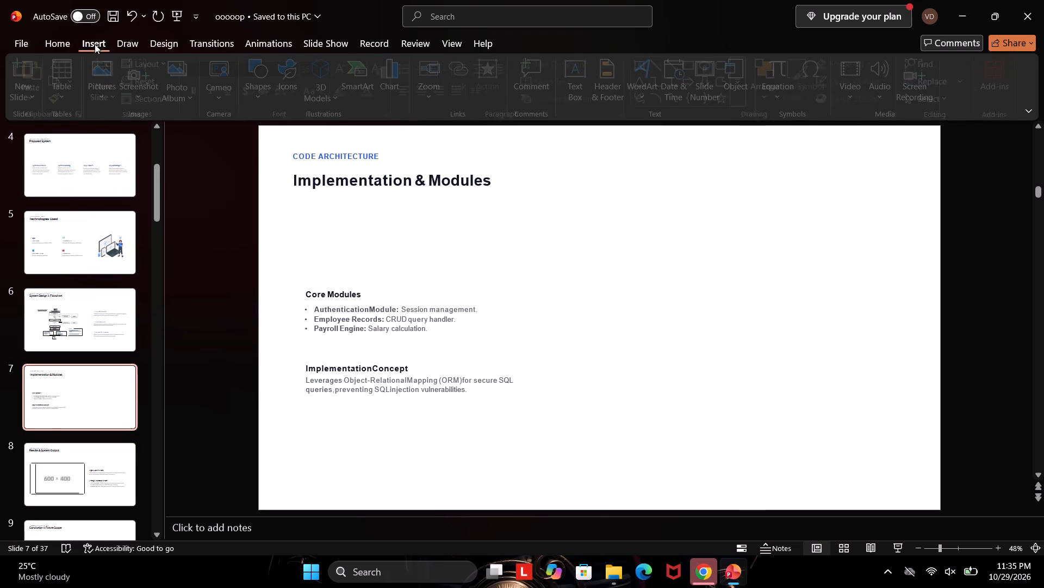
pyautogui.click(109, 79)
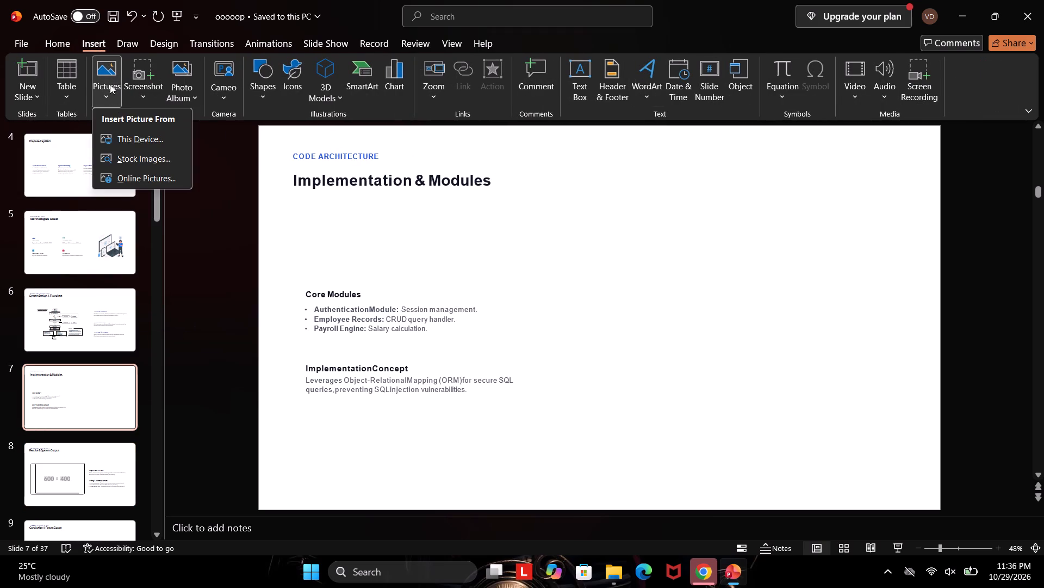
pyautogui.click(128, 137)
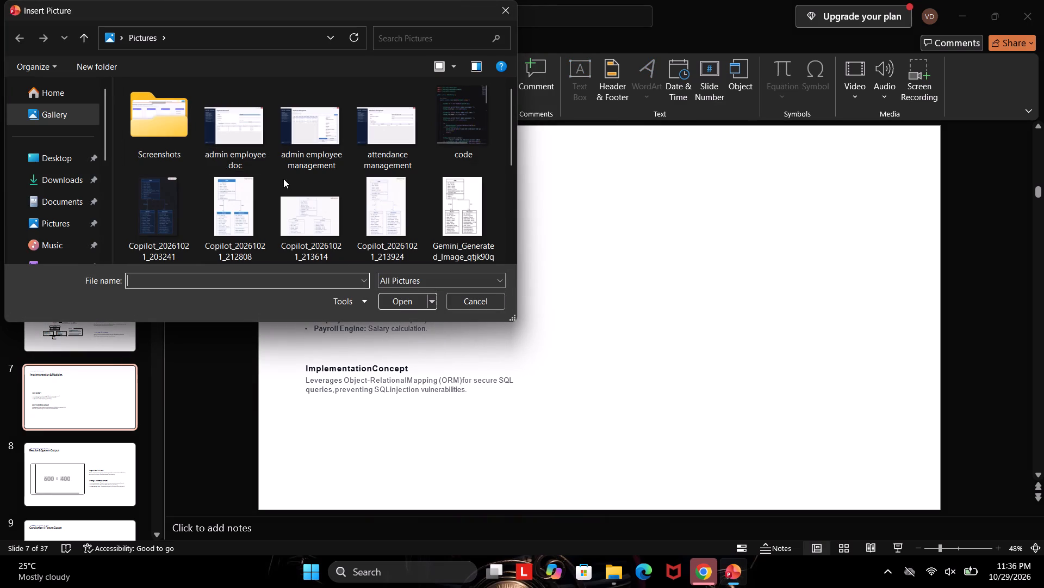
pyautogui.click(435, 136)
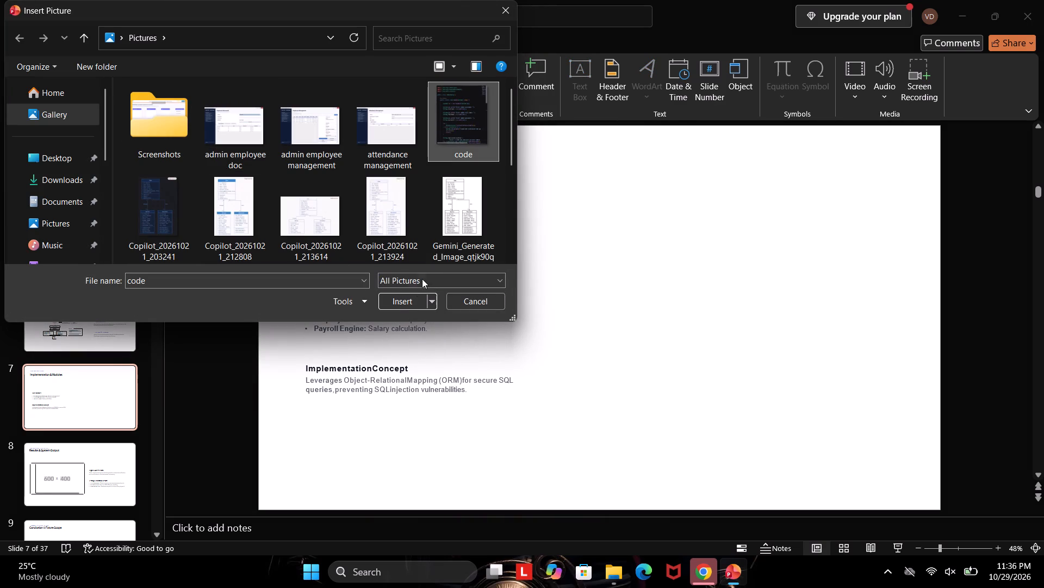
pyautogui.click(406, 301)
# Place the code picture on the right half of the slide and enlarge it to about 10.92" high by 9.35" wide.
pyautogui.moveTo(552, 280); pyautogui.dragTo(552, 279)
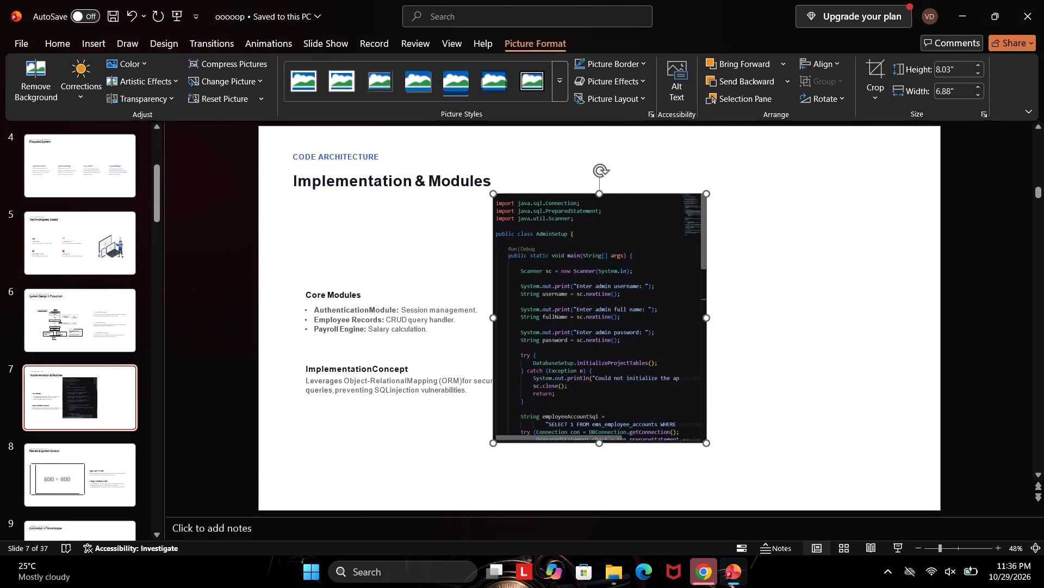
pyautogui.moveTo(552, 279); pyautogui.dragTo(722, 265)
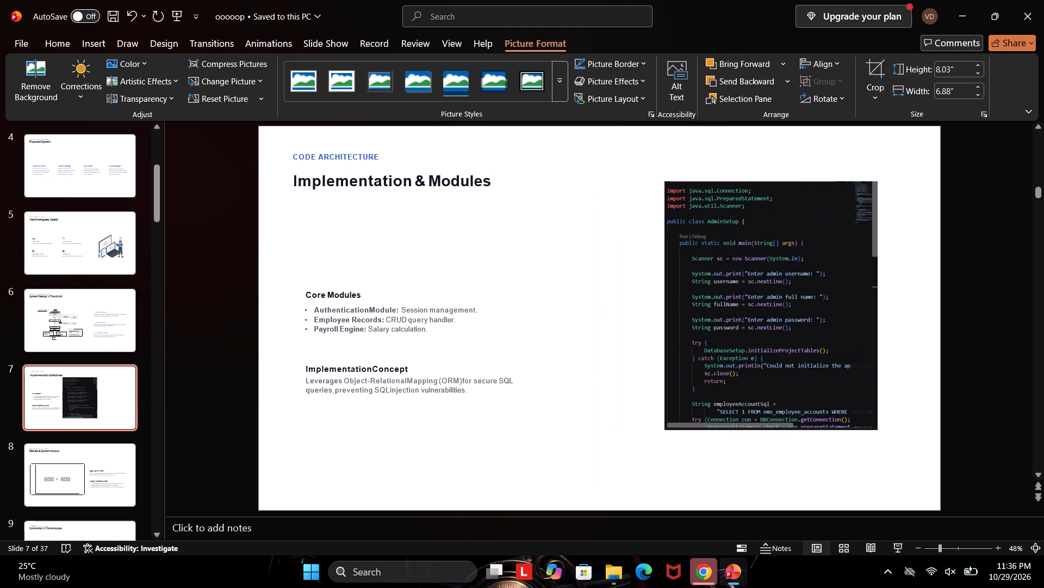
pyautogui.moveTo(722, 265); pyautogui.dragTo(710, 262)
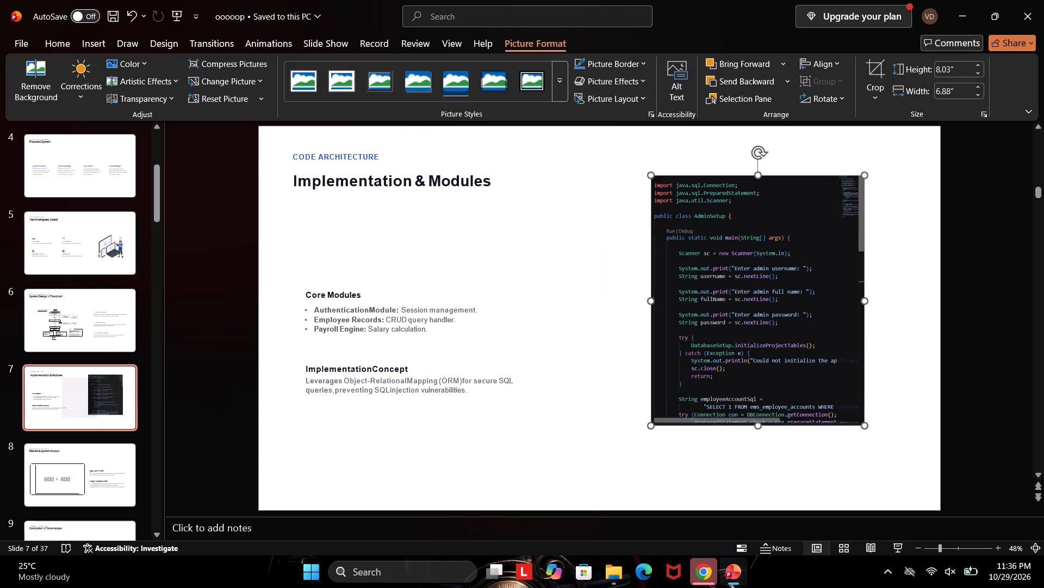
pyautogui.moveTo(651, 179); pyautogui.dragTo(621, 180)
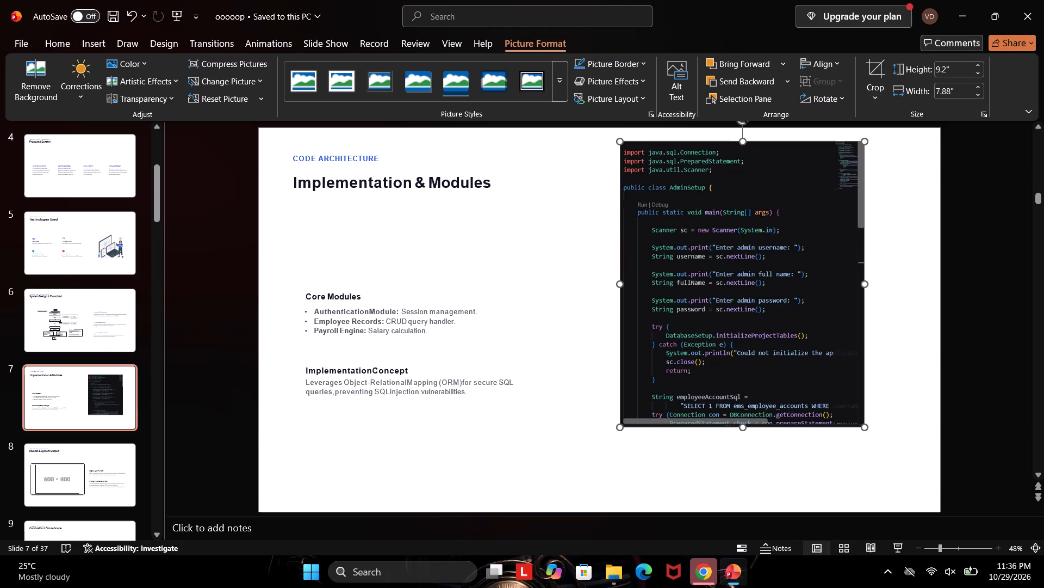
pyautogui.moveTo(863, 430); pyautogui.dragTo(868, 438)
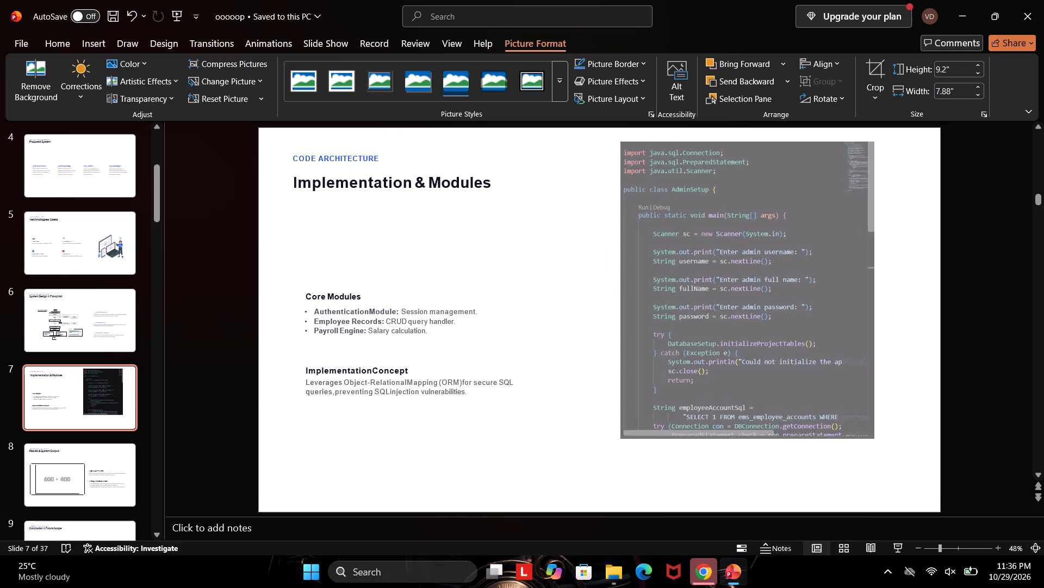
pyautogui.moveTo(868, 438); pyautogui.dragTo(869, 481)
pyautogui.moveTo(830, 388); pyautogui.dragTo(811, 398)
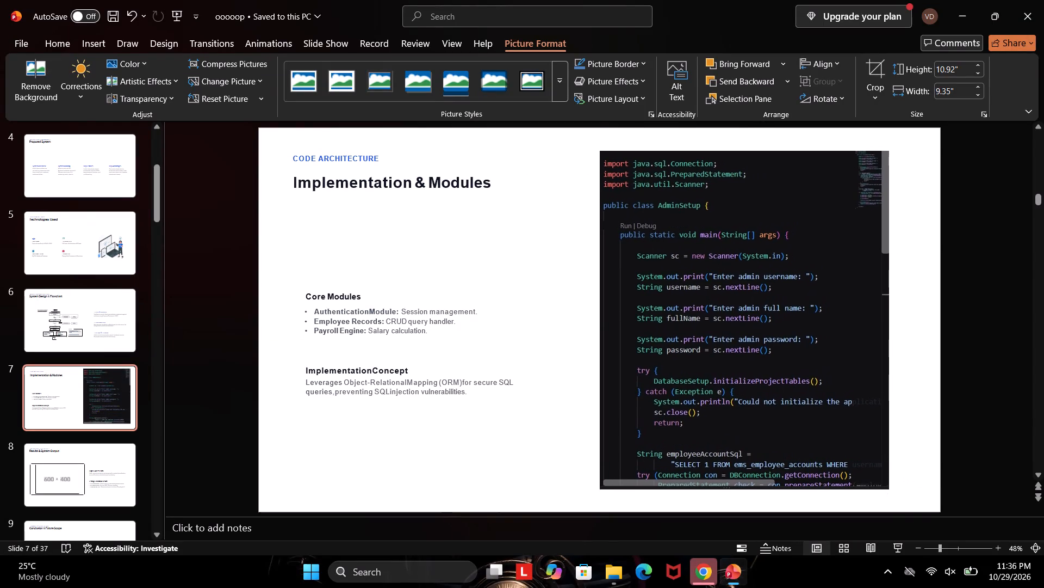
pyautogui.moveTo(811, 398); pyautogui.dragTo(811, 398)
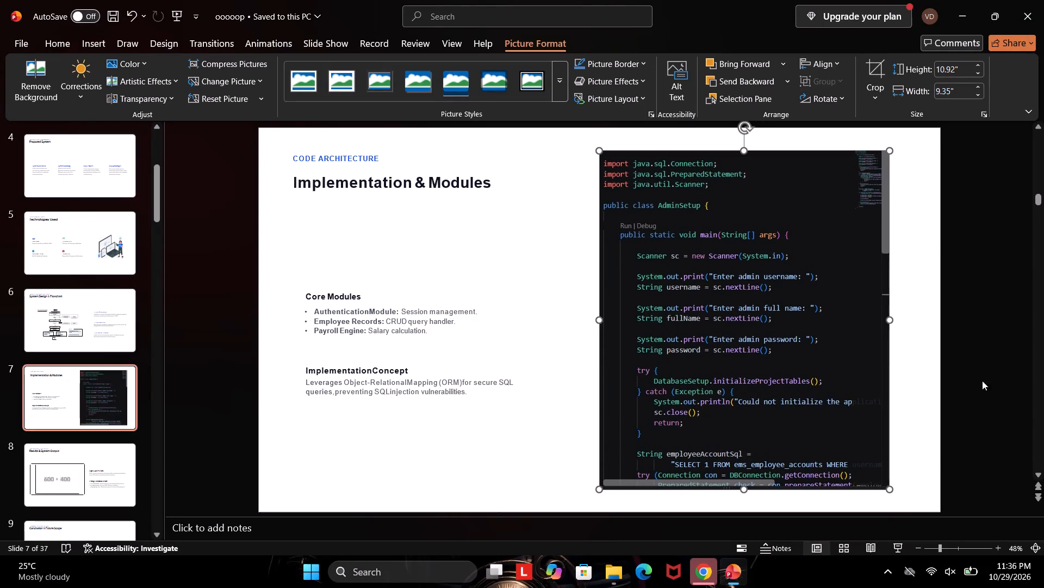
pyautogui.click(544, 307)
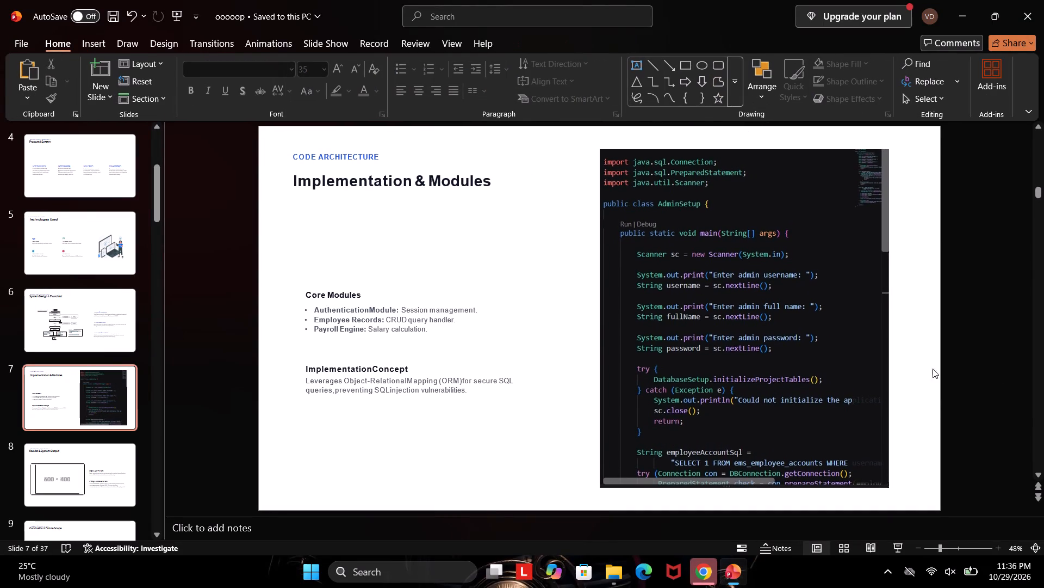
# Delete the Results & System Output slide with the 600 x 400 placeholder.
pyautogui.scroll(-1, 952, 408)
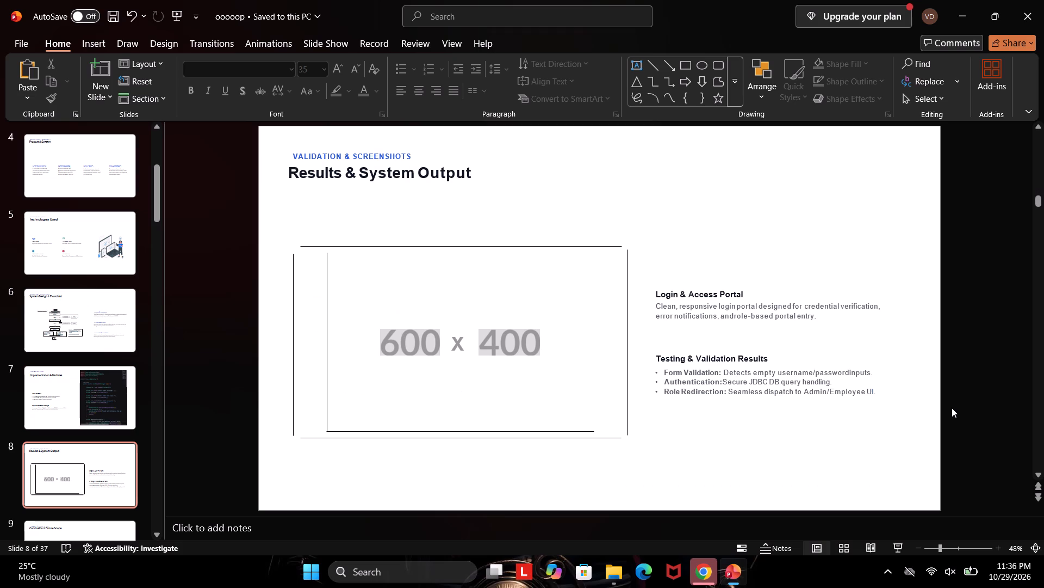
pyautogui.scroll(1, 952, 408)
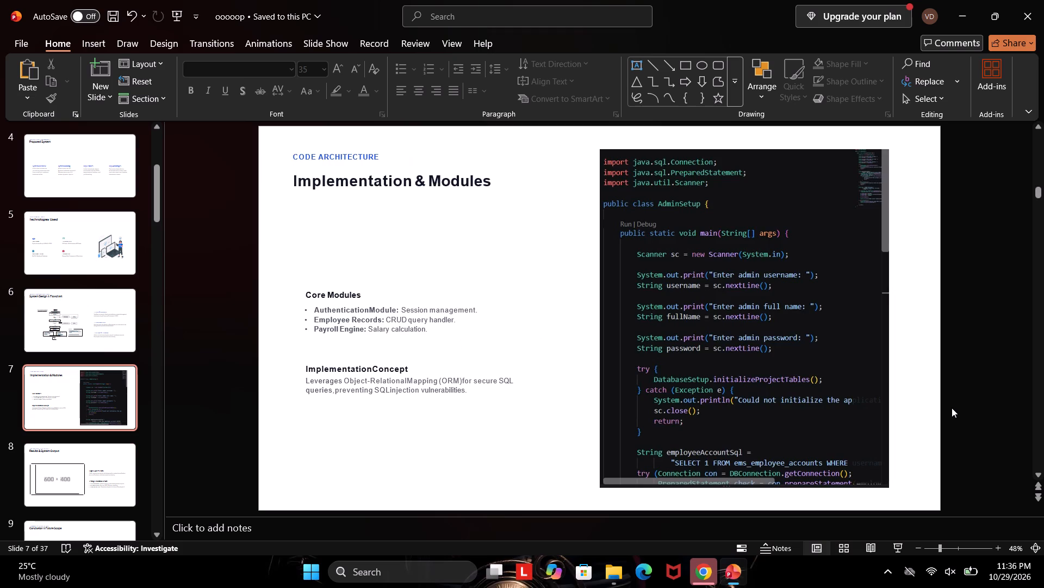
pyautogui.scroll(-1, 952, 408)
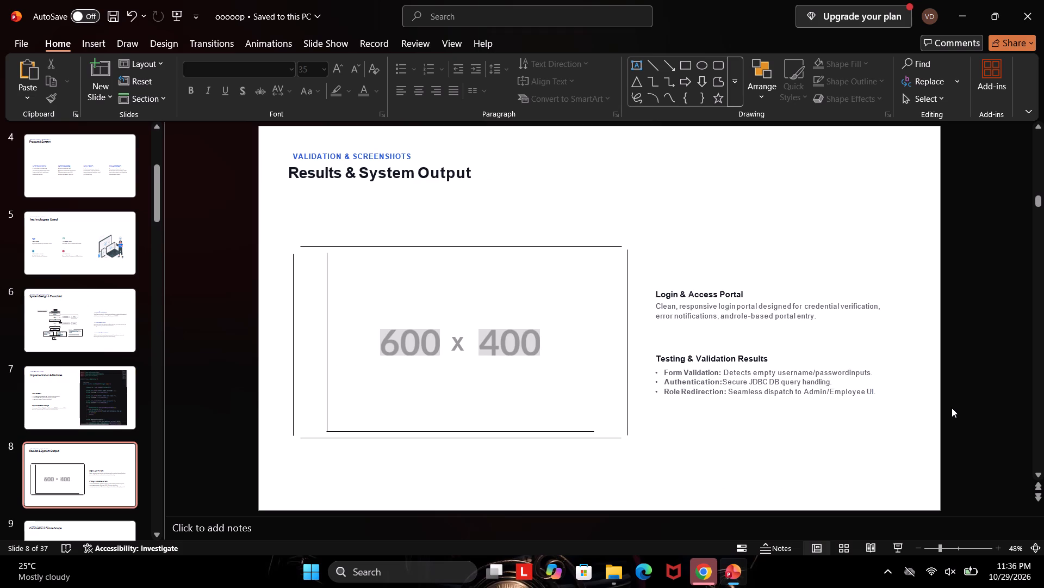
pyautogui.scroll(-1, 952, 408)
pyautogui.scroll(1, 952, 408)
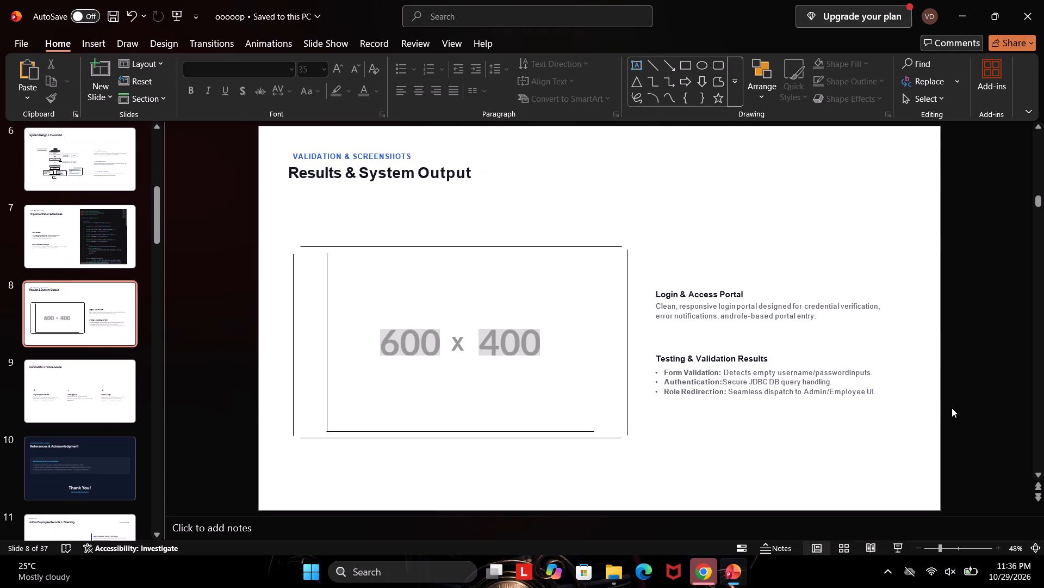
pyautogui.rightClick(107, 318)
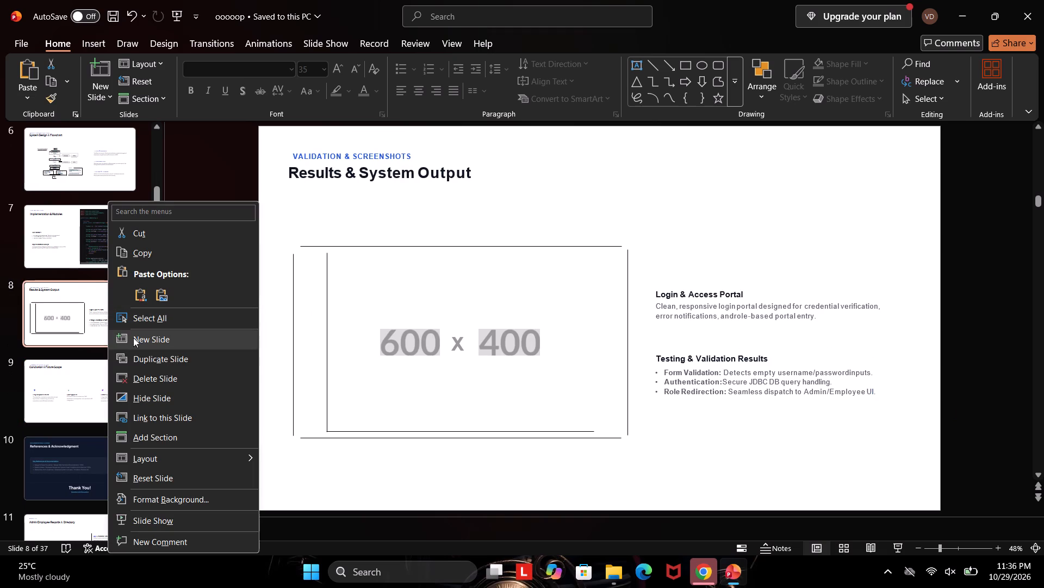
pyautogui.click(155, 376)
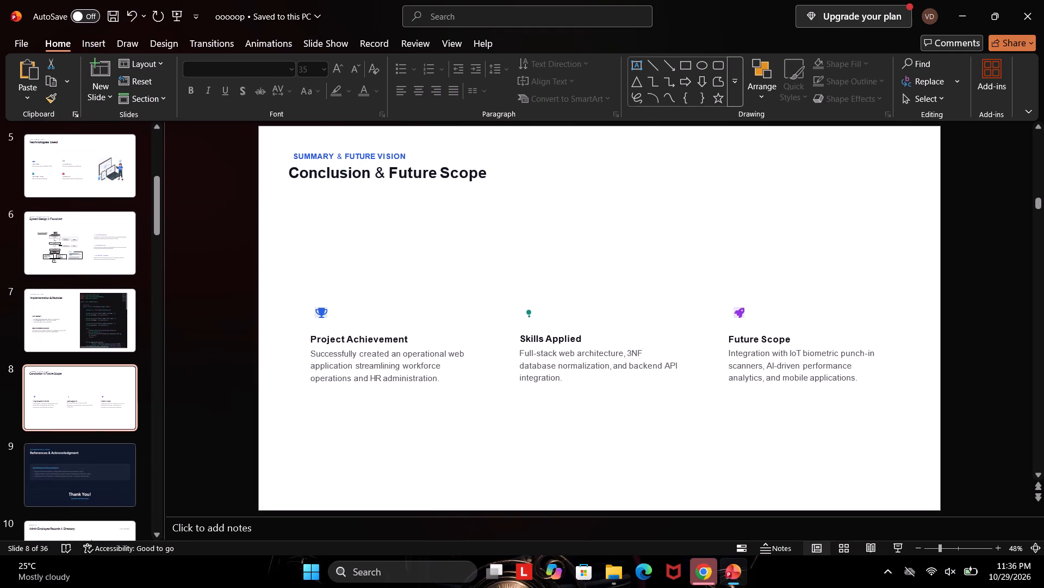
# Review the slides from References & Acknowledgment through Role-Based Access Control (RBAC) for ones that are not needed.
pyautogui.scroll(-1, 320, 333)
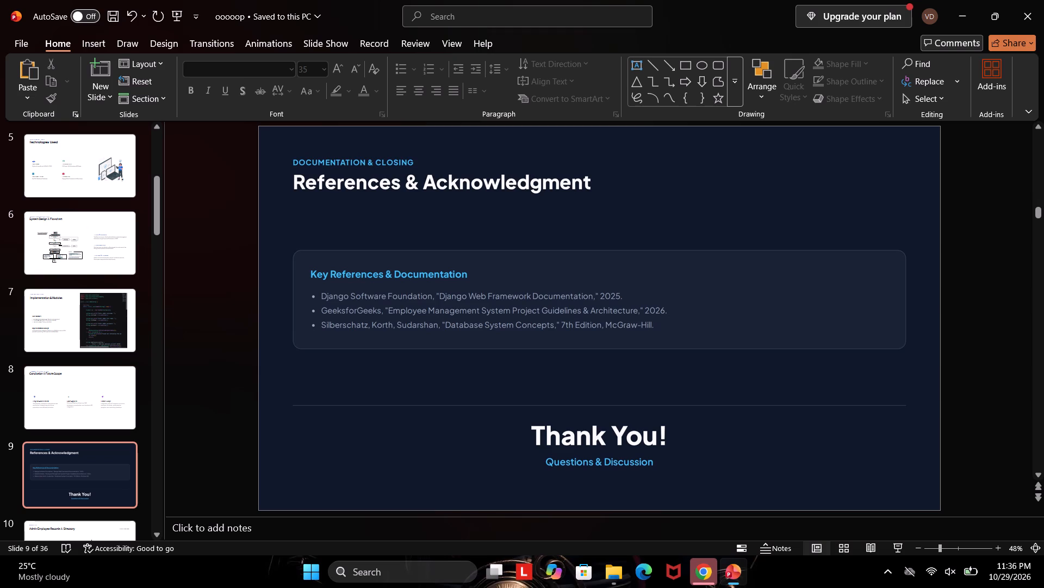
pyautogui.scroll(-1, 326, 326)
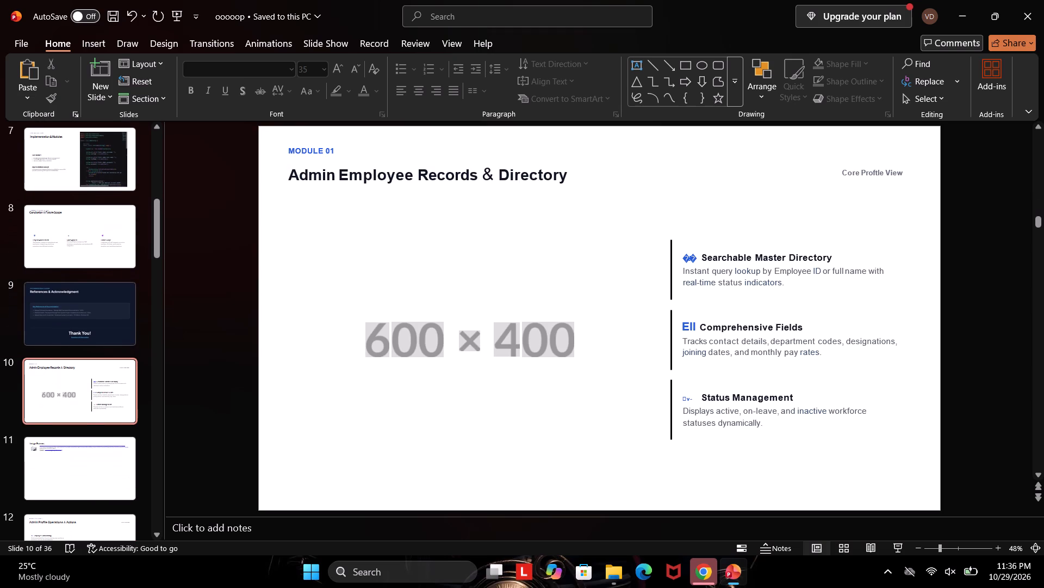
pyautogui.scroll(-1, 326, 326)
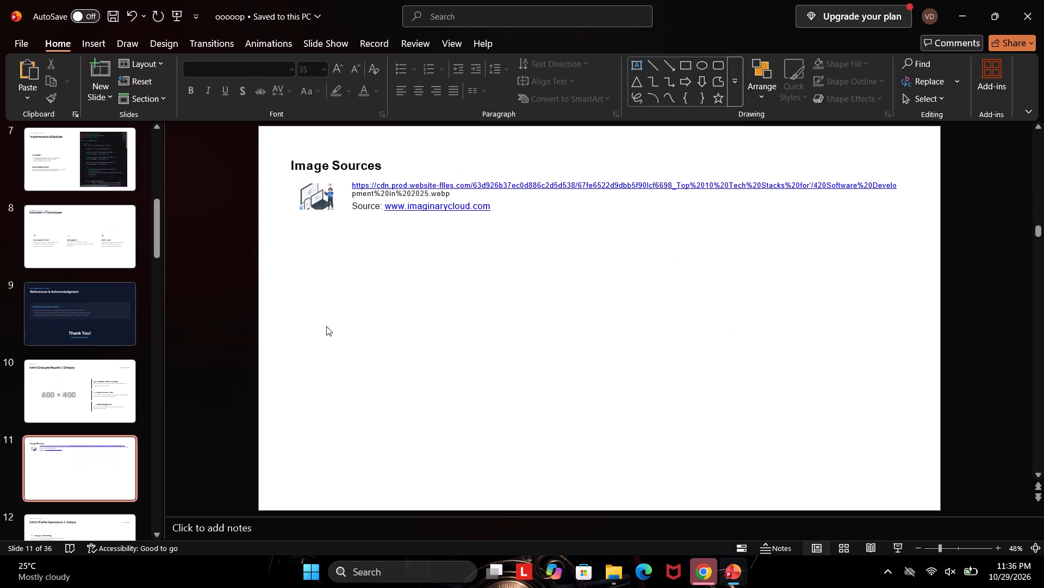
pyautogui.scroll(-1, 326, 326)
pyautogui.scroll(2, 326, 326)
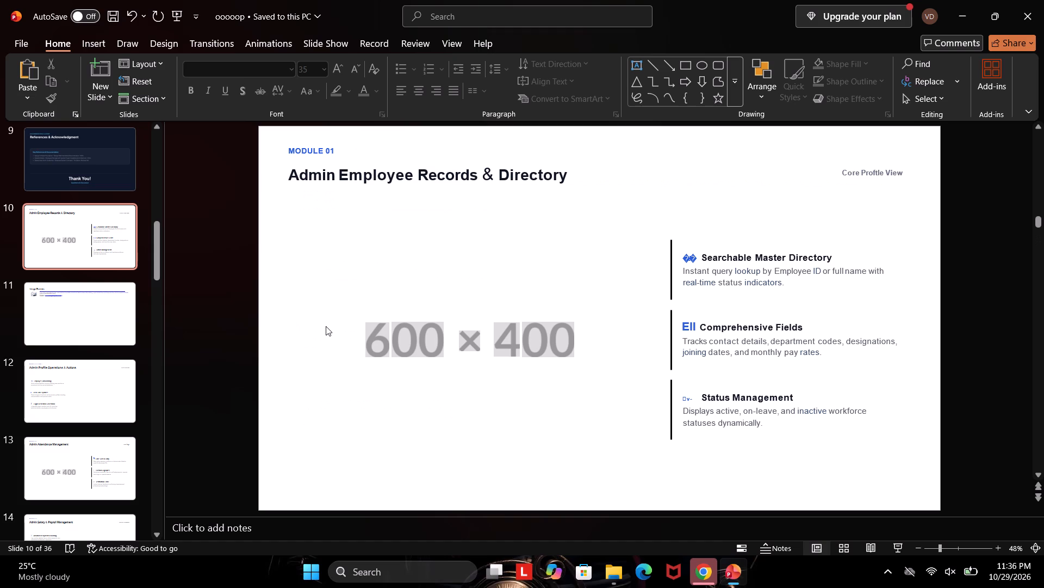
pyautogui.scroll(-5, 326, 326)
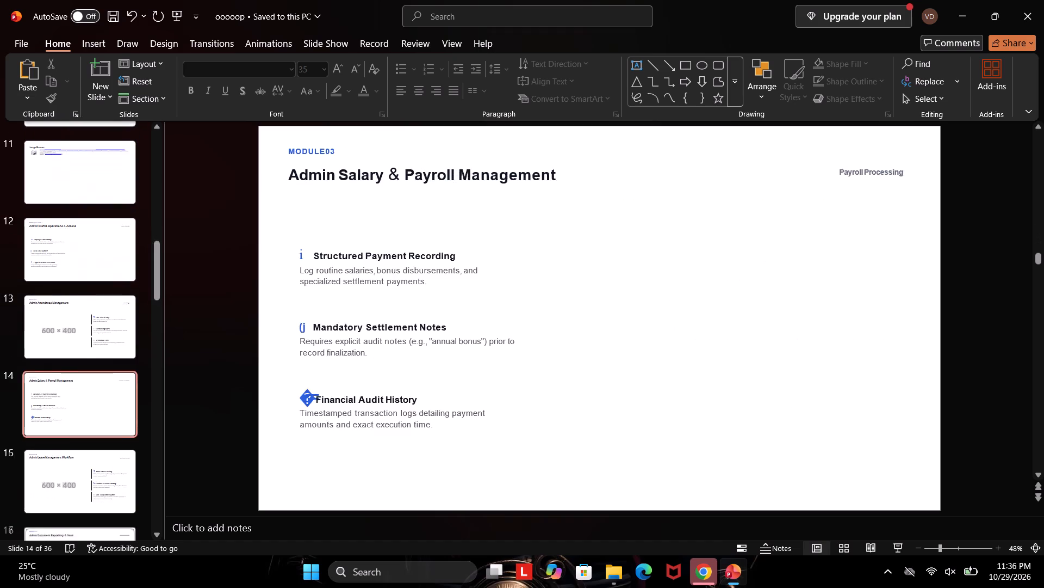
pyautogui.scroll(-4, 326, 326)
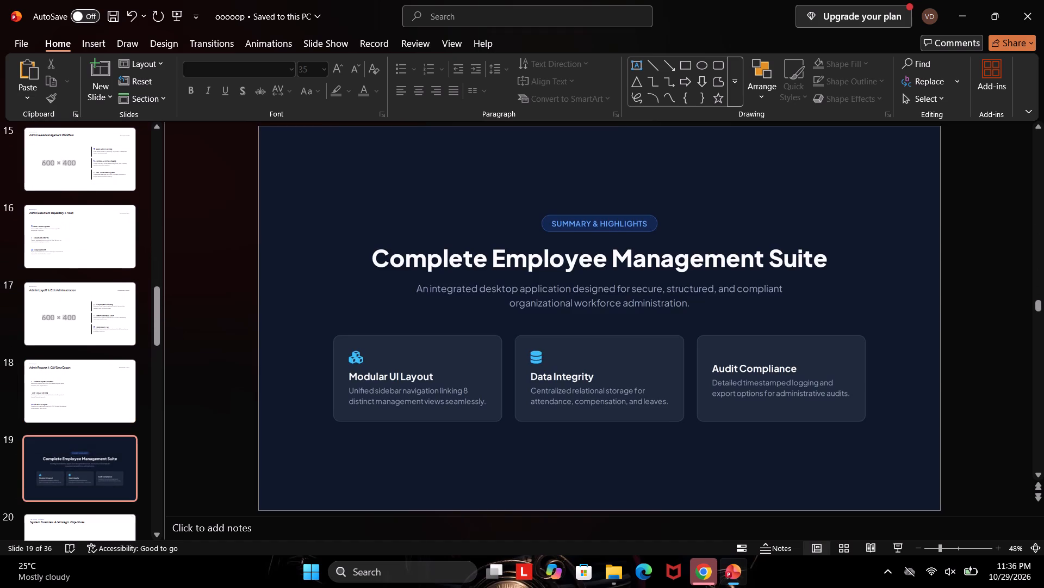
pyautogui.scroll(-1, 326, 326)
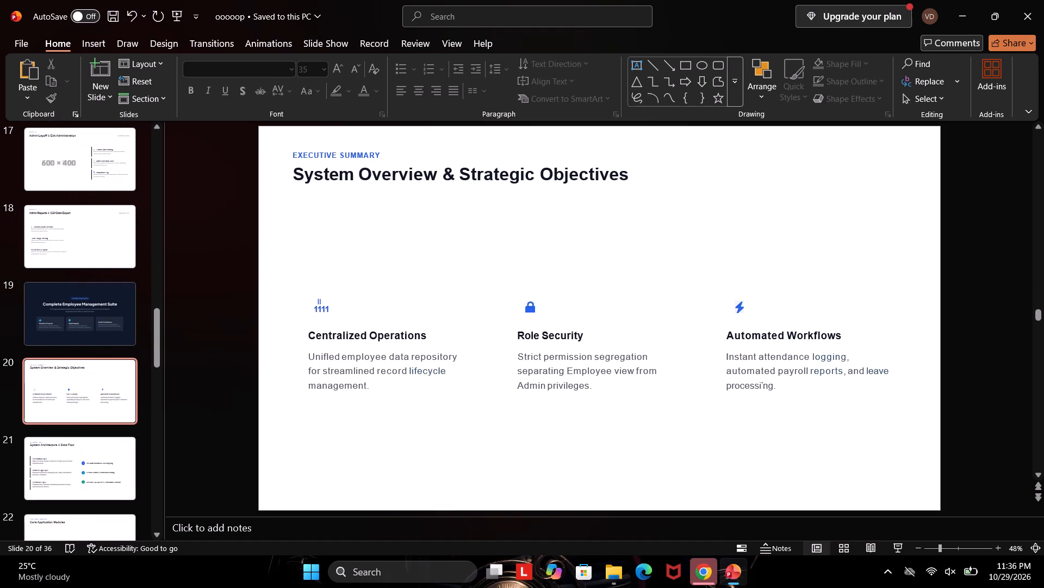
pyautogui.scroll(-3, 326, 326)
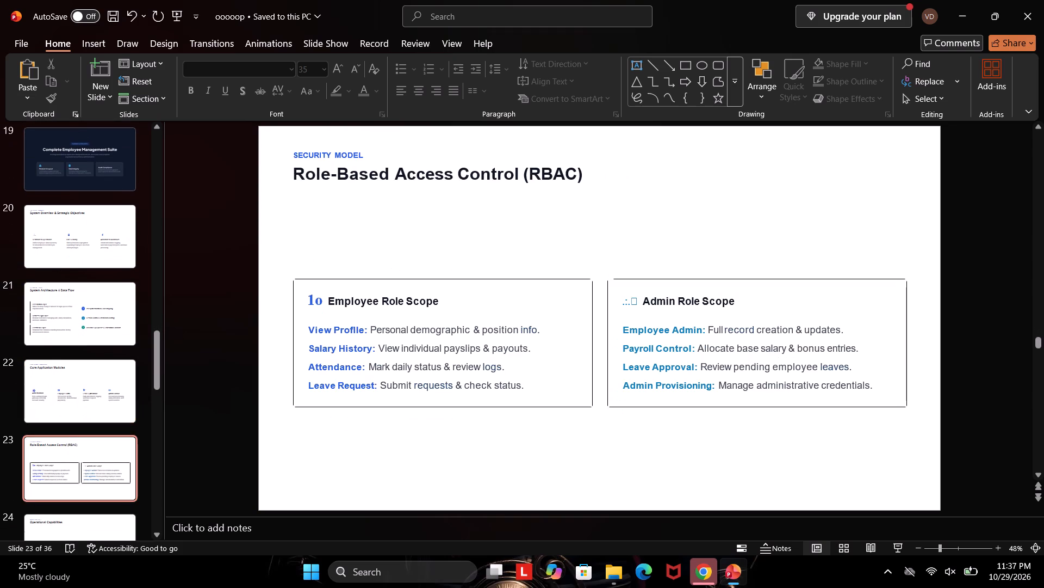
pyautogui.scroll(4, 326, 326)
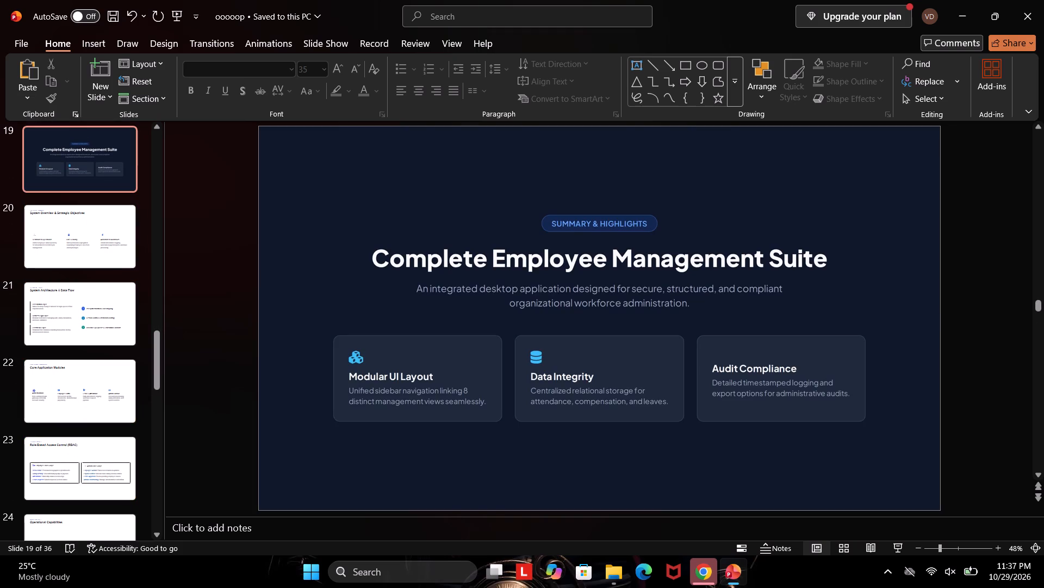
# Delete the Complete Employee Management Suite, System Overview & Strategic Objectives, and System Architecture & Data Flow slides.
pyautogui.rightClick(122, 167)
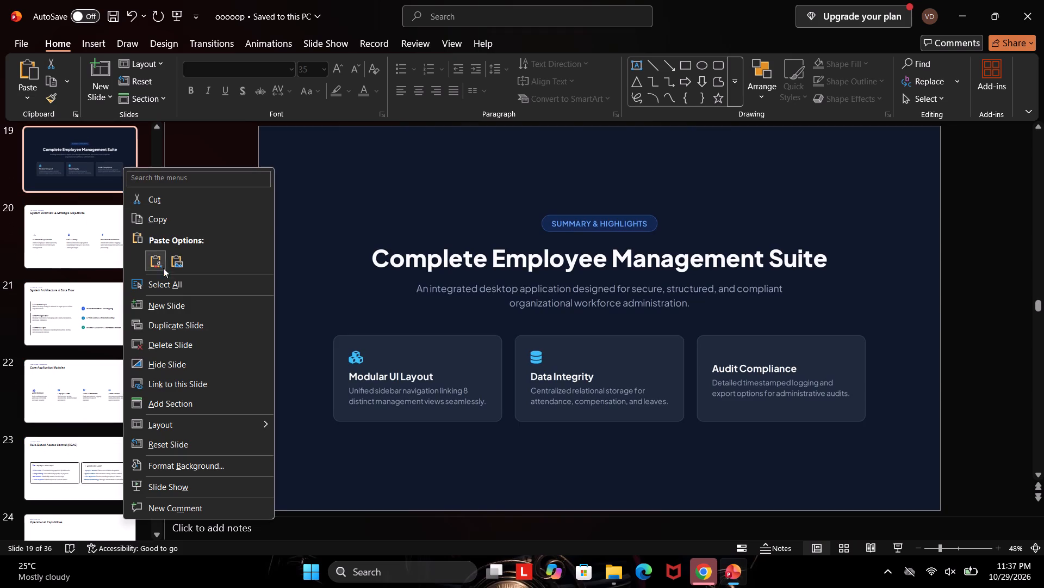
pyautogui.click(164, 340)
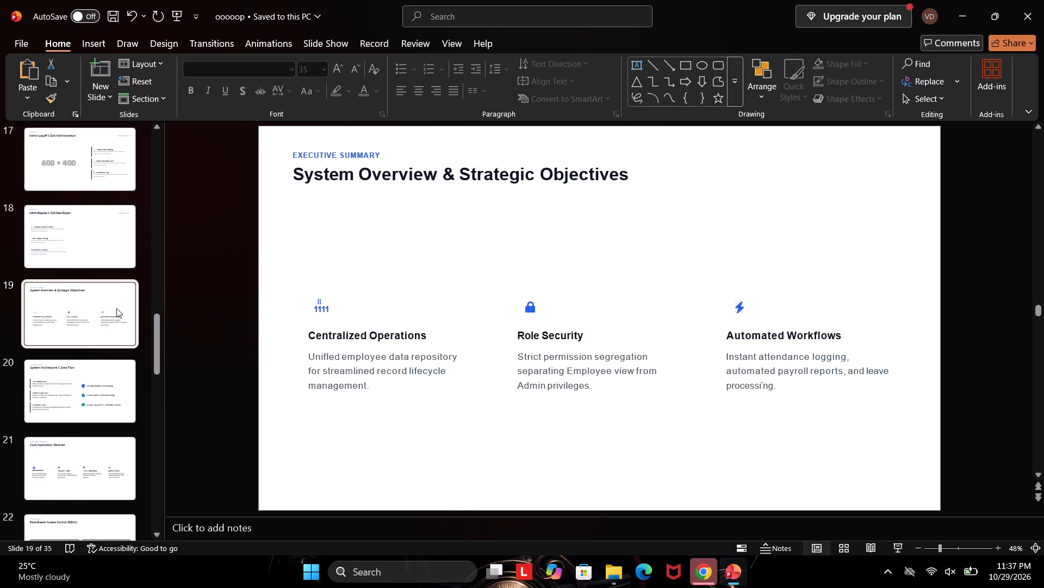
pyautogui.rightClick(116, 308)
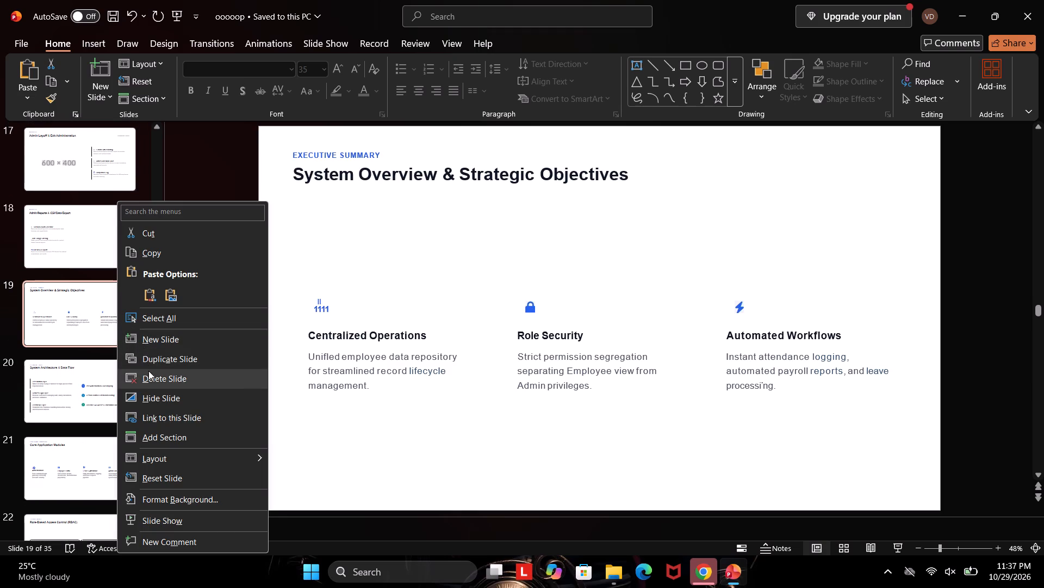
pyautogui.click(148, 379)
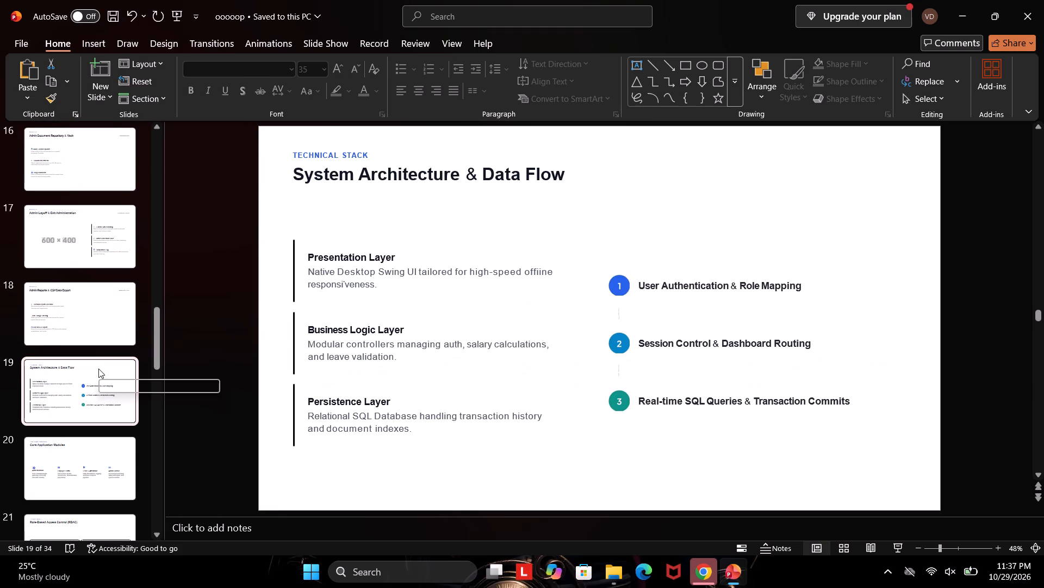
pyautogui.rightClick(98, 369)
pyautogui.click(151, 199)
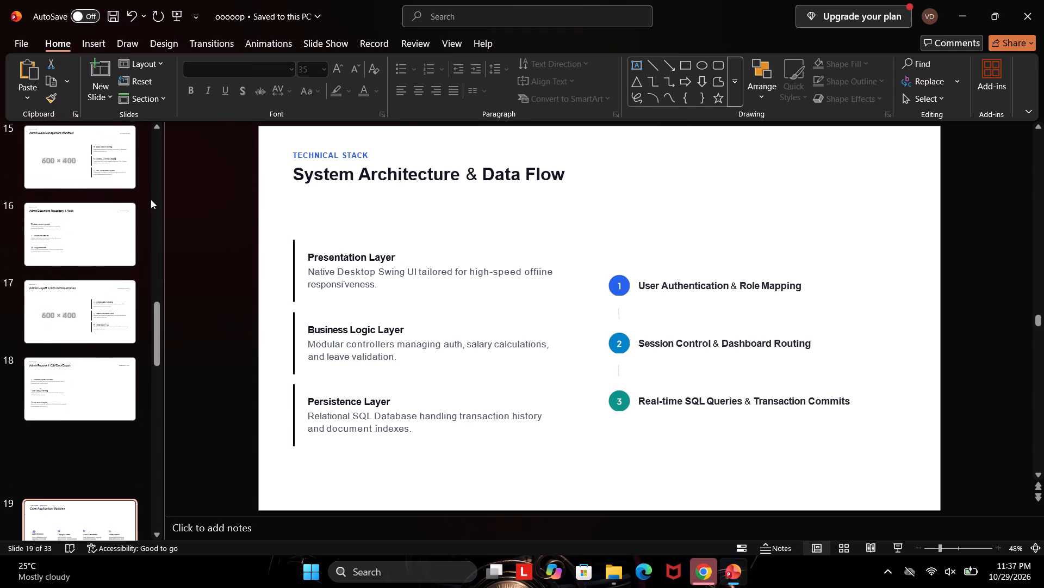
# Delete the Core Application Modules, Role-Based Access Control (RBAC), Operational Capabilities, and Application Interface Showcase slides.
pyautogui.scroll(-2, 125, 262)
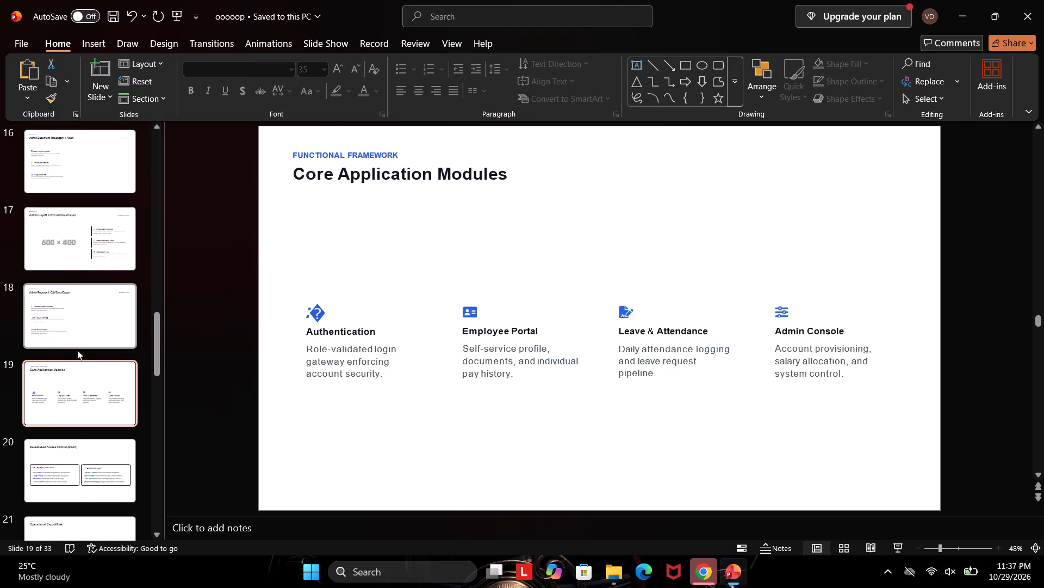
pyautogui.rightClick(76, 382)
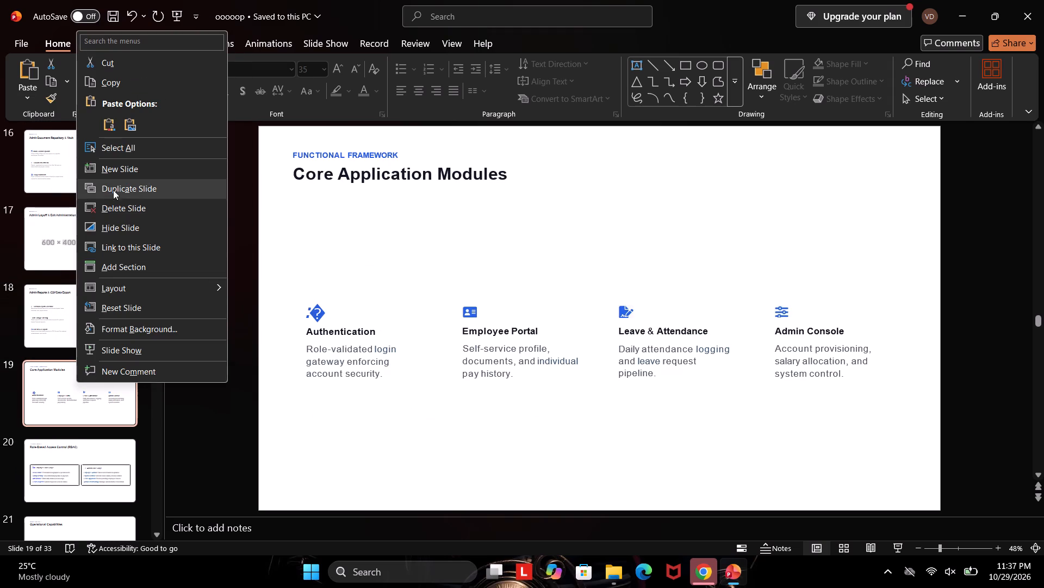
pyautogui.click(109, 207)
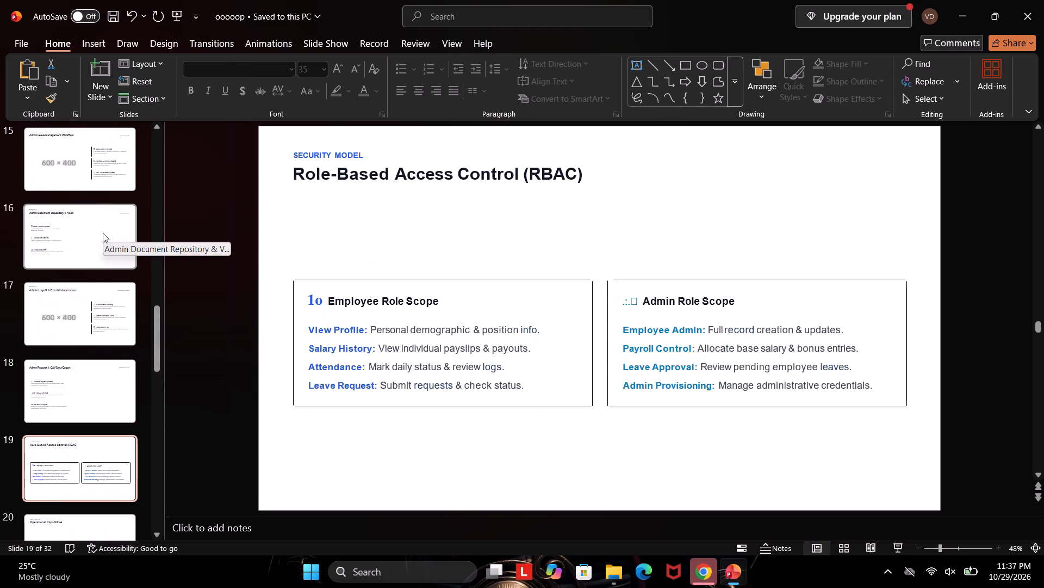
pyautogui.scroll(-4, 103, 234)
pyautogui.rightClick(98, 300)
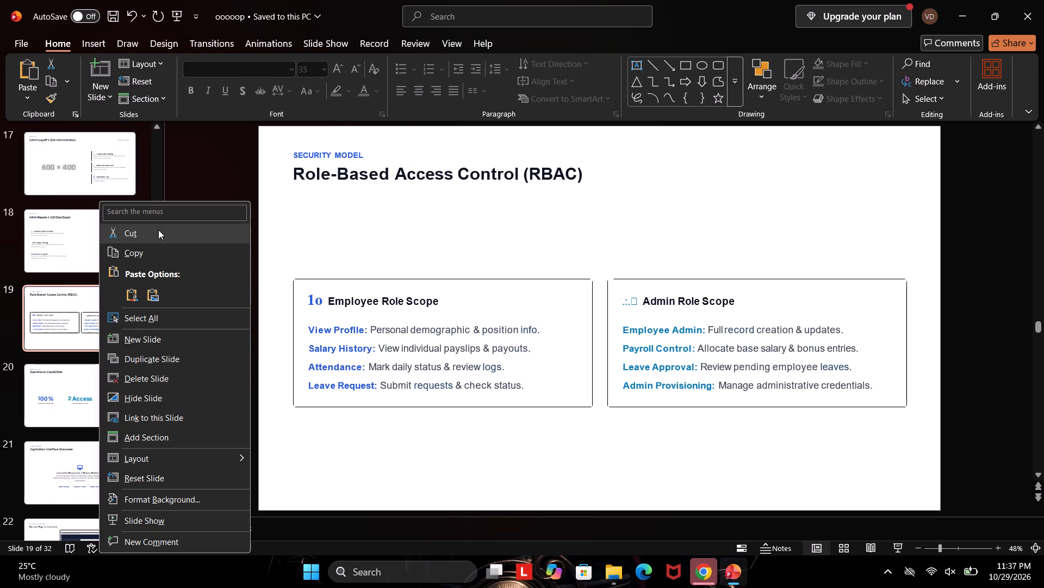
pyautogui.click(134, 373)
pyautogui.rightClick(89, 386)
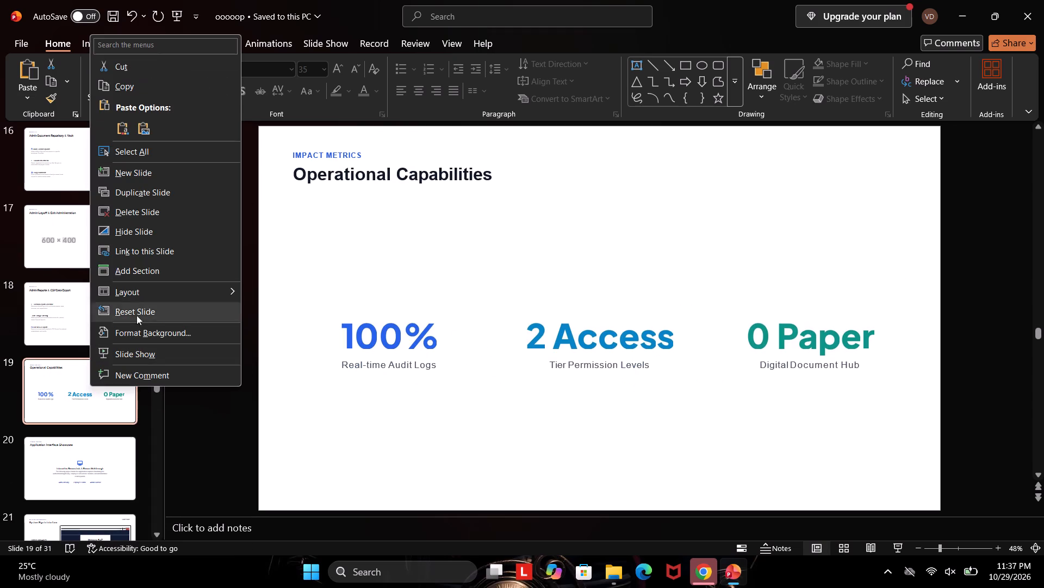
pyautogui.click(159, 213)
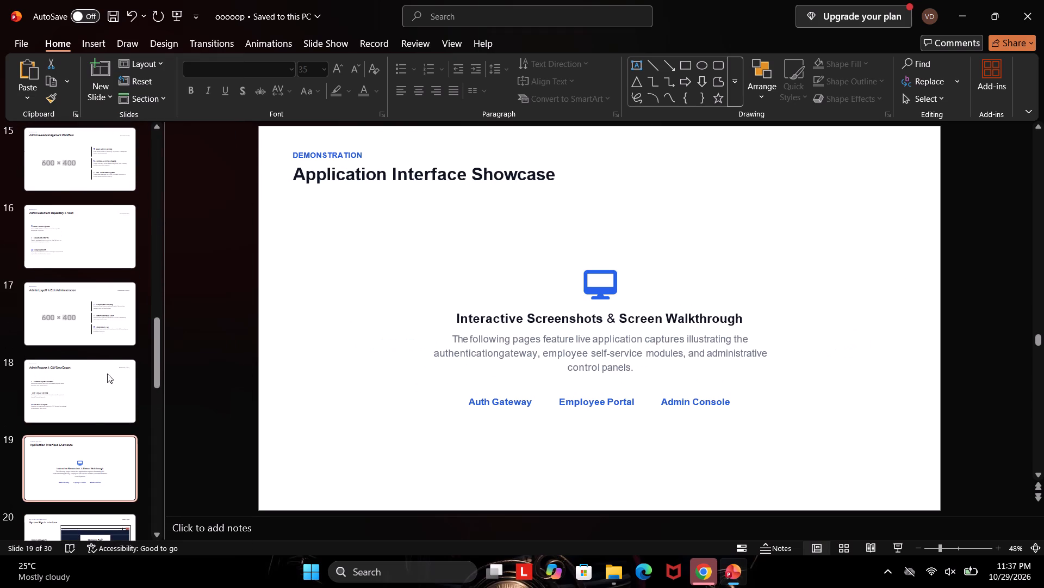
pyautogui.rightClick(88, 470)
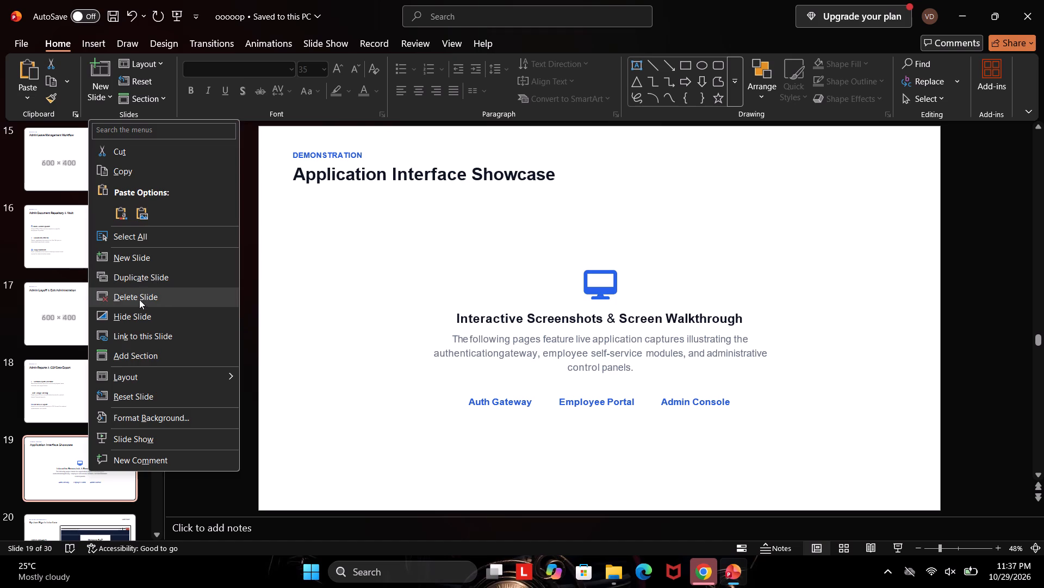
pyautogui.click(139, 300)
# Move the System Sign In Interface slide to directly after the Implementation & Modules slide, as slide 8.
pyautogui.scroll(-4, 144, 296)
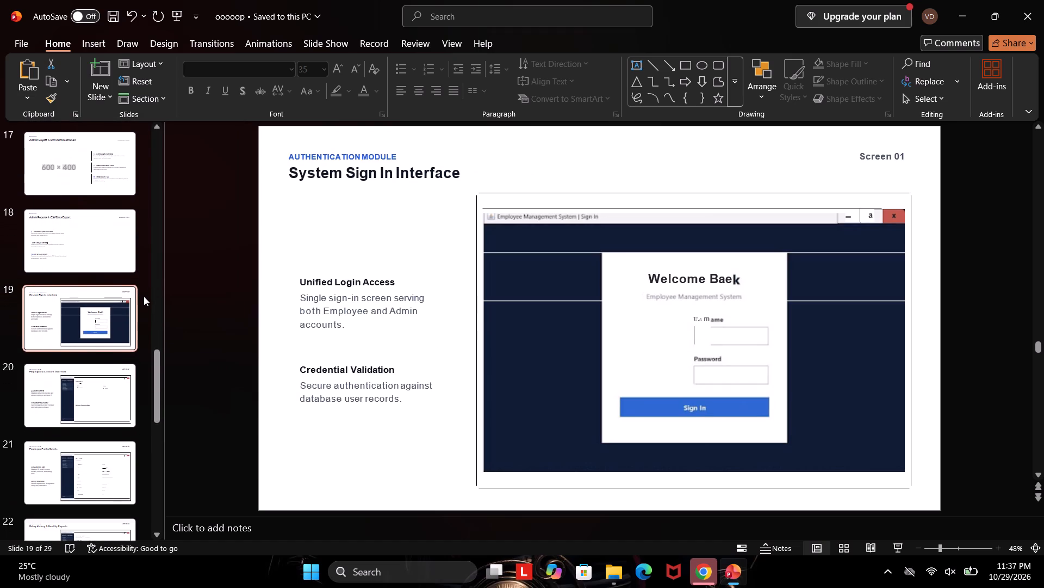
pyautogui.scroll(-3, 144, 296)
pyautogui.scroll(1, 144, 296)
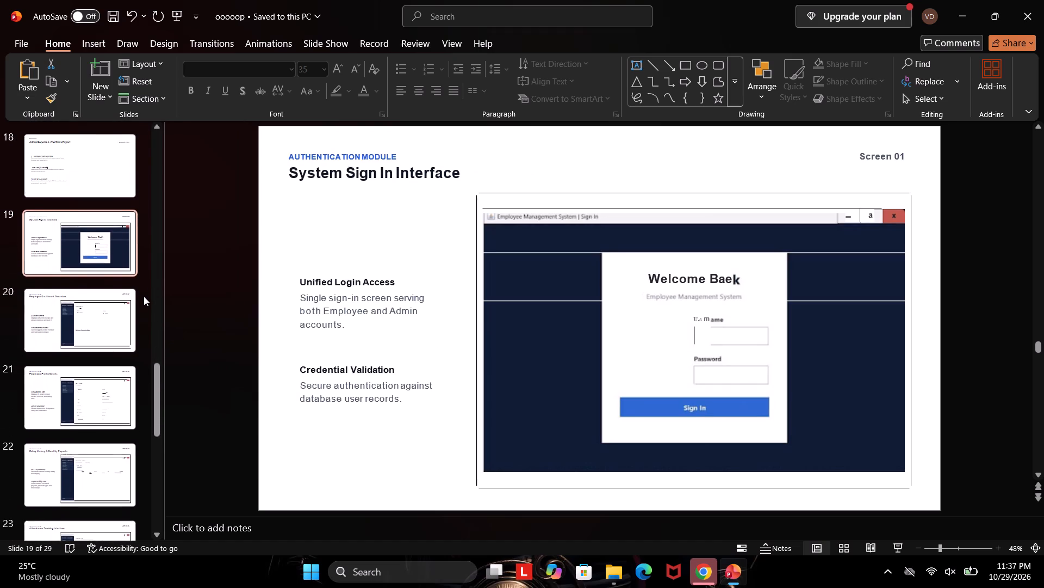
pyautogui.scroll(6, 144, 296)
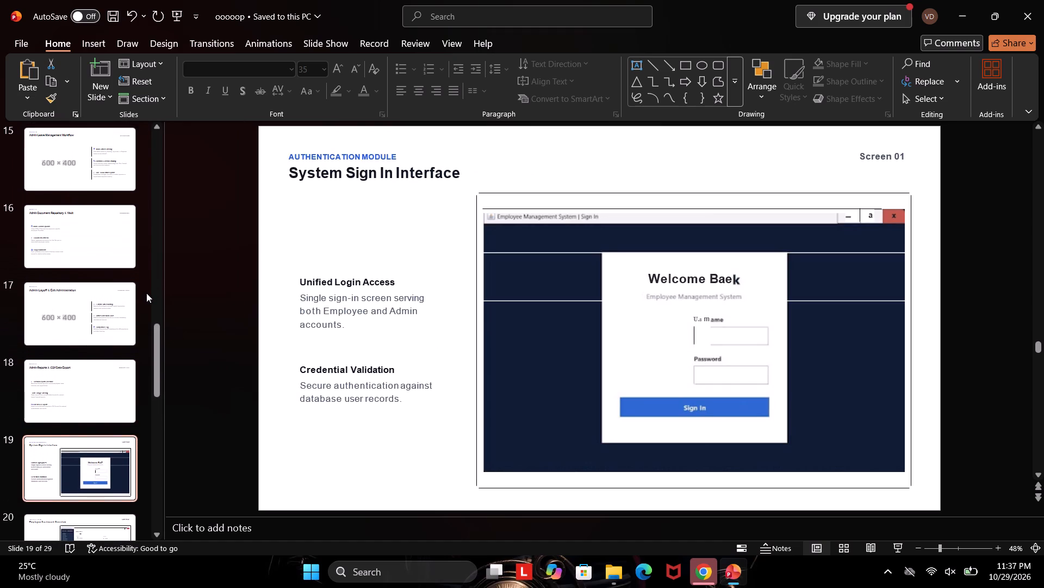
pyautogui.scroll(-1, 146, 293)
pyautogui.moveTo(98, 416); pyautogui.dragTo(158, 314)
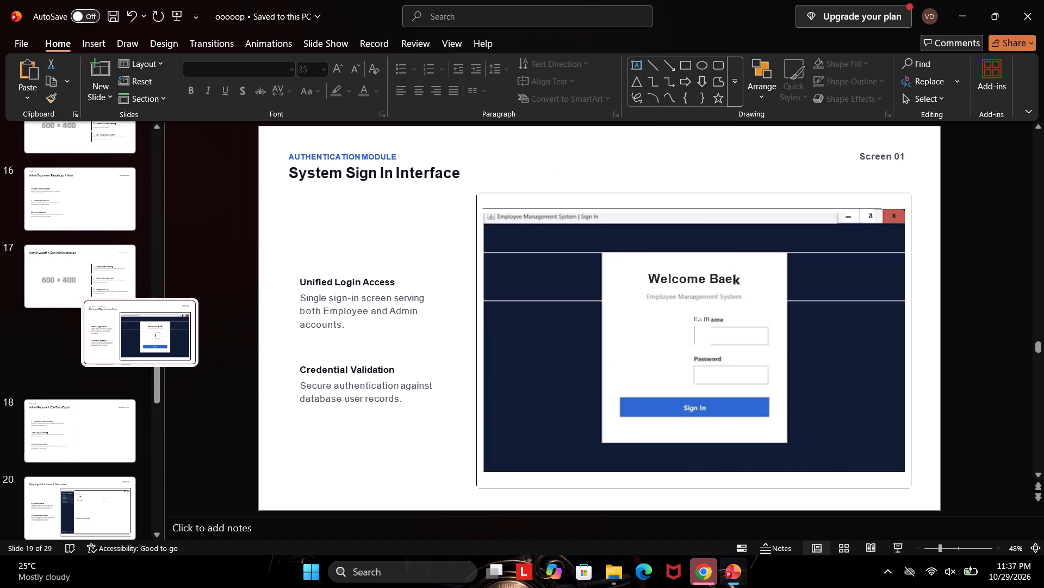
pyautogui.moveTo(158, 314); pyautogui.dragTo(172, 234)
pyautogui.click(134, 177)
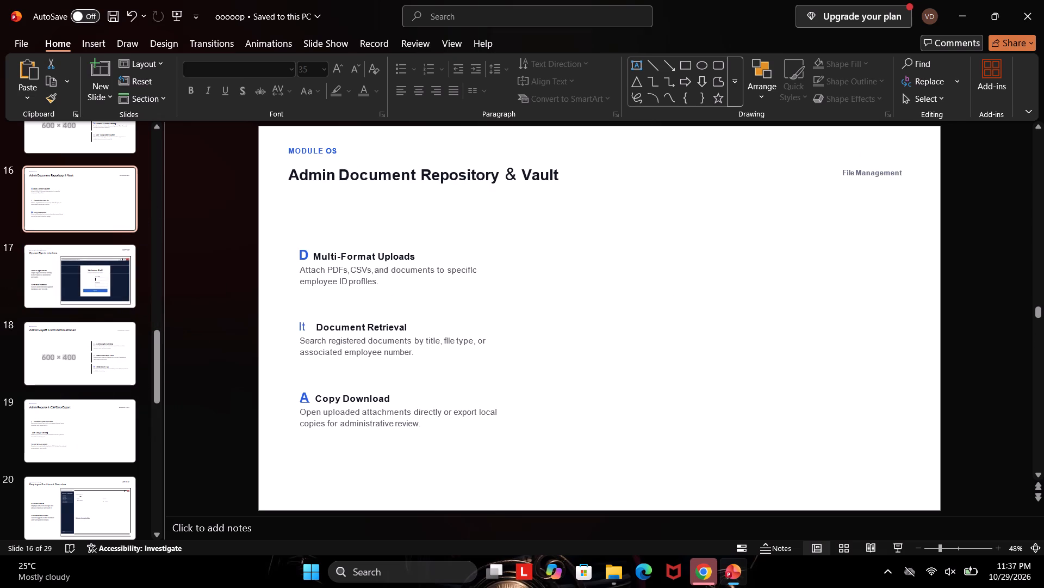
pyautogui.moveTo(101, 264); pyautogui.dragTo(79, 324)
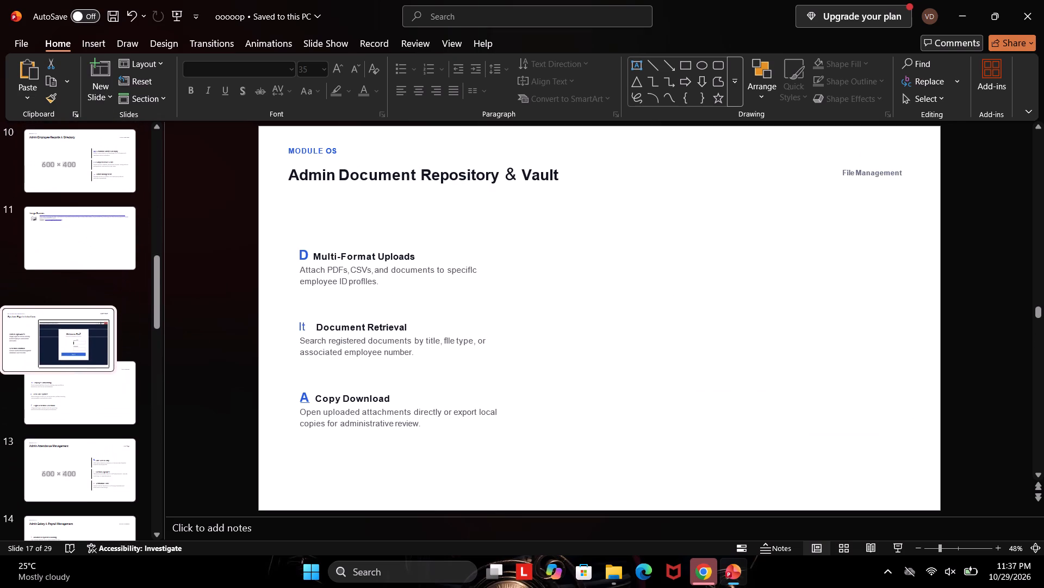
pyautogui.moveTo(79, 324); pyautogui.dragTo(118, 109)
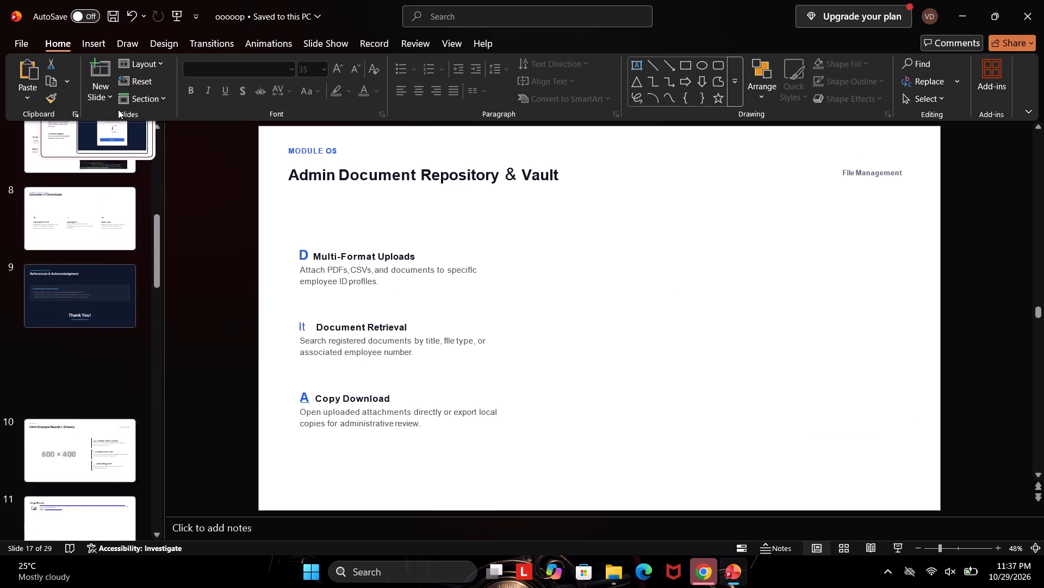
pyautogui.moveTo(118, 109); pyautogui.dragTo(100, 354)
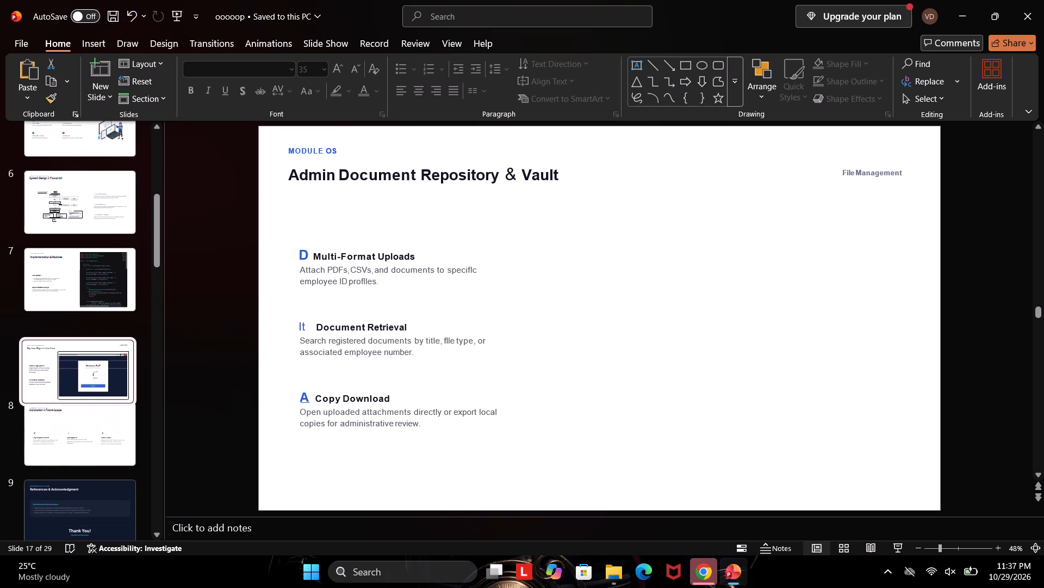
pyautogui.moveTo(100, 354); pyautogui.dragTo(105, 344)
pyautogui.click(79, 271)
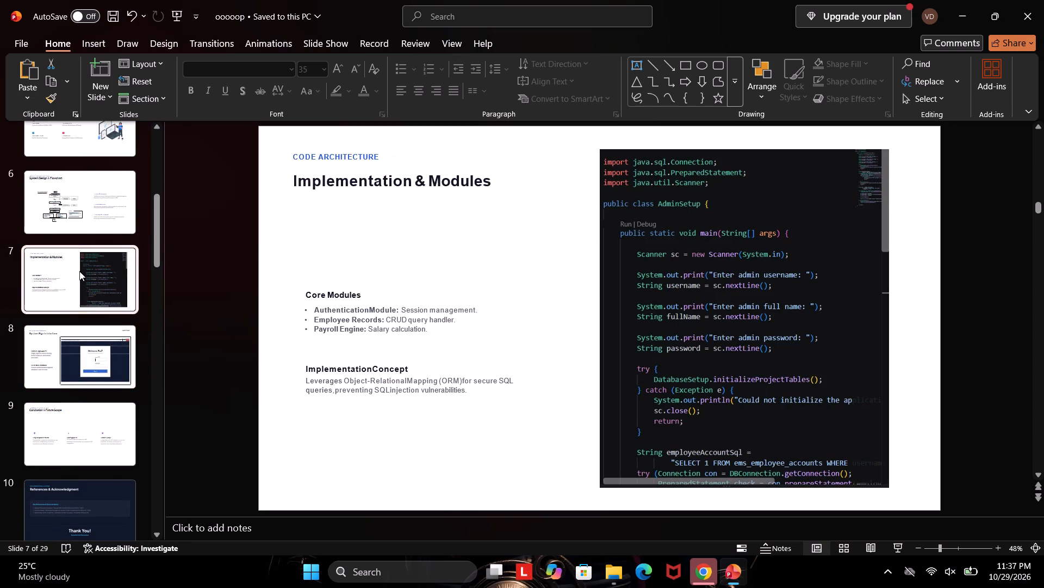
# Cut the sign-in window picture from the System Sign In Interface slide.
pyautogui.scroll(-2, 79, 271)
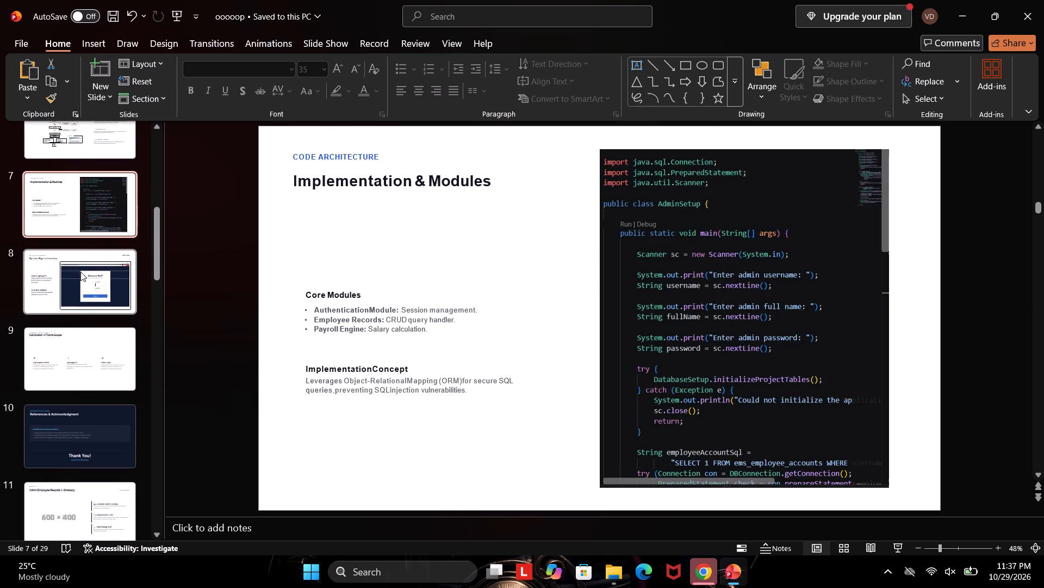
pyautogui.scroll(-1, 80, 272)
pyautogui.scroll(-1, 461, 248)
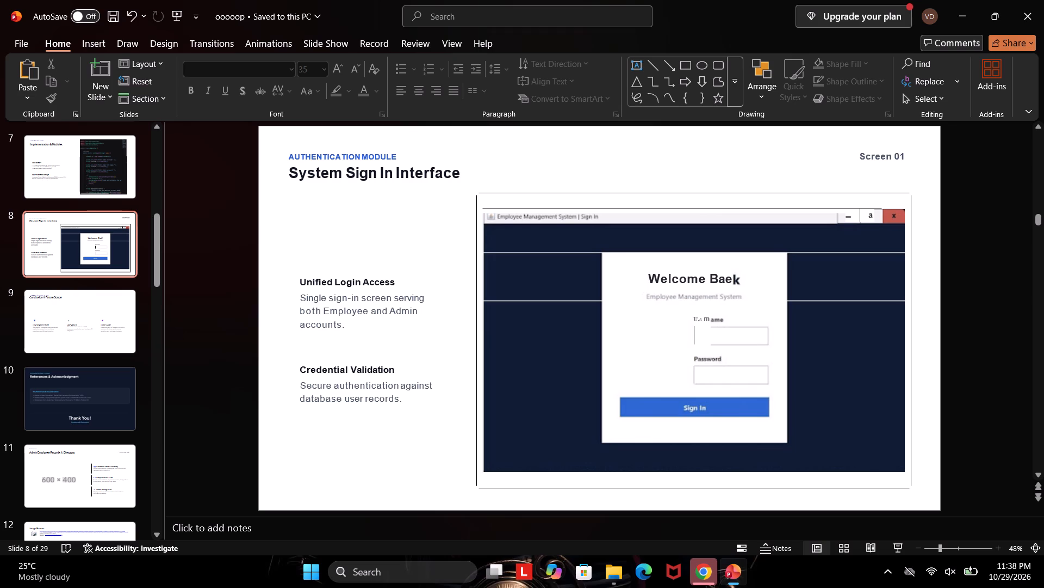
pyautogui.rightClick(773, 307)
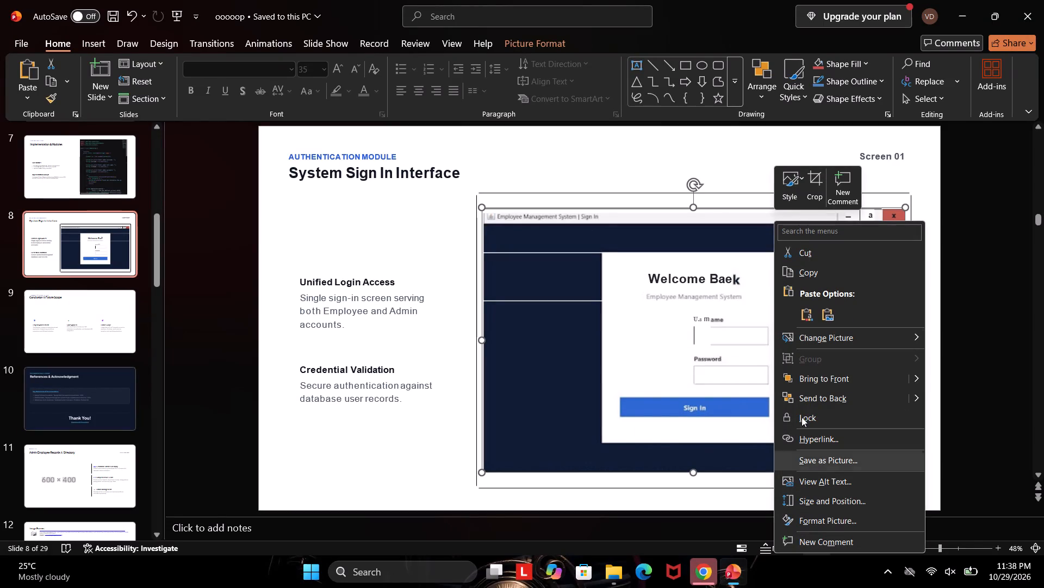
pyautogui.click(804, 258)
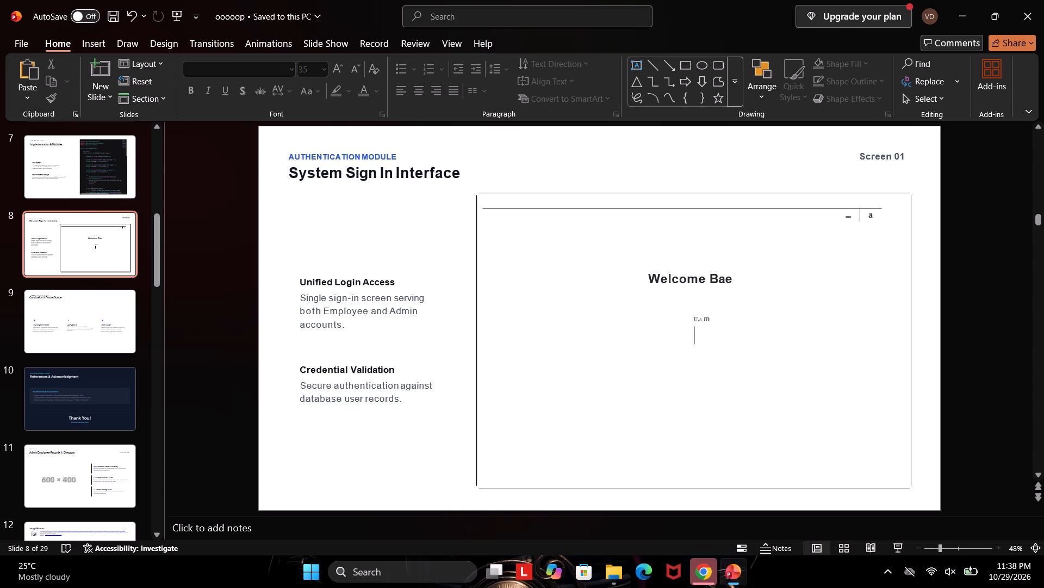
# Delete the leftover username label fragment above the short vertical line inside the frame.
pyautogui.click(709, 319)
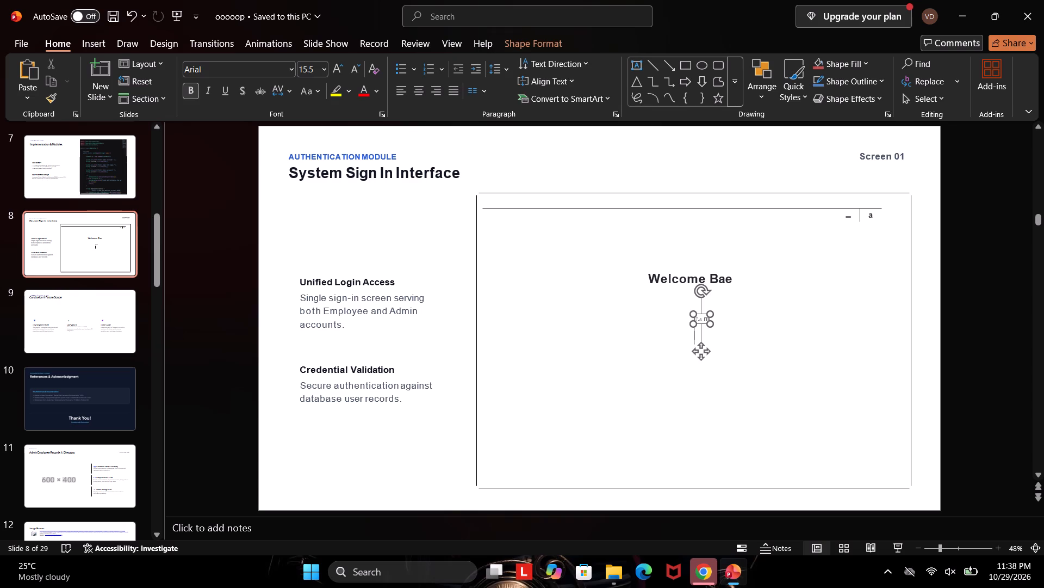
pyautogui.rightClick(709, 319)
pyautogui.click(709, 319)
pyautogui.press('BackSpace')
pyautogui.press('BackSpace')
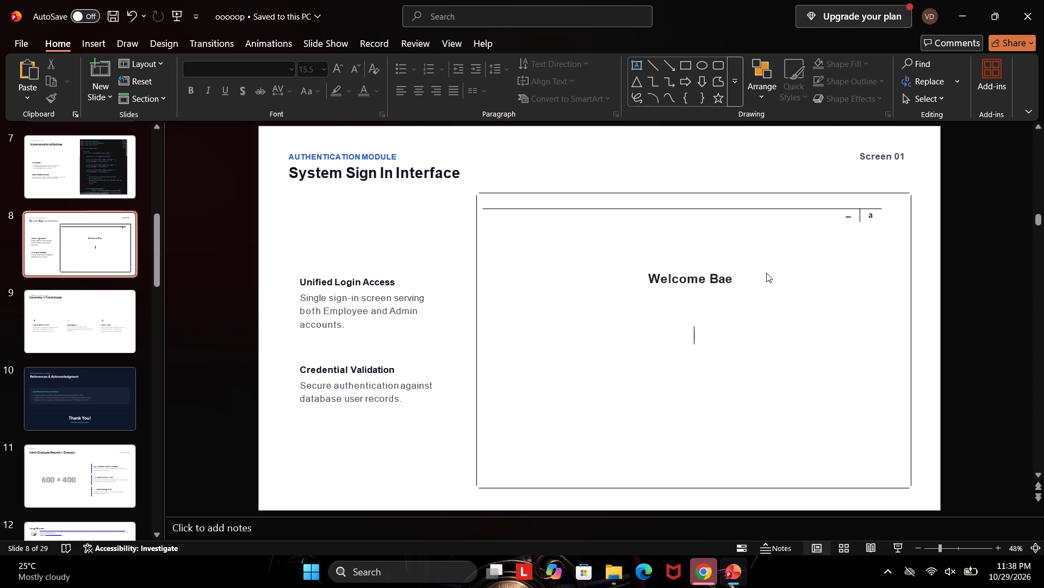
# Clear all of the leftover "Welcome Bae" text inside the frame.
pyautogui.click(727, 279)
pyautogui.click(730, 281)
pyautogui.press('BackSpace')
pyautogui.press('BackSpace')
pyautogui.press('BackSpace')
pyautogui.press('BackSpace')
pyautogui.press('BackSpace')
pyautogui.press('BackSpace')
pyautogui.press('BackSpace')
pyautogui.press('BackSpace')
pyautogui.press('BackSpace')
pyautogui.press('BackSpace')
pyautogui.press('BackSpace')
pyautogui.press('BackSpace')
pyautogui.press('BackSpace')
pyautogui.press('BackSpace')
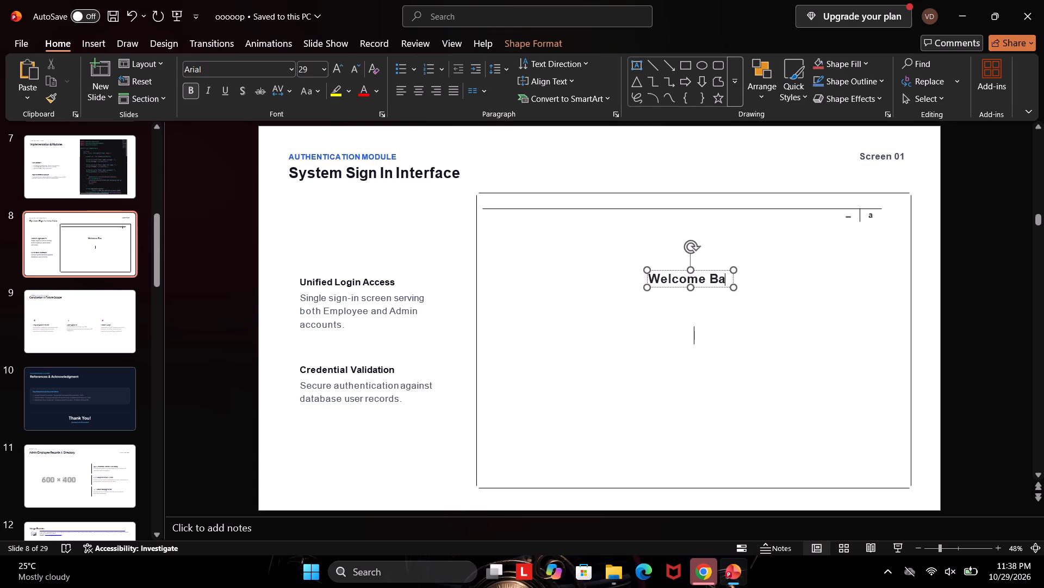
pyautogui.press('BackSpace')
pyautogui.press('BackSpace')
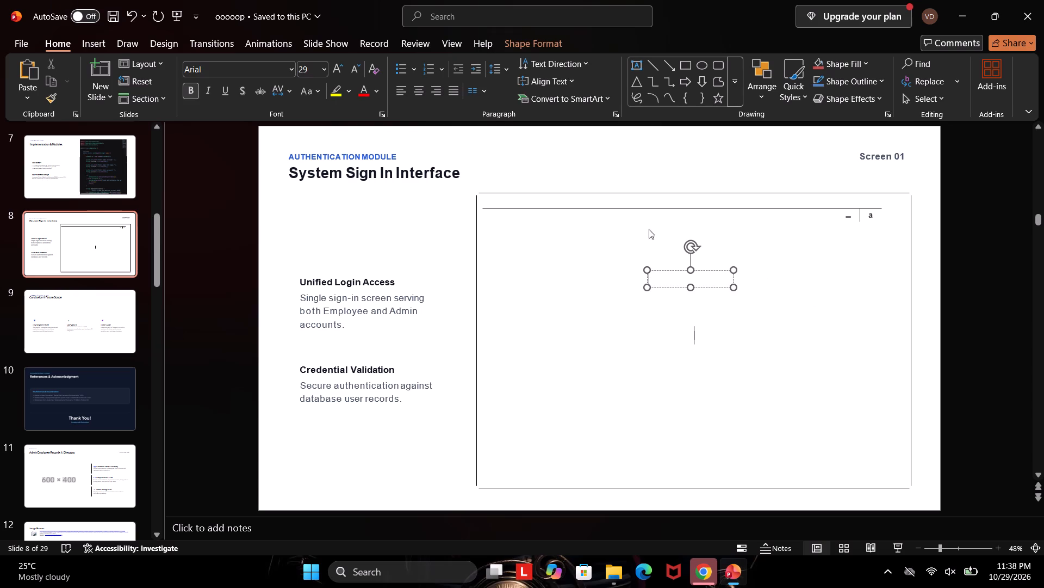
# Delete the leftover window title-bar pieces inside the frame: the horizontal line, the dash, the short vertical divider and the "a".
pyautogui.click(664, 208)
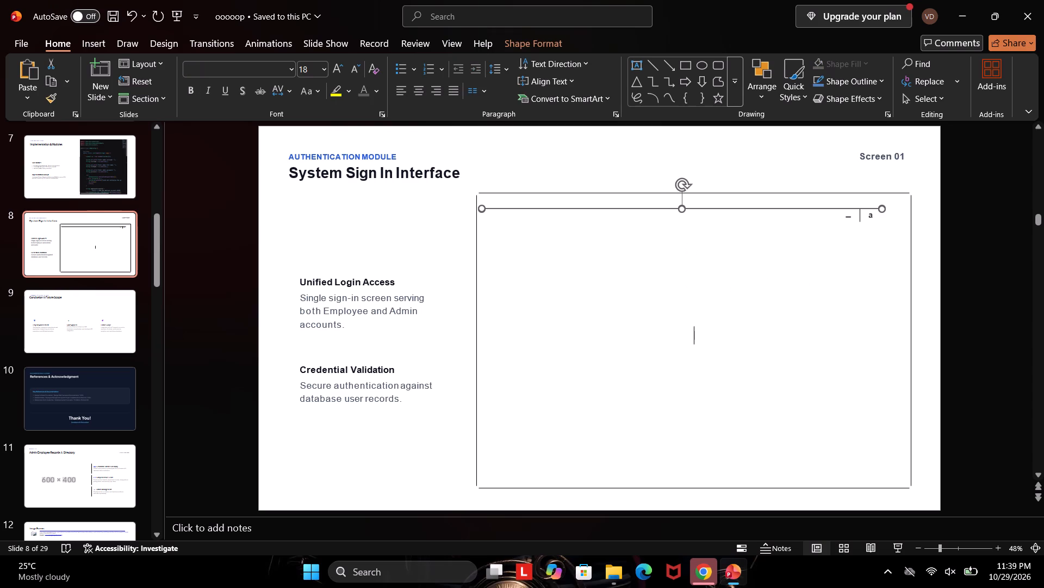
pyautogui.press('BackSpace')
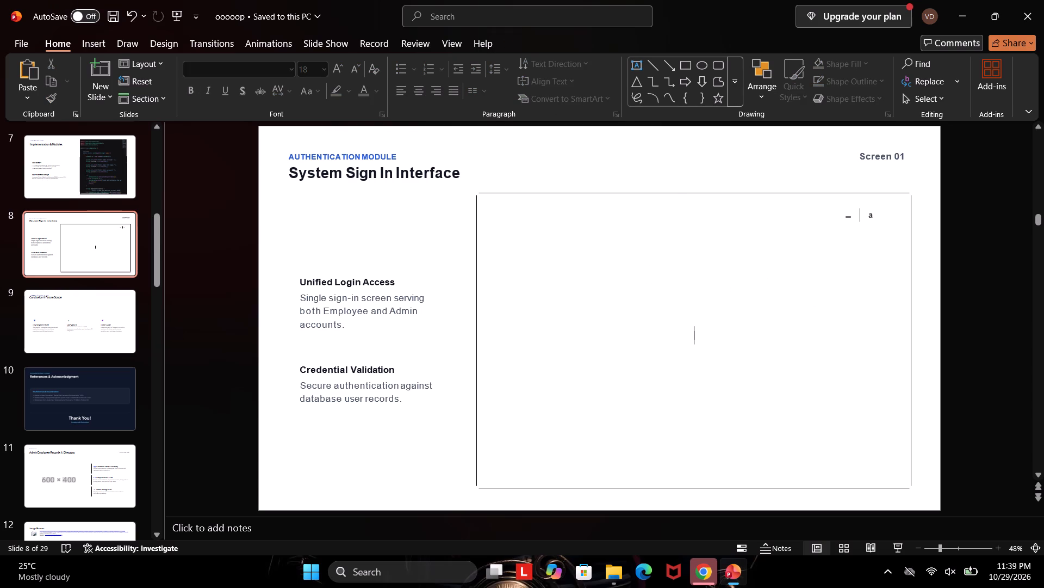
pyautogui.click(843, 217)
pyautogui.press('BackSpace')
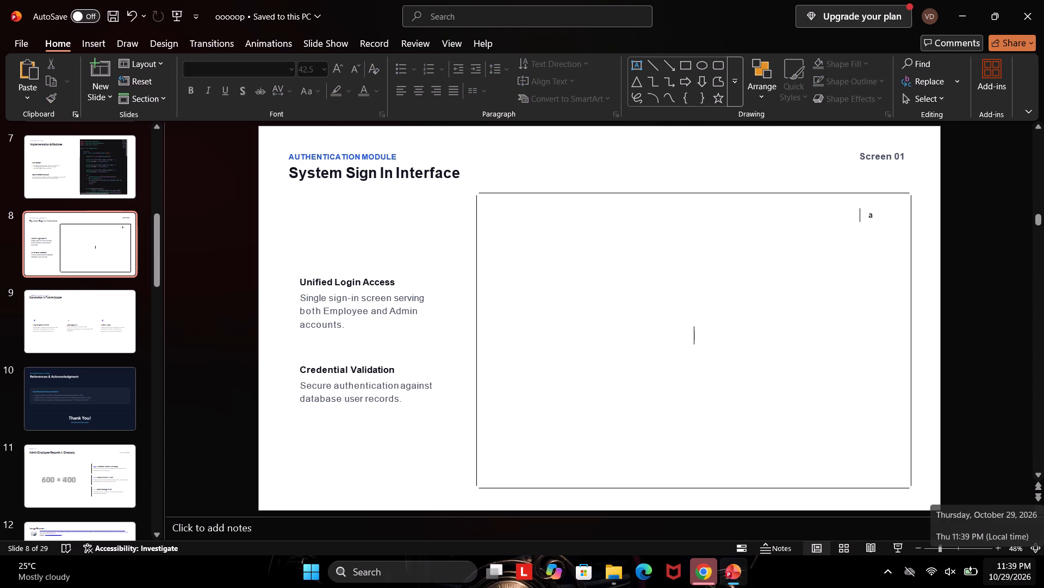
pyautogui.click(861, 217)
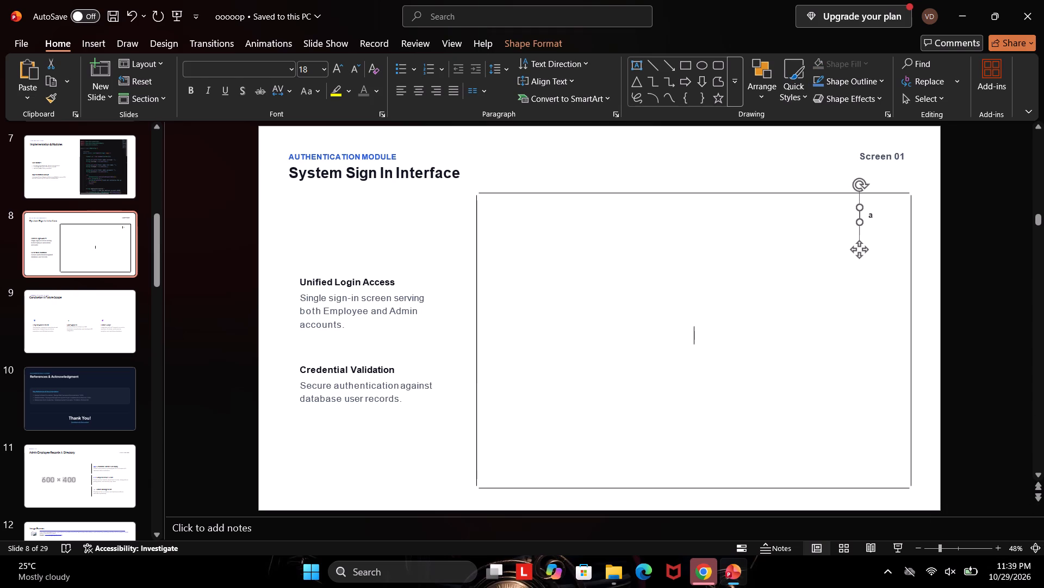
pyautogui.press('BackSpace')
pyautogui.click(869, 219)
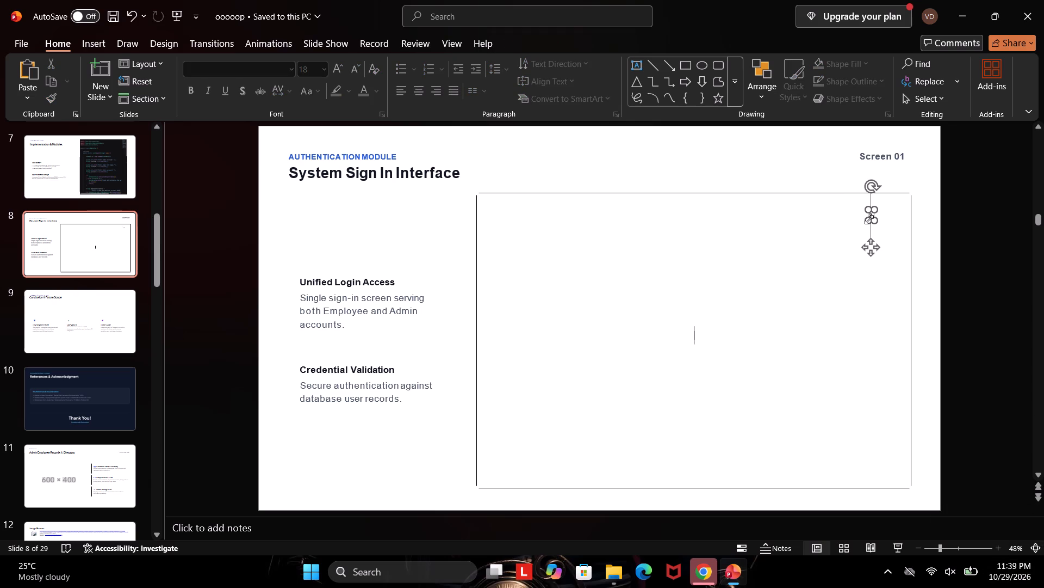
pyautogui.press('BackSpace')
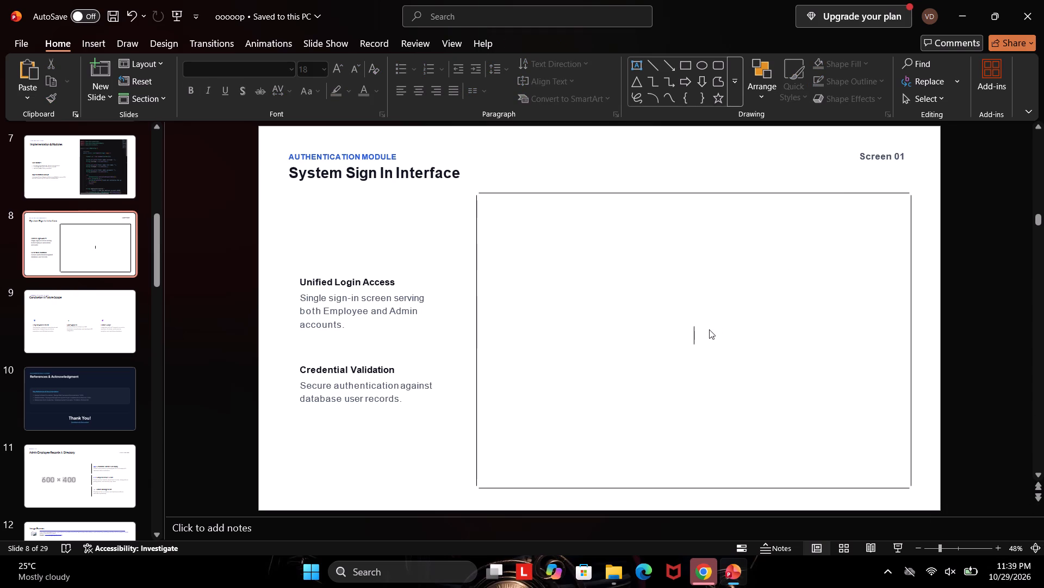
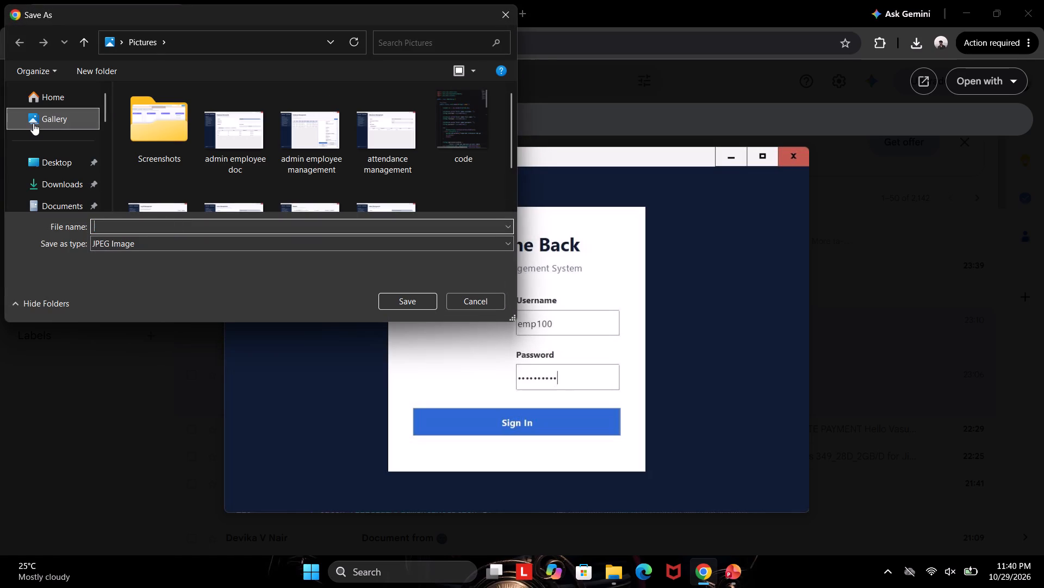
# Save the sign-in window image in the Pictures folder under the file name 11.
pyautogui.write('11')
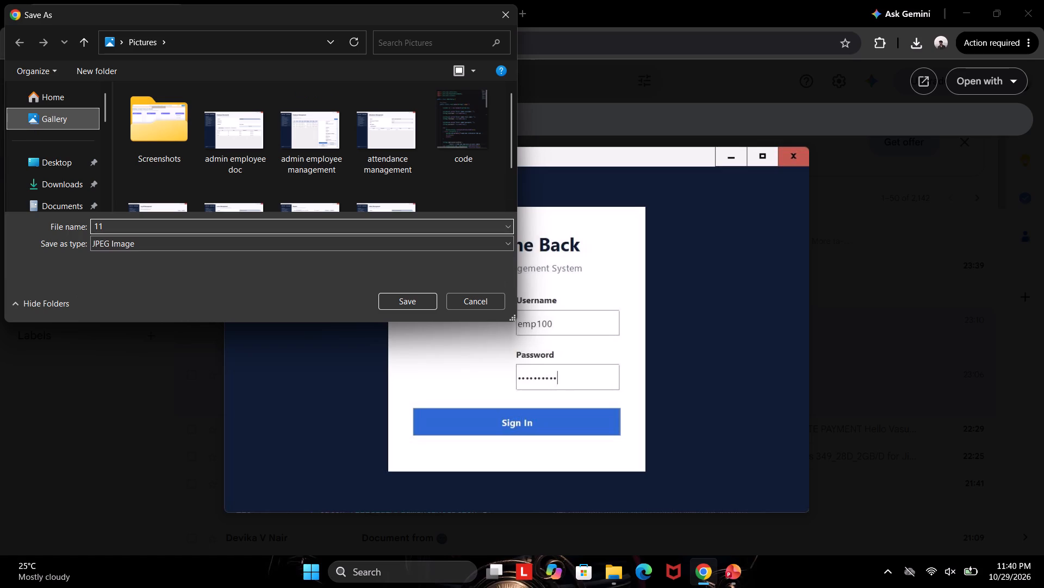
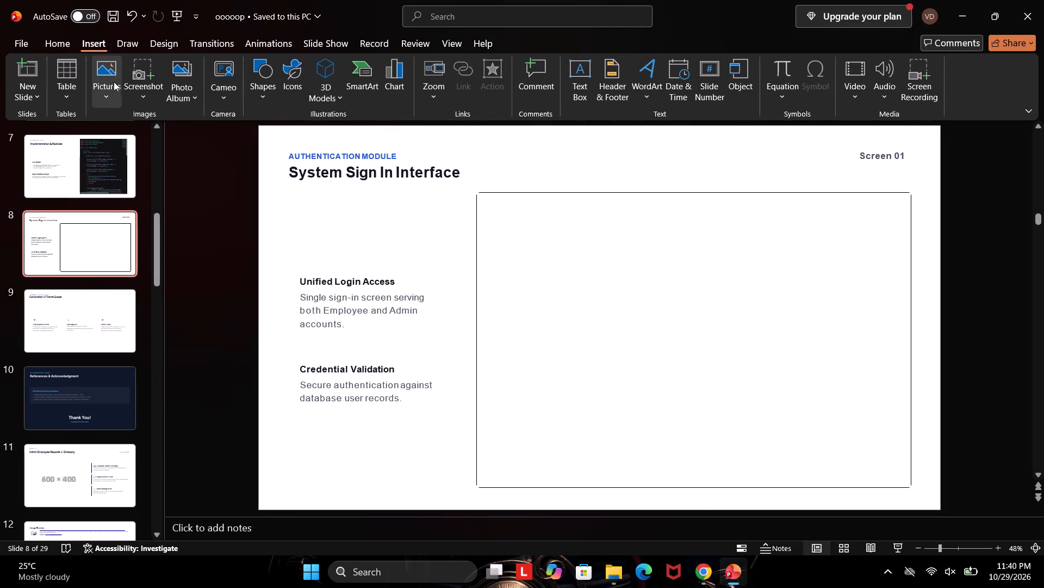
# Insert the picture 11 from the Pictures folder onto the System Sign In Interface slide.
pyautogui.click(116, 90)
pyautogui.click(135, 136)
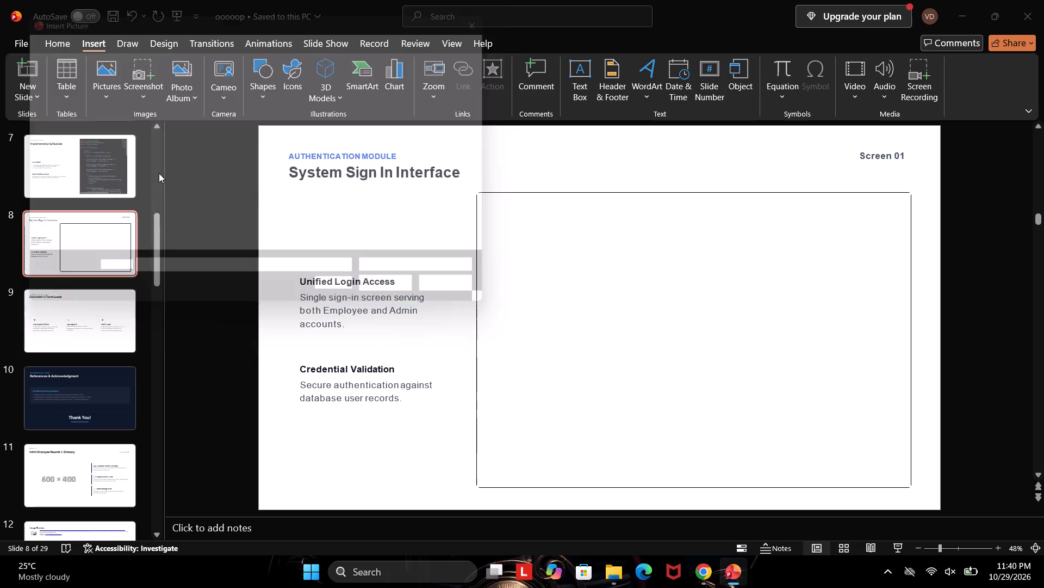
pyautogui.click(236, 143)
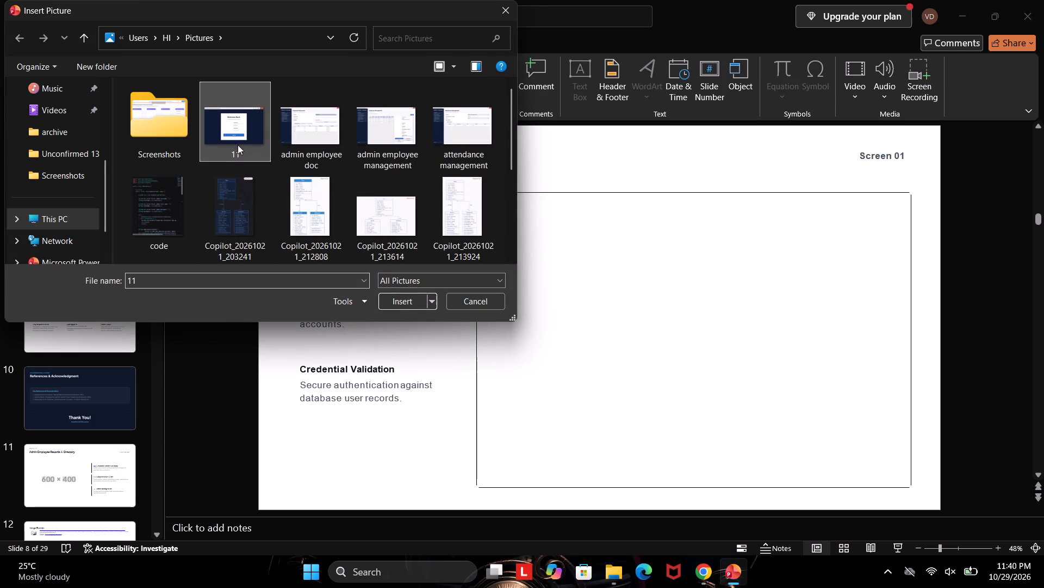
pyautogui.click(403, 300)
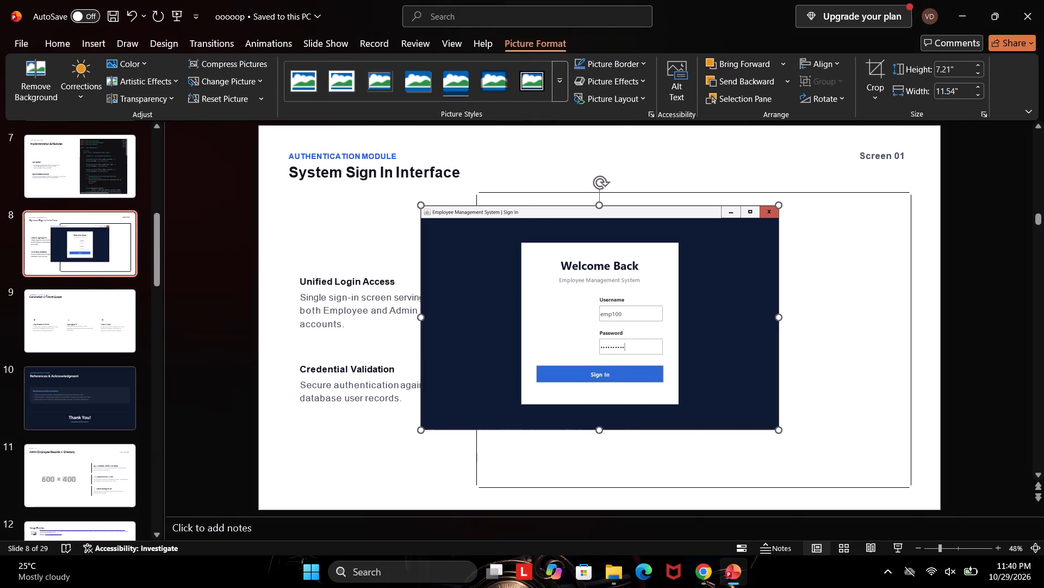
# Move the sign-in picture into the empty frame and stretch it to fill the frame, about 9.48" high by 14.02" wide.
pyautogui.moveTo(662, 278); pyautogui.dragTo(763, 293)
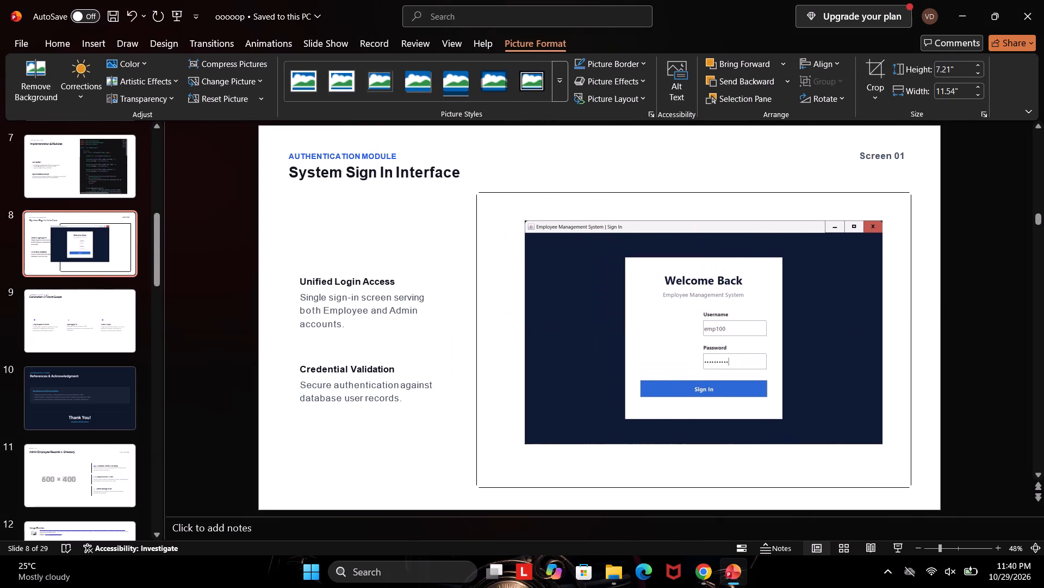
pyautogui.moveTo(763, 293); pyautogui.dragTo(765, 303)
pyautogui.moveTo(705, 236); pyautogui.dragTo(700, 195)
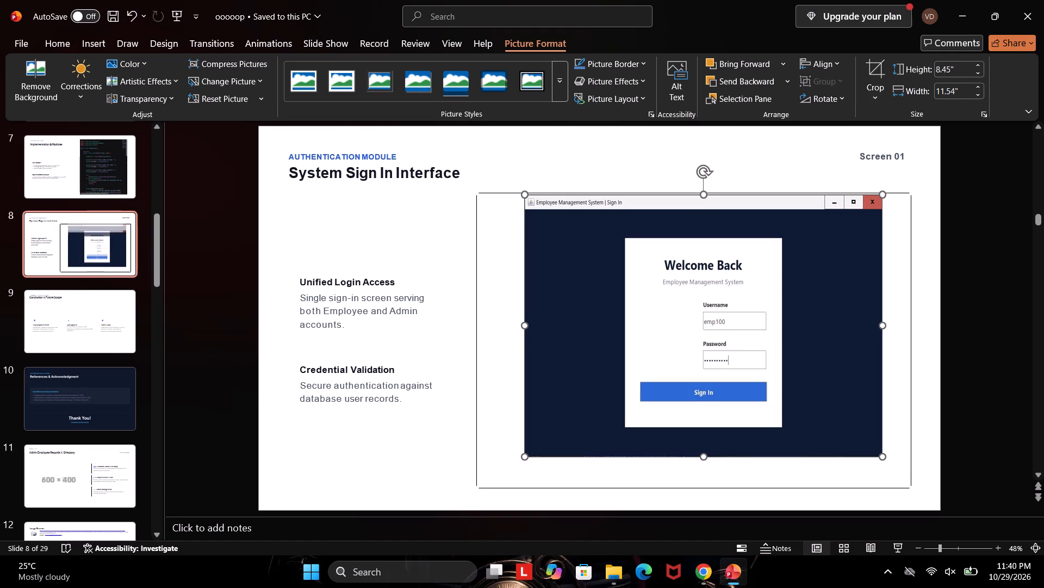
pyautogui.moveTo(525, 326); pyautogui.dragTo(489, 332)
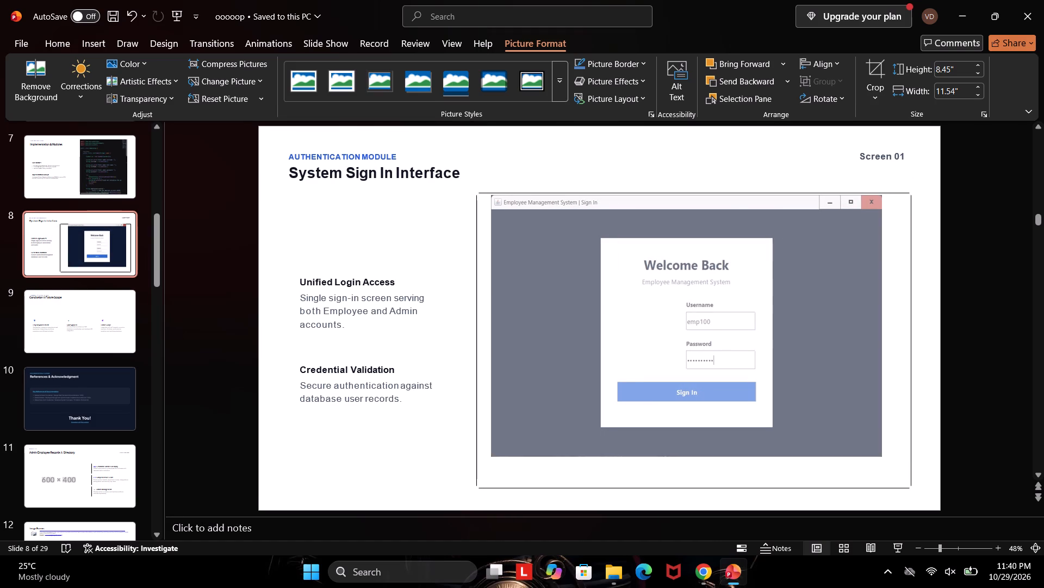
pyautogui.moveTo(489, 332); pyautogui.dragTo(478, 335)
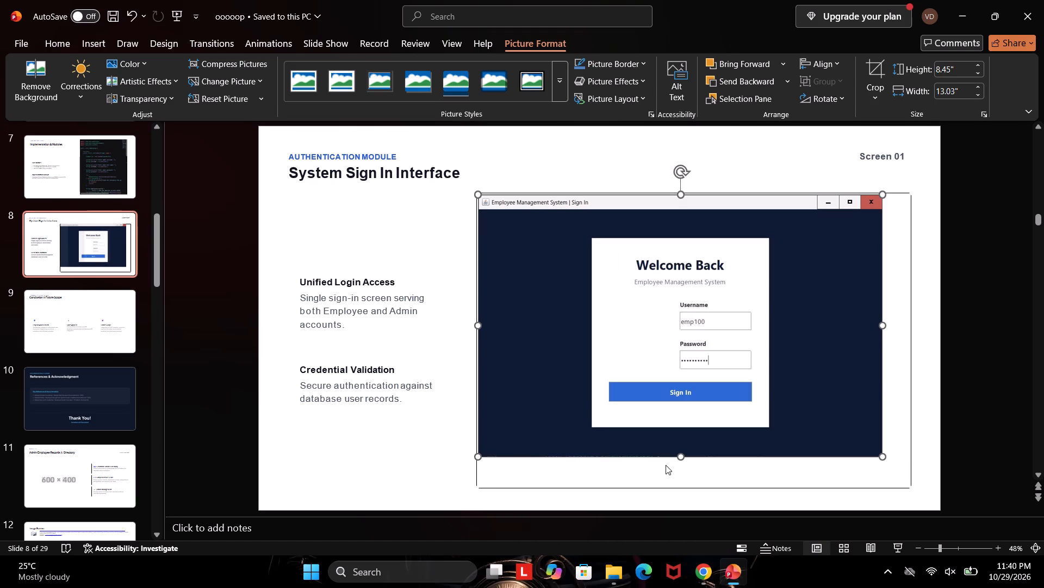
pyautogui.moveTo(679, 455); pyautogui.dragTo(691, 486)
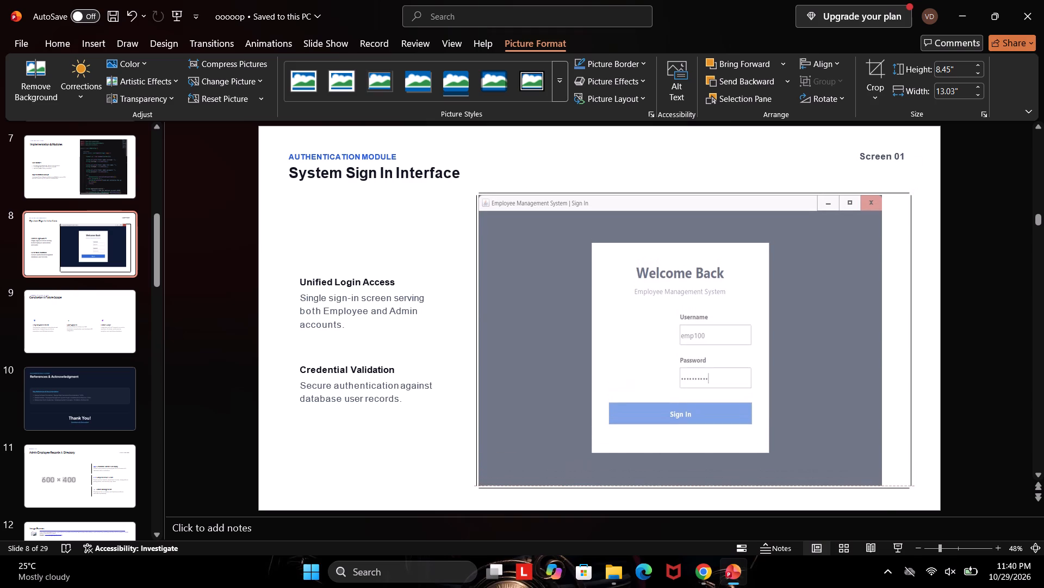
pyautogui.moveTo(691, 486); pyautogui.dragTo(691, 487)
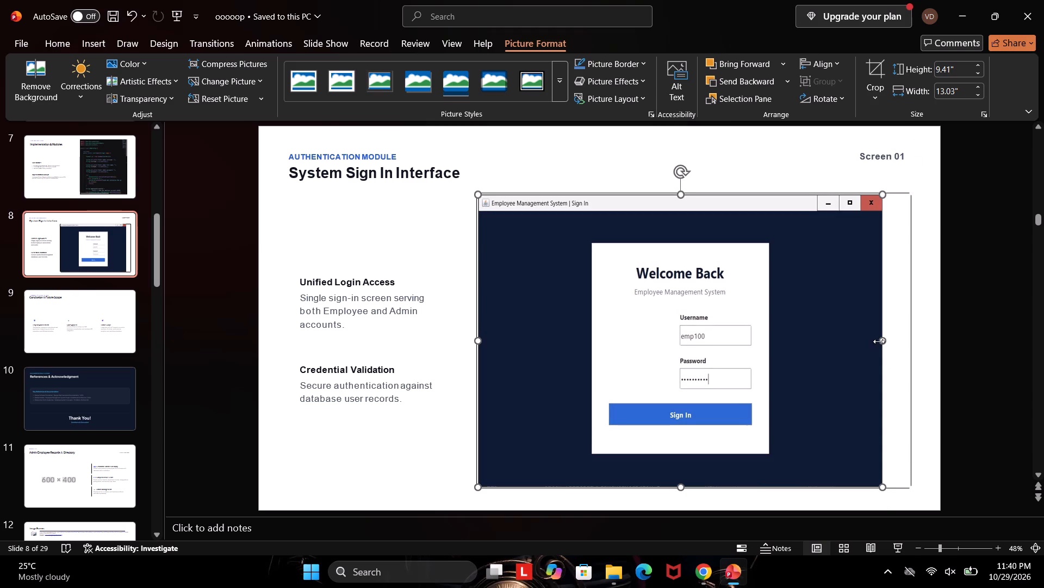
pyautogui.moveTo(879, 341); pyautogui.dragTo(910, 335)
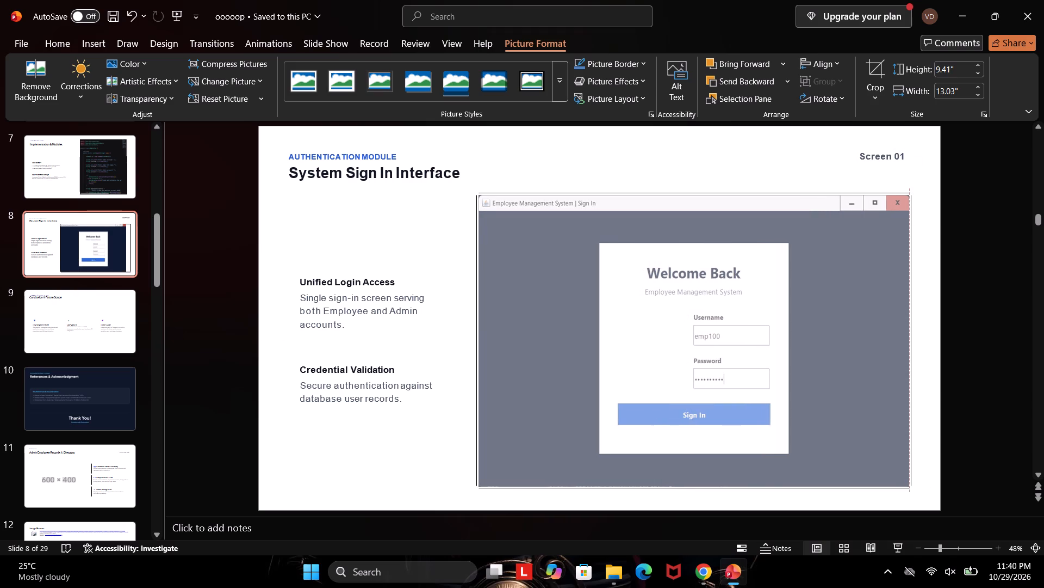
pyautogui.moveTo(910, 335); pyautogui.dragTo(911, 334)
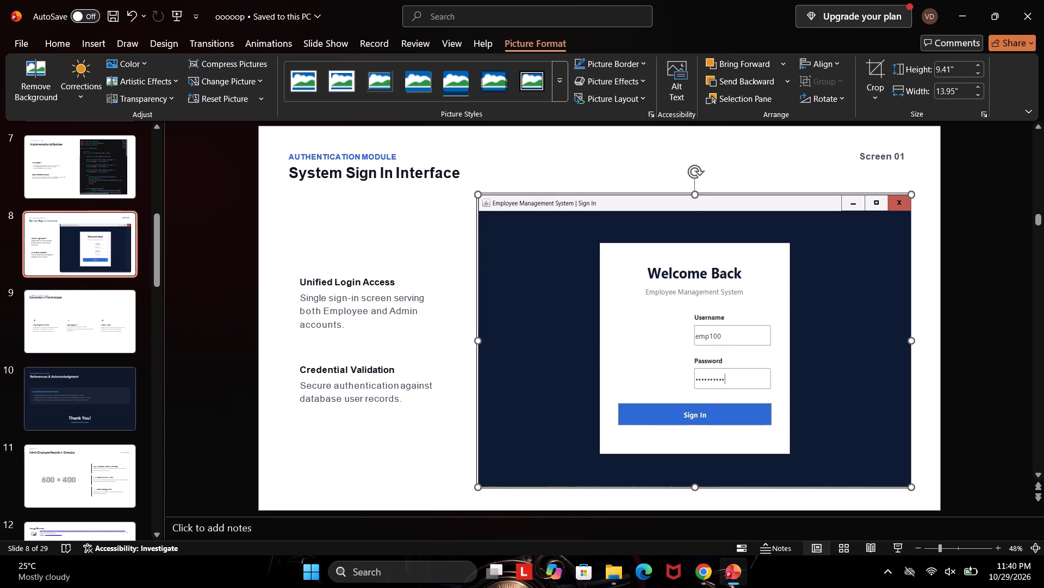
pyautogui.click(695, 195)
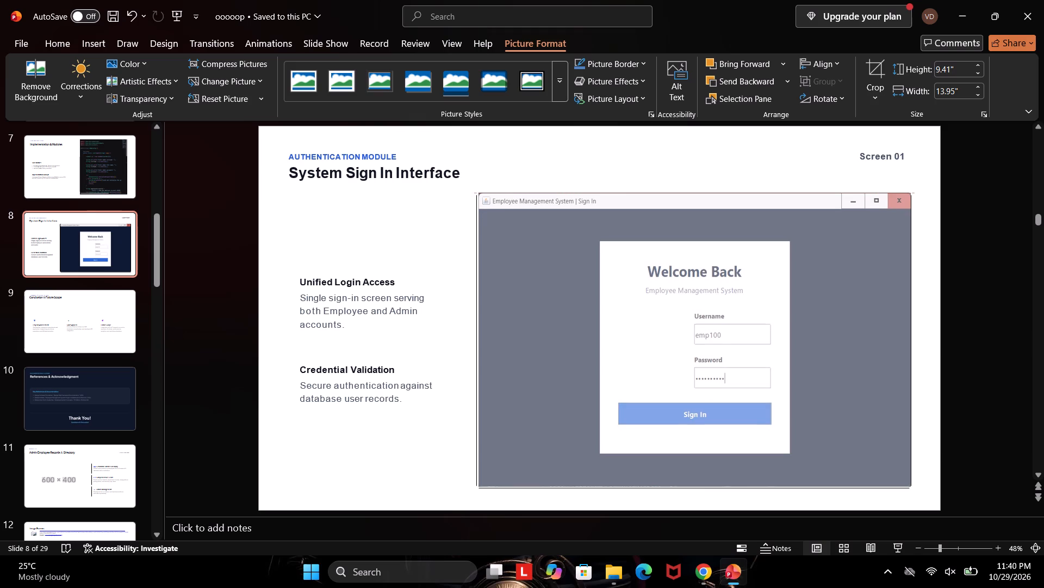
pyautogui.click(477, 339)
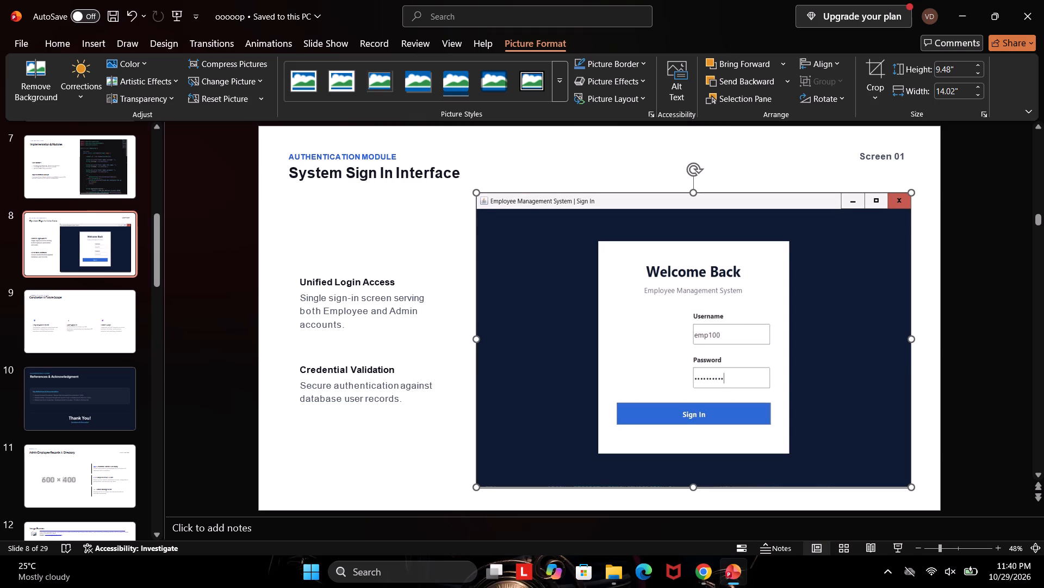
pyautogui.click(425, 220)
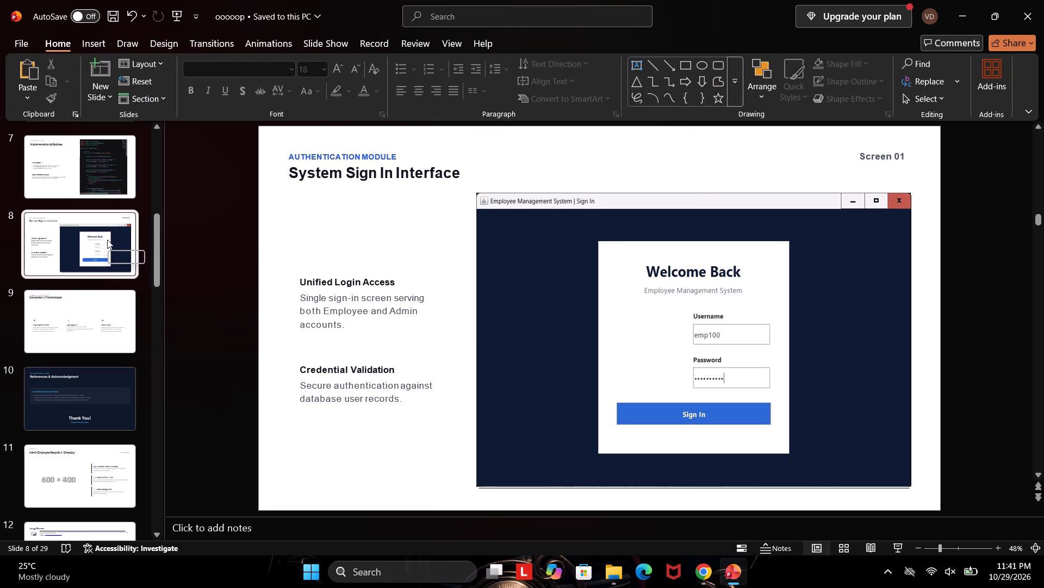
# Move the Admin Profile Operations & Actions slide to position 9, directly after the System Sign In Interface slide.
pyautogui.scroll(-1, 346, 243)
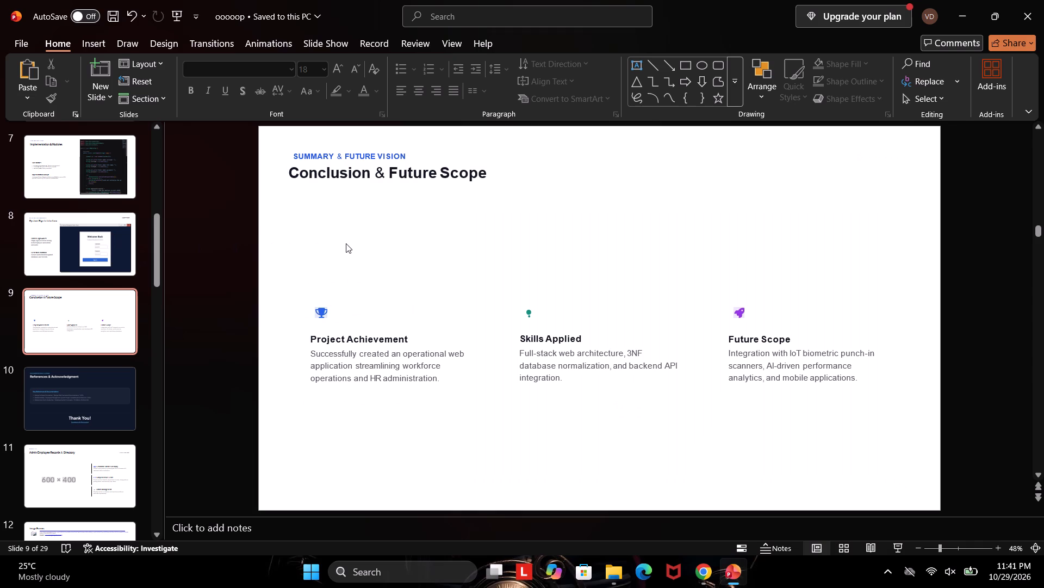
pyautogui.scroll(-1, 313, 243)
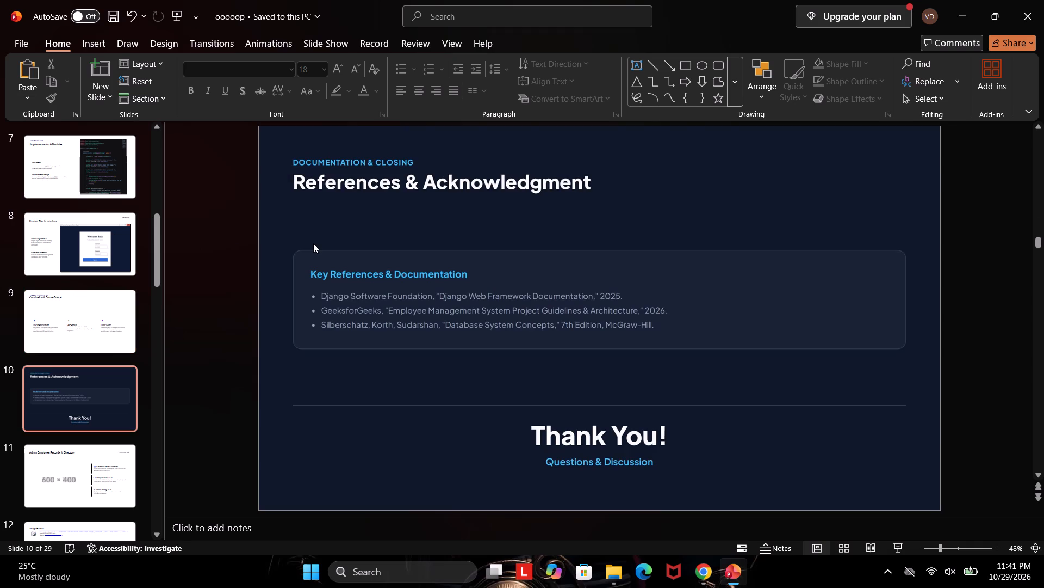
pyautogui.scroll(-1, 313, 243)
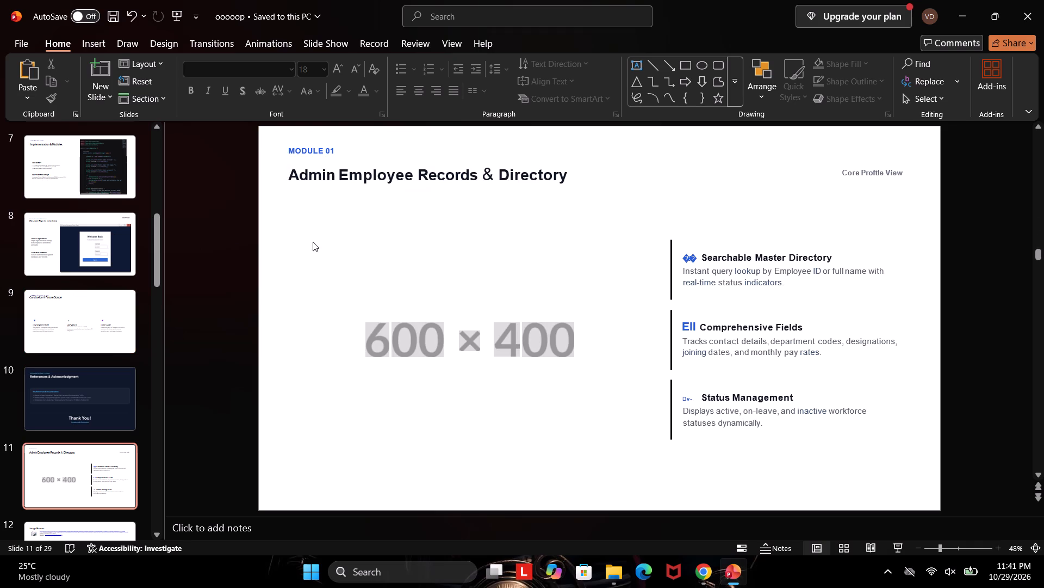
pyautogui.scroll(-1, 313, 242)
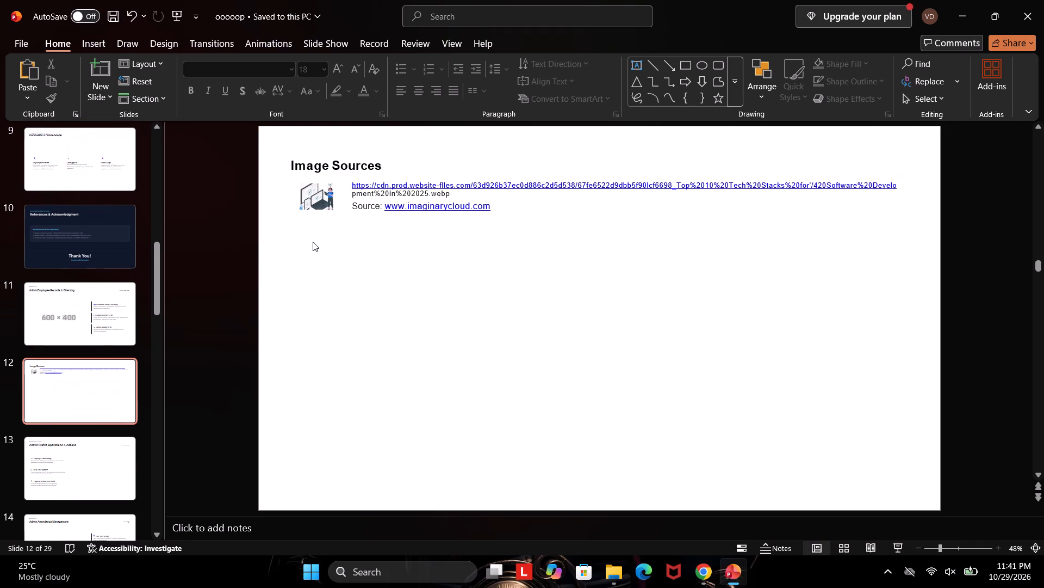
pyautogui.scroll(-1, 313, 242)
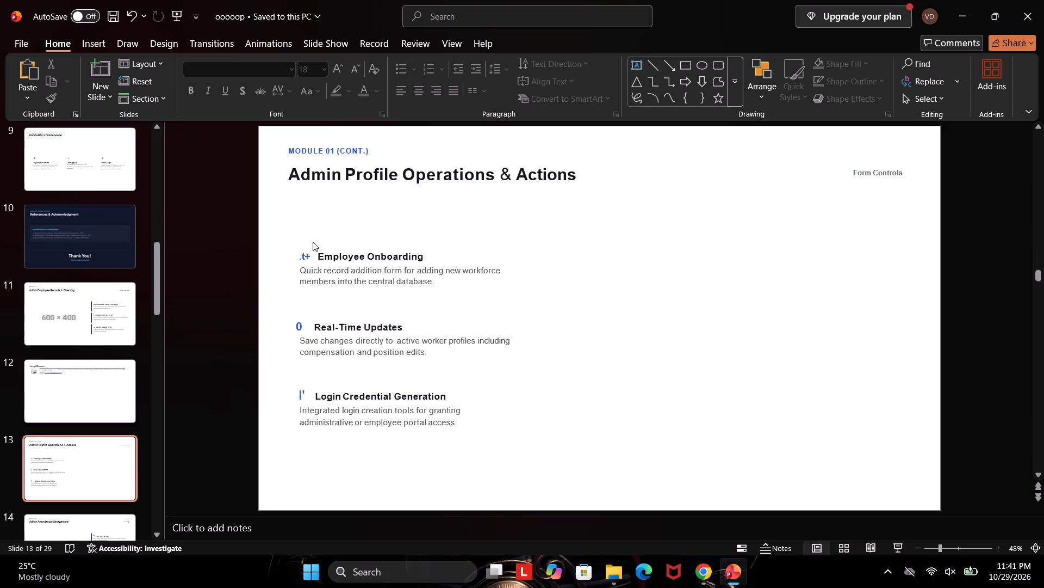
pyautogui.scroll(-1, 313, 242)
pyautogui.scroll(2, 313, 242)
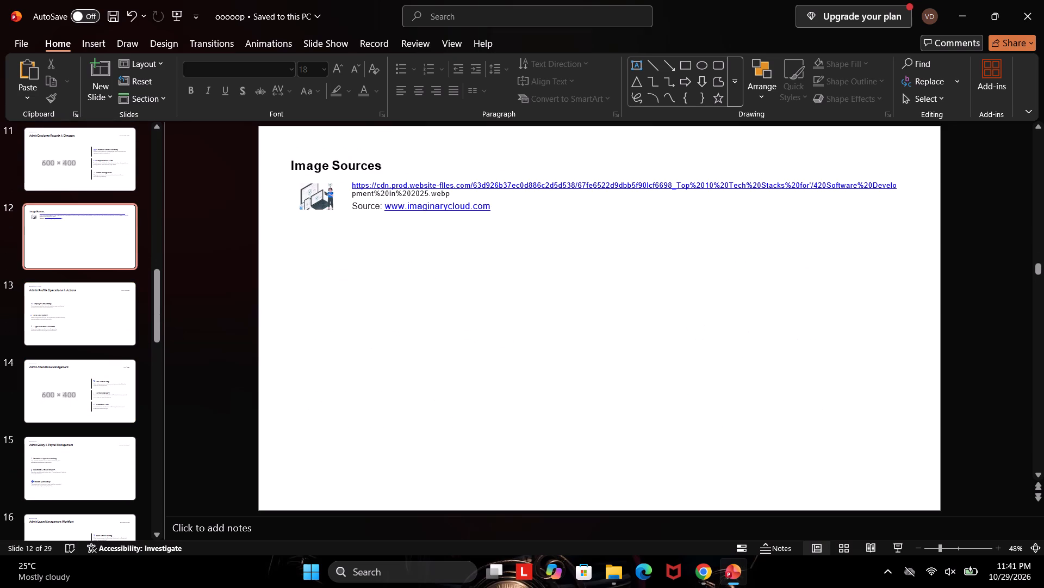
pyautogui.scroll(1, 313, 242)
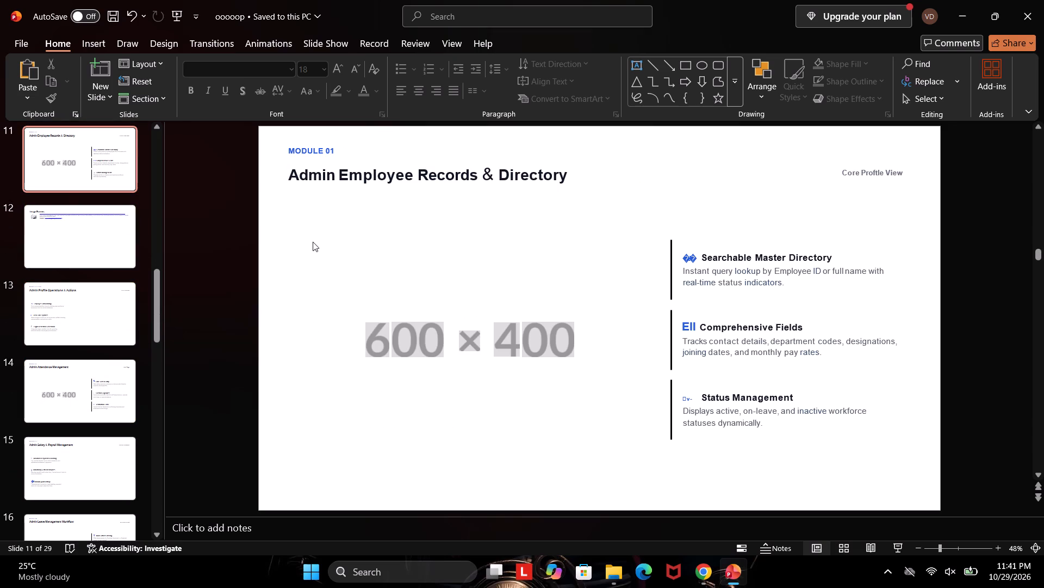
pyautogui.scroll(1, 313, 242)
pyautogui.scroll(-2, 313, 242)
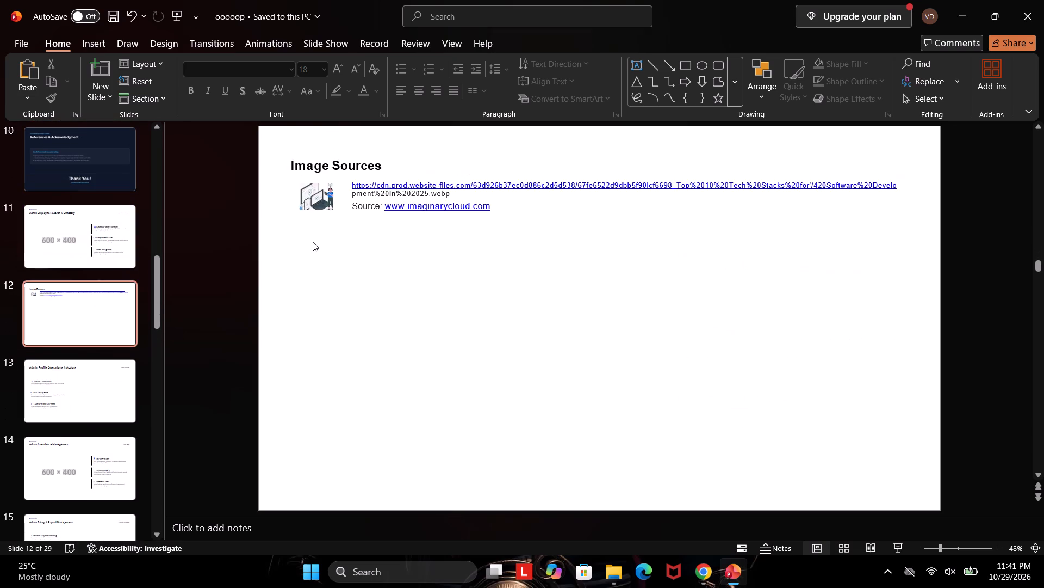
pyautogui.scroll(-1, 313, 242)
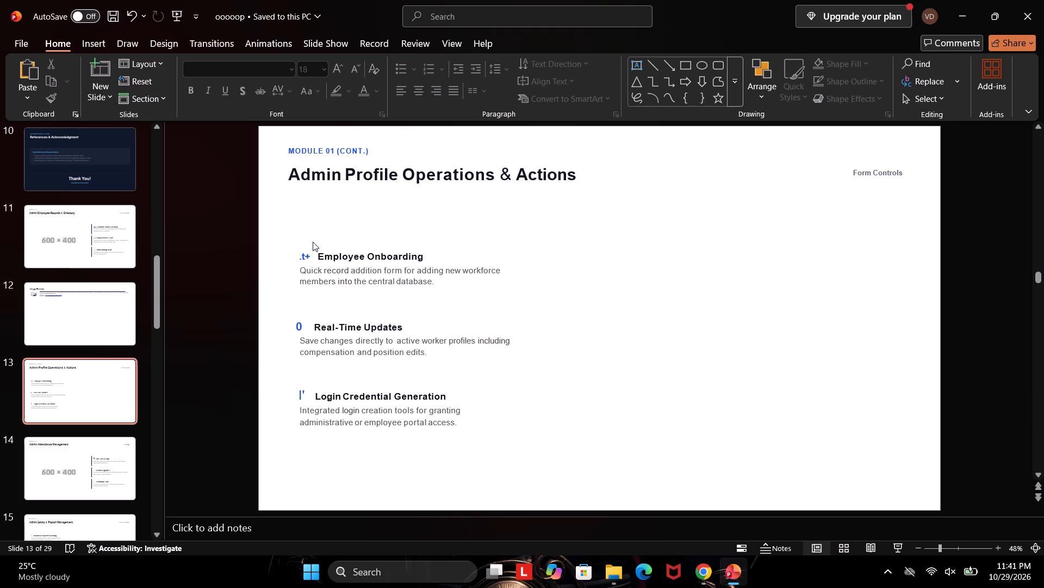
pyautogui.moveTo(85, 388); pyautogui.dragTo(81, 95)
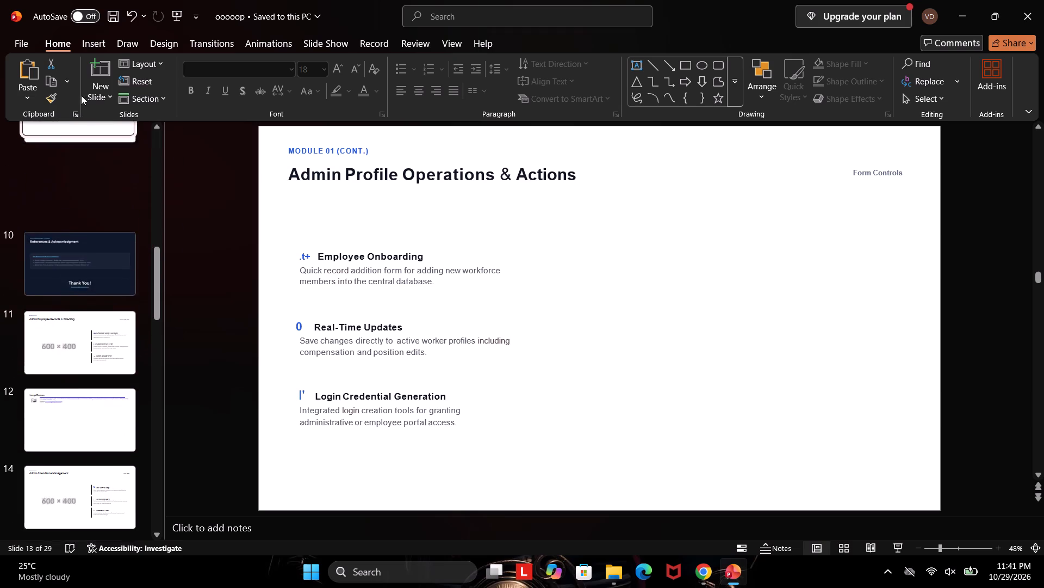
pyautogui.moveTo(81, 95); pyautogui.dragTo(79, 523)
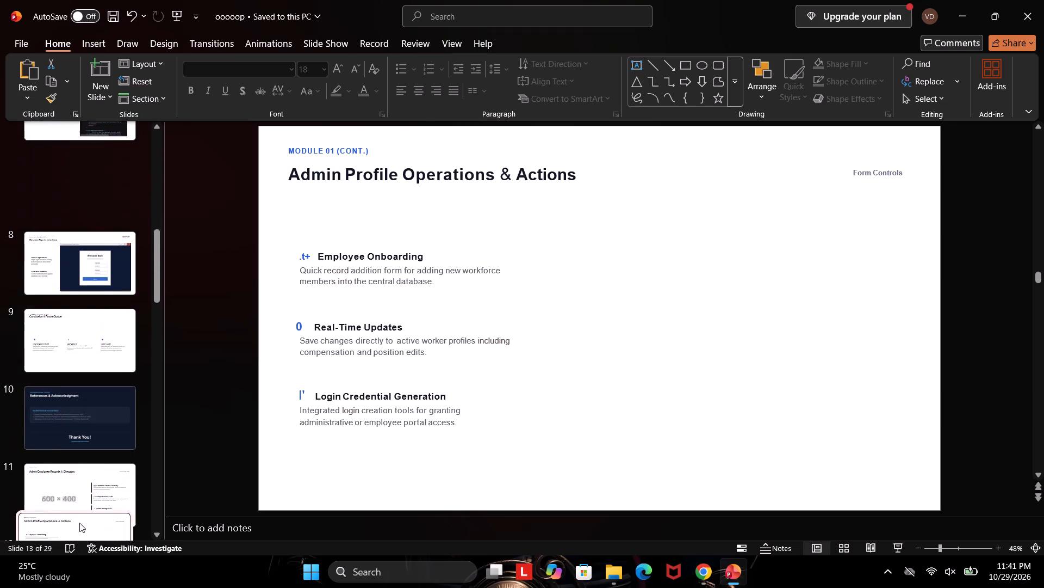
pyautogui.moveTo(79, 523); pyautogui.dragTo(83, 172)
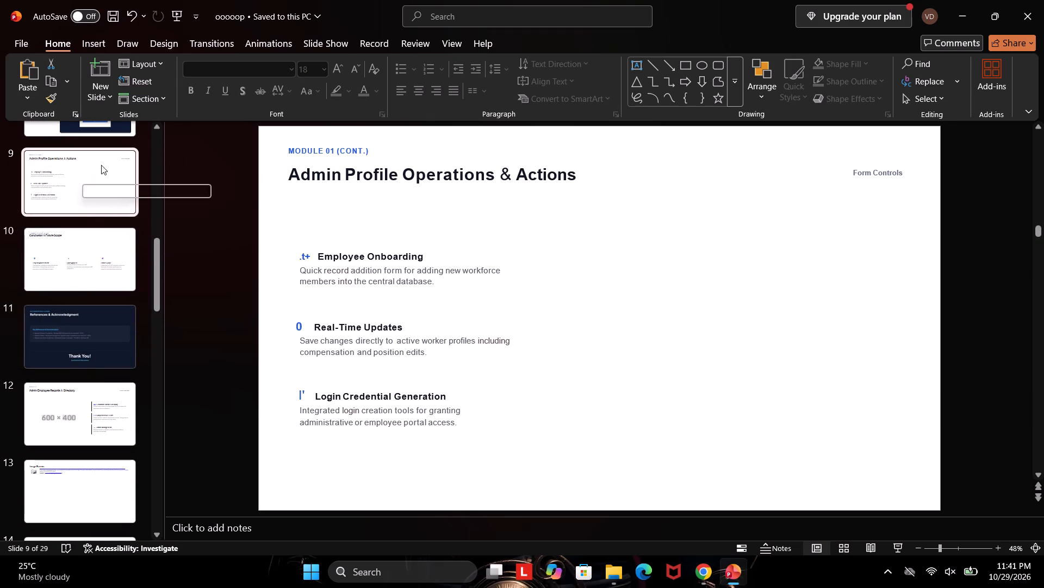
pyautogui.click(76, 182)
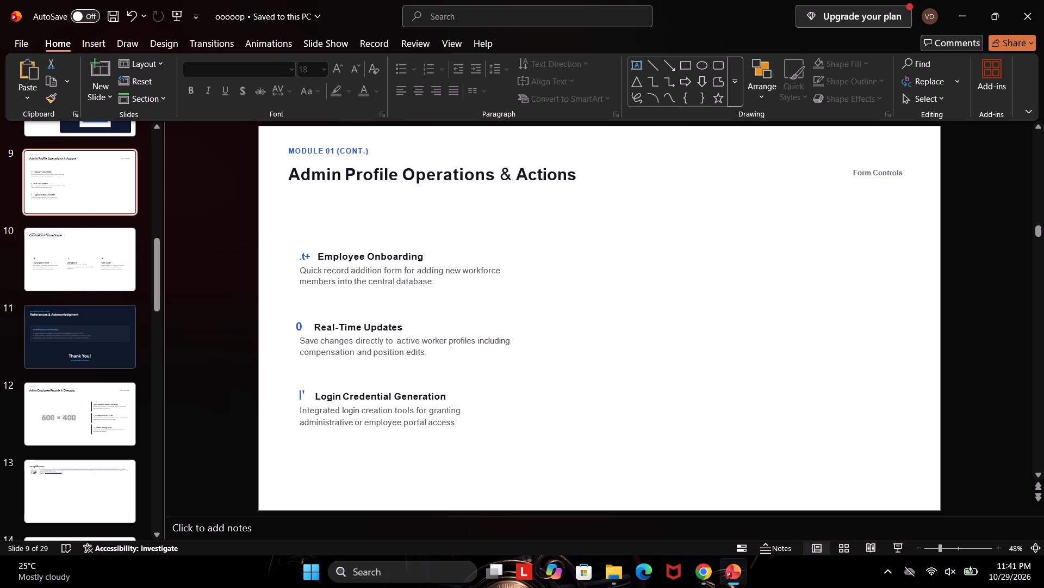
# Review the slides from Conclusion & Future Scope through the closing Thank You slide to decide their order.
pyautogui.scroll(-1, 290, 297)
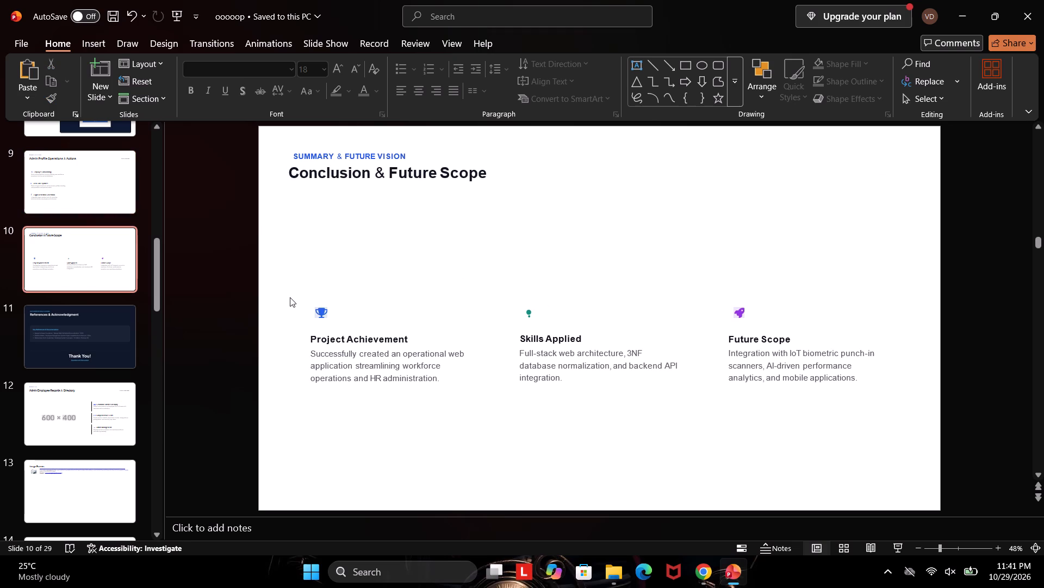
pyautogui.scroll(-9, 290, 297)
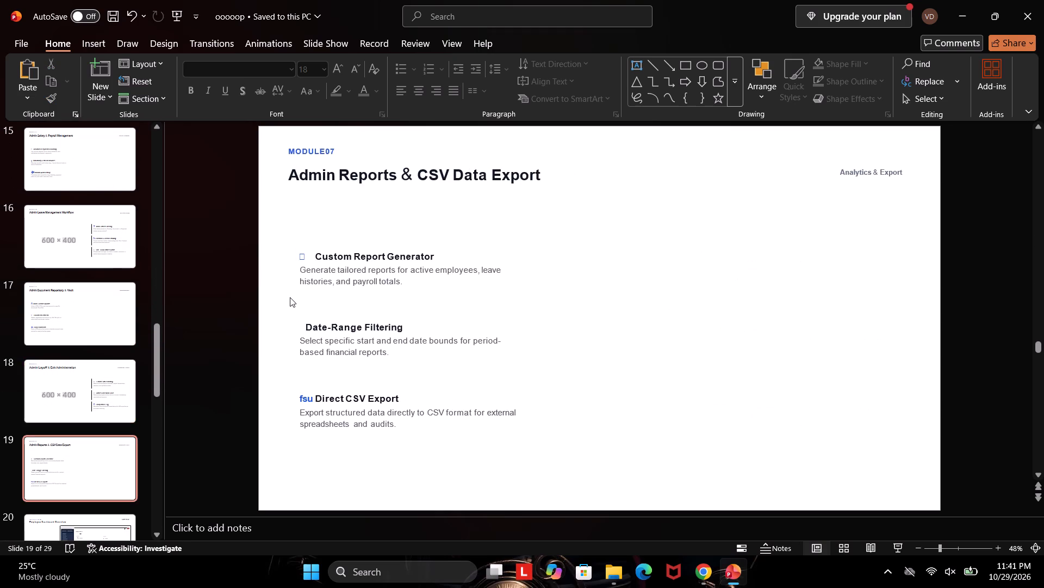
pyautogui.scroll(-5, 290, 297)
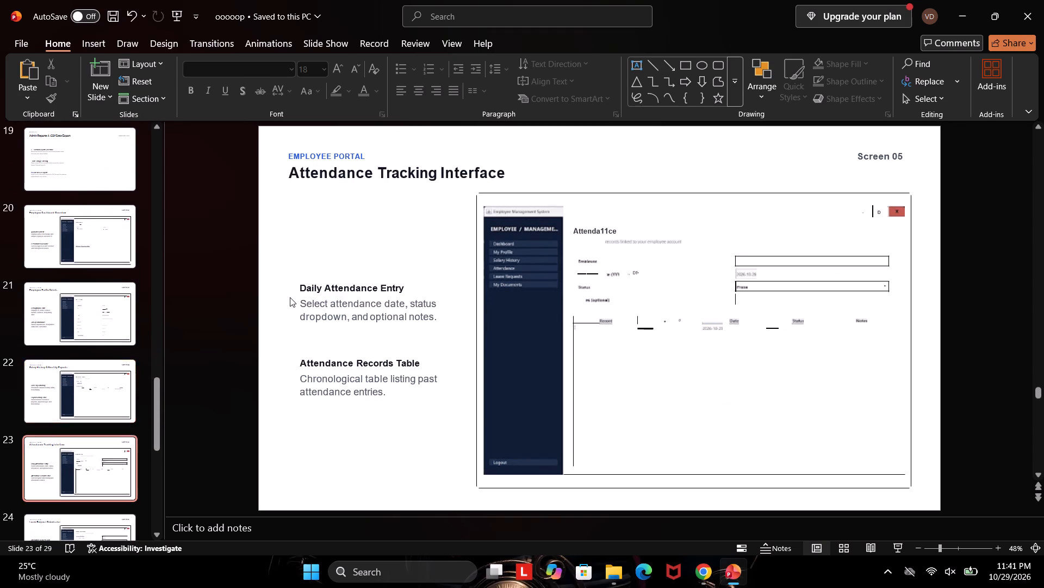
pyautogui.scroll(-4, 290, 297)
pyautogui.scroll(1, 290, 297)
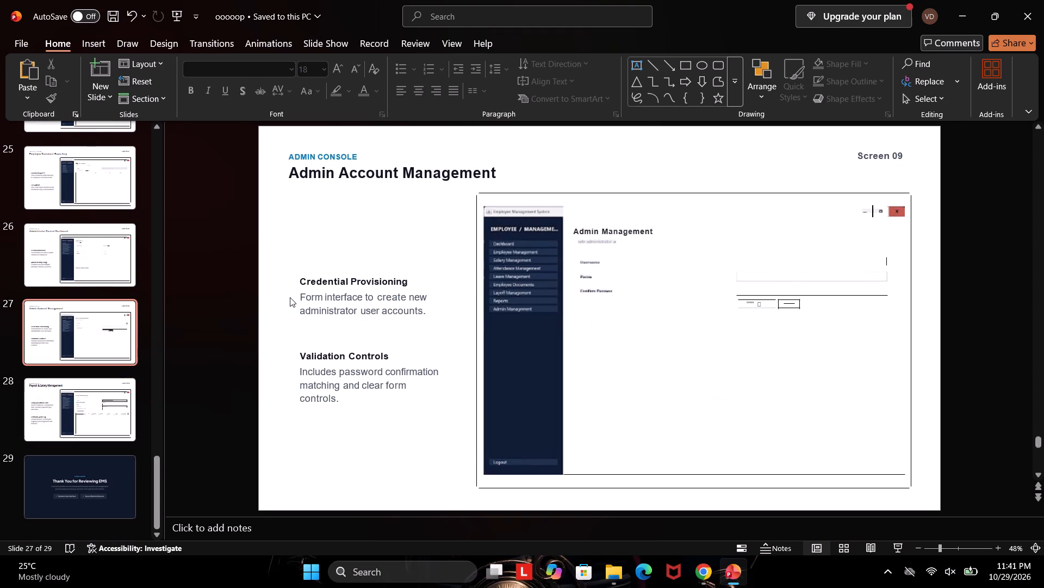
pyautogui.scroll(1, 290, 297)
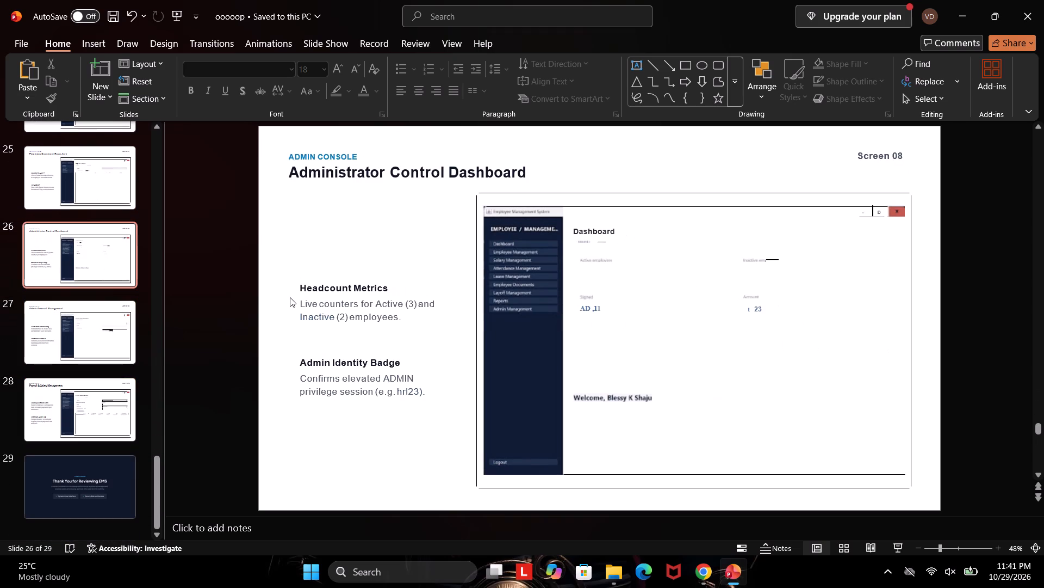
pyautogui.scroll(1, 290, 297)
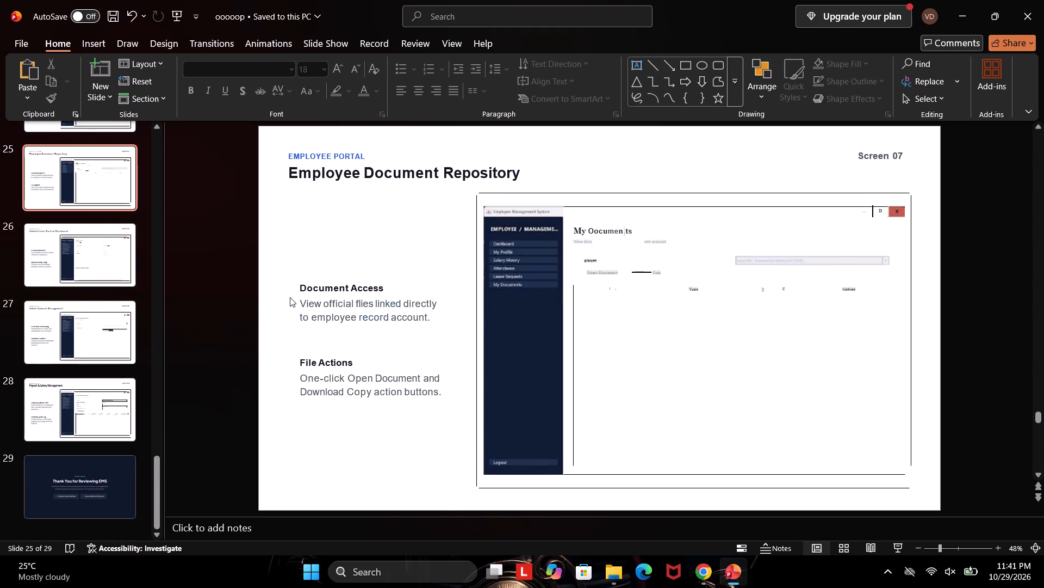
pyautogui.scroll(-1, 290, 297)
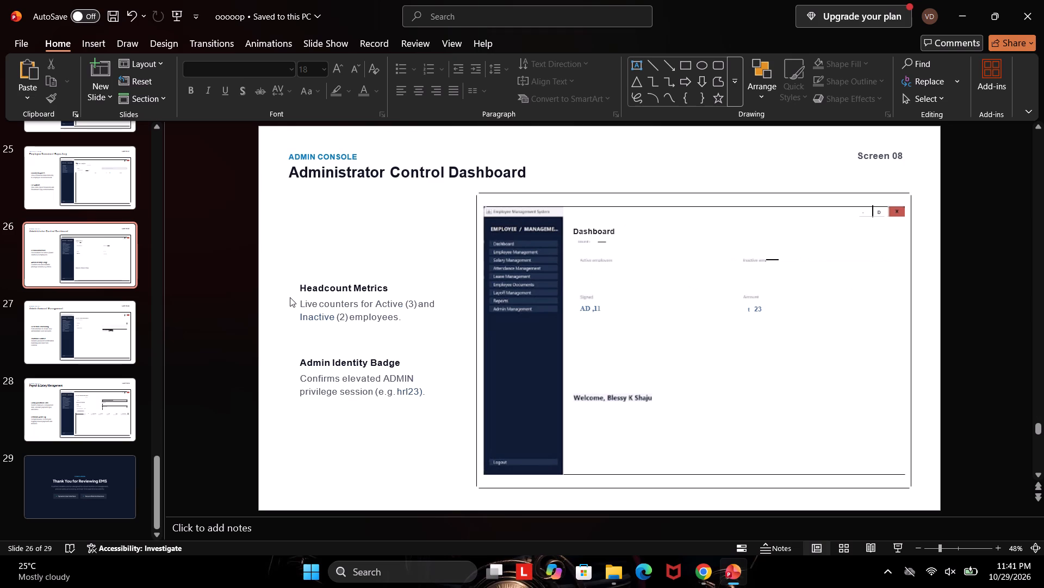
pyautogui.scroll(-1, 290, 297)
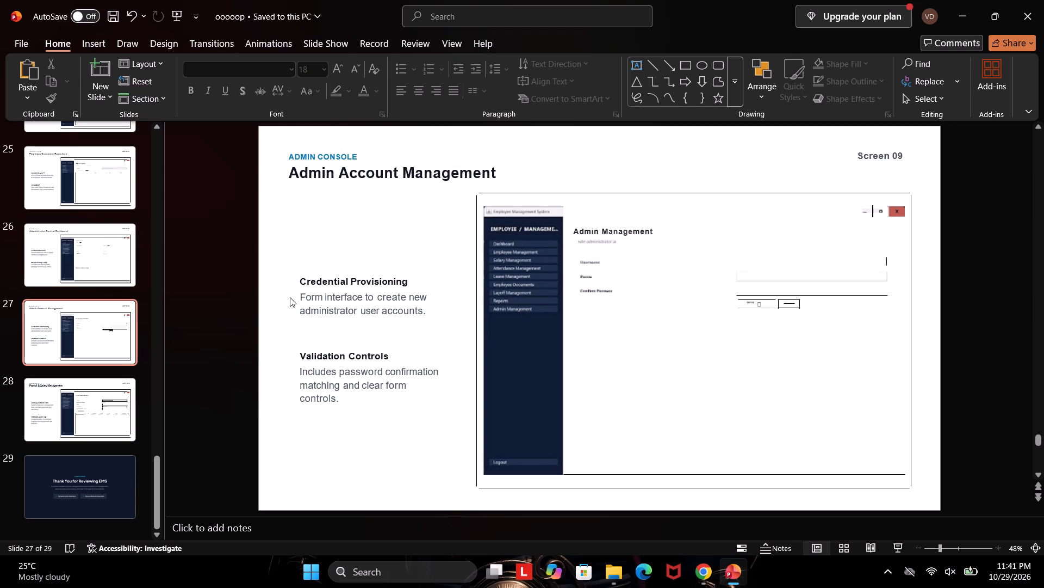
pyautogui.scroll(-2, 290, 297)
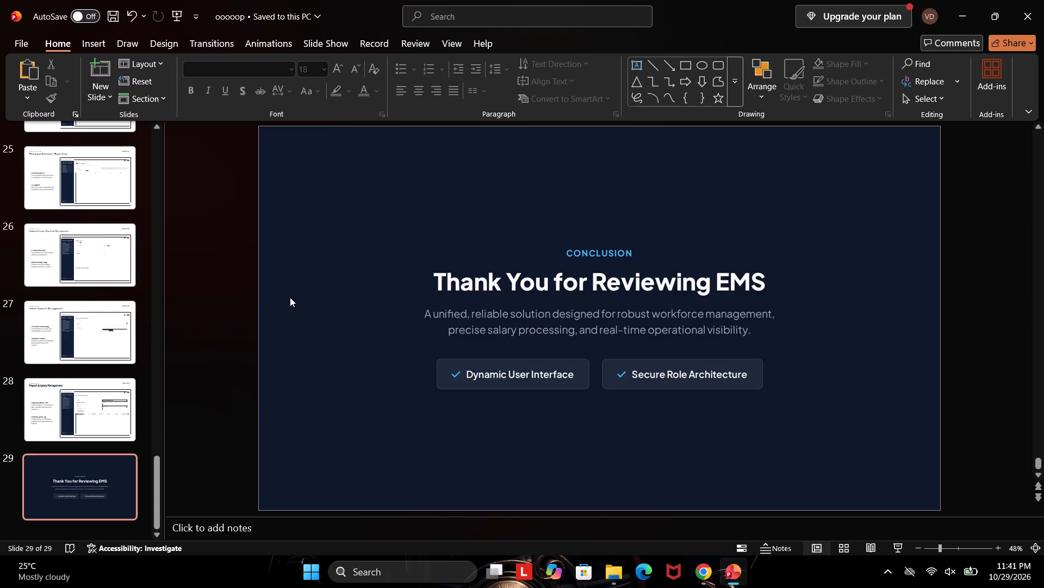
pyautogui.scroll(1, 290, 297)
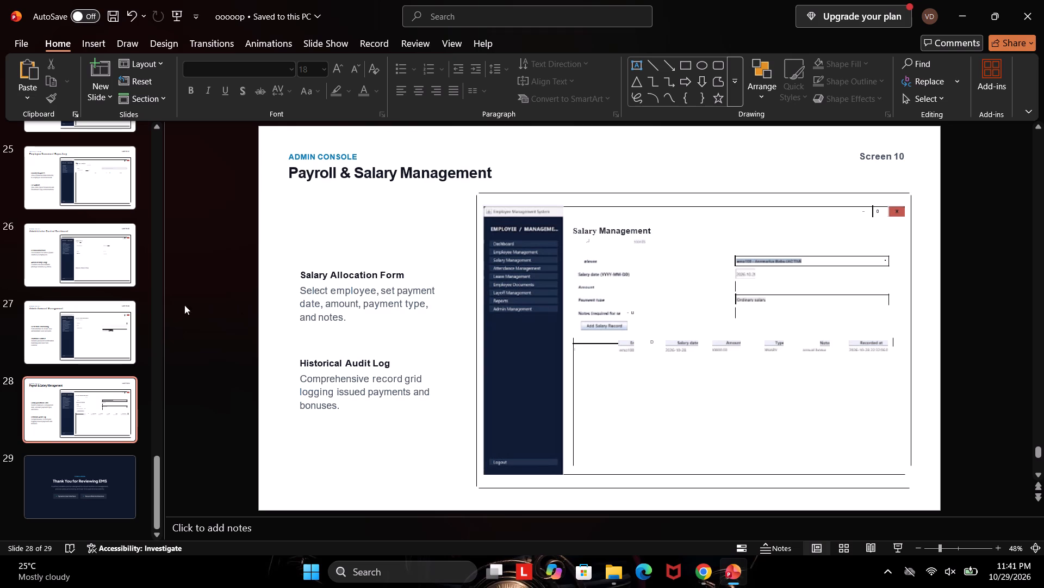
pyautogui.scroll(1, 83, 250)
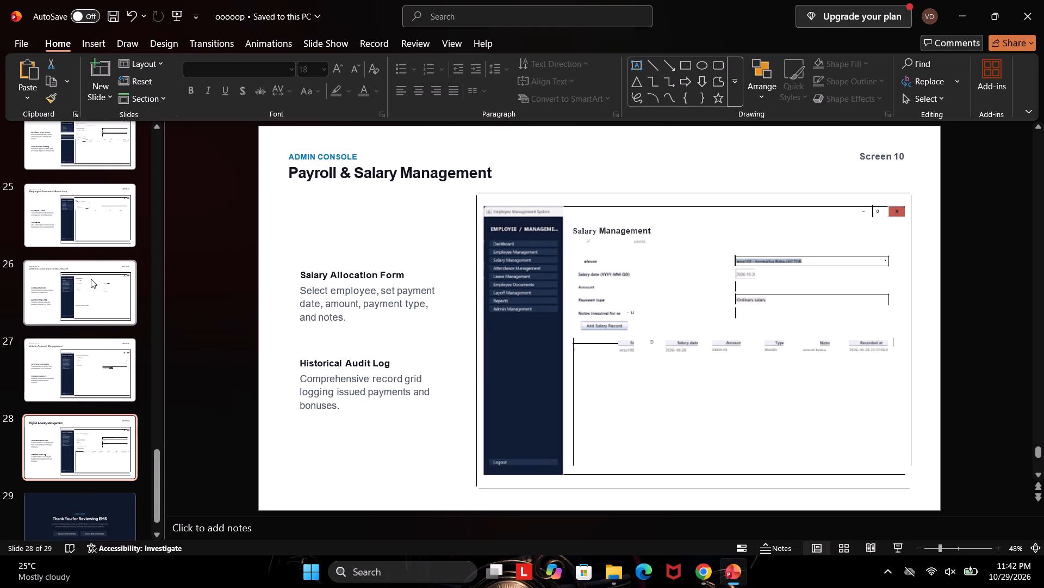
# Move the Administrator Control Dashboard slide to position 10, directly after the Admin Profile Operations & Actions slide.
pyautogui.click(91, 283)
pyautogui.click(77, 231)
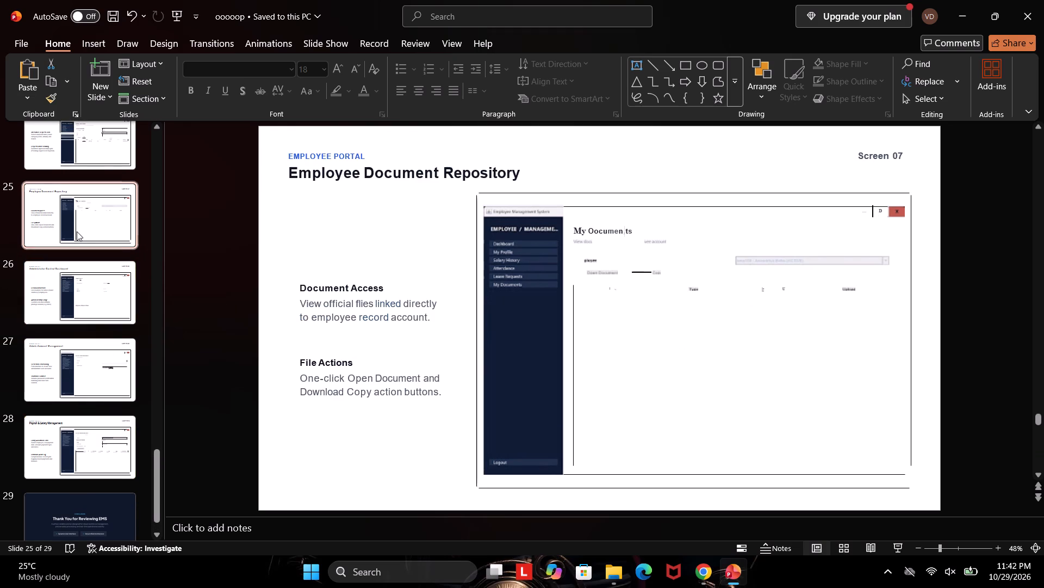
pyautogui.click(94, 284)
pyautogui.moveTo(94, 282); pyautogui.dragTo(86, 93)
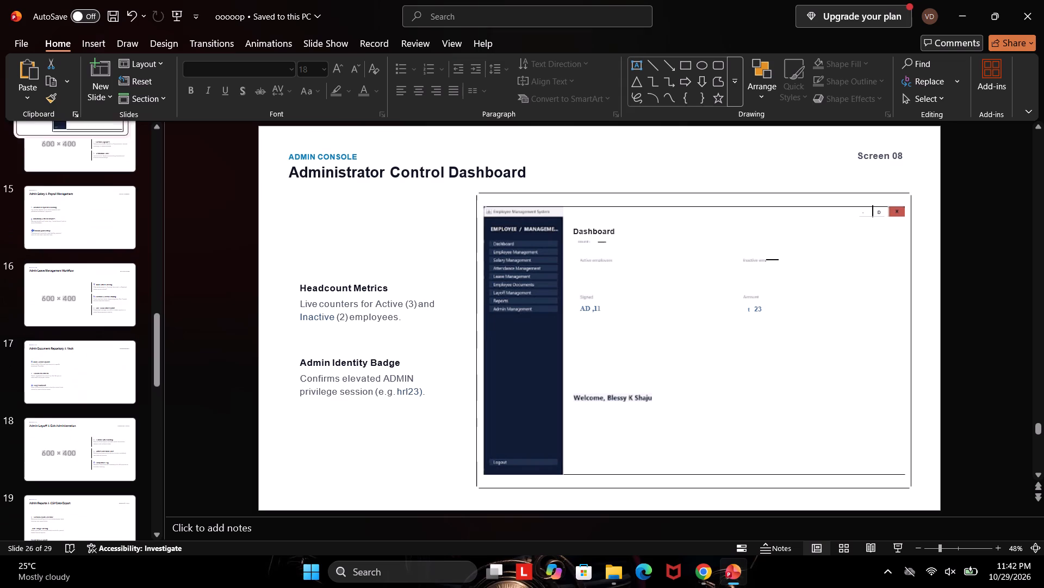
pyautogui.moveTo(86, 93); pyautogui.dragTo(135, 239)
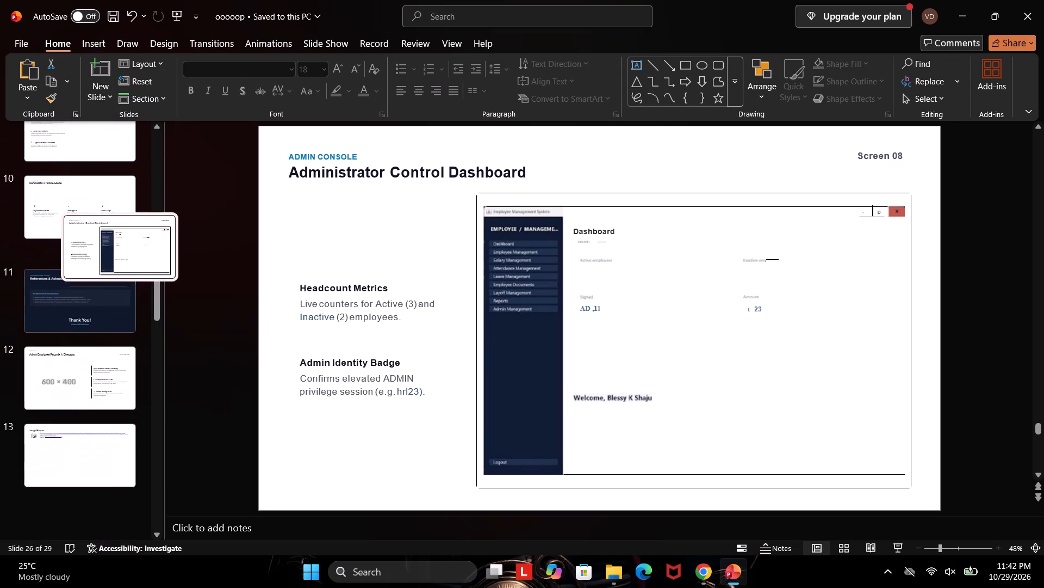
pyautogui.moveTo(135, 239); pyautogui.dragTo(229, 277)
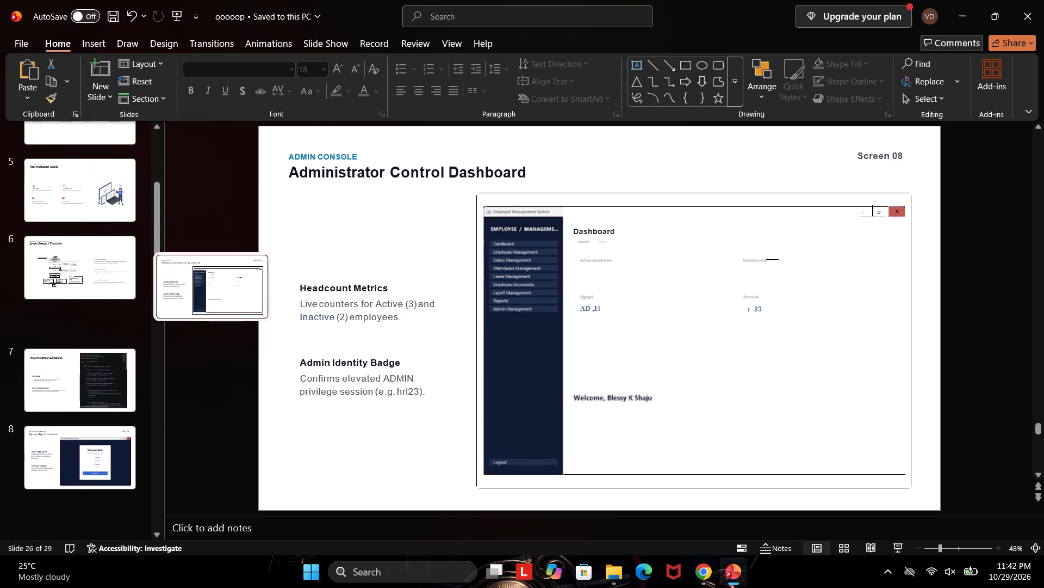
pyautogui.moveTo(229, 277); pyautogui.dragTo(112, 121)
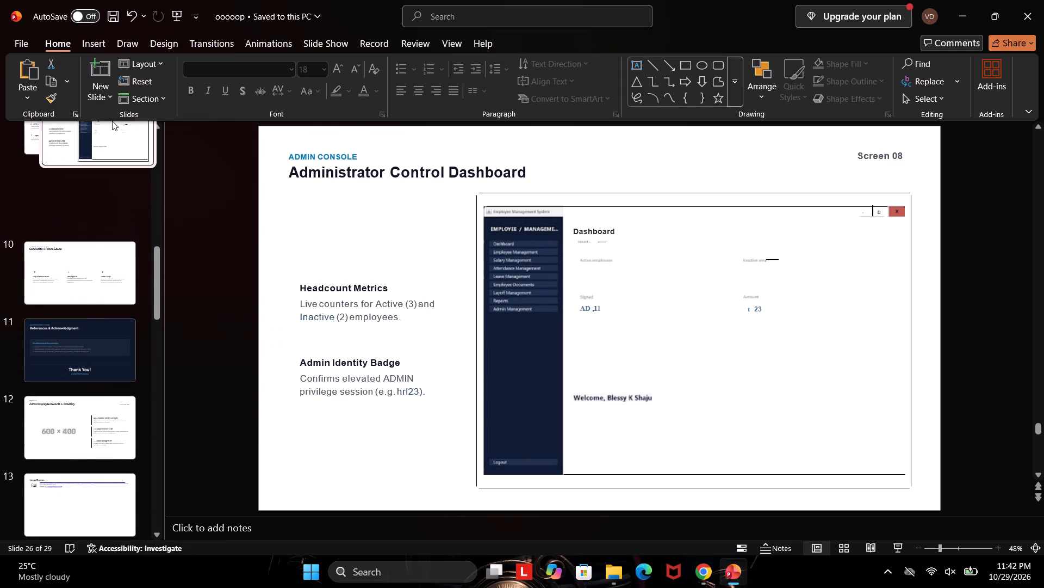
pyautogui.moveTo(112, 121); pyautogui.dragTo(90, 354)
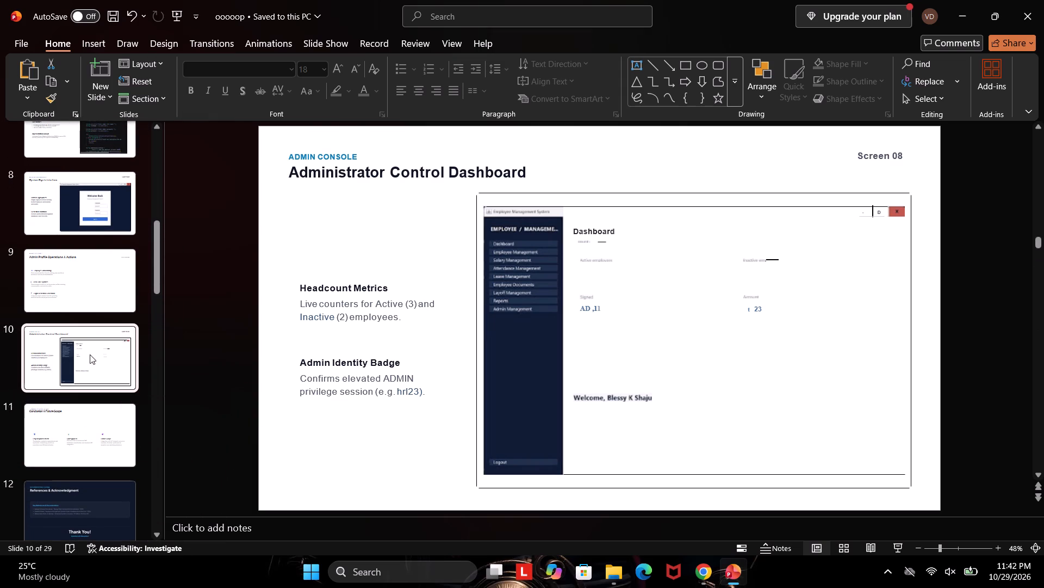
# Move the Payroll & Salary Management slide to position 11, directly after the Administrator Control Dashboard slide.
pyautogui.scroll(-13, 85, 334)
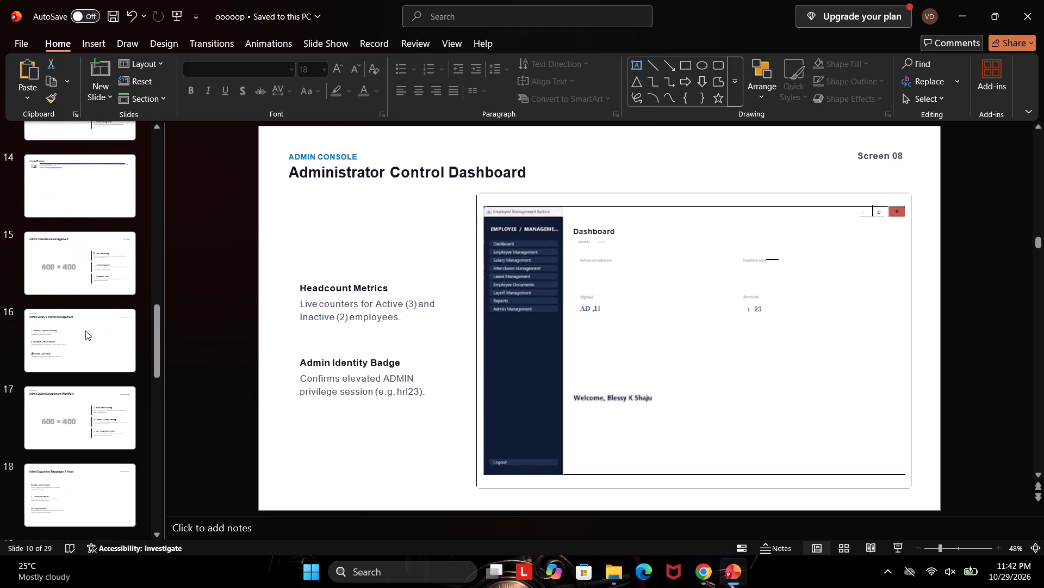
pyautogui.scroll(-20, 85, 330)
pyautogui.scroll(-7, 89, 328)
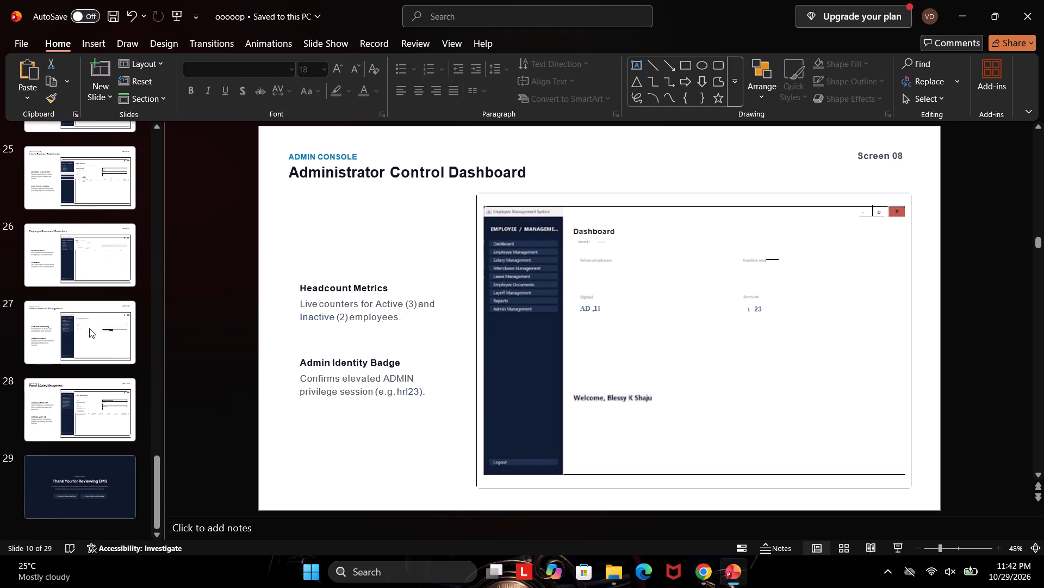
pyautogui.moveTo(116, 403); pyautogui.dragTo(154, 9)
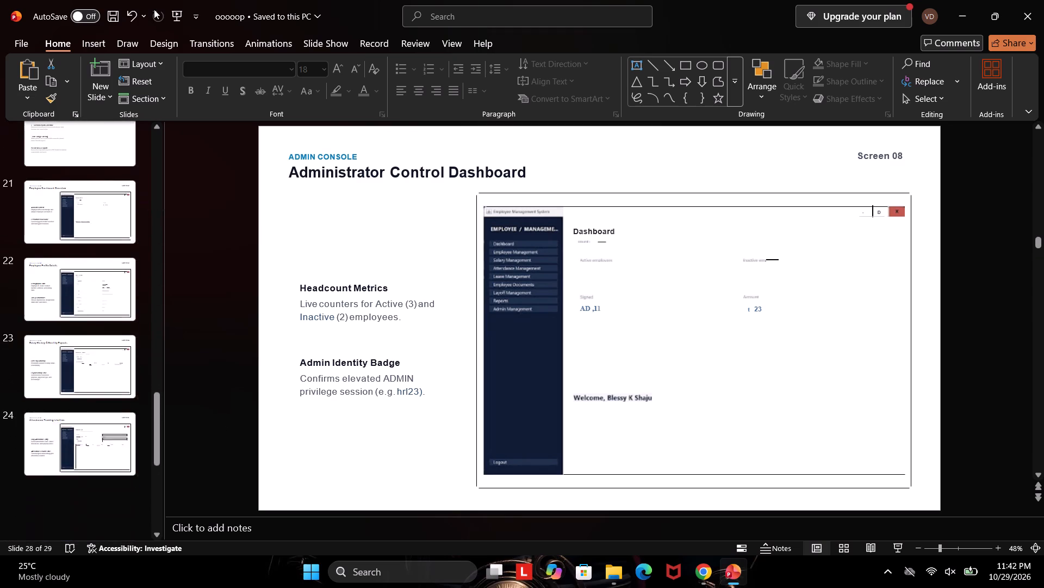
pyautogui.moveTo(154, 9); pyautogui.dragTo(117, 118)
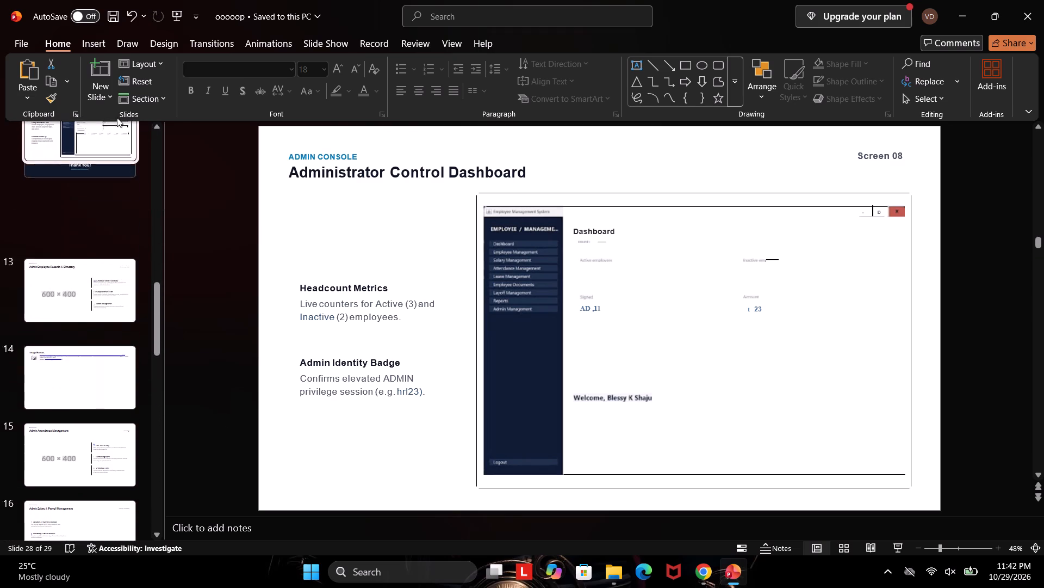
pyautogui.moveTo(117, 118); pyautogui.dragTo(127, 378)
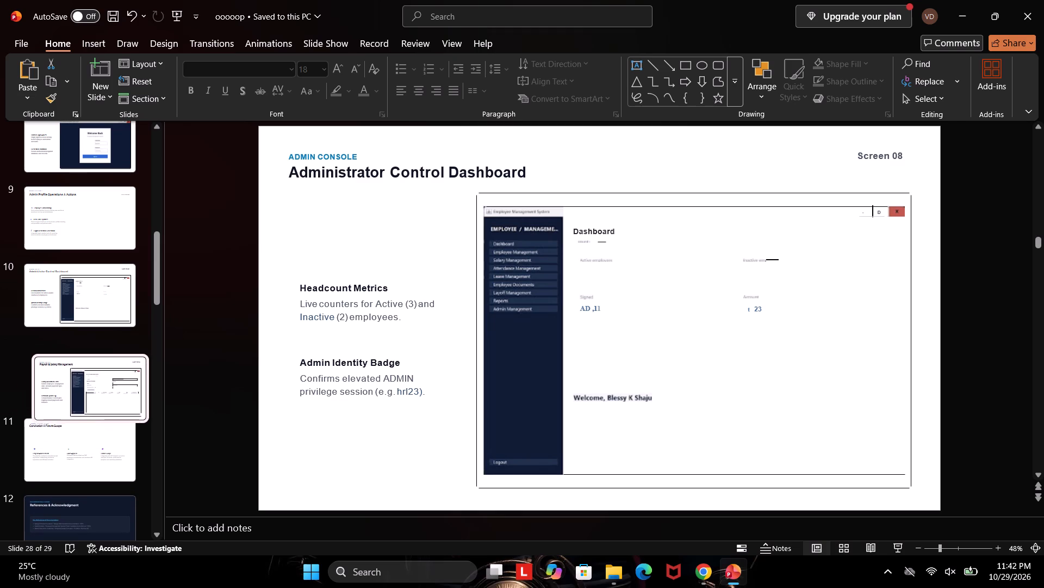
pyautogui.moveTo(127, 378); pyautogui.dragTo(123, 375)
# Move the Admin Account Management slide to position 12, directly after the Payroll & Salary Management slide.
pyautogui.scroll(-14, 124, 376)
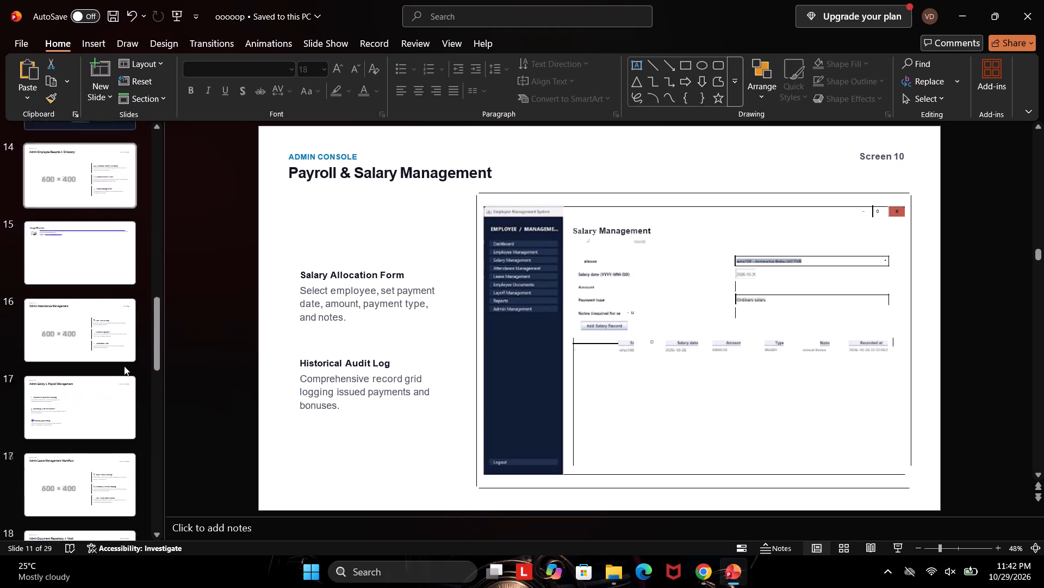
pyautogui.scroll(-20, 124, 363)
pyautogui.scroll(-2, 129, 362)
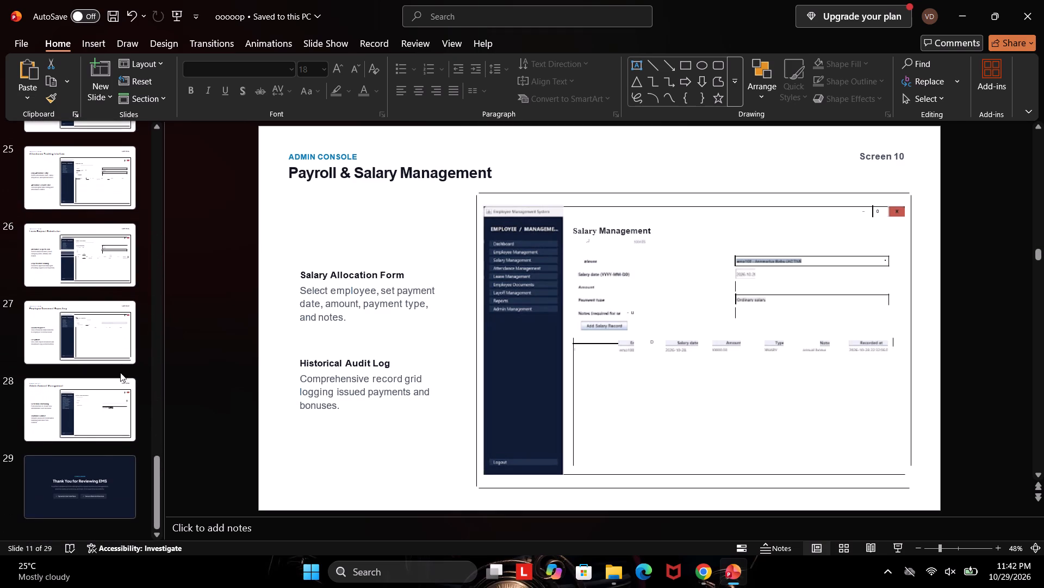
pyautogui.click(103, 401)
pyautogui.rightClick(103, 401)
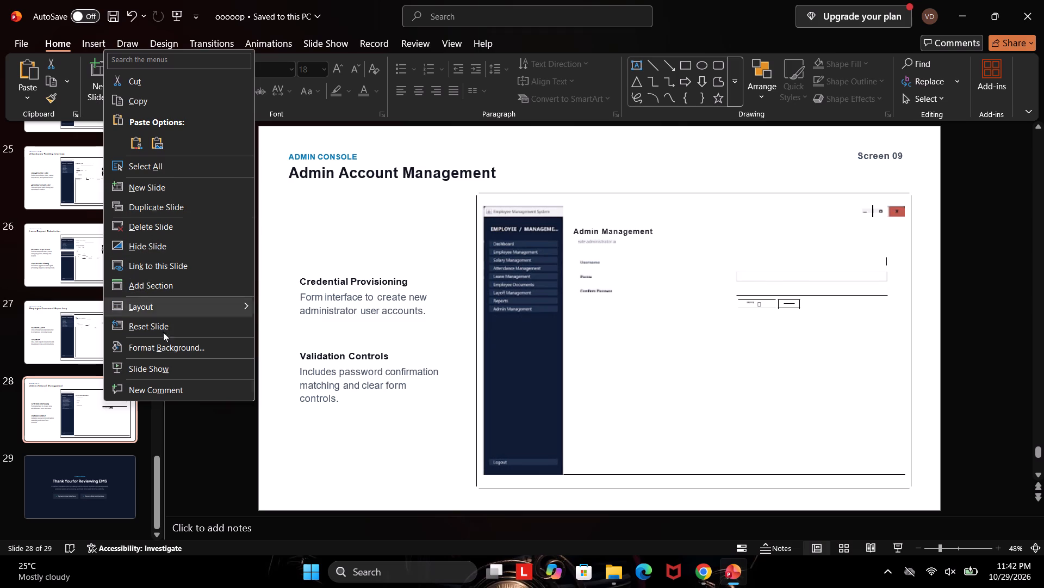
pyautogui.scroll(1, 195, 454)
pyautogui.moveTo(97, 421); pyautogui.dragTo(100, 383)
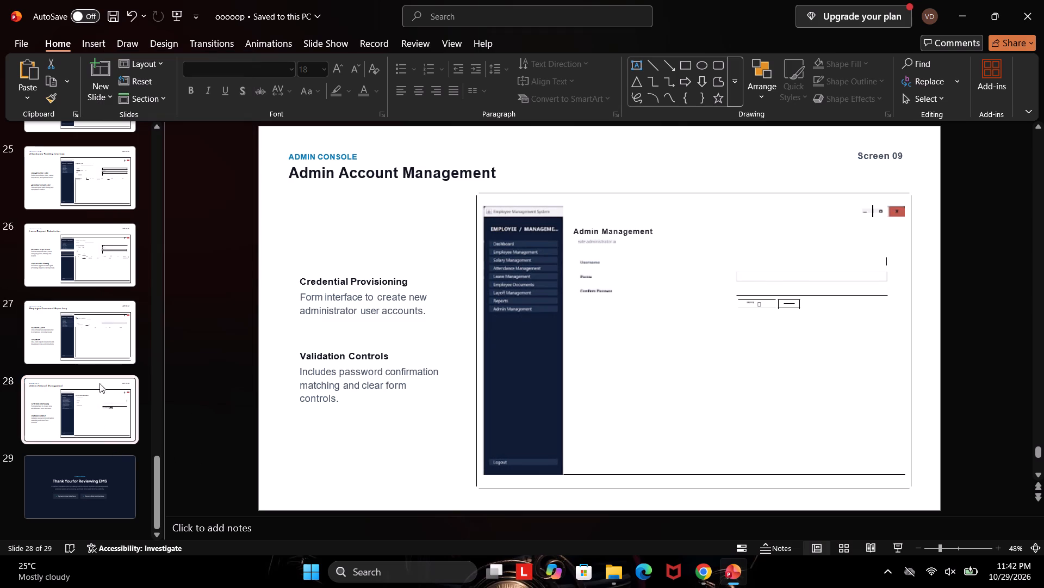
pyautogui.moveTo(100, 383); pyautogui.dragTo(105, 307)
pyautogui.moveTo(84, 402); pyautogui.dragTo(92, 374)
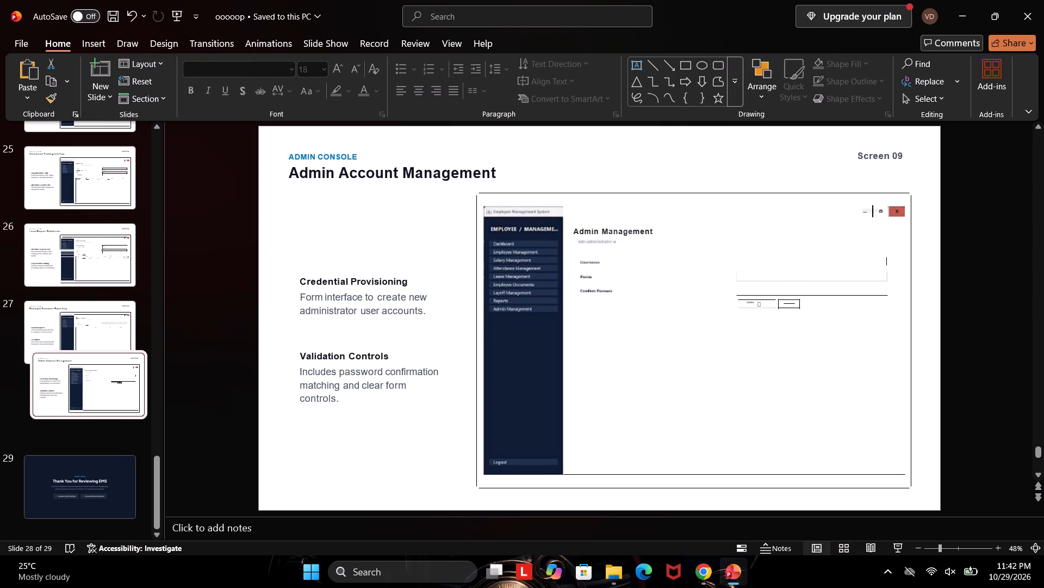
pyautogui.moveTo(92, 374); pyautogui.dragTo(101, 340)
pyautogui.scroll(9, 101, 340)
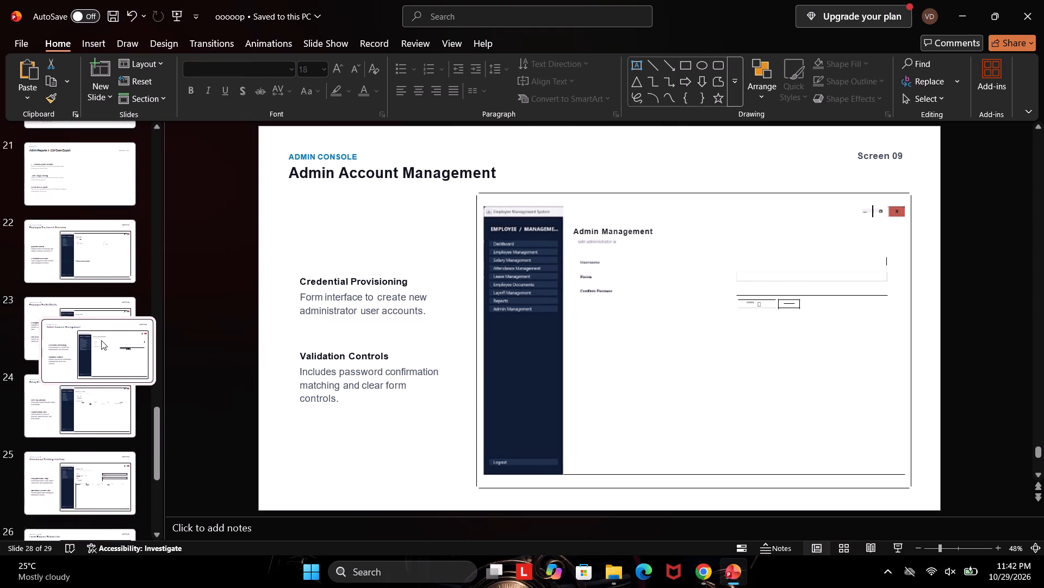
pyautogui.scroll(1, 101, 340)
pyautogui.moveTo(101, 340); pyautogui.dragTo(101, 341)
pyautogui.scroll(10, 101, 341)
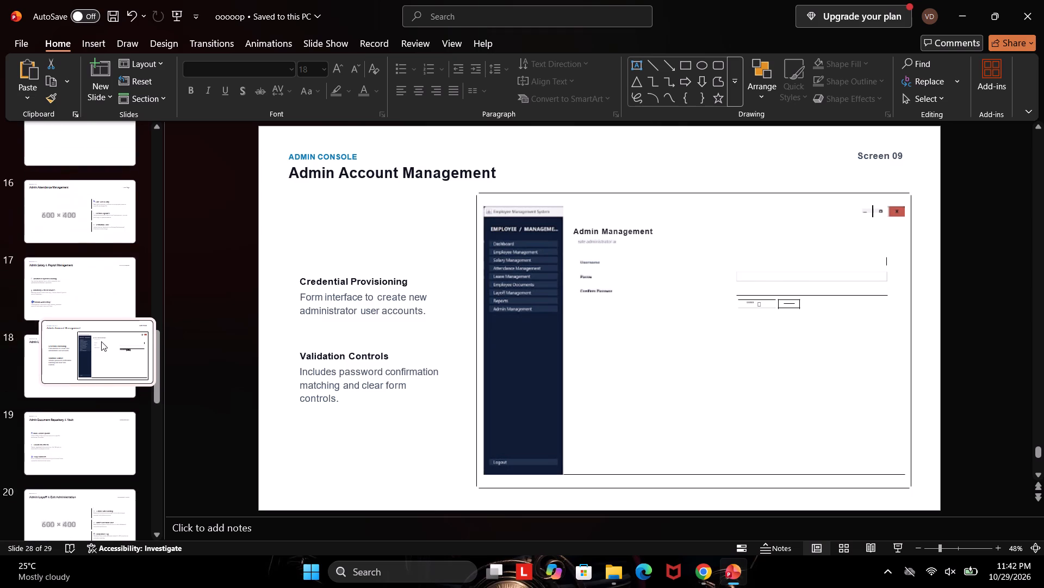
pyautogui.moveTo(101, 341); pyautogui.dragTo(101, 342)
pyautogui.scroll(8, 101, 342)
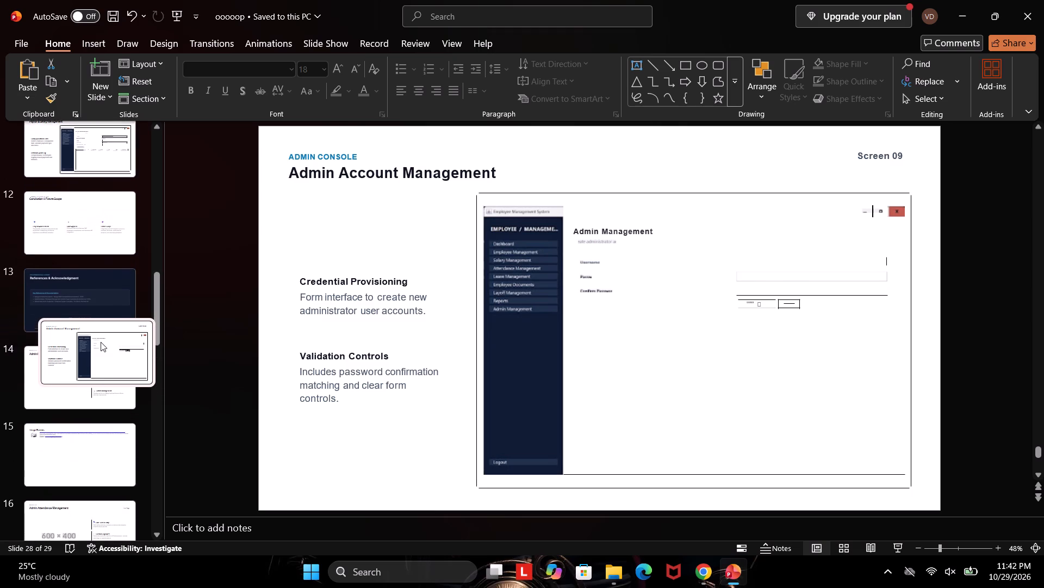
pyautogui.moveTo(101, 342); pyautogui.dragTo(89, 323)
pyautogui.scroll(3, 101, 342)
# Move the Employee Document Repository slide to position 13, directly after the Admin Account Management slide.
pyautogui.scroll(-9, 89, 323)
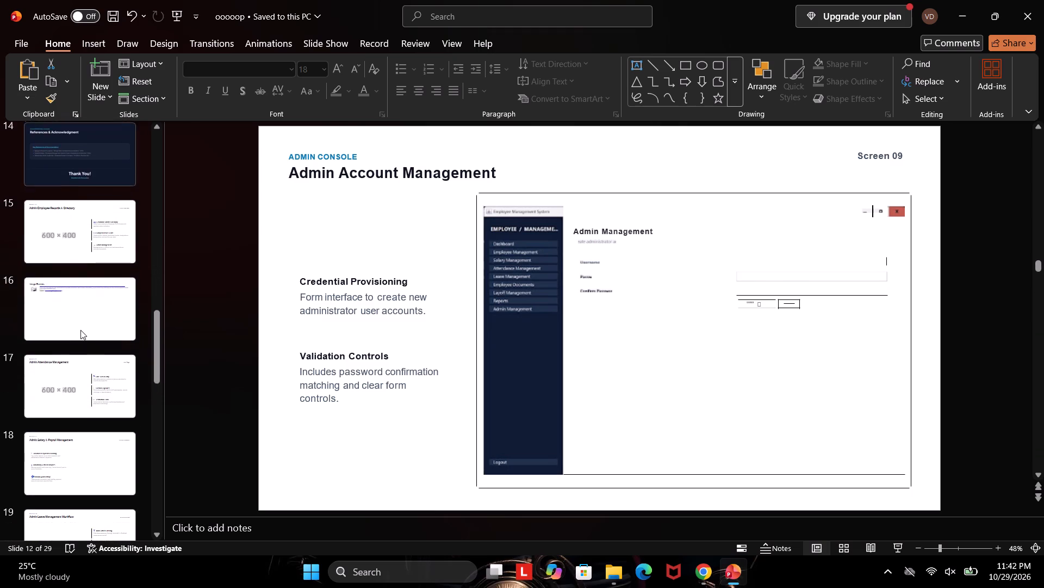
pyautogui.scroll(-17, 79, 330)
pyautogui.scroll(-7, 75, 328)
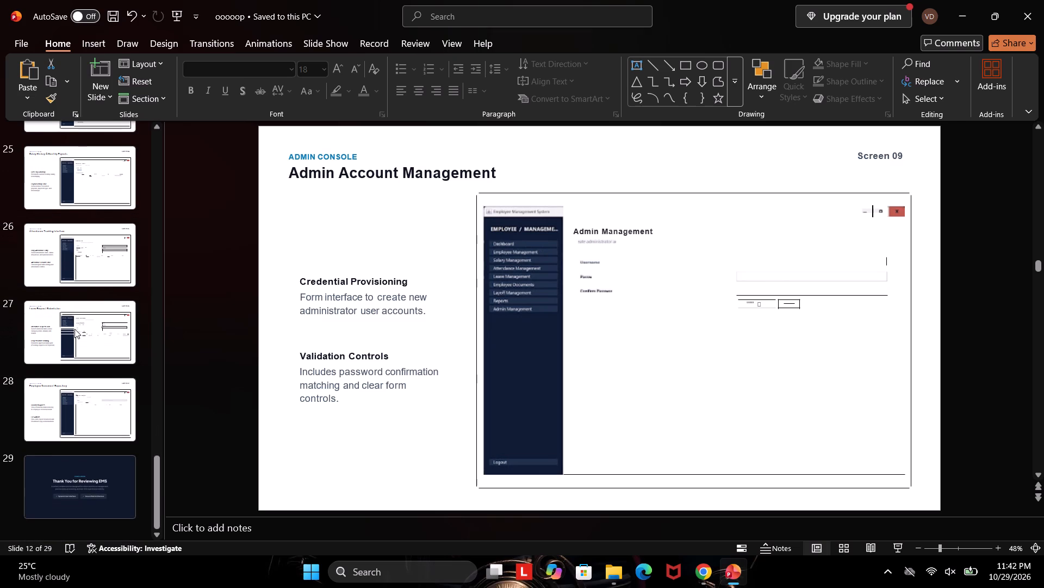
pyautogui.scroll(-3, 74, 329)
pyautogui.moveTo(45, 411); pyautogui.dragTo(67, 383)
pyautogui.scroll(2, 67, 383)
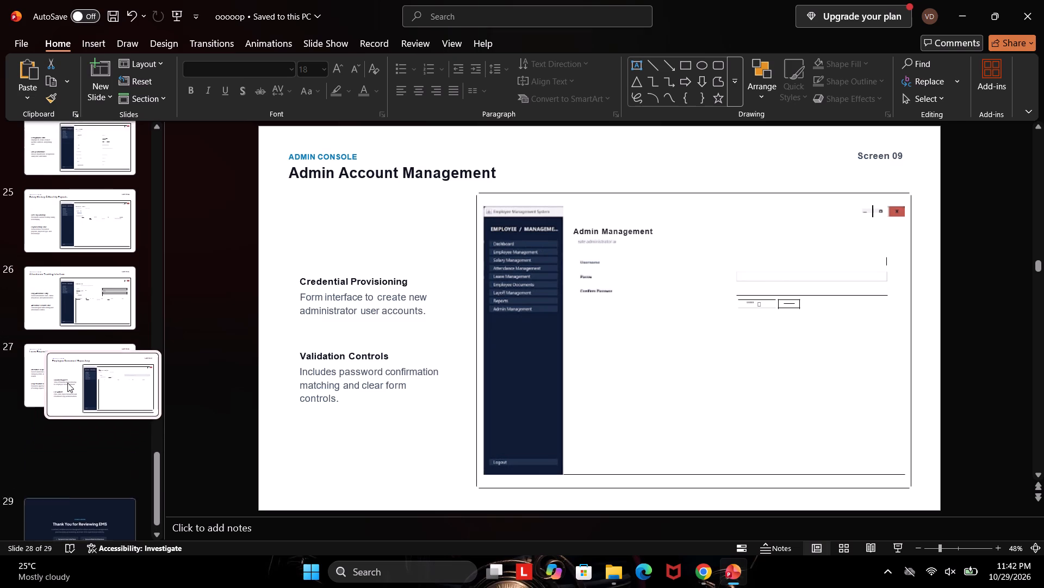
pyautogui.scroll(4, 67, 383)
pyautogui.moveTo(67, 383); pyautogui.dragTo(69, 378)
pyautogui.scroll(17, 69, 379)
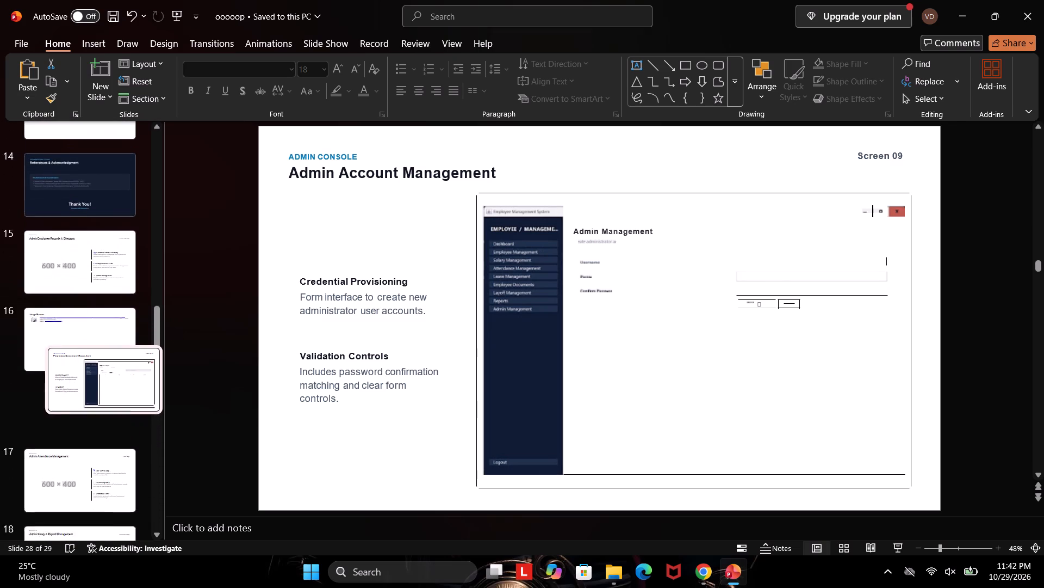
pyautogui.moveTo(69, 378); pyautogui.dragTo(63, 334)
pyautogui.scroll(6, 69, 378)
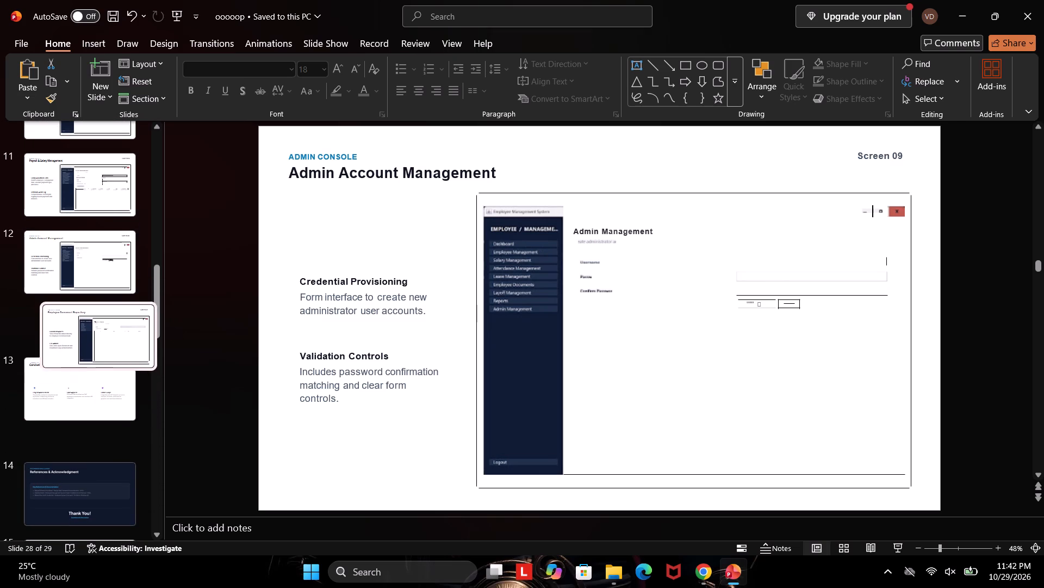
pyautogui.moveTo(63, 334); pyautogui.dragTo(58, 330)
pyautogui.click(58, 330)
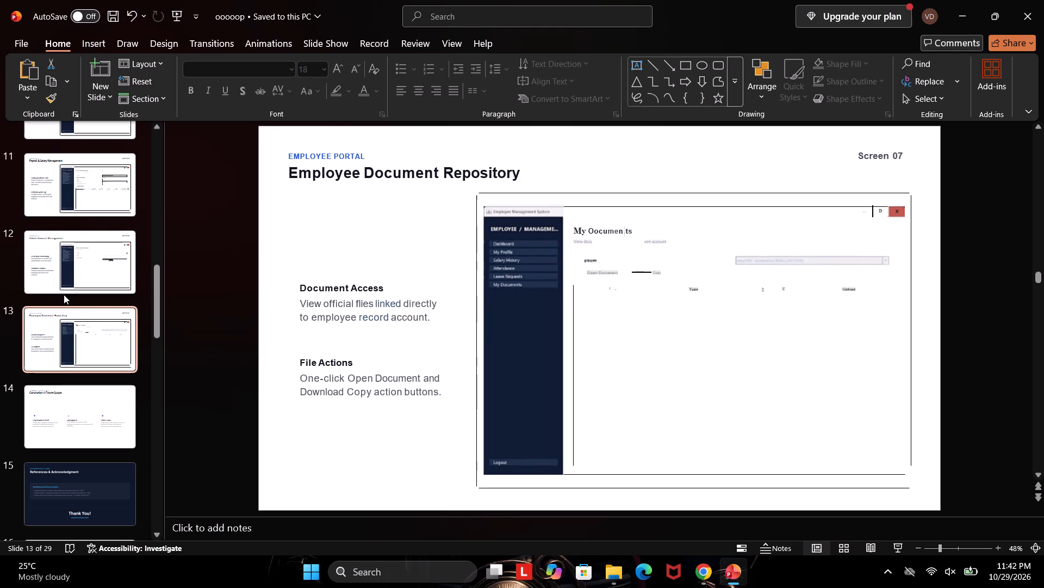
# Review the reordered slides from Admin Account Management back to slide 8 to check their sequence and interface pictures.
pyautogui.click(64, 275)
pyautogui.click(88, 190)
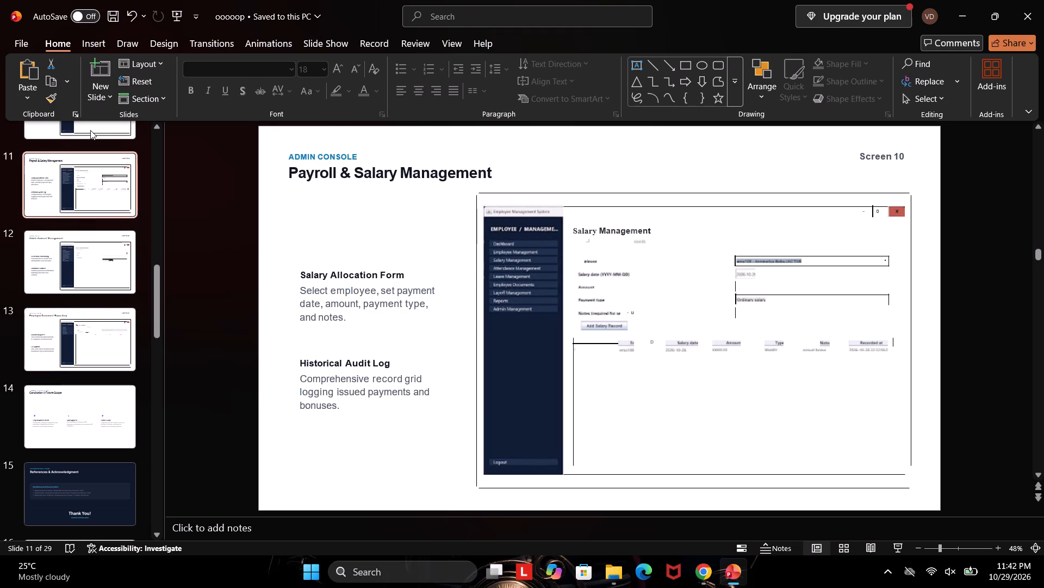
pyautogui.click(90, 130)
pyautogui.scroll(3, 101, 171)
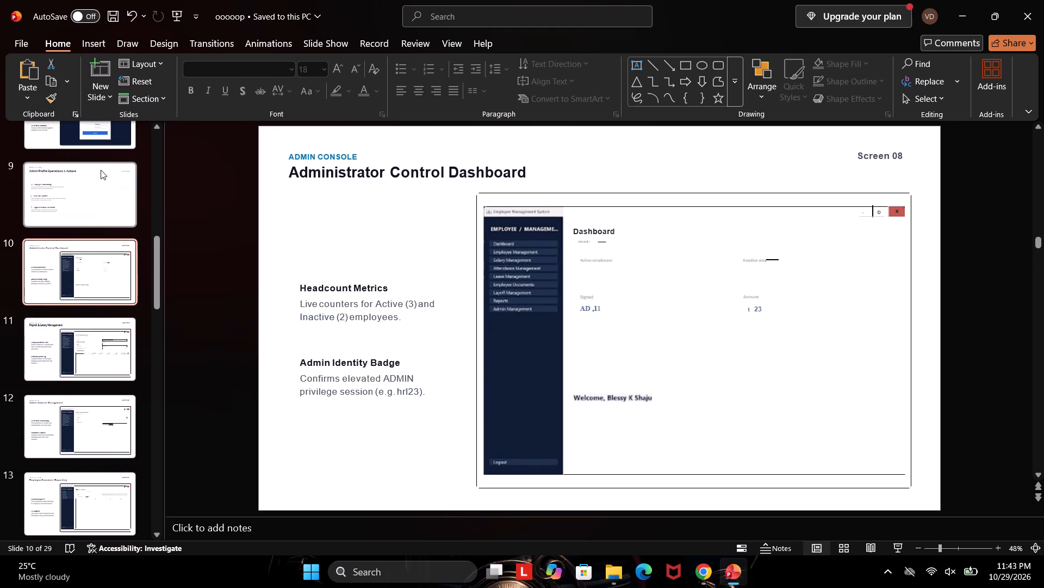
pyautogui.click(75, 181)
pyautogui.scroll(2, 79, 169)
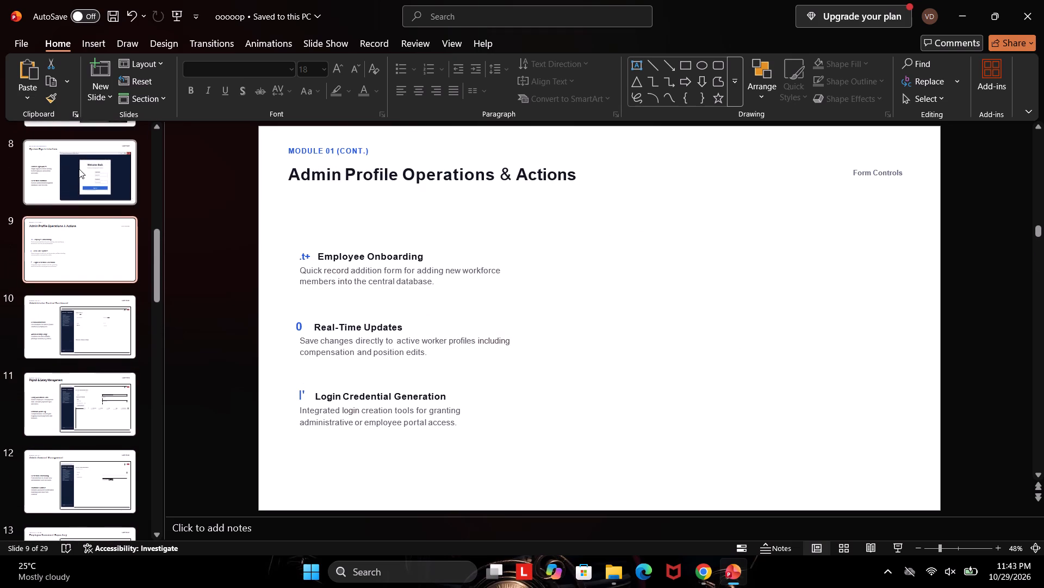
pyautogui.click(79, 169)
pyautogui.click(103, 272)
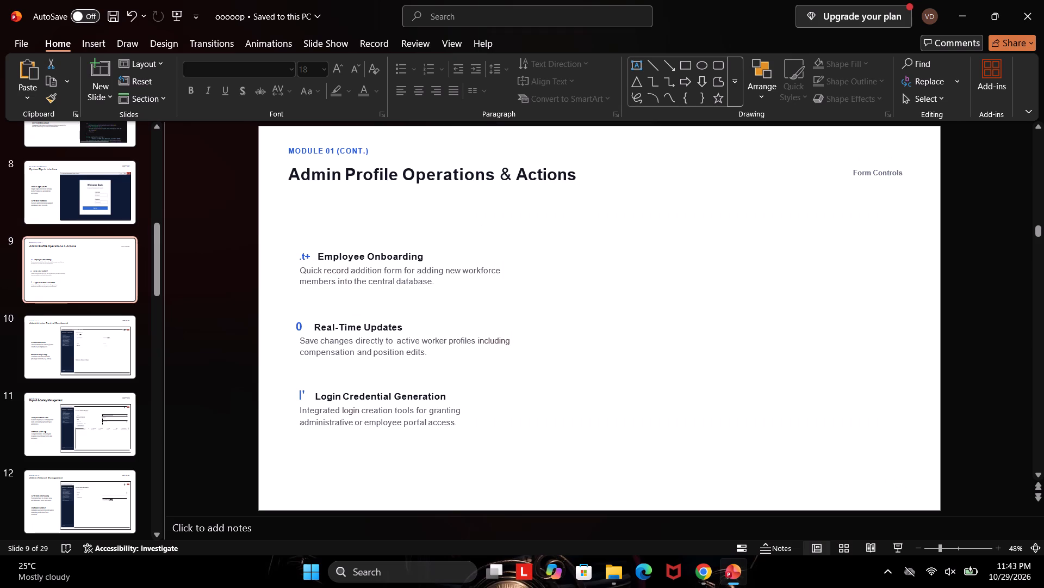
# Cut the dark navigation sidebar picture from the interface mock-up on the Administrator Control Dashboard slide.
pyautogui.click(104, 350)
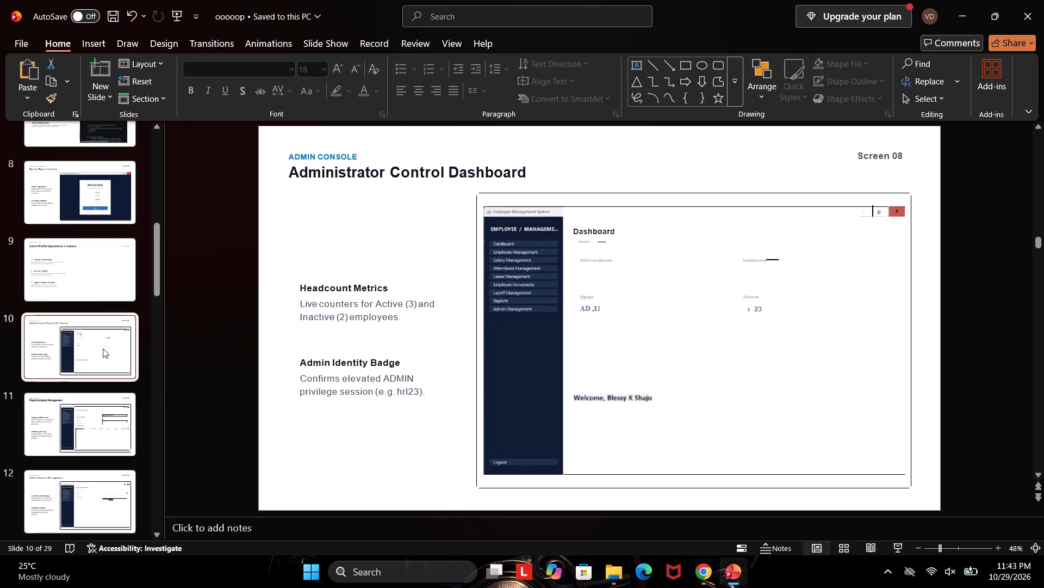
pyautogui.rightClick(750, 286)
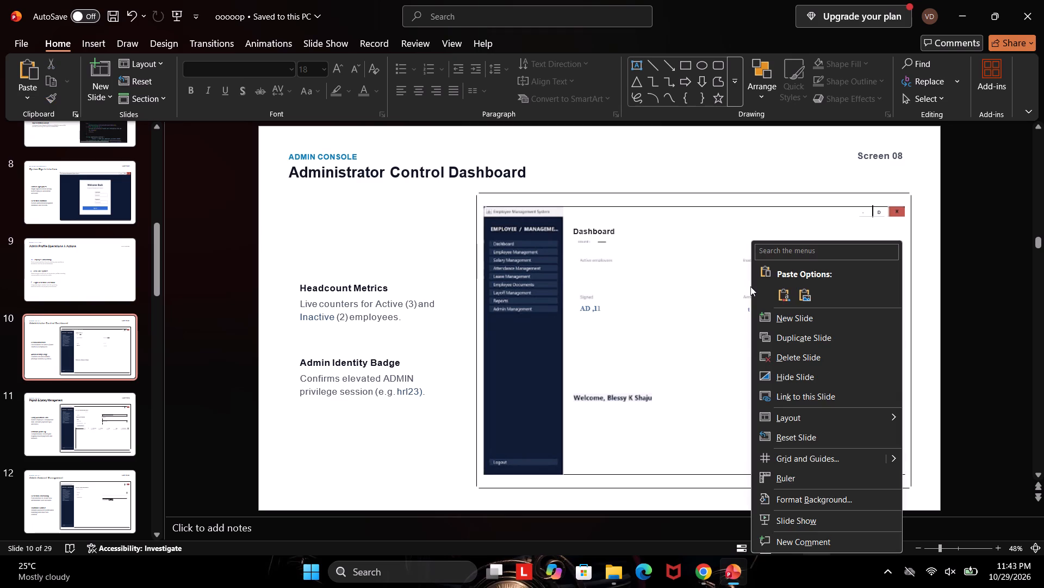
pyautogui.doubleClick(664, 293)
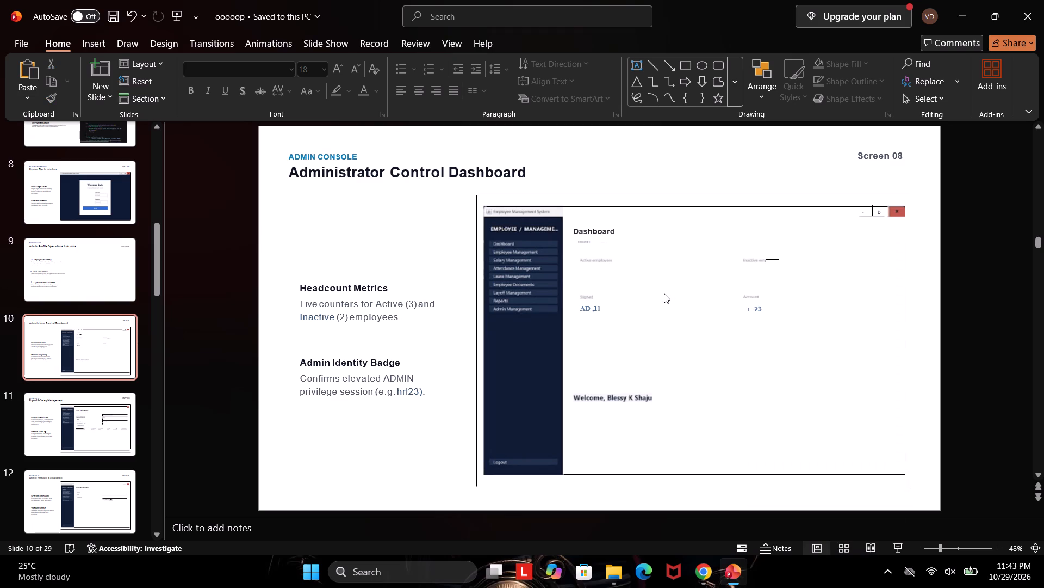
pyautogui.moveTo(507, 234); pyautogui.dragTo(537, 254)
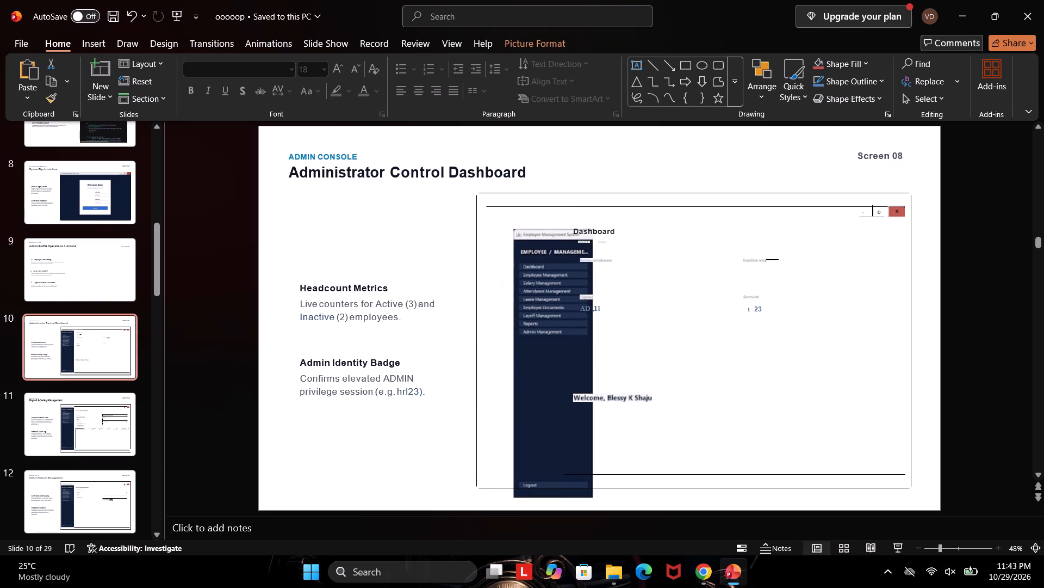
pyautogui.moveTo(537, 254); pyautogui.dragTo(519, 234)
pyautogui.click(519, 234)
pyautogui.rightClick(519, 234)
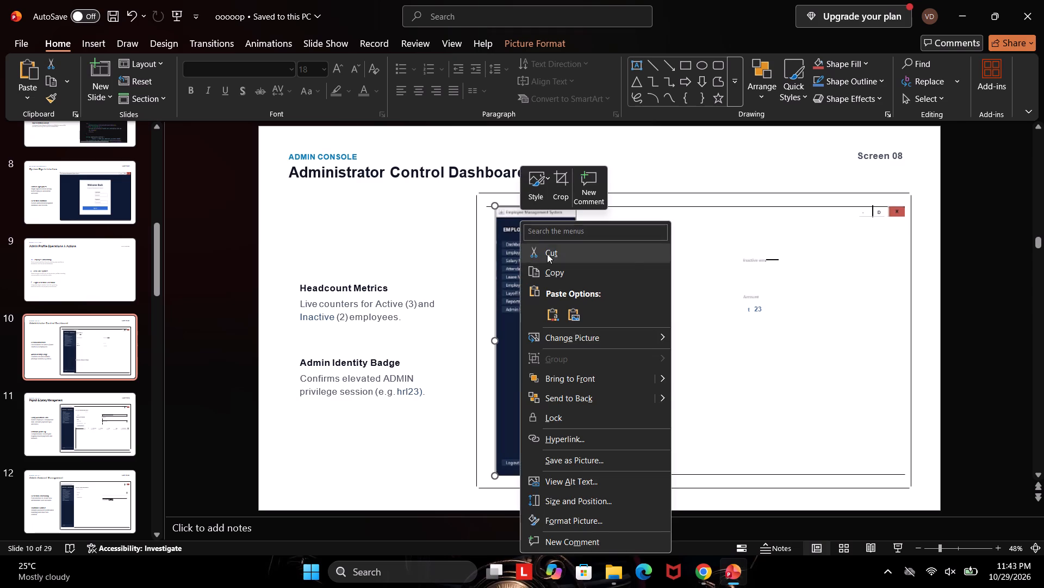
pyautogui.click(547, 254)
# Delete the Dashboard heading, the employee and sign-in labels and values, and the welcome line from inside the mock-up frame.
pyautogui.click(574, 233)
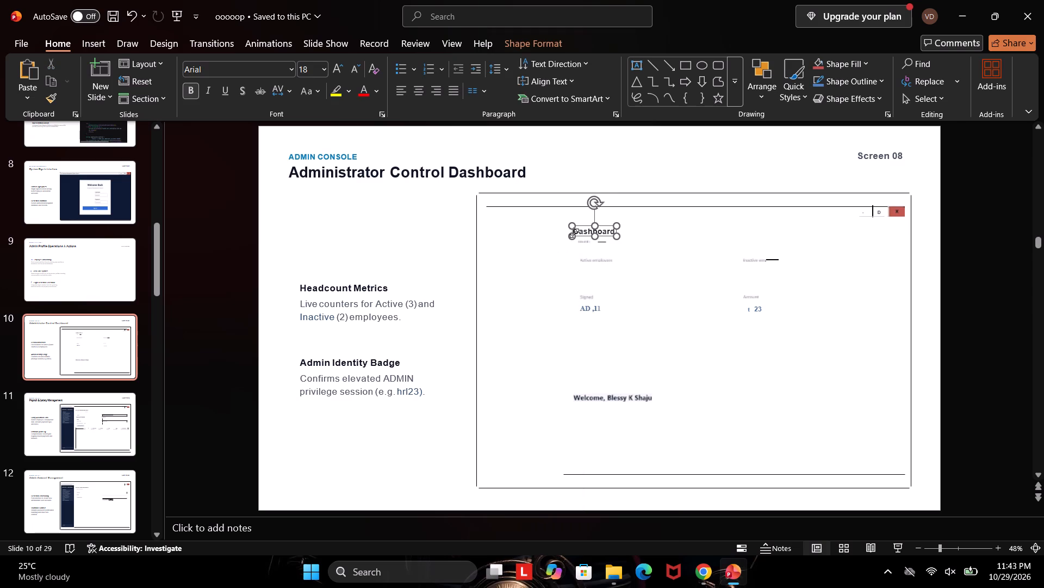
pyautogui.moveTo(530, 229); pyautogui.dragTo(558, 229)
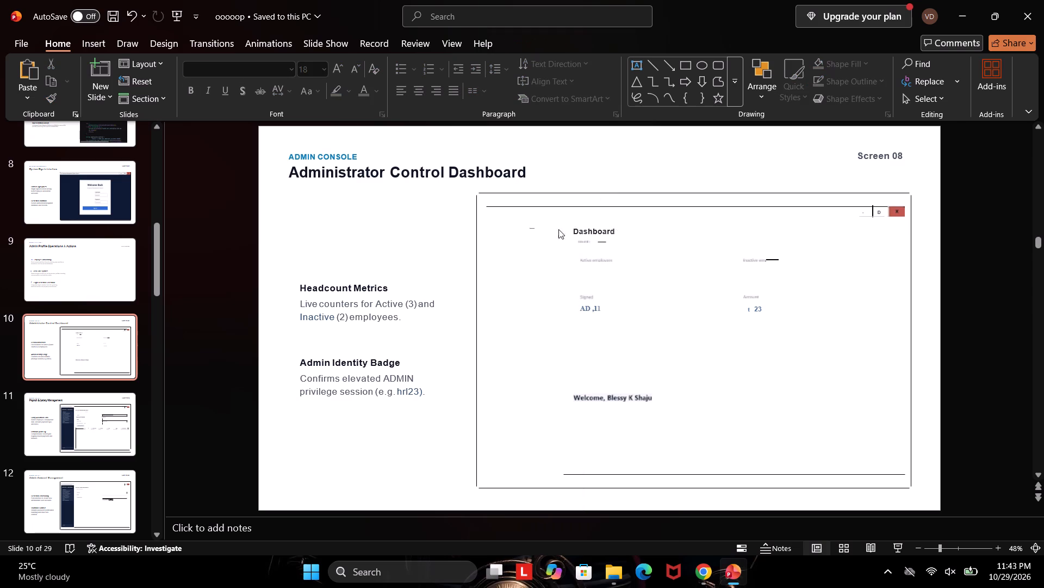
pyautogui.moveTo(558, 229); pyautogui.dragTo(835, 426)
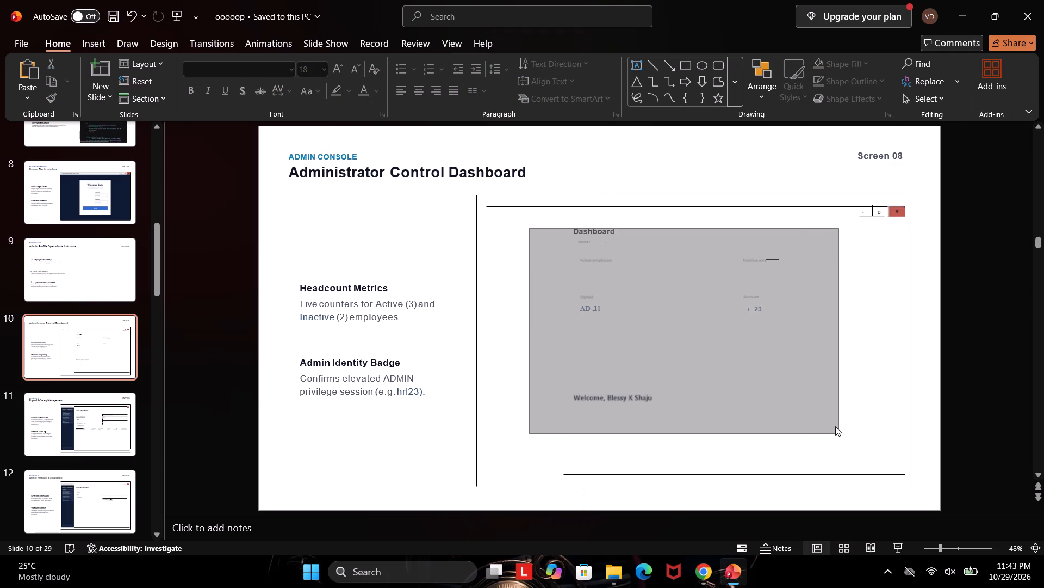
pyautogui.moveTo(835, 426); pyautogui.dragTo(838, 431)
pyautogui.press('BackSpace')
pyautogui.rightClick(838, 431)
pyautogui.click(838, 431)
pyautogui.rightClick(838, 430)
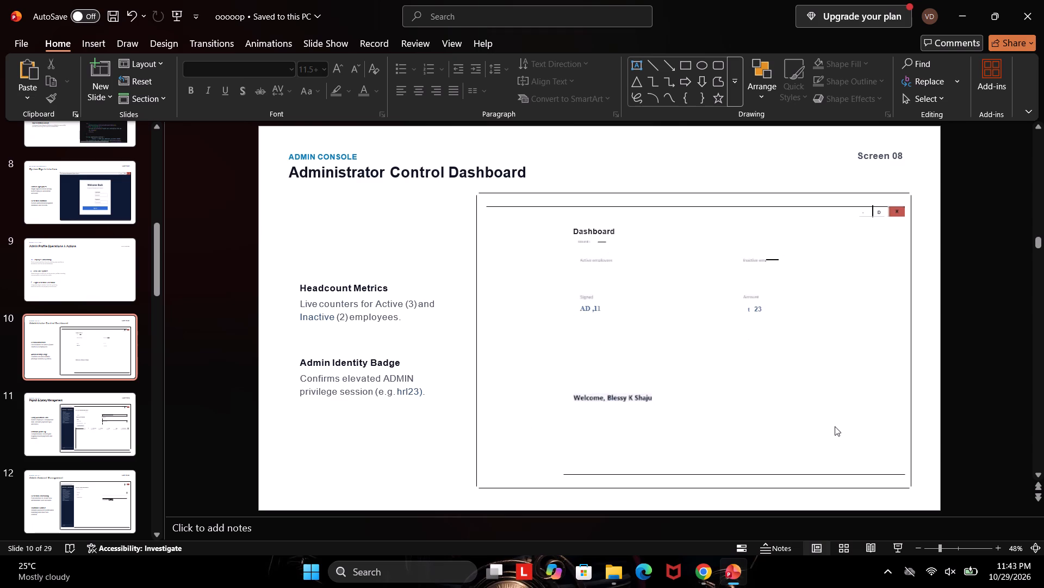
pyautogui.moveTo(803, 436); pyautogui.dragTo(769, 414, button='right')
pyautogui.moveTo(768, 409); pyautogui.dragTo(681, 375)
pyautogui.moveTo(567, 225); pyautogui.dragTo(774, 437)
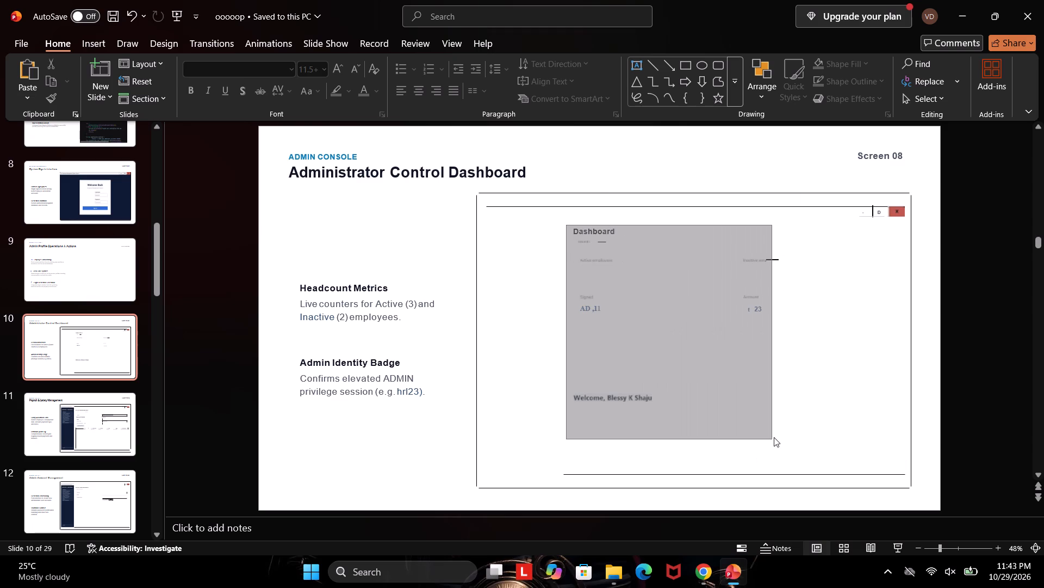
pyautogui.moveTo(774, 437); pyautogui.dragTo(790, 439)
pyautogui.press('BackSpace')
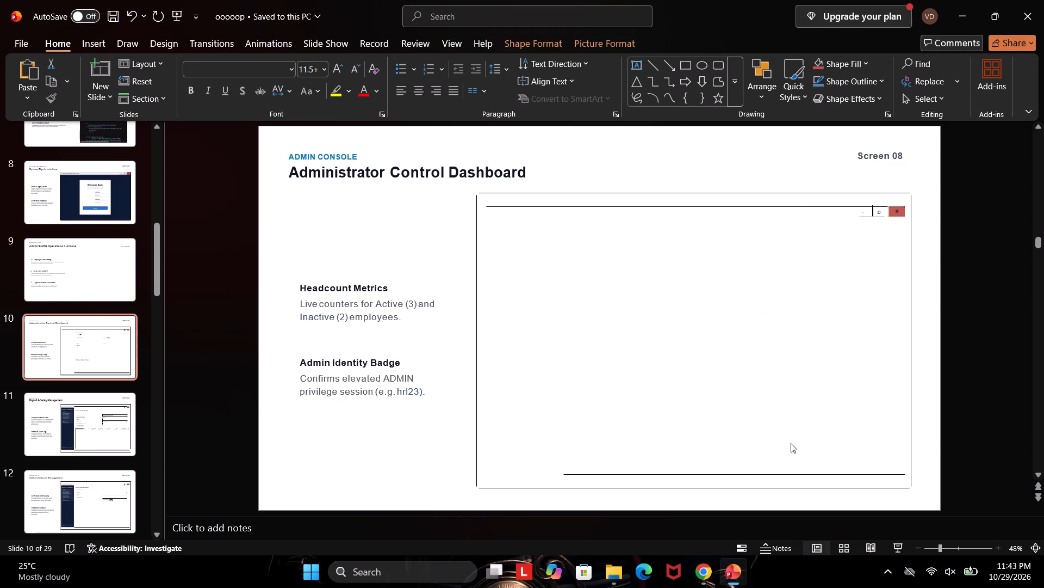
# Delete the mock-up's window control marks, red close box and inner top and bottom lines, and shift the frame's right line to meet its top line.
pyautogui.click(867, 212)
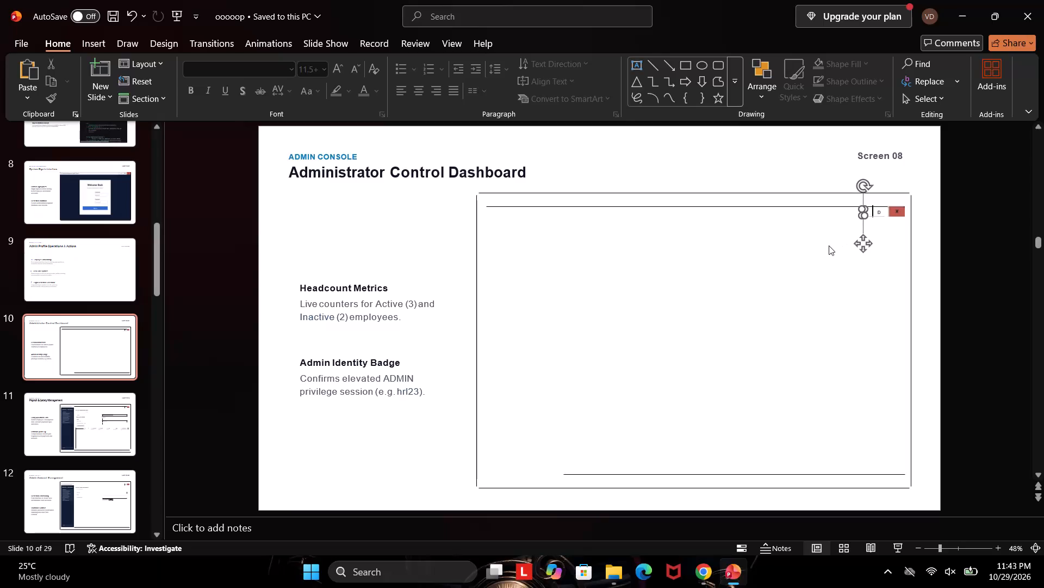
pyautogui.press('BackSpace')
pyautogui.click(906, 225)
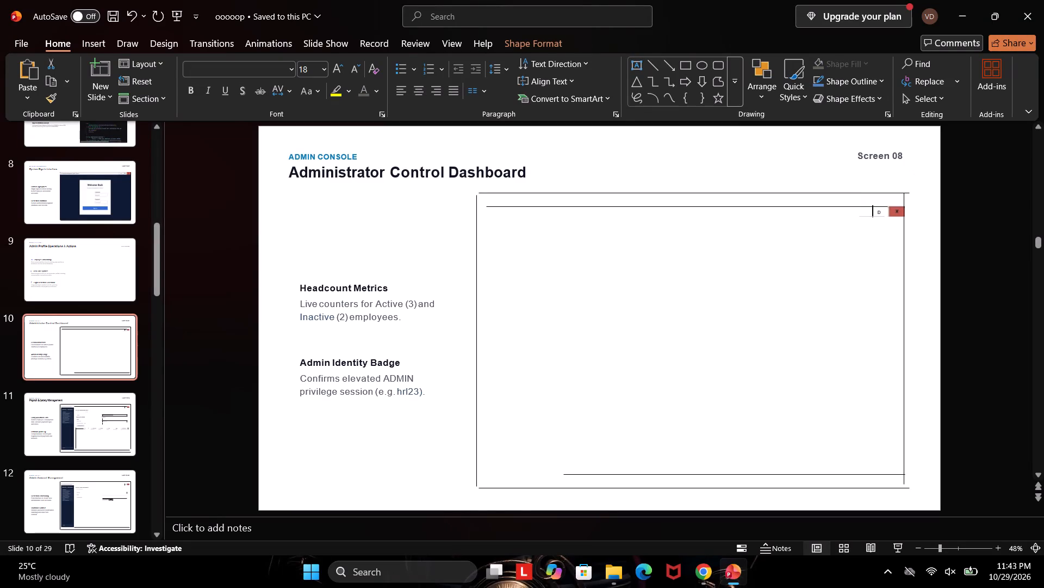
pyautogui.click(895, 228)
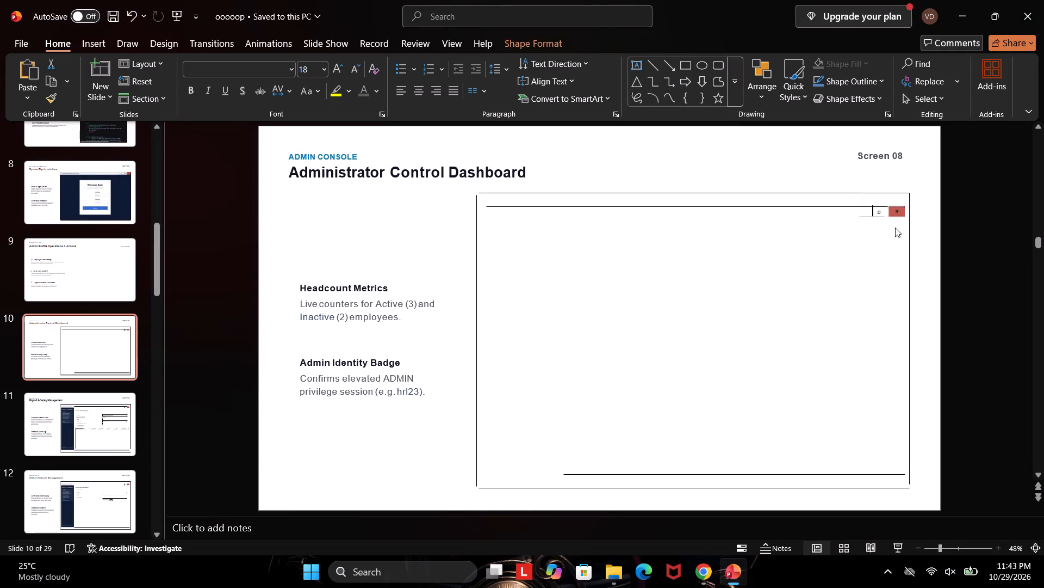
pyautogui.moveTo(893, 223); pyautogui.dragTo(757, 202)
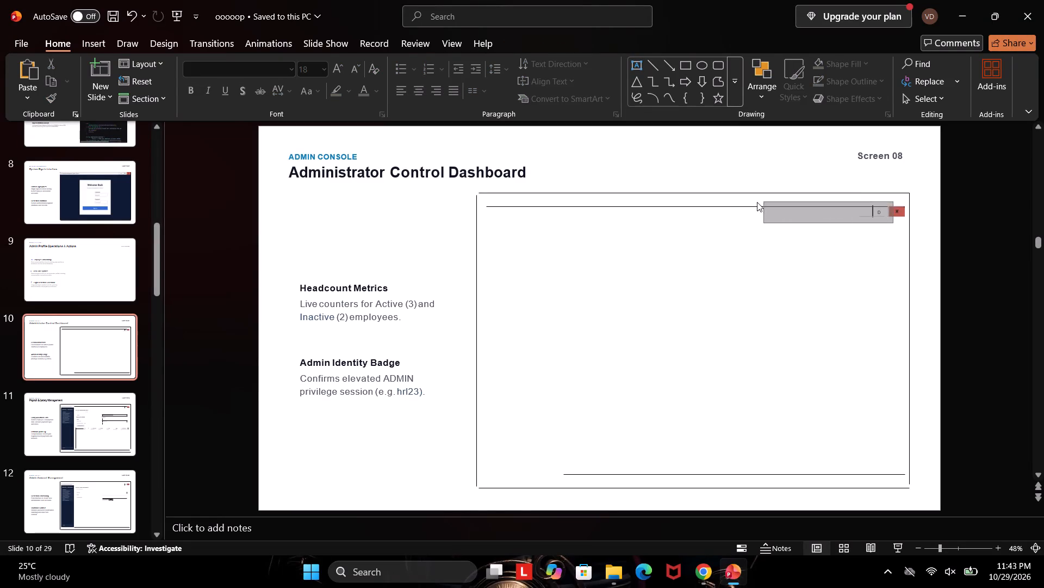
pyautogui.moveTo(757, 202); pyautogui.dragTo(487, 201)
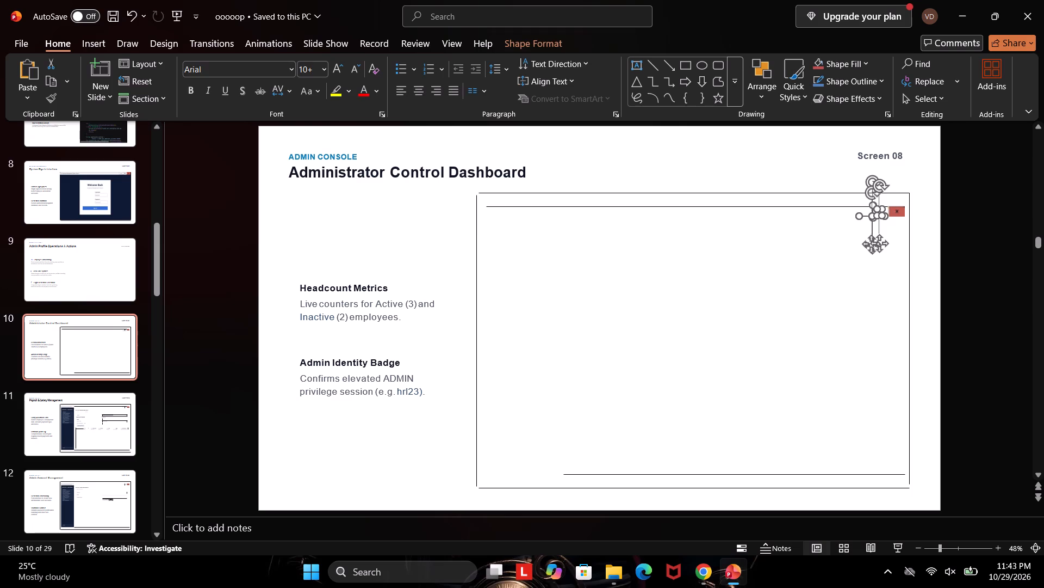
pyautogui.press('BackSpace')
pyautogui.click(887, 211)
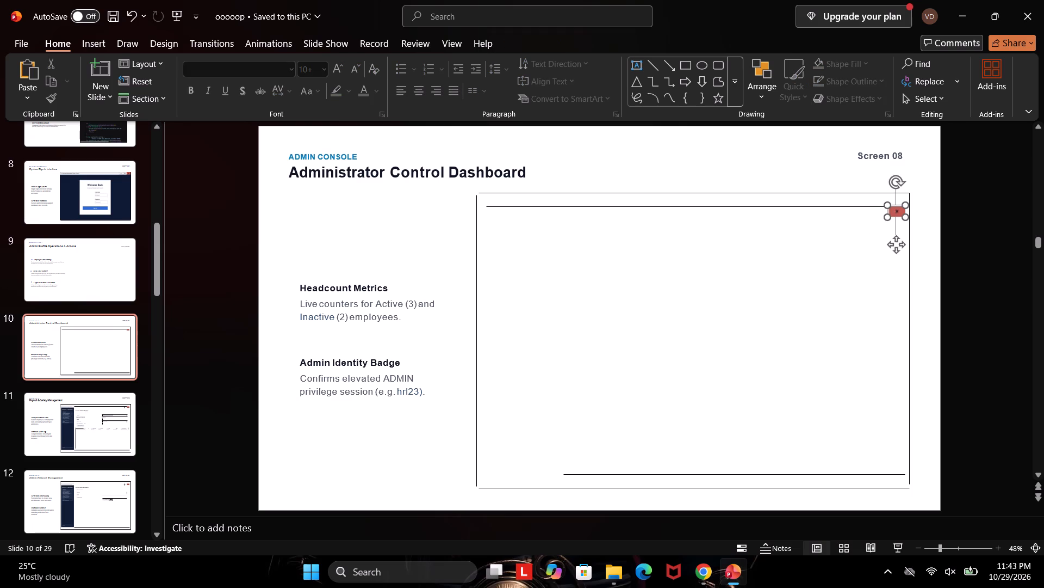
pyautogui.press('BackSpace')
pyautogui.click(875, 208)
pyautogui.press('BackSpace')
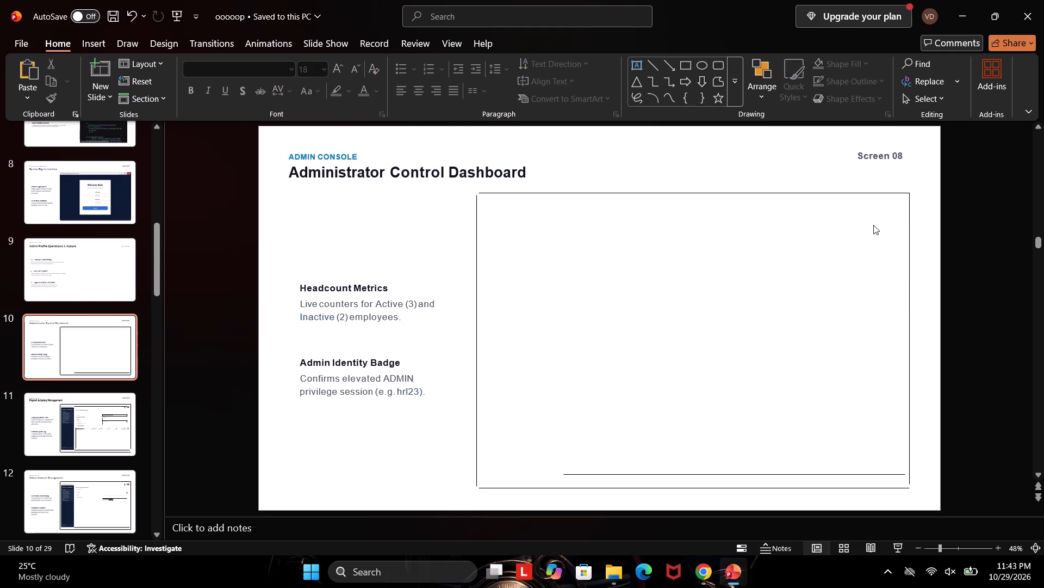
pyautogui.click(849, 473)
pyautogui.press('BackSpace')
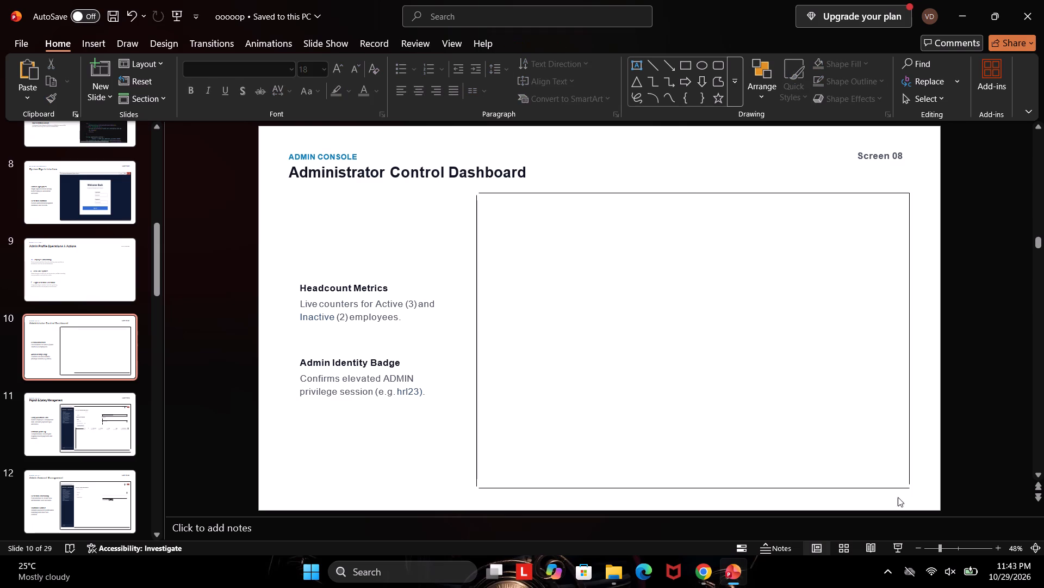
# Shift the bottom and left border lines of the empty frame slightly inward so that the frame's corners meet.
pyautogui.click(898, 489)
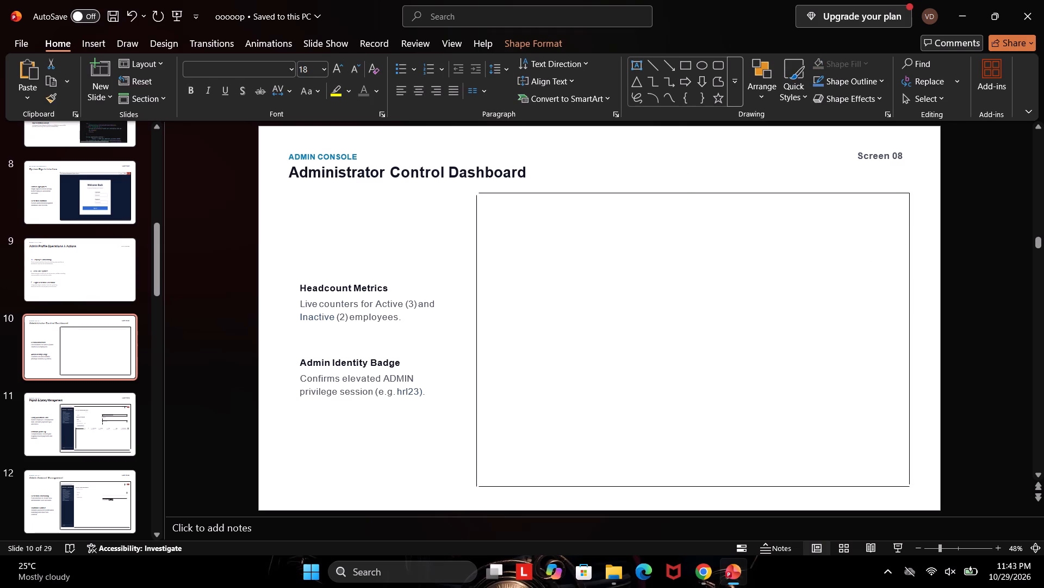
pyautogui.click(477, 450)
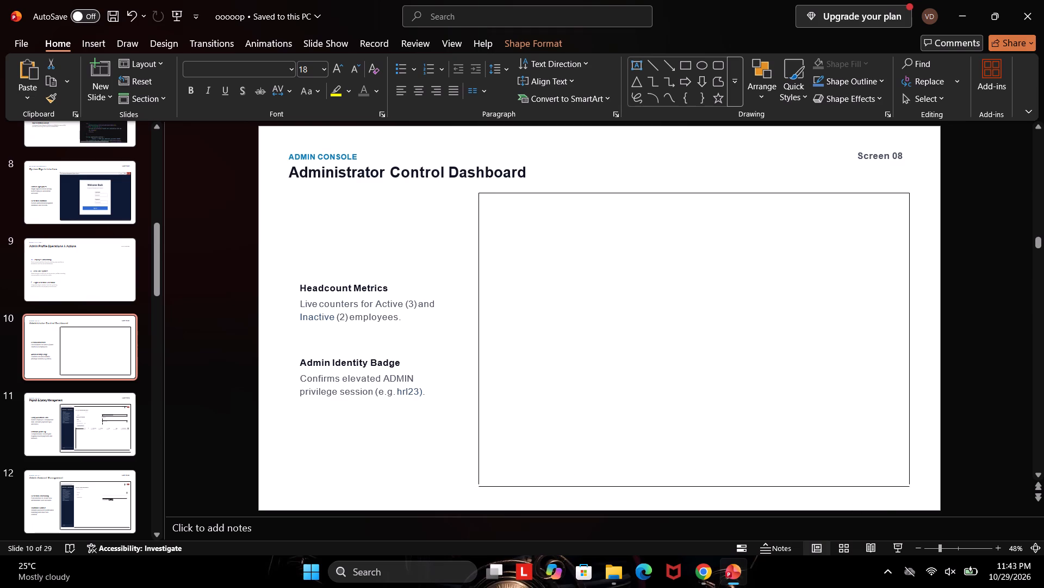
pyautogui.click(481, 448)
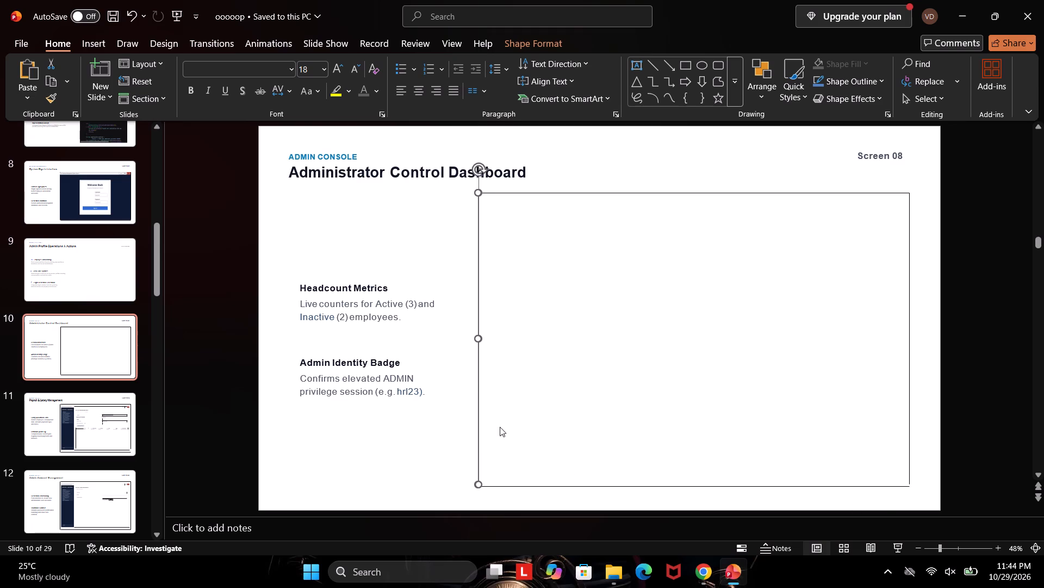
pyautogui.click(436, 244)
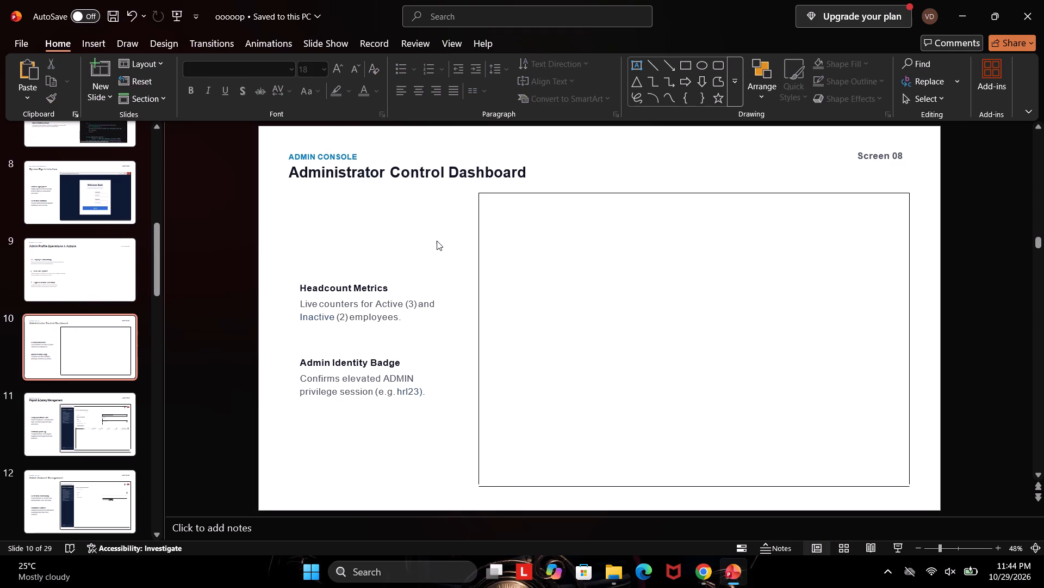
# Open the Admin Profile Operations & Actions slide.
pyautogui.click(54, 271)
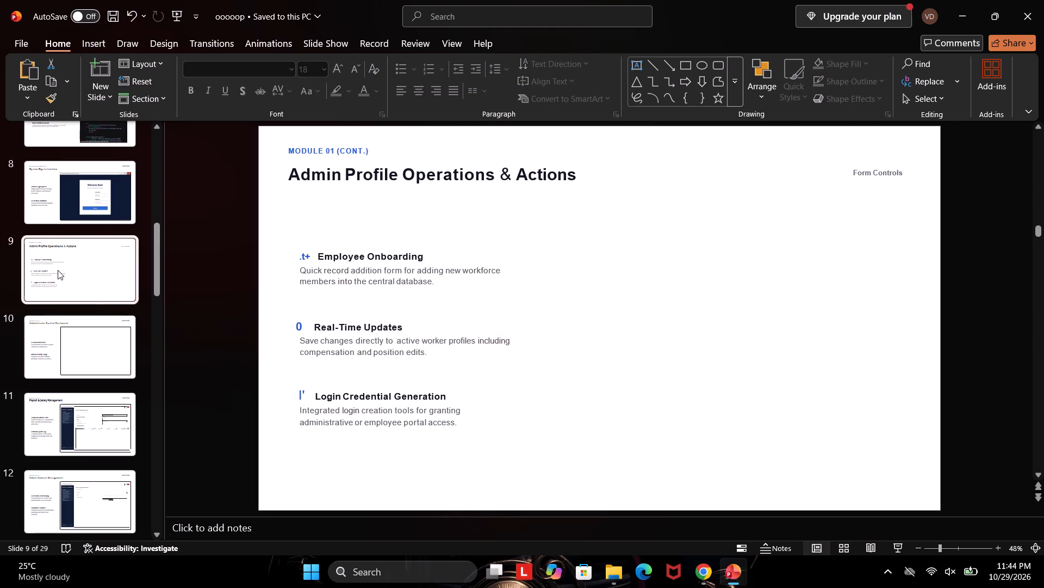
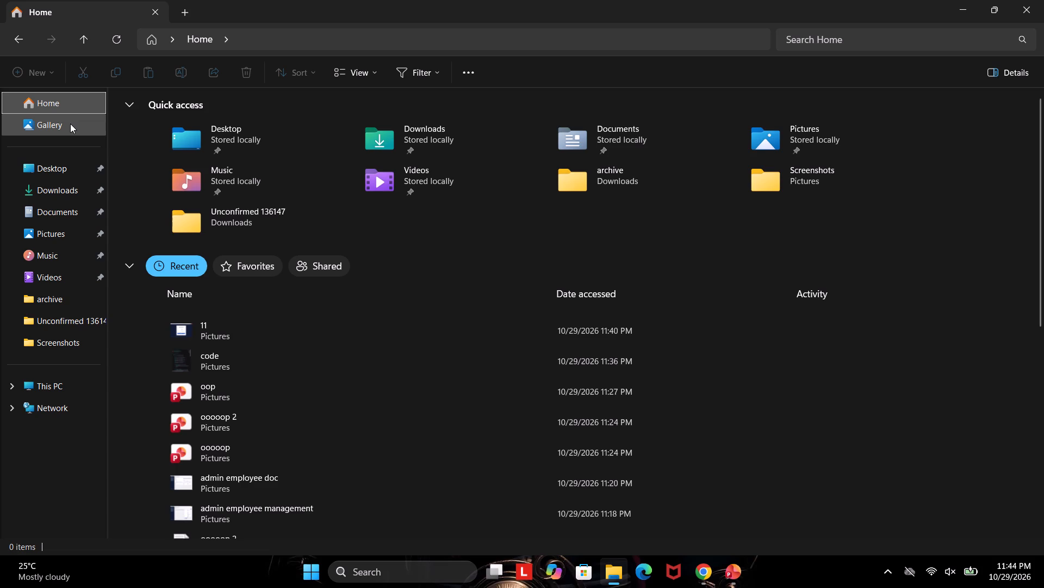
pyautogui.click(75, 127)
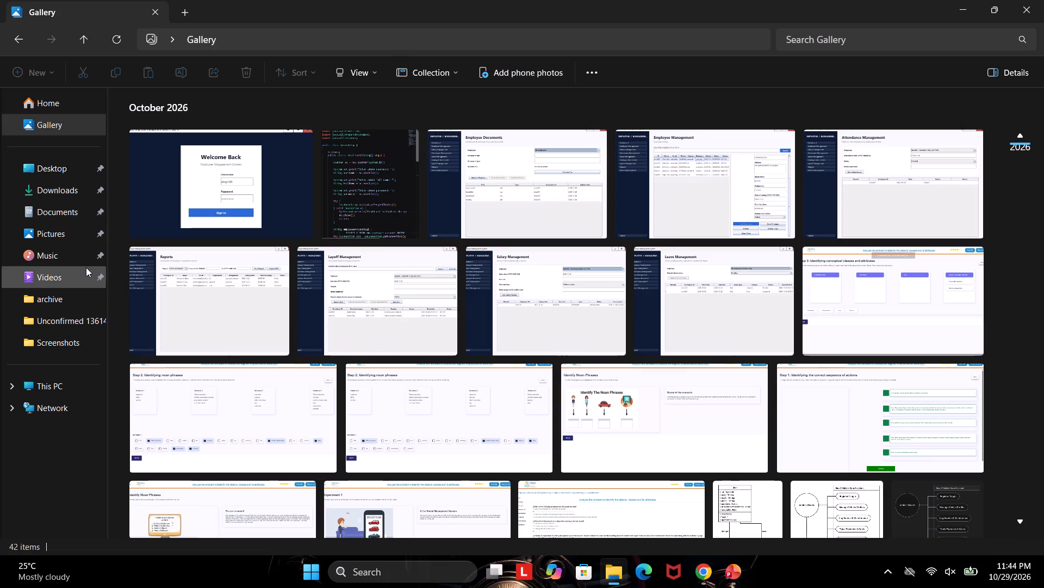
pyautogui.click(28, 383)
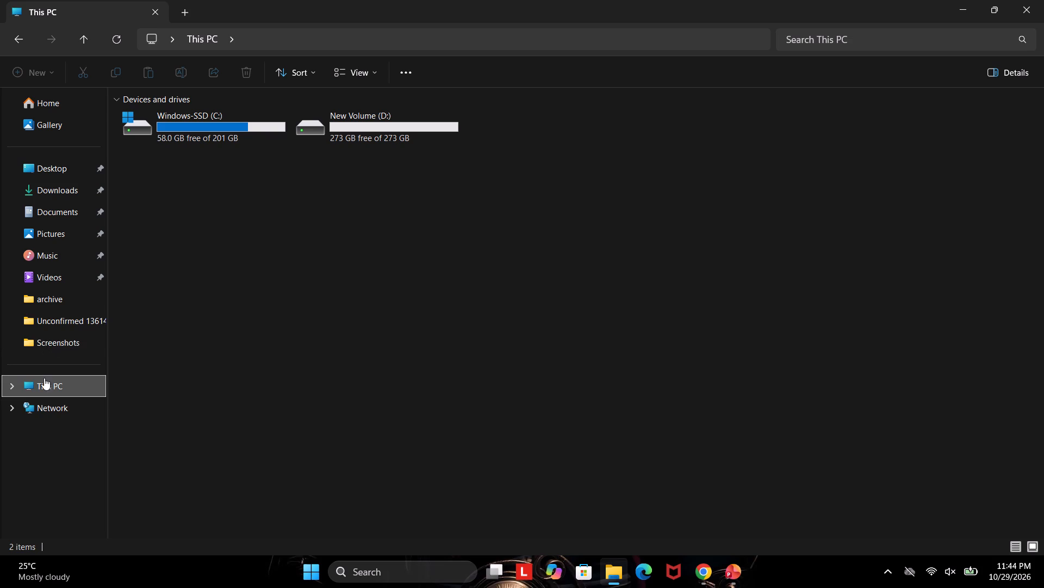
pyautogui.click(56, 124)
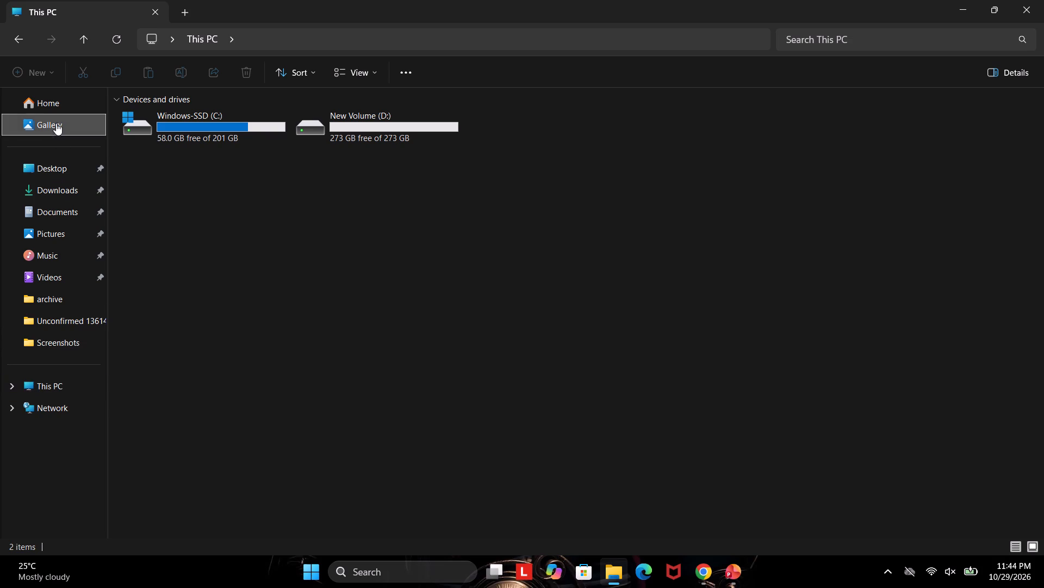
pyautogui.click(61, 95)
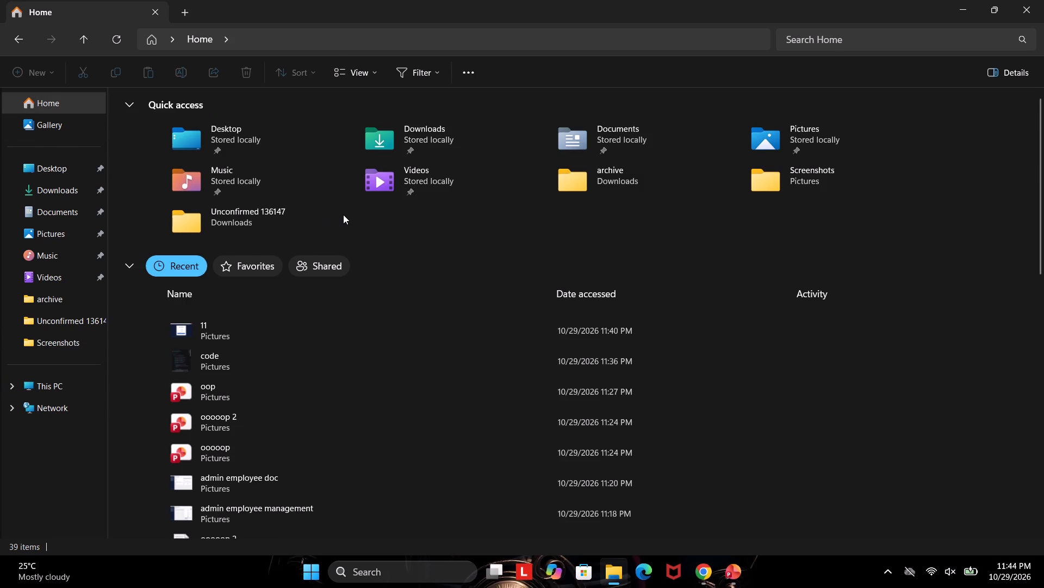
# Look through the recent files in File Explorer for an interface picture to fill the empty mock-up frame.
pyautogui.scroll(-7, 344, 215)
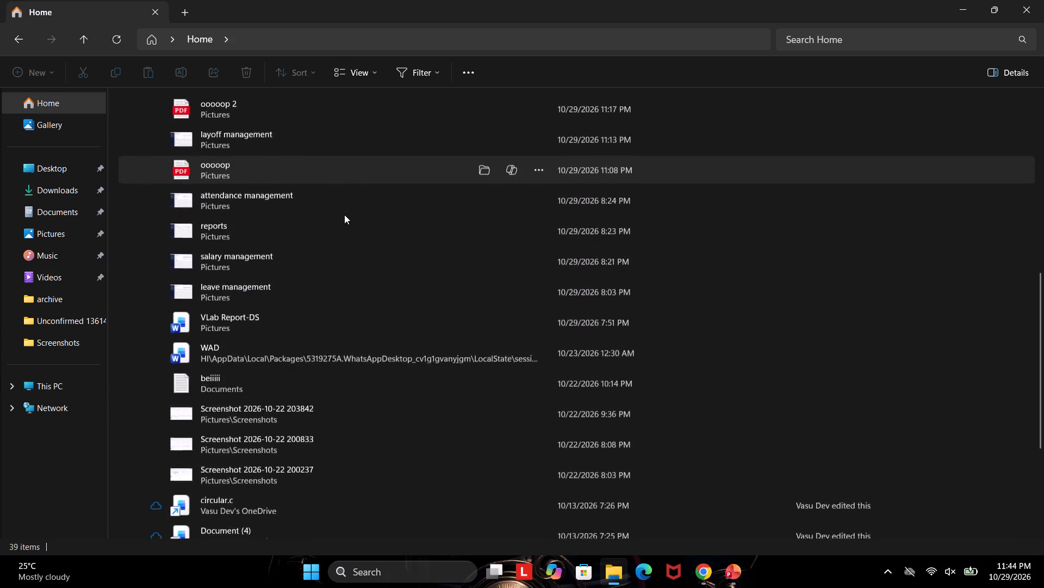
pyautogui.scroll(12, 344, 215)
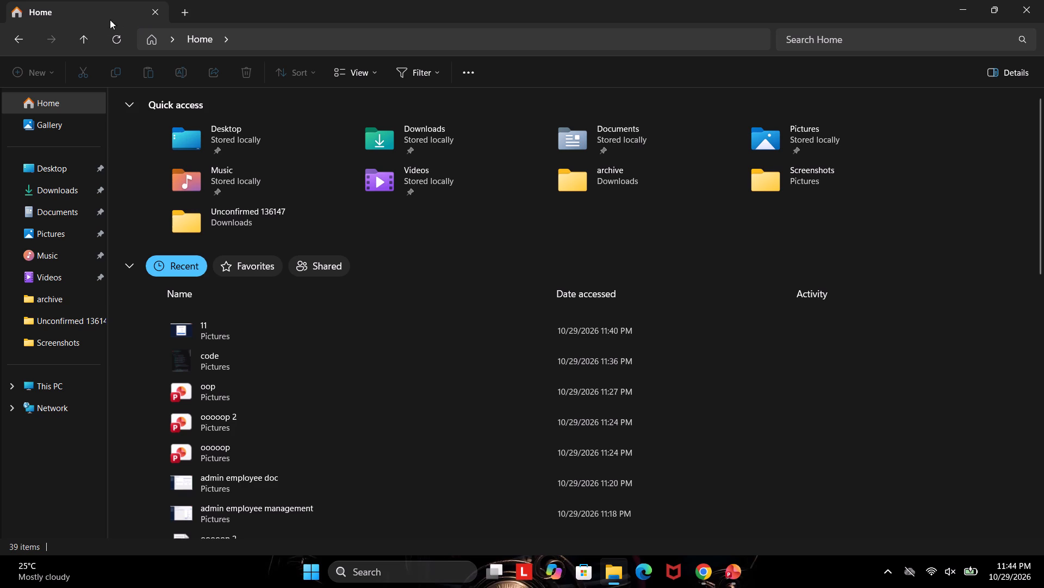
pyautogui.click(47, 77)
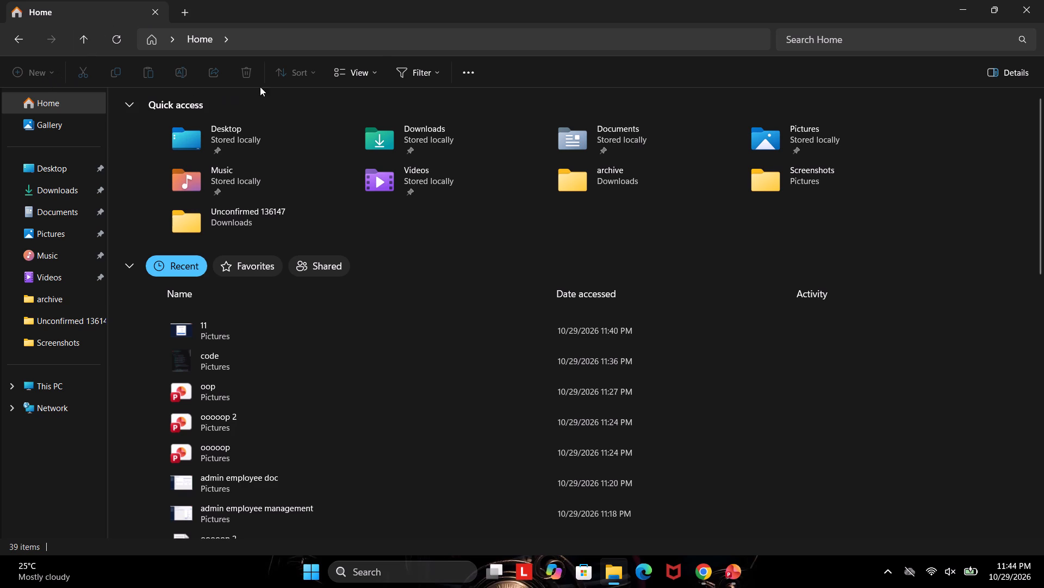
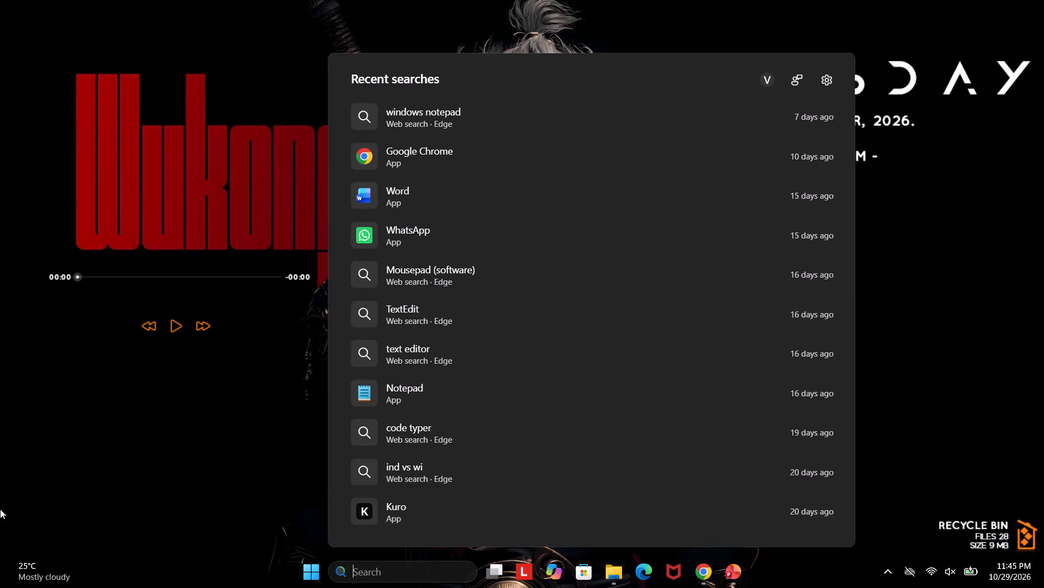
# Search the computer for "bin" and check the semver bin folder, its script file and the parent PROJECT WAD folders for the missing picture.
pyautogui.write('bi')
pyautogui.press('n')
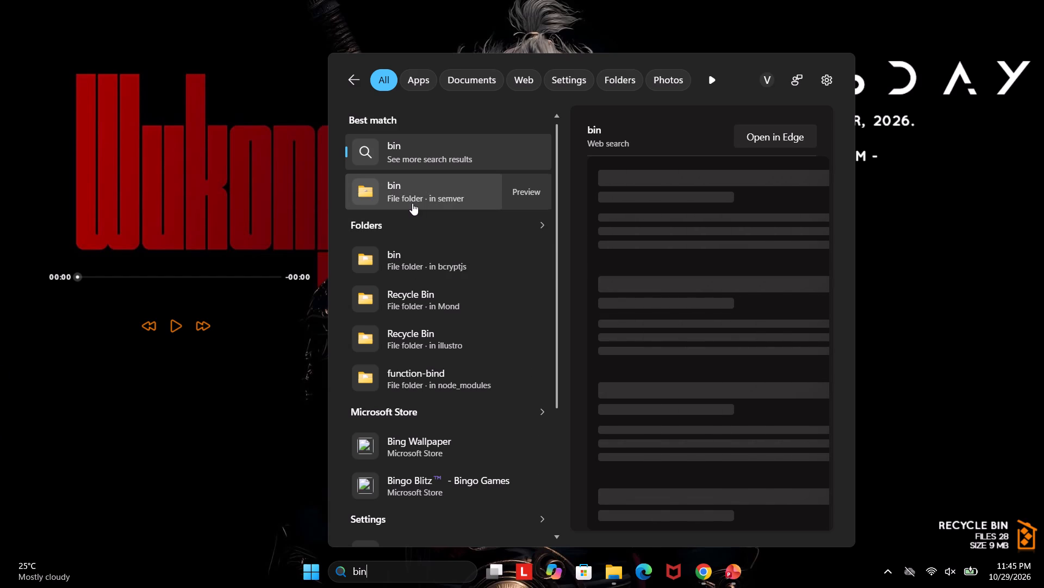
pyautogui.click(412, 203)
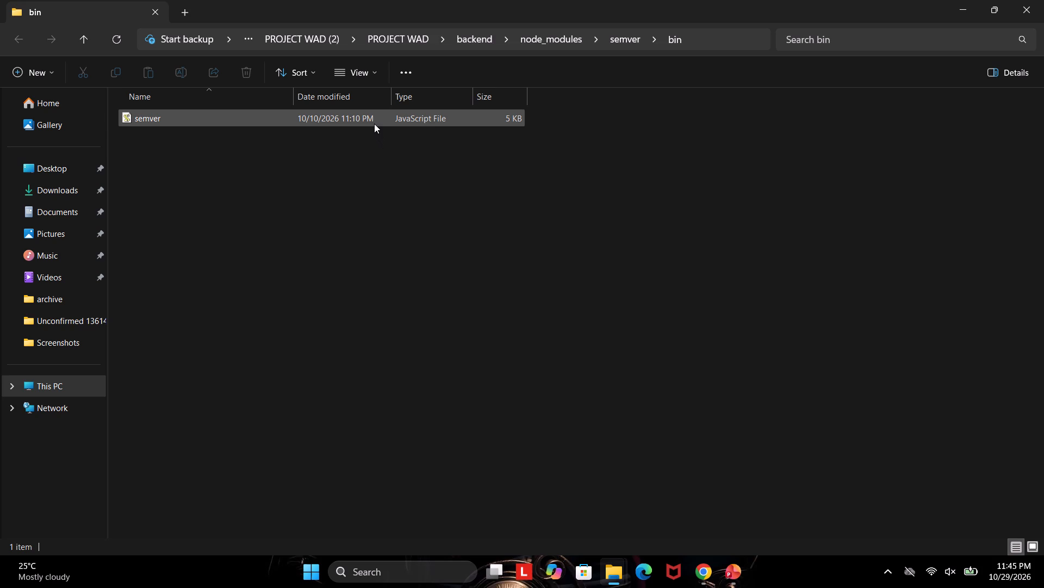
pyautogui.doubleClick(374, 119)
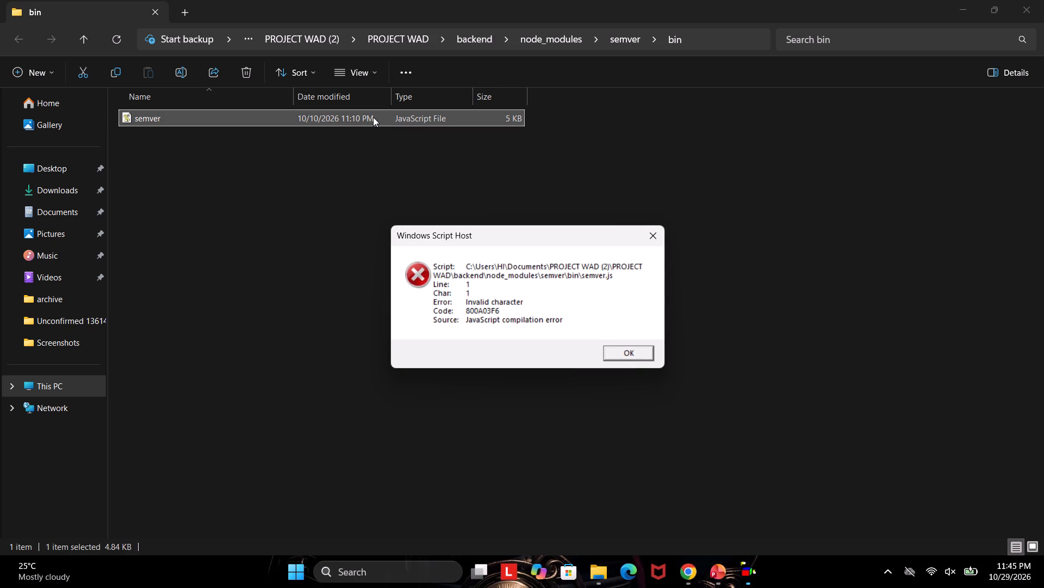
pyautogui.click(643, 356)
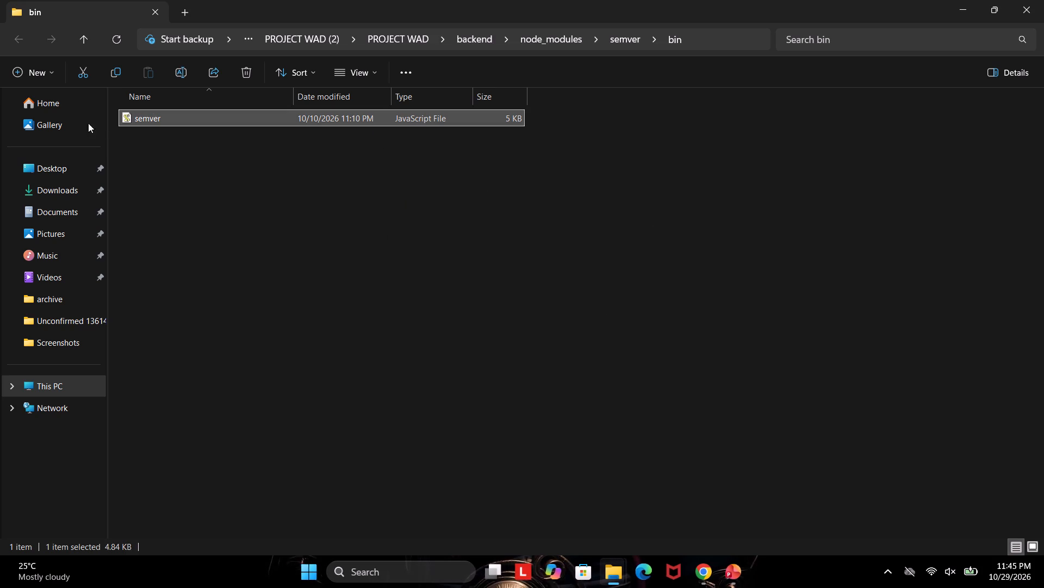
pyautogui.click(672, 43)
pyautogui.click(641, 36)
pyautogui.click(570, 40)
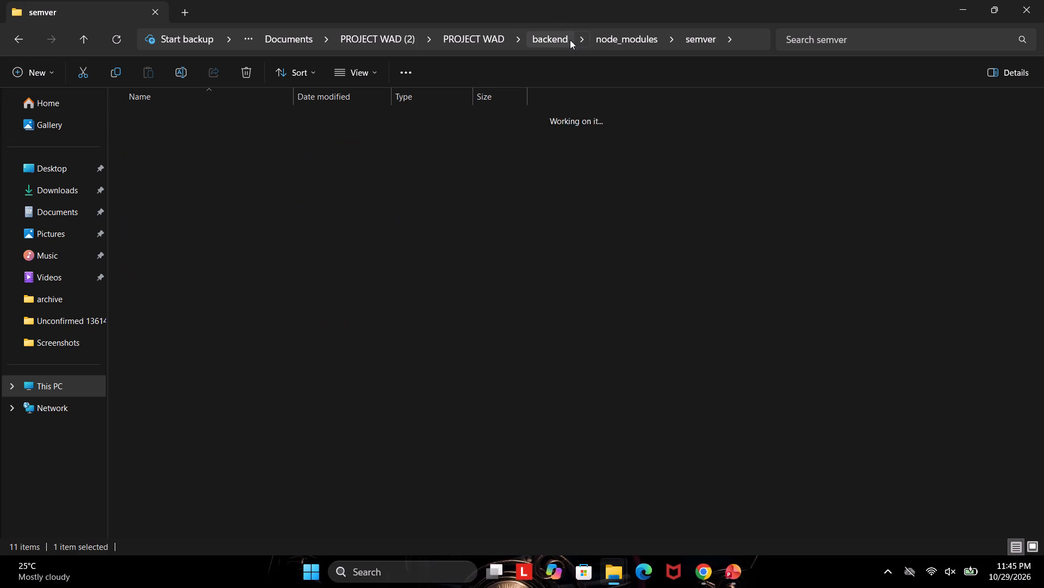
pyautogui.click(544, 38)
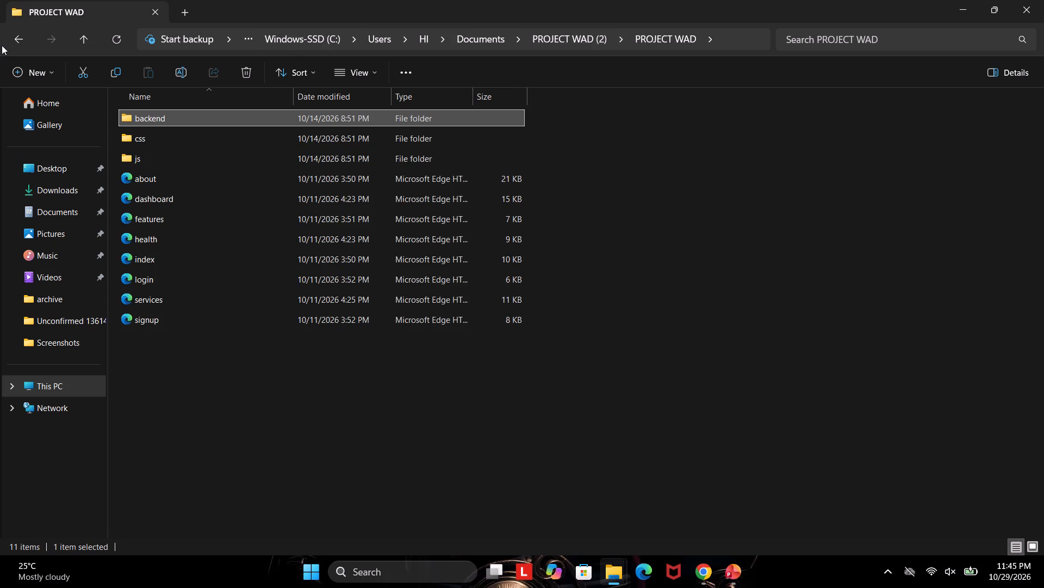
pyautogui.tripleClick(14, 37)
pyautogui.tripleClick(14, 37)
pyautogui.click(14, 37)
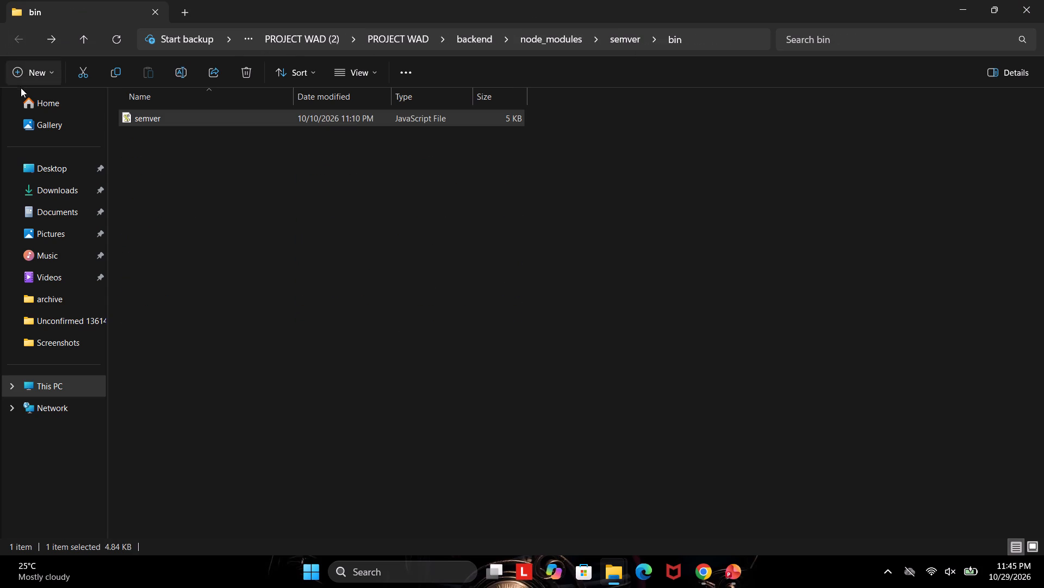
# Look through Home's recent files and the archive, Unconfirmed 136147, Screenshots, This PC and Network locations for the missing interface picture.
pyautogui.click(43, 111)
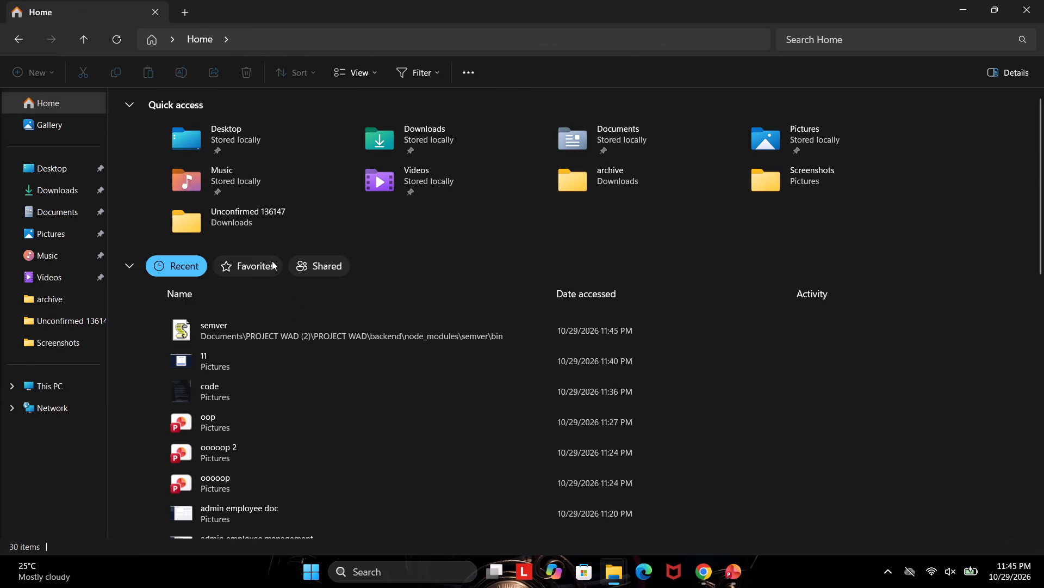
pyautogui.click(130, 267)
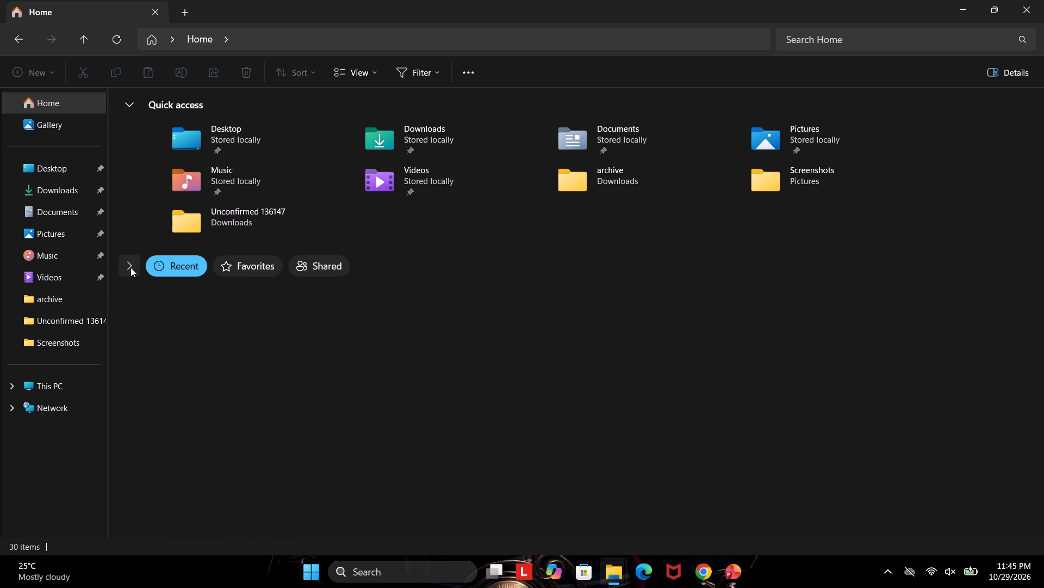
pyautogui.click(130, 267)
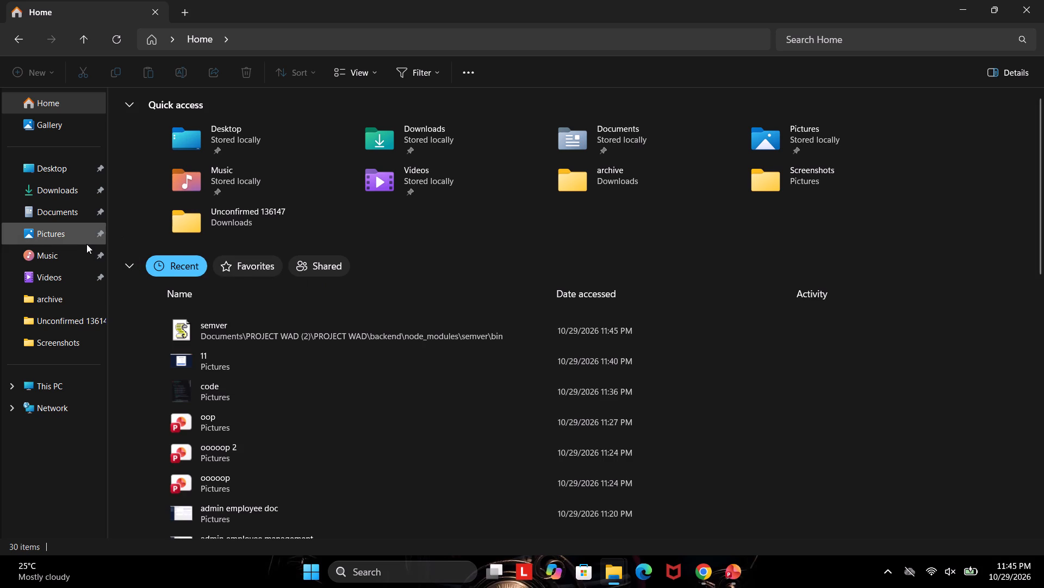
pyautogui.click(88, 296)
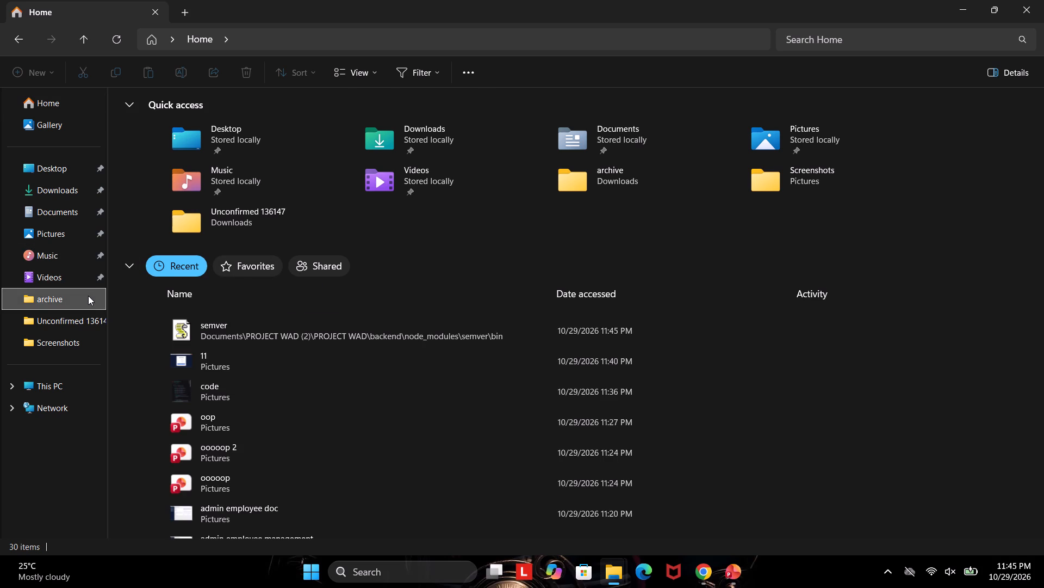
pyautogui.click(83, 320)
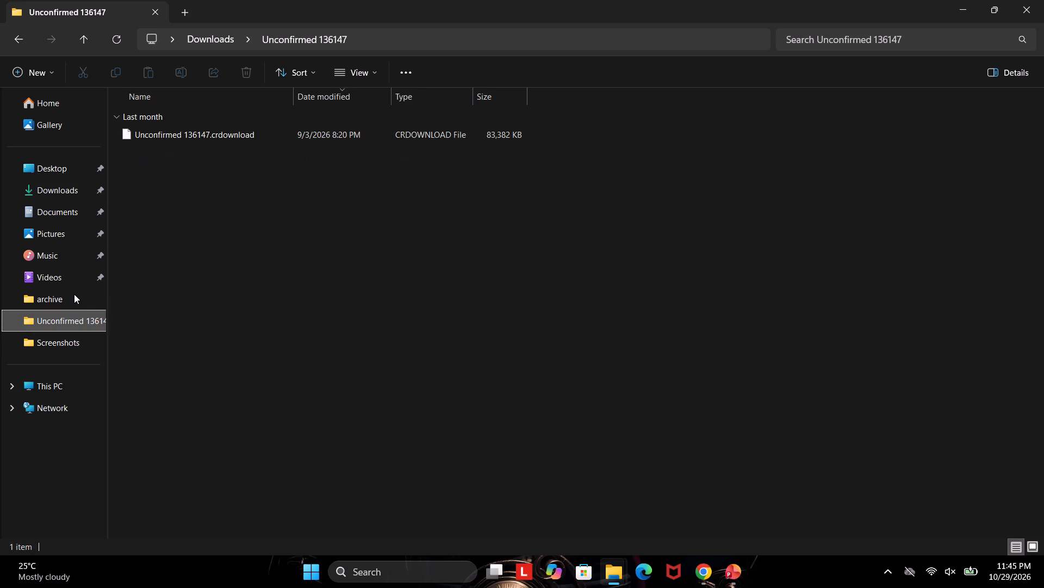
pyautogui.click(81, 341)
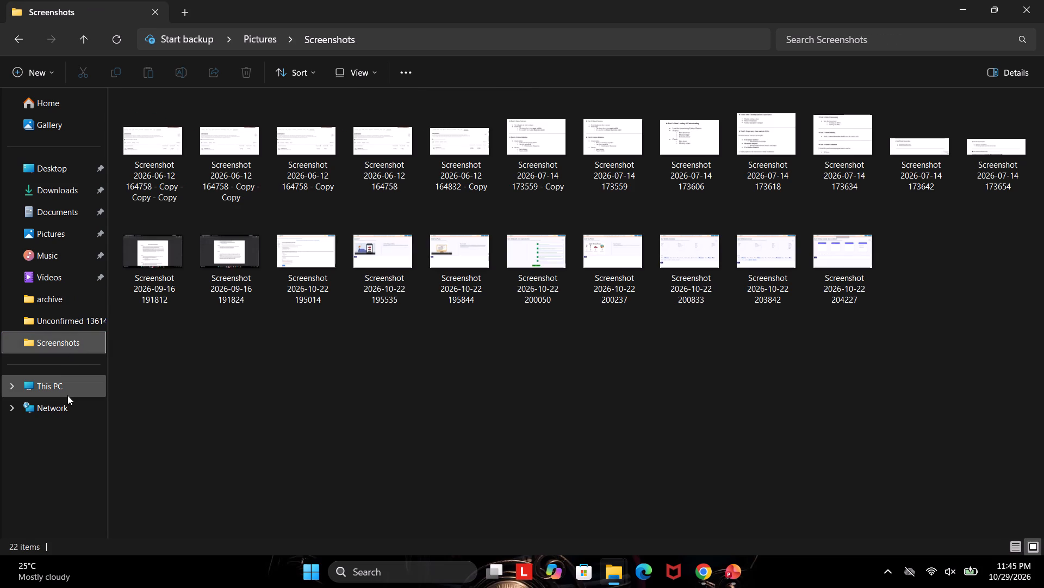
pyautogui.click(65, 390)
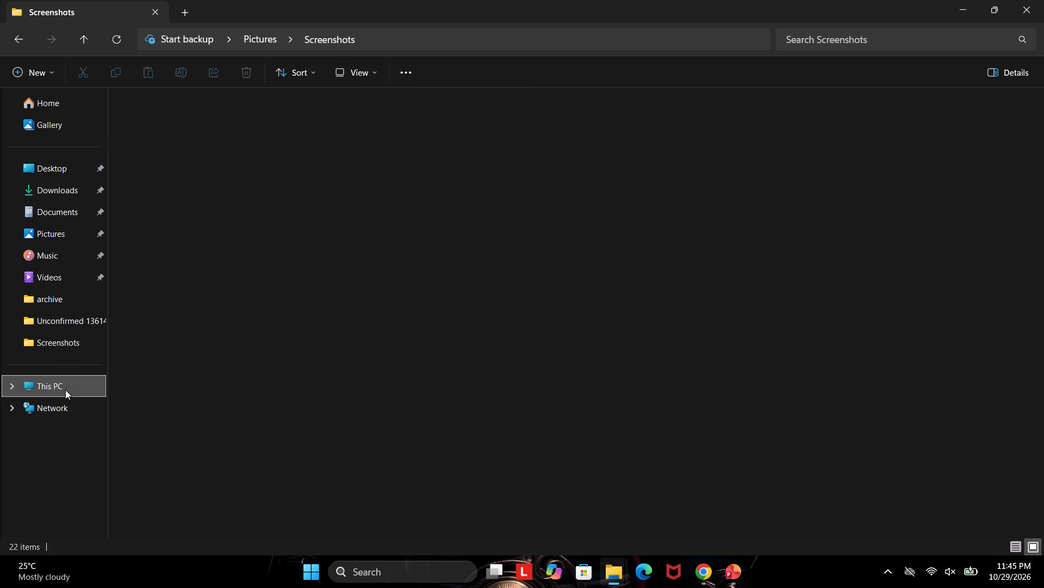
pyautogui.click(67, 402)
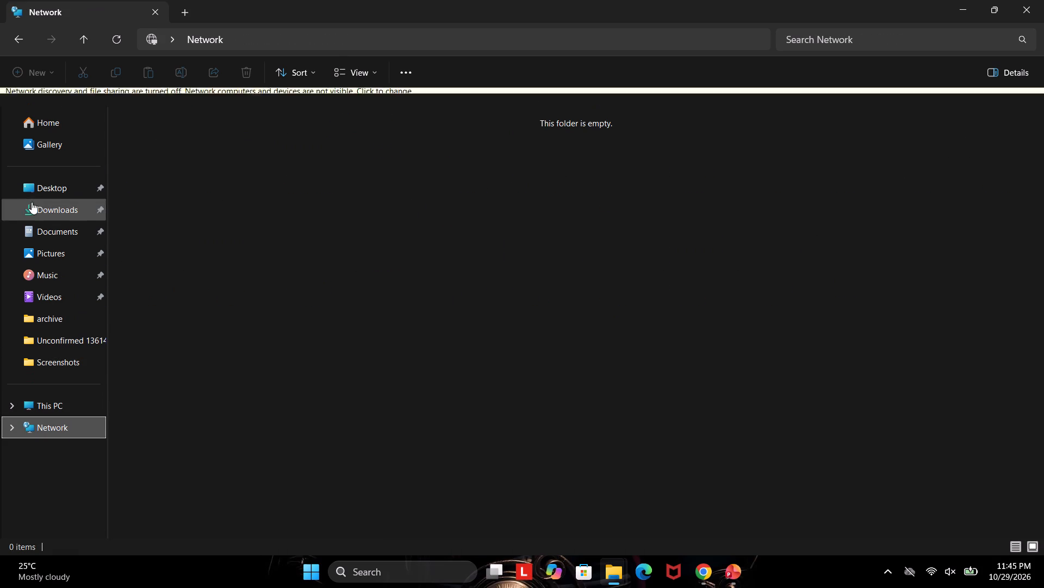
# Return to the Home location to check its recent files for the missing interface picture.
pyautogui.click(41, 126)
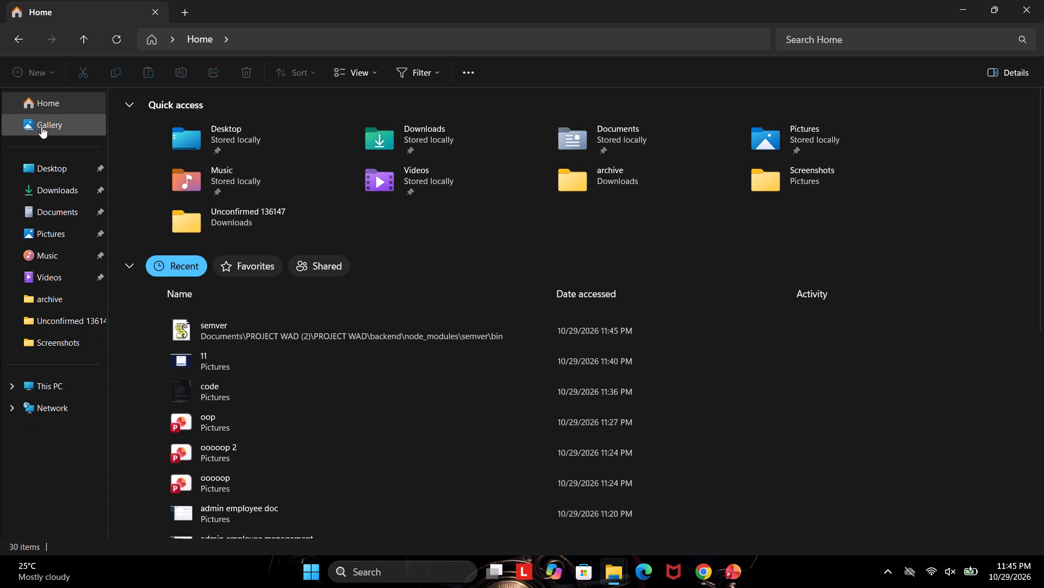
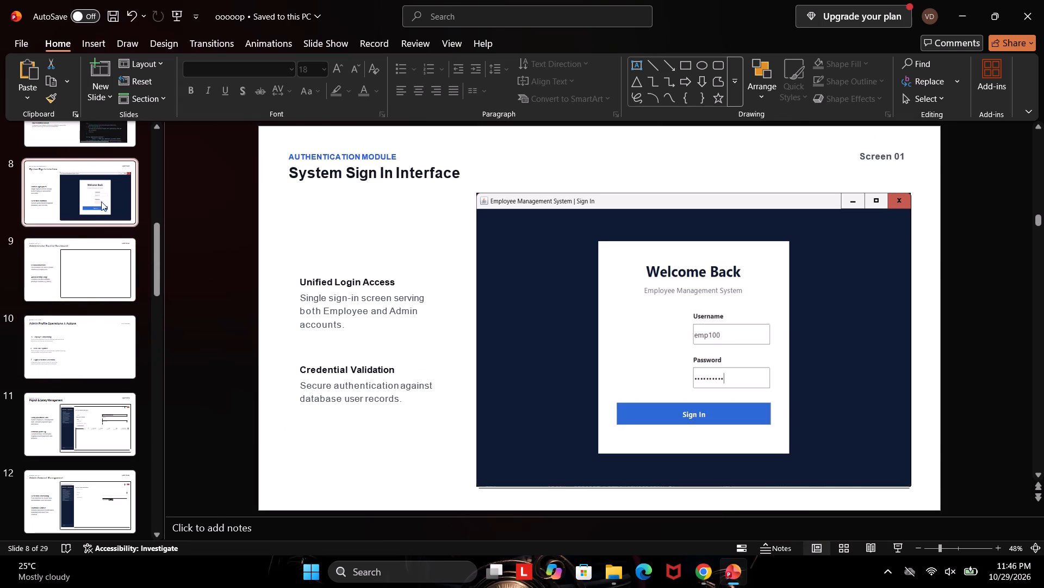
# Go to slide 9, Administrator Control Dashboard, with the empty screenshot frame.
pyautogui.click(34, 256)
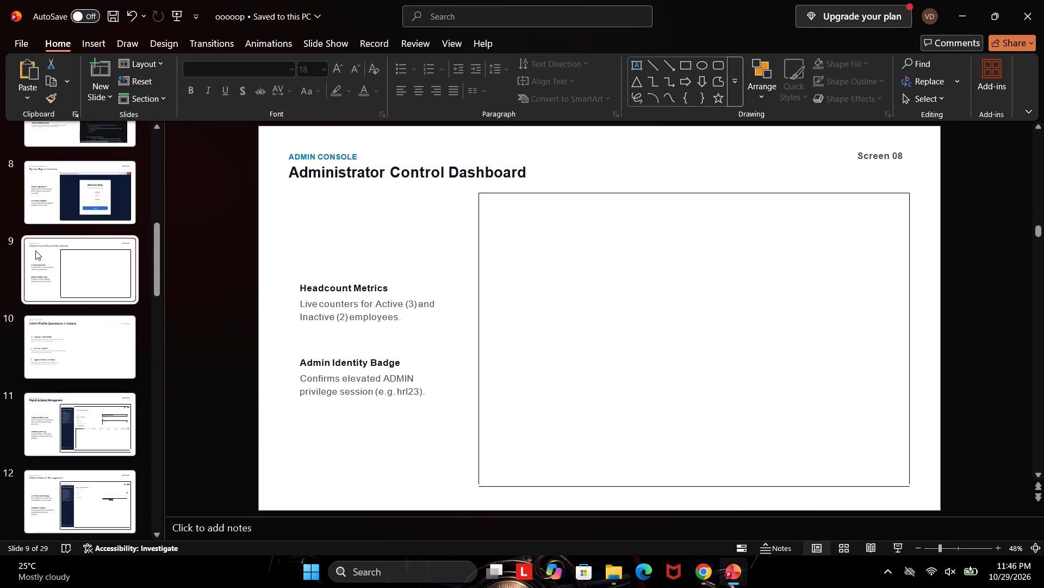
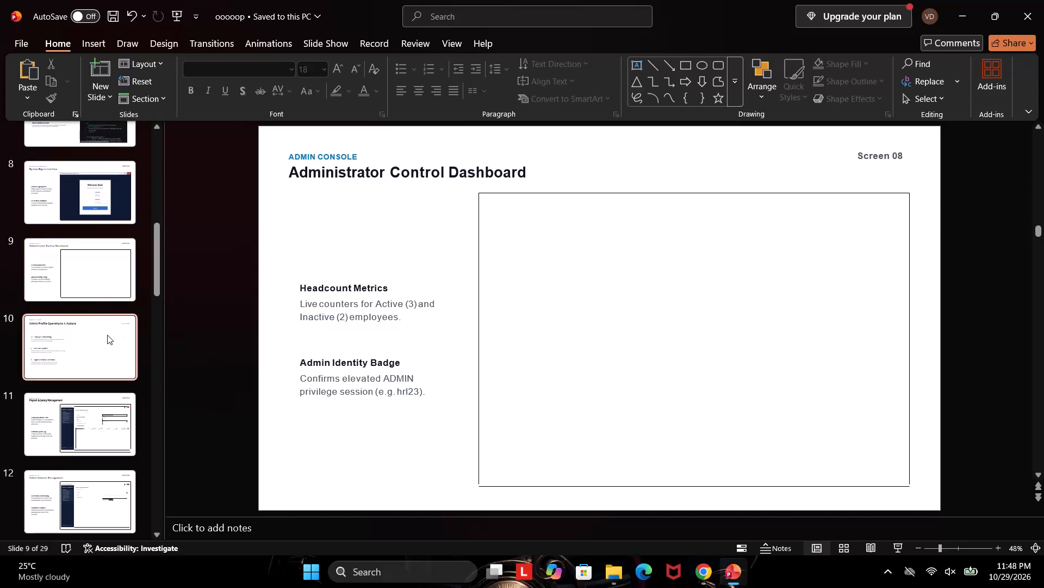
# Go back to slide 9, Administrator Control Dashboard, with the empty mock-up frame.
pyautogui.click(69, 259)
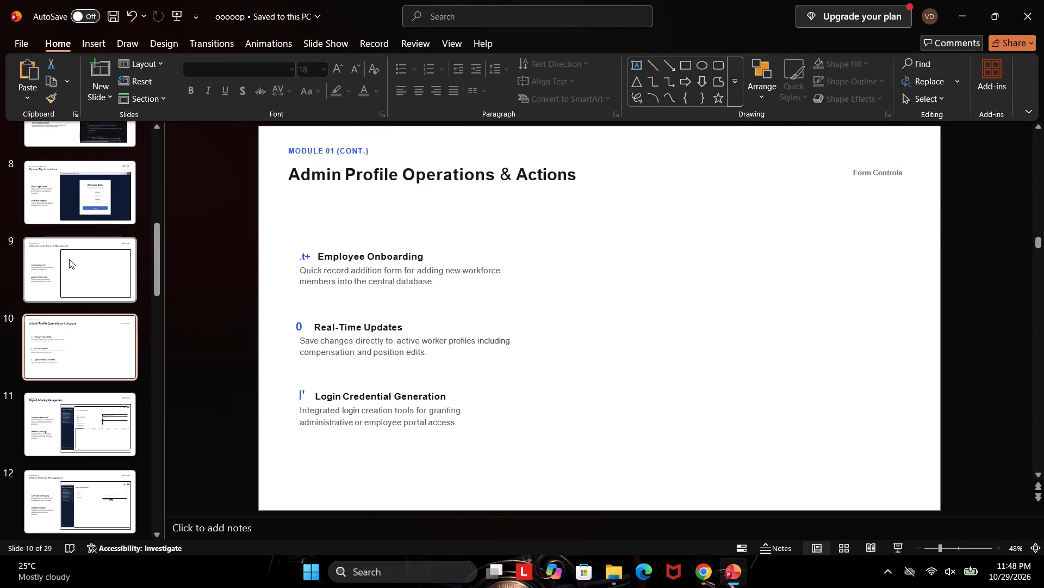
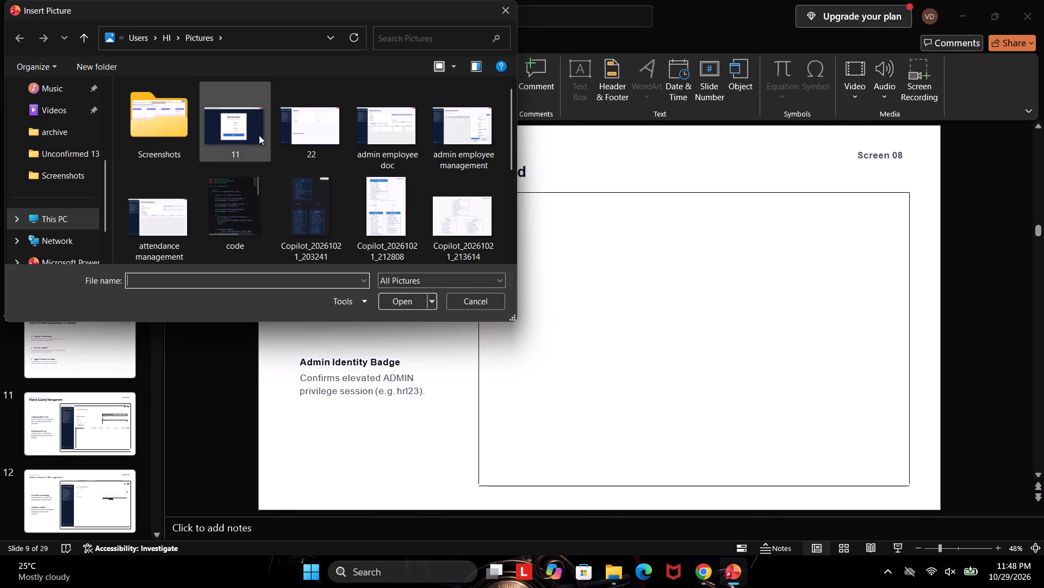
# Insert the picture 22 from the Pictures folder onto the Administrator Control Dashboard slide.
pyautogui.click(294, 140)
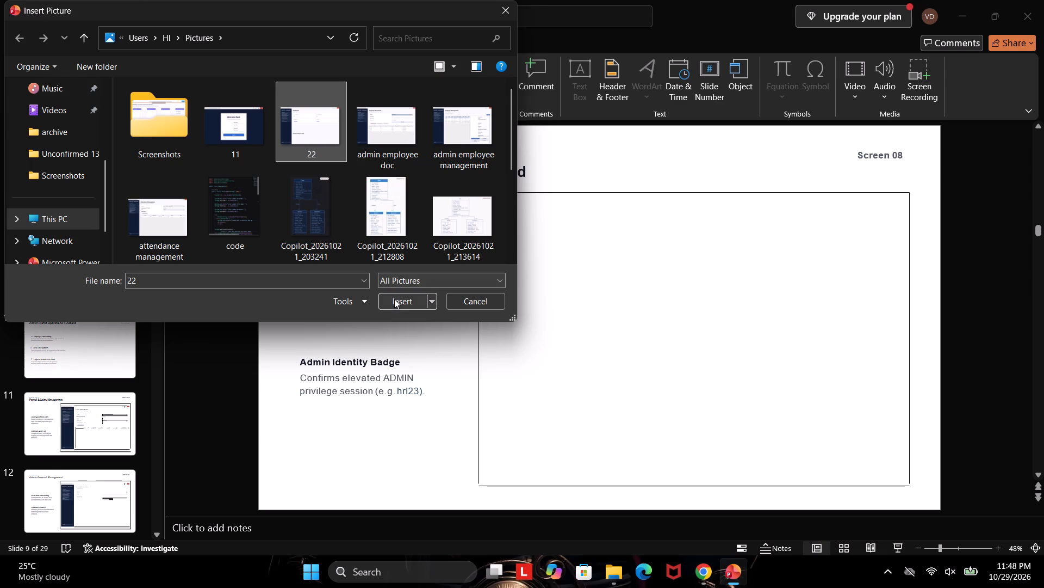
pyautogui.click(395, 299)
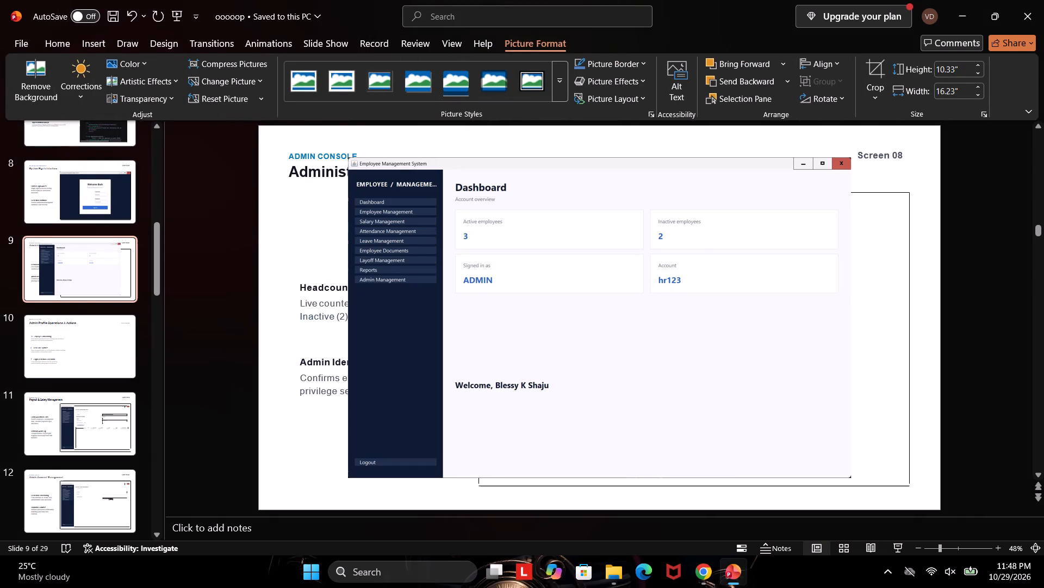
# Move and resize the dashboard picture to fill the slide's frame, about 9.46" high and 13.9" wide.
pyautogui.moveTo(664, 248); pyautogui.dragTo(721, 265)
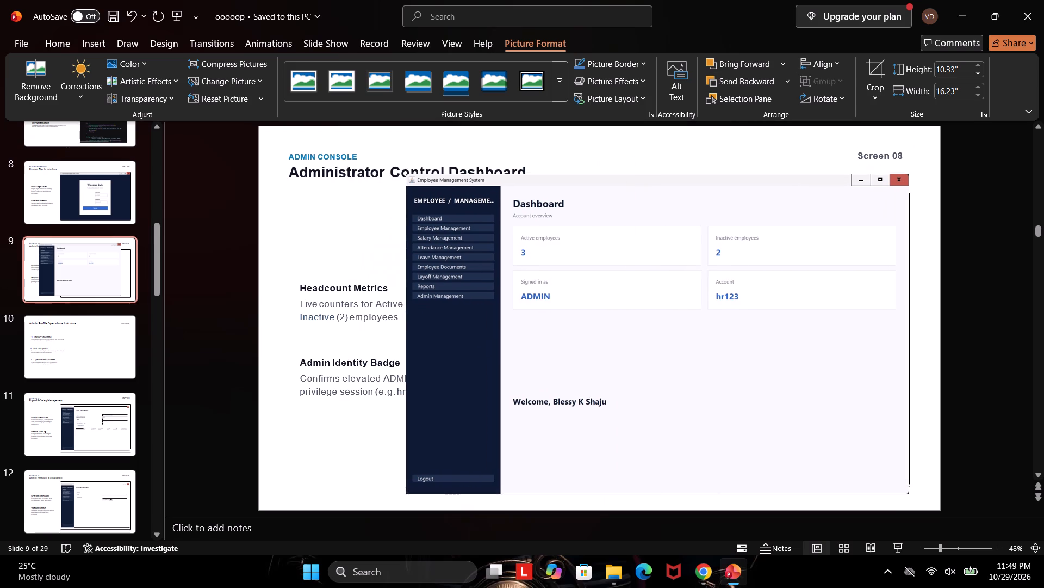
pyautogui.moveTo(721, 265); pyautogui.dragTo(724, 265)
pyautogui.moveTo(407, 335); pyautogui.dragTo(478, 350)
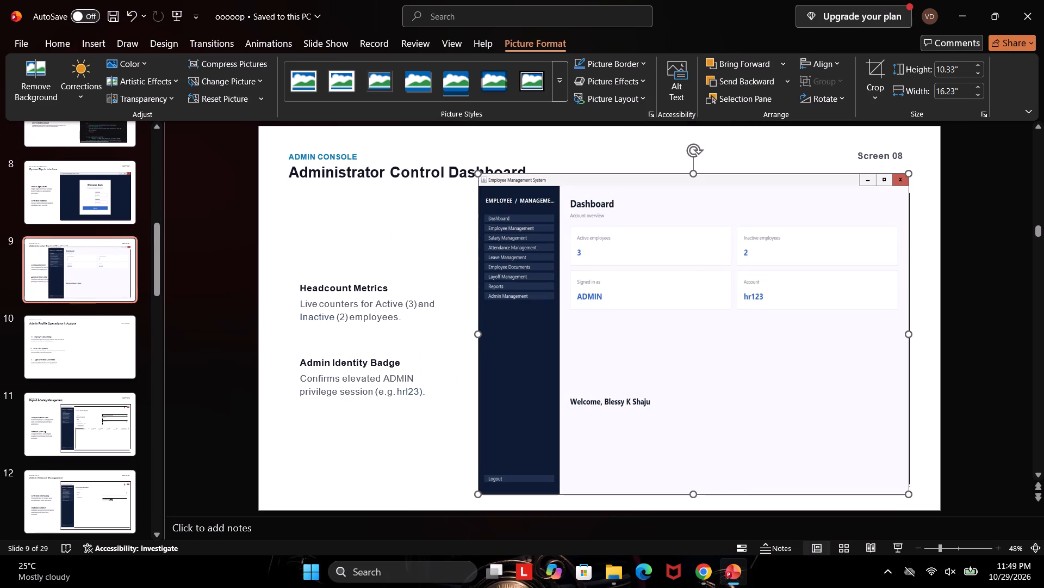
pyautogui.moveTo(693, 173); pyautogui.dragTo(707, 195)
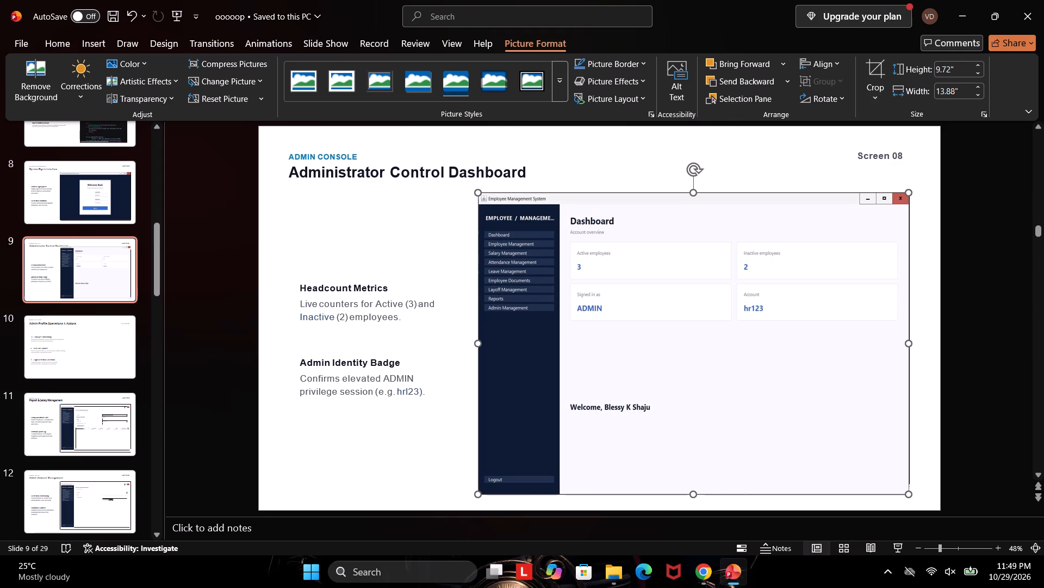
pyautogui.moveTo(697, 496); pyautogui.dragTo(698, 482)
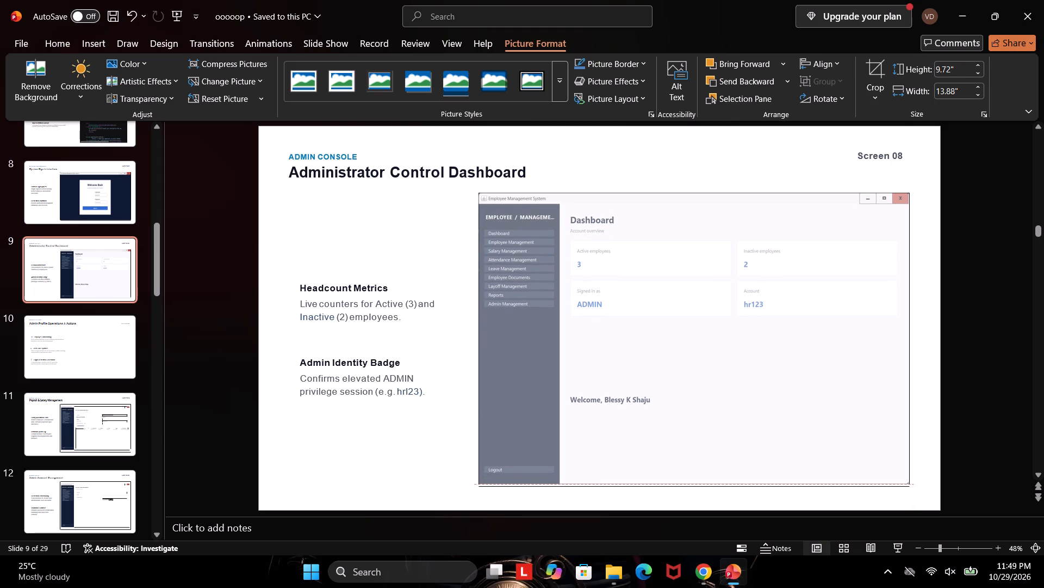
pyautogui.moveTo(698, 482); pyautogui.dragTo(698, 485)
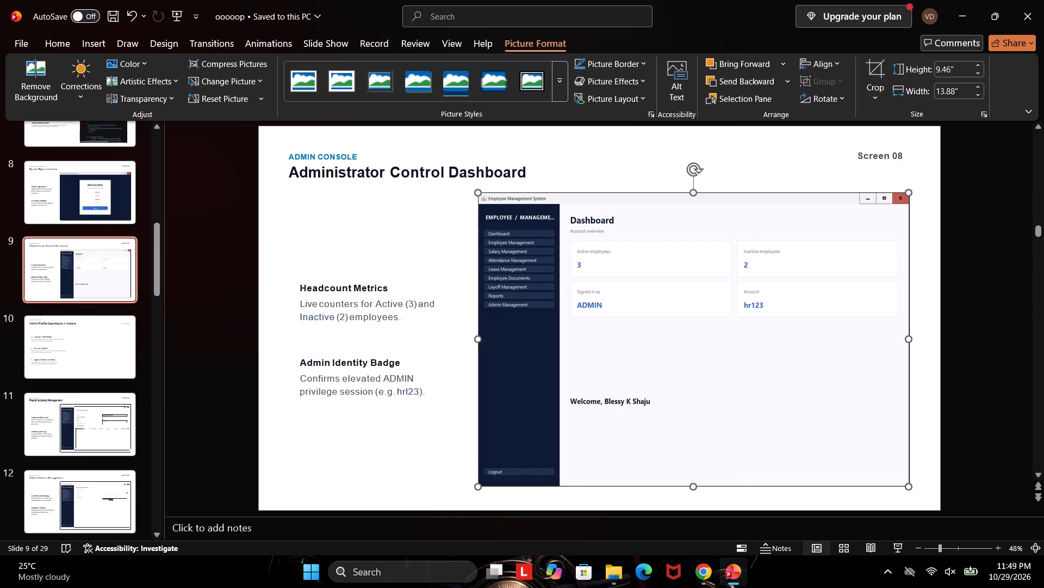
pyautogui.click(909, 341)
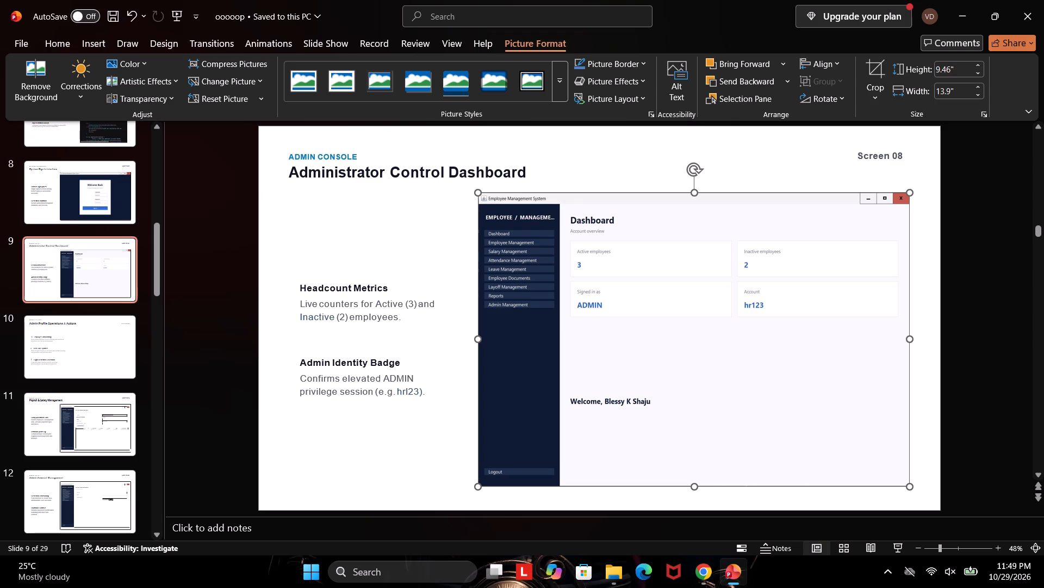
pyautogui.click(745, 162)
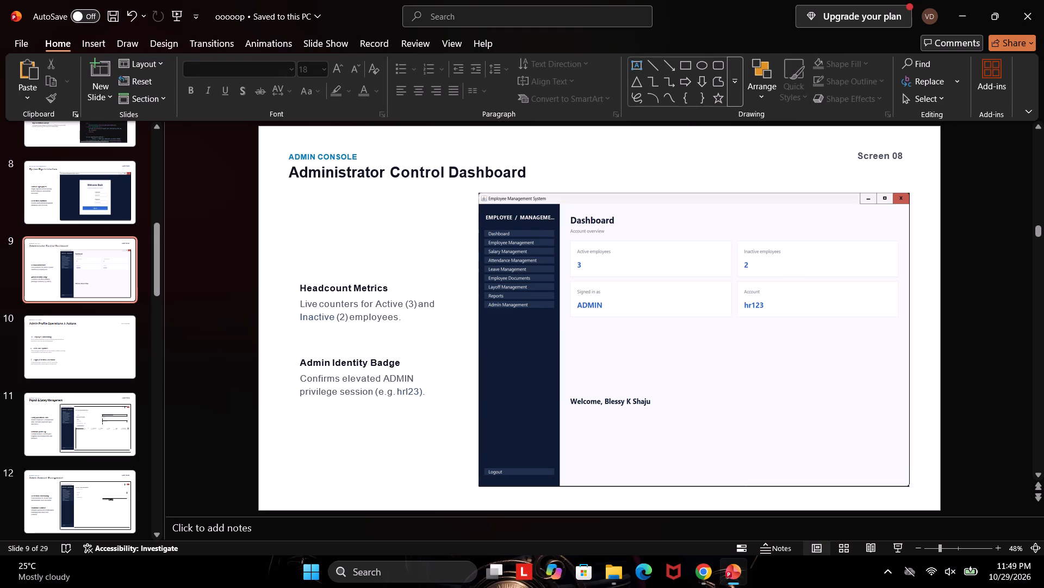
# Check the screen number on the sign-in slide and change the Administrator Control Dashboard slide's label to Screen 02.
pyautogui.click(902, 153)
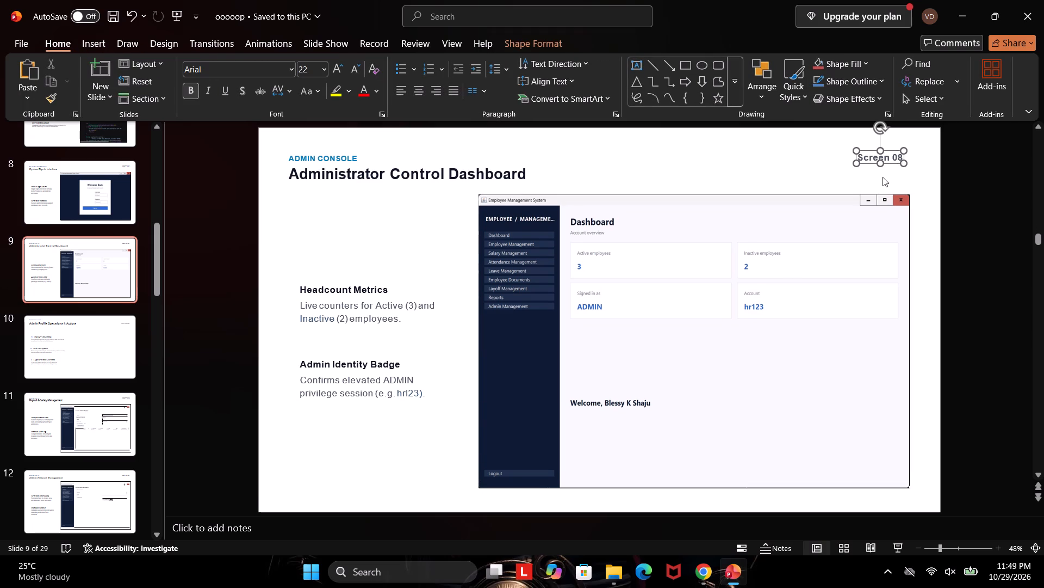
pyautogui.click(36, 181)
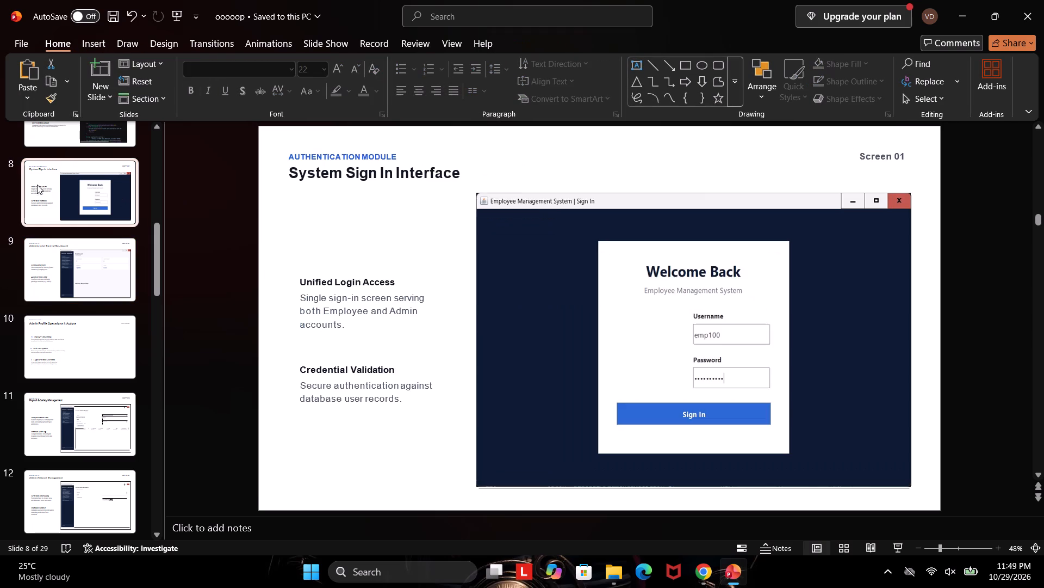
pyautogui.click(47, 255)
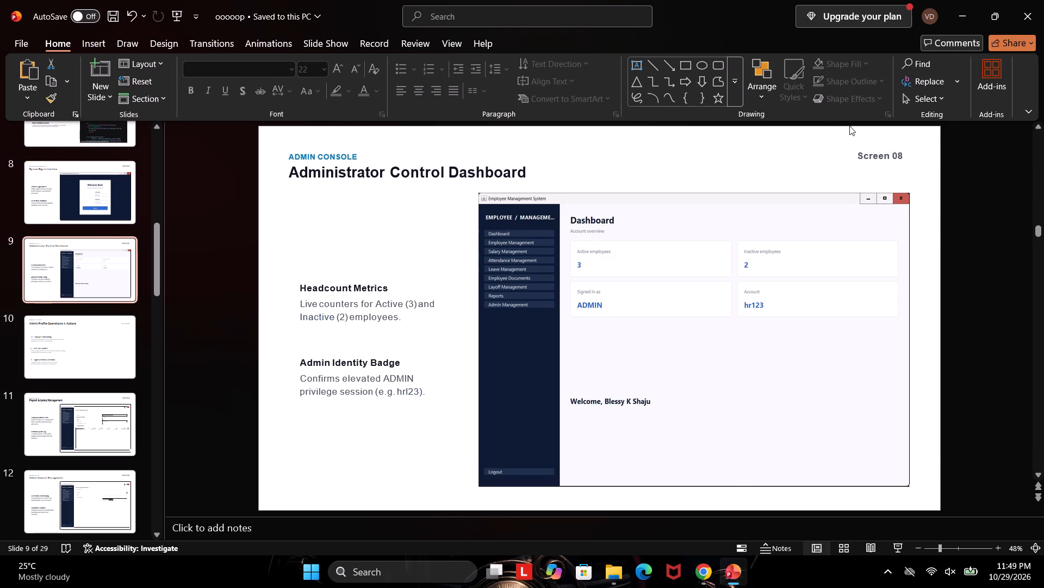
pyautogui.click(900, 155)
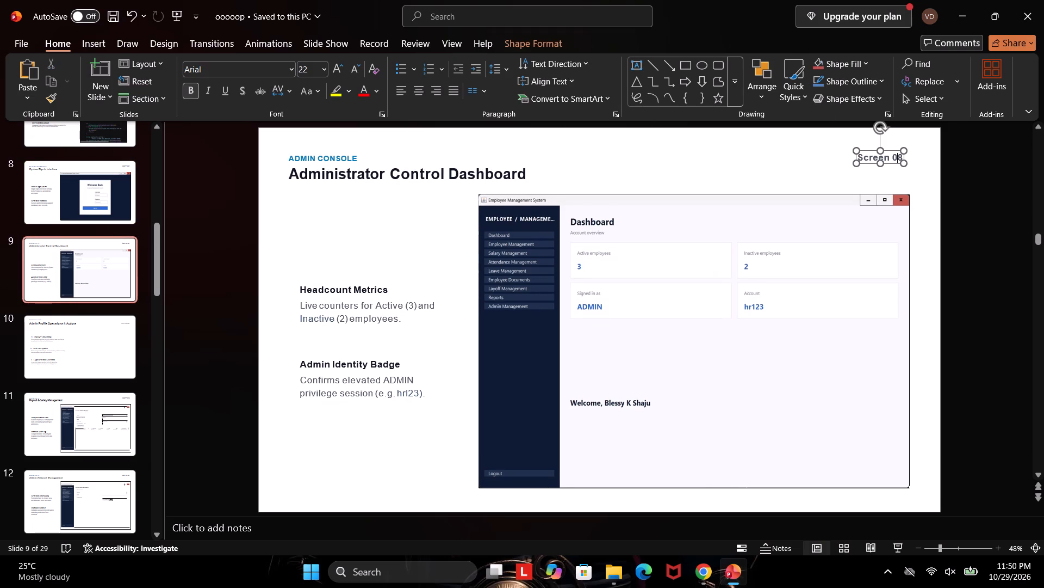
pyautogui.press('Right')
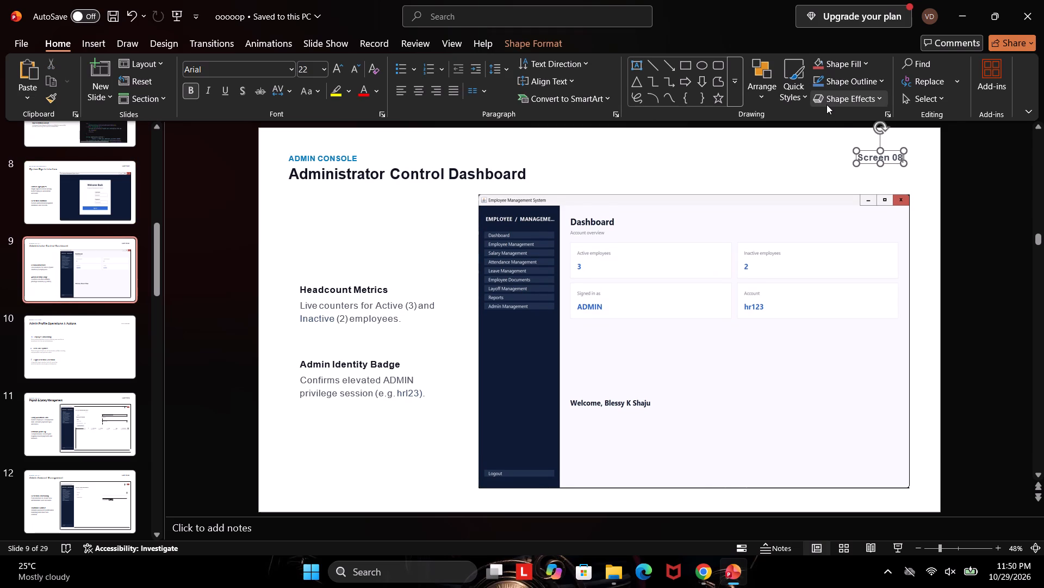
pyautogui.press('Down')
pyautogui.press('BackSpace')
pyautogui.press('2')
pyautogui.click(765, 155)
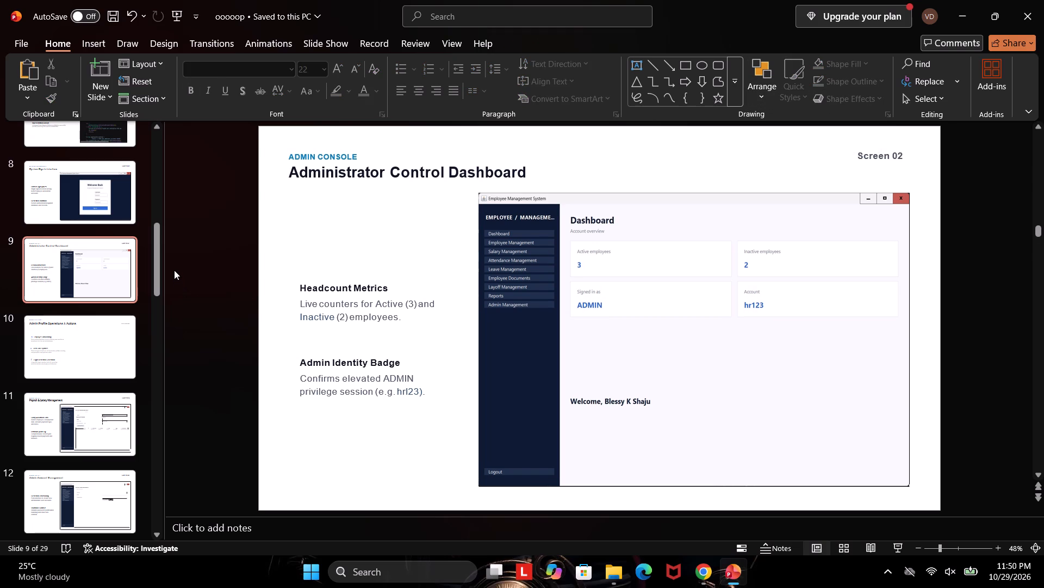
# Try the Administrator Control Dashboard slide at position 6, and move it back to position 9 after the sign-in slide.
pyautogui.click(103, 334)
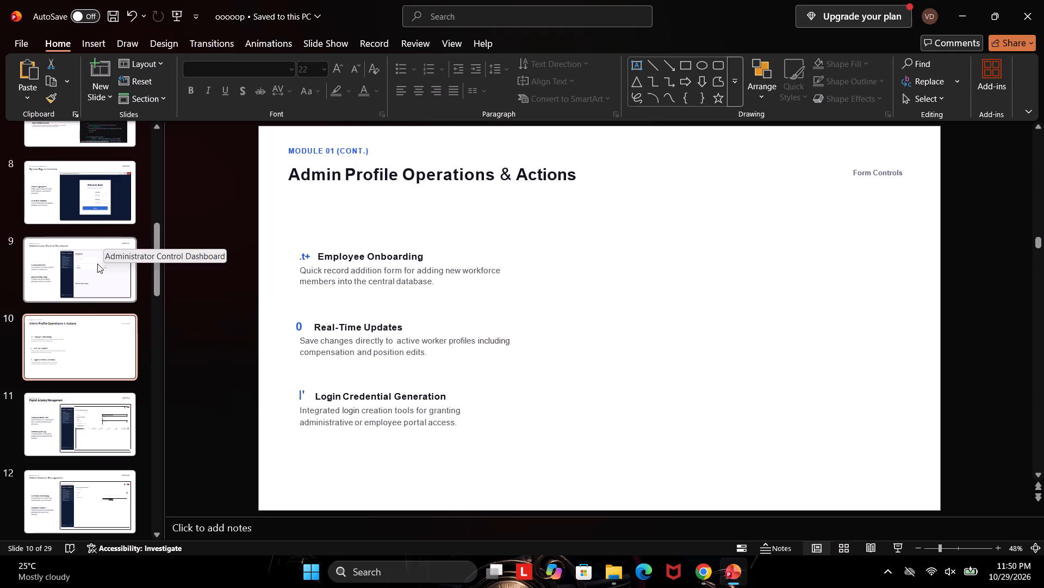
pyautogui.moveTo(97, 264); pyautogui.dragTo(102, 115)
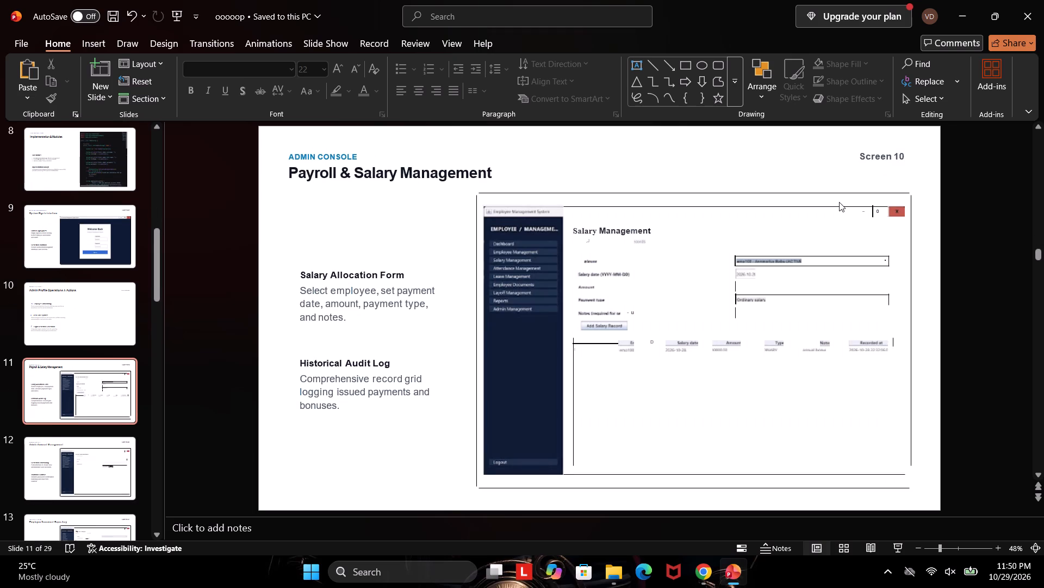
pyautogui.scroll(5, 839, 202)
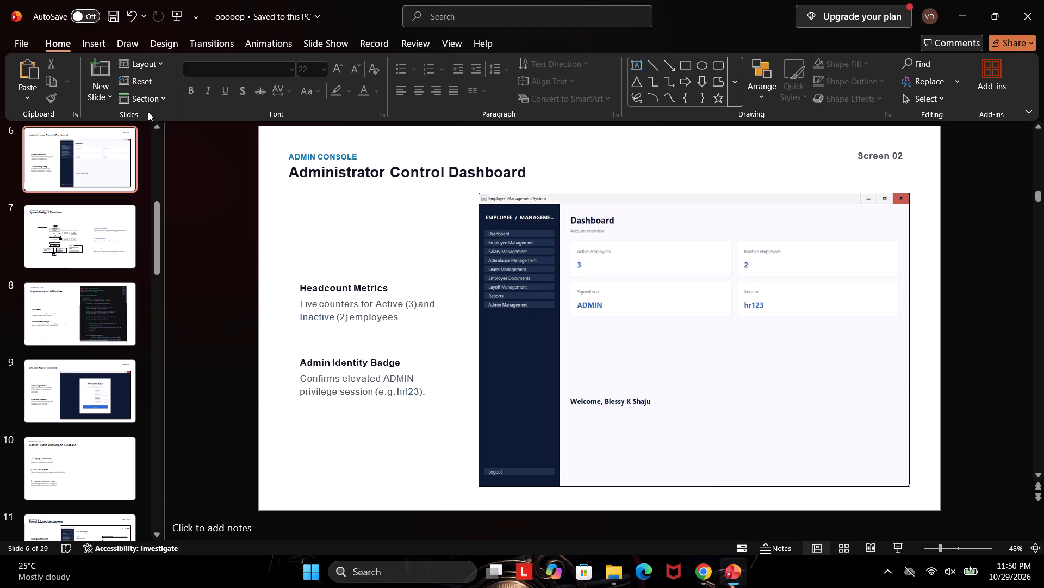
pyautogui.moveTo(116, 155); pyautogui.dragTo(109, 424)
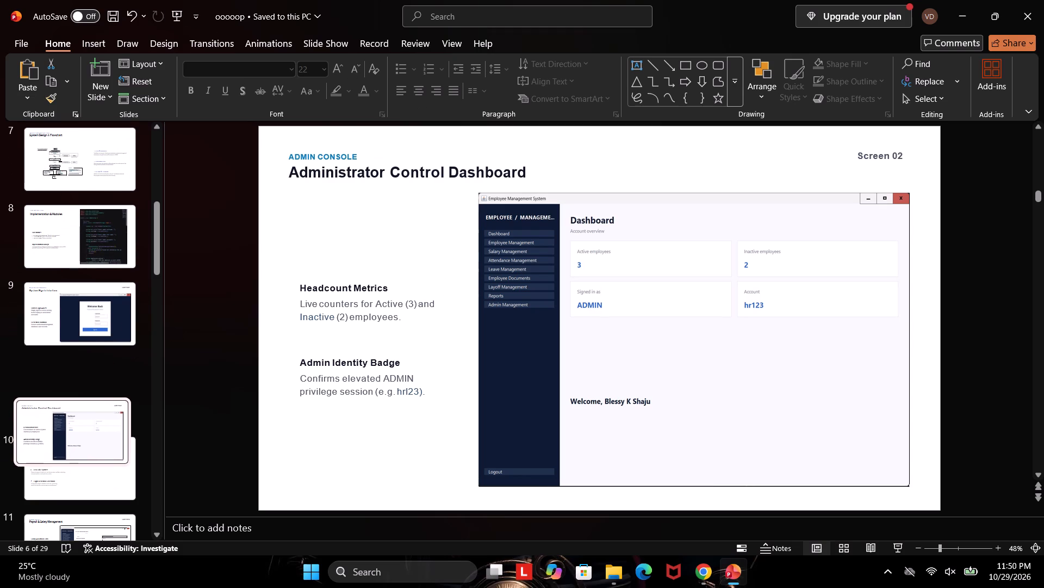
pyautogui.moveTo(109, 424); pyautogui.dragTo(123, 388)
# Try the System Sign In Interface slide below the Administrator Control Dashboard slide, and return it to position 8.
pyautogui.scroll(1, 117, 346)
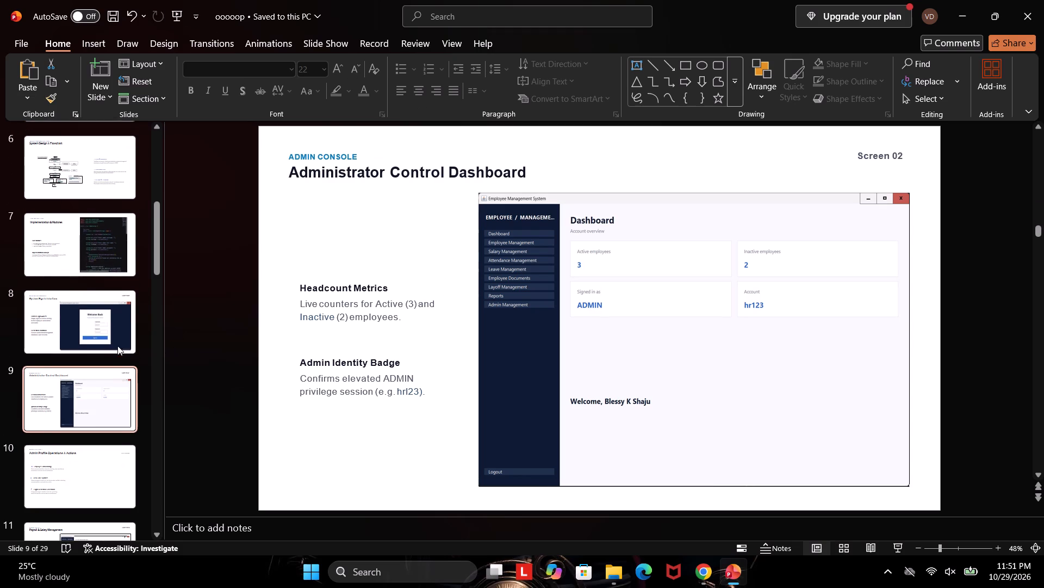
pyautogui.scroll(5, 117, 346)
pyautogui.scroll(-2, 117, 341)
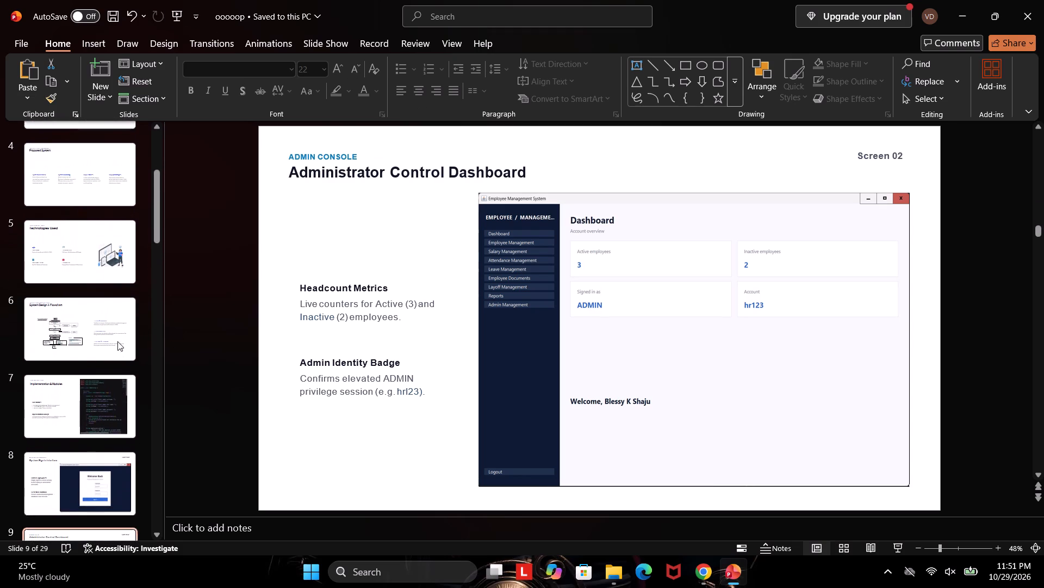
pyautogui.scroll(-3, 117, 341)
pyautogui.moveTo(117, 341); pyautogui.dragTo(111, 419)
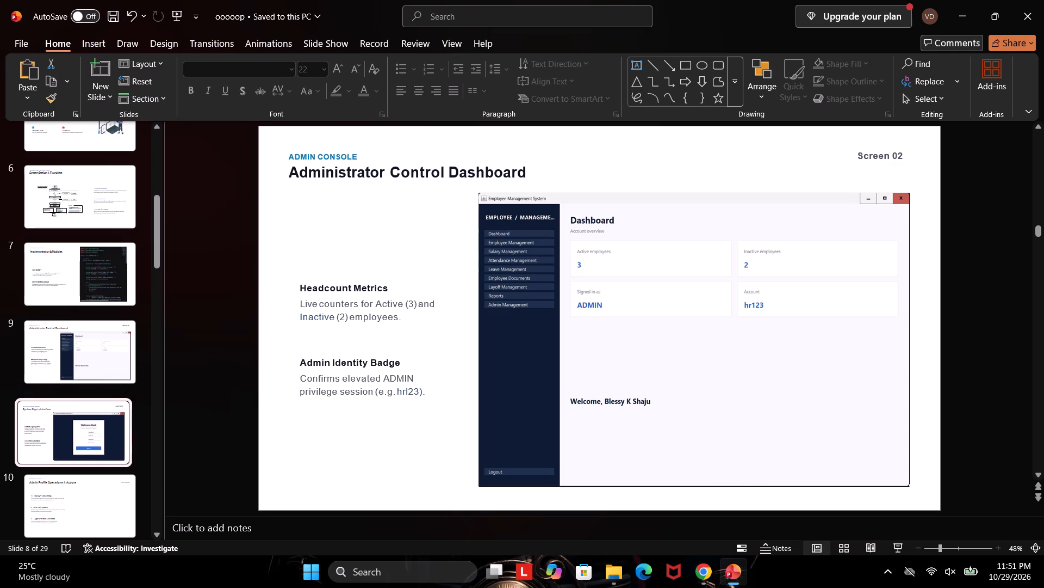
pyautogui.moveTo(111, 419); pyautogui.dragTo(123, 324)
# Move the Administrator Control Dashboard slide to position 10, below the Admin Profile Operations & Actions slide.
pyautogui.moveTo(109, 407); pyautogui.dragTo(117, 461)
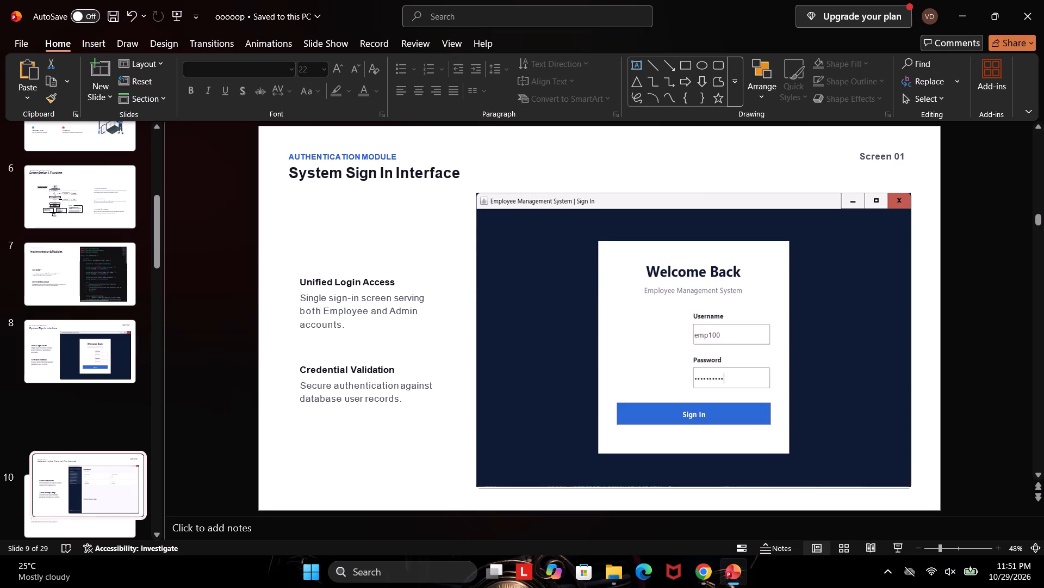
pyautogui.moveTo(117, 461); pyautogui.dragTo(104, 500)
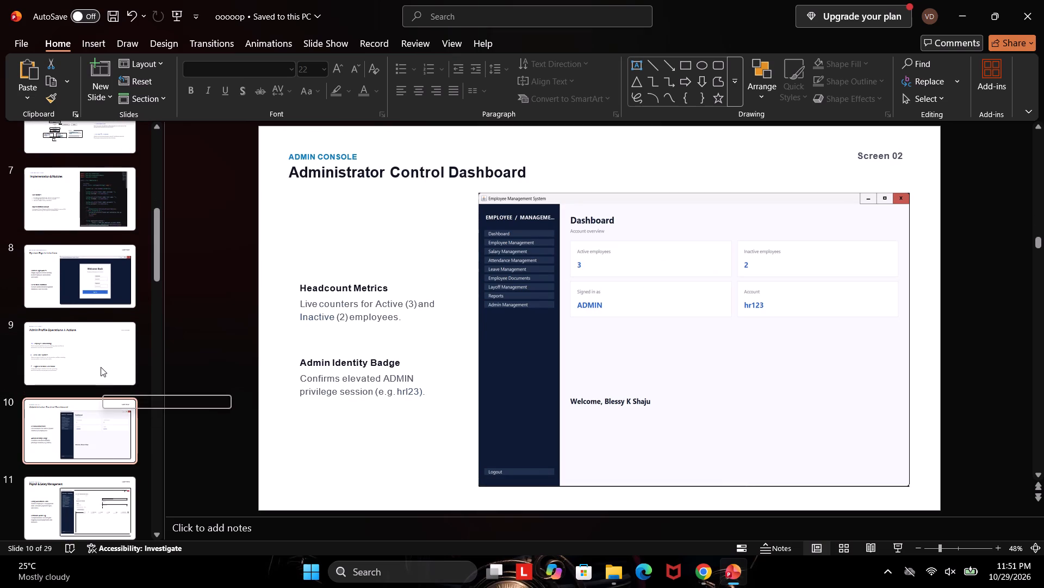
# Review the Administrator Control Dashboard, Payroll & Salary Management and Admin Account Management slides for order, screen numbers and pictures.
pyautogui.click(100, 358)
pyautogui.scroll(-1, 553, 234)
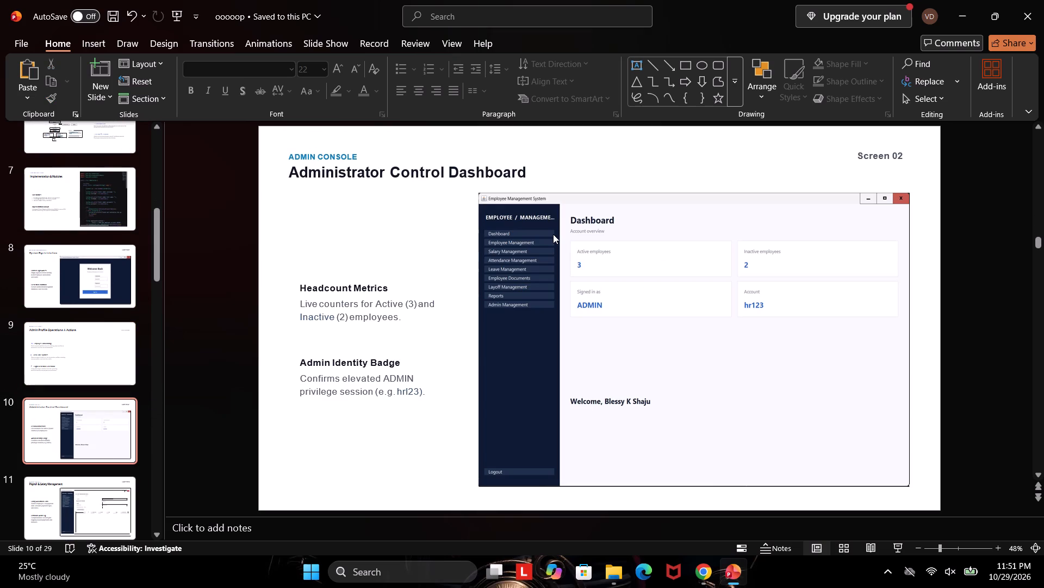
pyautogui.scroll(-1, 553, 234)
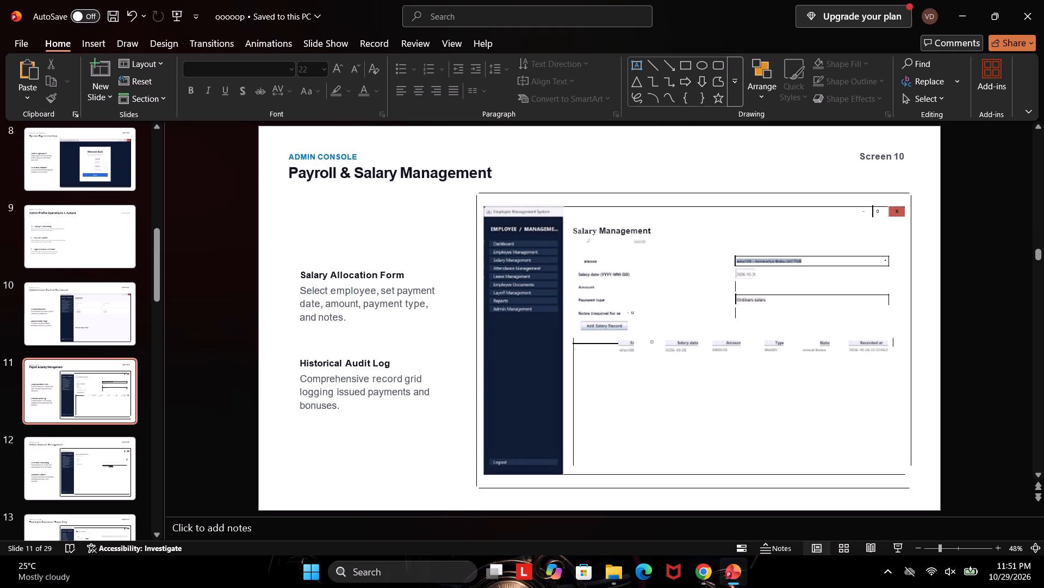
pyautogui.scroll(1, 553, 234)
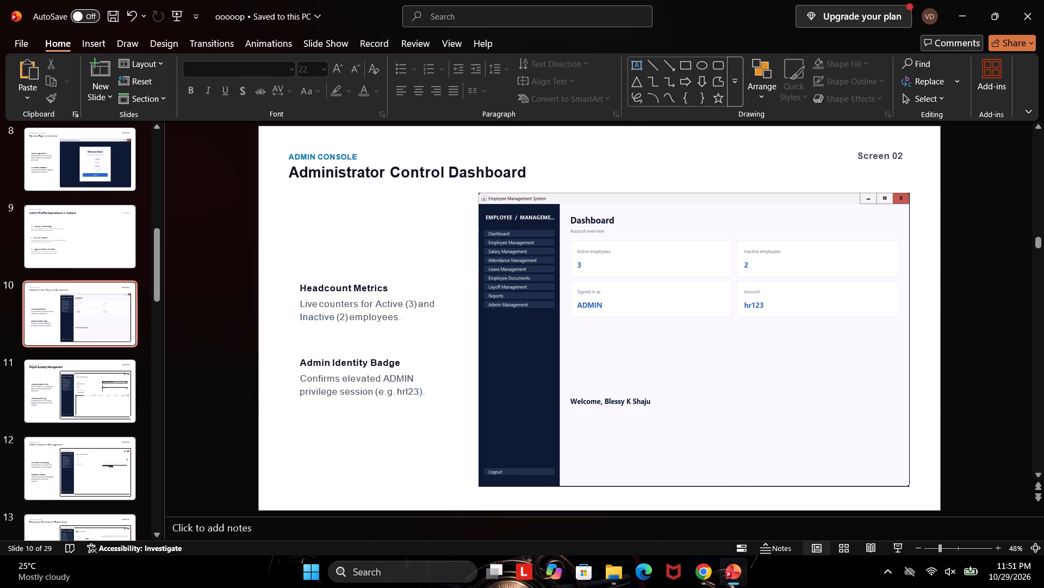
pyautogui.scroll(-1, 490, 211)
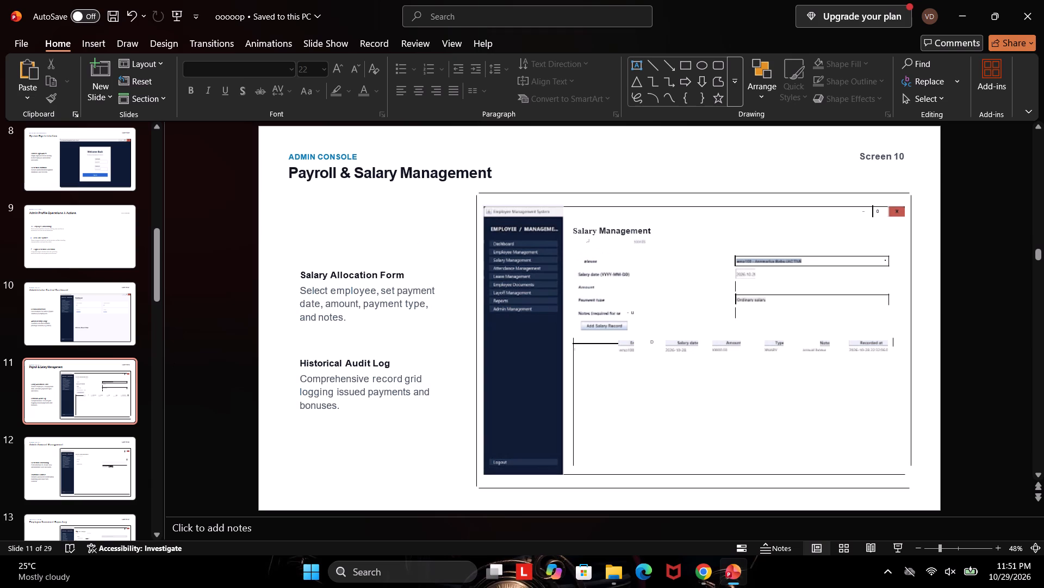
pyautogui.scroll(-1, 490, 211)
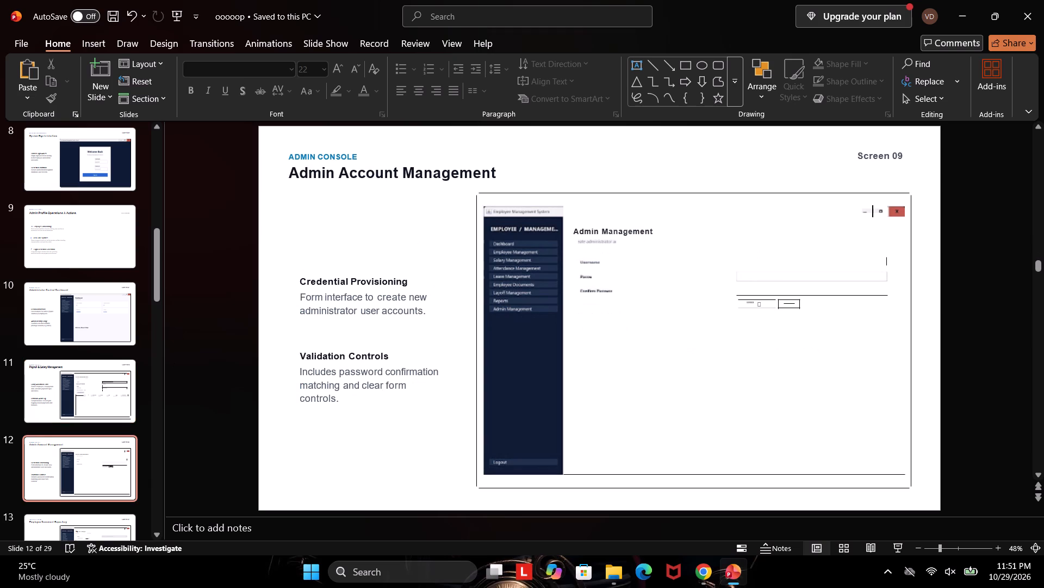
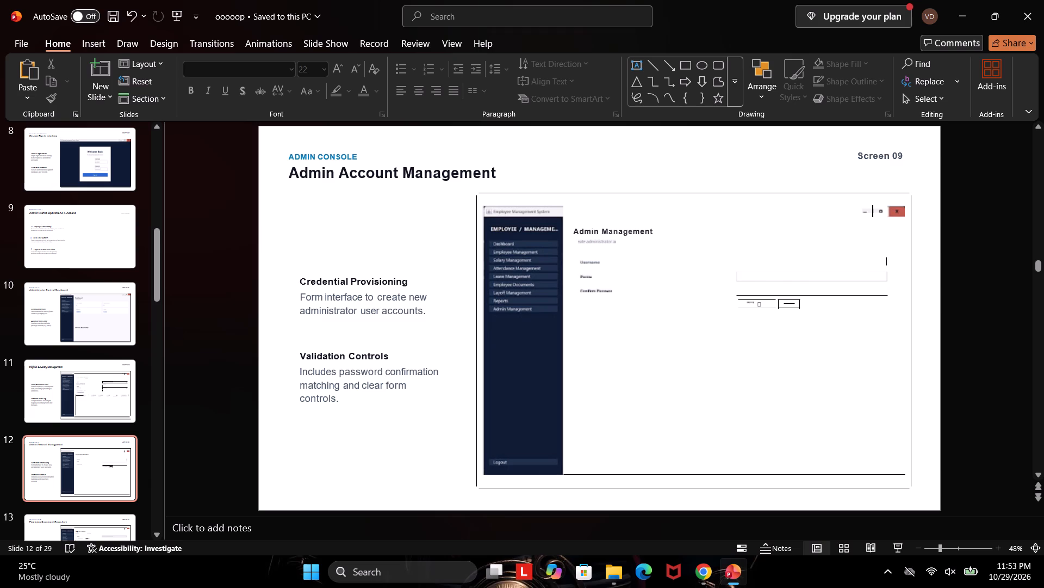
# Review slides 10 to 15, from the Administrator Control Dashboard through the References & Acknowledgment slide, for order and pictures.
pyautogui.click(64, 303)
pyautogui.click(53, 384)
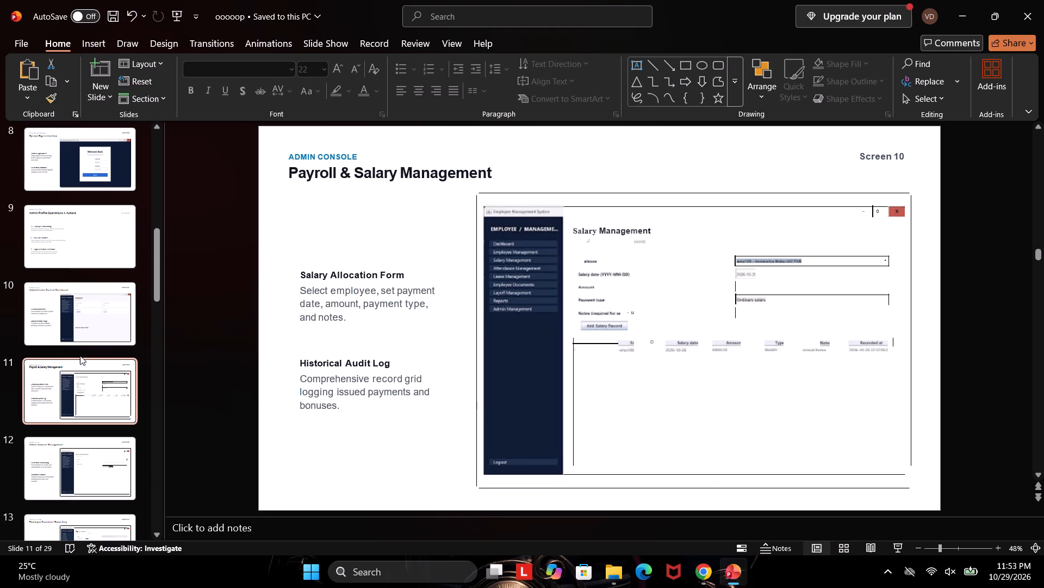
pyautogui.scroll(-1, 83, 353)
pyautogui.scroll(-3, 727, 358)
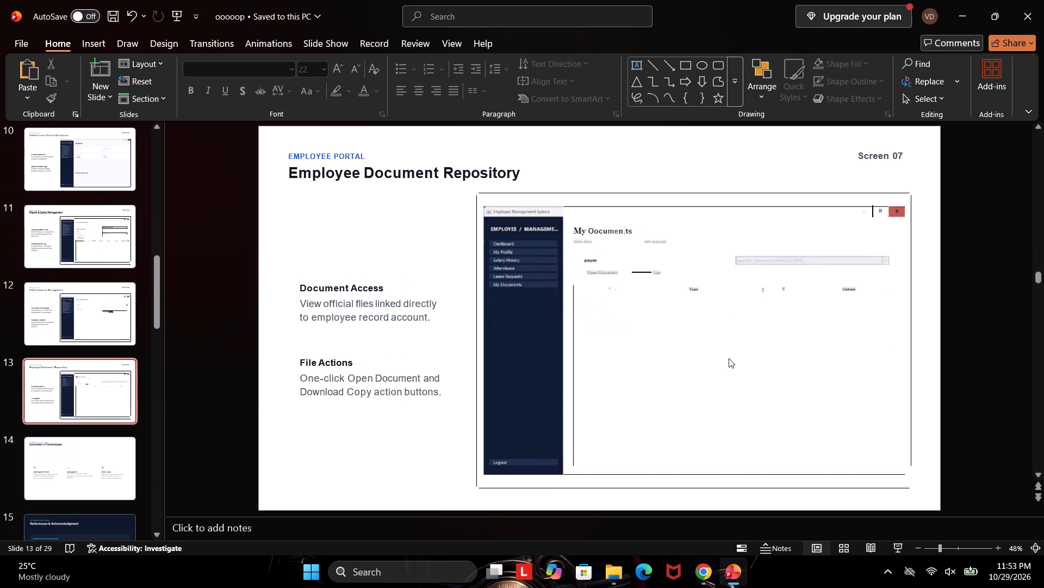
pyautogui.scroll(1, 729, 358)
pyautogui.scroll(-1, 729, 358)
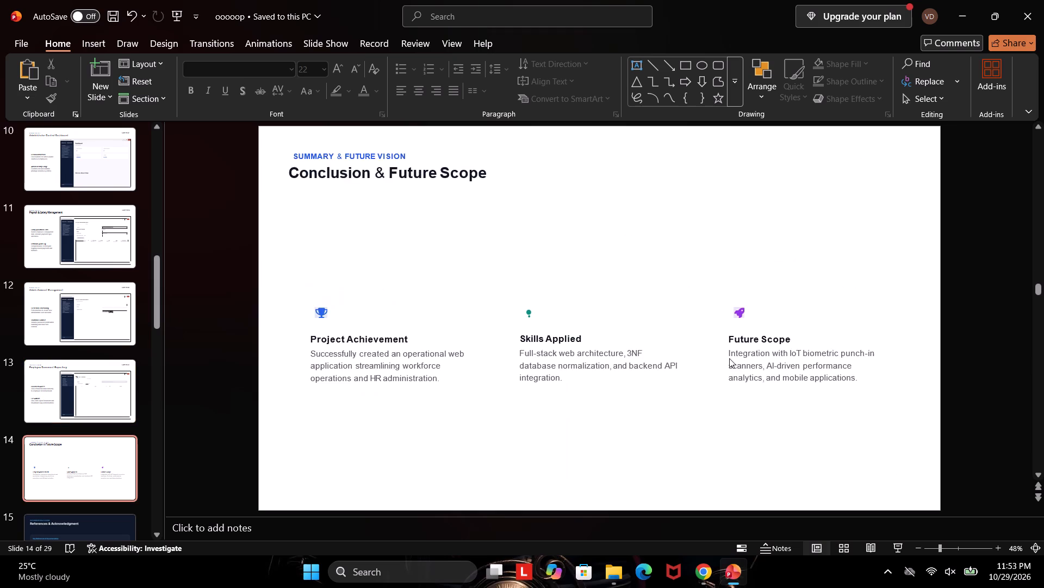
pyautogui.scroll(-2, 729, 358)
pyautogui.scroll(1, 729, 358)
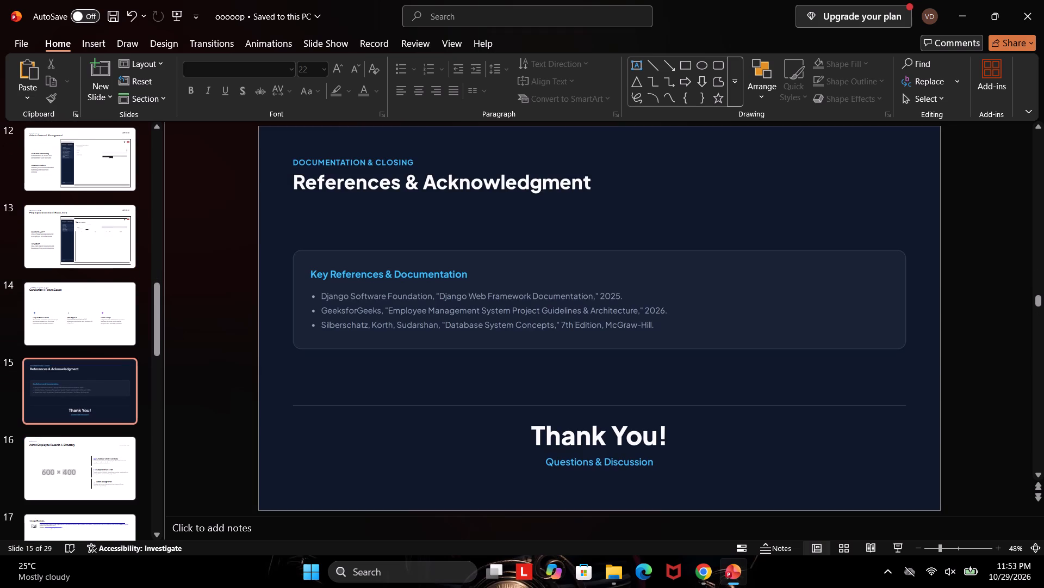
# Examine the admin module slides from Admin Employee Records & Directory through Employee Dashboard Overview for missing or placeholder pictures.
pyautogui.scroll(-1, 729, 358)
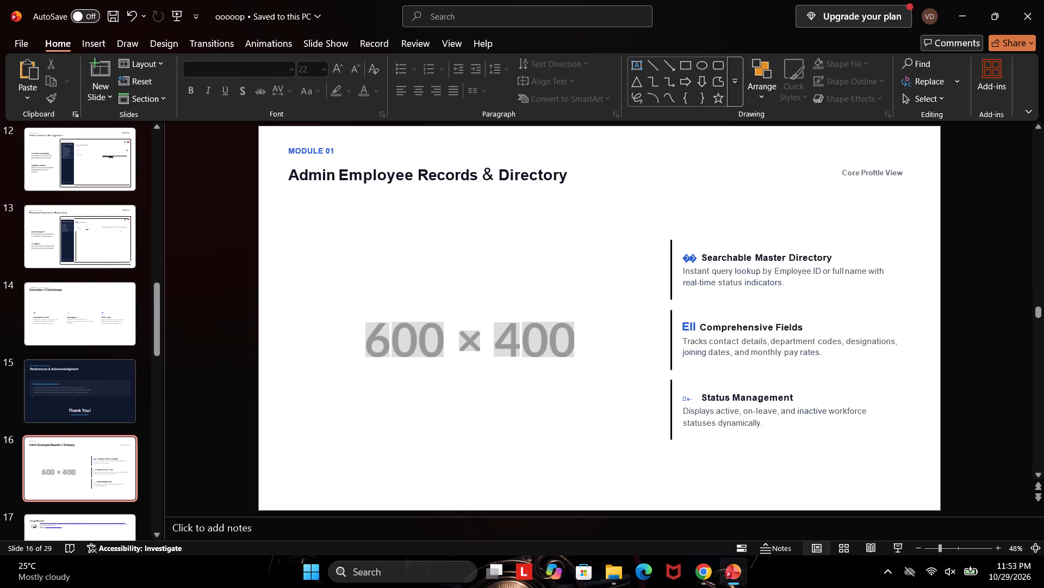
pyautogui.scroll(-1, 730, 359)
pyautogui.scroll(1, 730, 359)
pyautogui.scroll(-2, 730, 359)
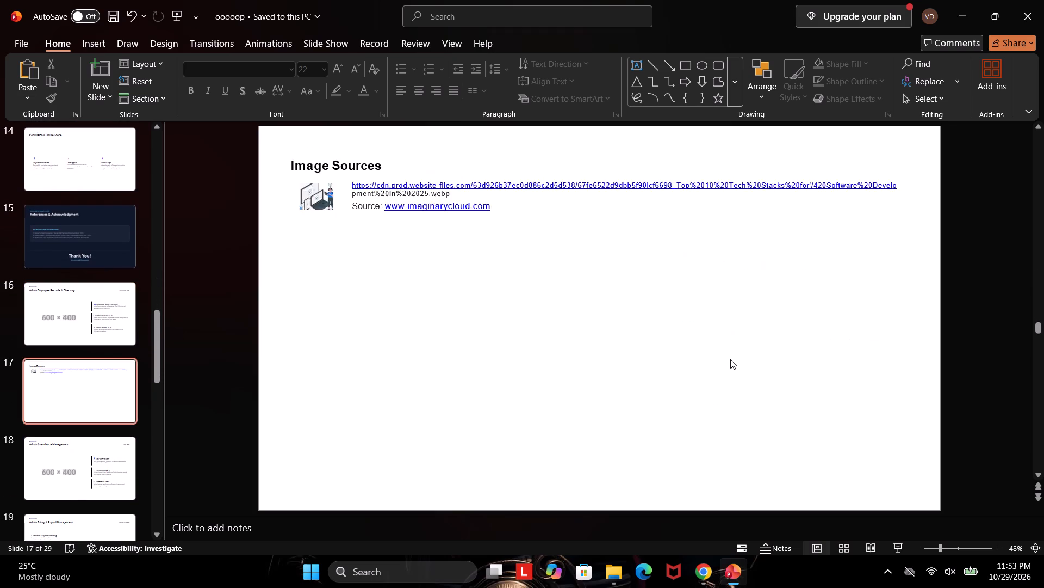
pyautogui.scroll(-1, 730, 359)
pyautogui.scroll(1, 730, 359)
pyautogui.scroll(-1, 730, 359)
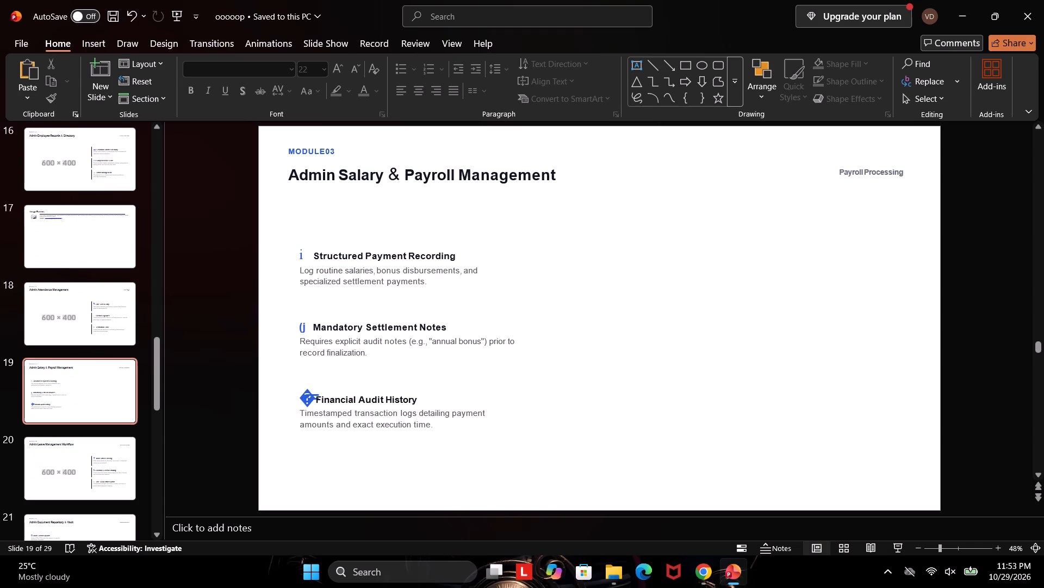
pyautogui.scroll(-2, 730, 359)
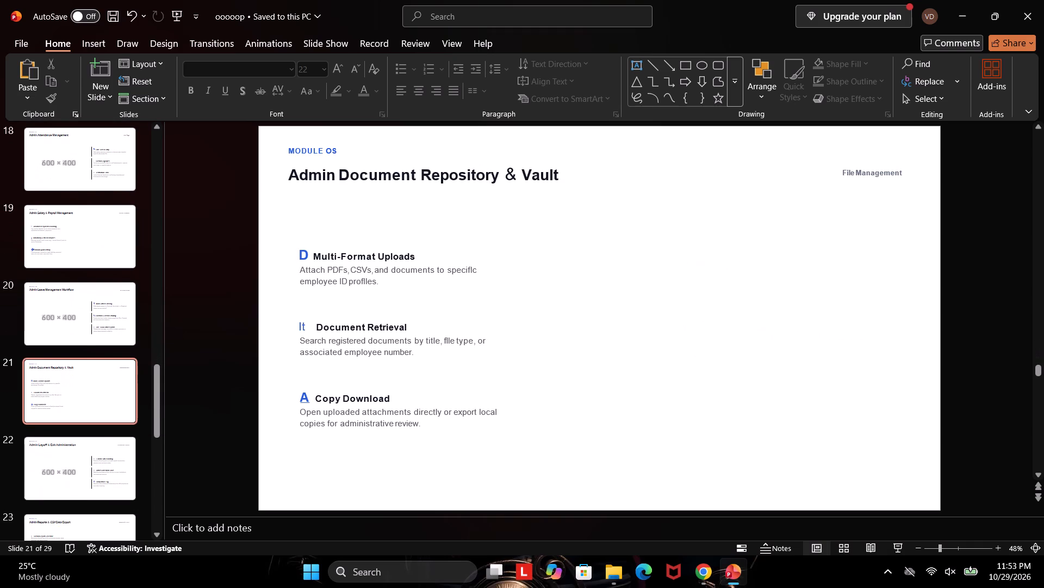
pyautogui.scroll(-1, 730, 359)
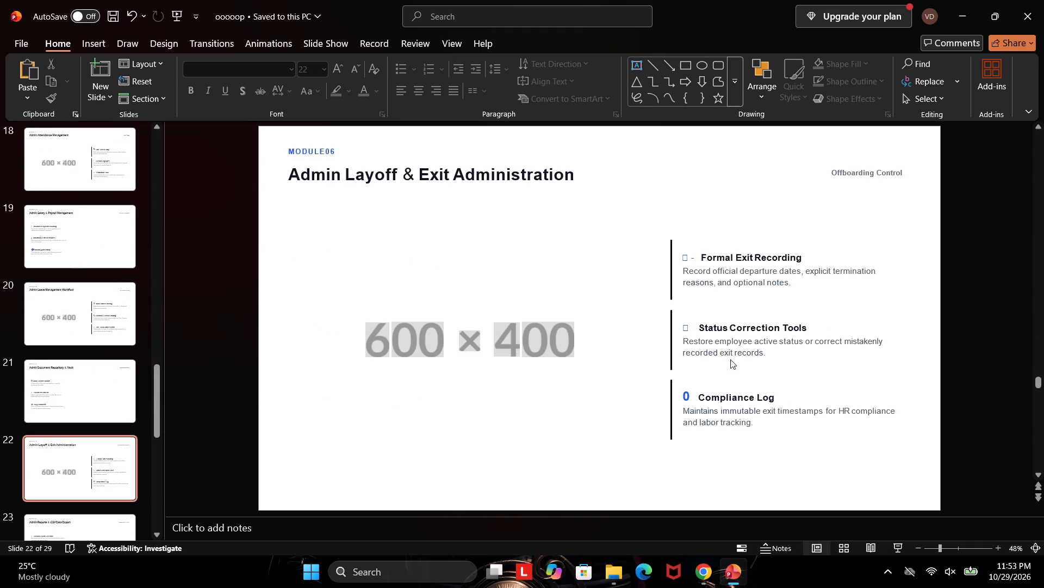
pyautogui.scroll(-1, 730, 359)
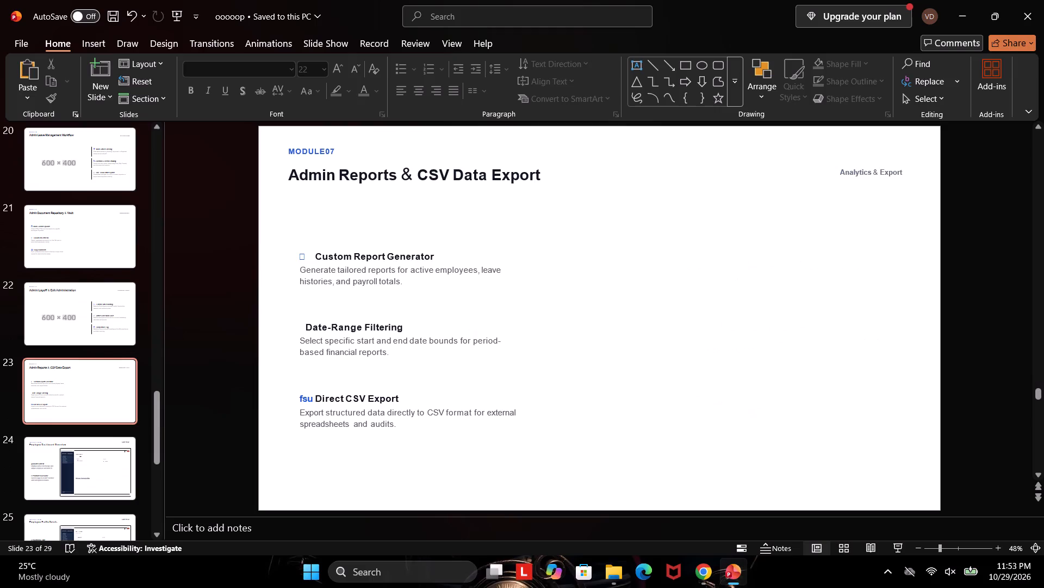
pyautogui.scroll(-1, 730, 359)
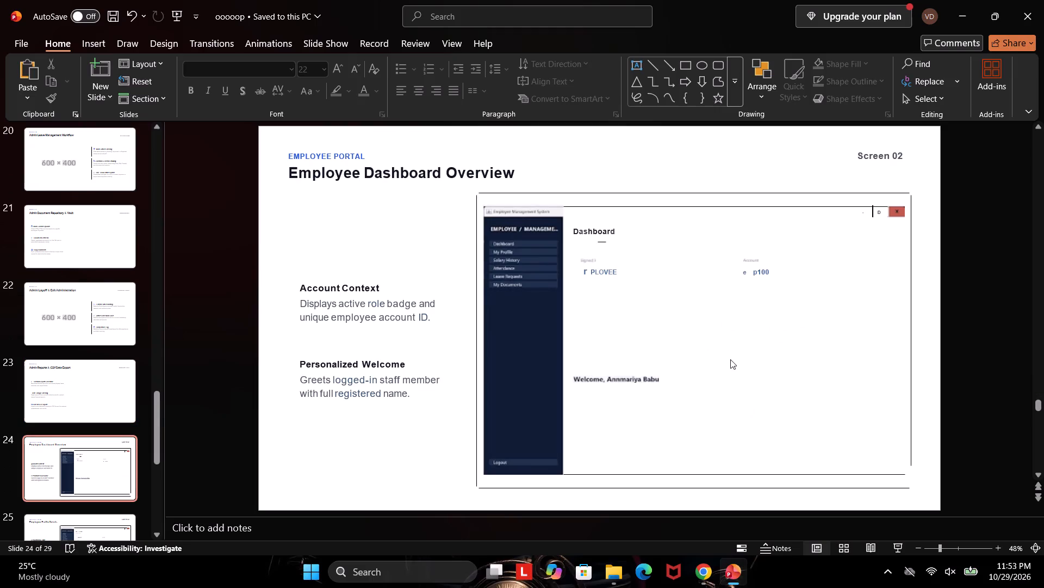
pyautogui.scroll(-1, 730, 359)
# Insert the reports picture from the Pictures folder on the Admin Reports & CSV Data Export slide.
pyautogui.scroll(2, 730, 359)
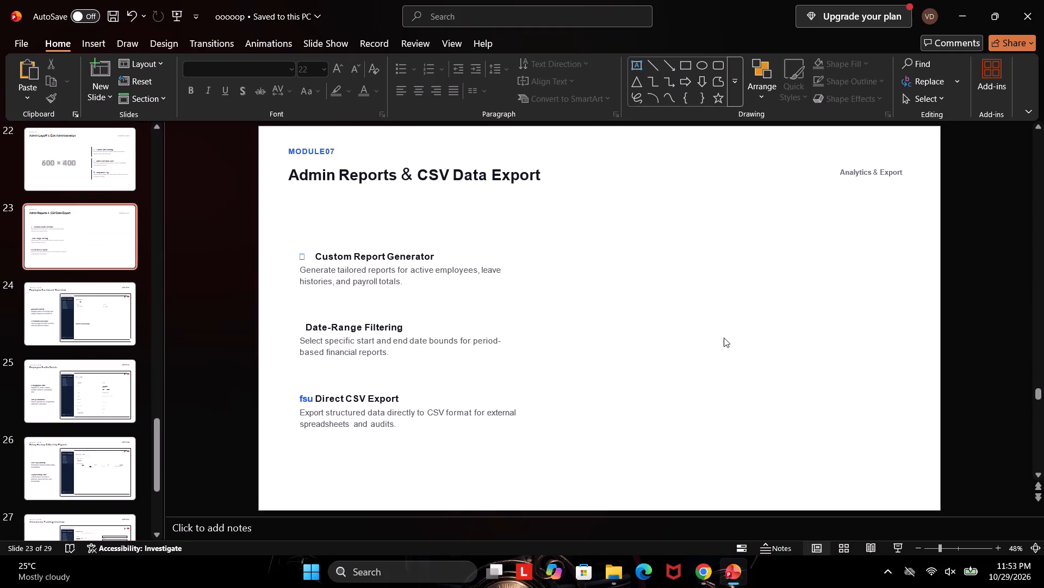
pyautogui.click(94, 39)
pyautogui.click(110, 86)
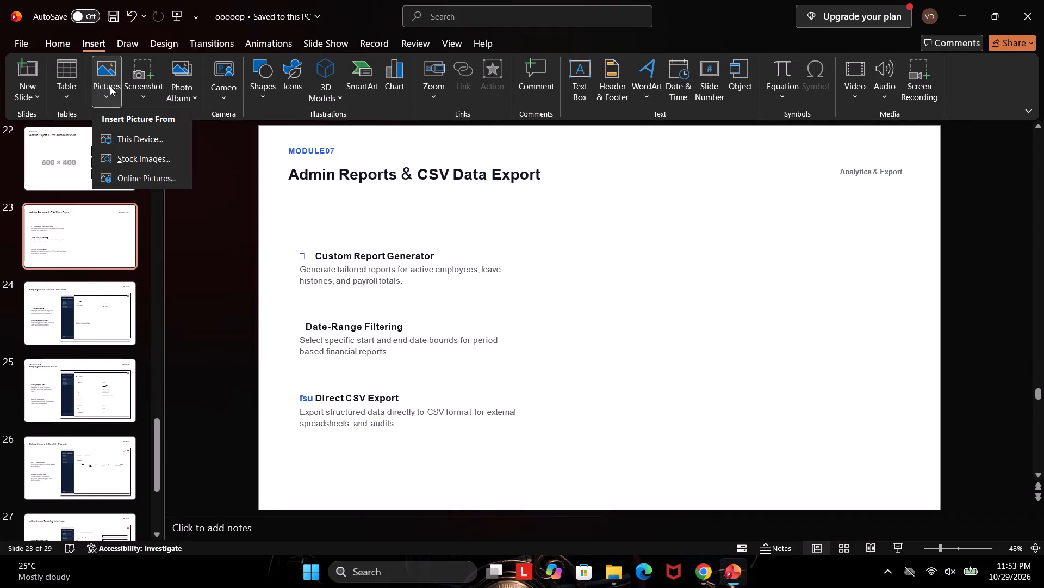
pyautogui.click(127, 143)
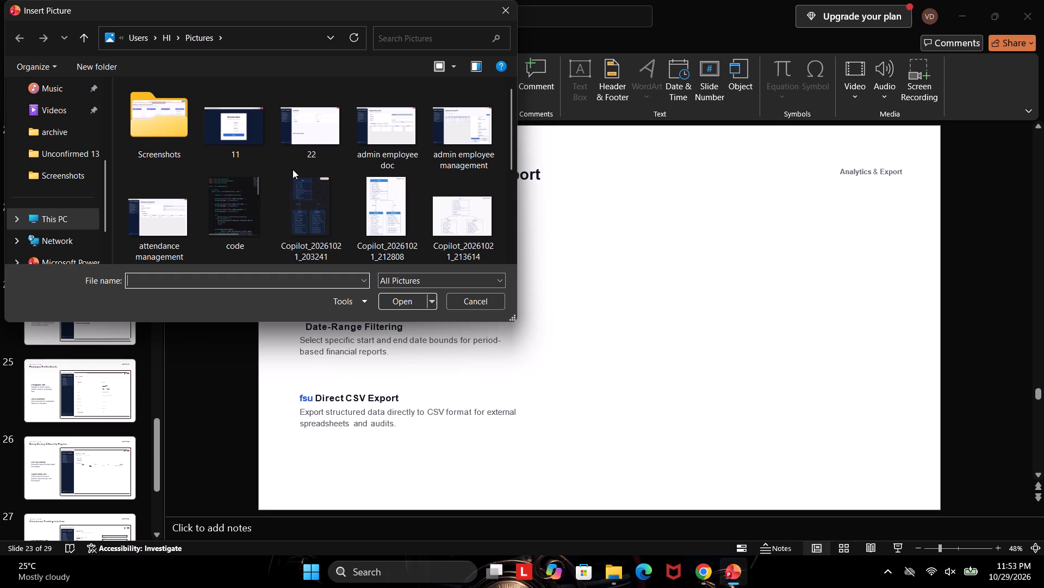
pyautogui.scroll(-2, 293, 169)
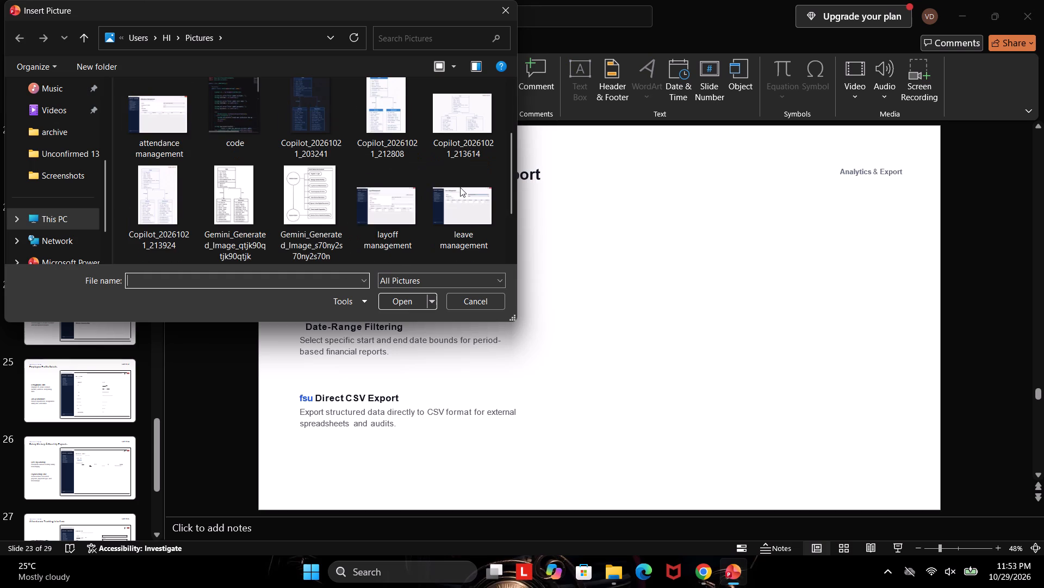
pyautogui.scroll(-2, 427, 190)
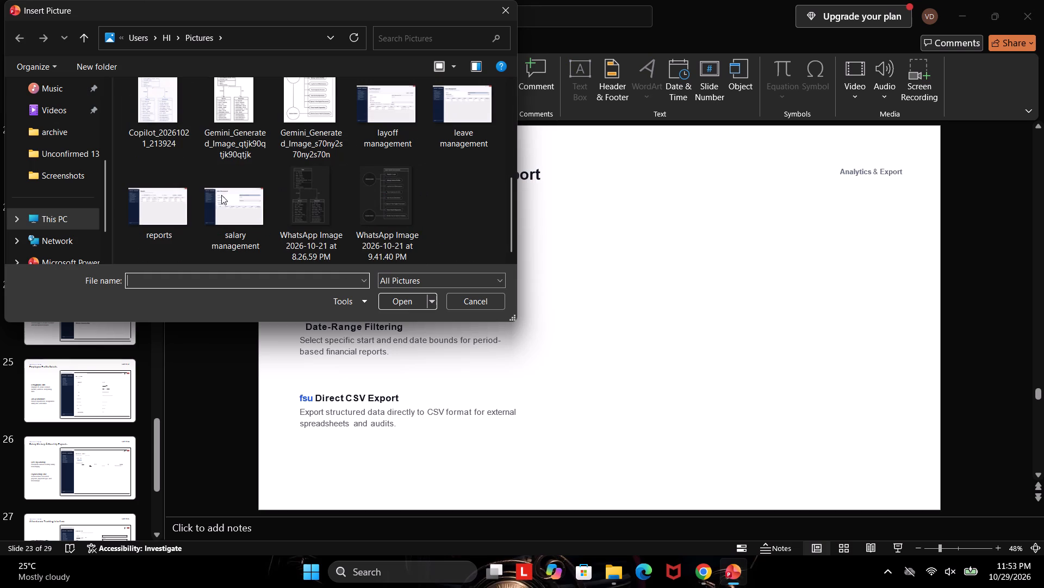
pyautogui.click(171, 210)
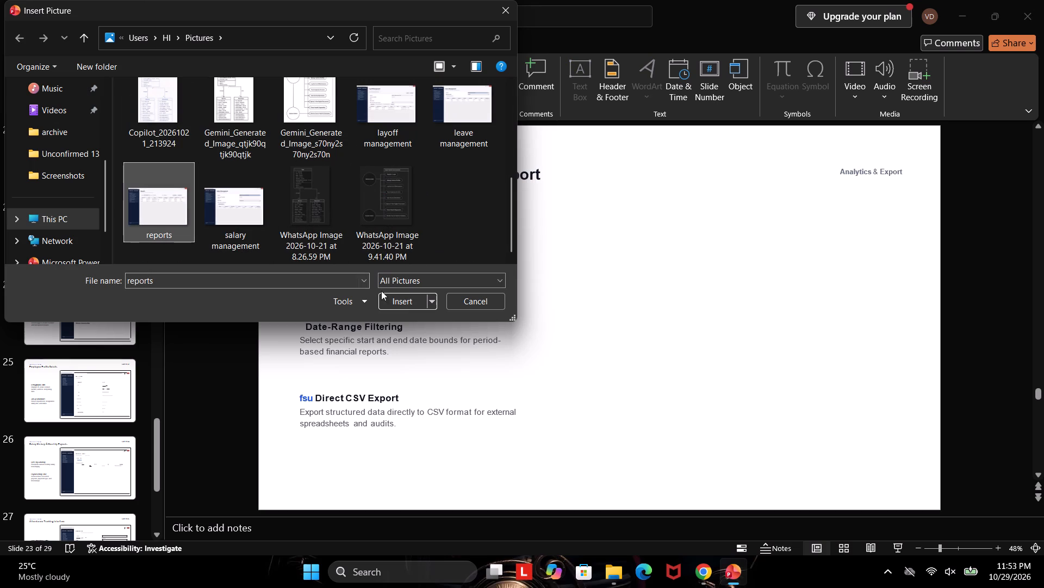
pyautogui.click(405, 302)
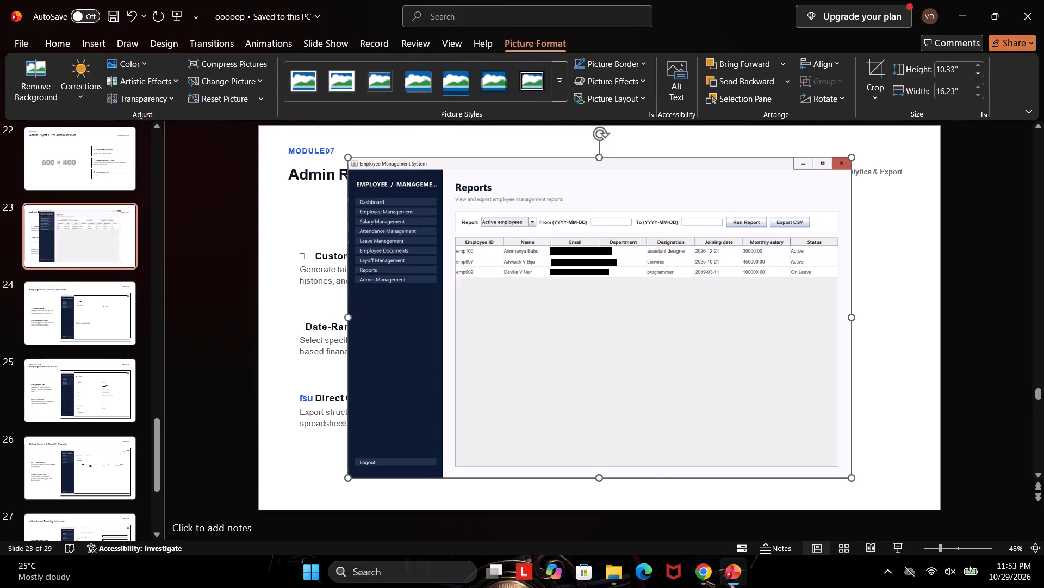
# Resize the reports picture to about 8.5" high by 11.55" wide and place it beside the three text blocks, below the Analytics & Export label.
pyautogui.moveTo(847, 319); pyautogui.dragTo(911, 323)
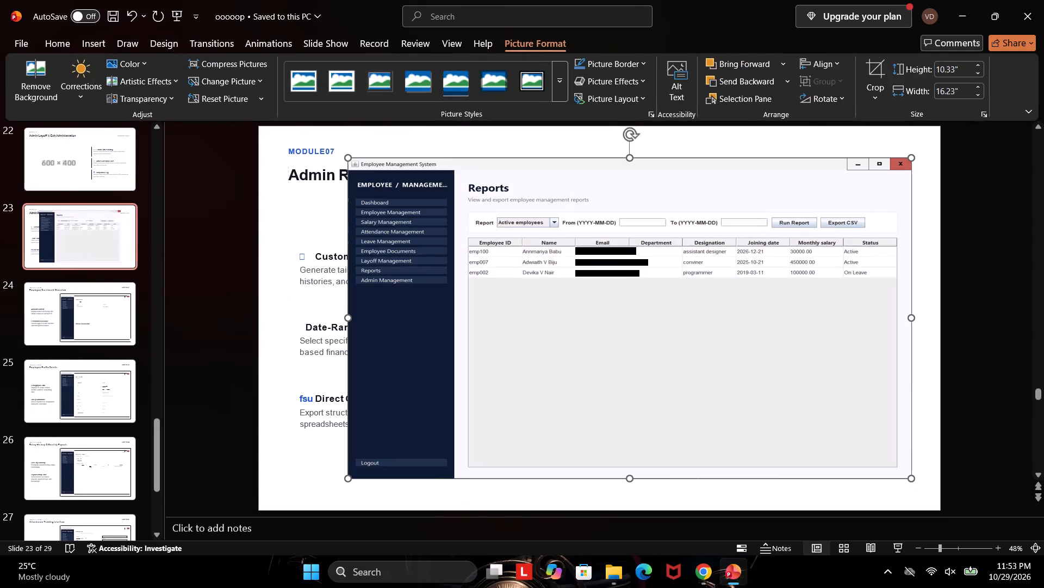
pyautogui.moveTo(351, 317); pyautogui.dragTo(532, 340)
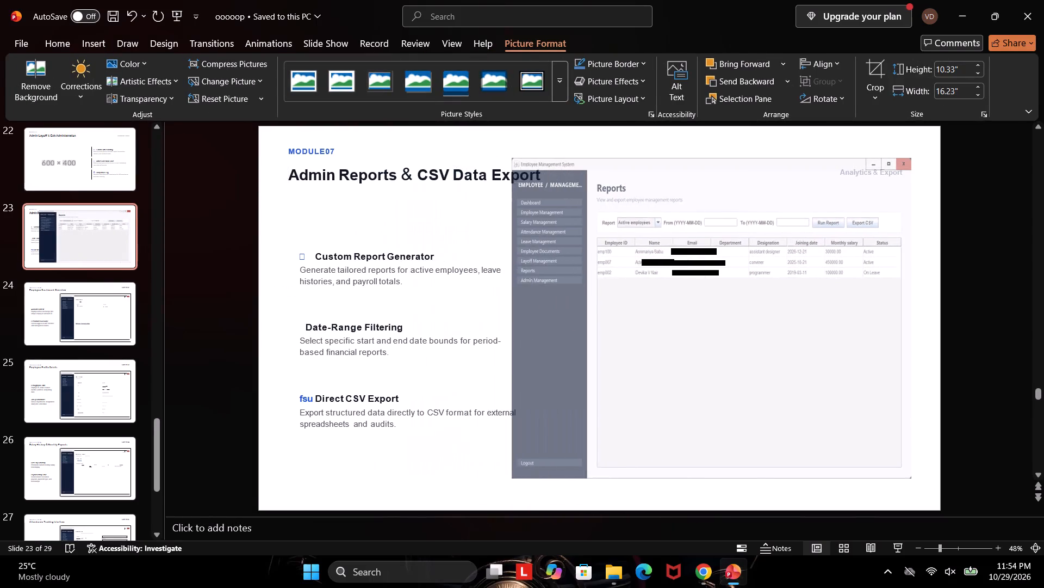
pyautogui.moveTo(532, 340); pyautogui.dragTo(554, 351)
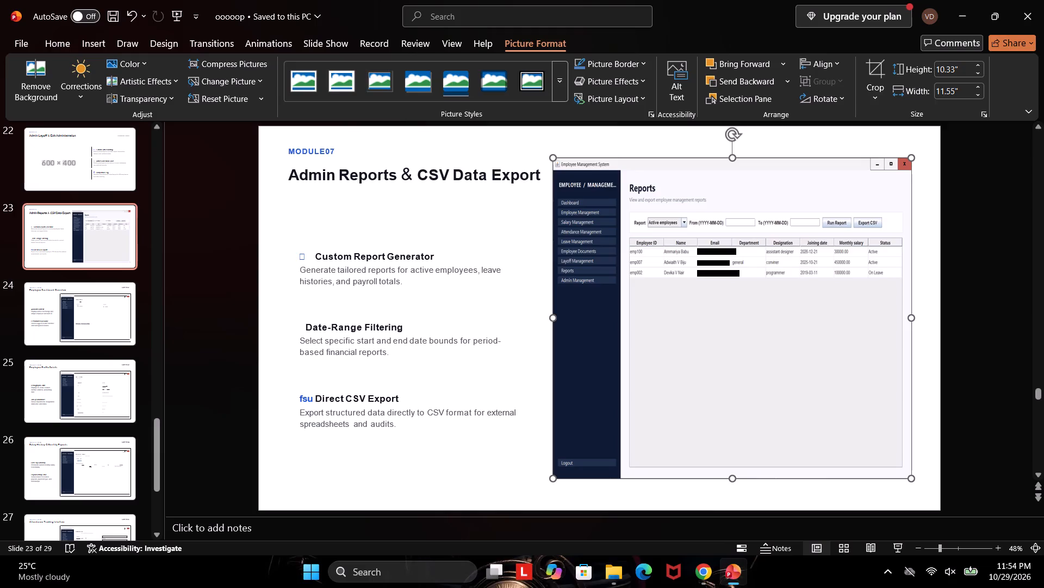
pyautogui.moveTo(729, 480); pyautogui.dragTo(736, 420)
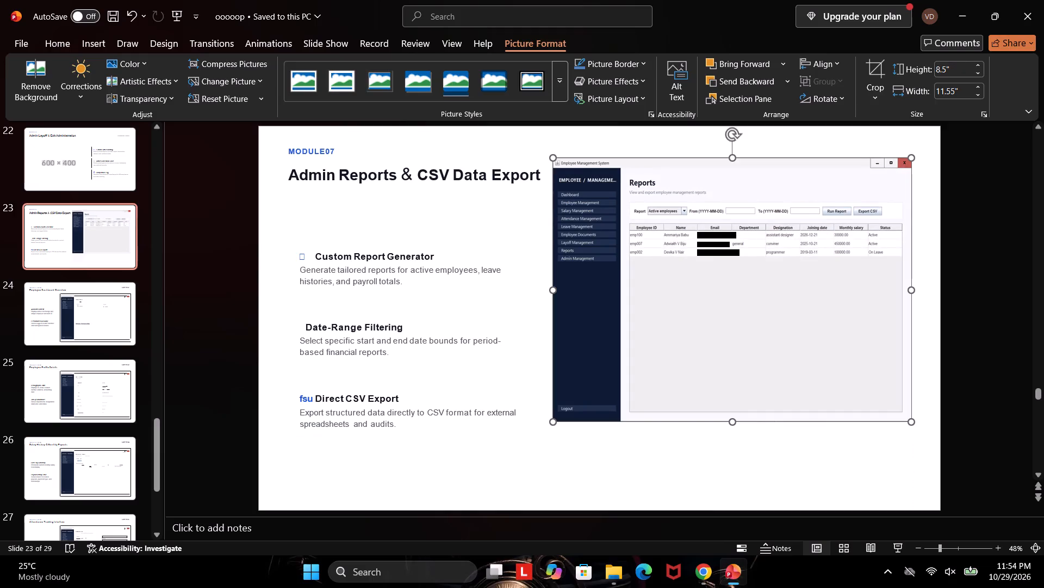
pyautogui.moveTo(732, 340); pyautogui.dragTo(733, 394)
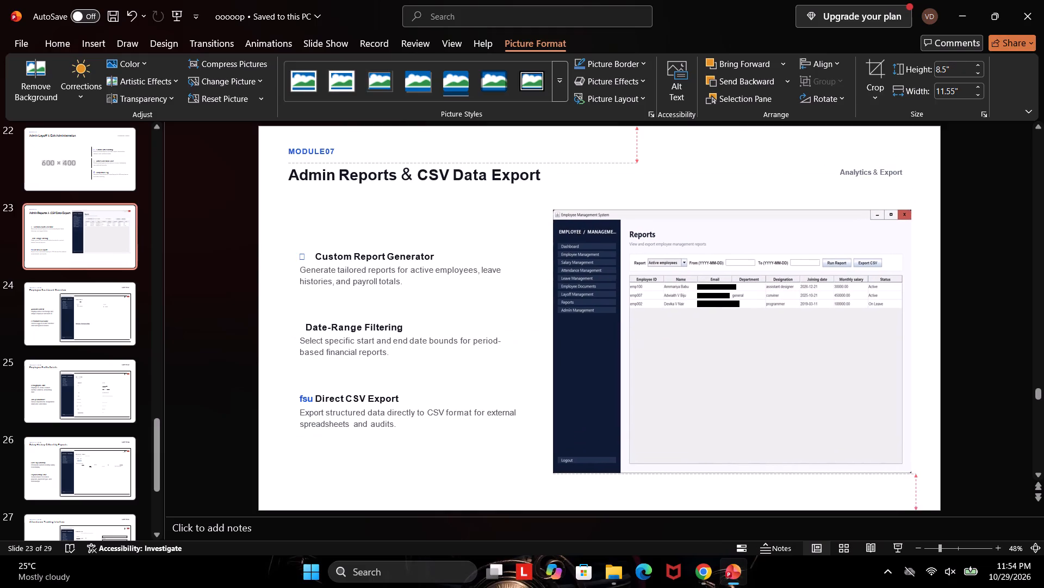
pyautogui.moveTo(733, 394); pyautogui.dragTo(738, 393)
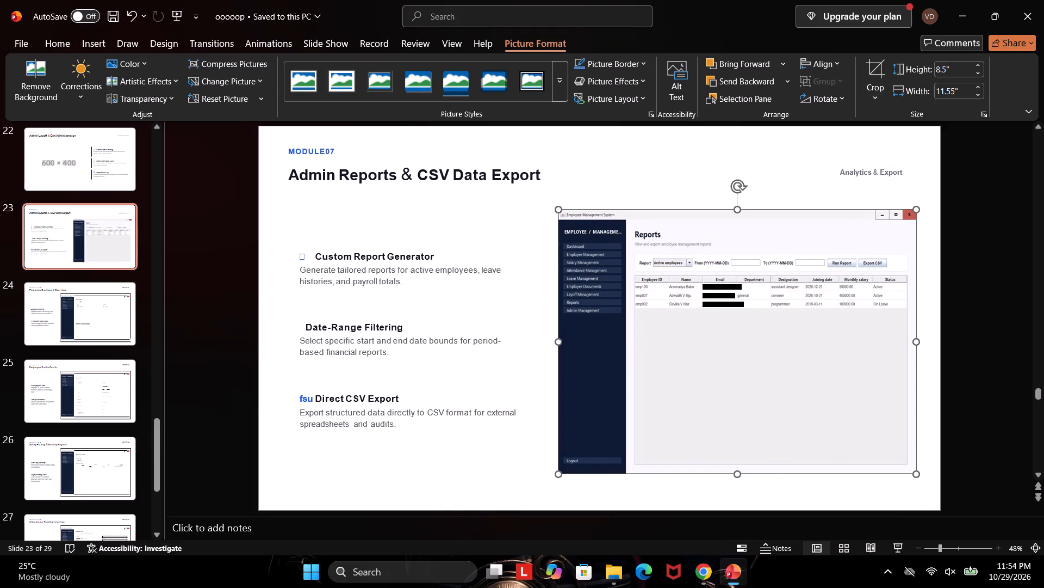
pyautogui.moveTo(563, 346); pyautogui.dragTo(556, 346)
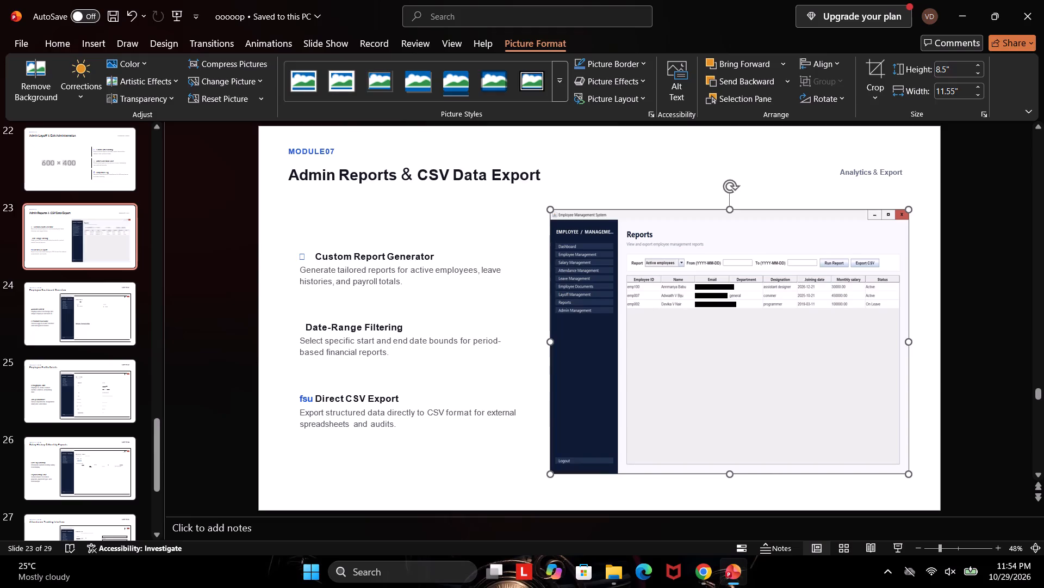
pyautogui.click(622, 177)
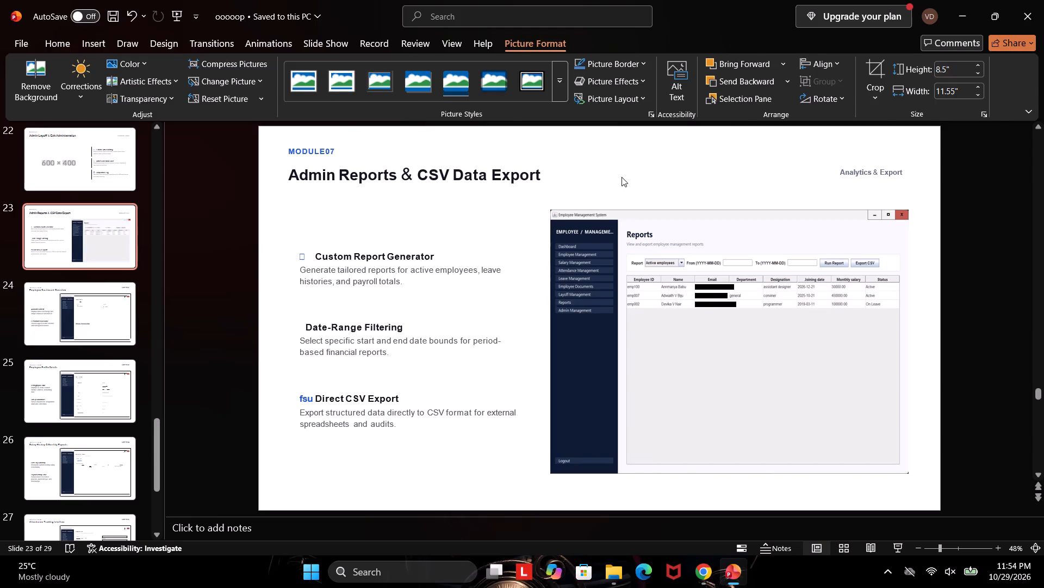
# Review the Employee Portal slides from Employee Dashboard Overview to the closing slide, comparing their header labels with the Admin Reports slide.
pyautogui.scroll(-1, 409, 247)
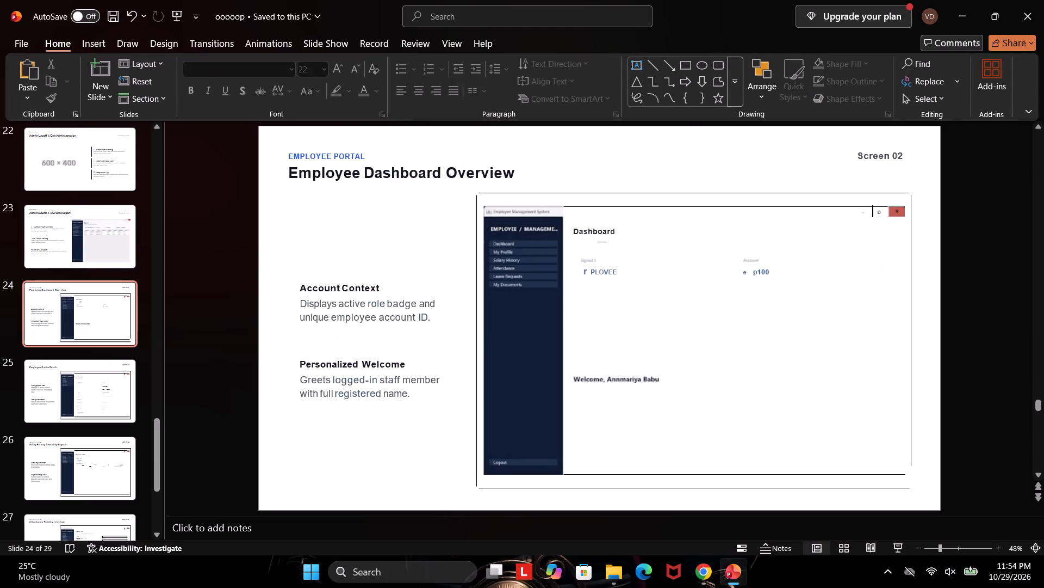
pyautogui.scroll(-4, 409, 247)
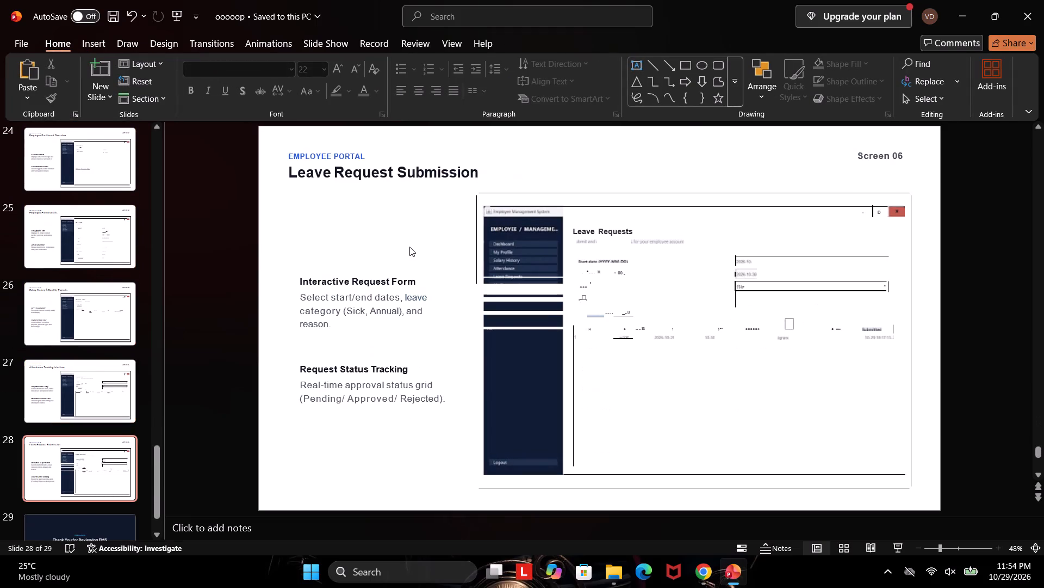
pyautogui.scroll(-2, 409, 247)
pyautogui.scroll(6, 409, 247)
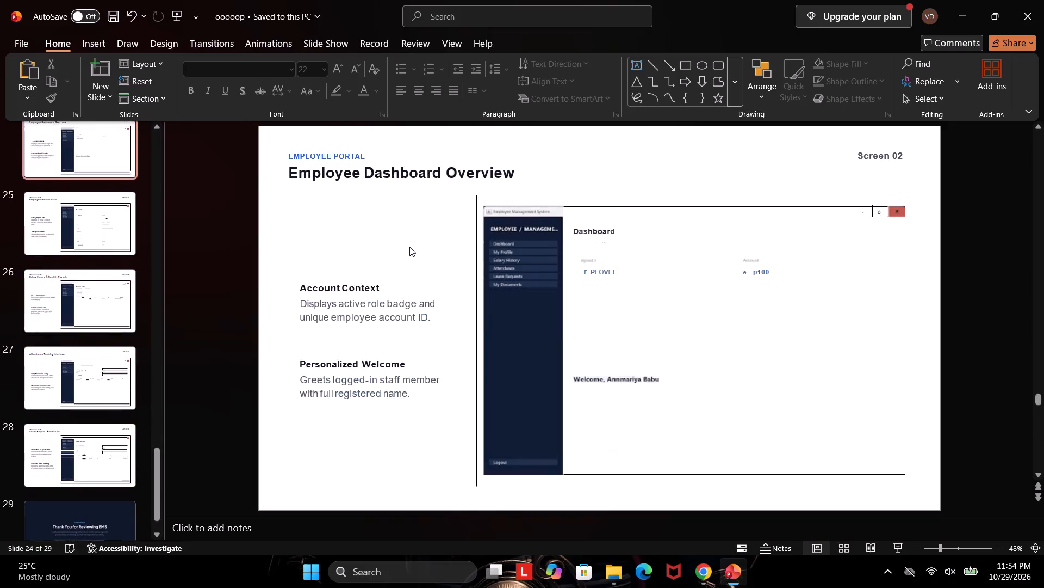
pyautogui.scroll(1, 409, 247)
pyautogui.scroll(-1, 409, 247)
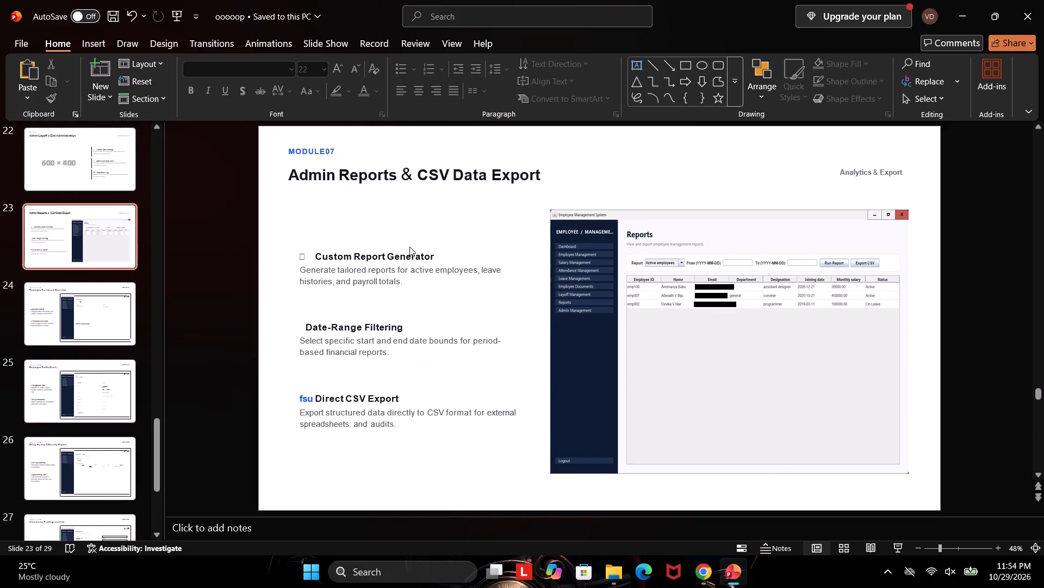
pyautogui.scroll(-1, 409, 247)
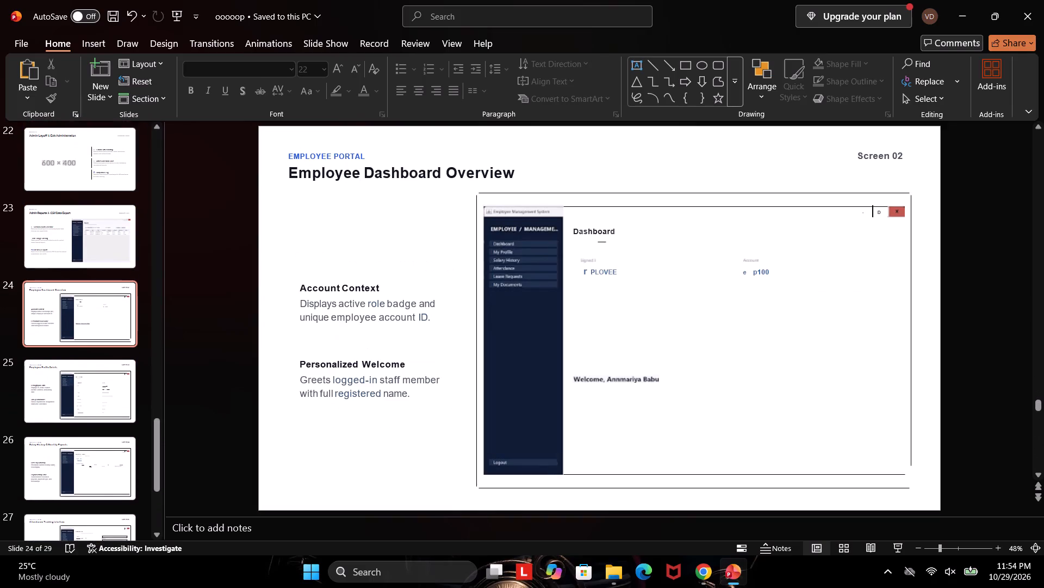
# Replace the MODULE07 label above the Admin Reports & CSV Data Export title with ADMIN PORTAL.
pyautogui.scroll(1, 409, 247)
pyautogui.click(338, 149)
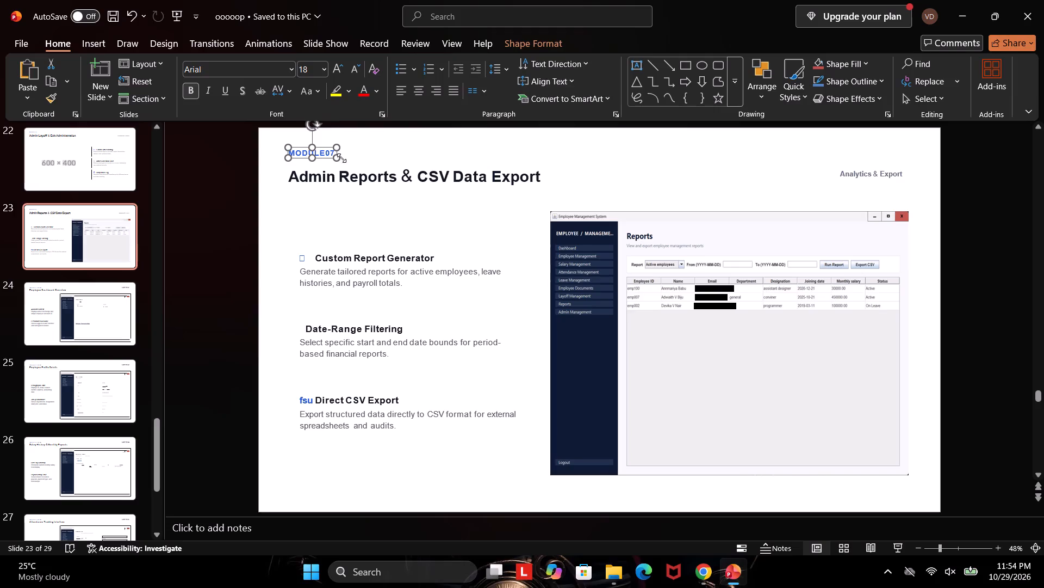
pyautogui.click(333, 152)
pyautogui.press('BackSpace')
pyautogui.press('BackSpace')
pyautogui.press('BackSpace')
pyautogui.press('BackSpace')
pyautogui.press('a')
pyautogui.press('d')
pyautogui.press('m')
pyautogui.press('i')
pyautogui.press('n')
pyautogui.press('space')
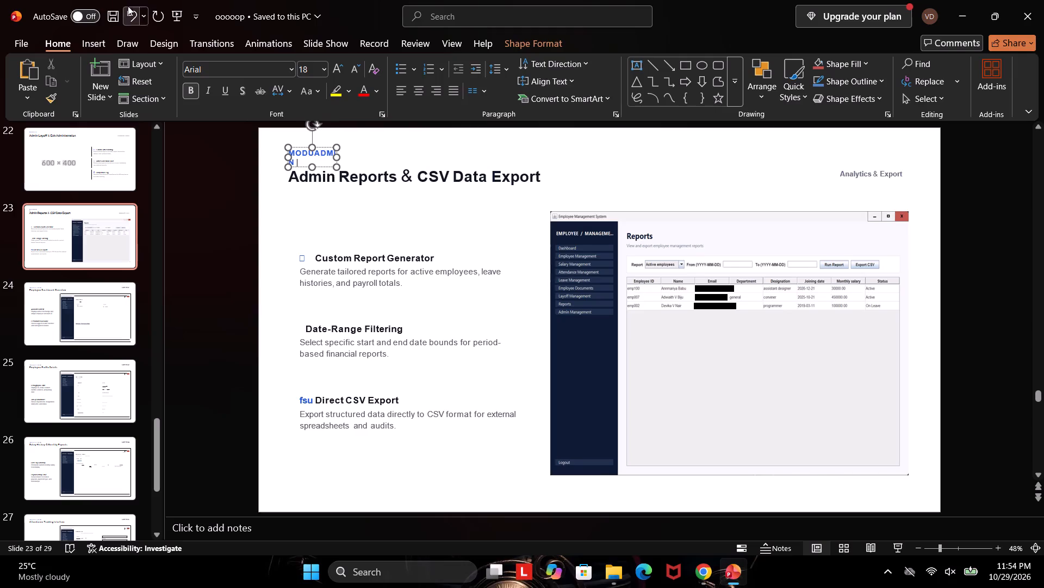
pyautogui.press('p')
pyautogui.press('o')
pyautogui.press('r')
pyautogui.press('t')
pyautogui.press('a')
pyautogui.press('l')
pyautogui.press('Left')
pyautogui.press('Left')
pyautogui.press('Left')
pyautogui.press('Left')
pyautogui.press('Left')
pyautogui.press('Left')
pyautogui.press('Left')
pyautogui.press('Left')
pyautogui.press('Left')
pyautogui.press('Left')
pyautogui.press('Left')
pyautogui.press('Left')
pyautogui.press('BackSpace')
pyautogui.press('BackSpace')
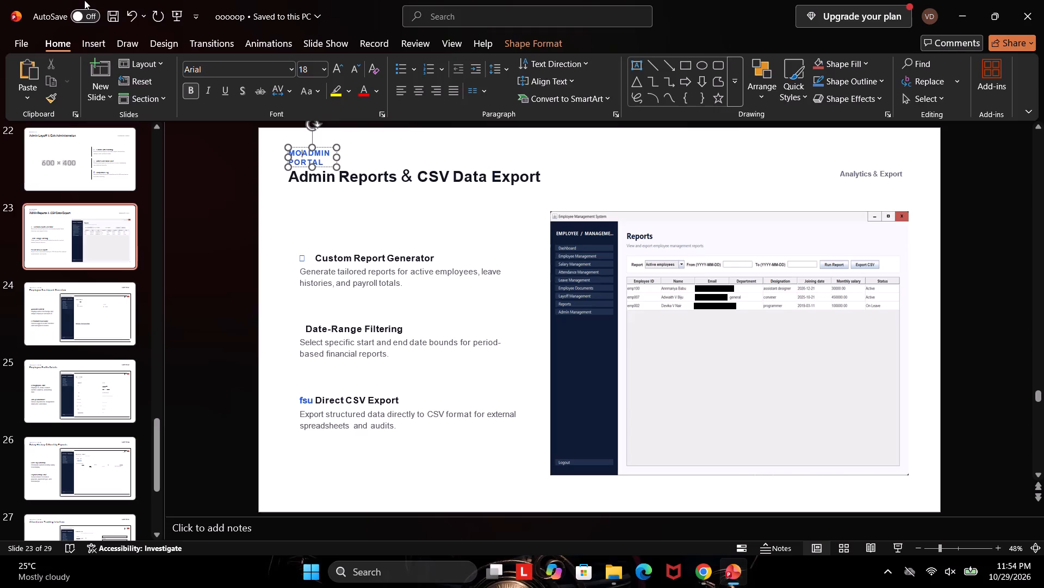
pyautogui.press('BackSpace')
pyautogui.press('BackSpace')
# Widen the ADMIN PORTAL label's text box so the text fits on one line.
pyautogui.moveTo(338, 157); pyautogui.dragTo(365, 154)
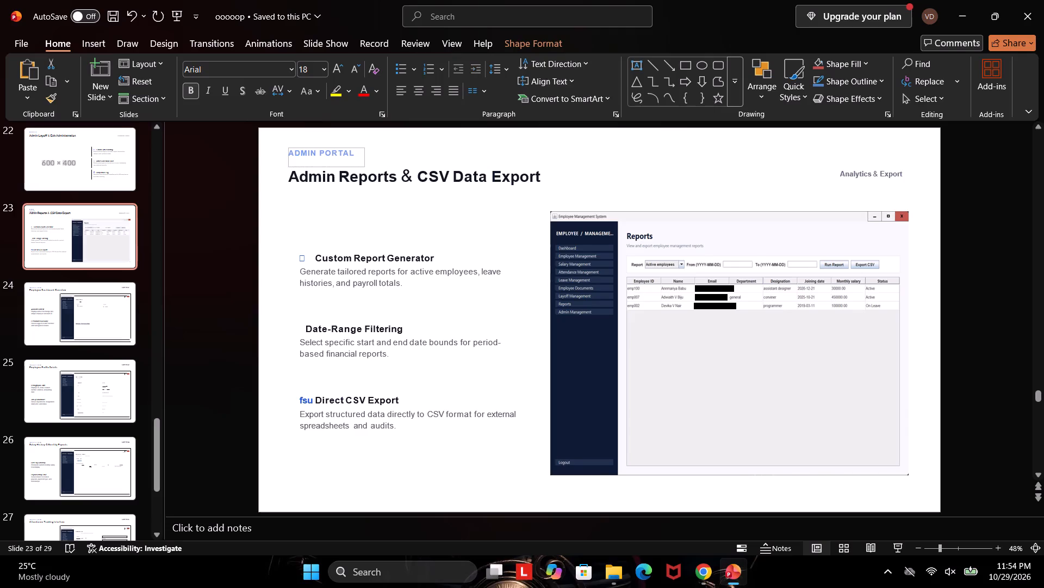
pyautogui.moveTo(365, 154); pyautogui.dragTo(368, 147)
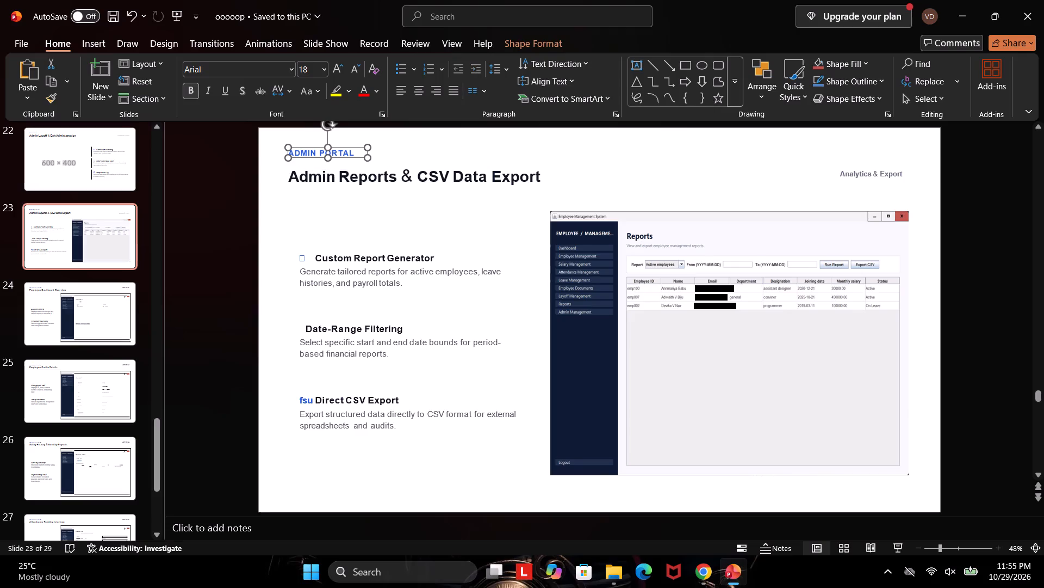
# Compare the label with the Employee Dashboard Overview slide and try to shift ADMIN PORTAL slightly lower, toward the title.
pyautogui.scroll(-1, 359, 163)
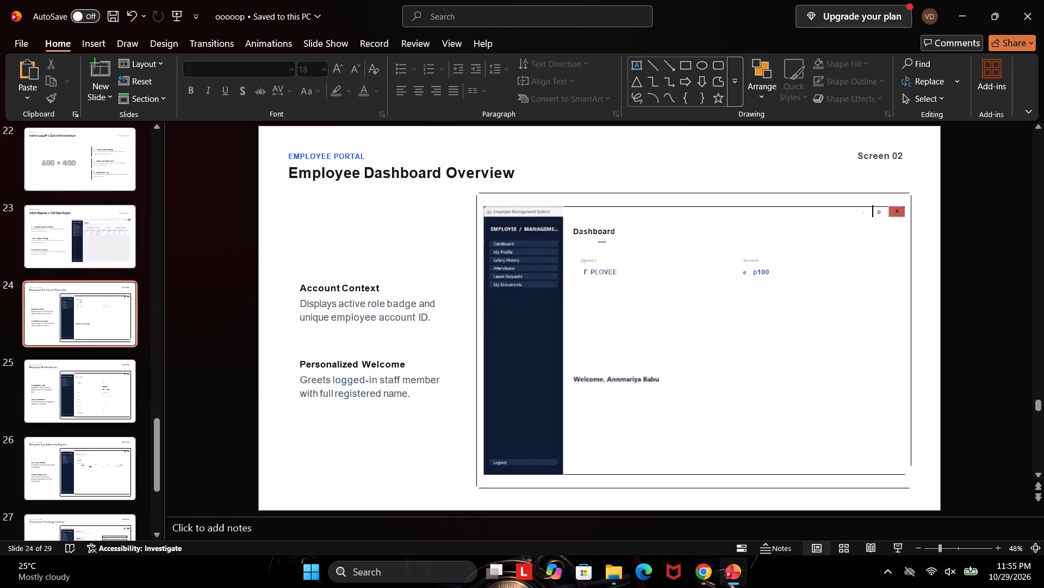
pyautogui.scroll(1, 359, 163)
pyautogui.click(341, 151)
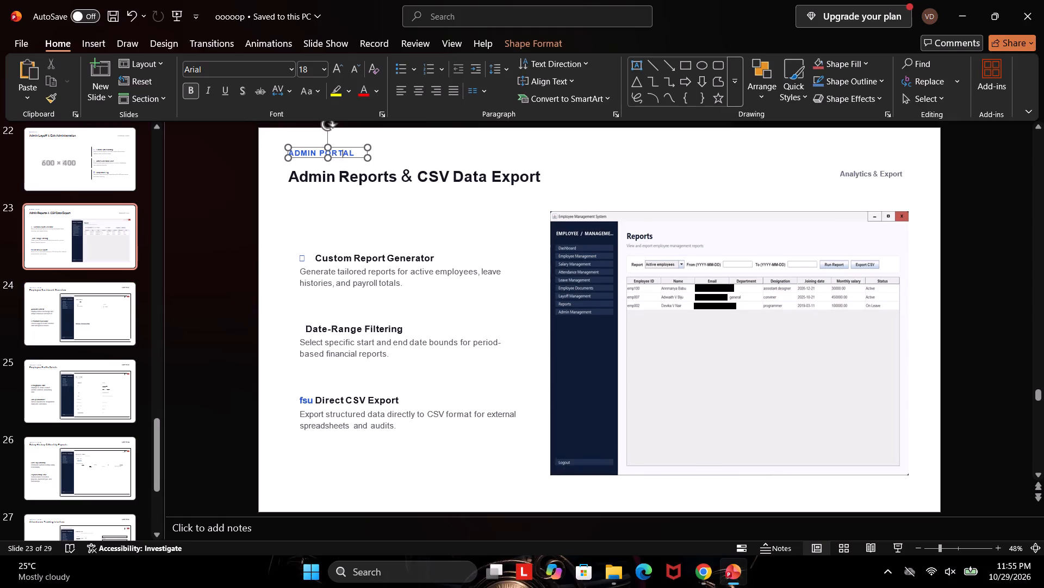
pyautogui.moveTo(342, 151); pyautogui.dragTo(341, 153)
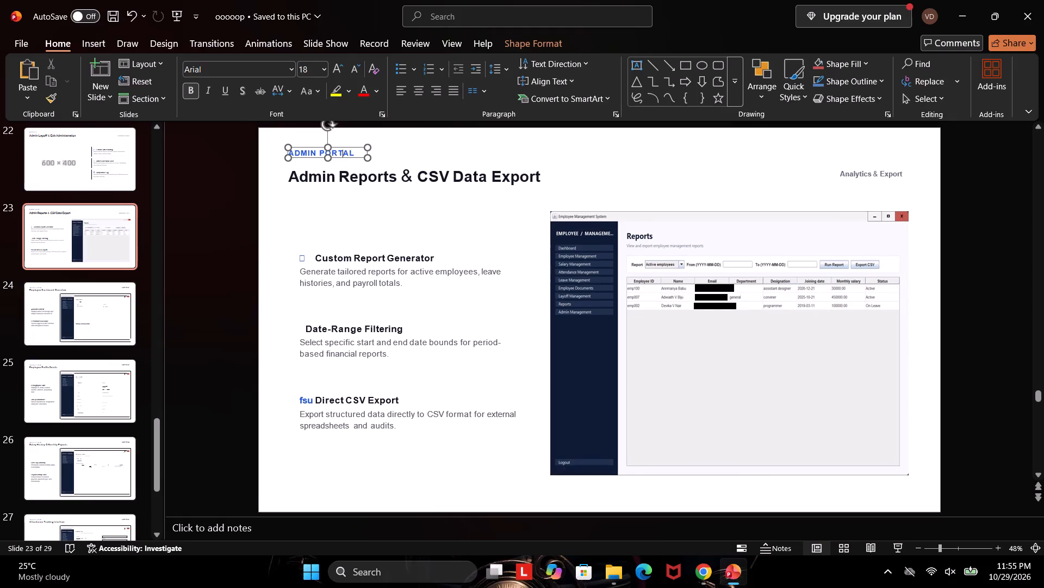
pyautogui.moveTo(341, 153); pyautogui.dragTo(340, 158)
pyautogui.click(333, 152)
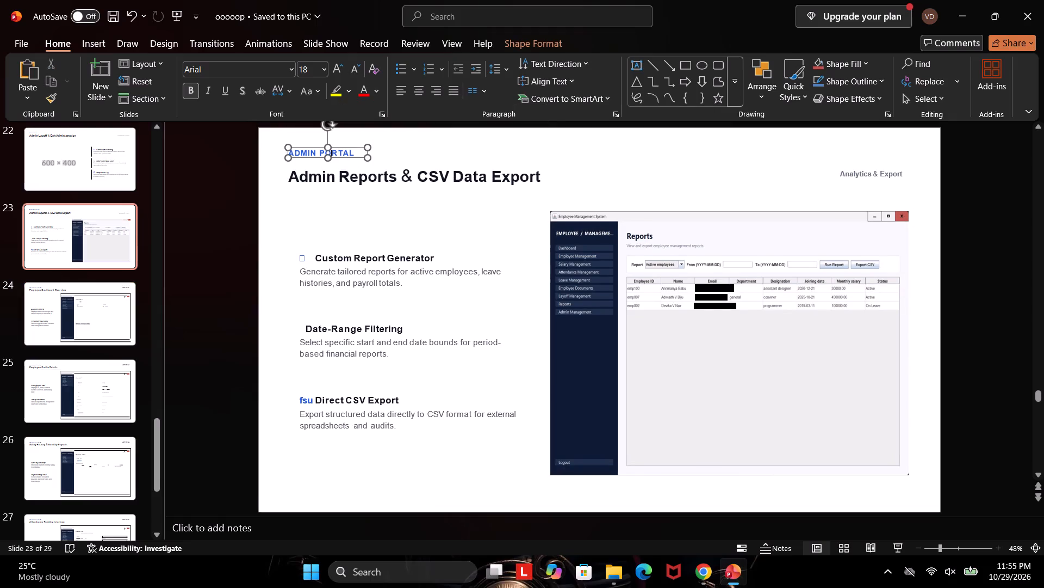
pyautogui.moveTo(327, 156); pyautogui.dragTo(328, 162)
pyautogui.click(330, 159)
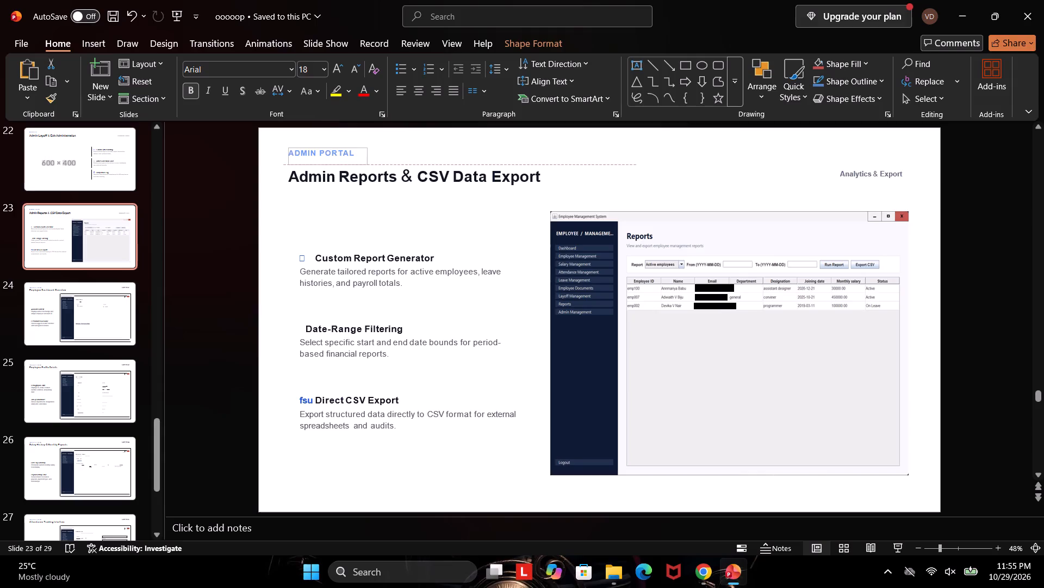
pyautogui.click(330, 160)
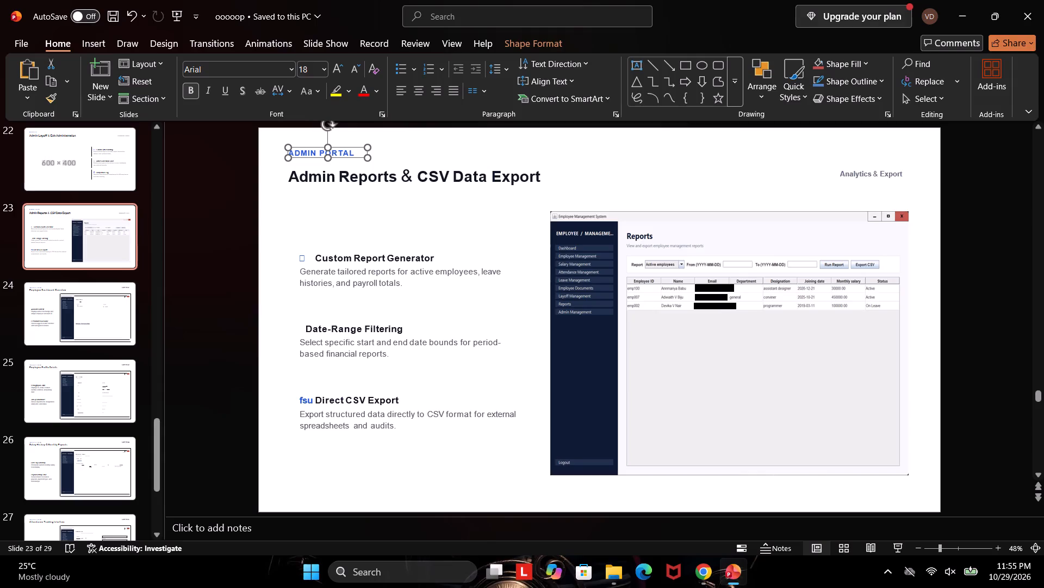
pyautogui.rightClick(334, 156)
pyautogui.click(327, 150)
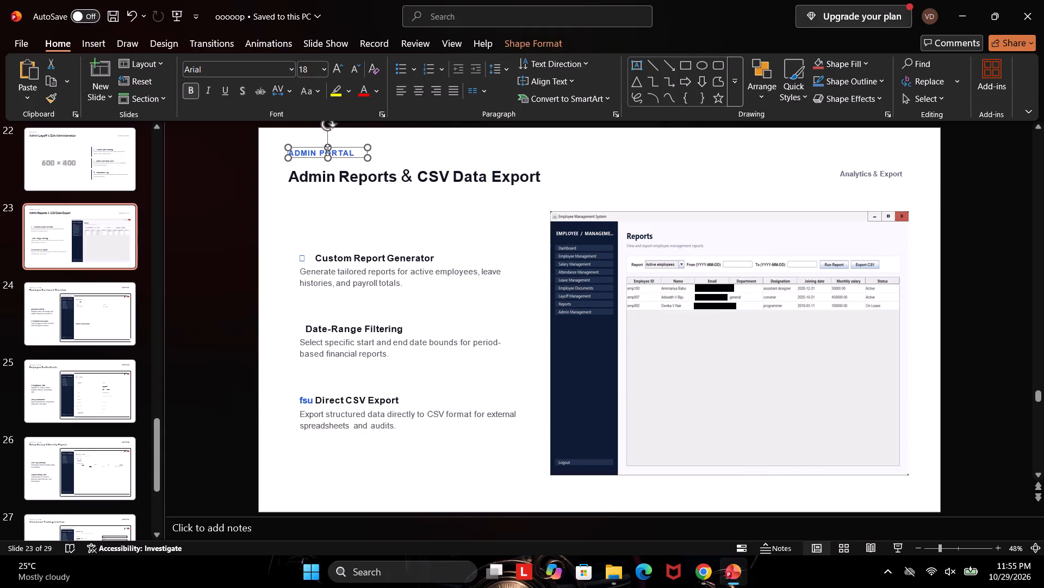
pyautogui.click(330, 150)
# Set the font size of both words in the ADMIN PORTAL label to 16.
pyautogui.click(337, 152)
pyautogui.click(337, 152)
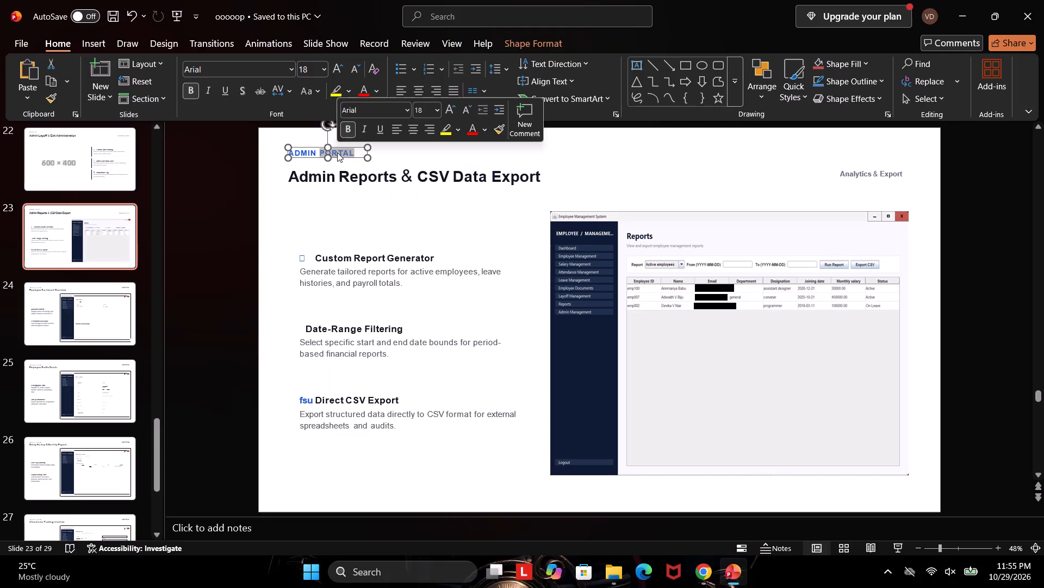
pyautogui.click(436, 111)
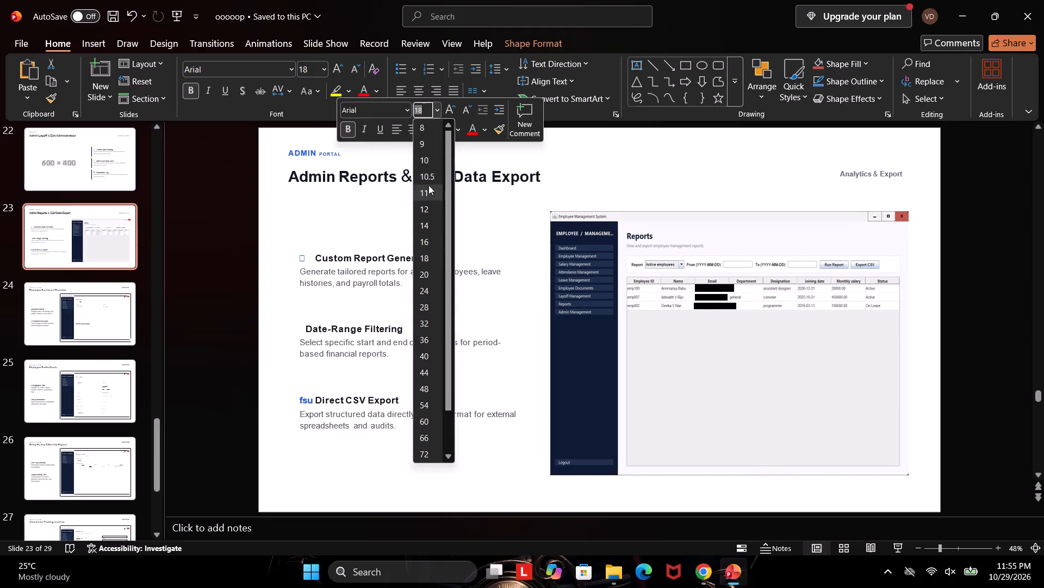
pyautogui.click(430, 237)
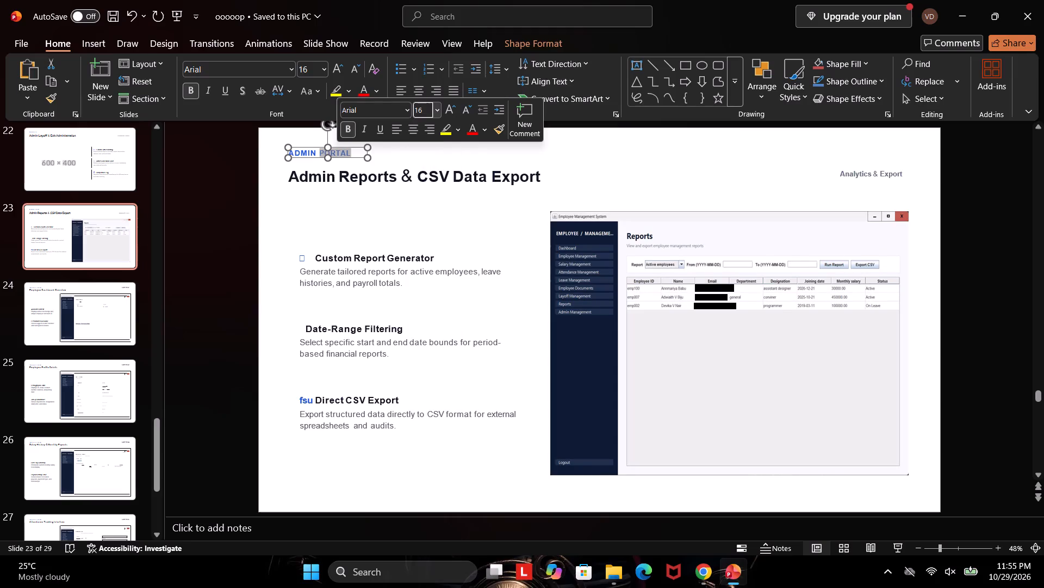
pyautogui.click(311, 156)
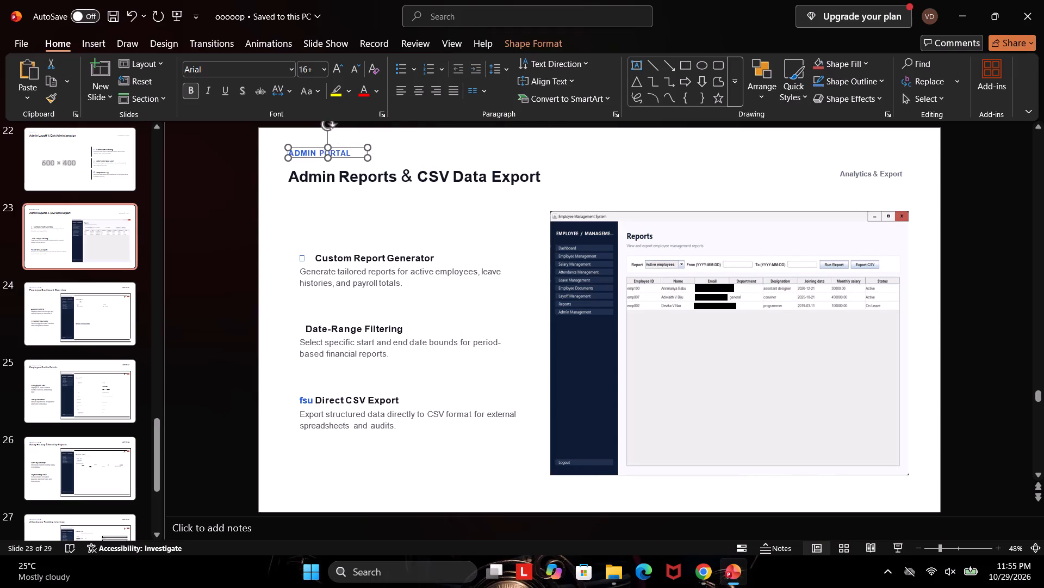
pyautogui.moveTo(314, 154); pyautogui.dragTo(291, 157)
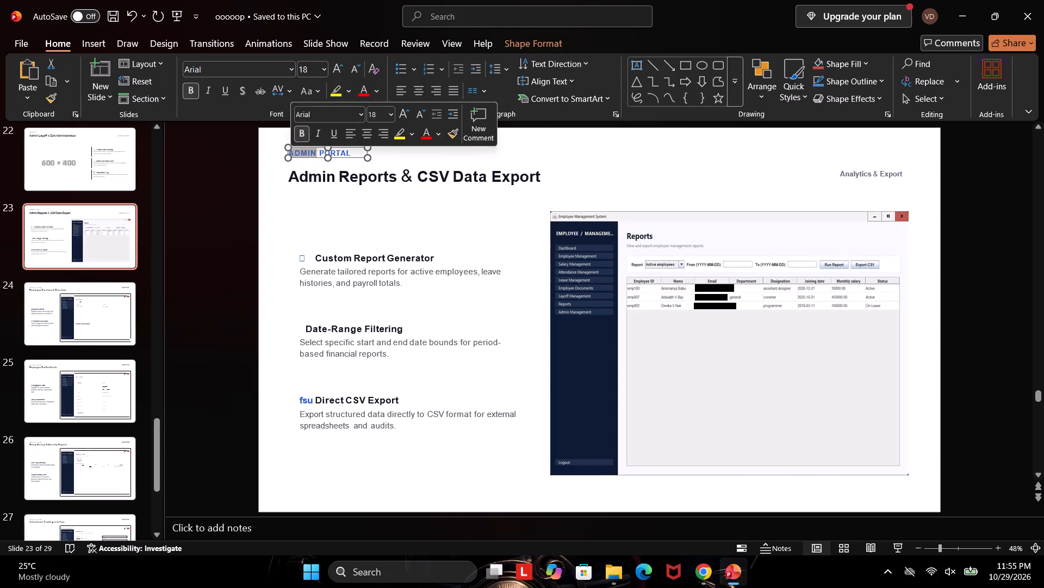
pyautogui.click(389, 117)
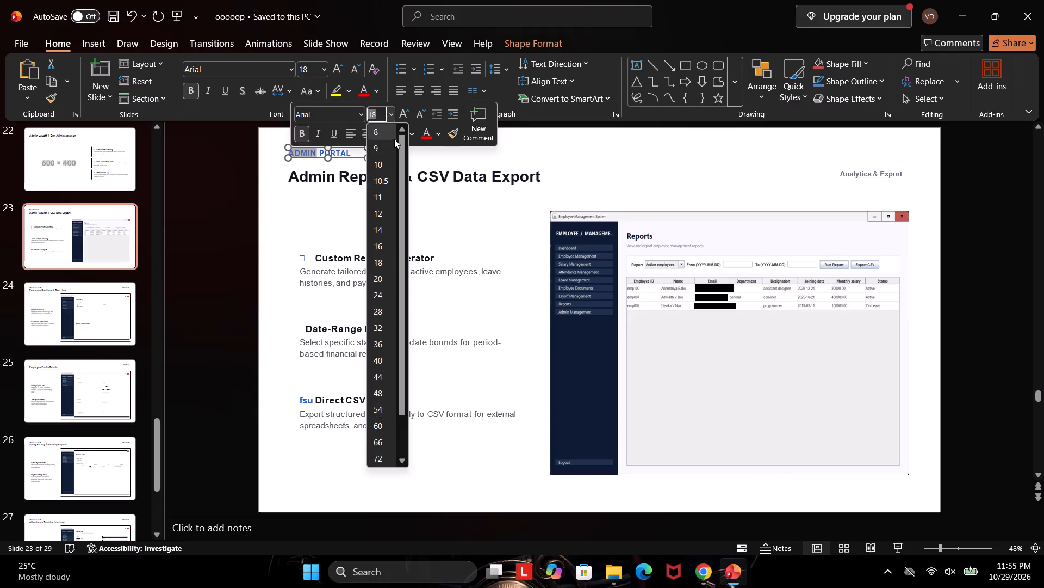
pyautogui.click(380, 241)
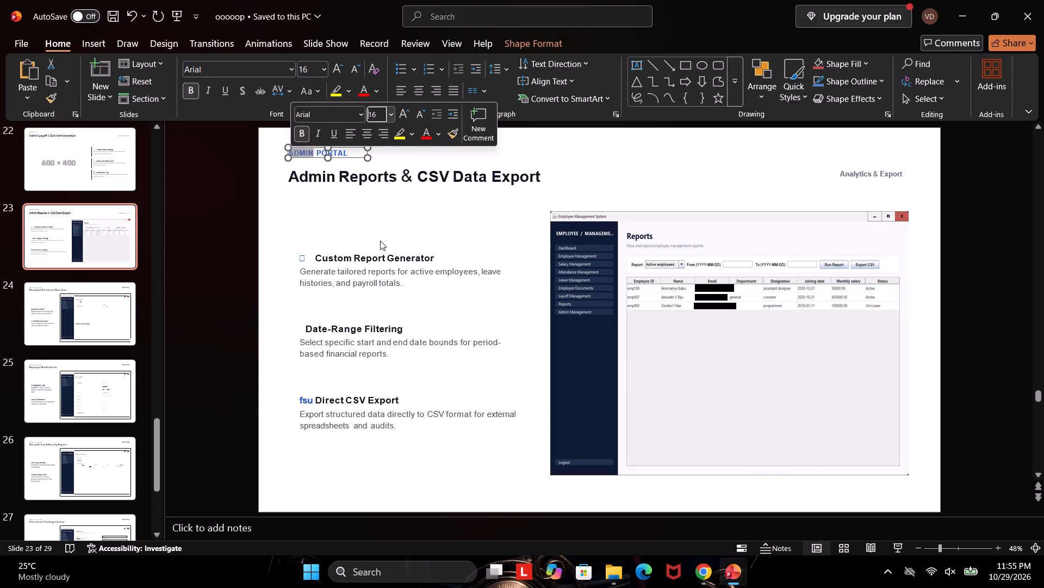
pyautogui.click(392, 164)
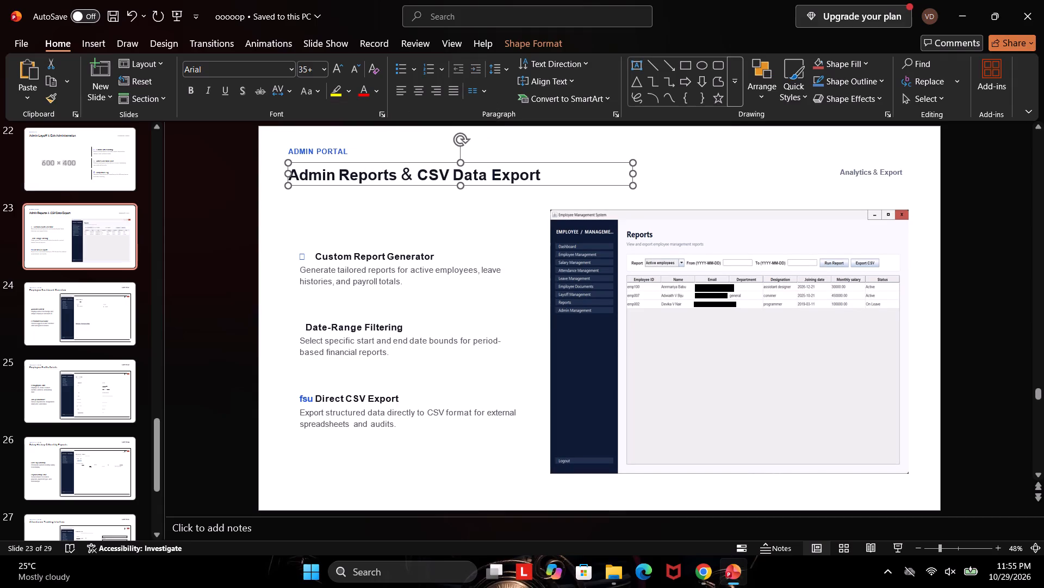
pyautogui.click(393, 142)
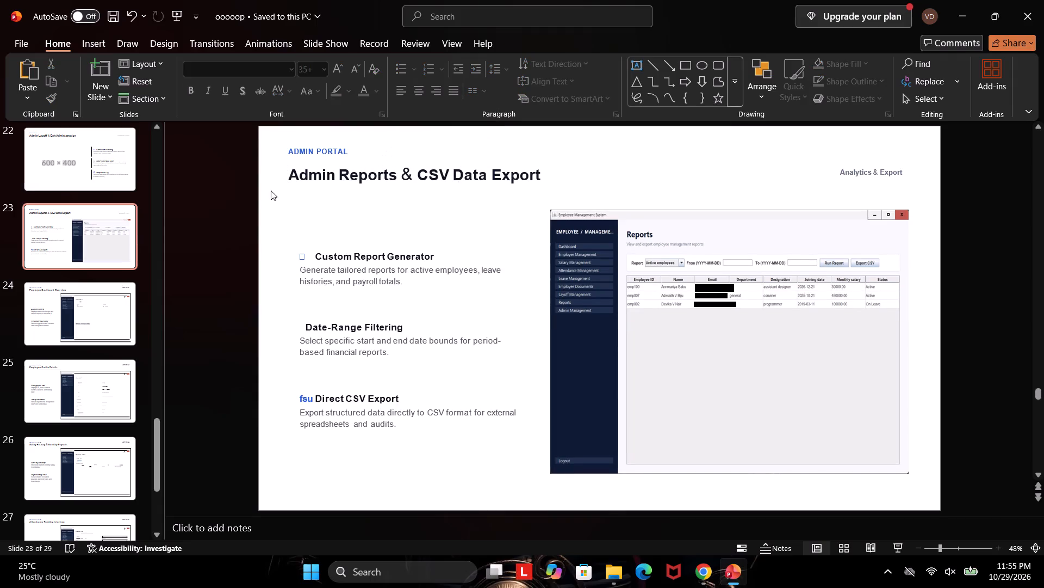
# Copy the ADMIN PORTAL label text from the Admin Reports & CSV Data Export slide.
pyautogui.click(348, 152)
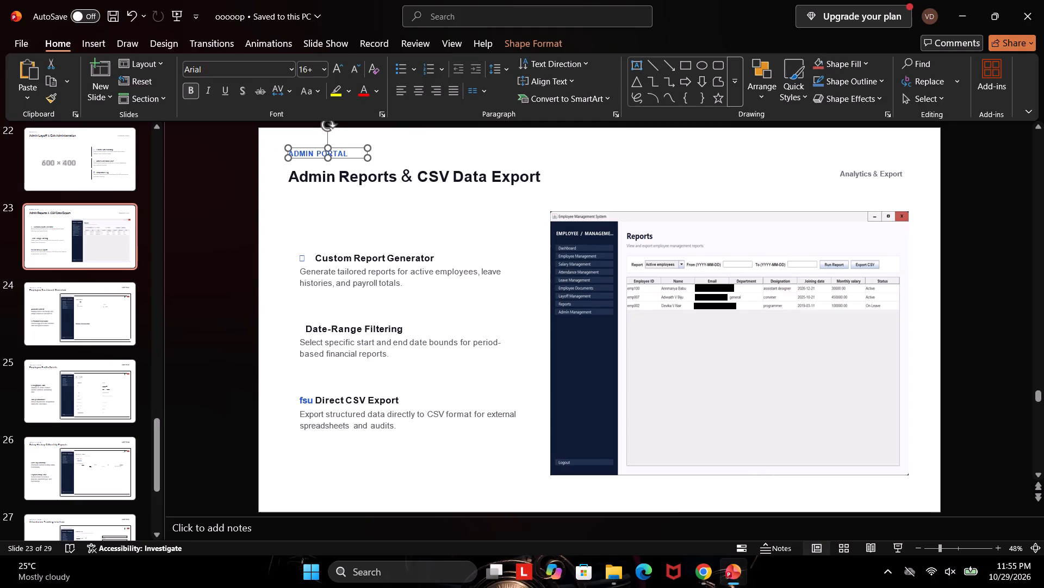
pyautogui.moveTo(345, 153); pyautogui.dragTo(299, 146)
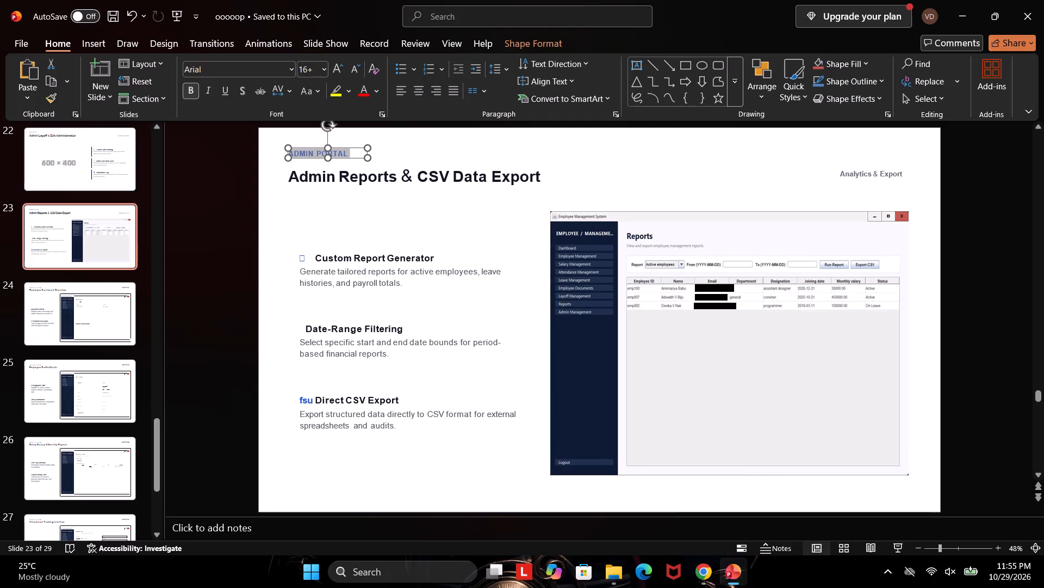
pyautogui.rightClick(309, 150)
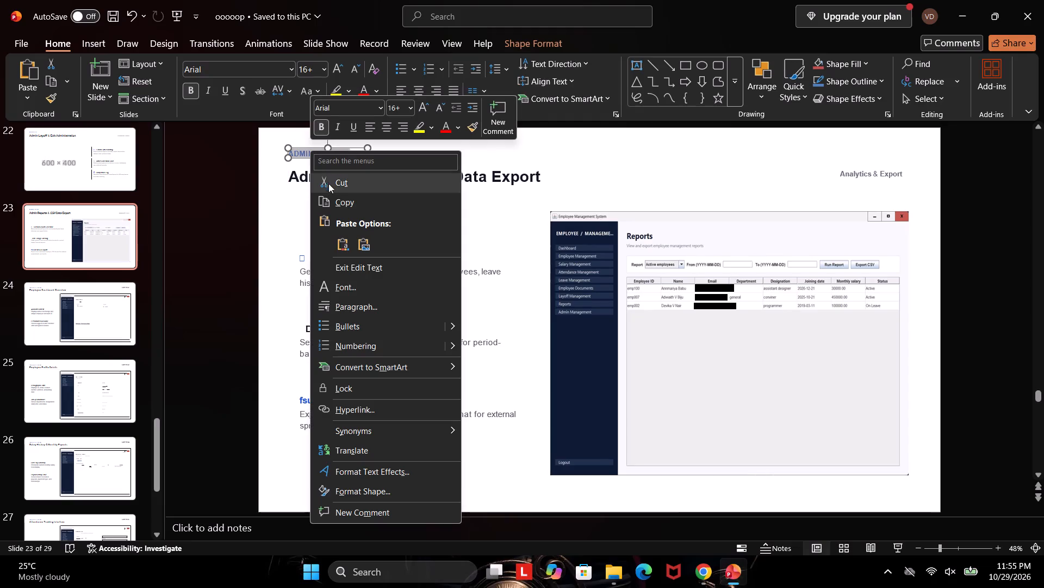
pyautogui.click(329, 197)
pyautogui.click(310, 200)
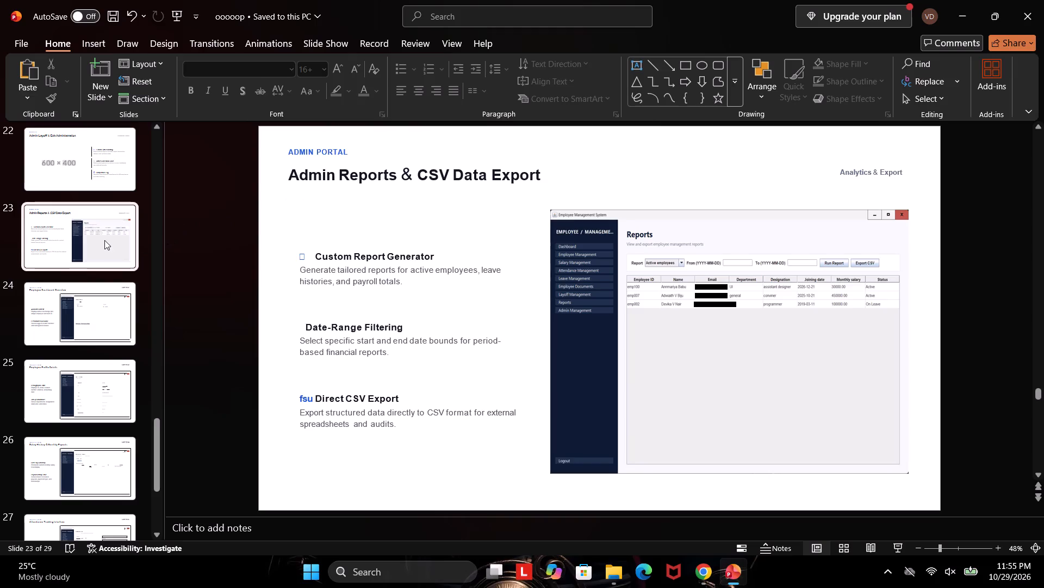
# Clear the MODULE06 label text above the title on the Admin Layoff & Exit Administration slide.
pyautogui.click(104, 240)
pyautogui.click(103, 305)
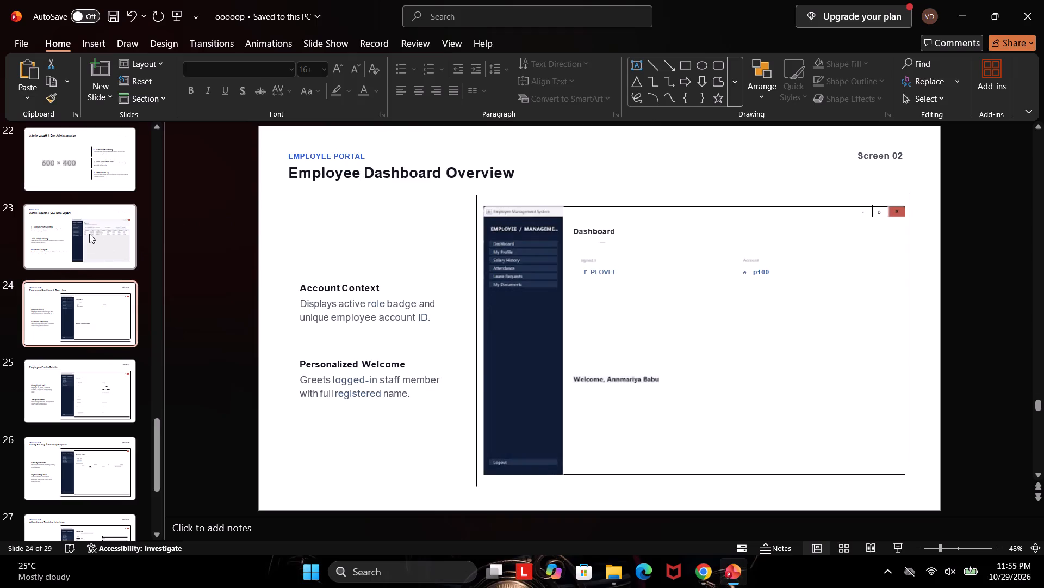
pyautogui.click(89, 234)
pyautogui.click(83, 157)
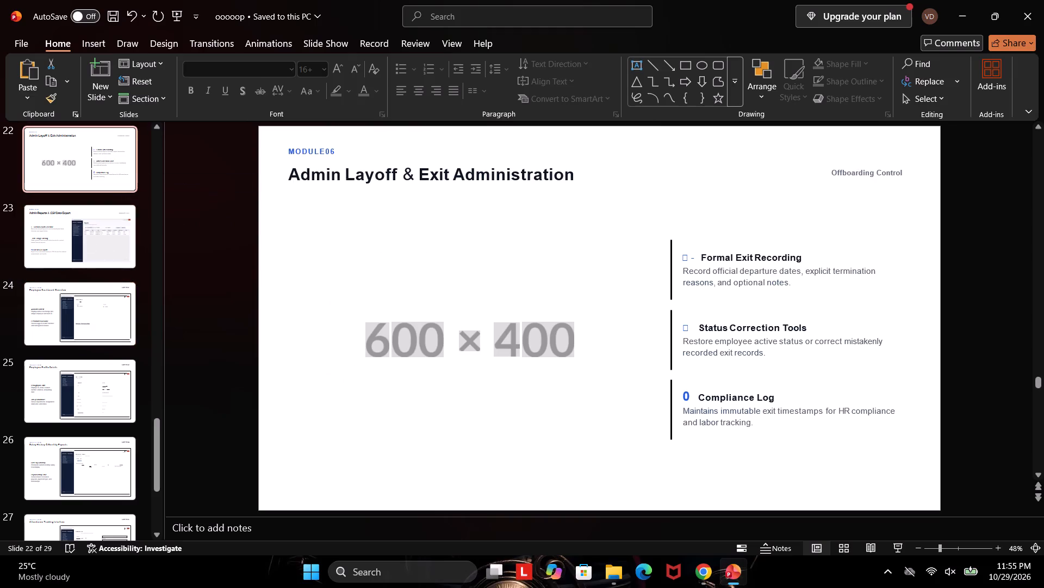
pyautogui.click(338, 151)
pyautogui.click(335, 151)
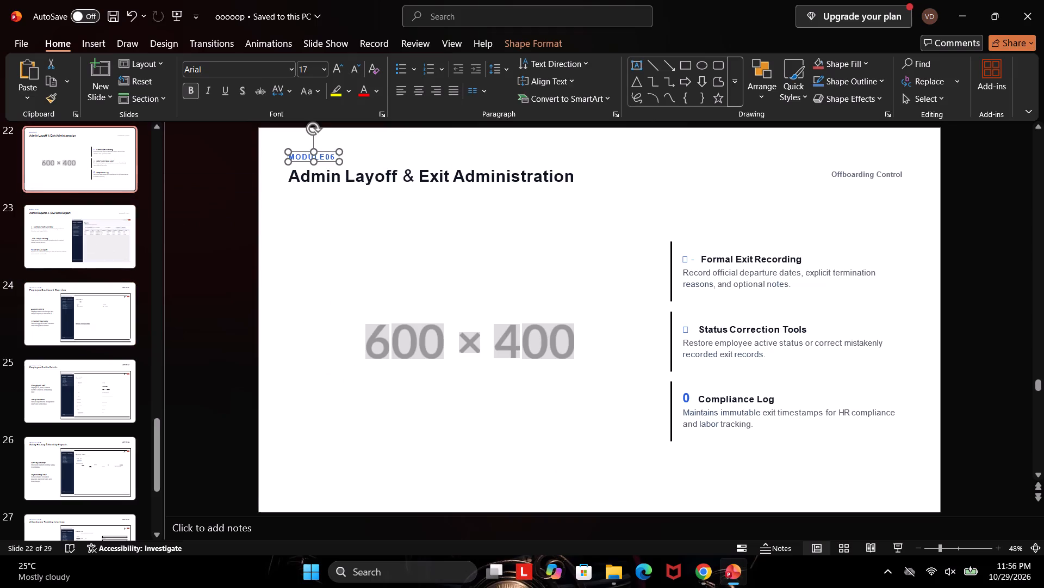
pyautogui.click(335, 157)
pyautogui.press('BackSpace')
pyautogui.press('BackSpace')
pyautogui.press('BackSpace')
pyautogui.press('BackSpace')
pyautogui.press('BackSpace')
pyautogui.press('BackSpace')
pyautogui.press('BackSpace')
pyautogui.press('BackSpace')
pyautogui.press('BackSpace')
pyautogui.press('BackSpace')
pyautogui.press('BackSpace')
pyautogui.press('BackSpace')
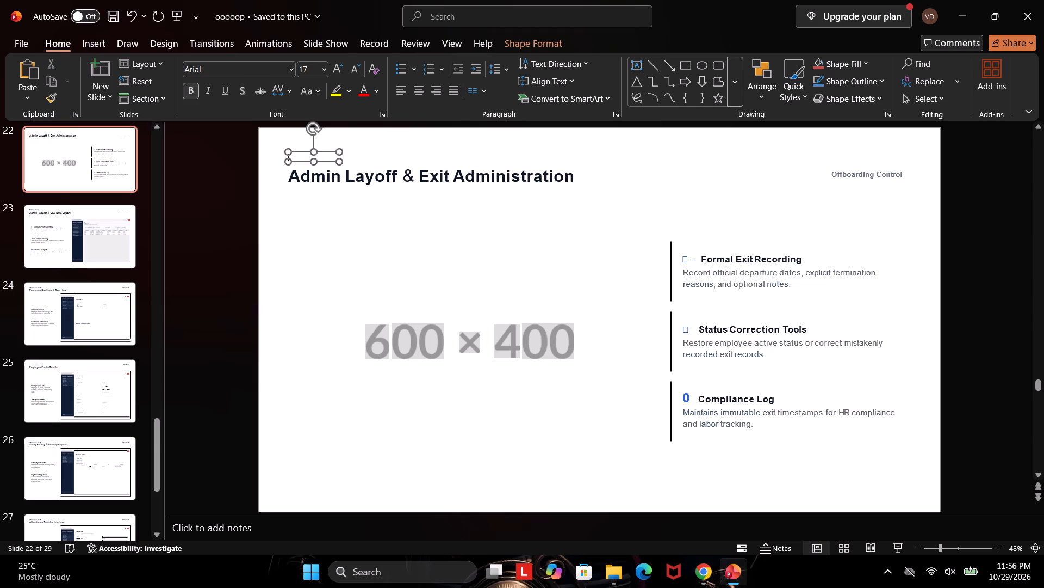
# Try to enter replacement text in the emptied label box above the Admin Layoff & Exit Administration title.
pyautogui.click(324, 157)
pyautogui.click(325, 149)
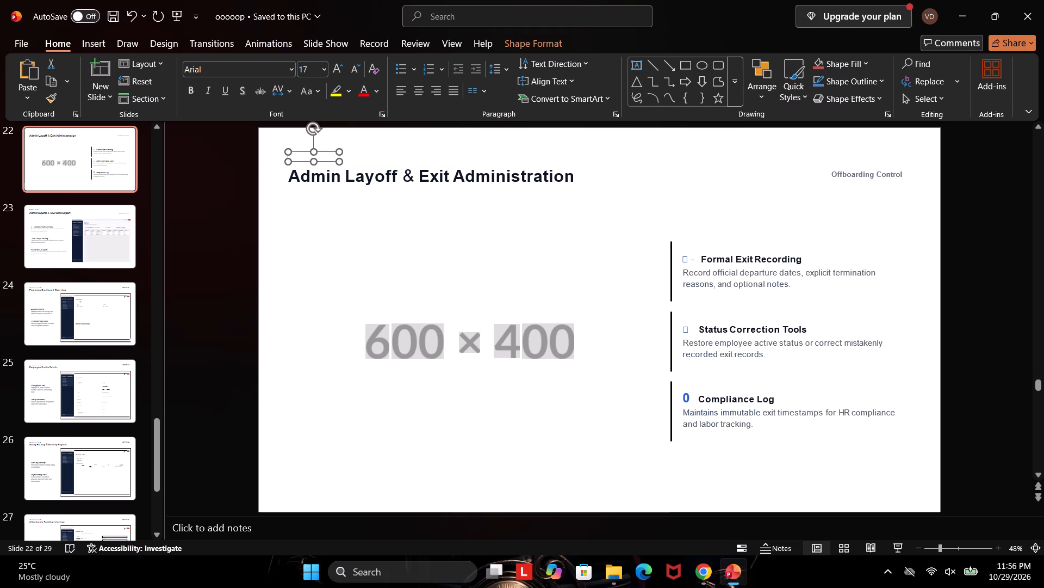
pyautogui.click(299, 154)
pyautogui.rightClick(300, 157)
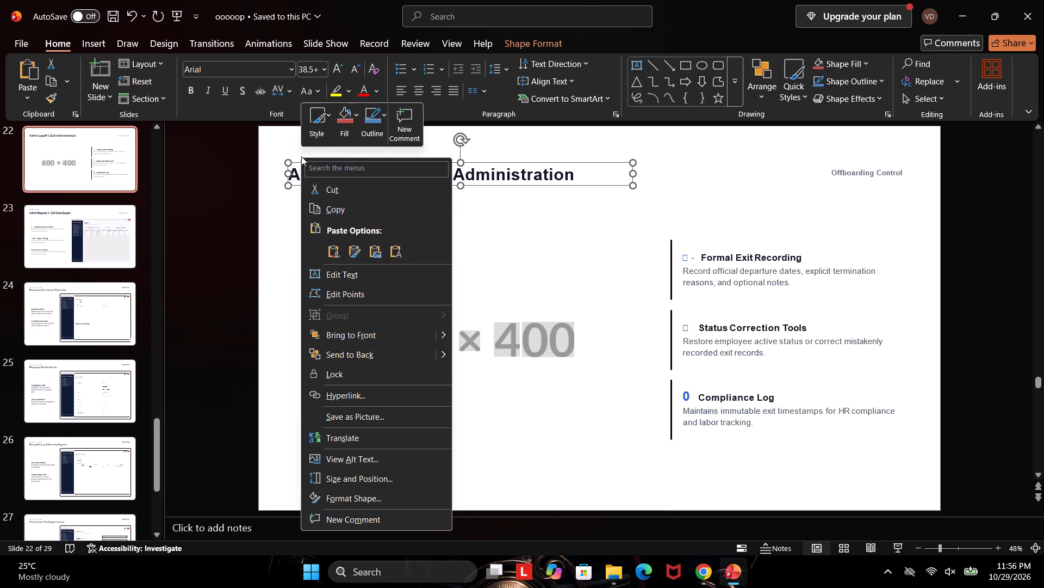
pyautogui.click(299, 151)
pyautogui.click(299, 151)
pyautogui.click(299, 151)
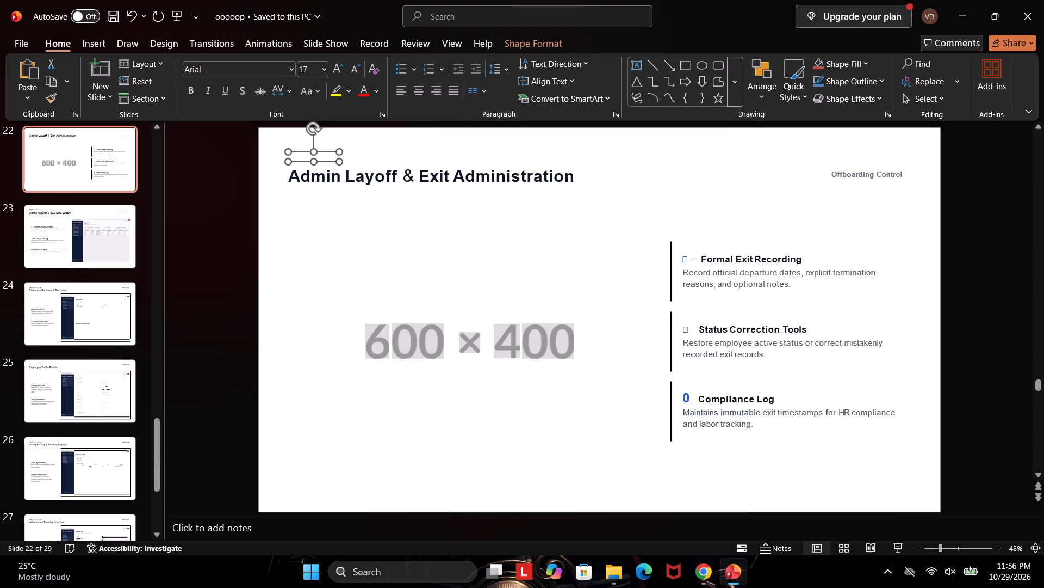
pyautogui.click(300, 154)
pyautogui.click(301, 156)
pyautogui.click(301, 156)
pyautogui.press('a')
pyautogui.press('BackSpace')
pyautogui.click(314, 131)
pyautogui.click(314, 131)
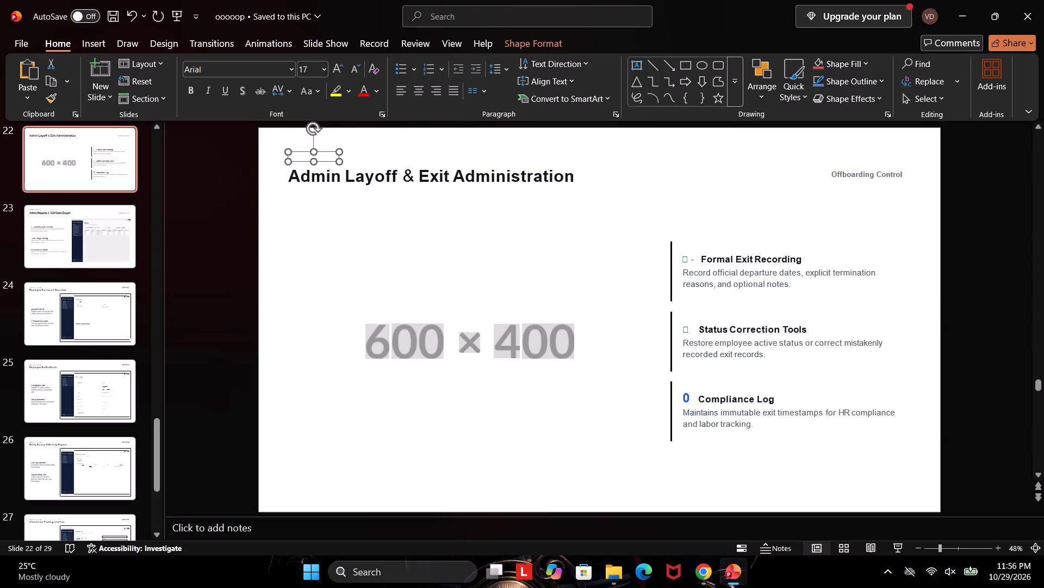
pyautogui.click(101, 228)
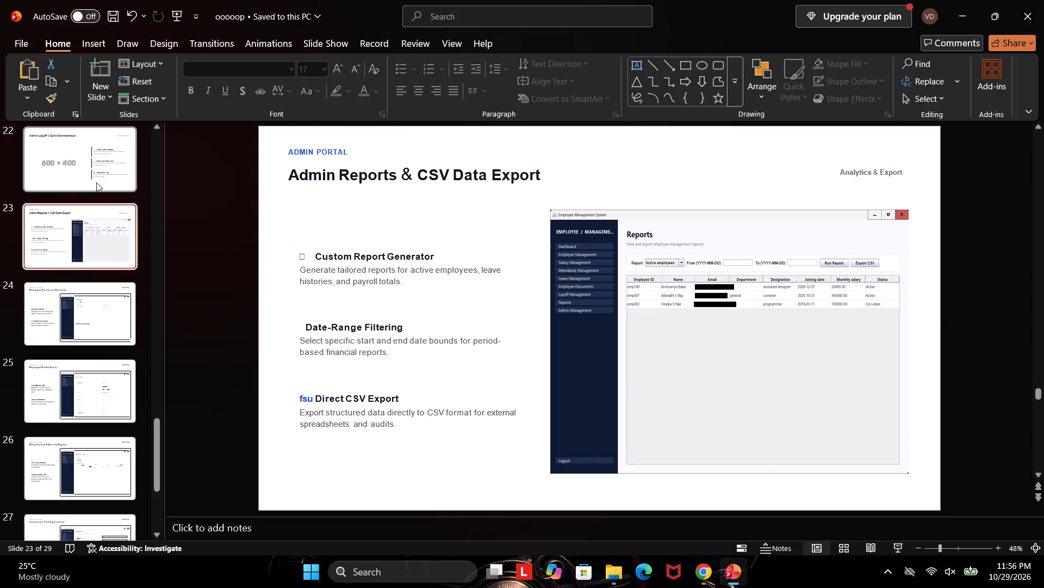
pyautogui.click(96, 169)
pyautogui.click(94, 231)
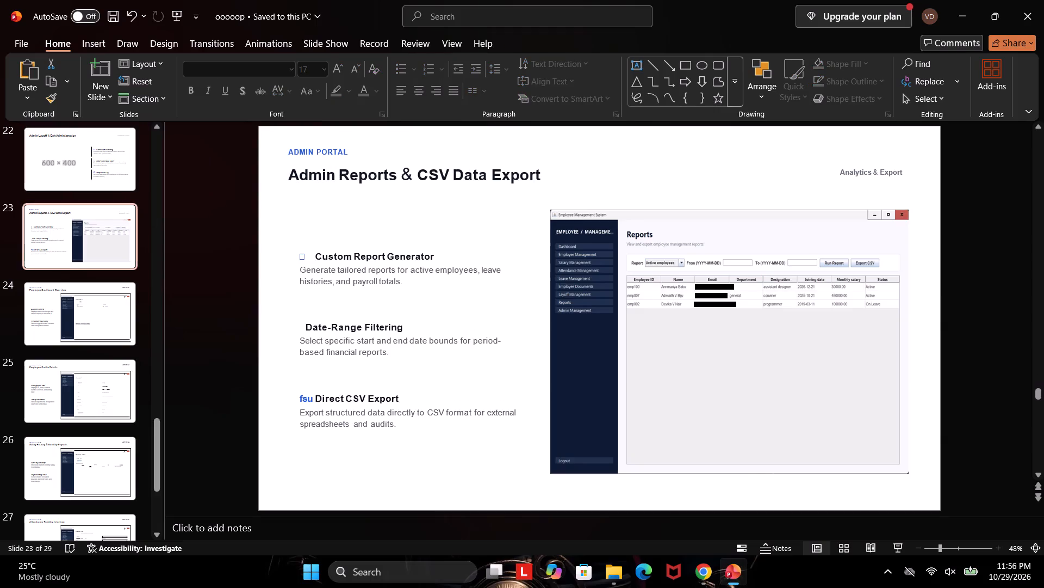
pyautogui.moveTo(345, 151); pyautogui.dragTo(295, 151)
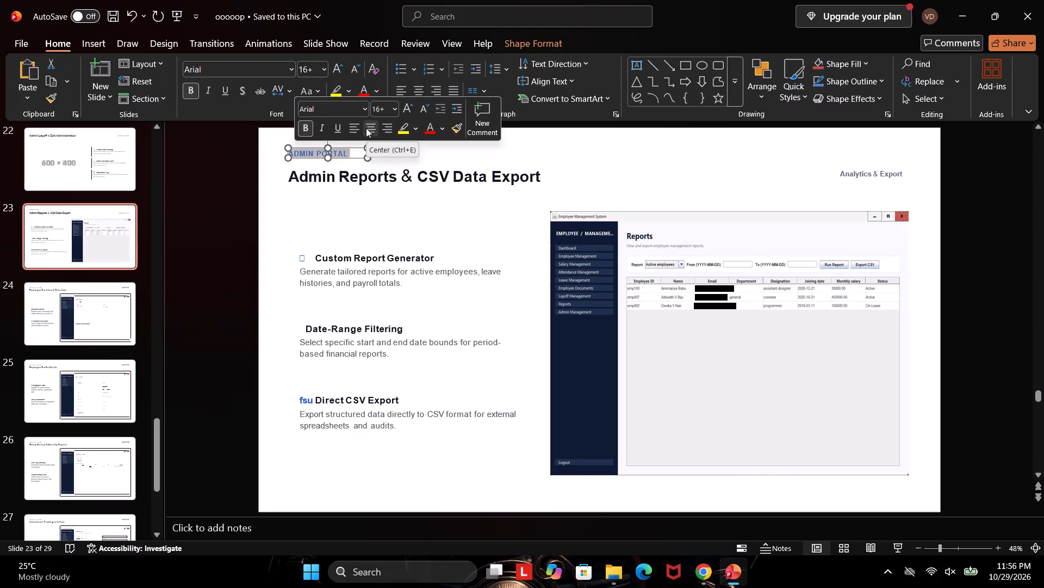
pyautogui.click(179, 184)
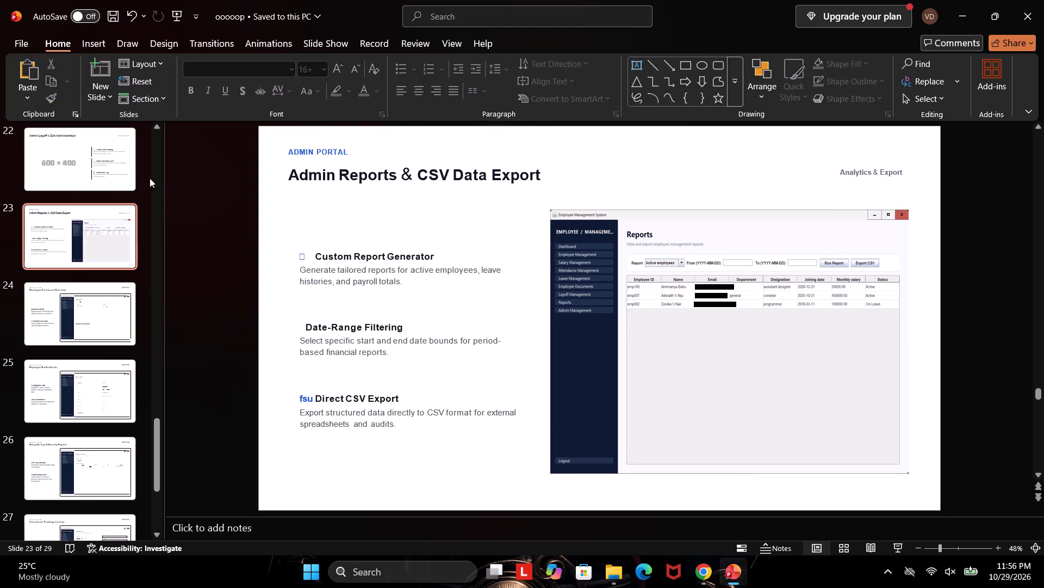
# Replace the MODULE OS label on the Admin Document Repository & Vault slide with the copied ADMIN PORTAL text, using the destination theme.
pyautogui.scroll(2, 140, 178)
pyautogui.click(111, 182)
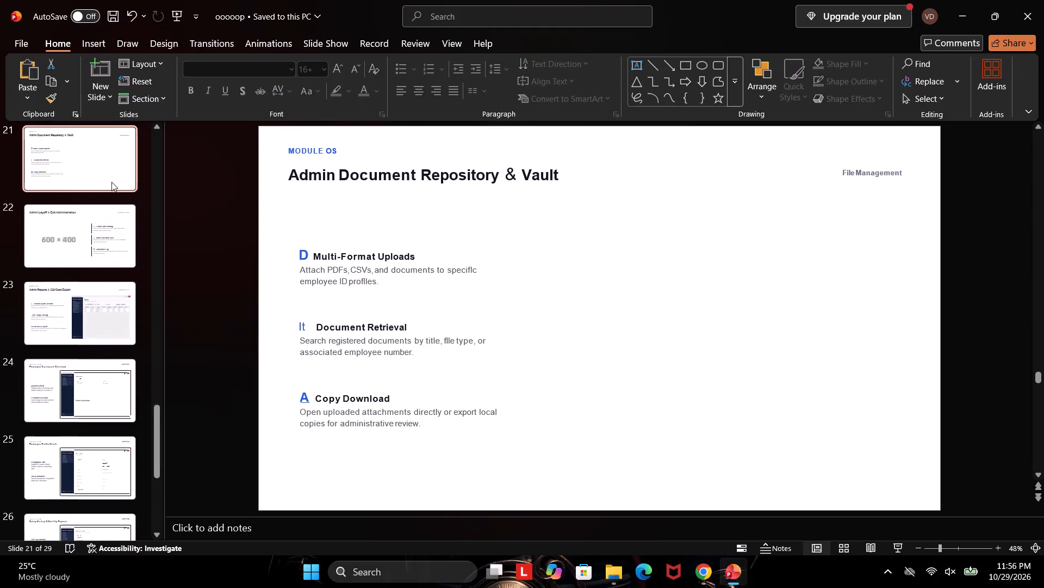
pyautogui.click(340, 149)
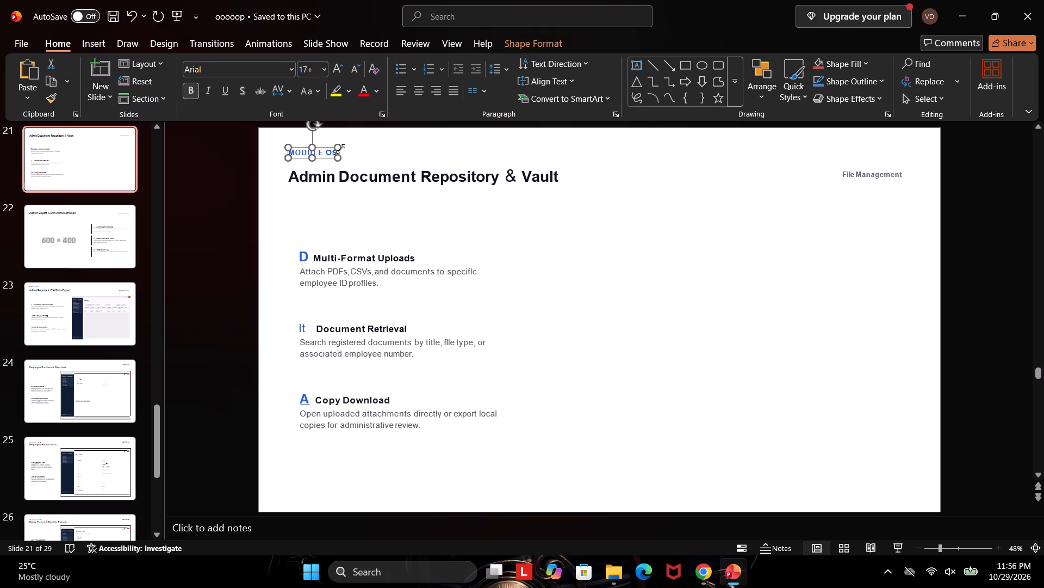
pyautogui.click(334, 154)
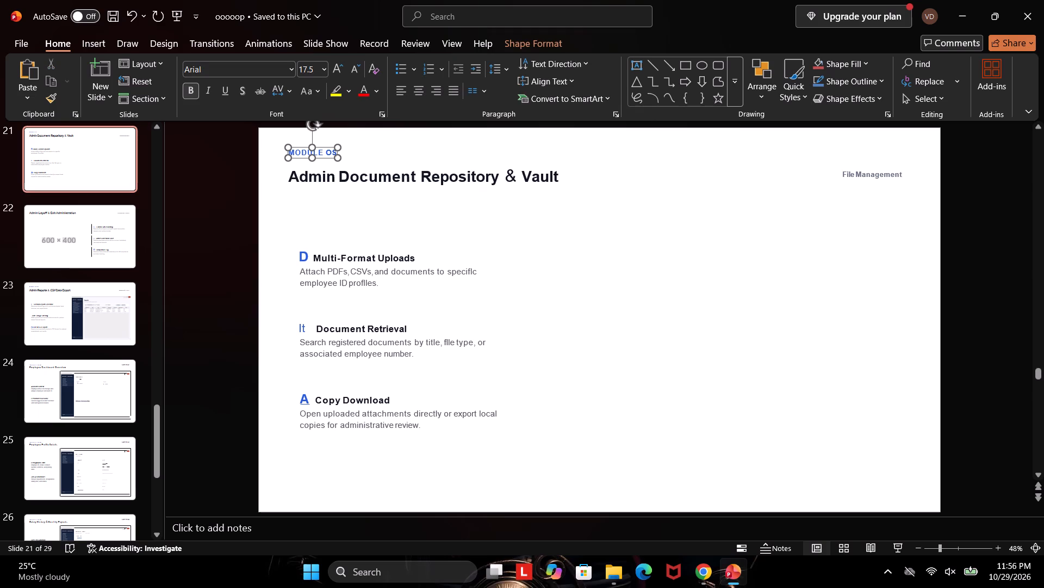
pyautogui.press('BackSpace')
pyautogui.press('BackSpace')
pyautogui.press('BackSpace')
pyautogui.press('BackSpace')
pyautogui.press('BackSpace')
pyautogui.rightClick(315, 153)
pyautogui.click(320, 151)
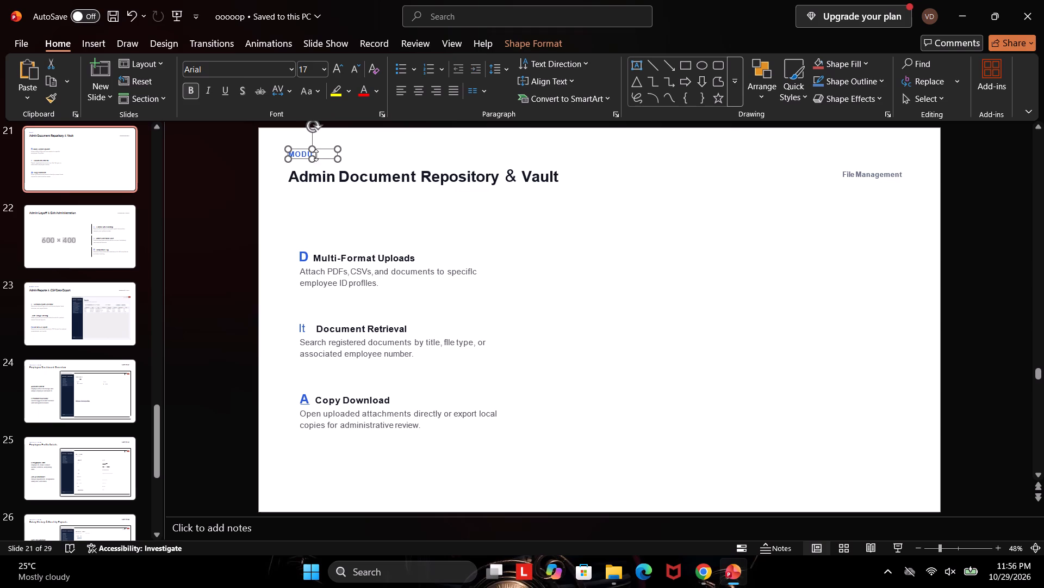
pyautogui.click(306, 152)
pyautogui.press('Right')
pyautogui.press('BackSpace')
pyautogui.press('BackSpace')
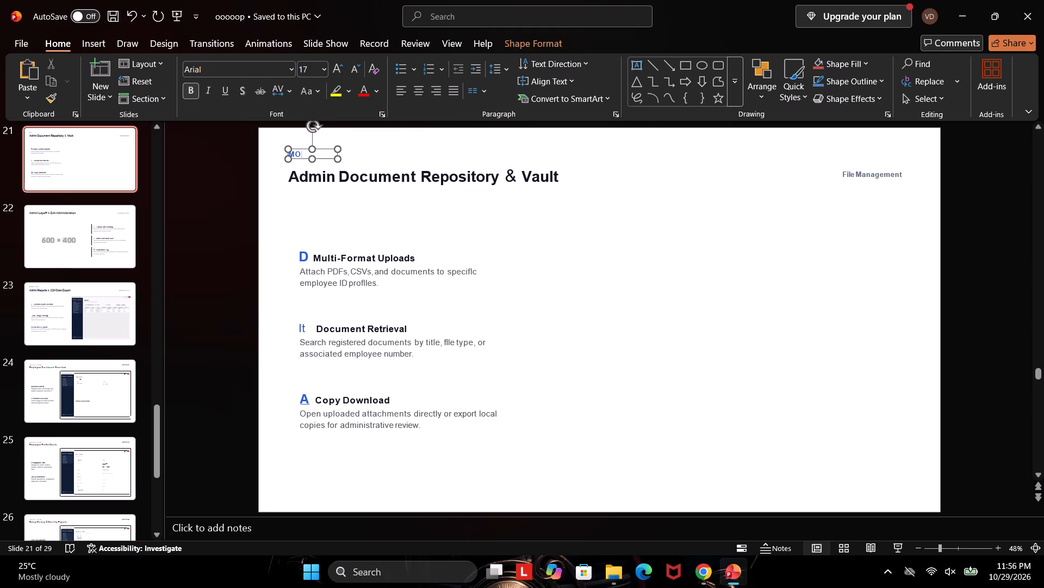
pyautogui.rightClick(302, 151)
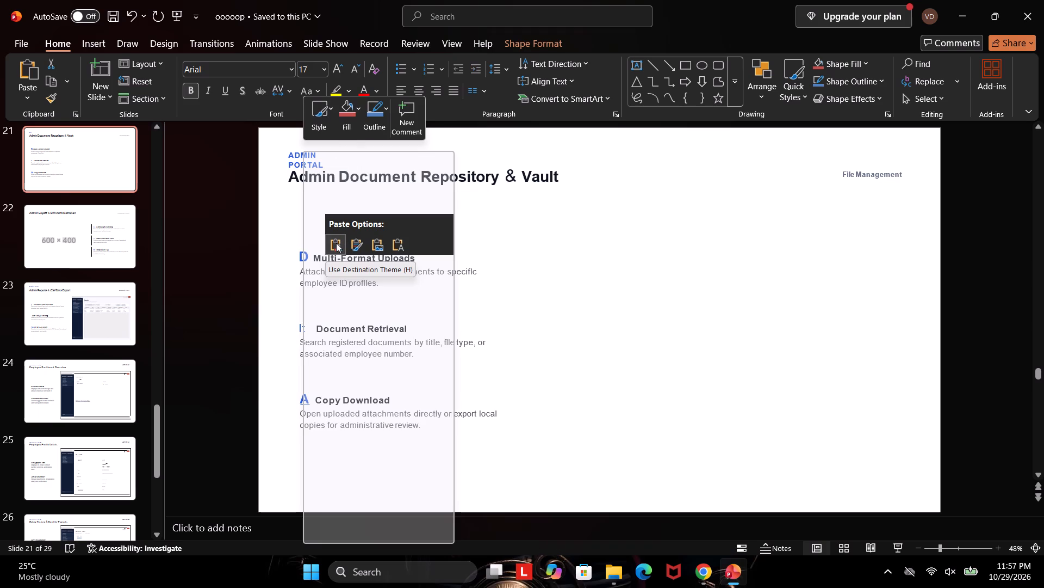
pyautogui.click(336, 243)
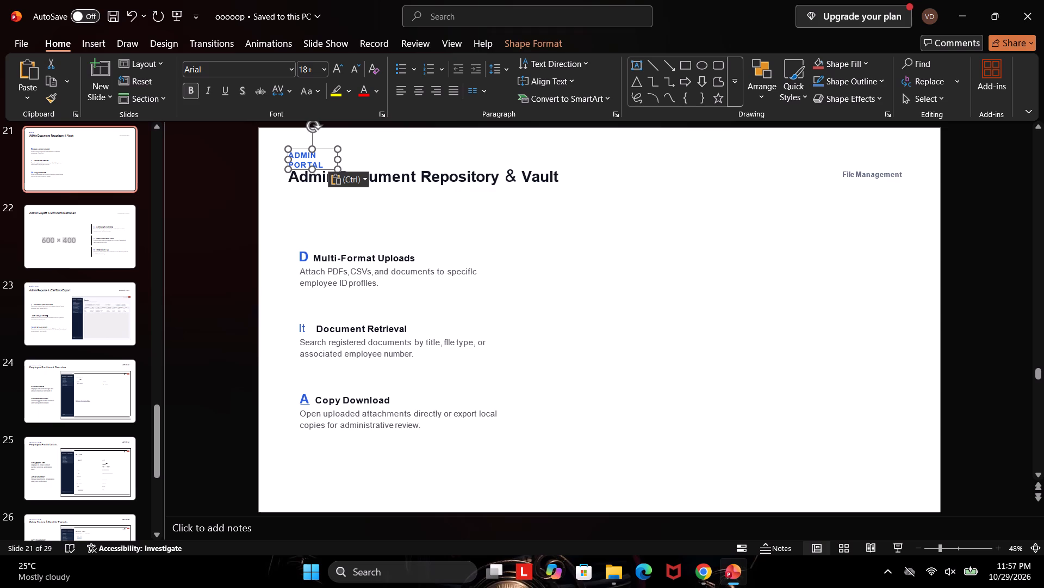
# Move the Admin Document Repository & Vault title slightly lower, clear of the two-line ADMIN PORTAL label.
pyautogui.moveTo(335, 164); pyautogui.dragTo(340, 163)
pyautogui.moveTo(345, 158); pyautogui.dragTo(346, 157)
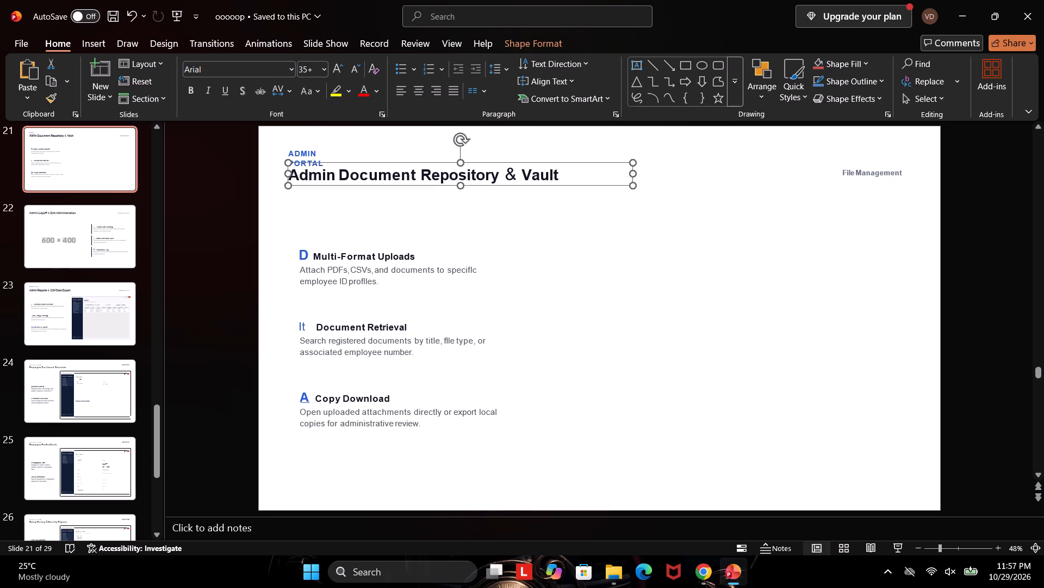
pyautogui.moveTo(346, 157); pyautogui.dragTo(343, 166)
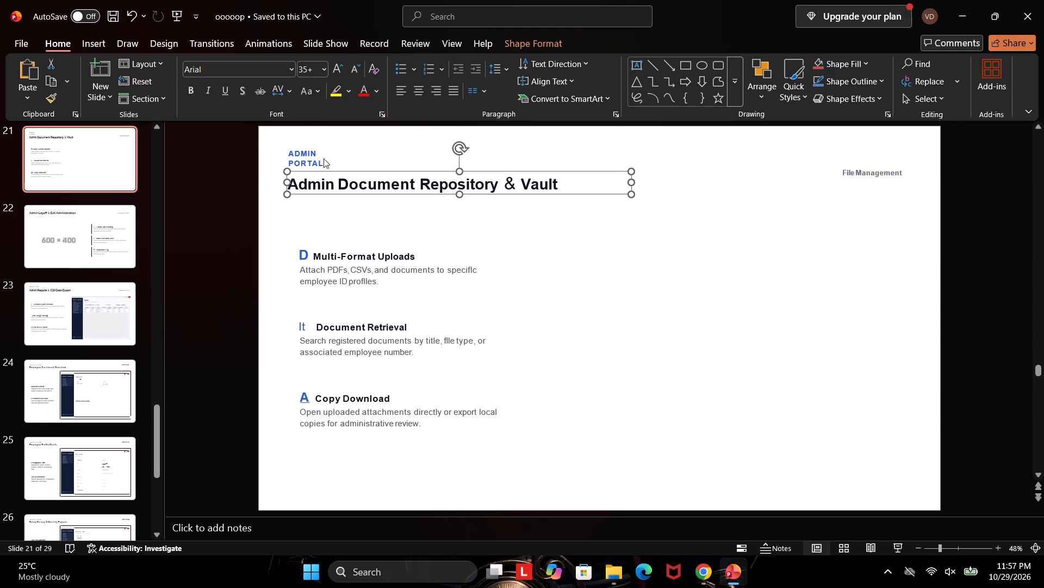
# Widen the ADMIN PORTAL label box on the Admin Document Repository & Vault slide and remove the break between its two words.
pyautogui.click(320, 157)
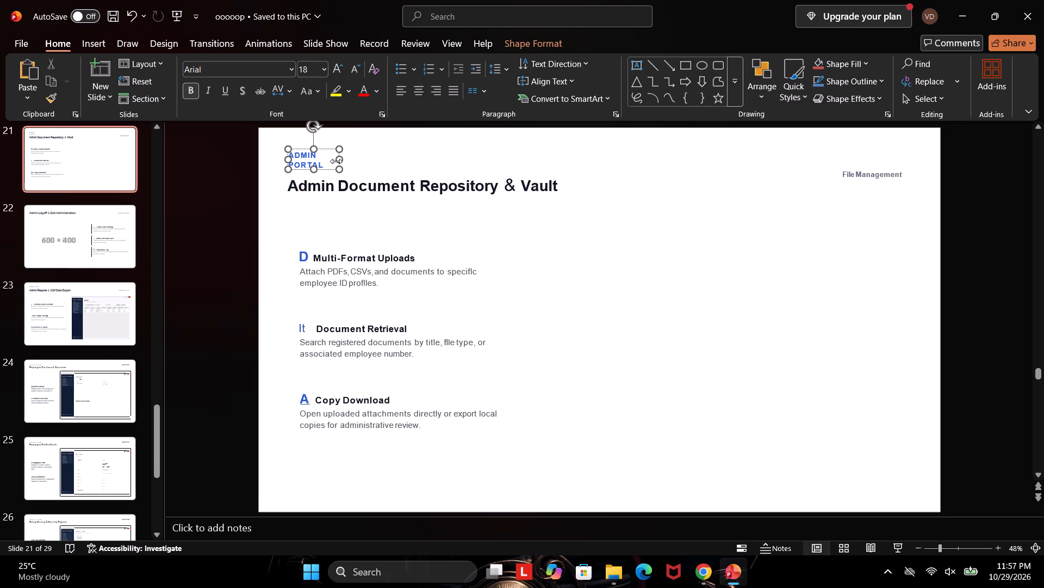
pyautogui.moveTo(337, 161); pyautogui.dragTo(349, 157)
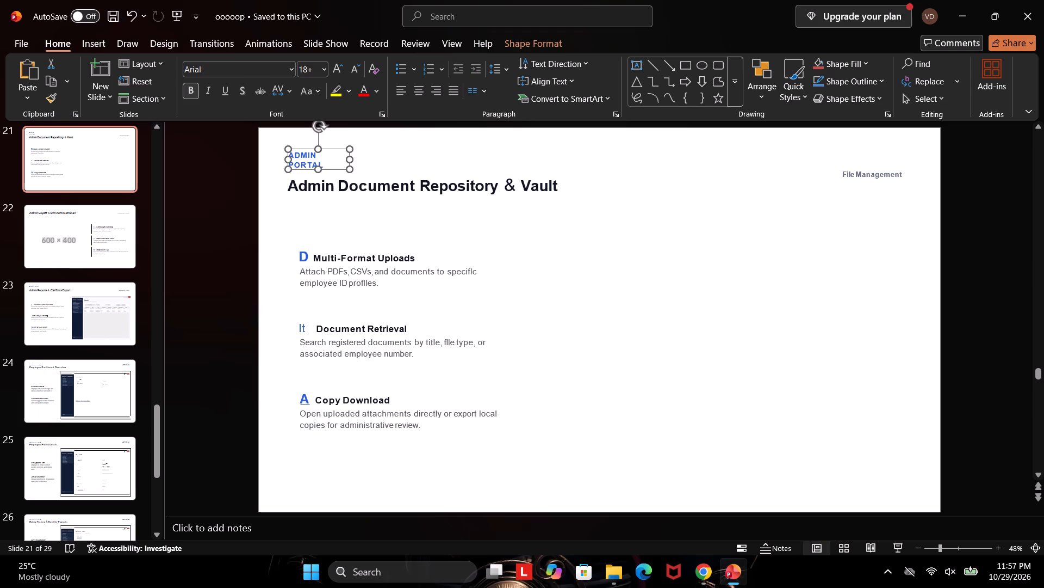
pyautogui.moveTo(319, 167); pyautogui.dragTo(321, 162)
pyautogui.click(290, 162)
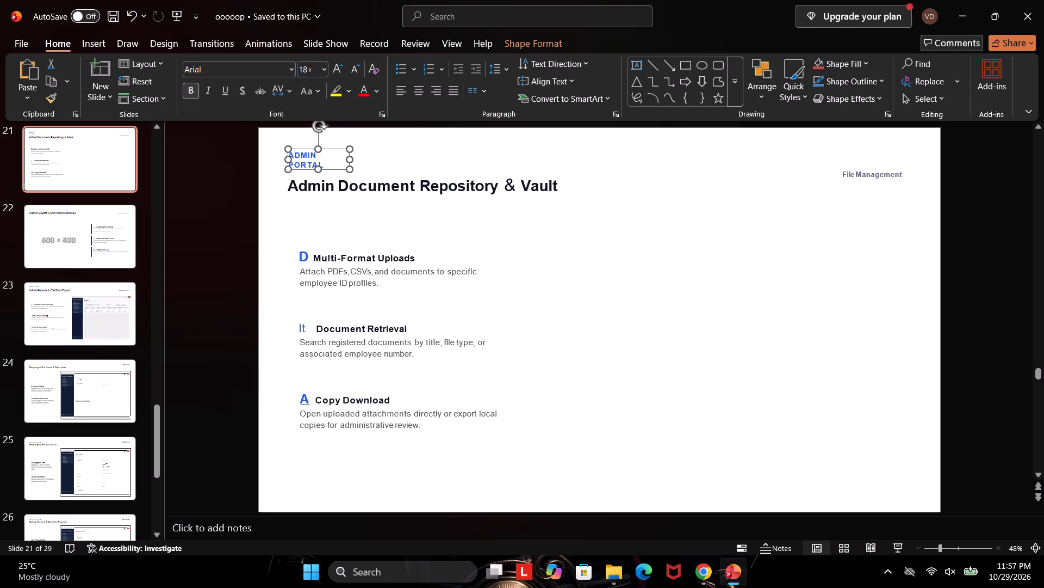
pyautogui.click(291, 164)
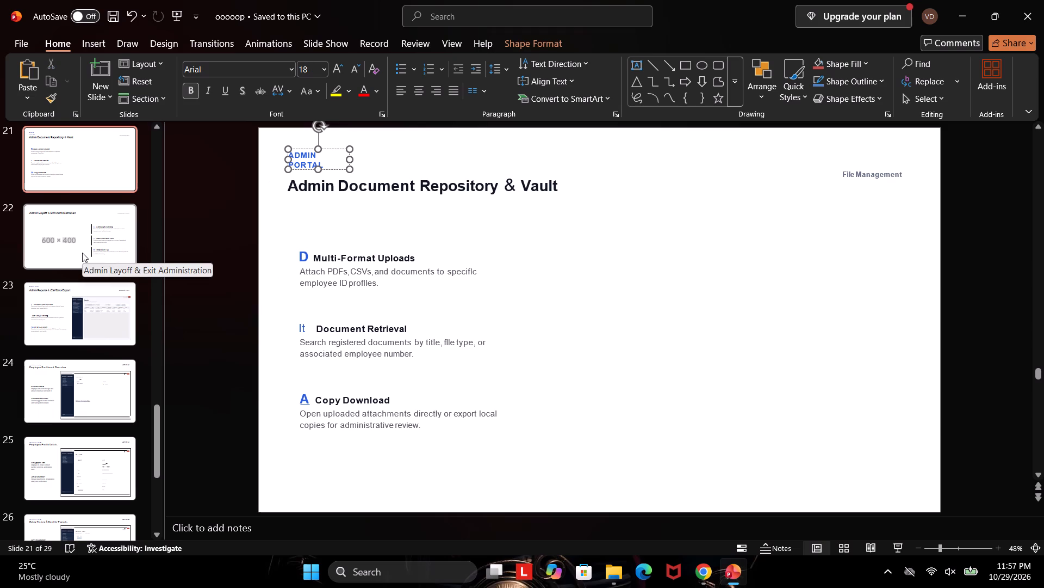
pyautogui.press('Left')
pyautogui.press('BackSpace')
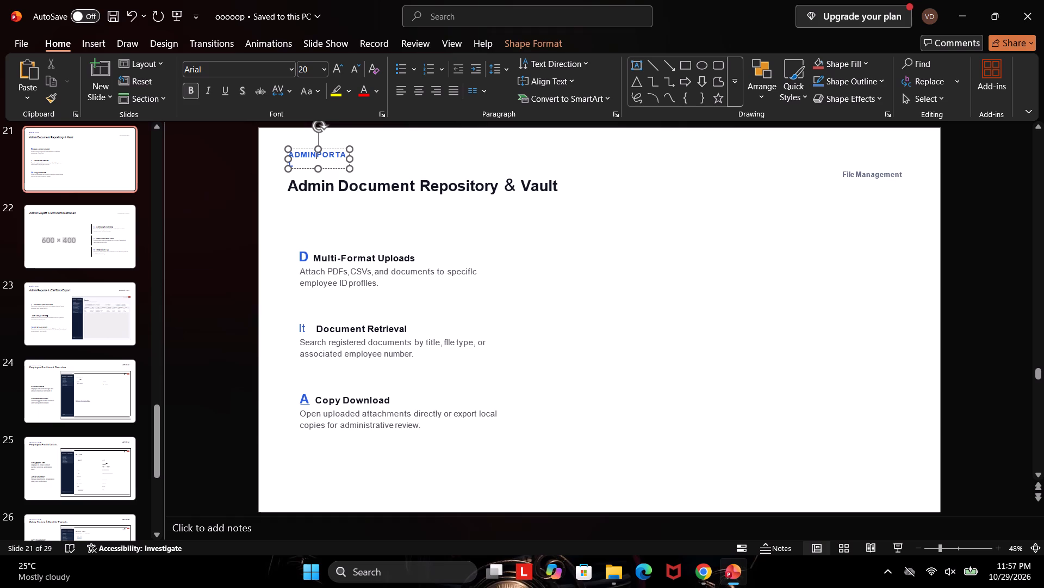
# Widen the label box further and correct its ending so the text reads ADMINPORTAL on a single line.
pyautogui.click(345, 154)
pyautogui.press('Right')
pyautogui.press('l')
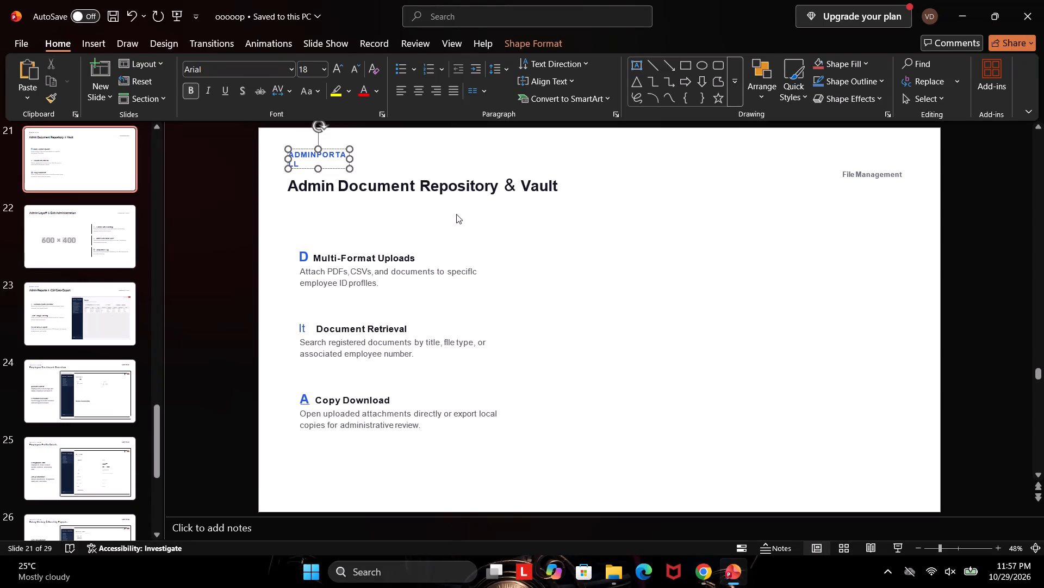
pyautogui.moveTo(349, 158); pyautogui.dragTo(357, 153)
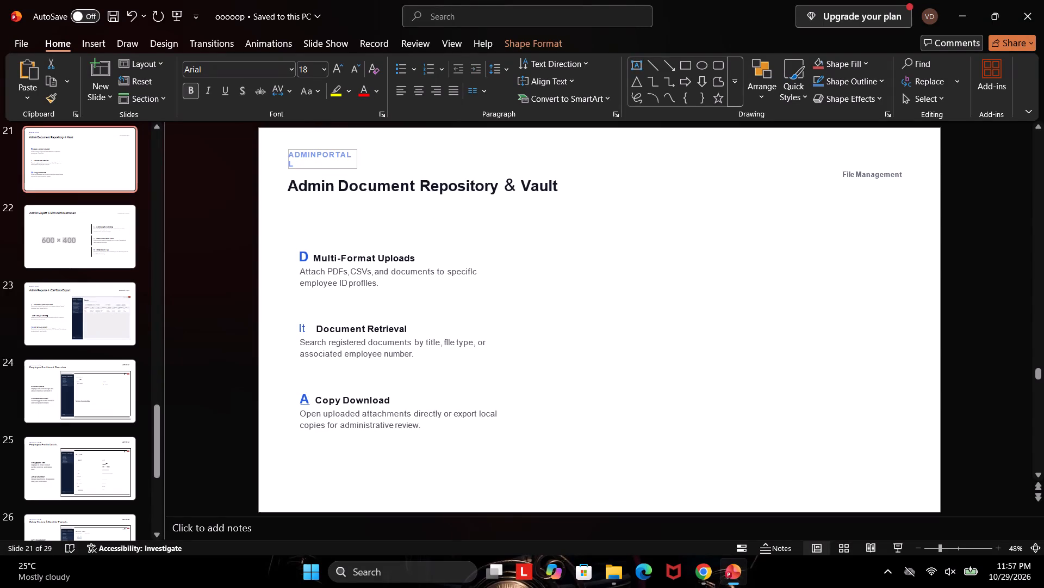
pyautogui.moveTo(357, 153); pyautogui.dragTo(358, 153)
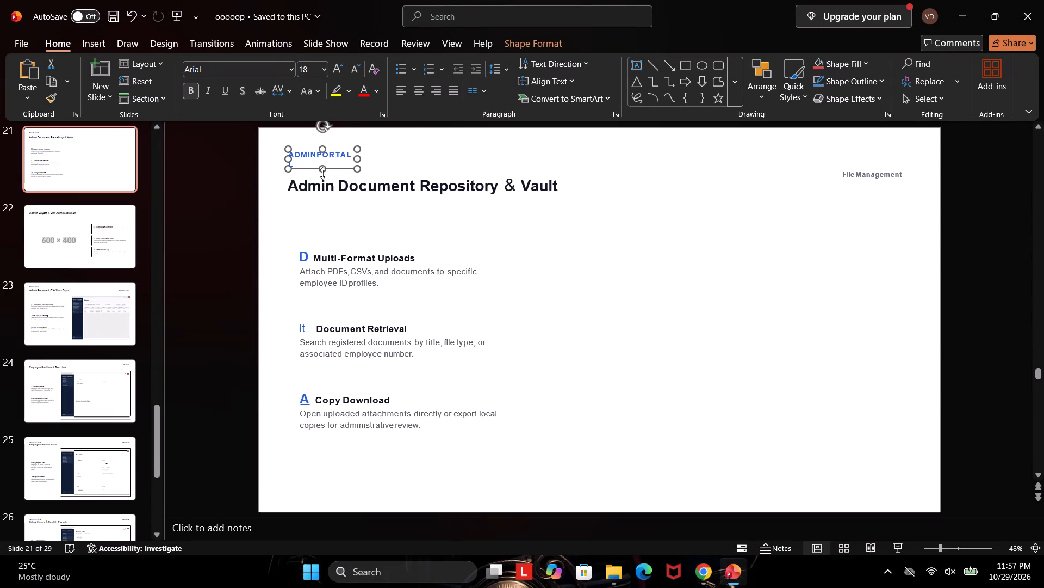
pyautogui.moveTo(322, 173); pyautogui.dragTo(324, 164)
pyautogui.click(293, 164)
pyautogui.press('BackSpace')
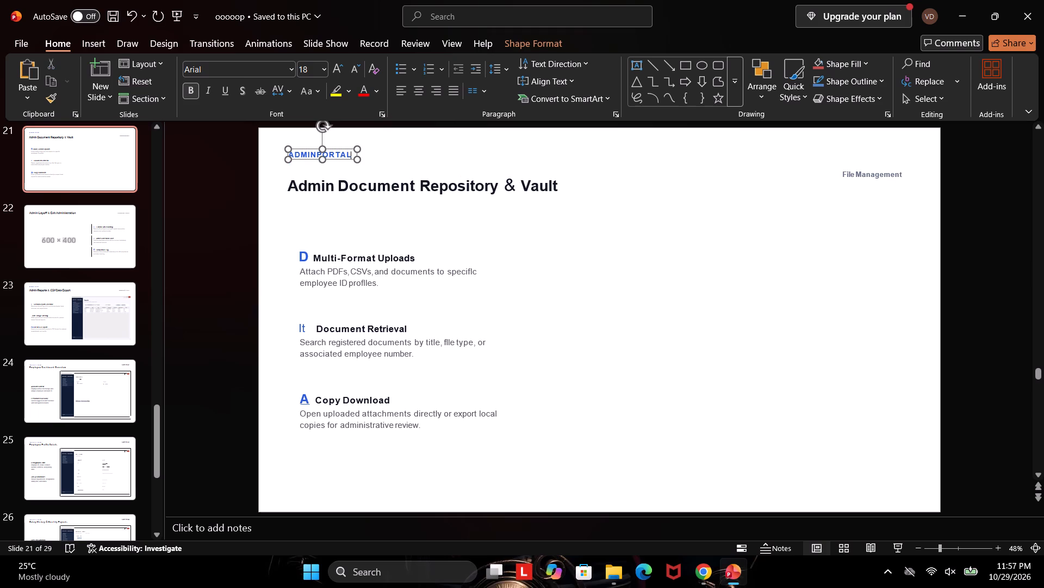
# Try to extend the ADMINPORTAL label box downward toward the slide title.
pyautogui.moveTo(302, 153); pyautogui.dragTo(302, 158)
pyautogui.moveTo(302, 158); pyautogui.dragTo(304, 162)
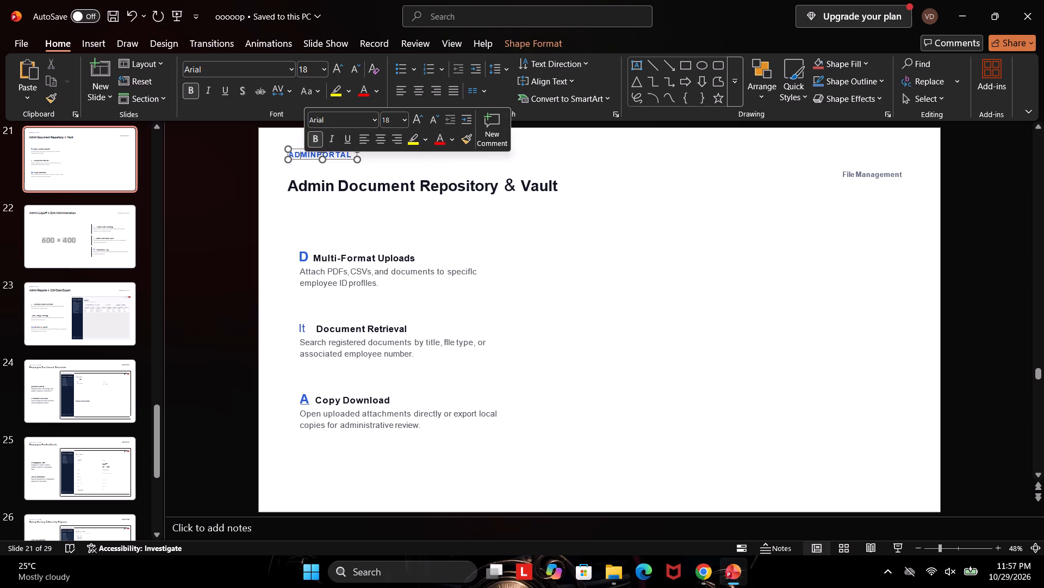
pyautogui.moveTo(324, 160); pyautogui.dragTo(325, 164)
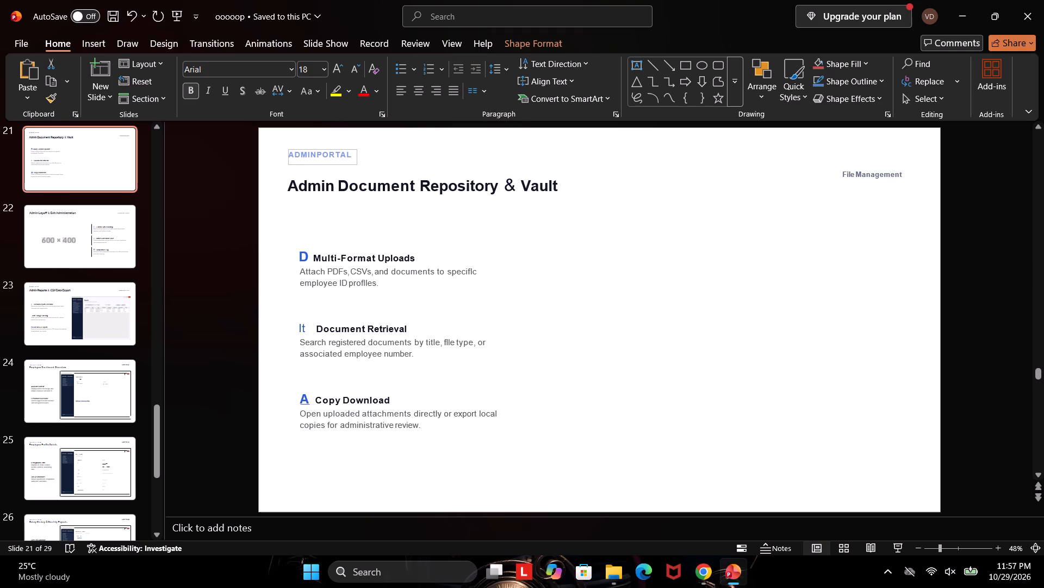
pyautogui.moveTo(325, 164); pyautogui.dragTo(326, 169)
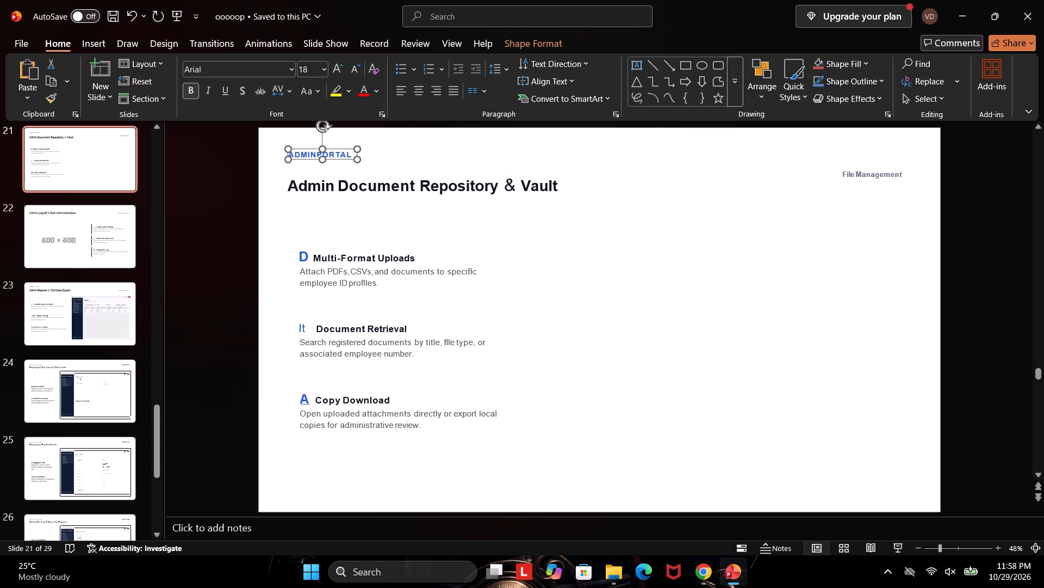
# Set the font size of the whole ADMINPORTAL label to 16.
pyautogui.moveTo(349, 154); pyautogui.dragTo(295, 156)
pyautogui.moveTo(295, 156); pyautogui.dragTo(290, 156)
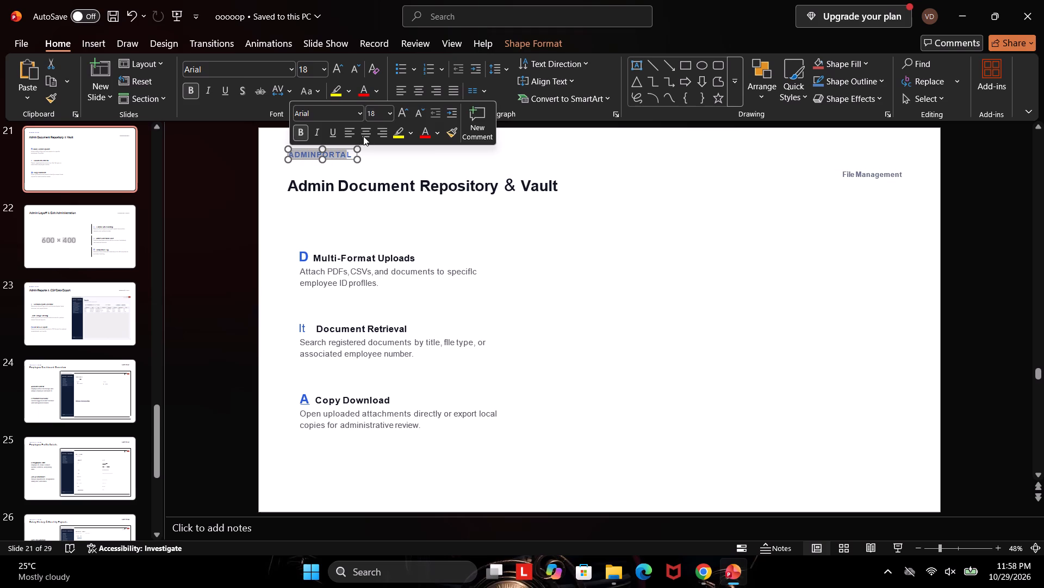
pyautogui.click(389, 114)
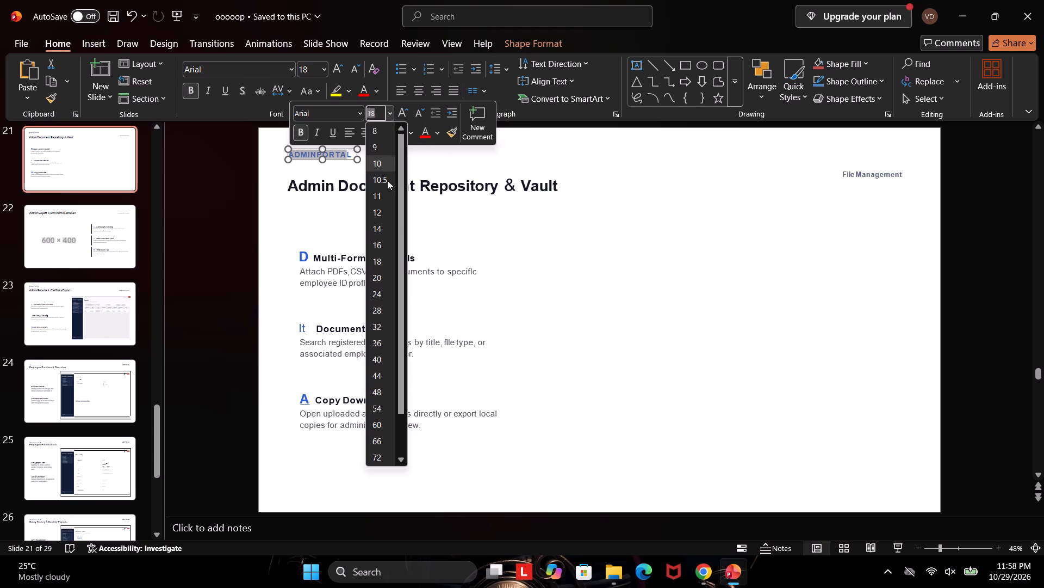
pyautogui.click(376, 242)
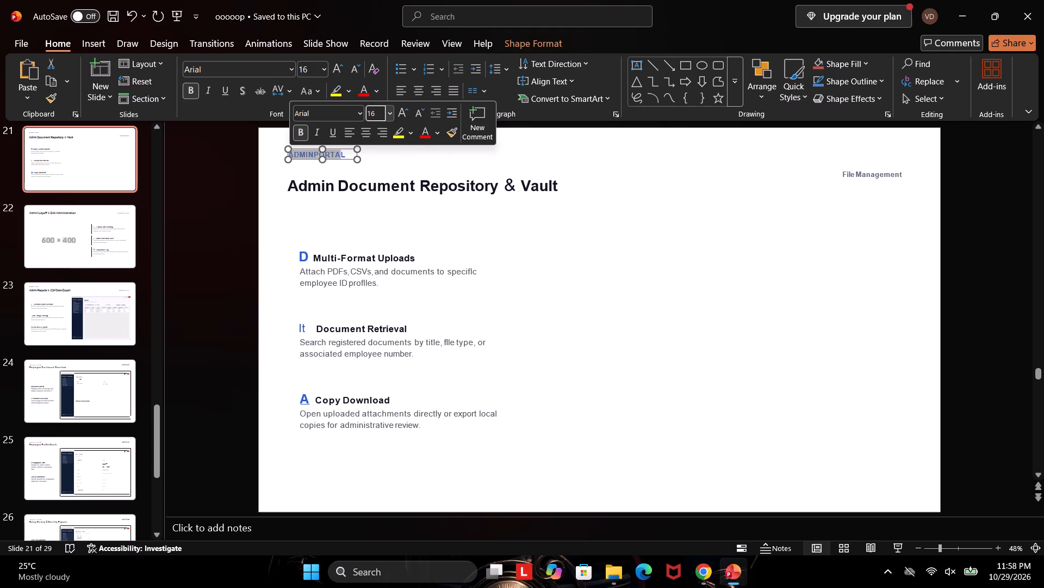
# Insert a space in the label so it reads ADMIN PORTAL, and leave the text box.
pyautogui.click(313, 154)
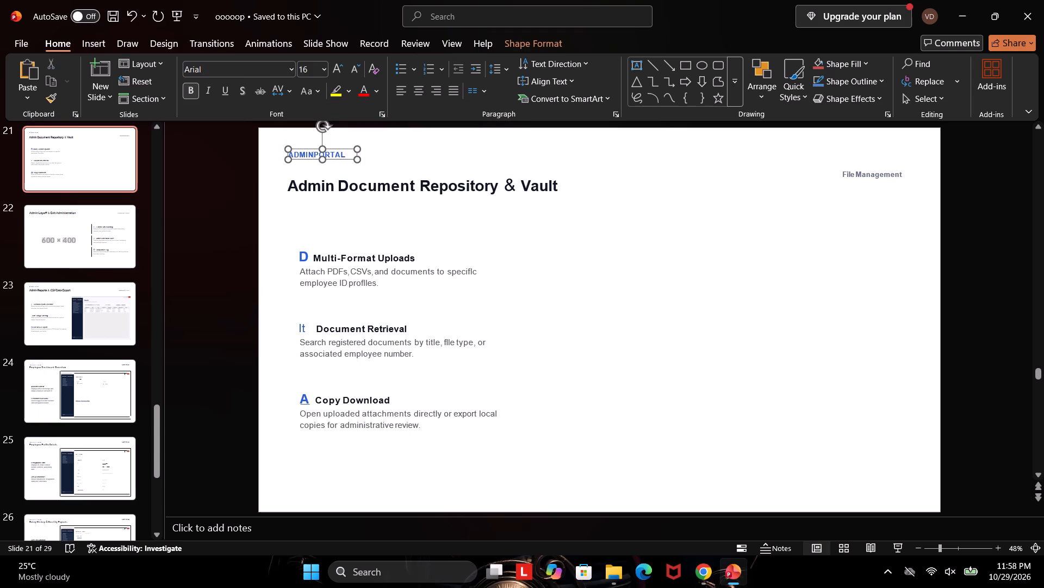
pyautogui.press('space')
pyautogui.click(852, 265)
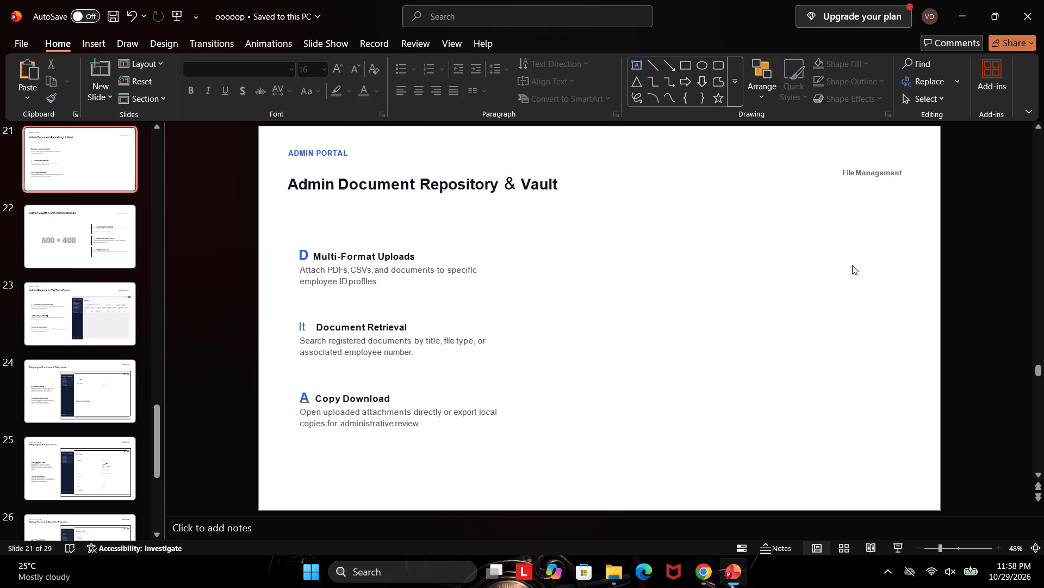
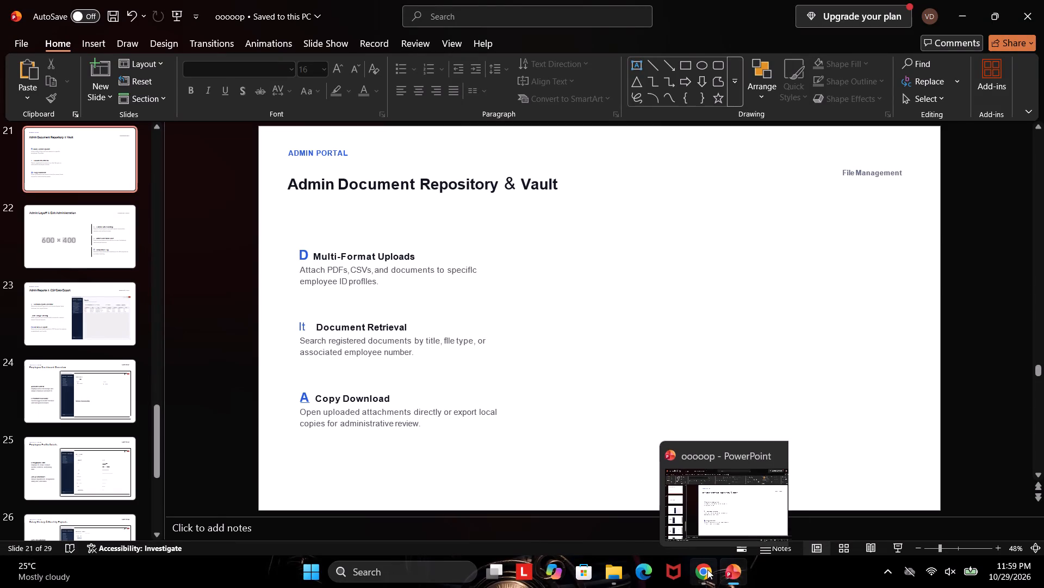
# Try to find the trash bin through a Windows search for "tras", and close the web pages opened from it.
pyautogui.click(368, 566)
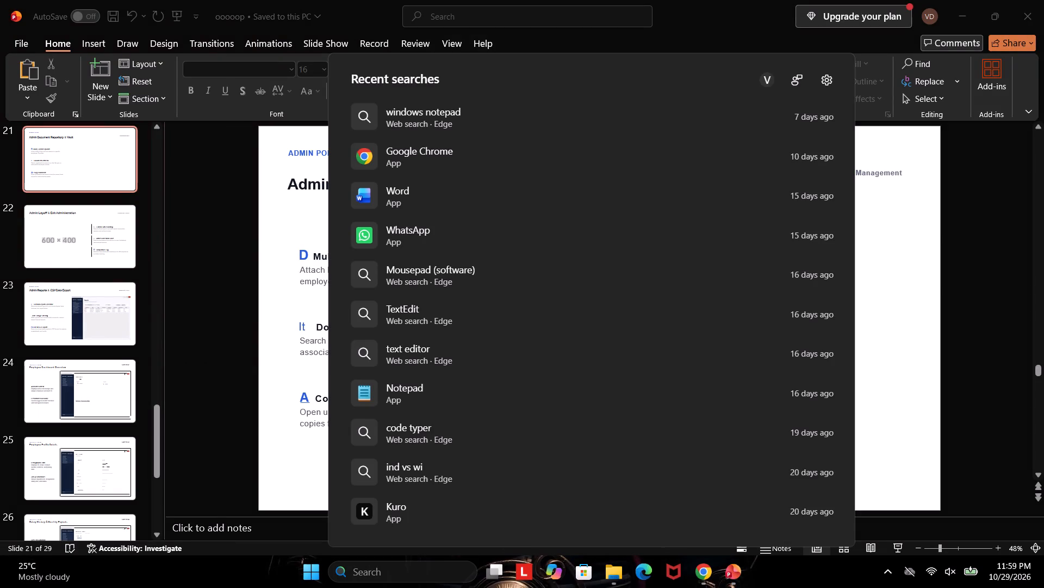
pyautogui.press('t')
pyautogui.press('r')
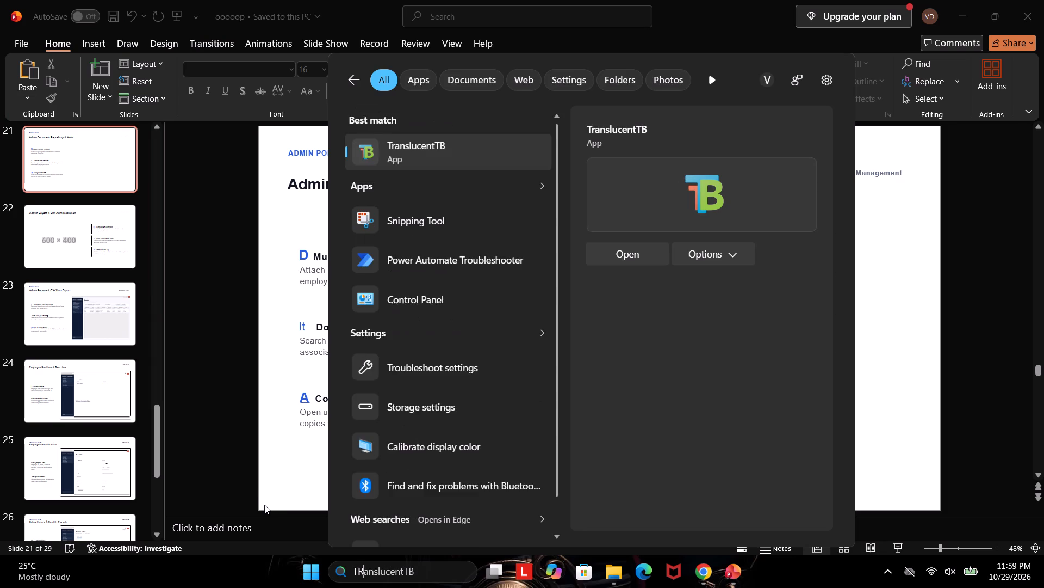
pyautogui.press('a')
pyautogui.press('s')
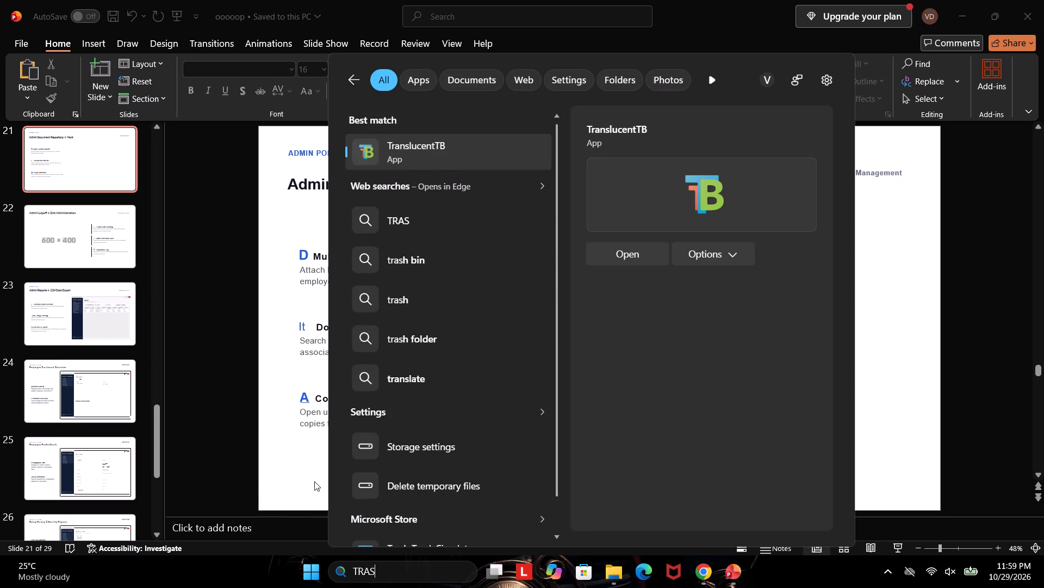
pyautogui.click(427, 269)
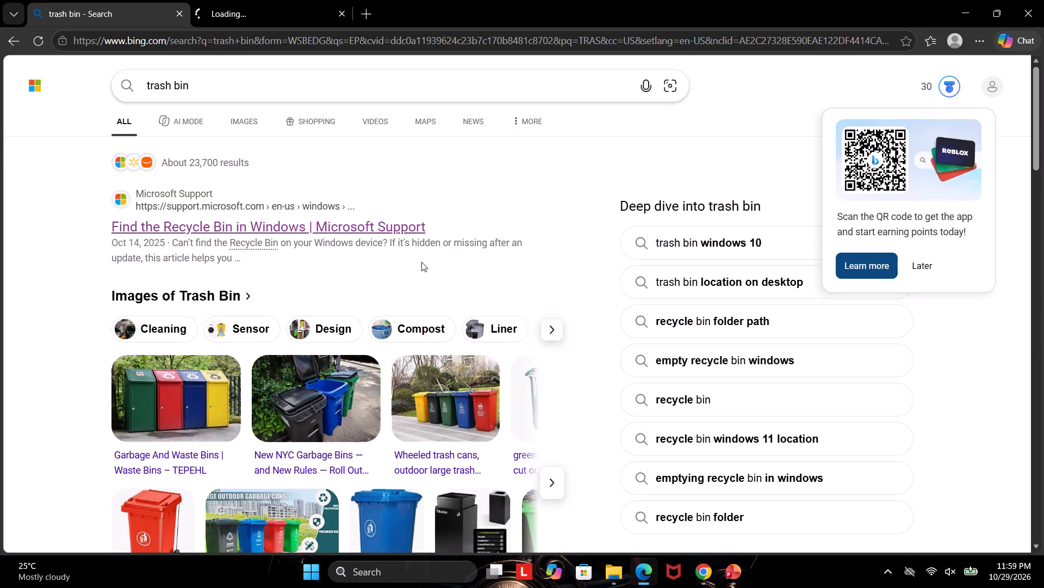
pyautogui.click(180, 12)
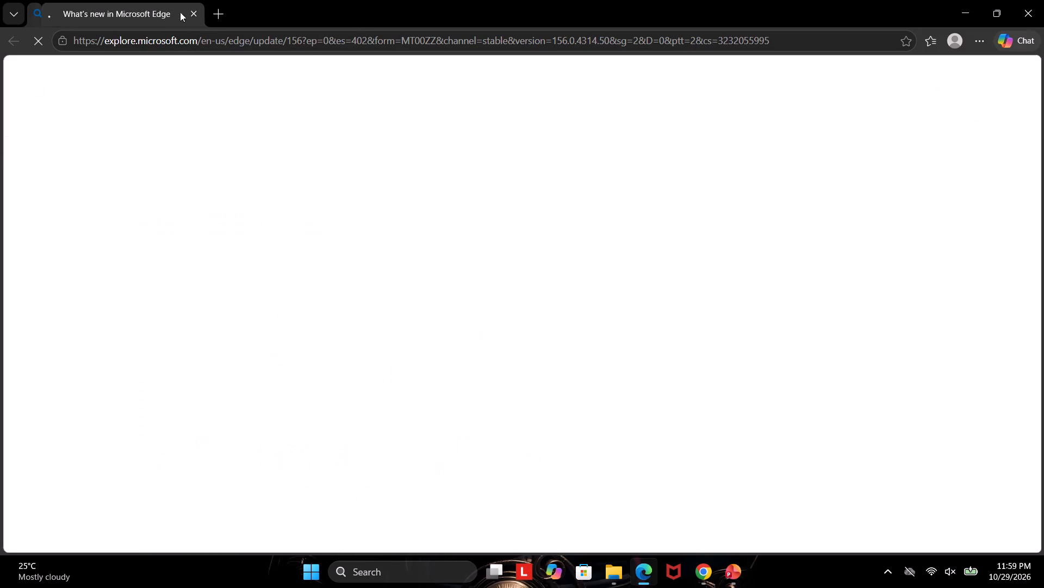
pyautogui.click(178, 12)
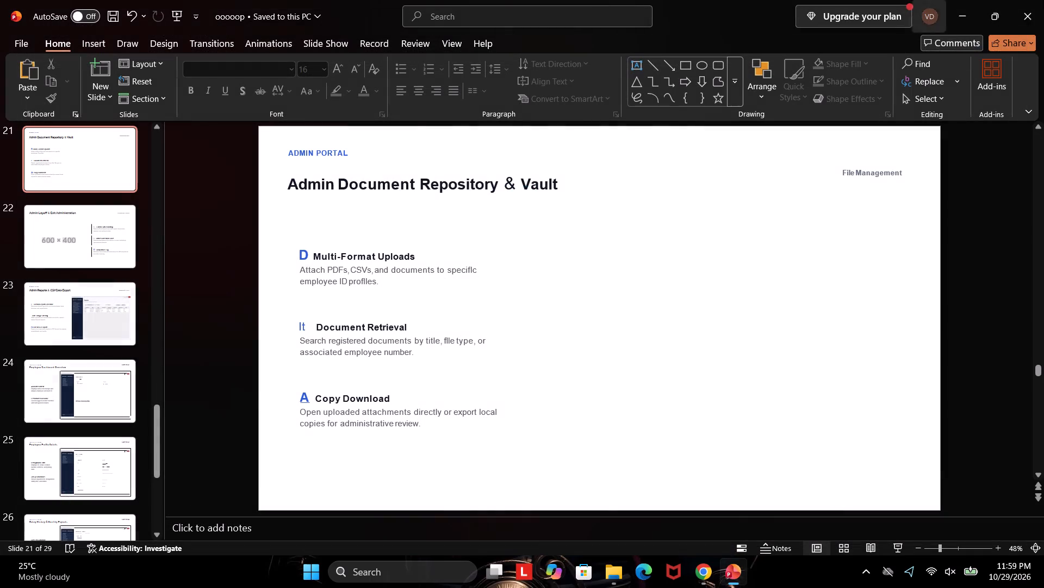
# Switch to the File Explorer window that shows the Home folder with the recent files.
pyautogui.click(610, 577)
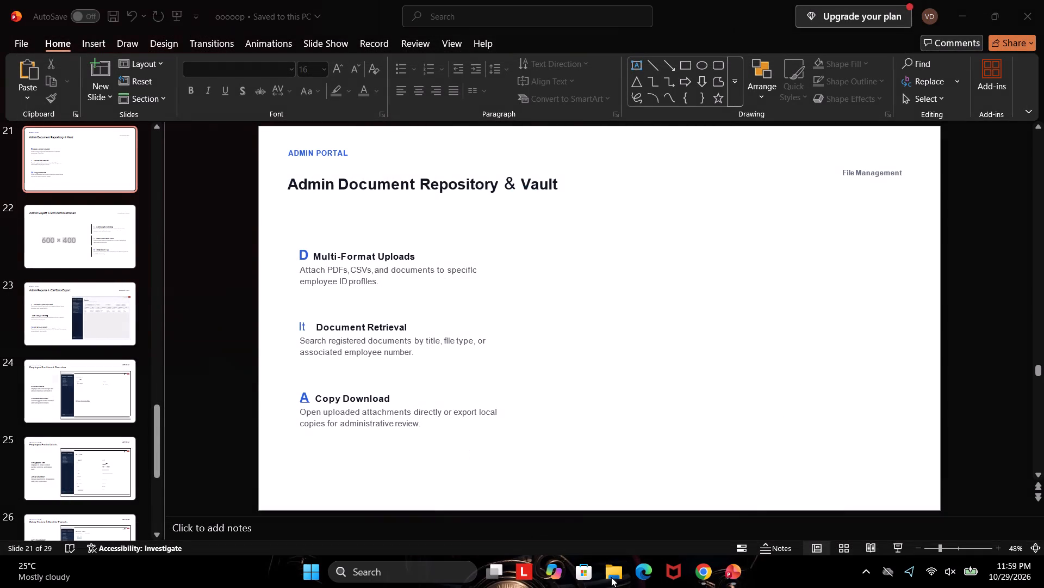
pyautogui.click(612, 572)
pyautogui.click(580, 522)
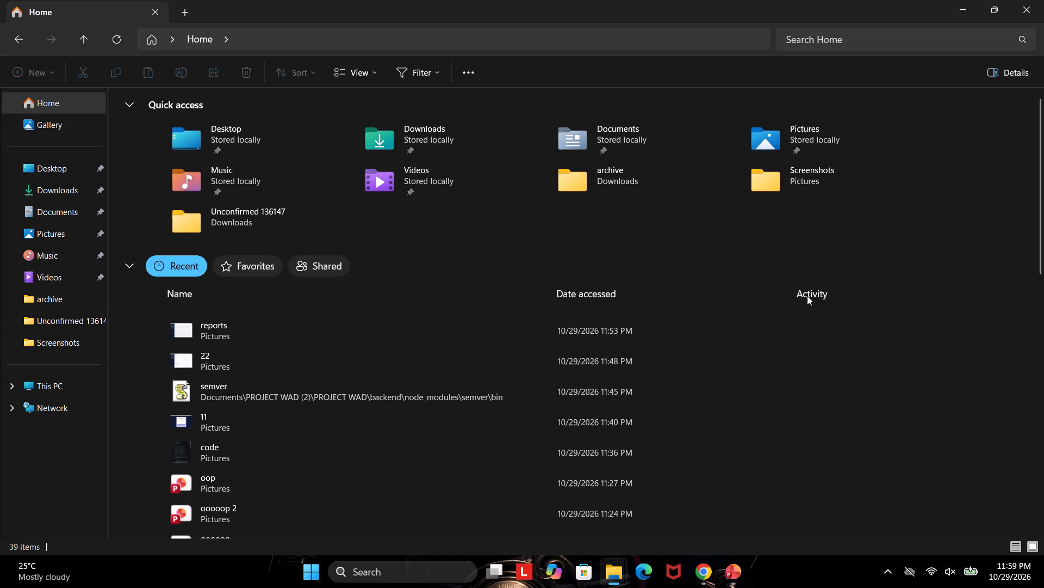
pyautogui.click(977, 1)
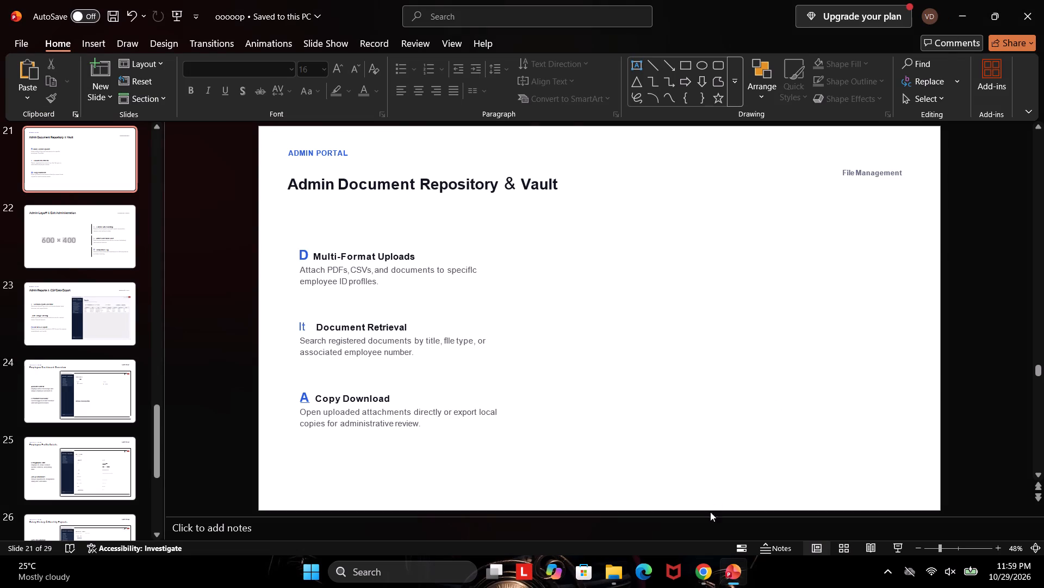
pyautogui.click(624, 576)
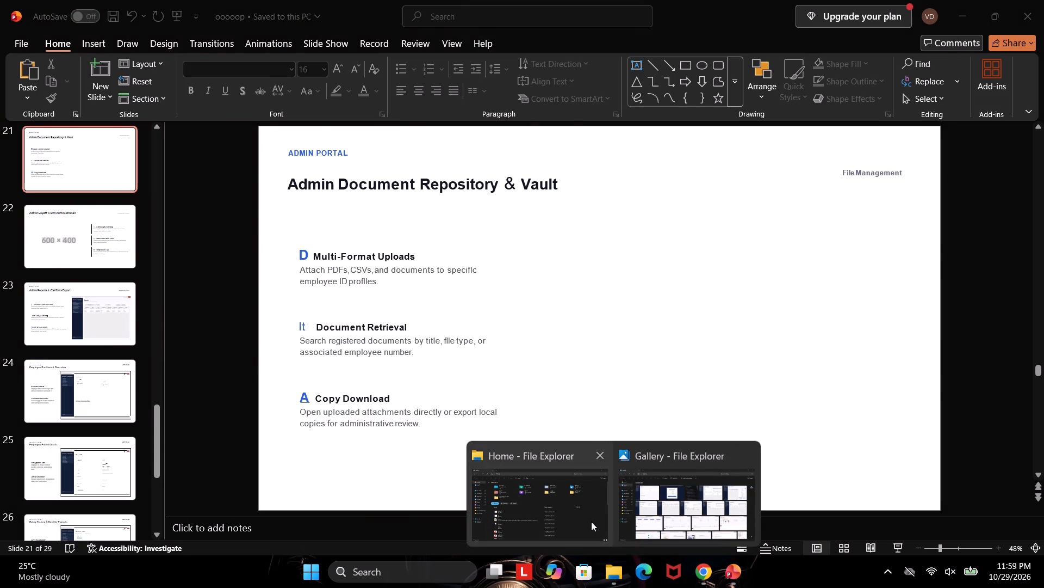
pyautogui.click(589, 517)
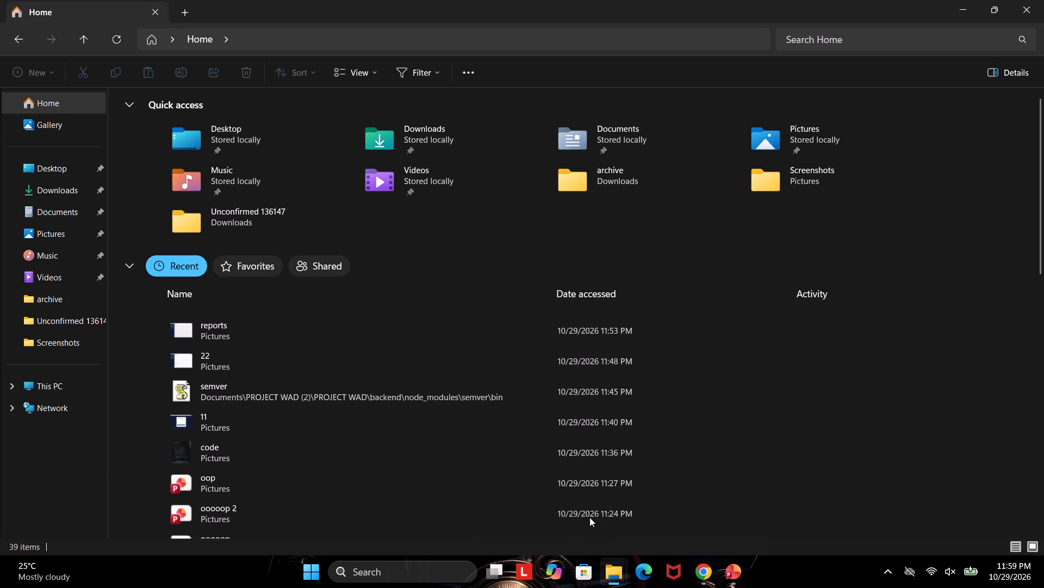
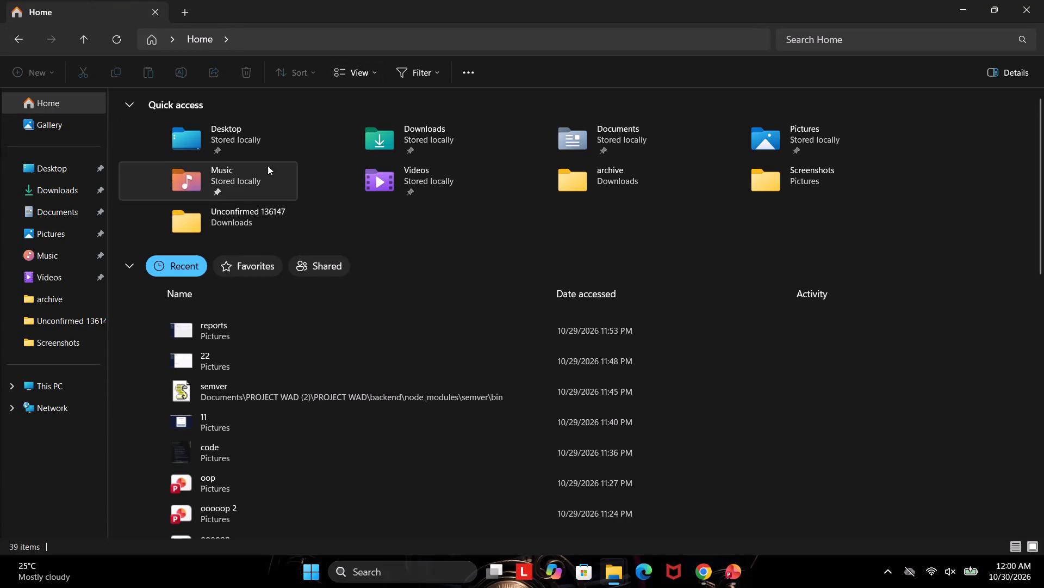
# Look through the Desktop folder and the Gallery for the missing interface pictures.
pyautogui.doubleClick(248, 143)
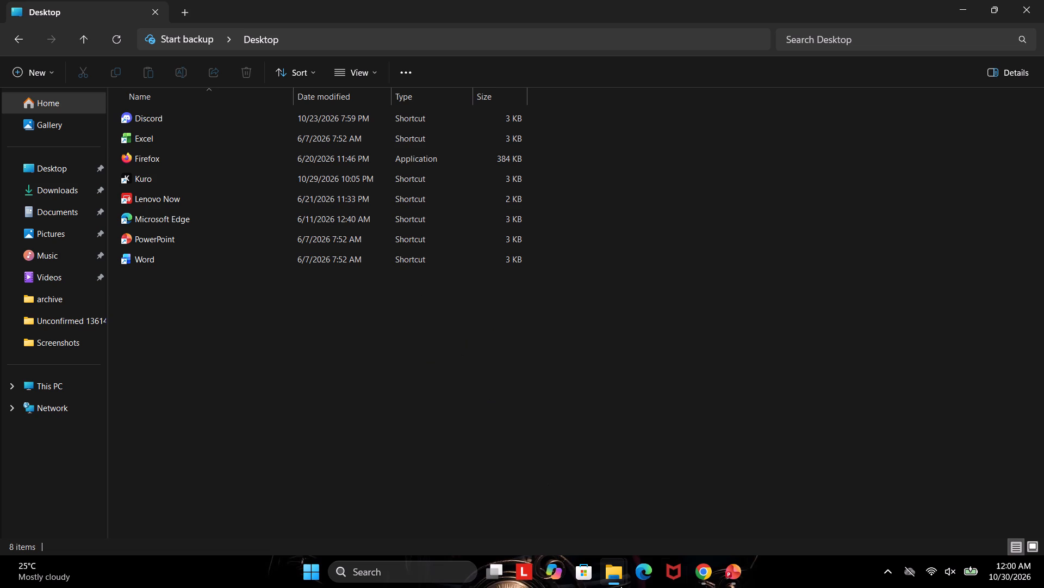
pyautogui.click(675, 497)
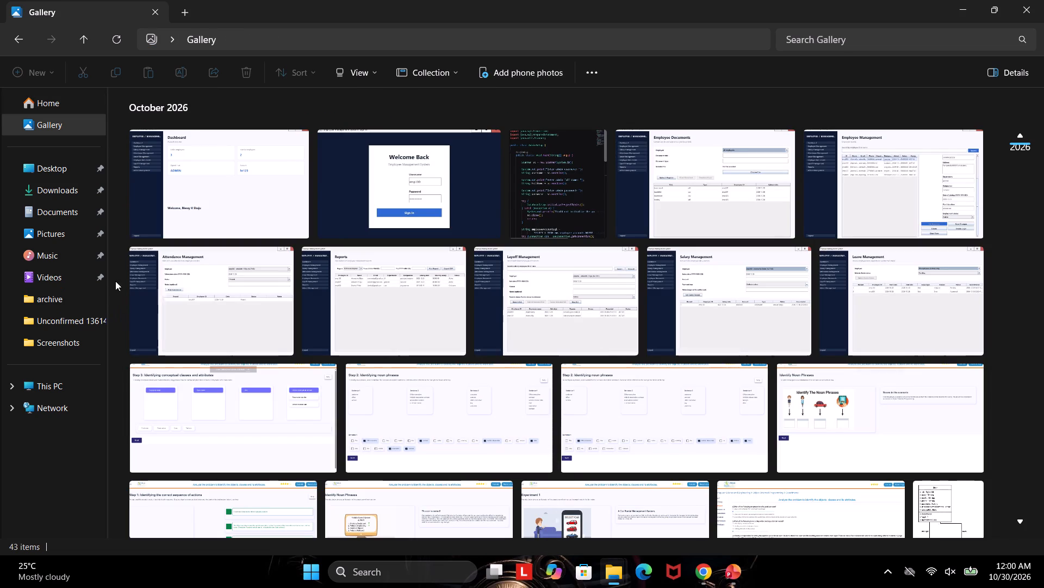
pyautogui.click(250, 72)
pyautogui.click(1016, 77)
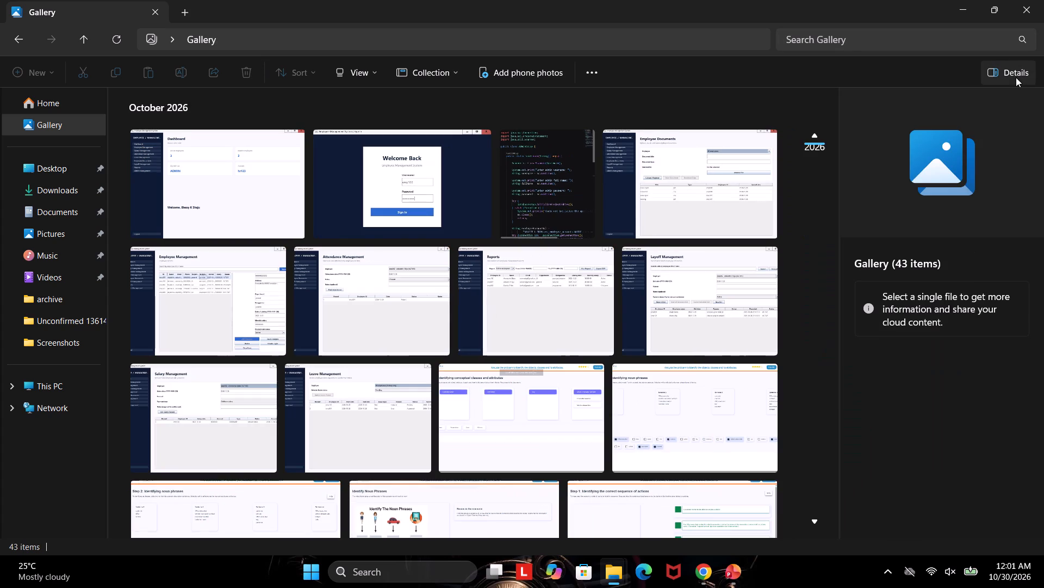
pyautogui.click(781, 81)
pyautogui.click(666, 126)
pyautogui.click(819, 143)
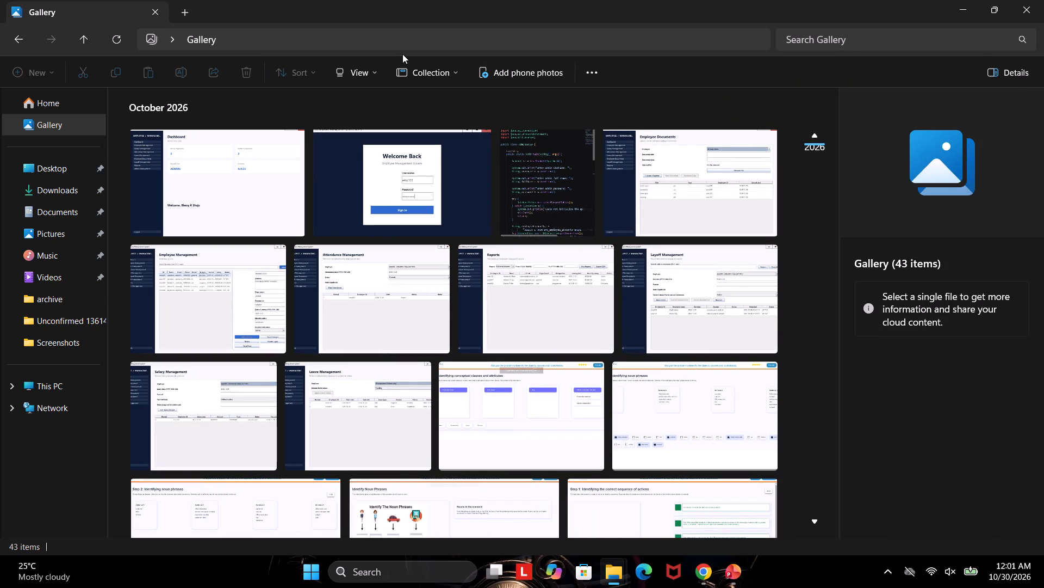
# Filter the Gallery to the Pictures collection, check its folder locations, and close the details view.
pyautogui.click(408, 73)
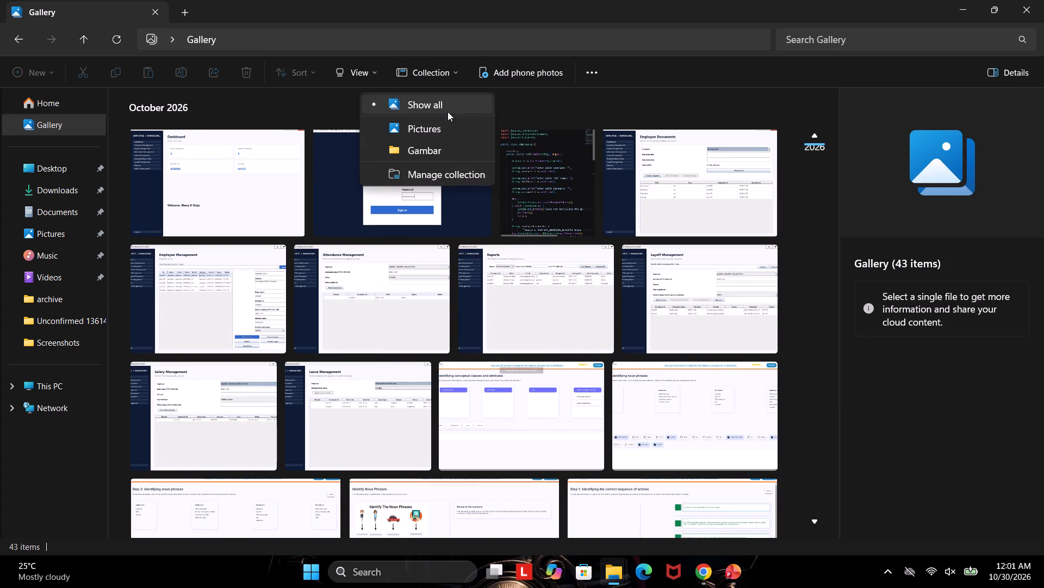
pyautogui.click(444, 128)
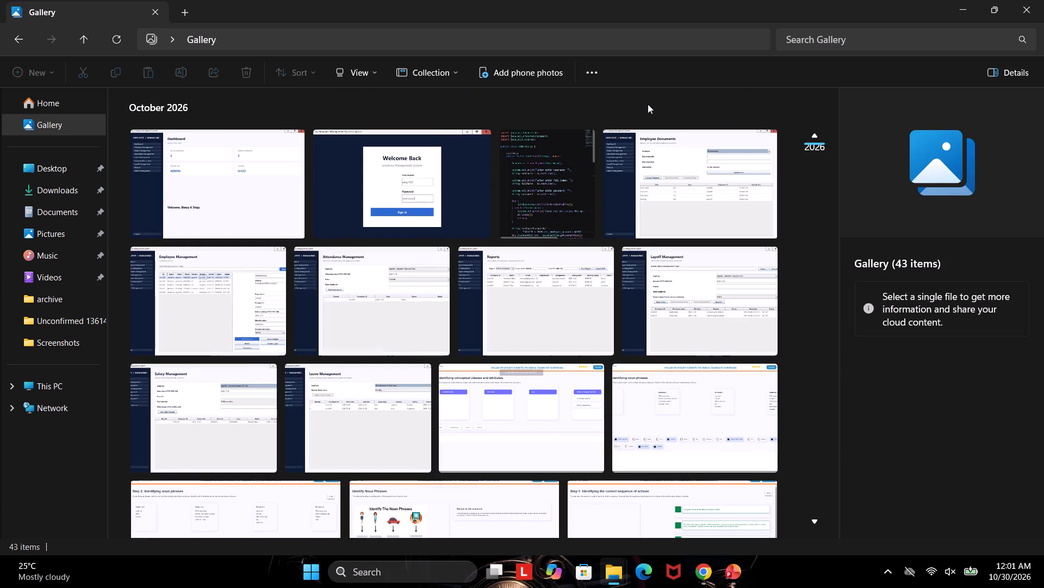
pyautogui.click(447, 71)
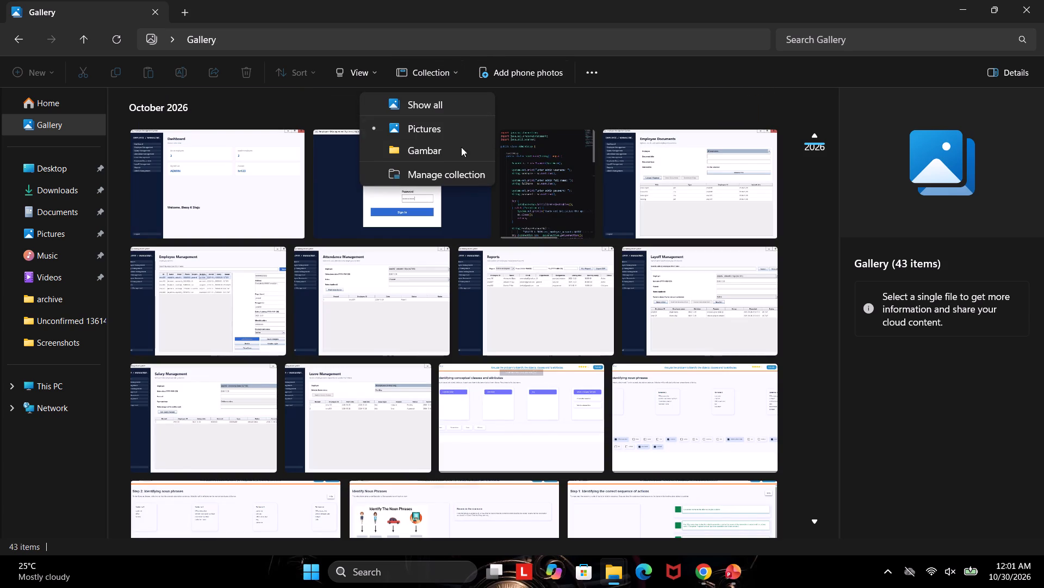
pyautogui.click(453, 176)
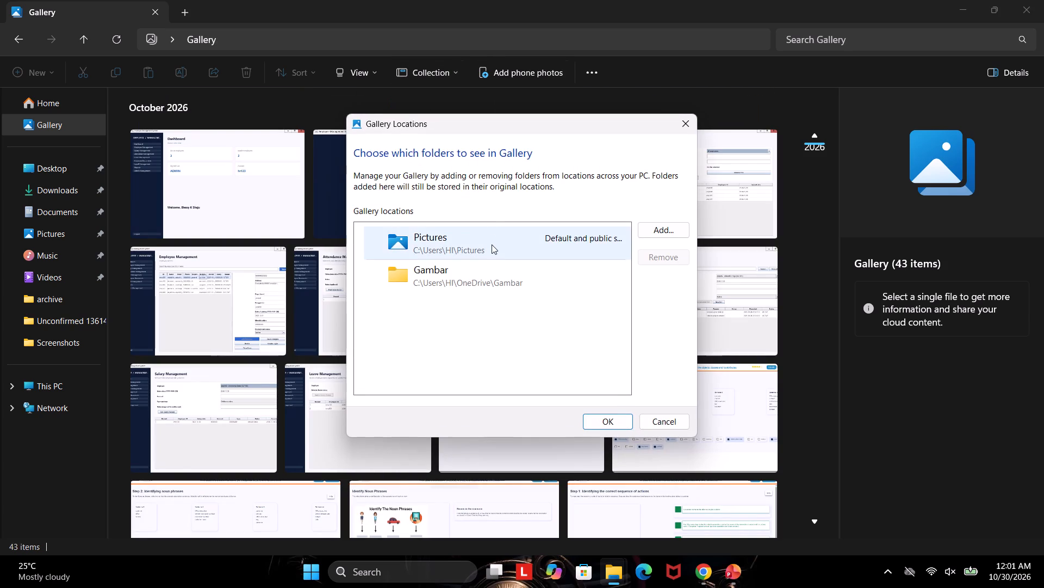
pyautogui.click(492, 244)
pyautogui.click(492, 244)
pyautogui.click(492, 248)
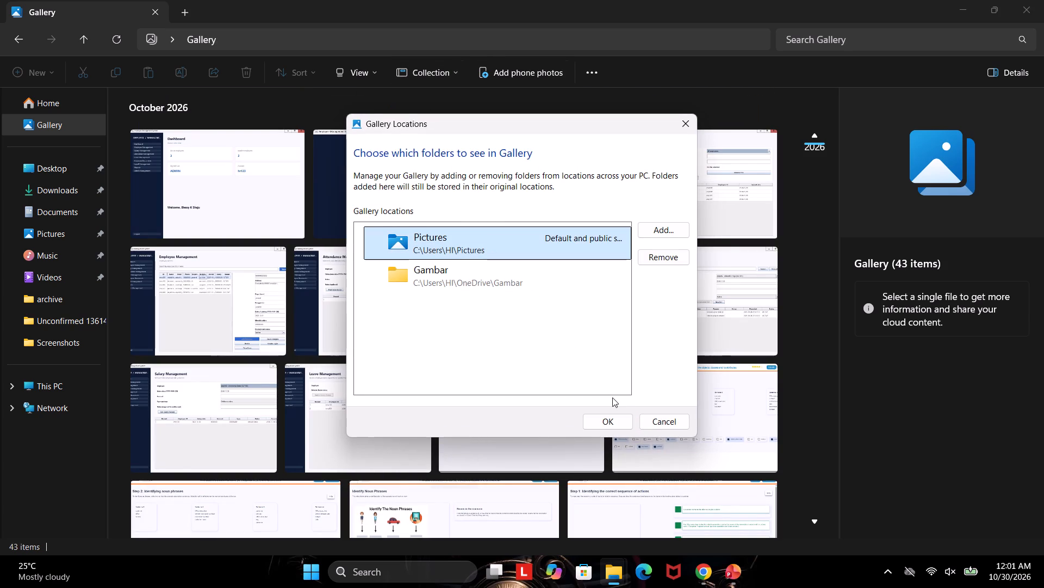
pyautogui.click(618, 429)
pyautogui.click(1028, 73)
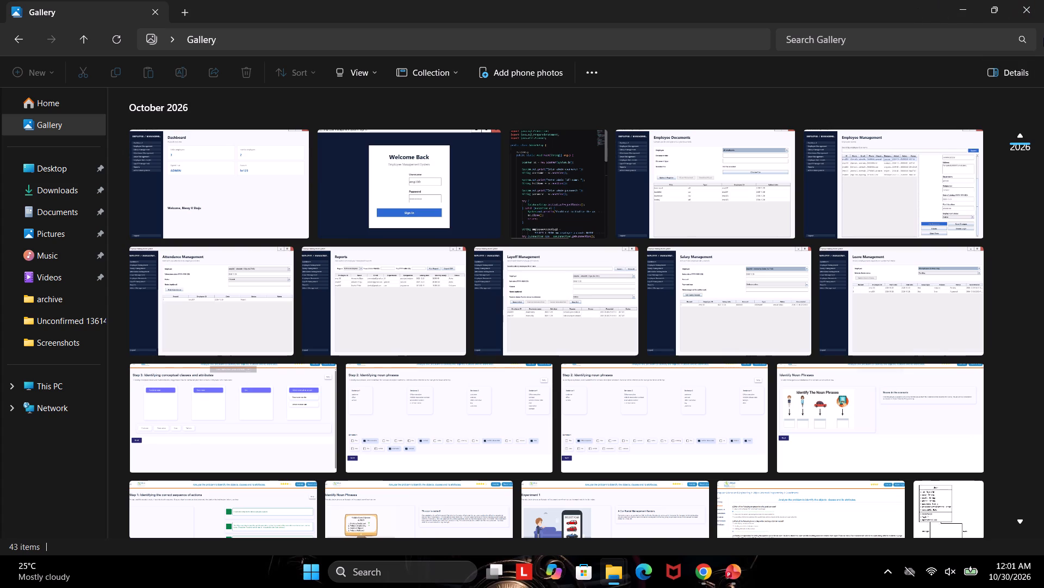
# Open the Recycle Bin through the Run command shell:RecycleBinFolder.
pyautogui.press('super+r')
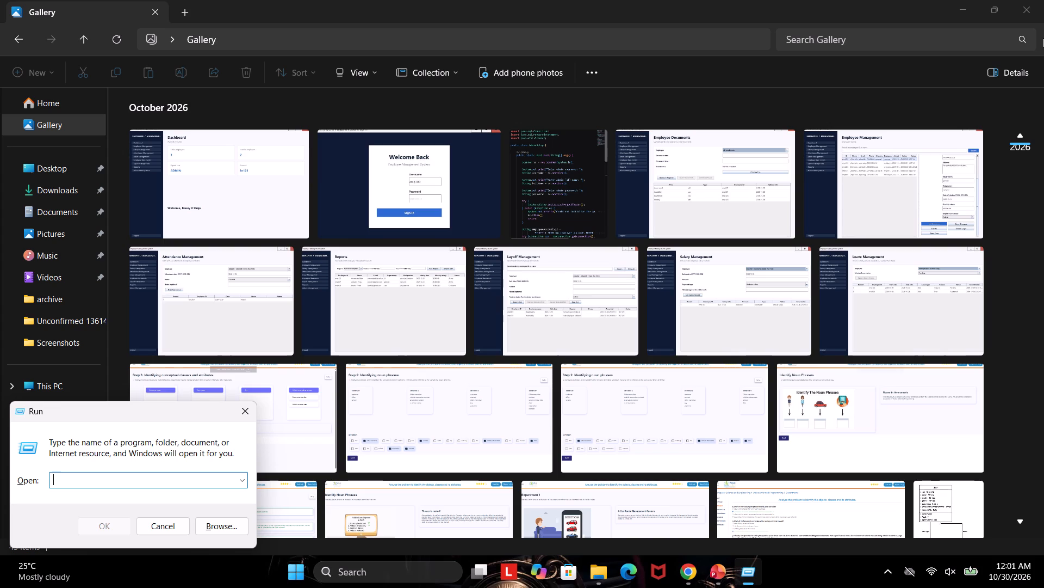
pyautogui.write('she')
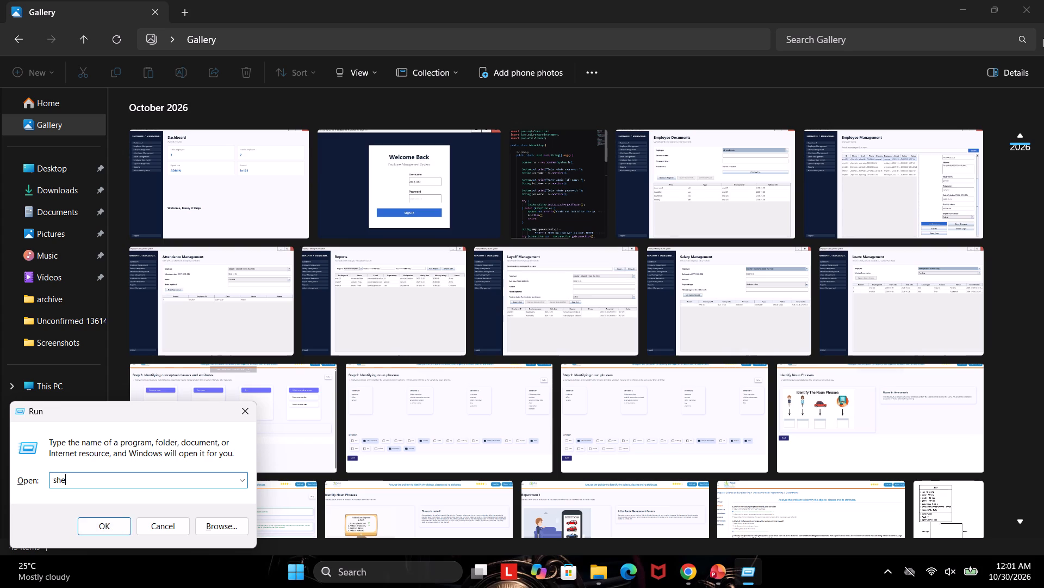
pyautogui.write('ll')
pyautogui.press(';')
pyautogui.press('BackSpace')
pyautogui.hotkey('shift', ':')
pyautogui.write('Rec')
pyautogui.write('yc')
pyautogui.write('le')
pyautogui.write('BI')
pyautogui.press('BackSpace')
pyautogui.write('in')
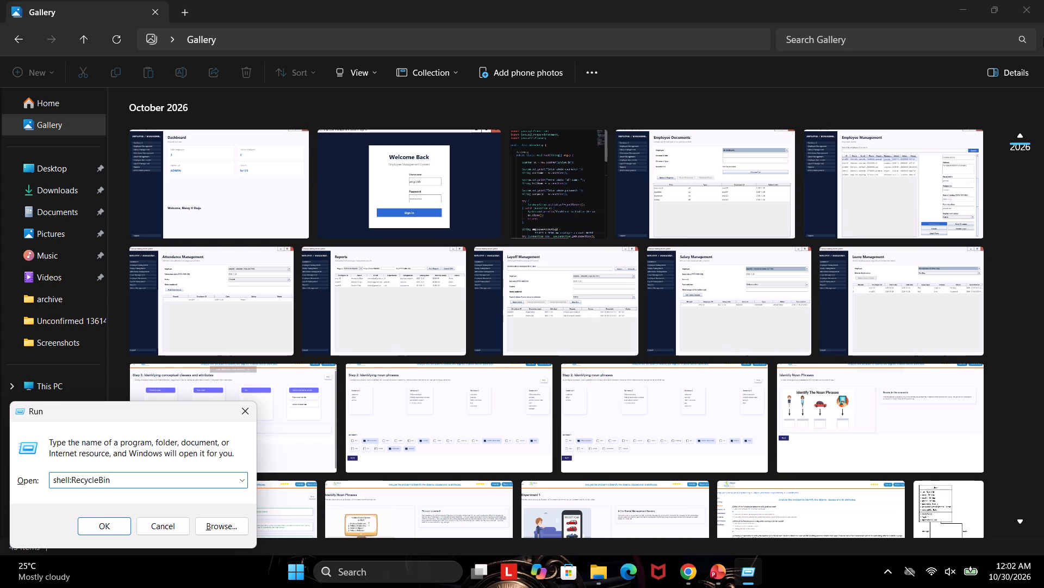
pyautogui.hotkey('shift', 'f')
pyautogui.write('older')
pyautogui.press('Return')
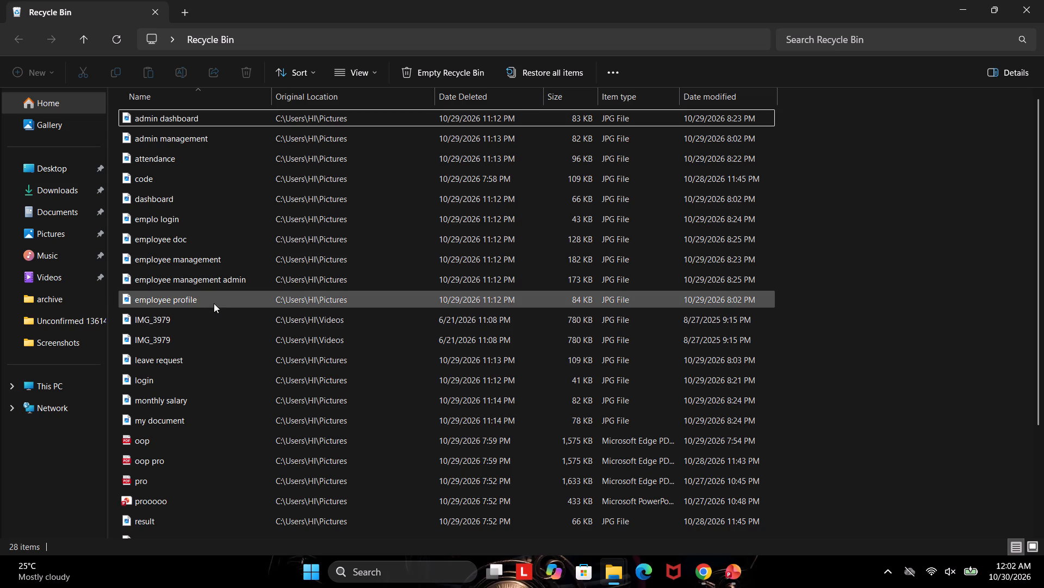
# Restore the ten deleted pictures from admin dashboard through employee profile, skipping the file whose name conflicts in the Pictures folder.
pyautogui.moveTo(214, 303); pyautogui.dragTo(173, 117)
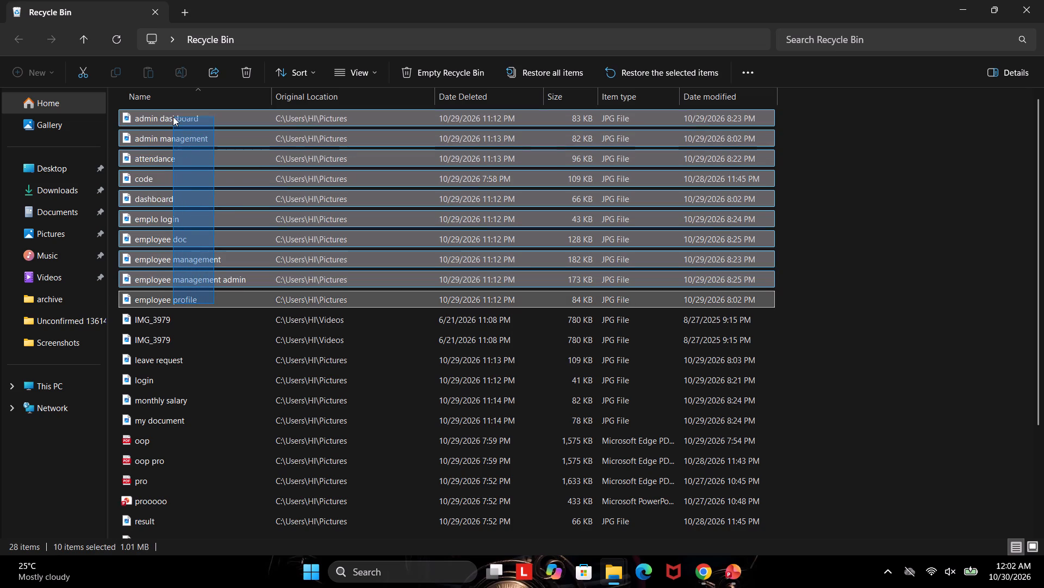
pyautogui.moveTo(173, 117); pyautogui.dragTo(172, 116)
pyautogui.rightClick(172, 116)
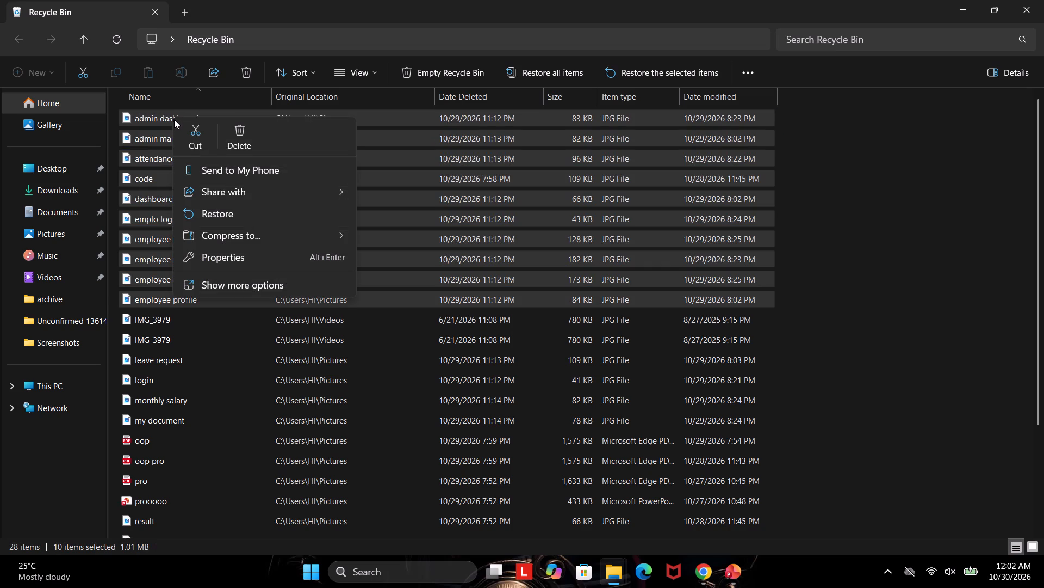
pyautogui.click(257, 219)
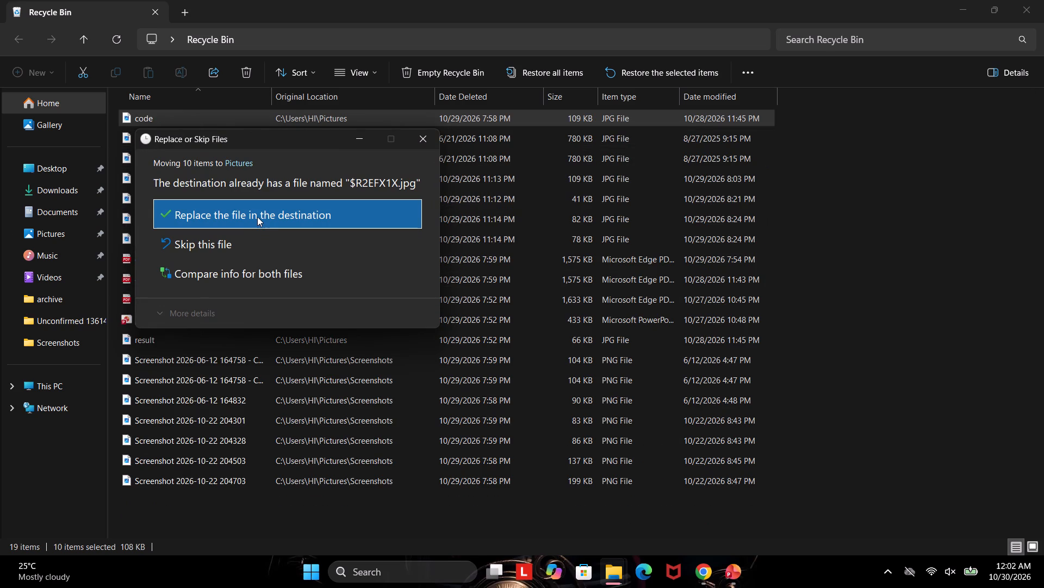
pyautogui.click(244, 243)
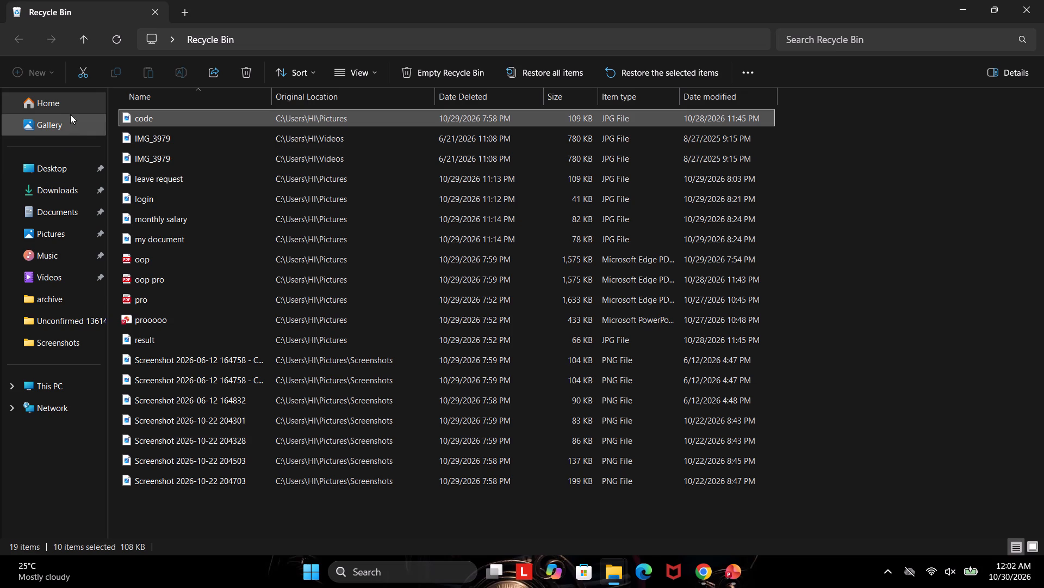
# Check the Gallery and the Home folder's recent files for the restored pictures.
pyautogui.click(77, 127)
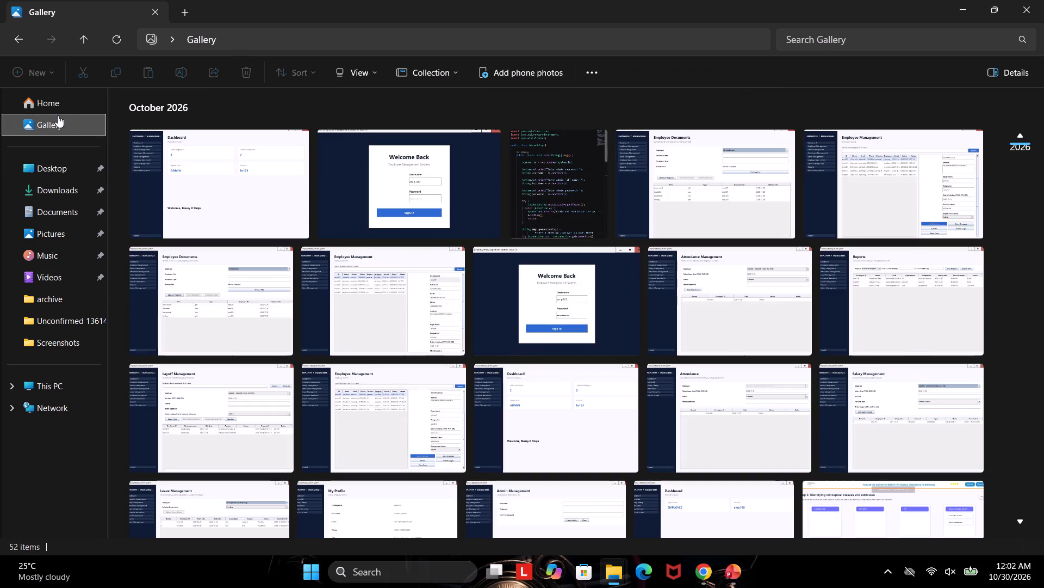
pyautogui.click(54, 109)
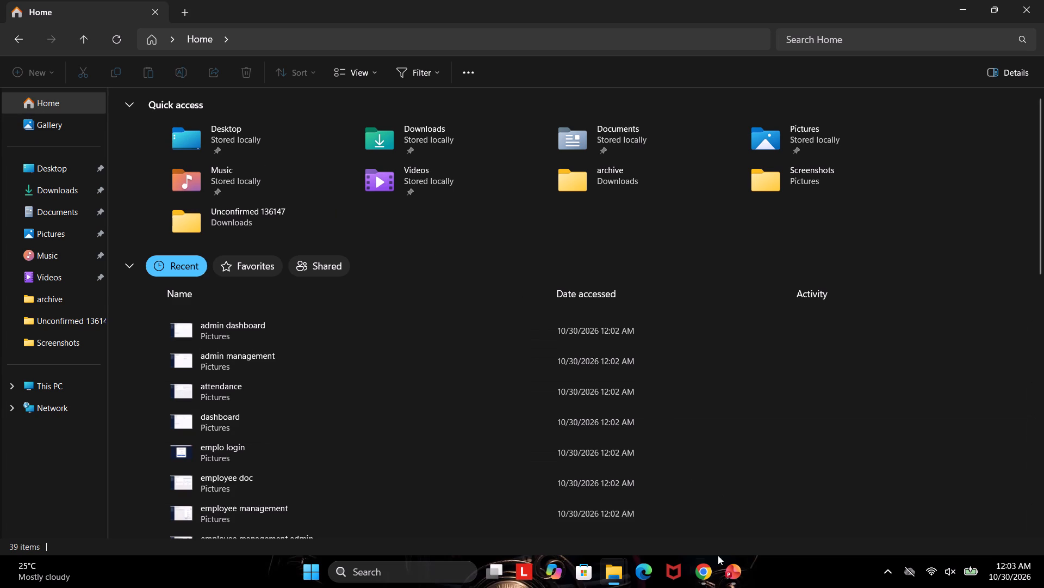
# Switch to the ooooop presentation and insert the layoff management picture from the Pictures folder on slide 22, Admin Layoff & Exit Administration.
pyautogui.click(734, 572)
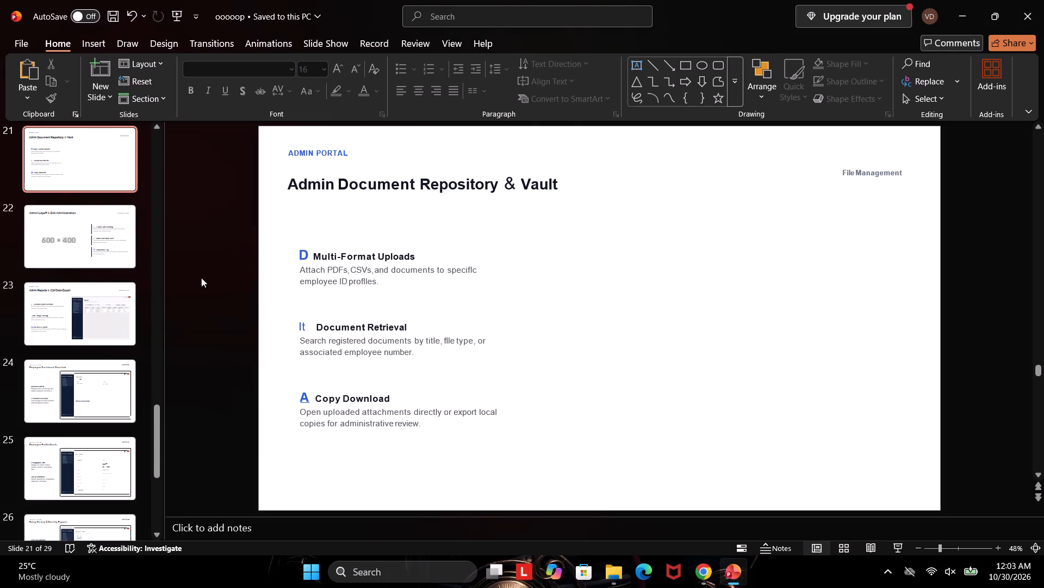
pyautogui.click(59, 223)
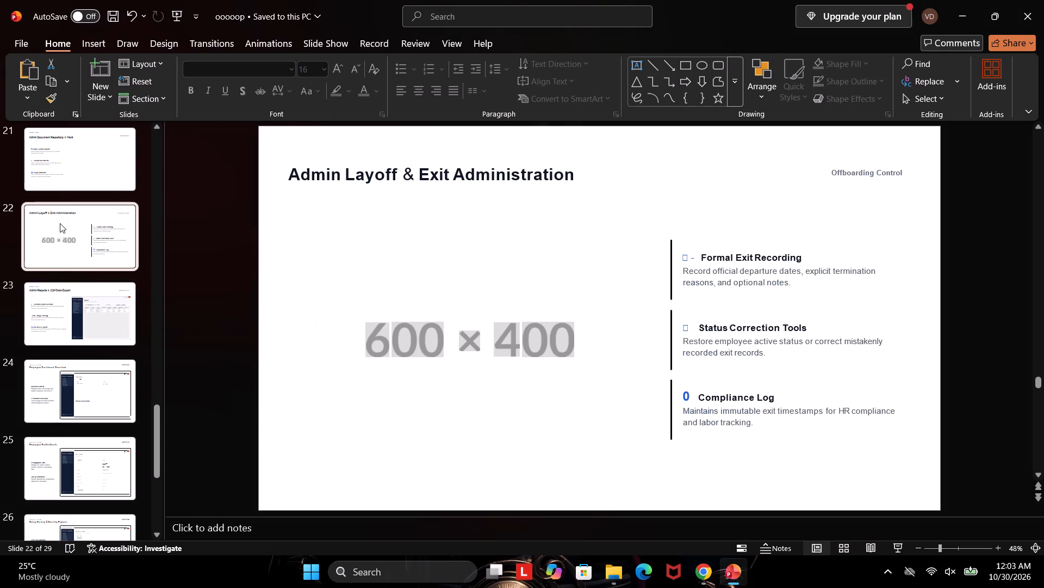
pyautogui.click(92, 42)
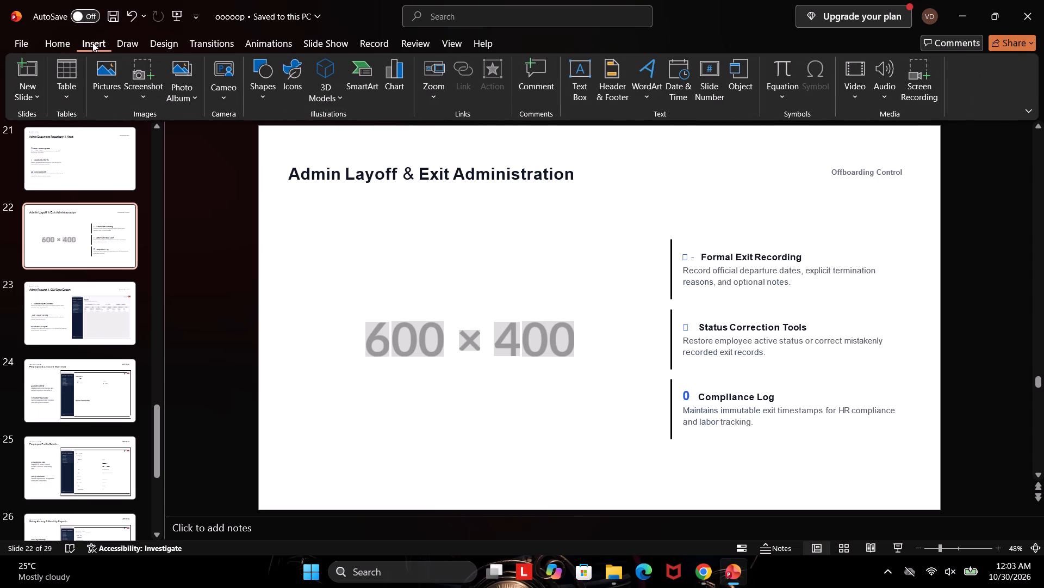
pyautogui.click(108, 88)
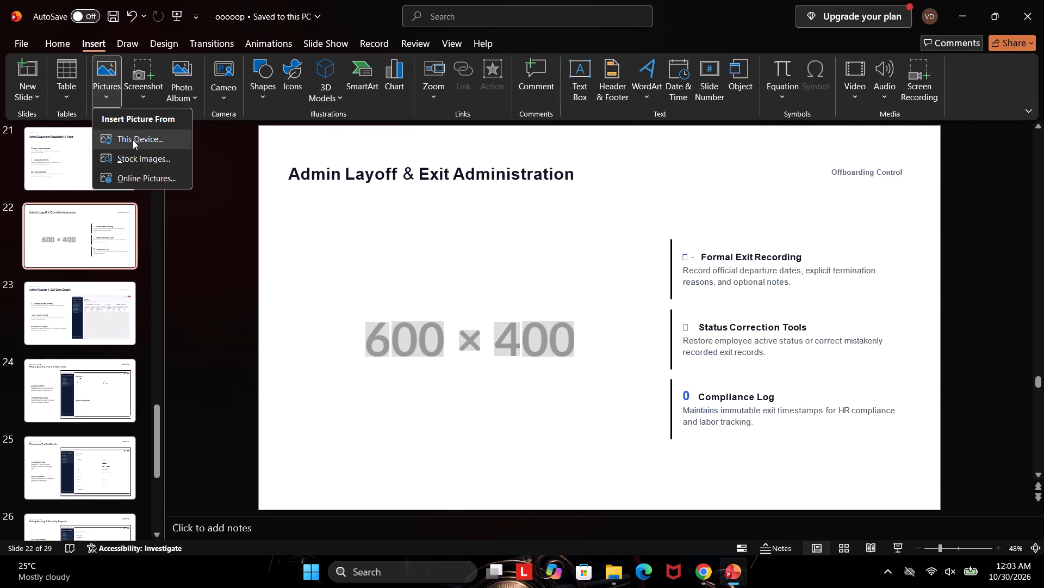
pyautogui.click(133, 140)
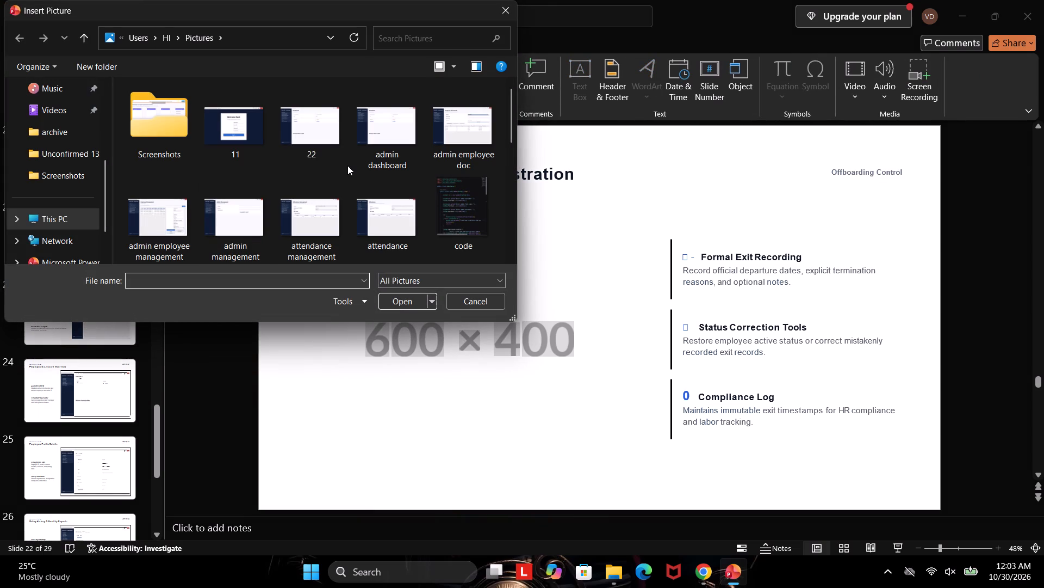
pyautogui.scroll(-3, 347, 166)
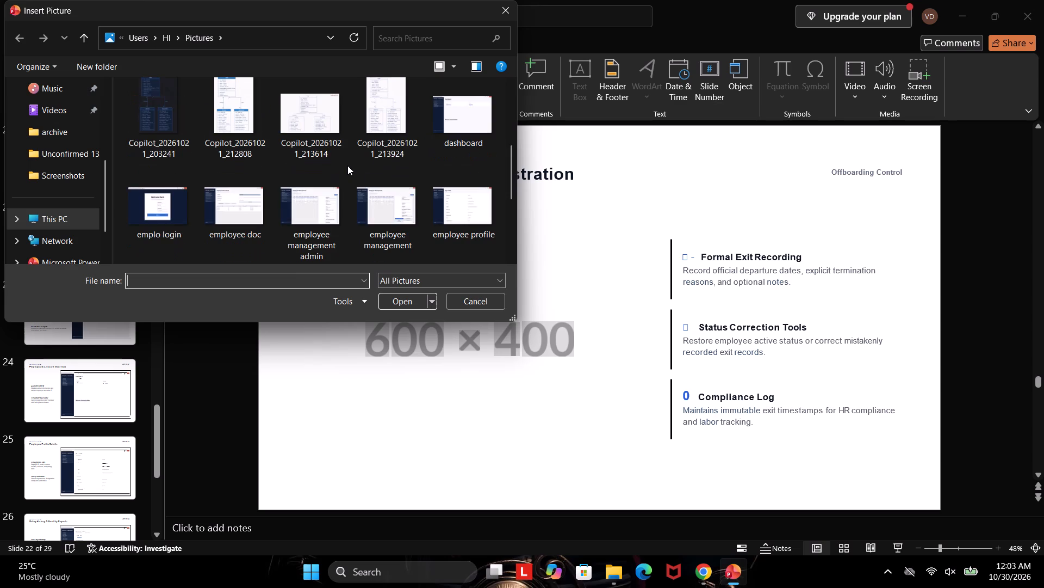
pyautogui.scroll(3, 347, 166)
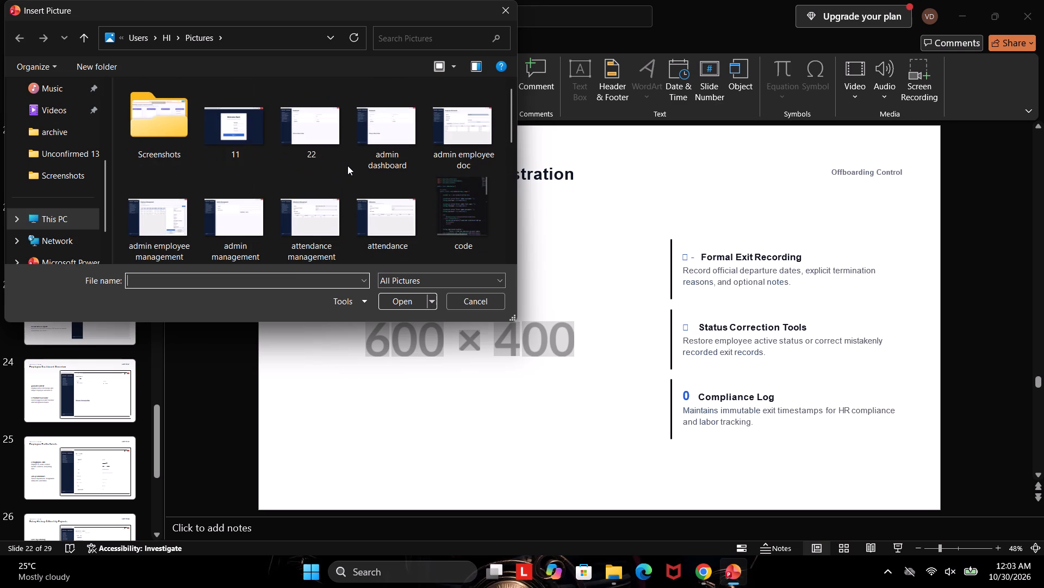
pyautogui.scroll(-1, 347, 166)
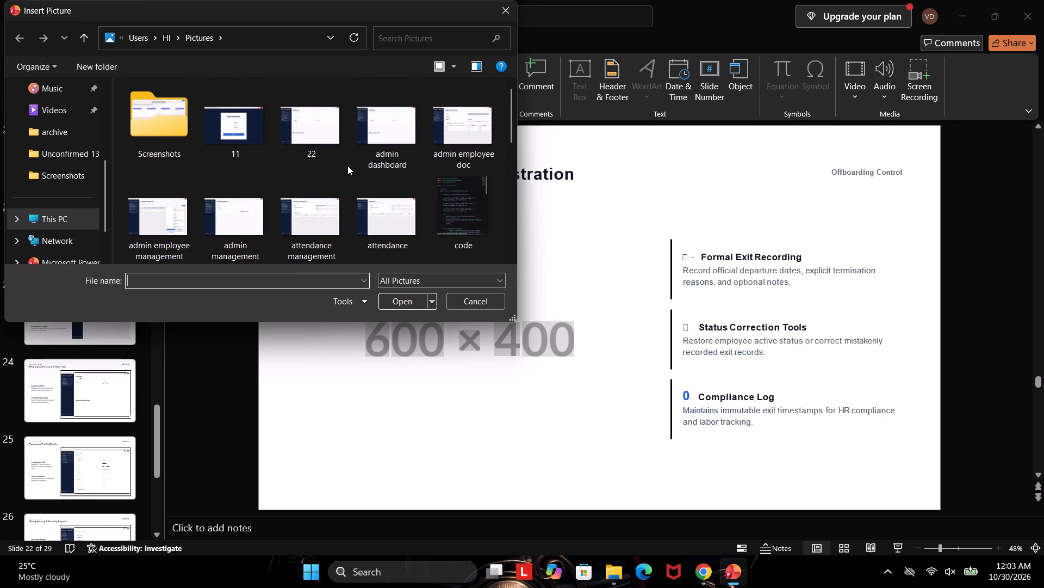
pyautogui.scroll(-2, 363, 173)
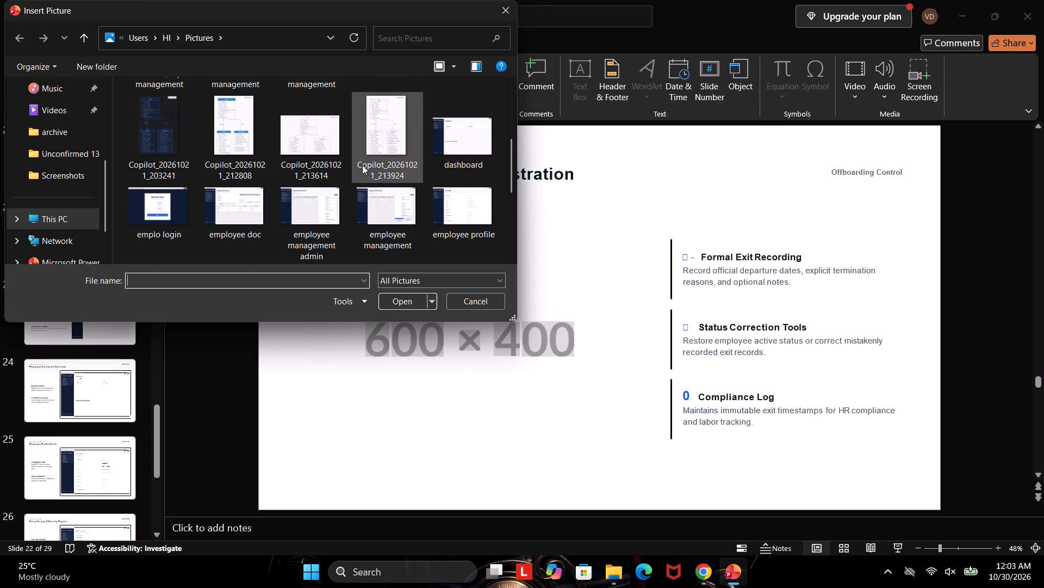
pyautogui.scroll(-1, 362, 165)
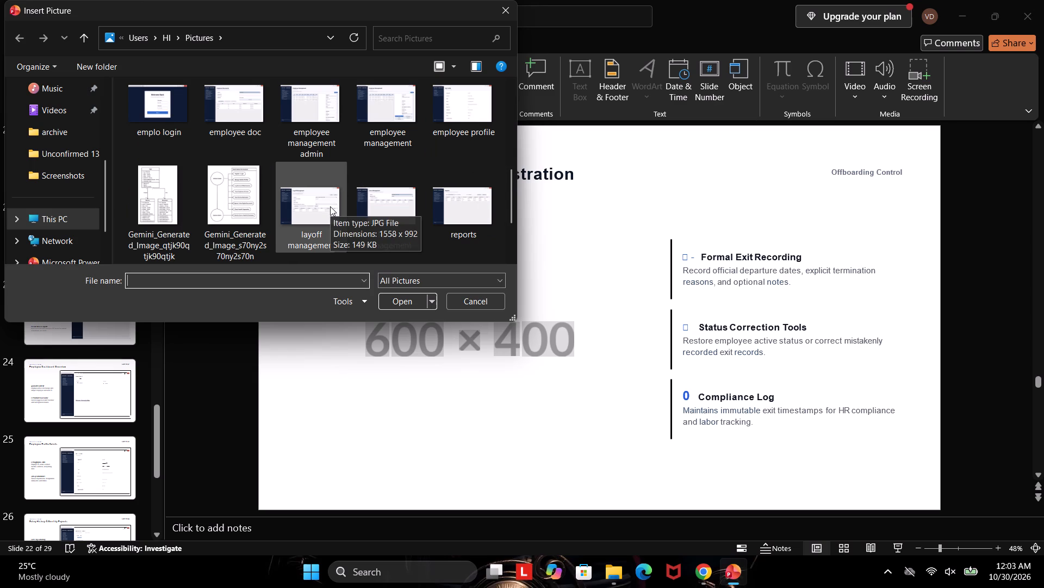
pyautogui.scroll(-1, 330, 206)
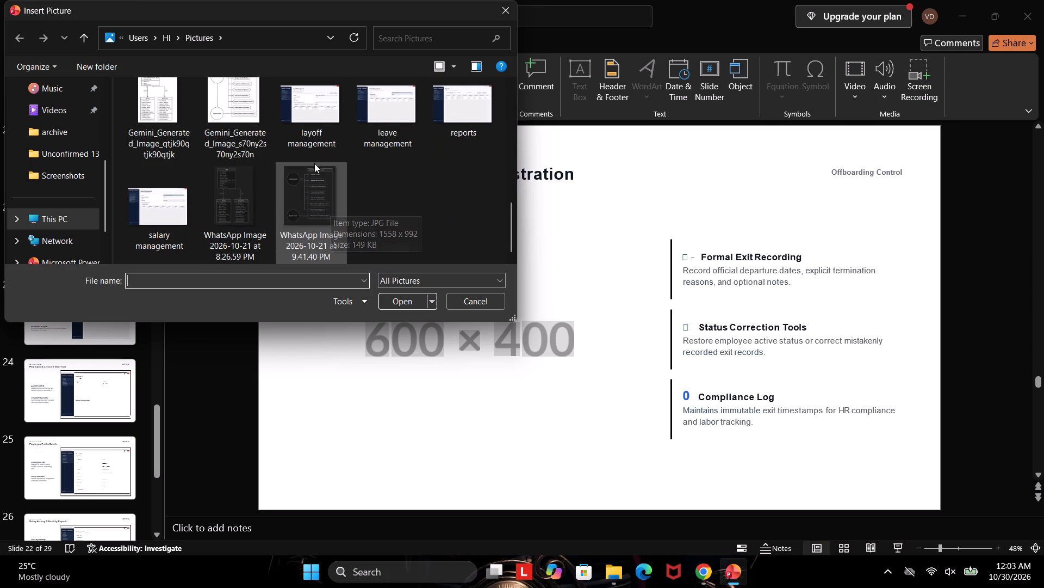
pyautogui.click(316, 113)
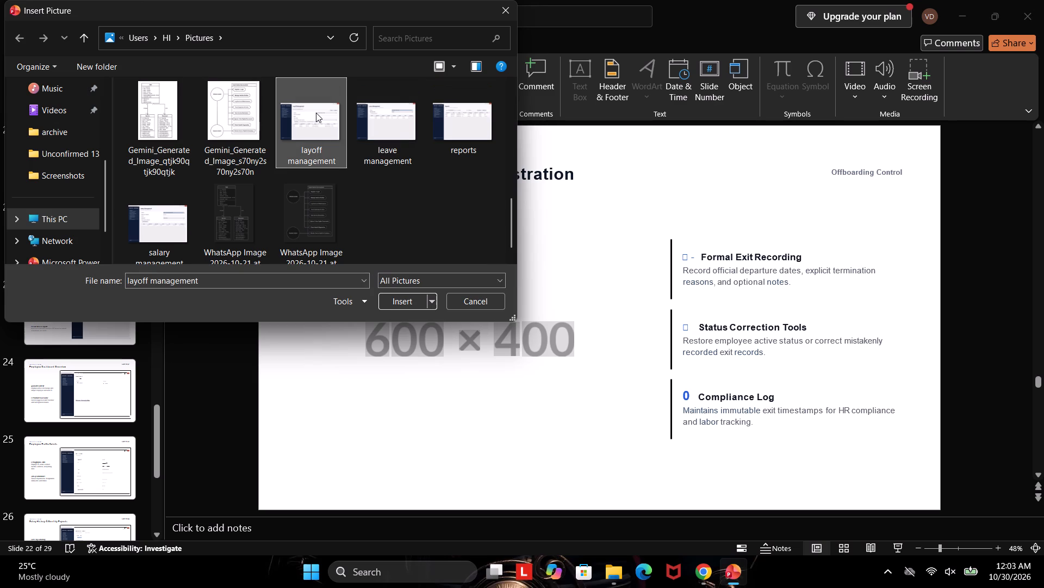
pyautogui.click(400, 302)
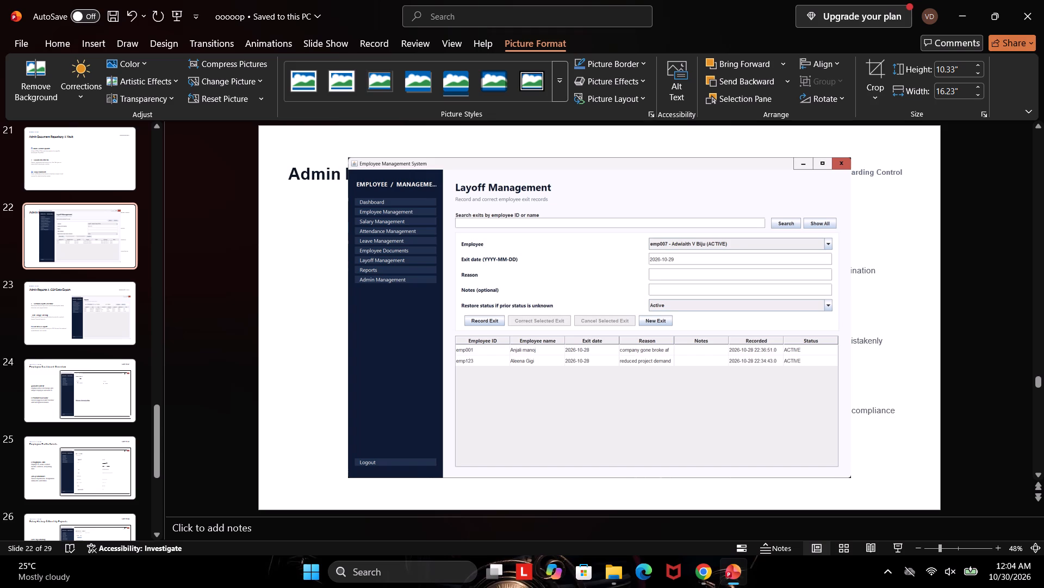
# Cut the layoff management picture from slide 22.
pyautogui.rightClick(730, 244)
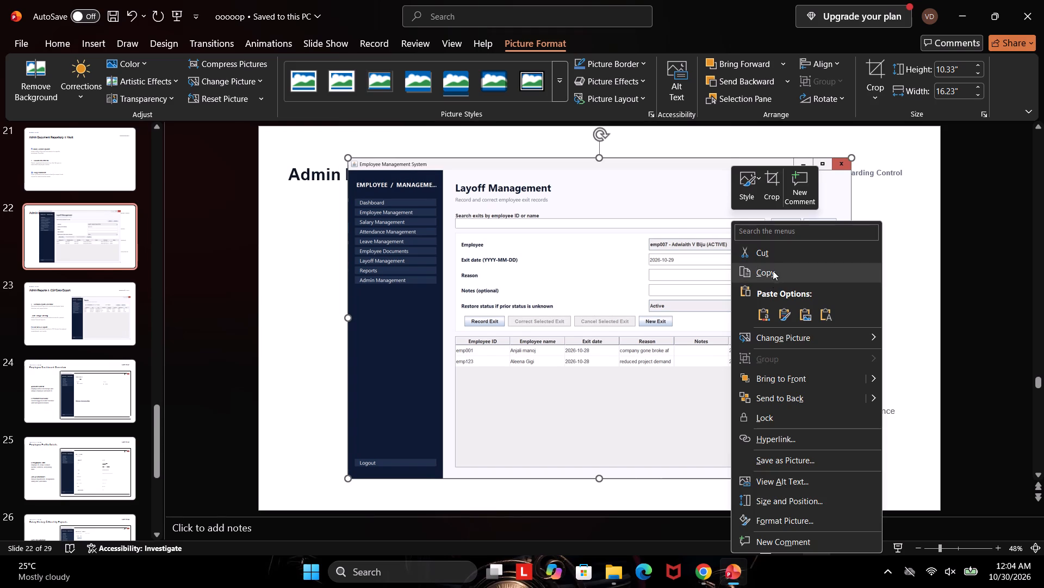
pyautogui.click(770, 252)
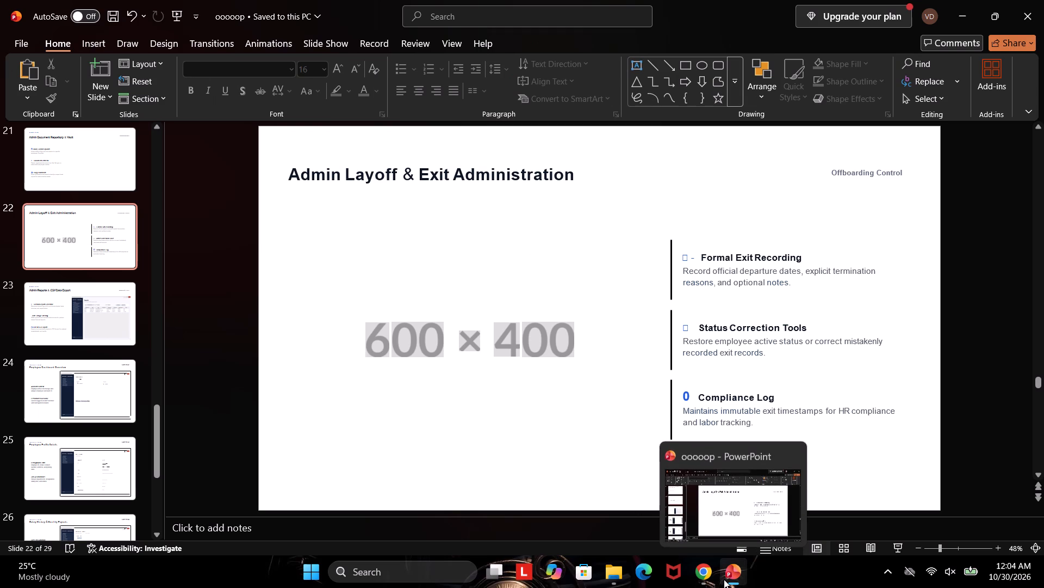
# Switch to File Explorer and close its Gallery and Desktop windows, keeping the Home window open.
pyautogui.click(616, 587)
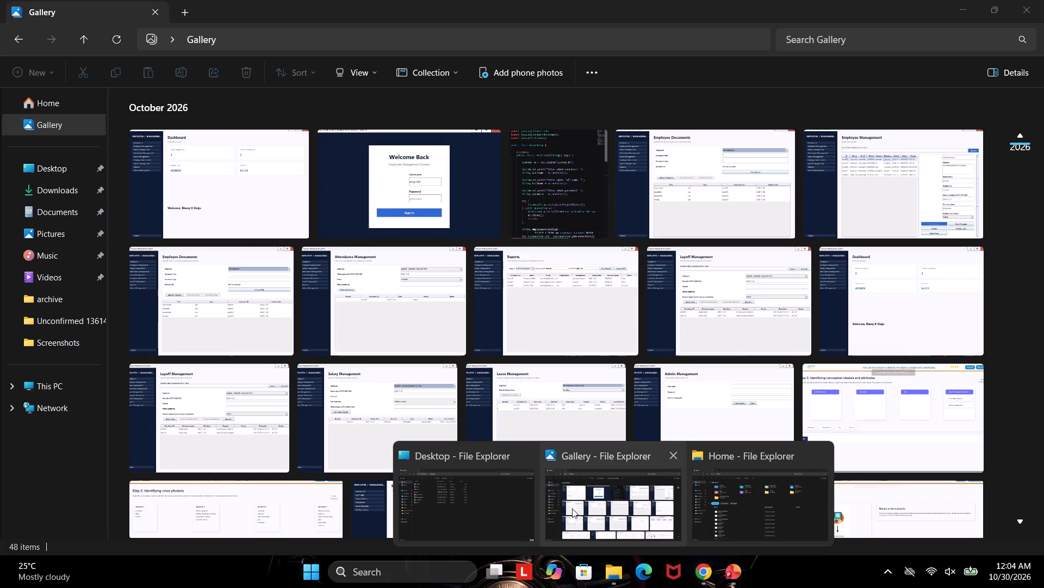
pyautogui.click(505, 511)
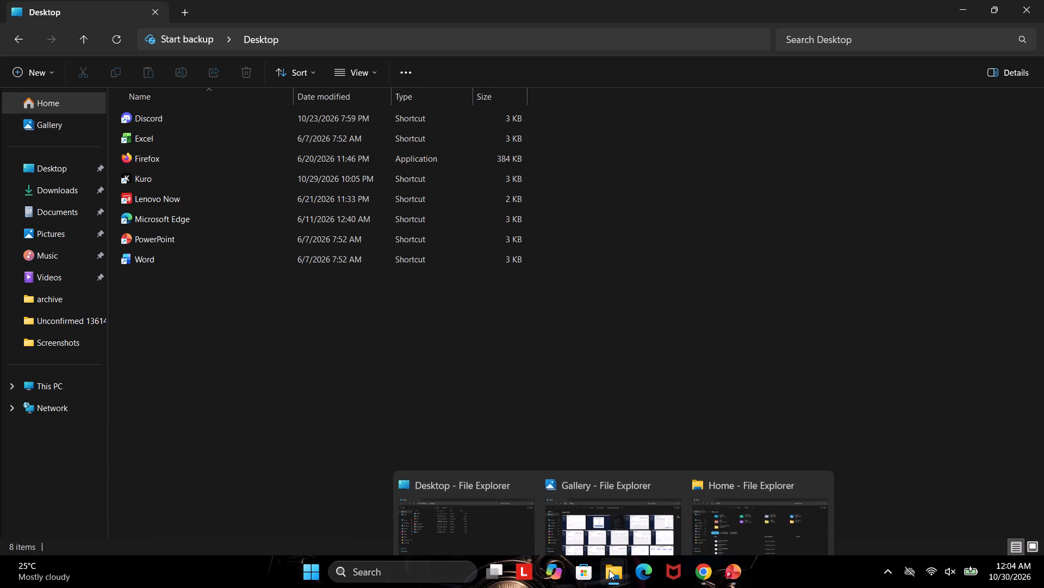
pyautogui.click(665, 450)
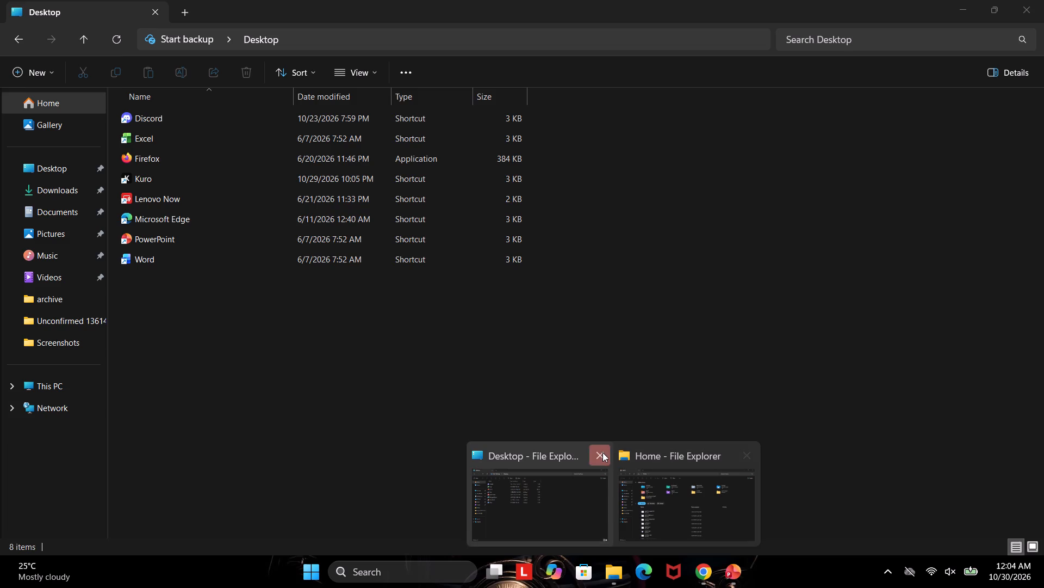
pyautogui.click(601, 451)
pyautogui.click(606, 466)
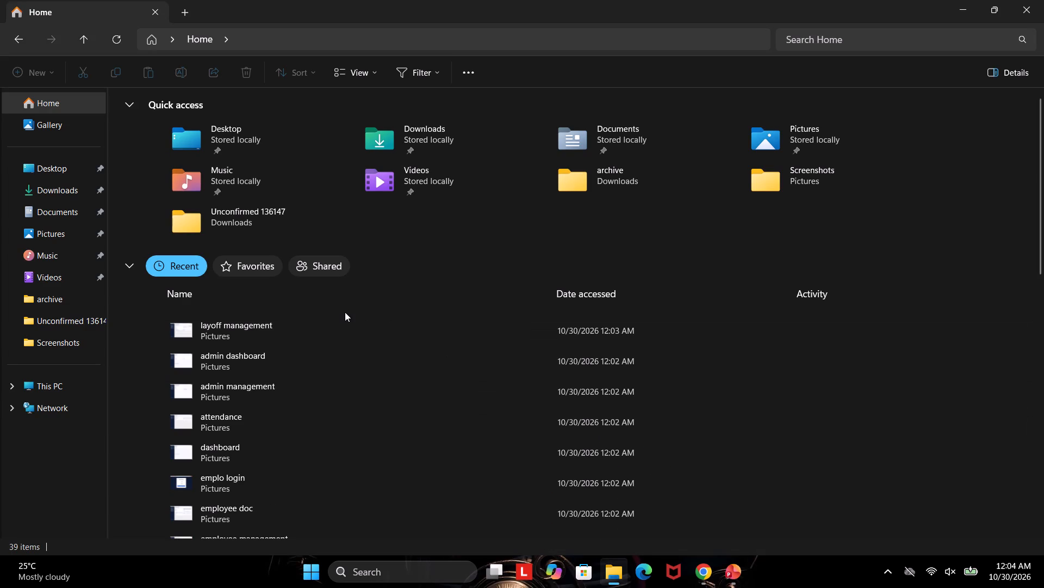
# Open the admin management picture from the recent files, check the Gallery, and return to Home.
pyautogui.scroll(-1, 343, 317)
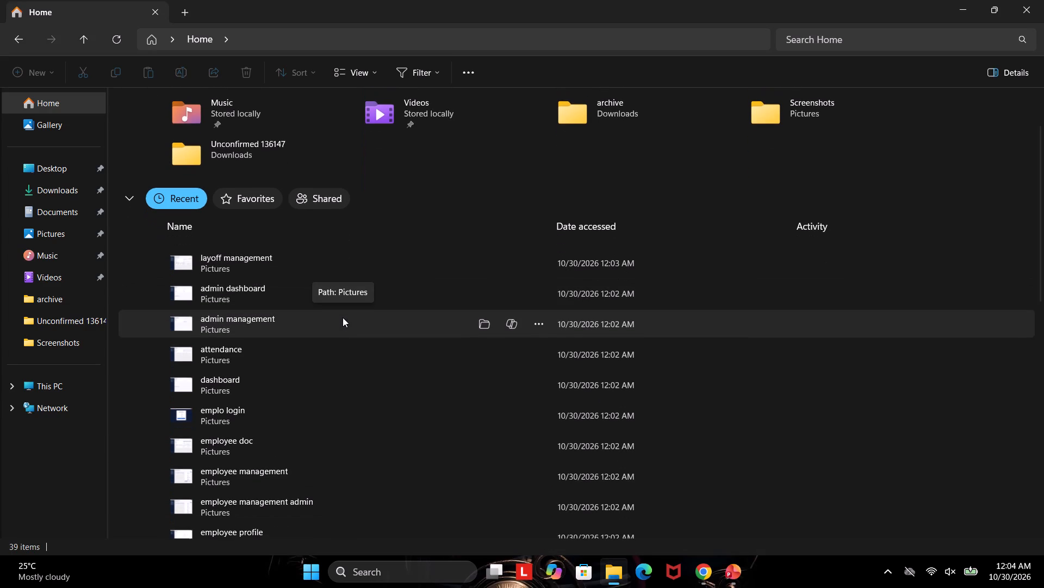
pyautogui.click(343, 317)
pyautogui.doubleClick(343, 317)
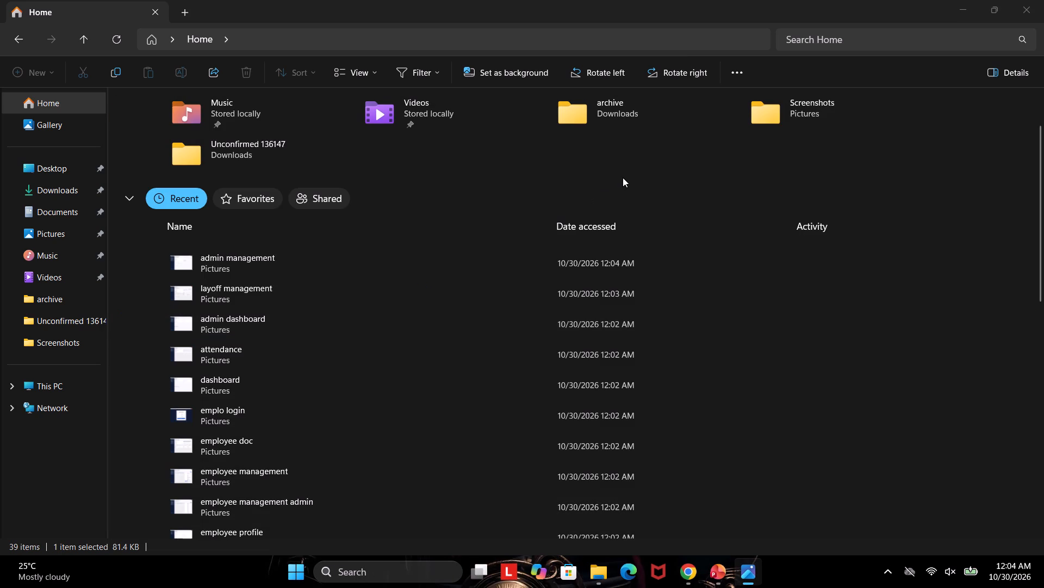
pyautogui.scroll(4, 452, 205)
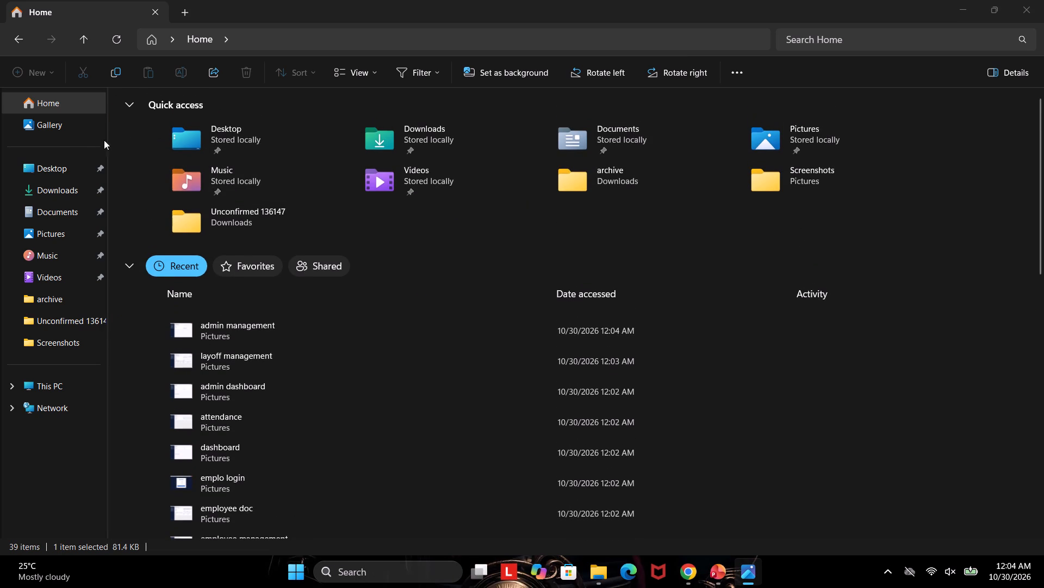
pyautogui.click(74, 135)
pyautogui.click(57, 99)
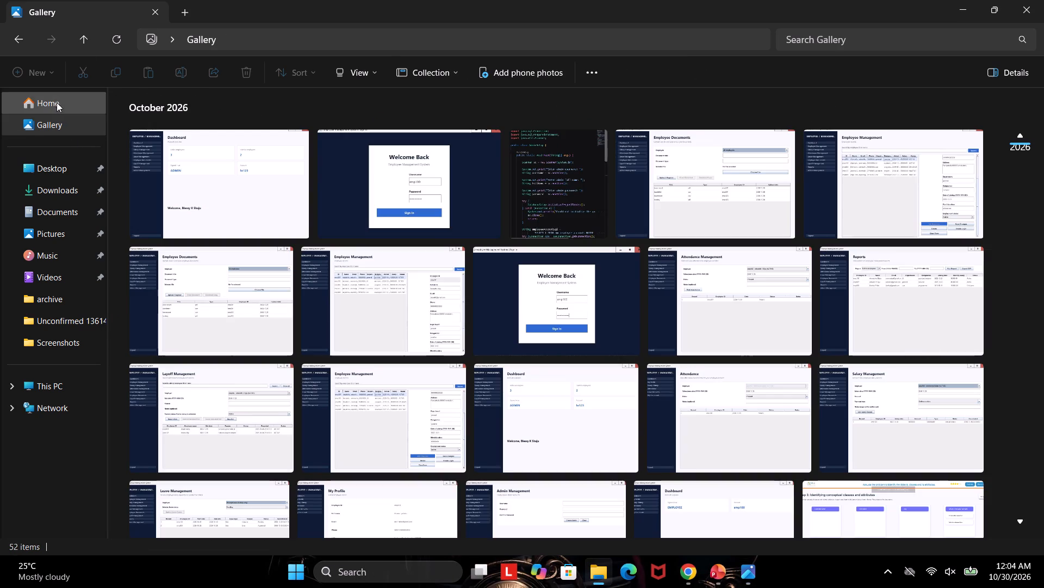
pyautogui.click(72, 107)
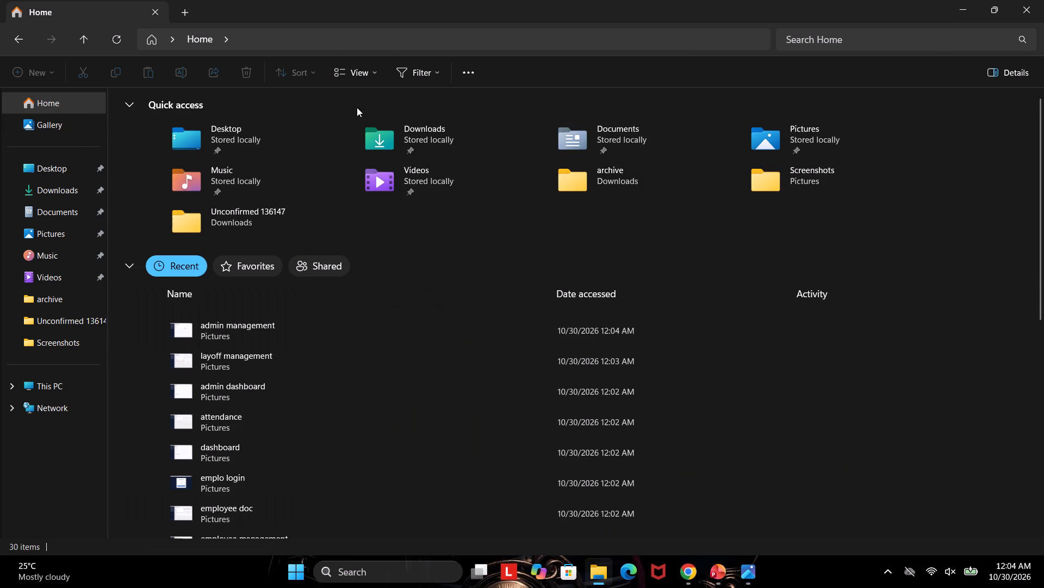
# Open the Pictures folder, preview the layoff management picture, and close the preview.
pyautogui.click(269, 147)
pyautogui.doubleClick(377, 131)
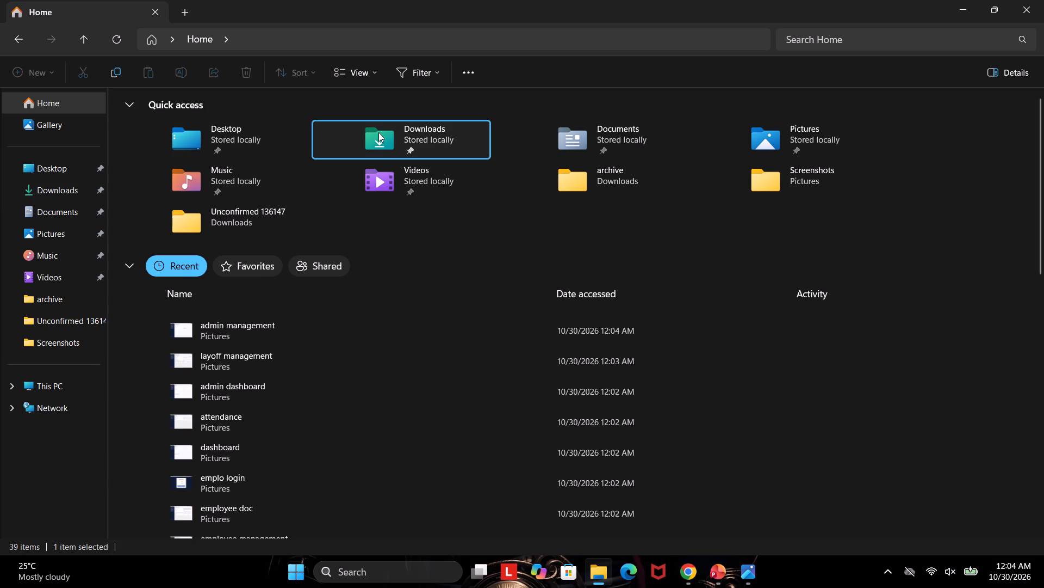
pyautogui.doubleClick(781, 133)
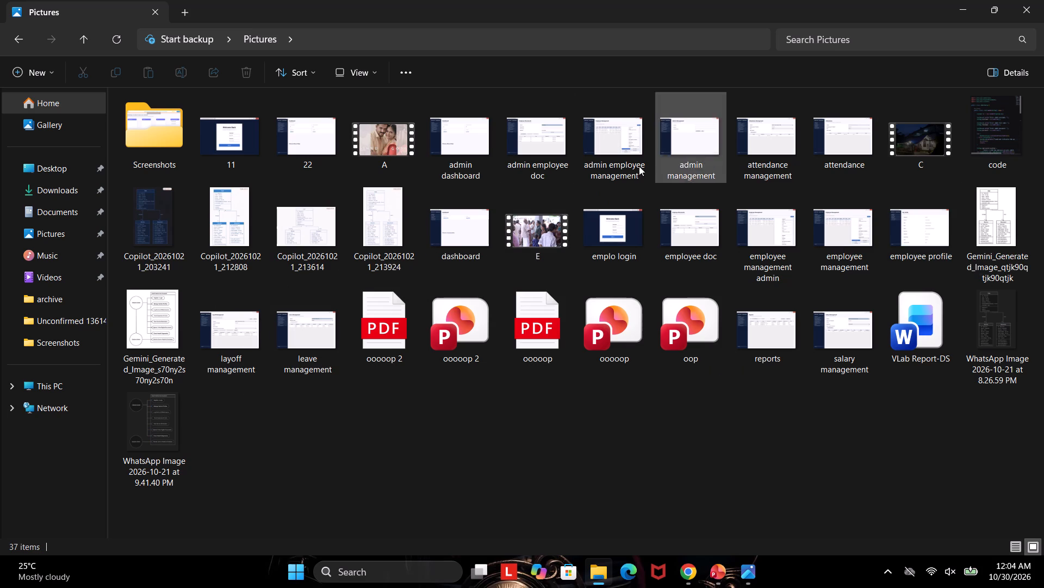
pyautogui.doubleClick(241, 347)
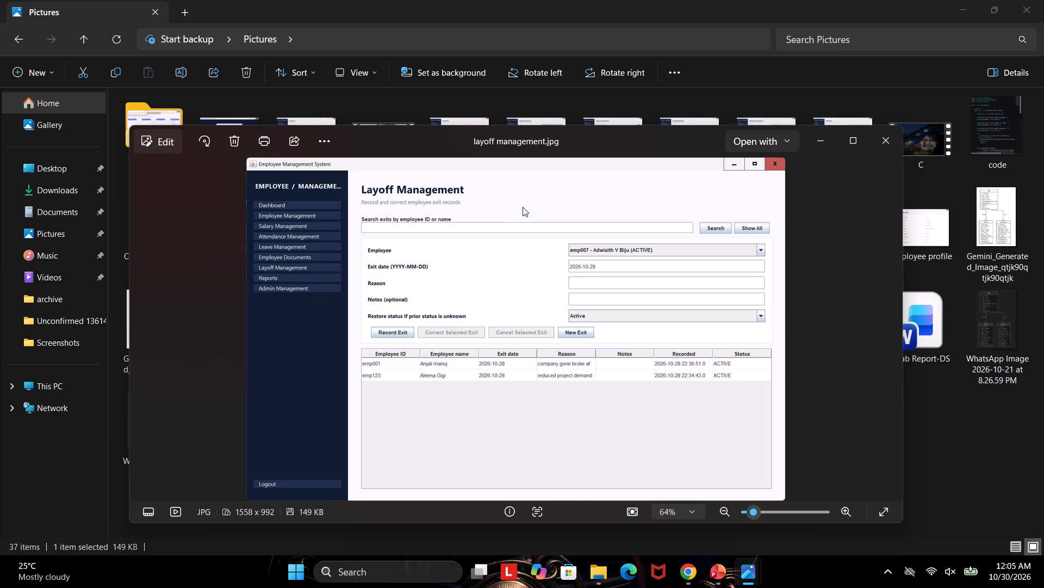
pyautogui.click(875, 139)
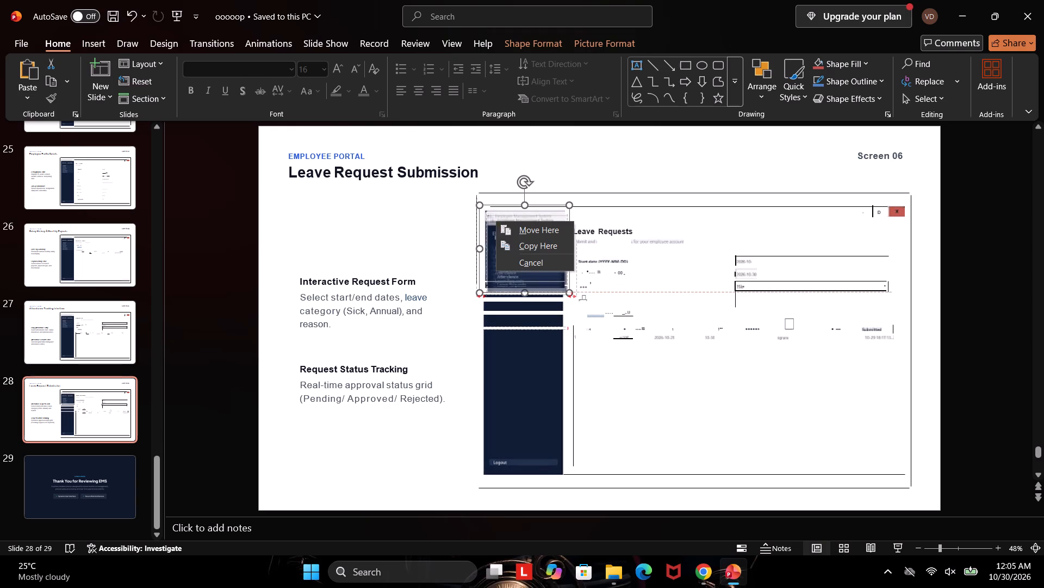
# Delete all the broken Leave Requests interface fragments from slide 28, Leave Request Submission, keeping the title, labels and description text.
pyautogui.click(515, 259)
pyautogui.rightClick(514, 247)
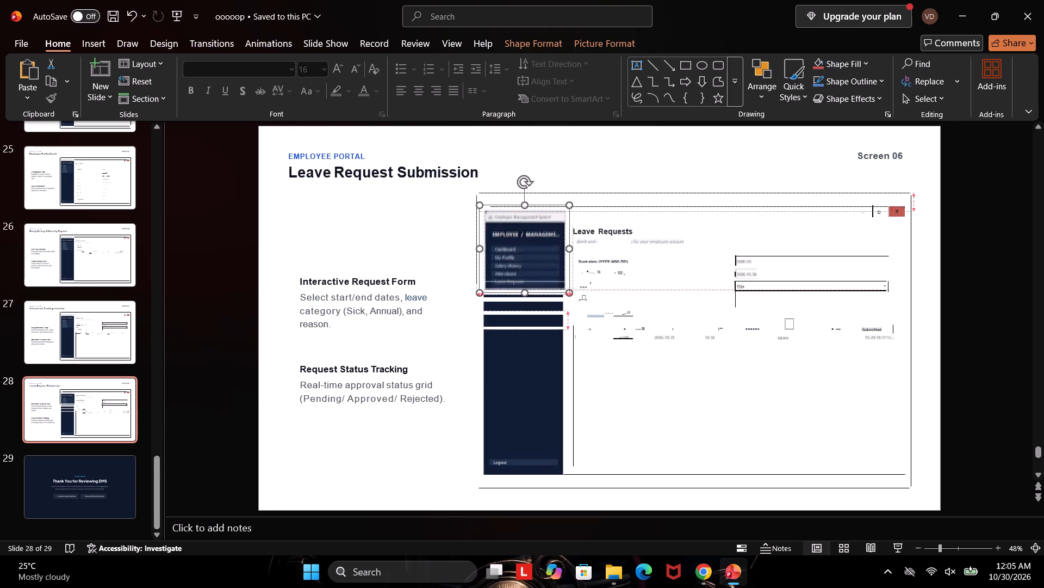
pyautogui.click(514, 247)
pyautogui.click(514, 247)
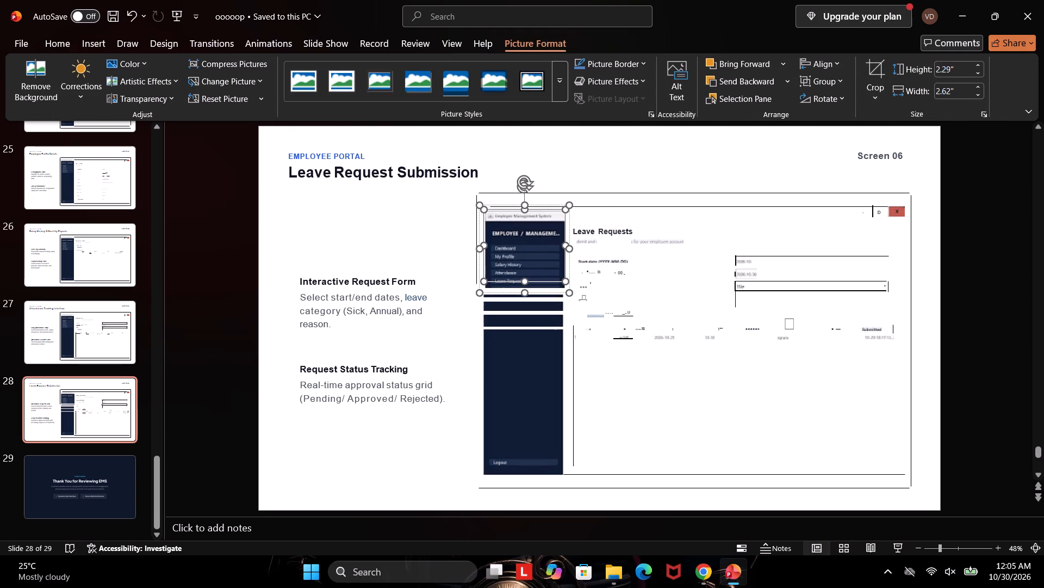
pyautogui.click(609, 237)
pyautogui.click(616, 193)
pyautogui.click(620, 173)
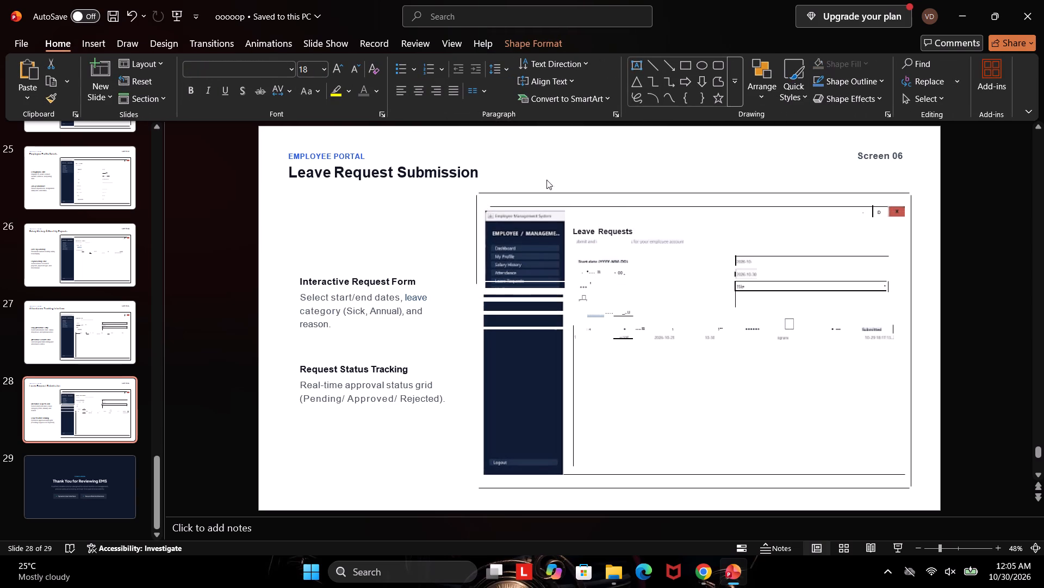
pyautogui.moveTo(463, 192); pyautogui.dragTo(729, 402)
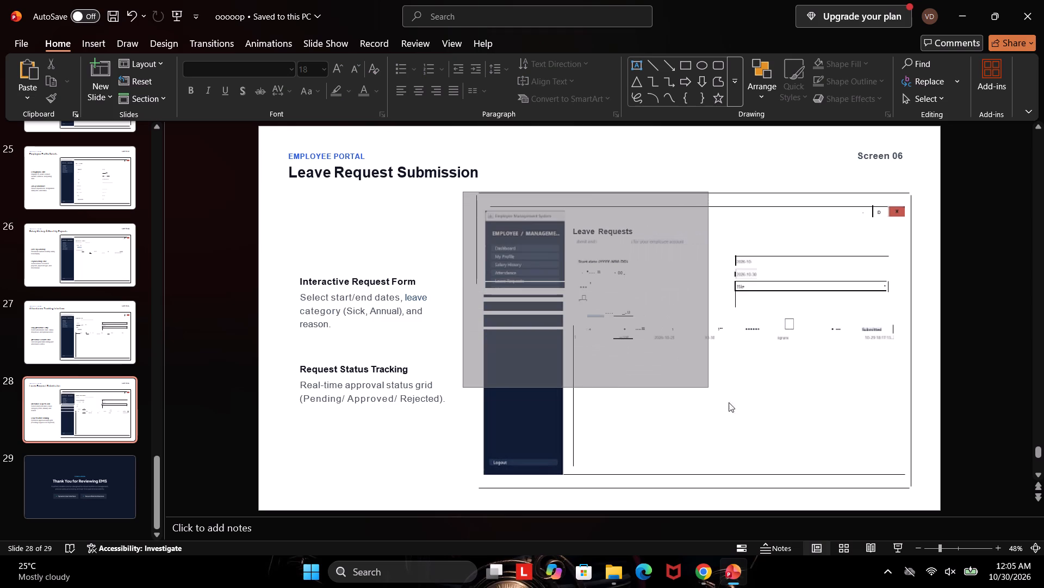
pyautogui.moveTo(729, 402); pyautogui.dragTo(924, 497)
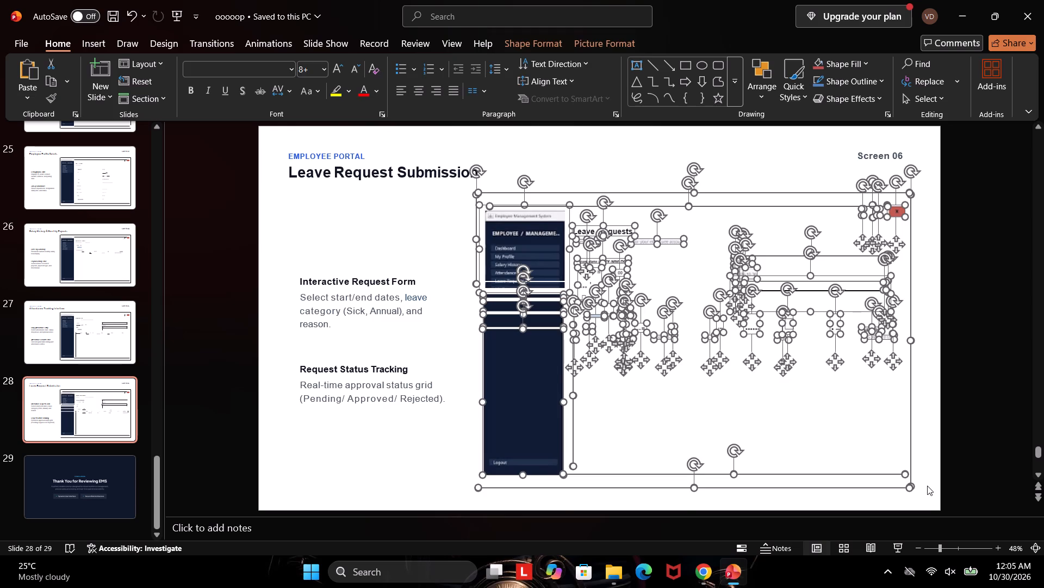
pyautogui.press('BackSpace')
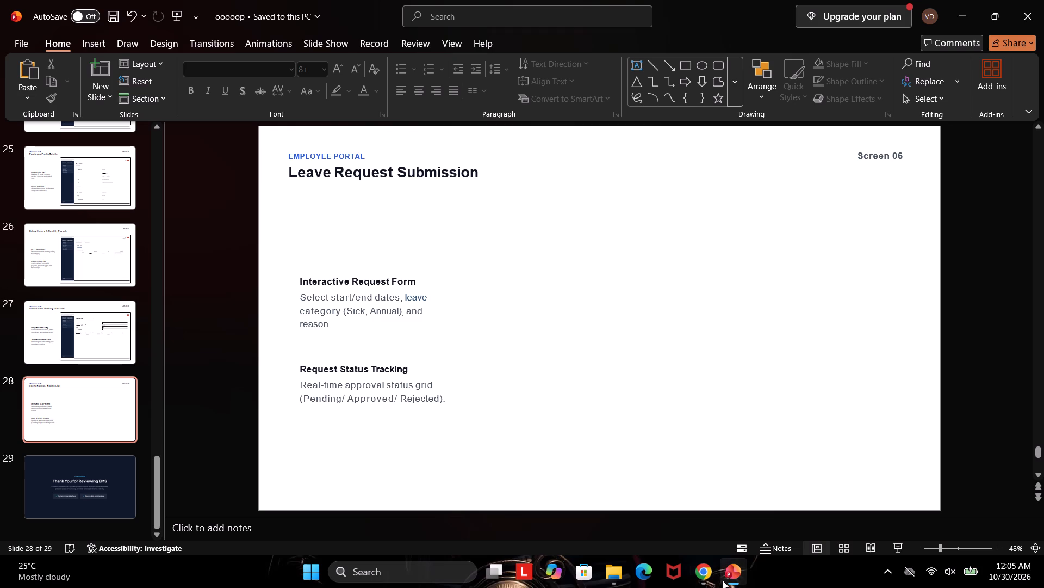
# Look through the device's Pictures folder for a leave request interface picture for slide 28, then close the picture chooser without inserting anything.
pyautogui.click(97, 41)
pyautogui.click(114, 94)
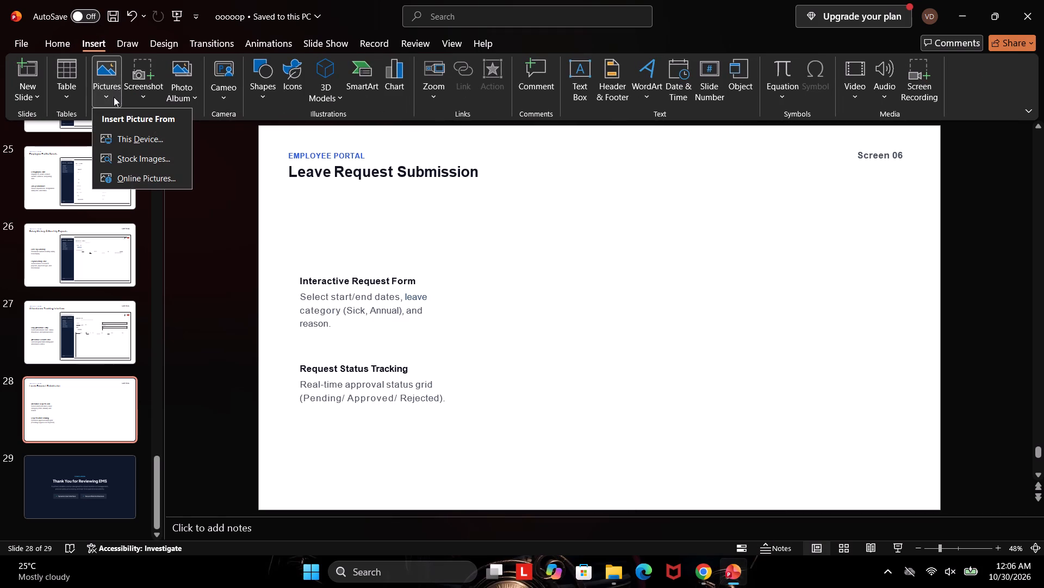
pyautogui.click(142, 145)
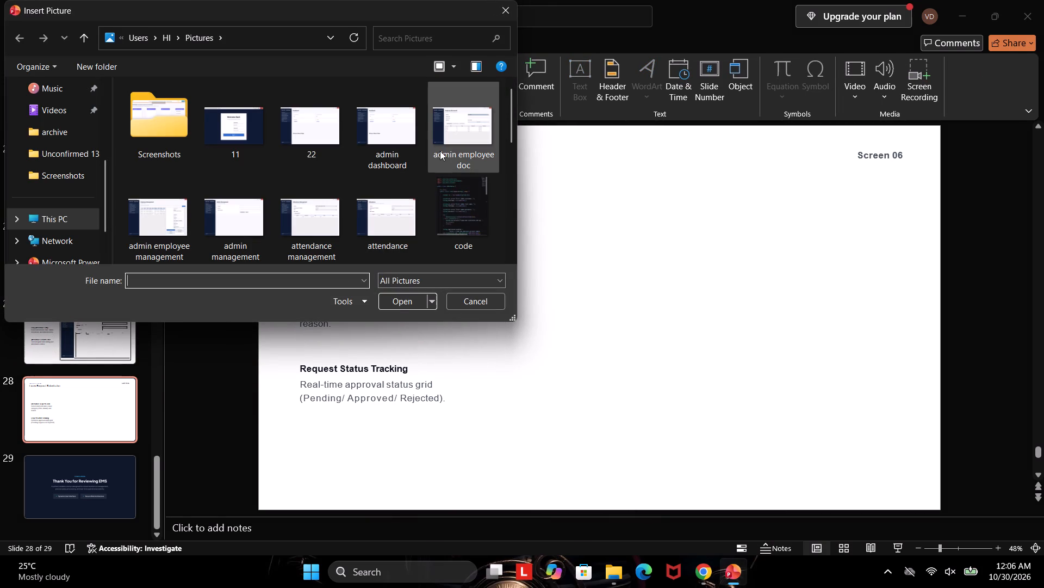
pyautogui.scroll(-2, 440, 151)
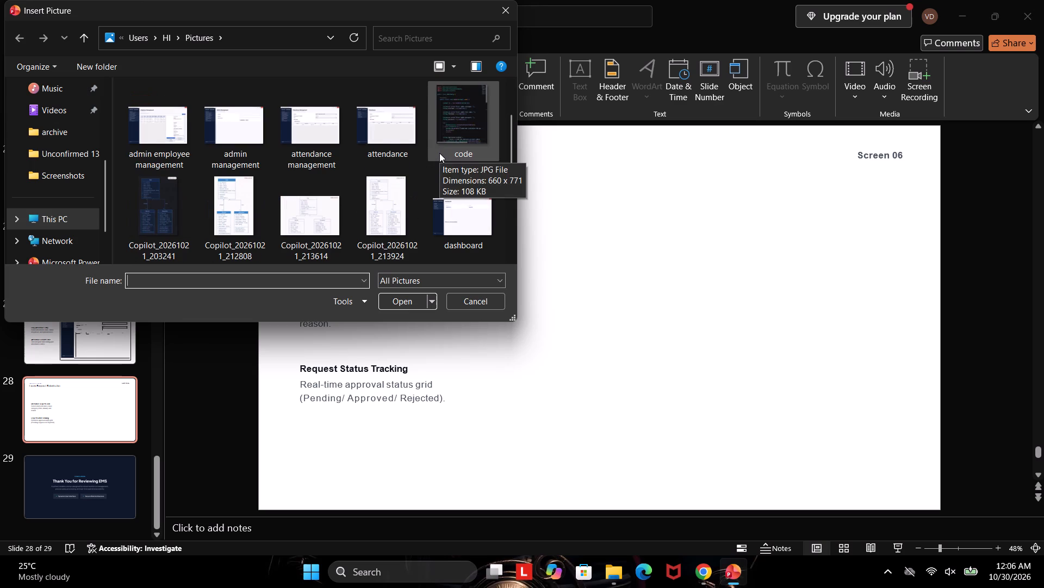
pyautogui.scroll(-1, 439, 153)
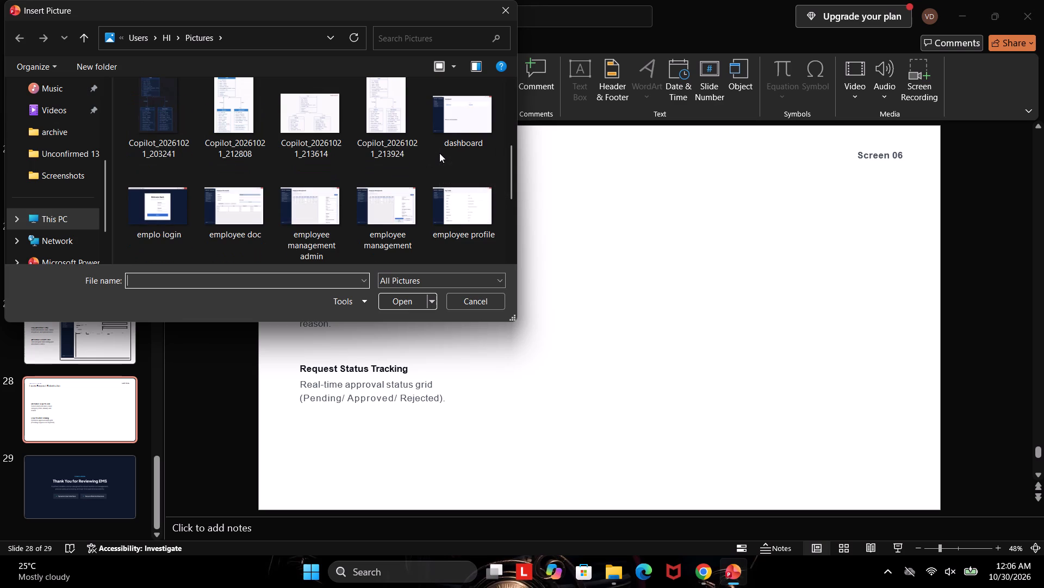
pyautogui.scroll(-1, 439, 153)
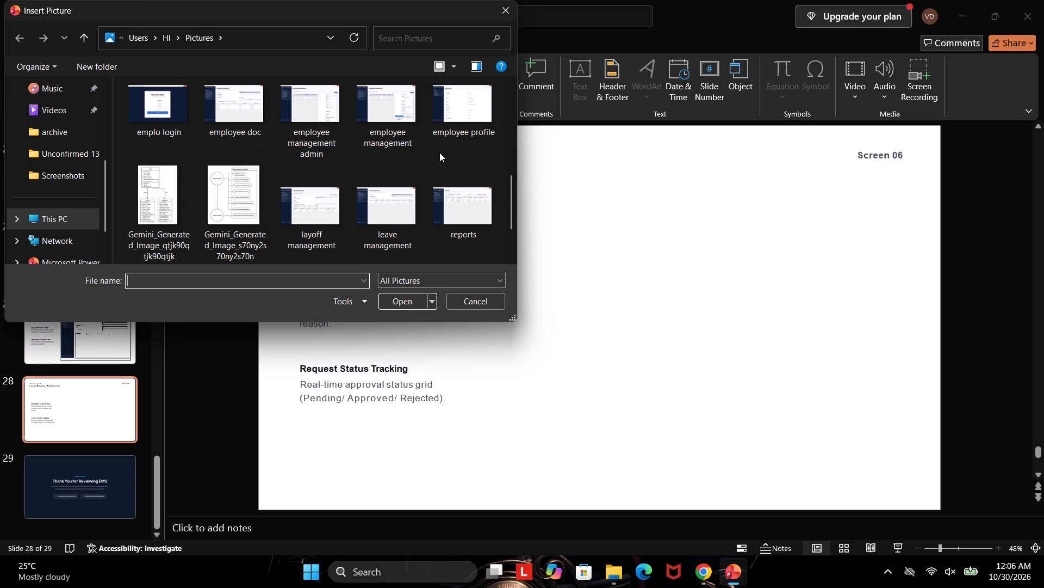
pyautogui.scroll(-1, 439, 154)
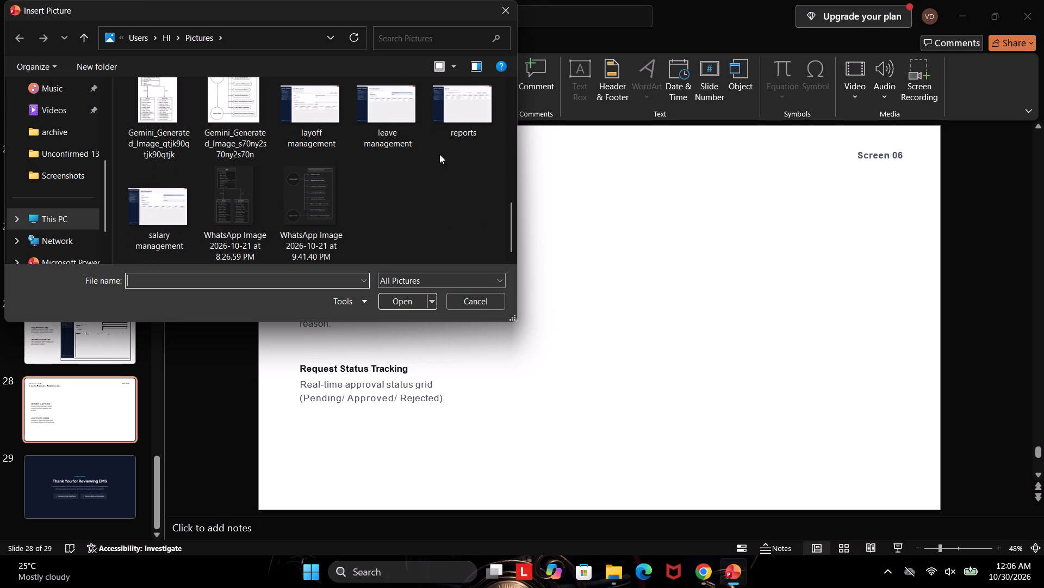
pyautogui.scroll(-1, 439, 154)
pyautogui.scroll(2, 439, 154)
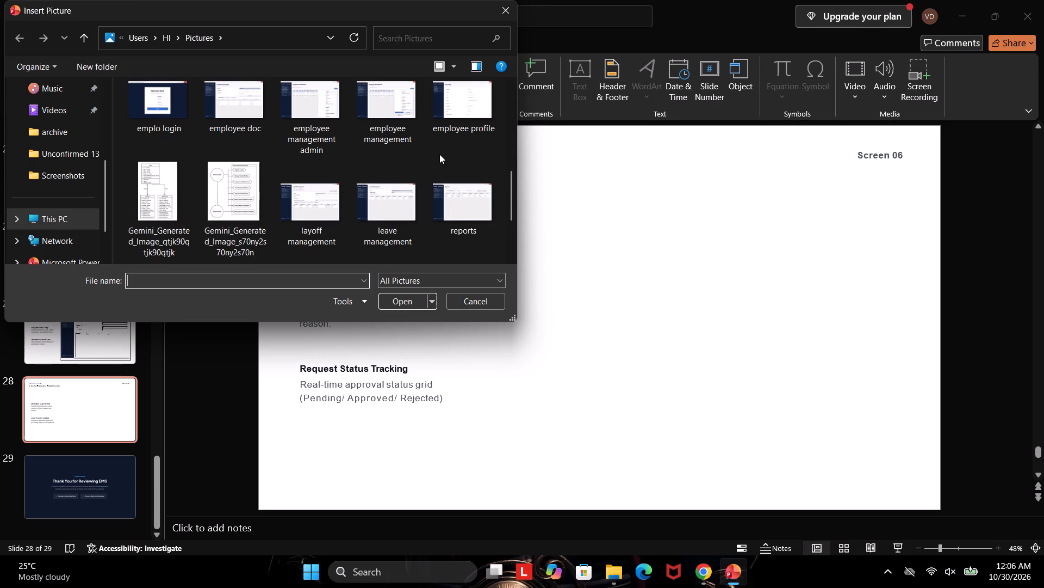
pyautogui.scroll(2, 439, 154)
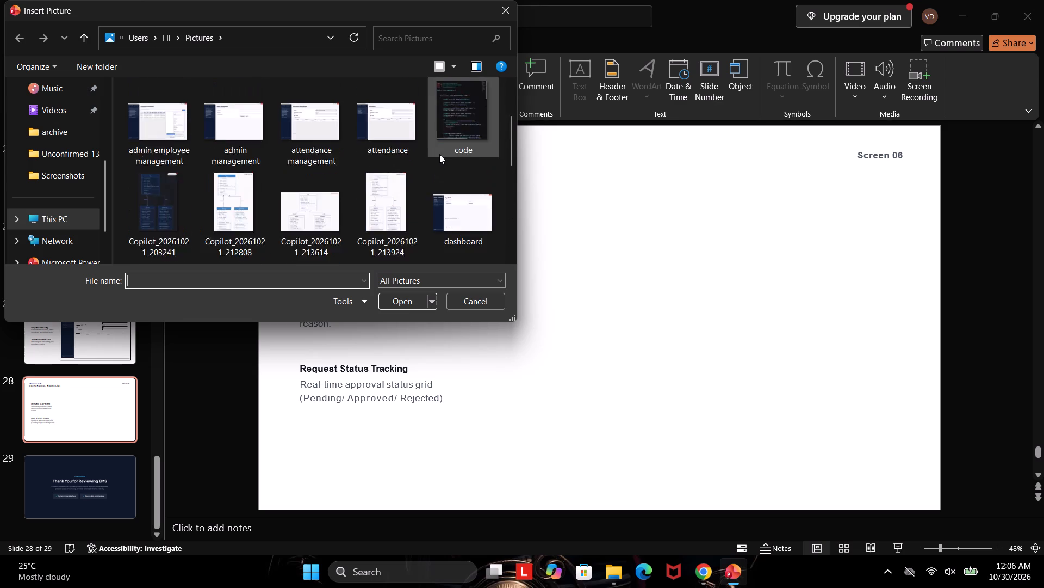
pyautogui.scroll(1, 439, 154)
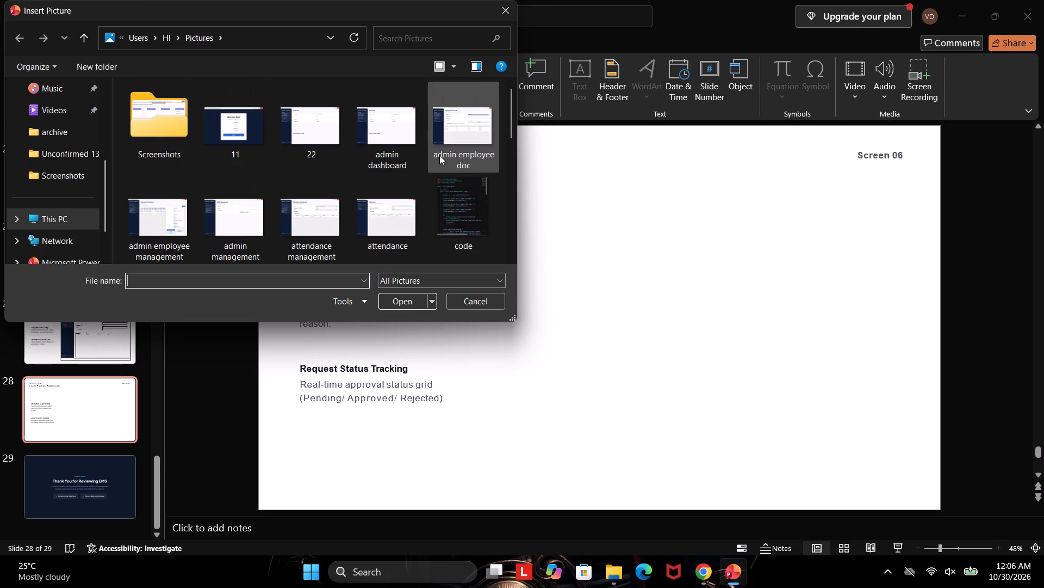
pyautogui.scroll(-3, 439, 156)
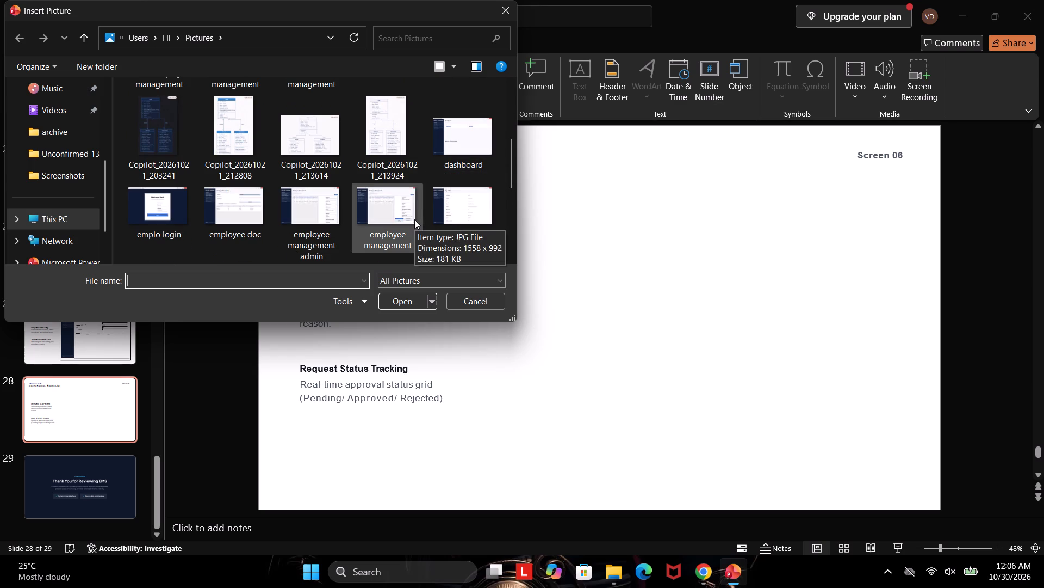
pyautogui.scroll(-2, 414, 219)
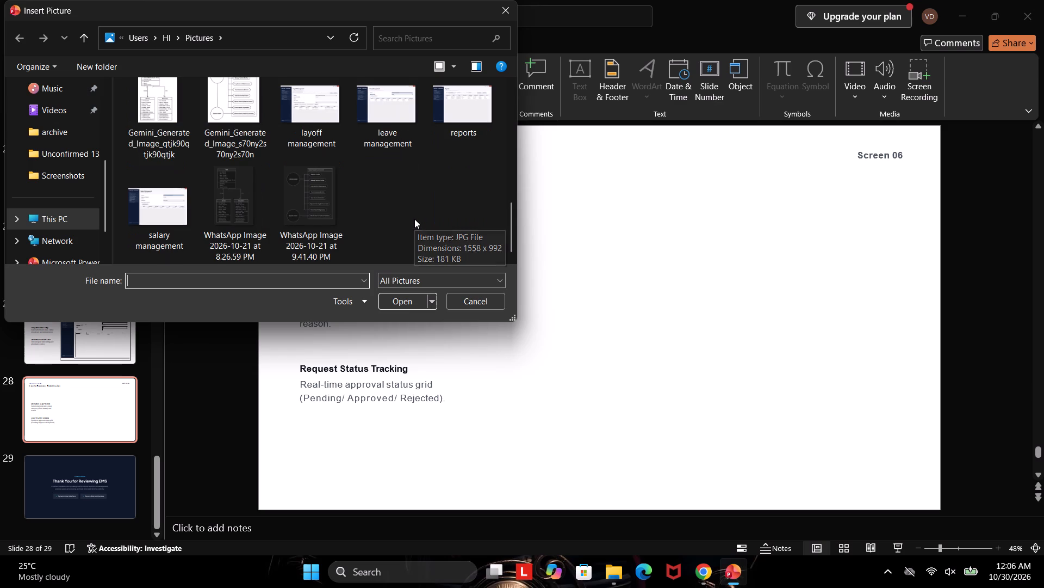
pyautogui.scroll(3, 414, 217)
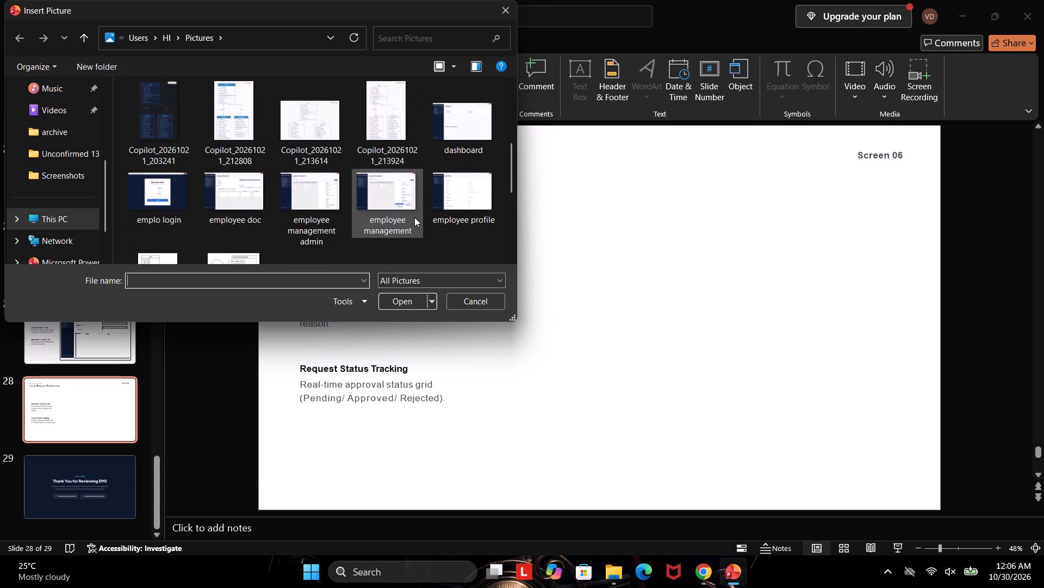
pyautogui.scroll(2, 414, 217)
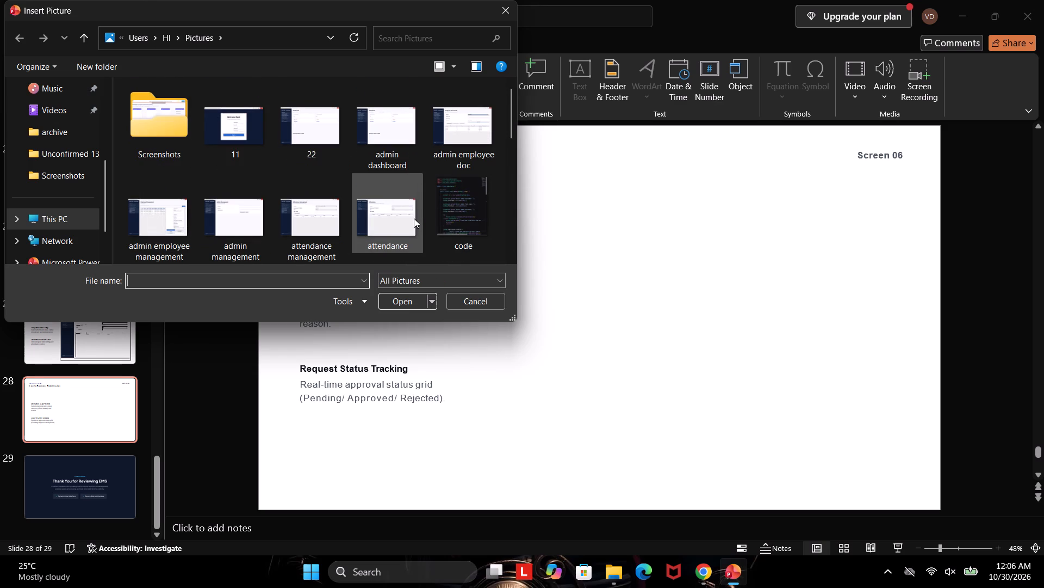
pyautogui.scroll(-3, 414, 218)
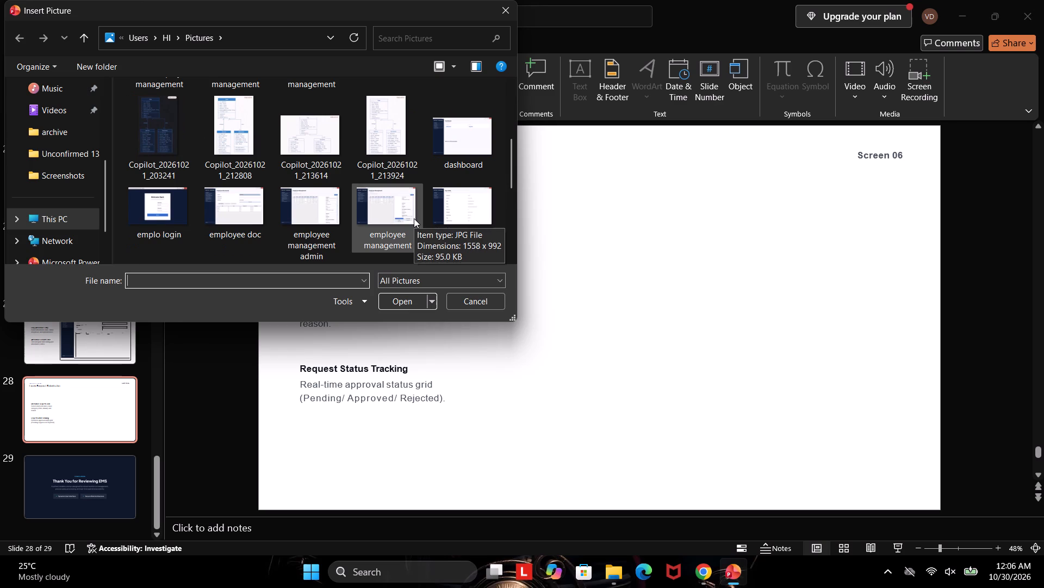
pyautogui.scroll(-2, 414, 218)
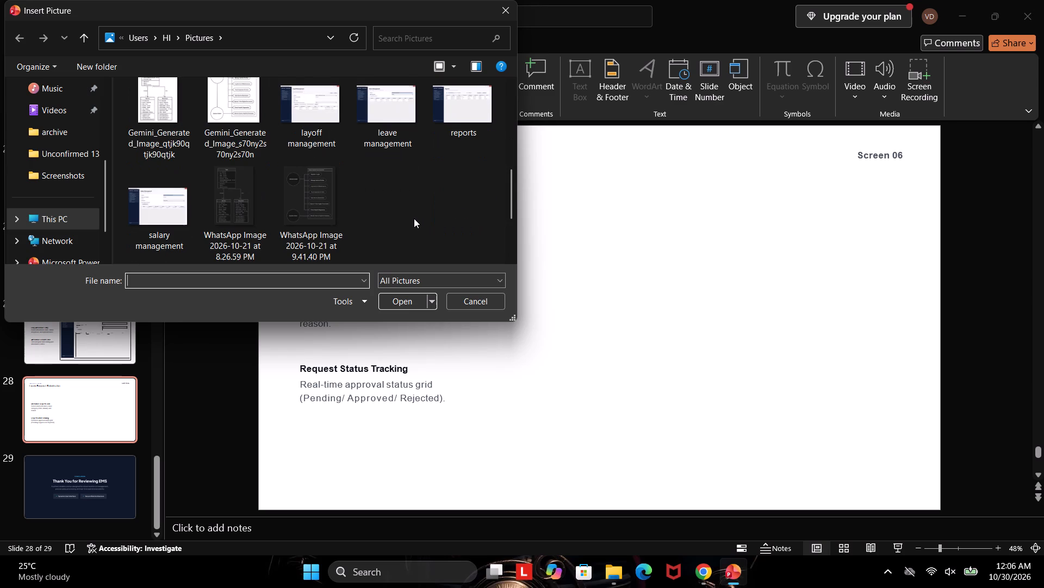
pyautogui.click(498, 15)
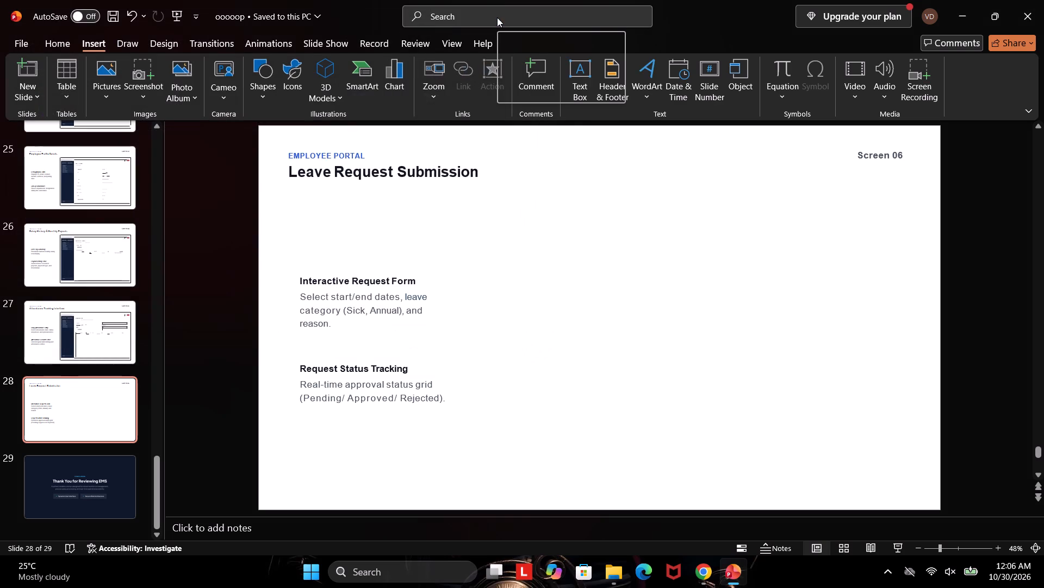
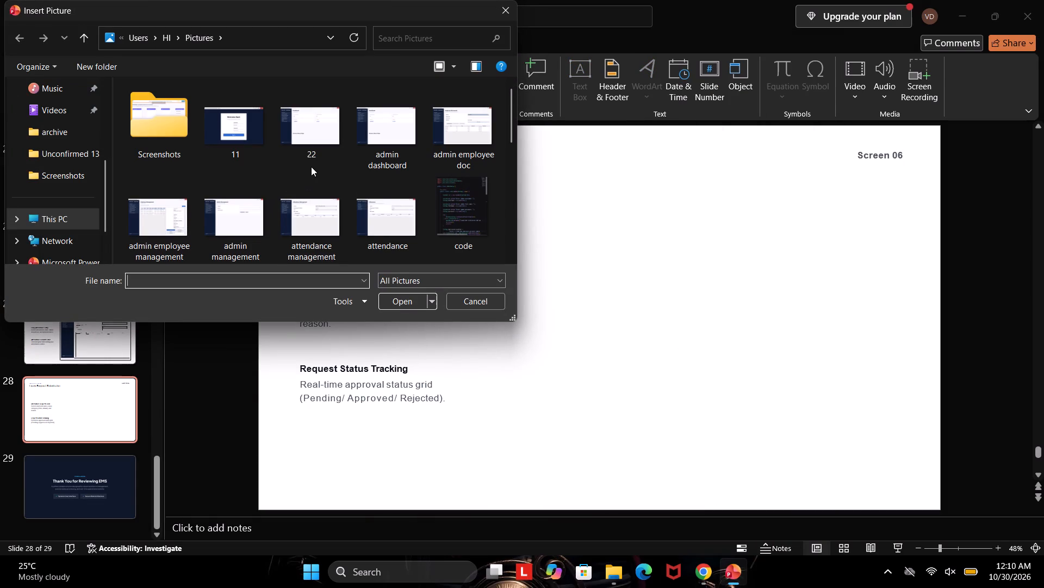
# Insert the leve req picture from the Pictures folder onto slide 28, Leave Request Submission.
pyautogui.scroll(-3, 311, 166)
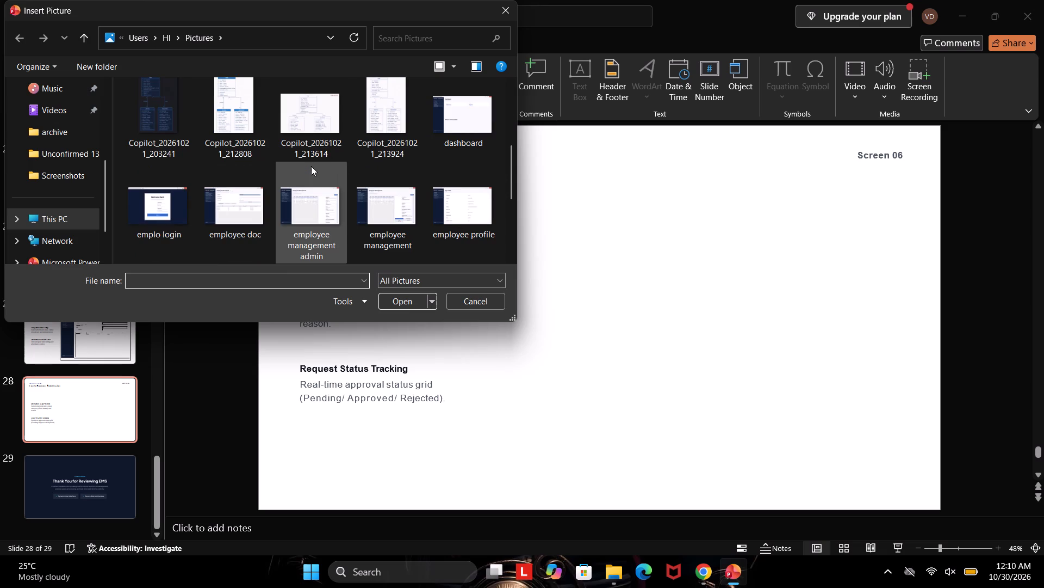
pyautogui.scroll(-2, 311, 168)
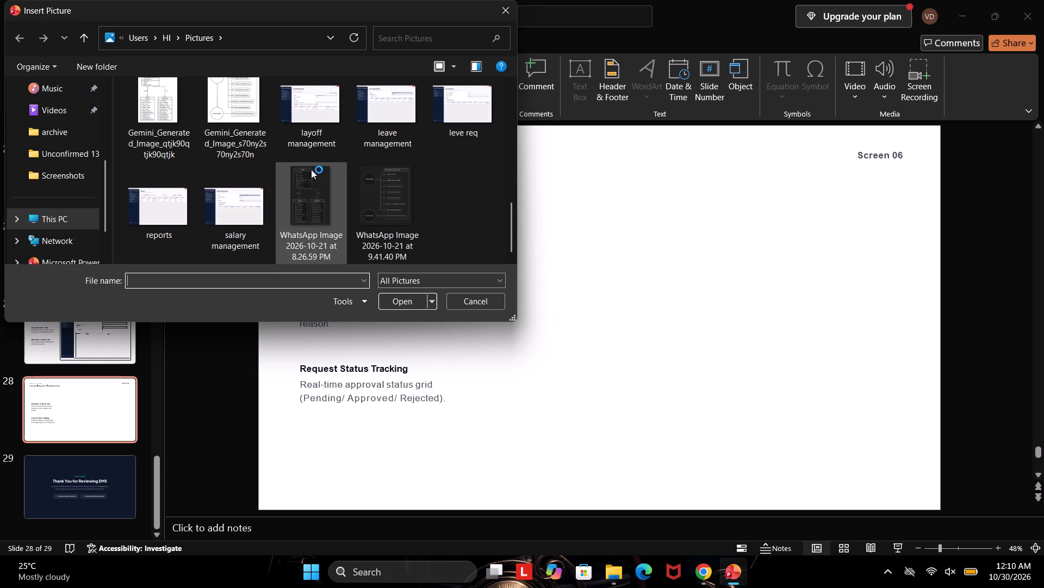
pyautogui.click(484, 118)
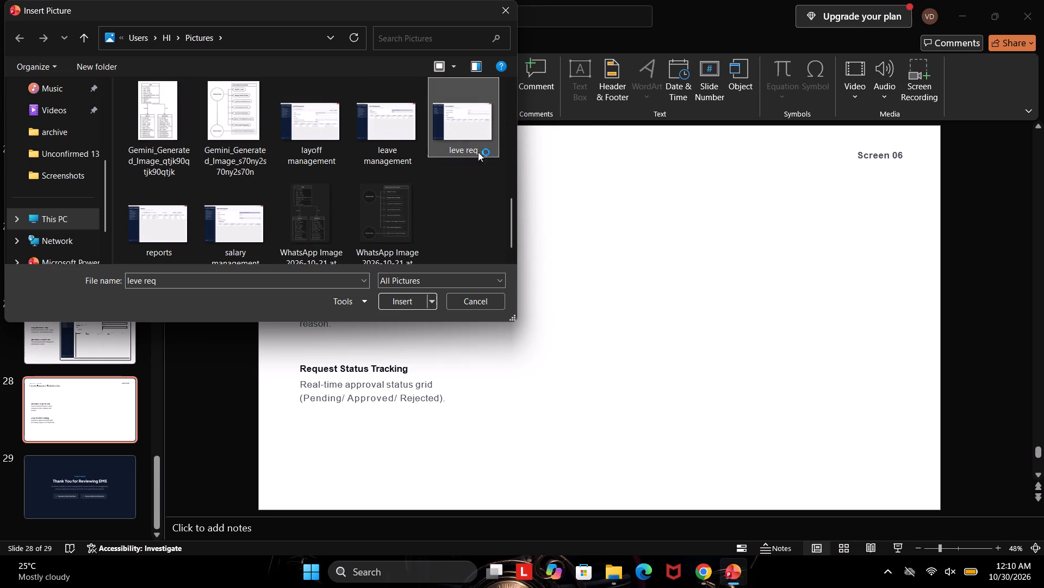
pyautogui.click(411, 302)
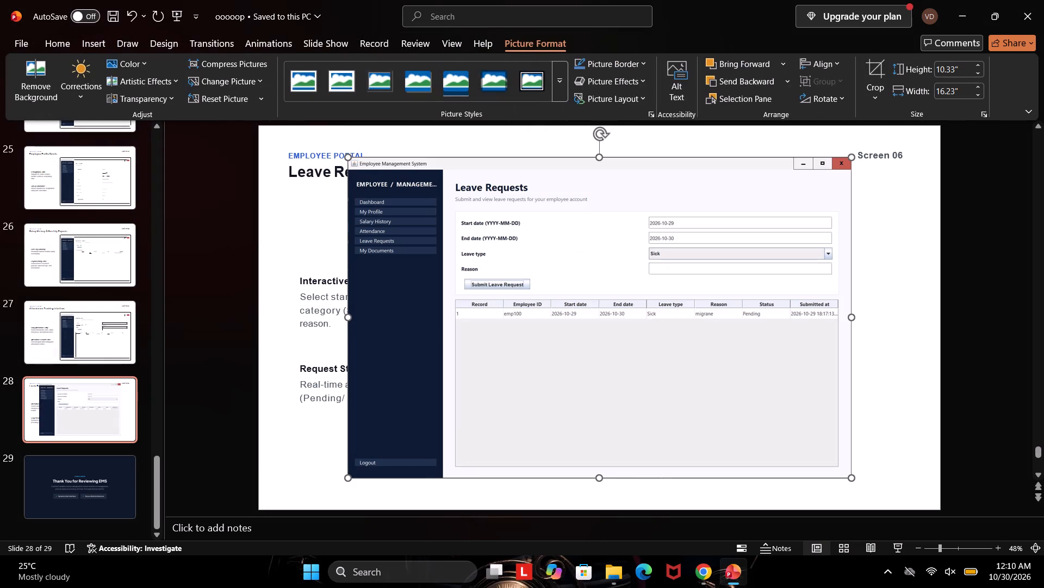
# Resize the Leave Requests picture to about 9.87" high by 13.73" wide and place it beside the description text, clear of the title.
pyautogui.moveTo(852, 315); pyautogui.dragTo(911, 330)
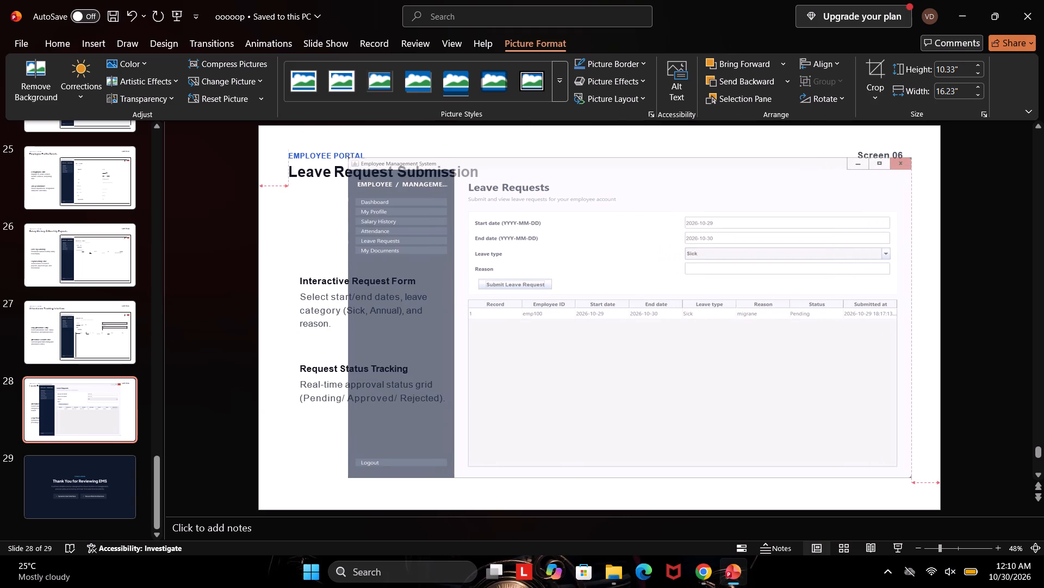
pyautogui.moveTo(911, 330); pyautogui.dragTo(918, 348)
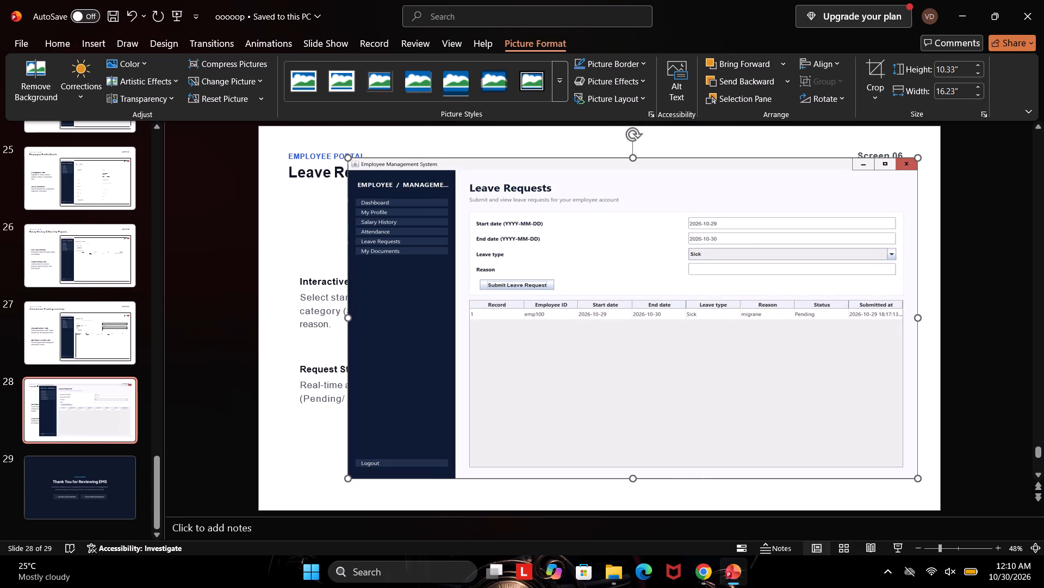
pyautogui.moveTo(633, 157); pyautogui.dragTo(642, 182)
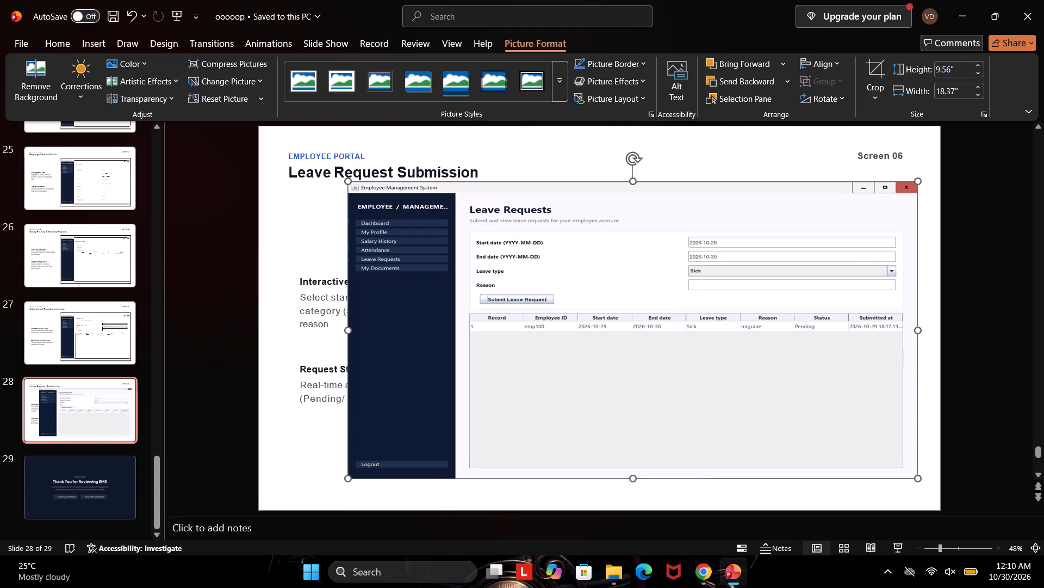
pyautogui.moveTo(347, 329); pyautogui.dragTo(459, 290)
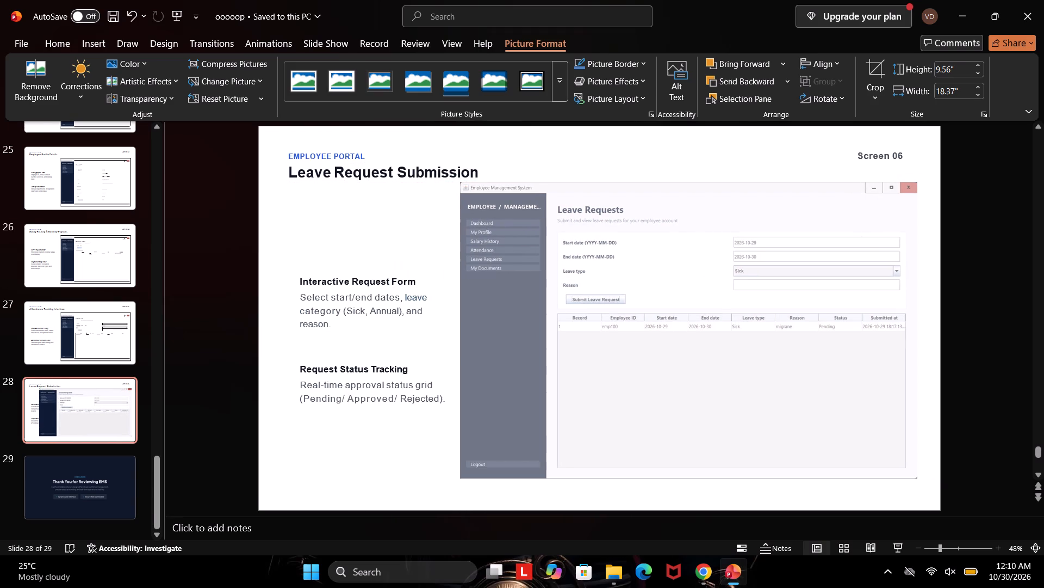
pyautogui.moveTo(459, 290); pyautogui.dragTo(484, 263)
pyautogui.click(488, 263)
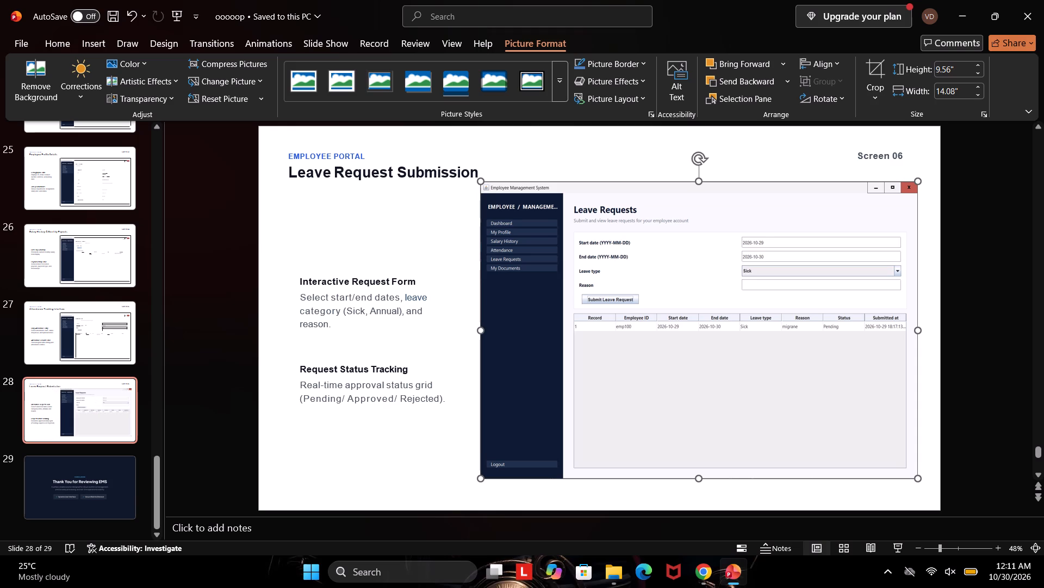
pyautogui.moveTo(616, 261); pyautogui.dragTo(615, 252)
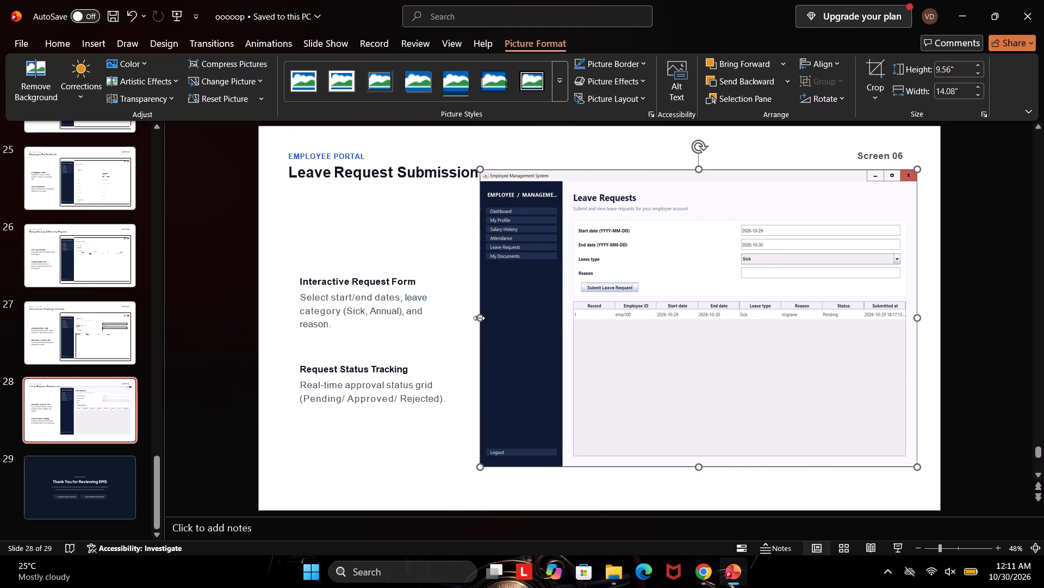
pyautogui.moveTo(479, 318); pyautogui.dragTo(492, 316)
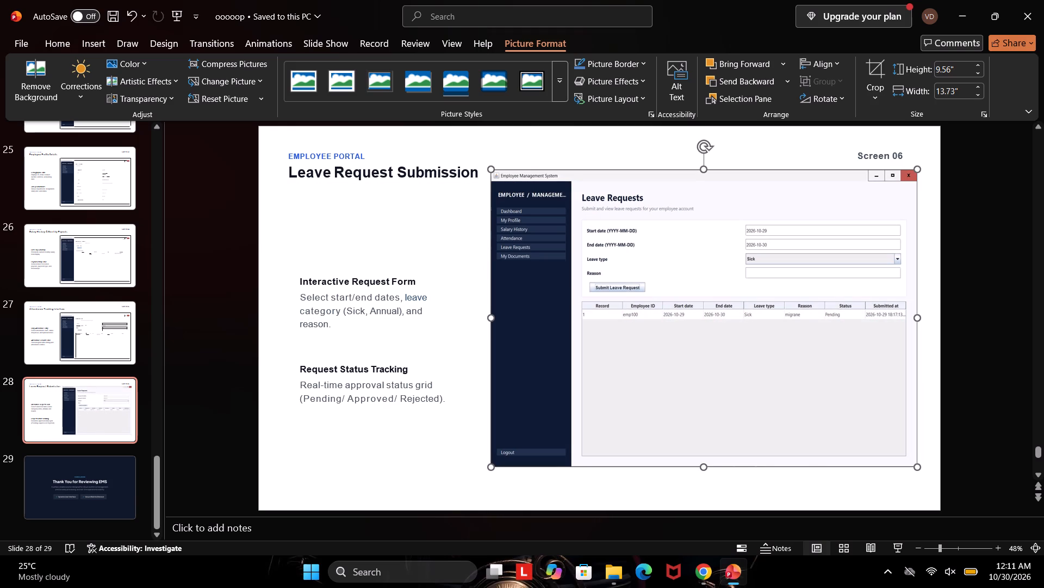
pyautogui.moveTo(704, 467); pyautogui.dragTo(708, 477)
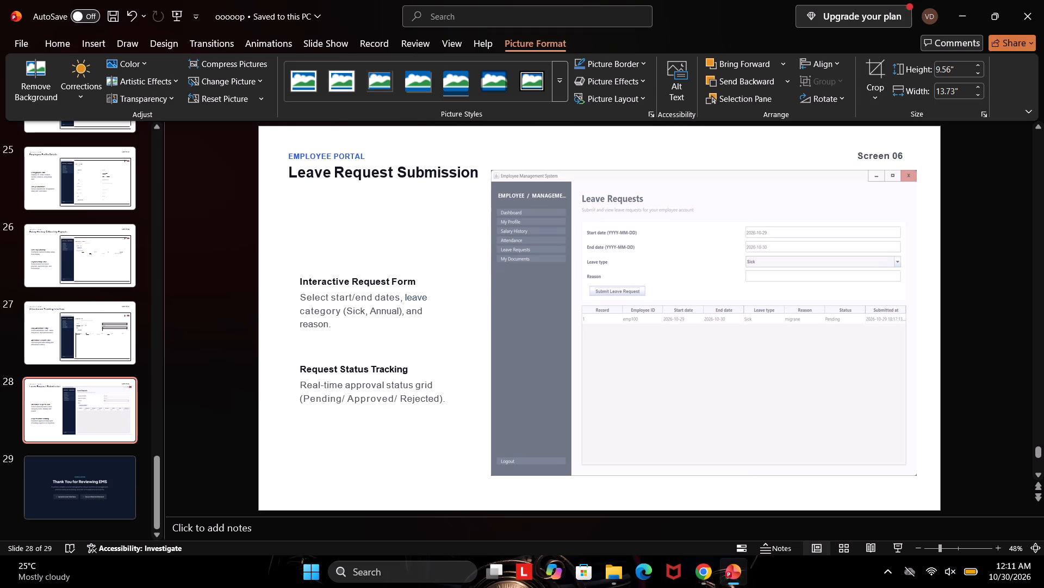
pyautogui.moveTo(708, 477); pyautogui.dragTo(709, 475)
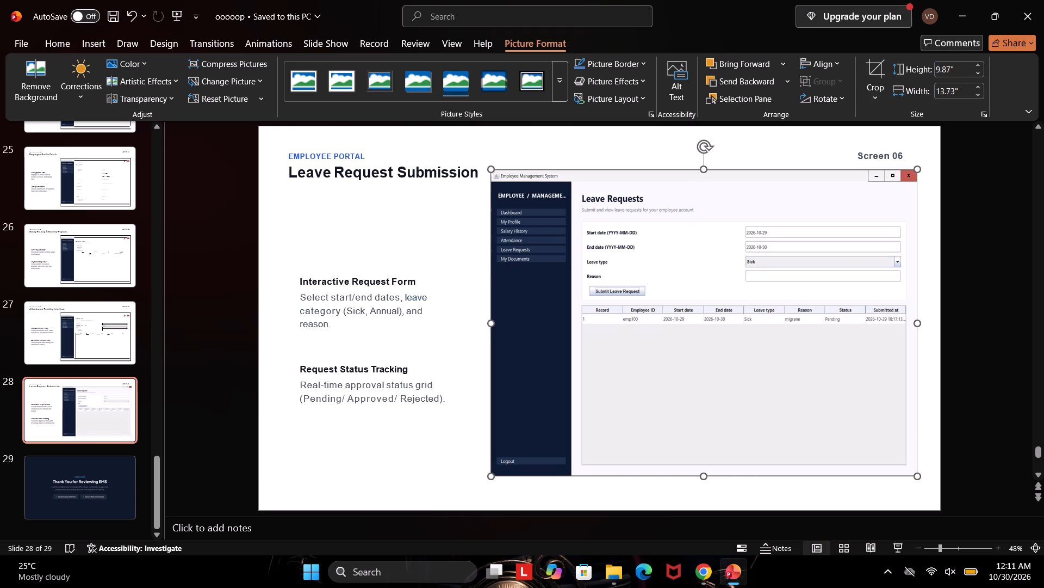
pyautogui.click(758, 150)
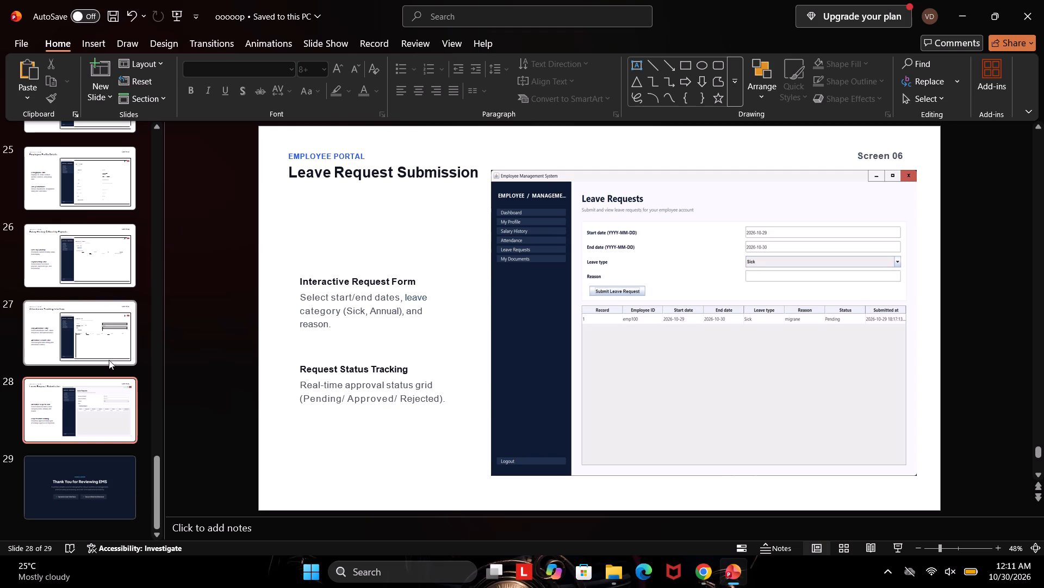
# Open slide 27, preview the attendance picture in the Pictures folder, and return to the presentation.
pyautogui.click(81, 336)
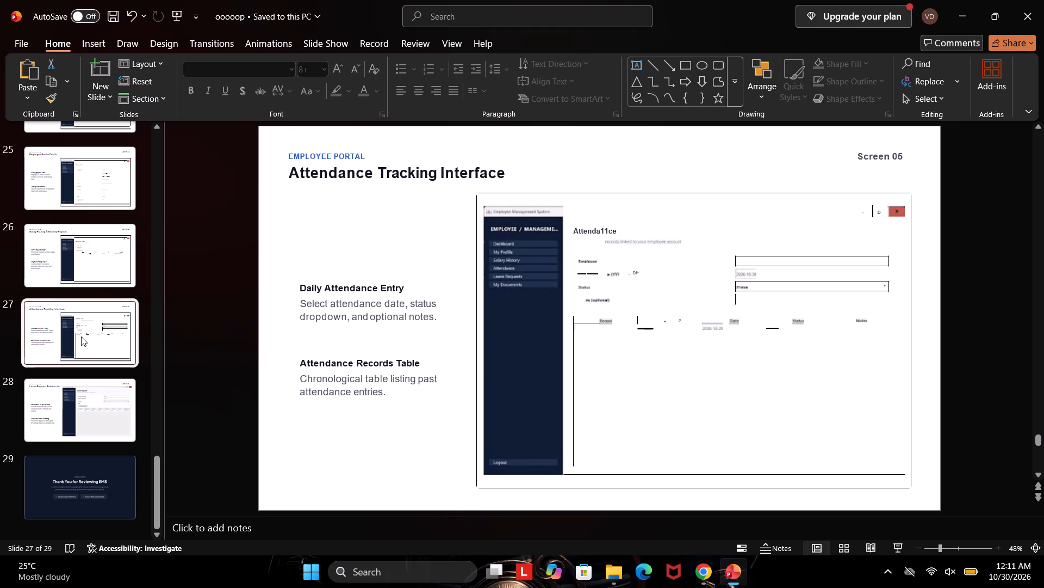
pyautogui.click(610, 573)
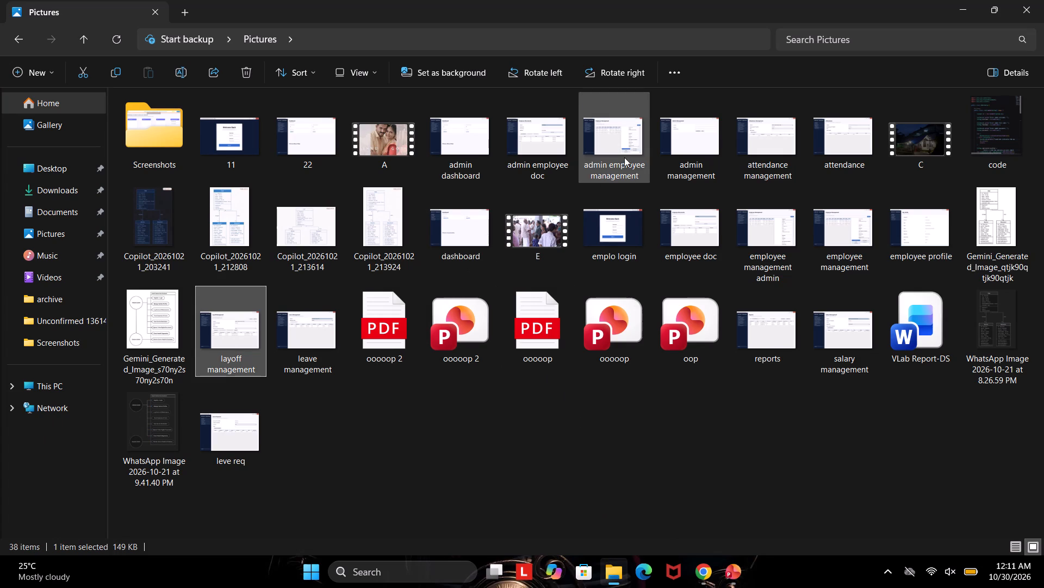
pyautogui.doubleClick(817, 132)
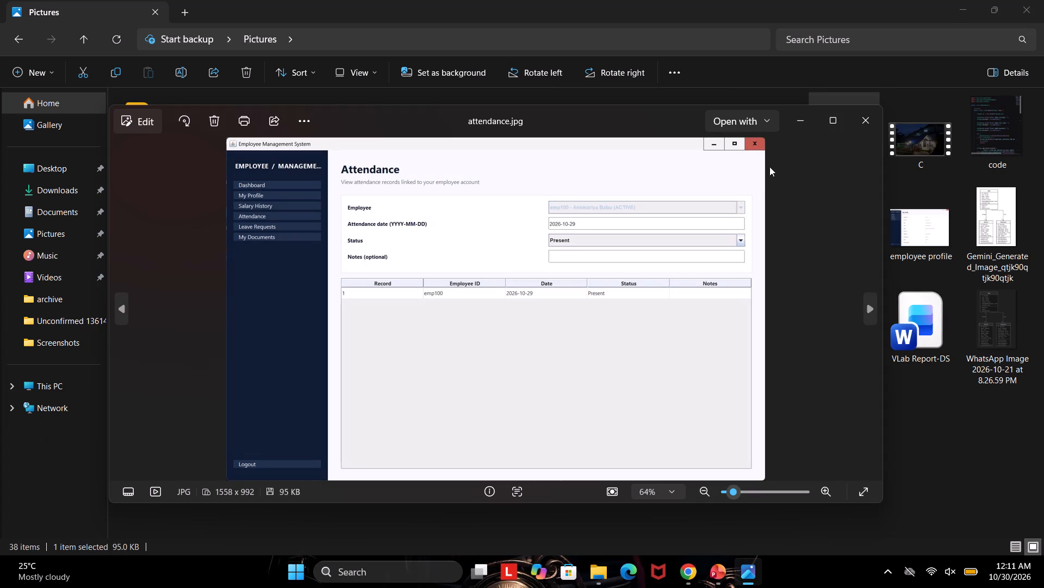
pyautogui.click(867, 121)
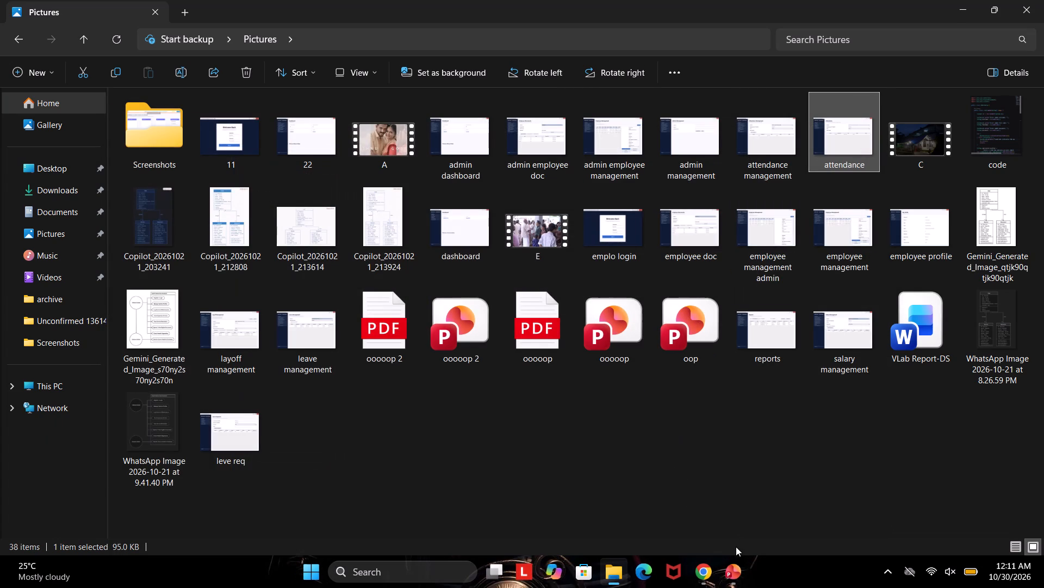
pyautogui.click(729, 568)
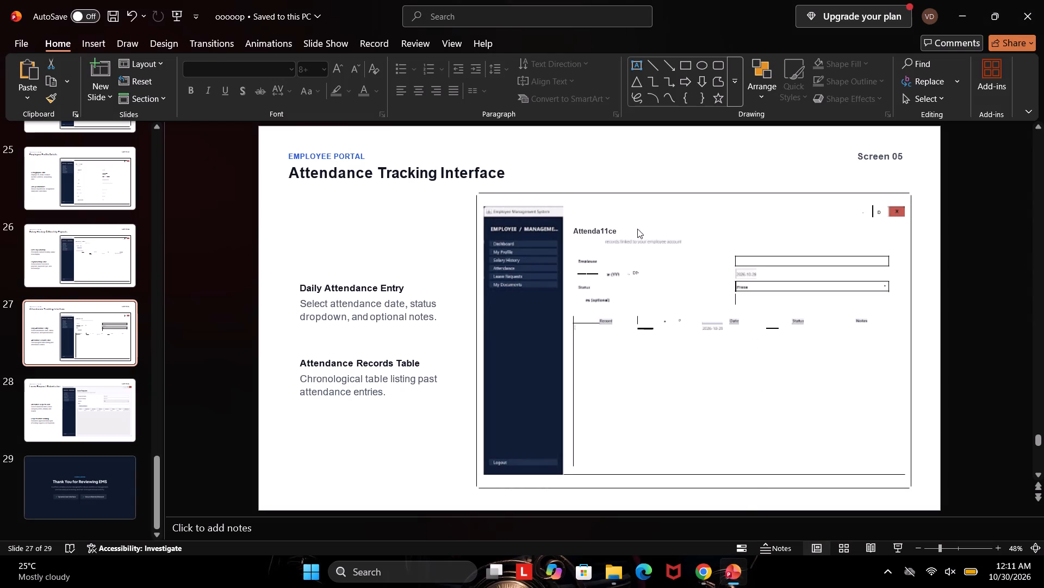
# Shift the Attendance Tracking Interface title on slide 27 slightly down, keeping it above the interface area.
pyautogui.moveTo(473, 186); pyautogui.dragTo(458, 199)
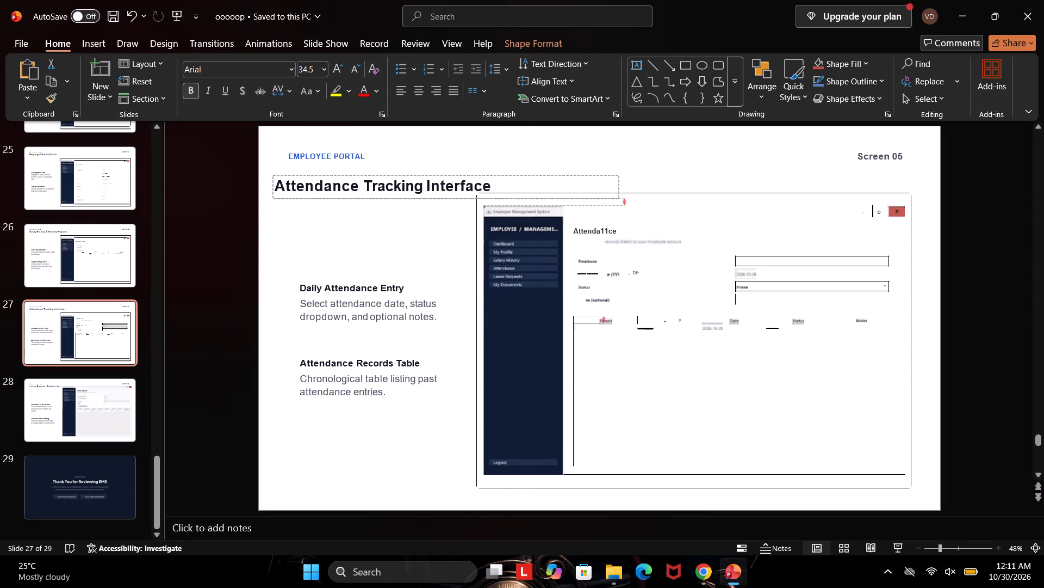
pyautogui.moveTo(458, 199); pyautogui.dragTo(474, 192)
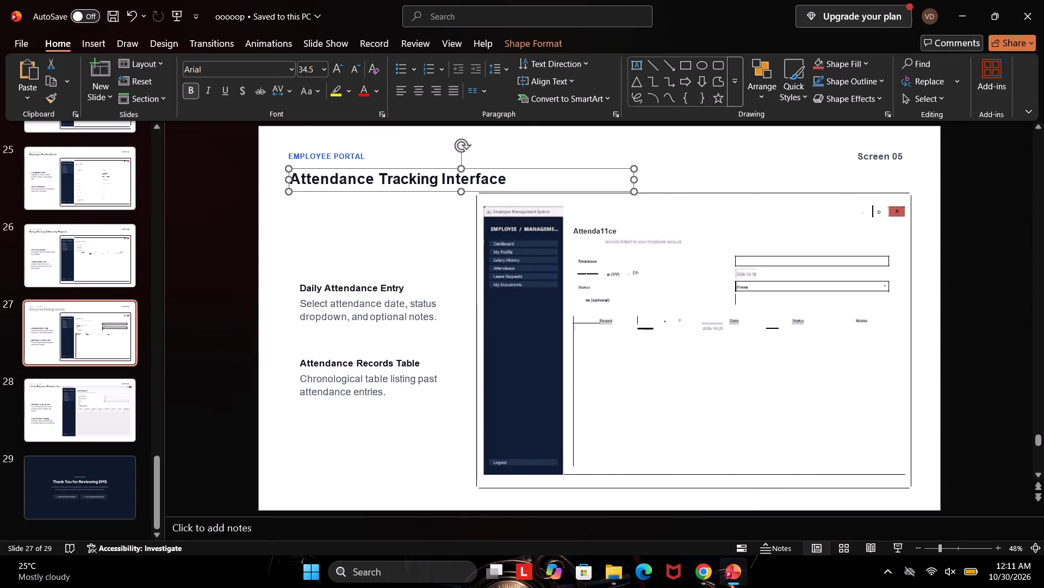
pyautogui.click(445, 192)
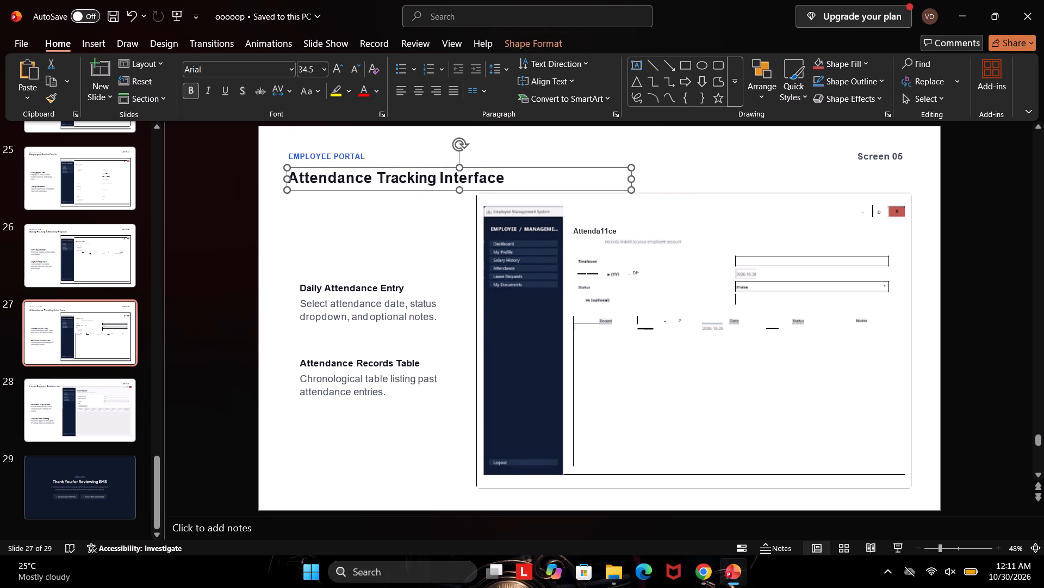
# Delete all the broken Attendance interface fragments from slide 27, keeping the title, labels and description text.
pyautogui.moveTo(916, 492); pyautogui.dragTo(454, 194)
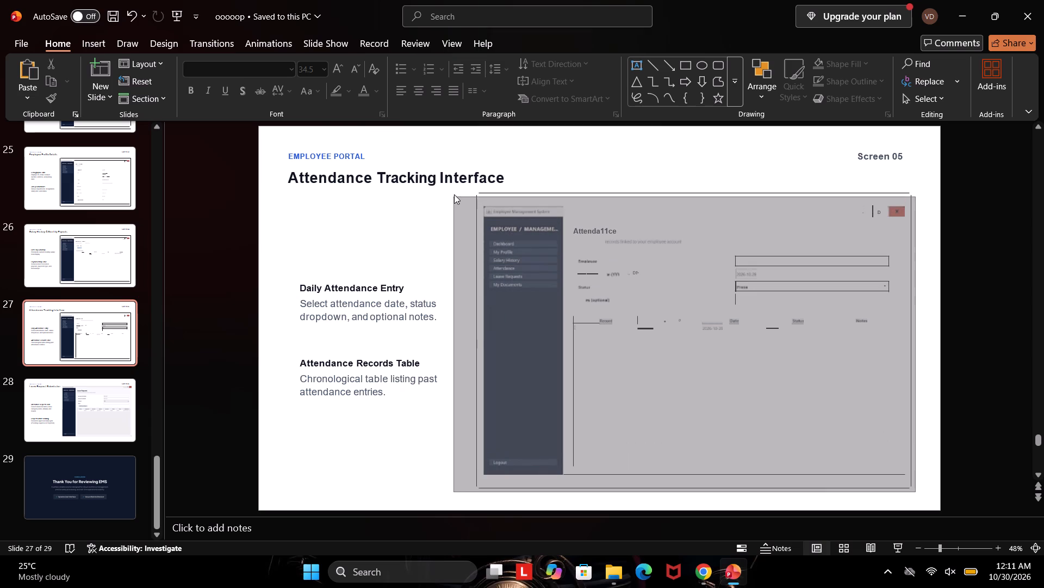
pyautogui.moveTo(454, 194); pyautogui.dragTo(456, 191)
pyautogui.press('BackSpace')
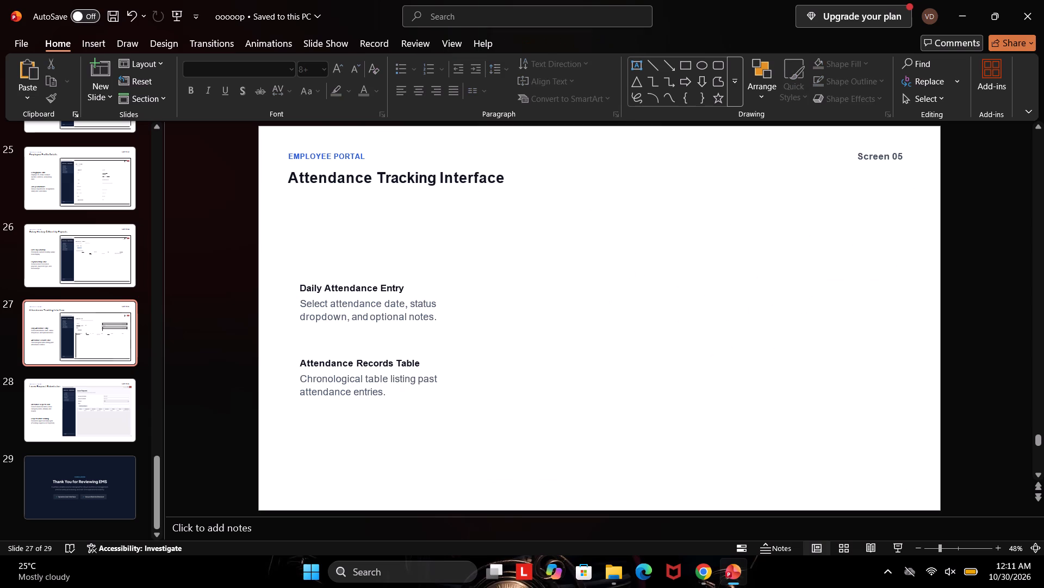
# Insert the attendance picture from the device's Pictures folder onto slide 27.
pyautogui.click(104, 40)
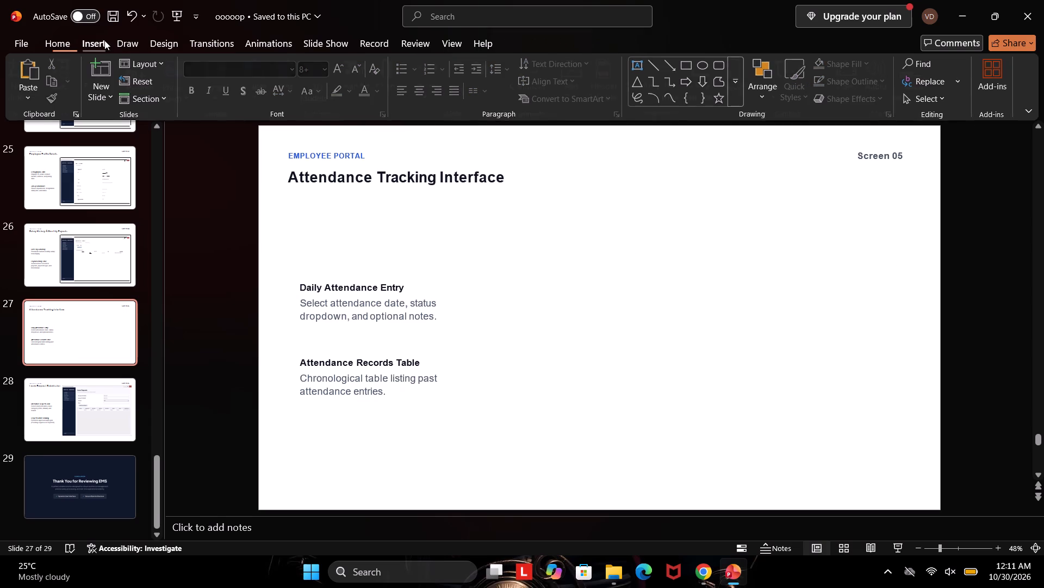
pyautogui.click(111, 87)
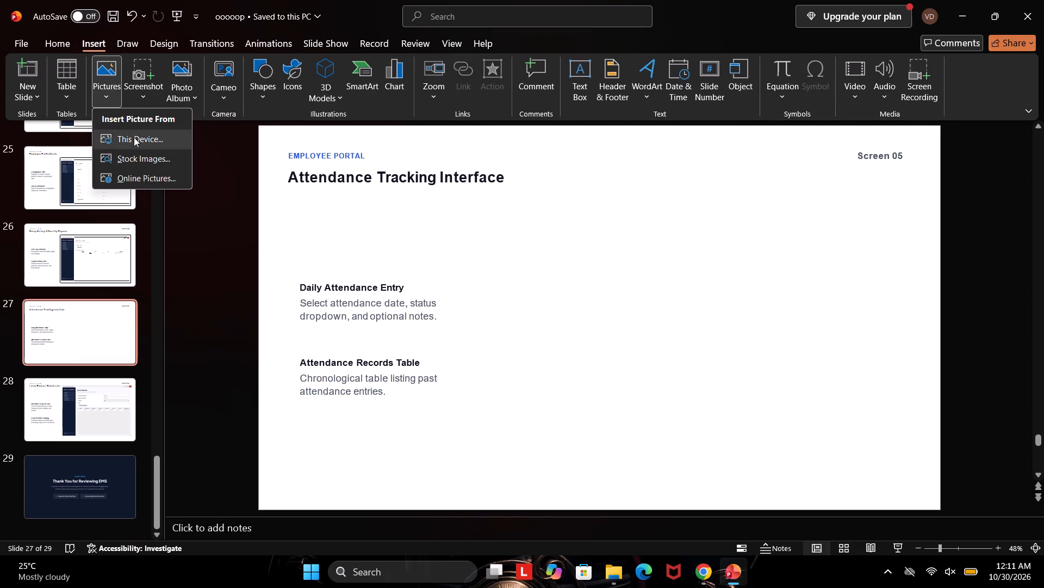
pyautogui.click(134, 137)
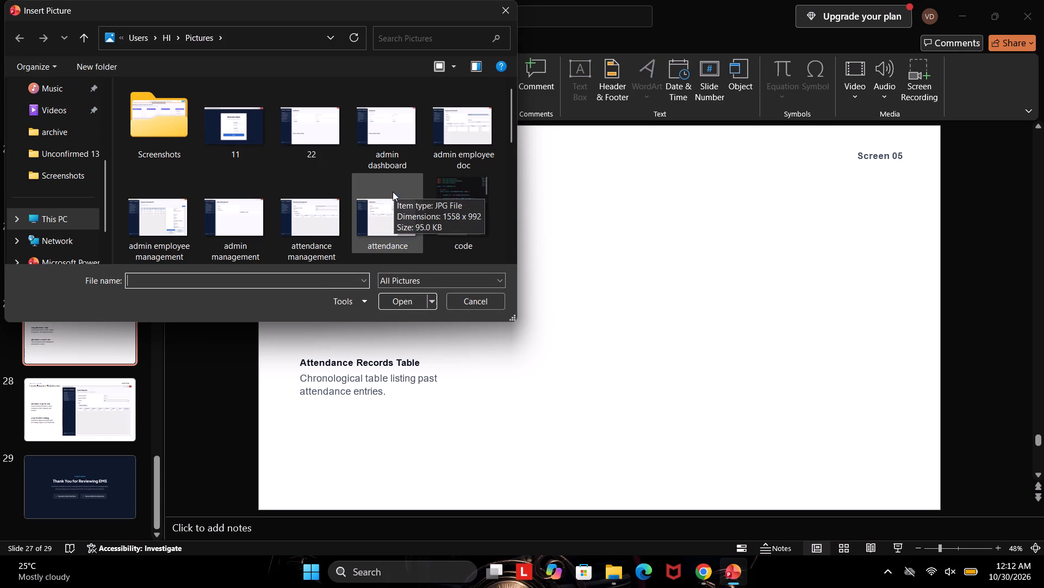
pyautogui.click(387, 207)
pyautogui.click(416, 302)
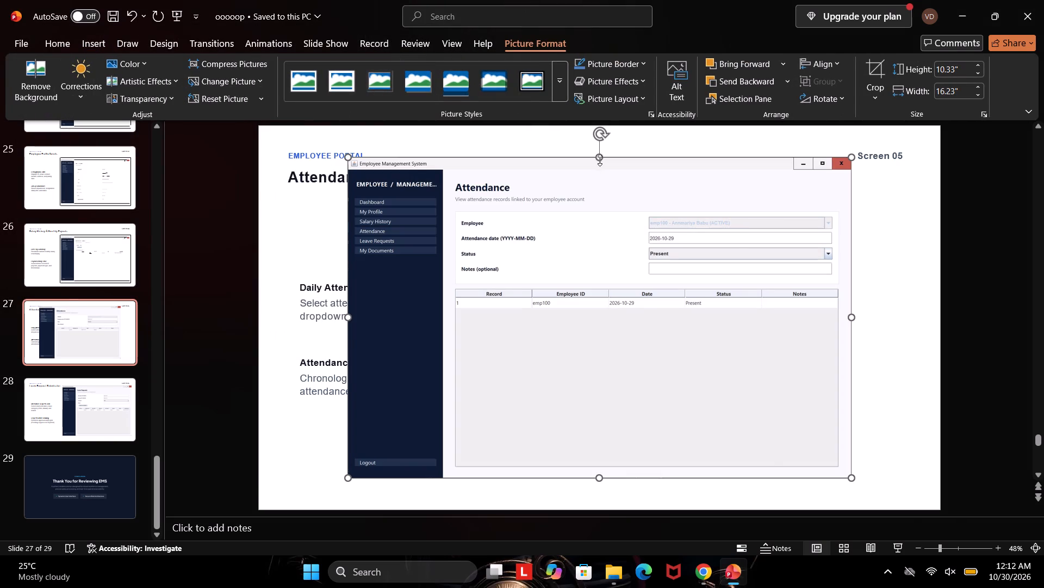
# Shrink the attendance picture on slide 27 to about 9.1" high and 12.12" wide, clearing the title and description text.
pyautogui.moveTo(600, 159); pyautogui.dragTo(662, 177)
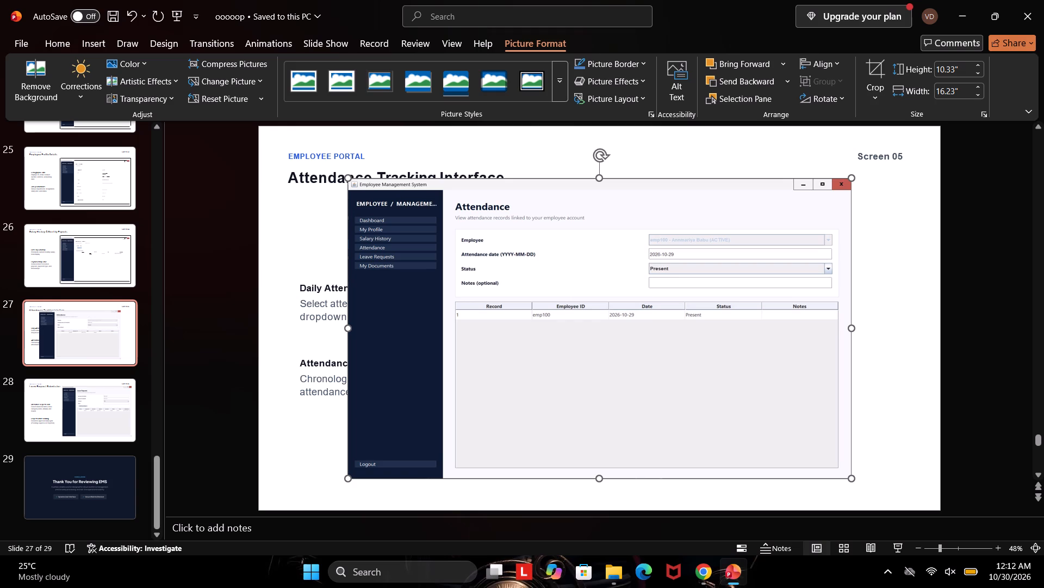
pyautogui.moveTo(349, 328); pyautogui.dragTo(475, 332)
pyautogui.moveTo(666, 177); pyautogui.dragTo(672, 191)
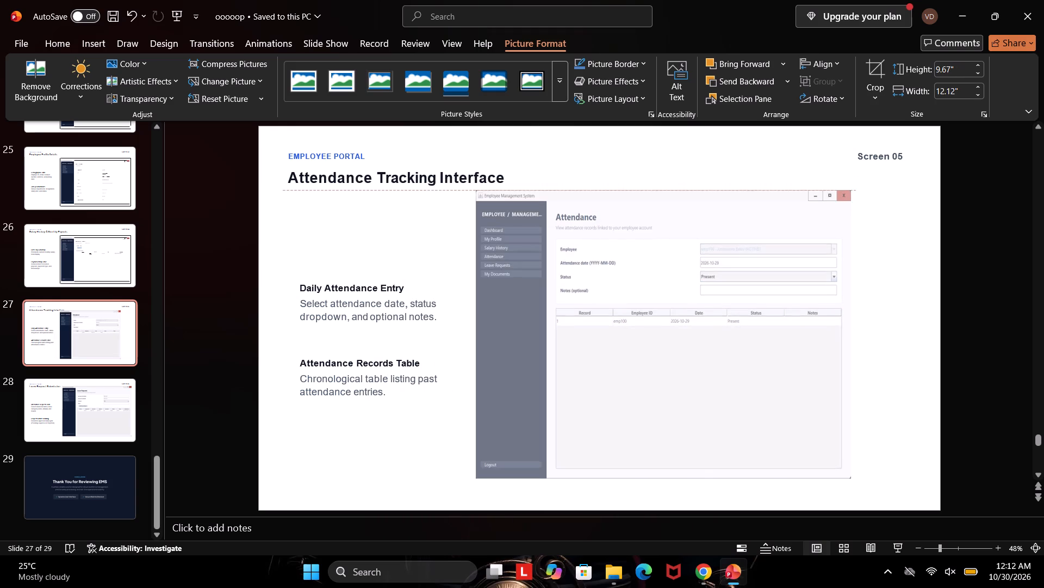
pyautogui.moveTo(672, 191); pyautogui.dragTo(675, 196)
# Move the attendance picture to the slide's right side and enlarge it to about 9.92" high and 13" wide, beside the descriptions.
pyautogui.moveTo(852, 341); pyautogui.dragTo(855, 338)
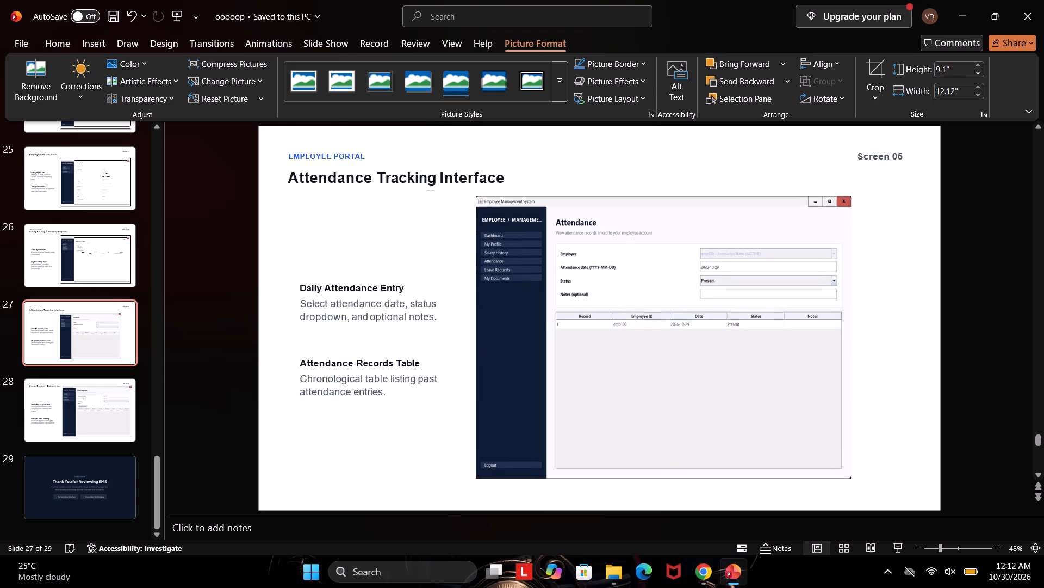
pyautogui.moveTo(855, 338); pyautogui.dragTo(897, 326)
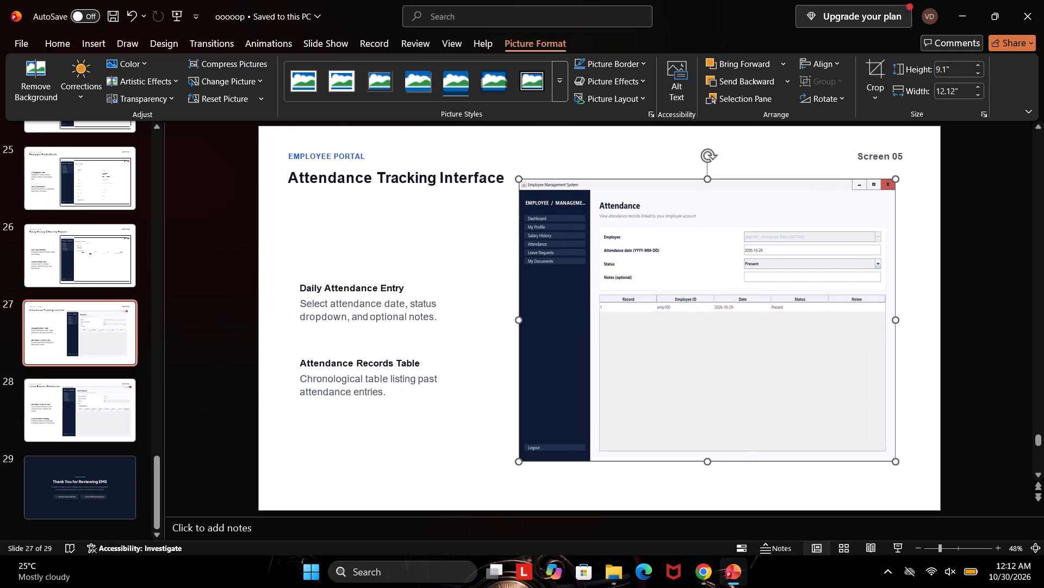
pyautogui.moveTo(893, 320); pyautogui.dragTo(928, 321)
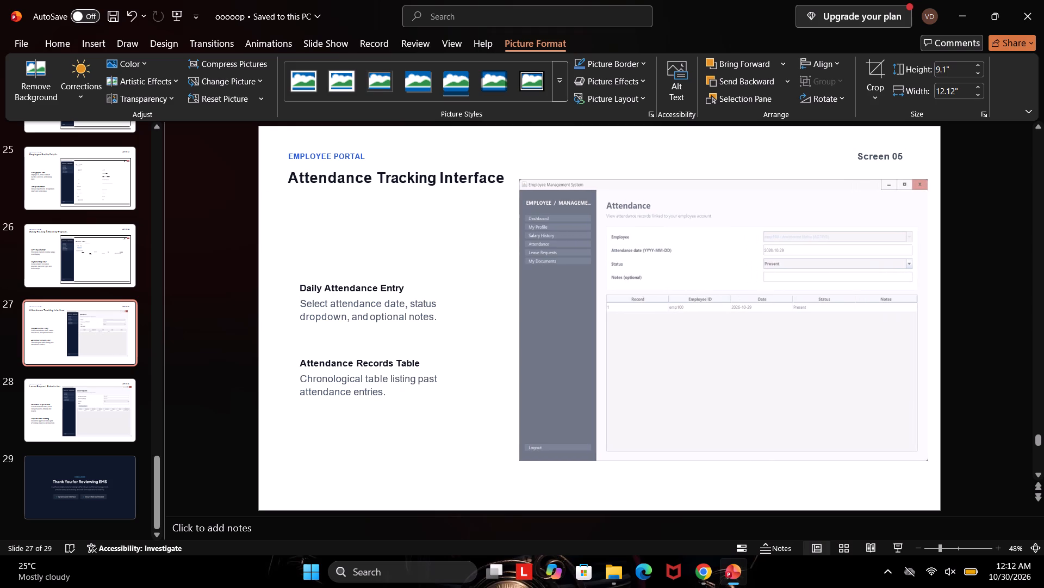
pyautogui.moveTo(928, 321); pyautogui.dragTo(919, 320)
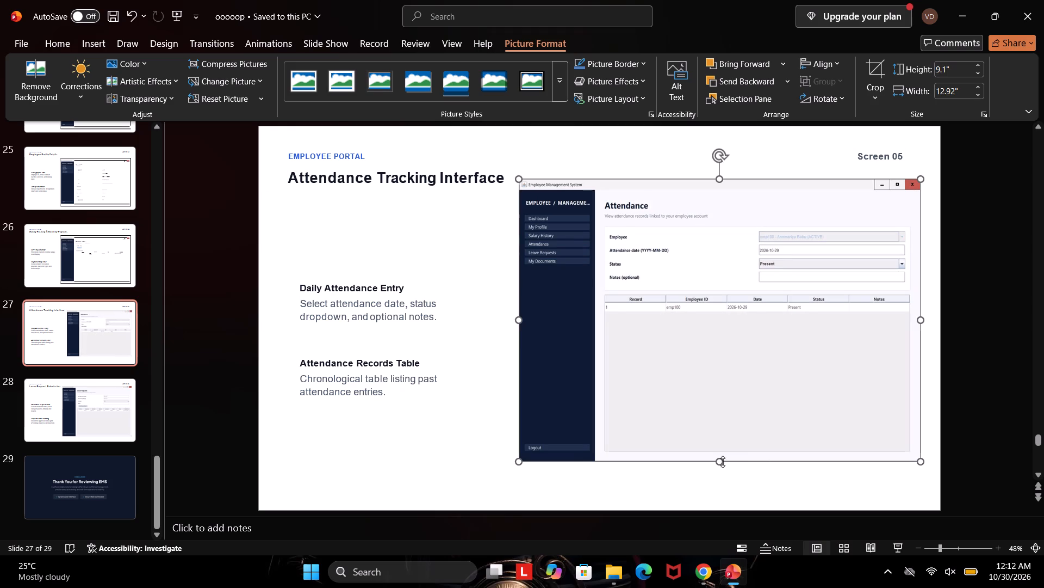
pyautogui.moveTo(720, 462); pyautogui.dragTo(721, 485)
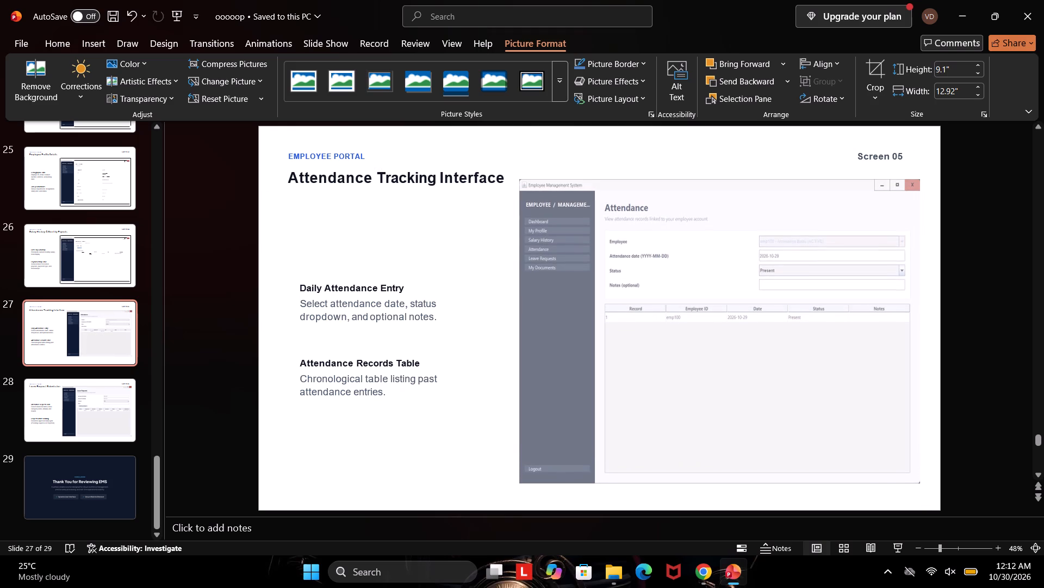
pyautogui.moveTo(721, 485); pyautogui.dragTo(721, 486)
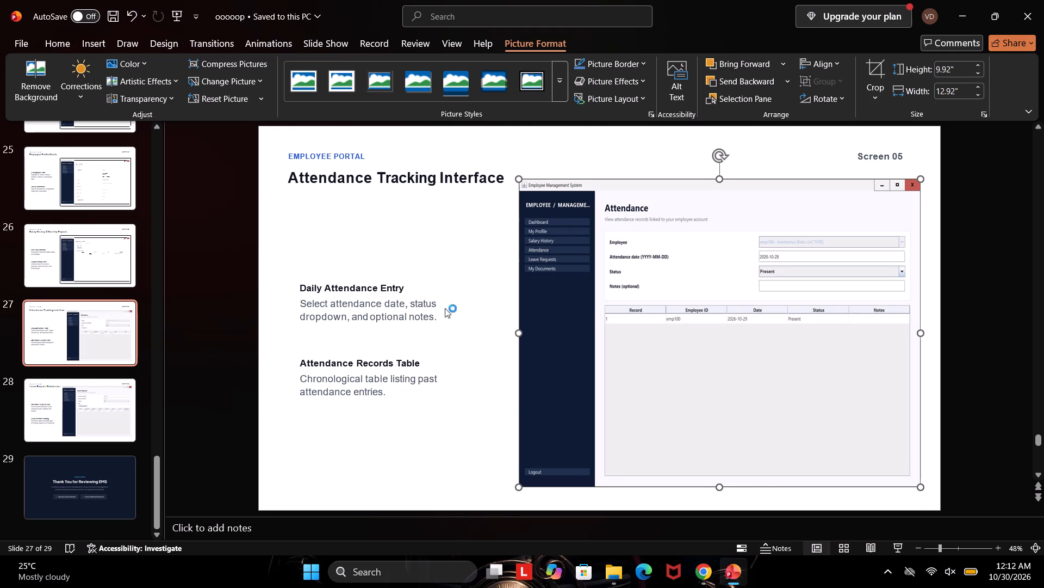
pyautogui.click(456, 255)
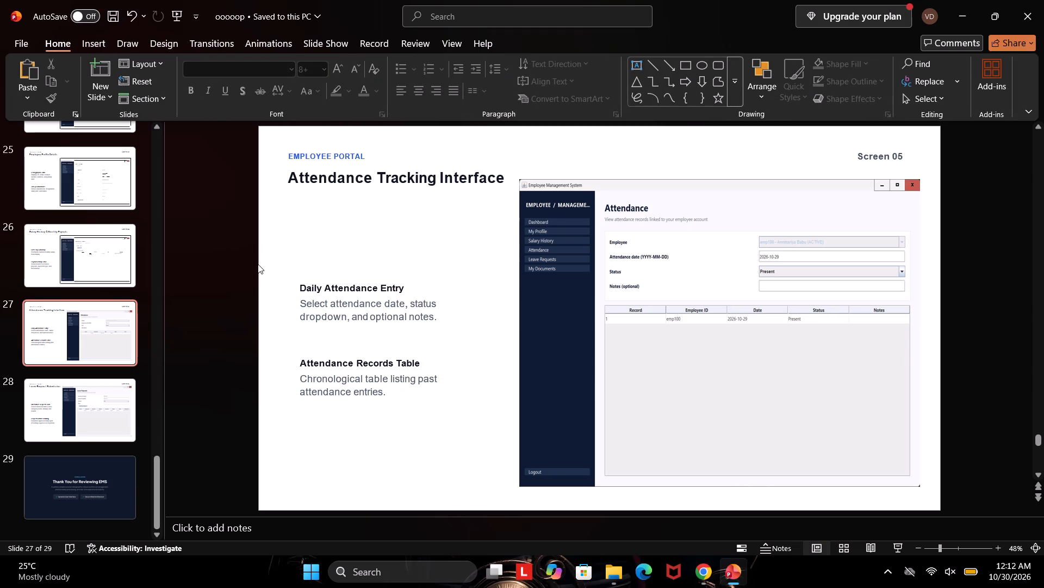
pyautogui.click(527, 316)
pyautogui.moveTo(520, 333); pyautogui.dragTo(514, 334)
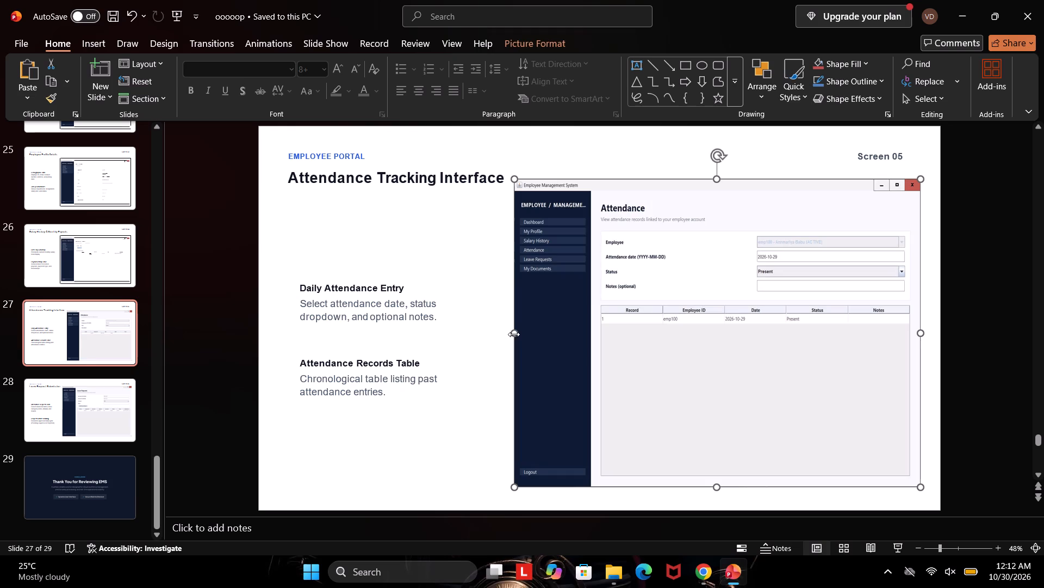
pyautogui.click(414, 233)
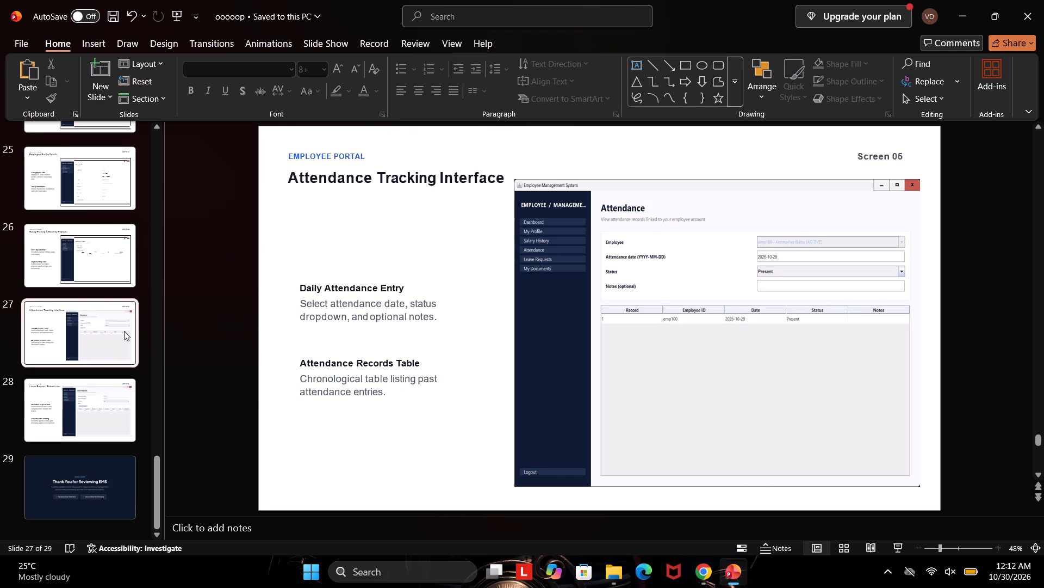
# Open slide 26, Salary History & Monthly Payouts, to examine its interface picture.
pyautogui.click(97, 268)
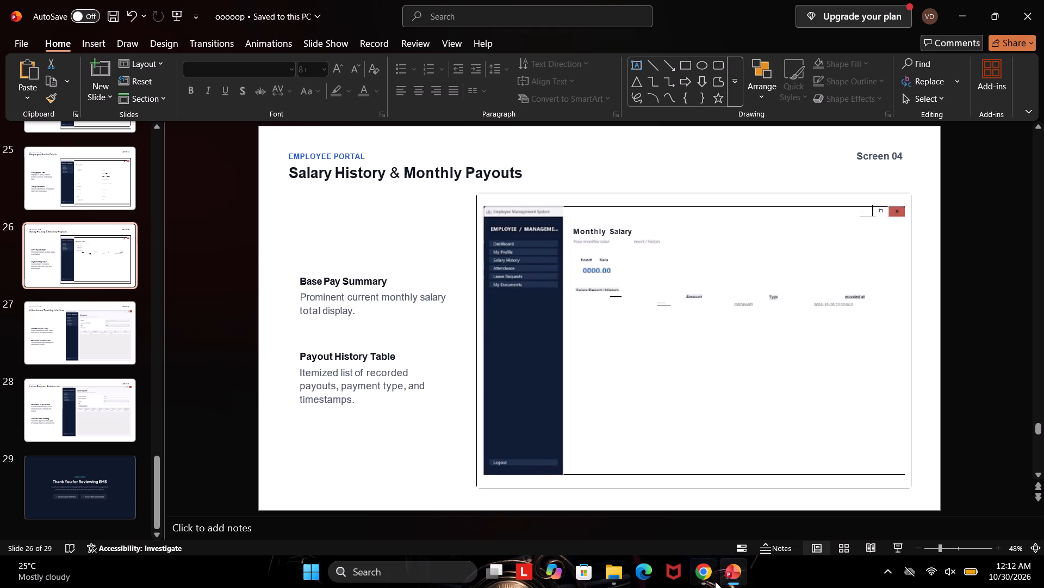
# Switch to File Explorer, delete the attendance picture from the Pictures folder, and return to the presentation.
pyautogui.click(620, 574)
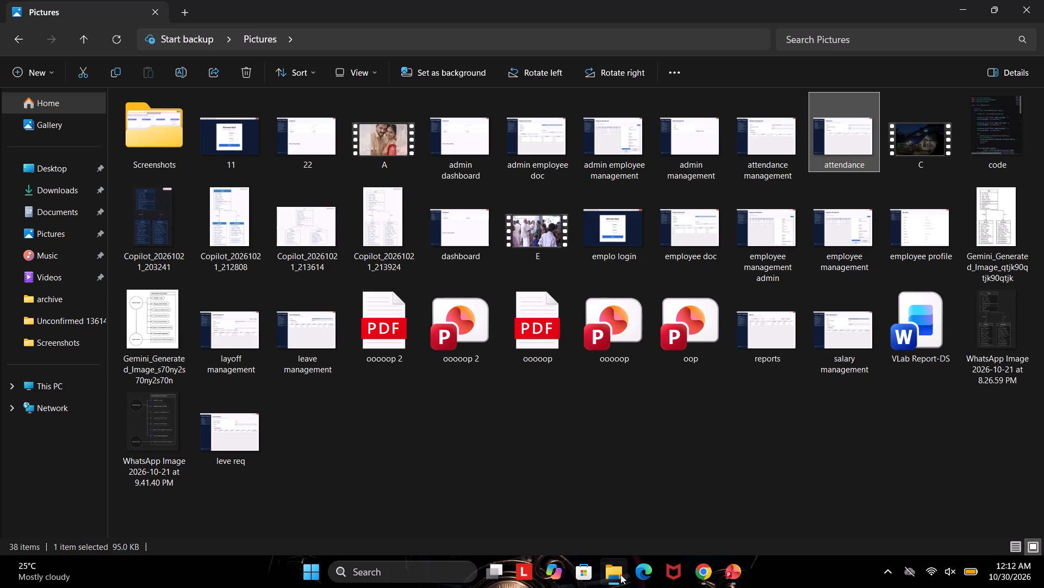
pyautogui.rightClick(844, 122)
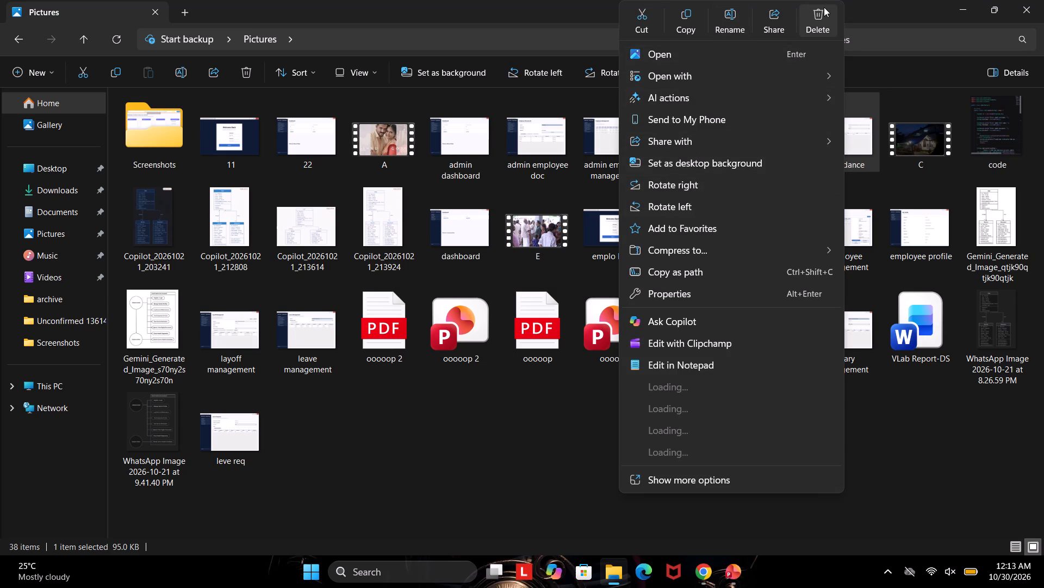
pyautogui.click(825, 8)
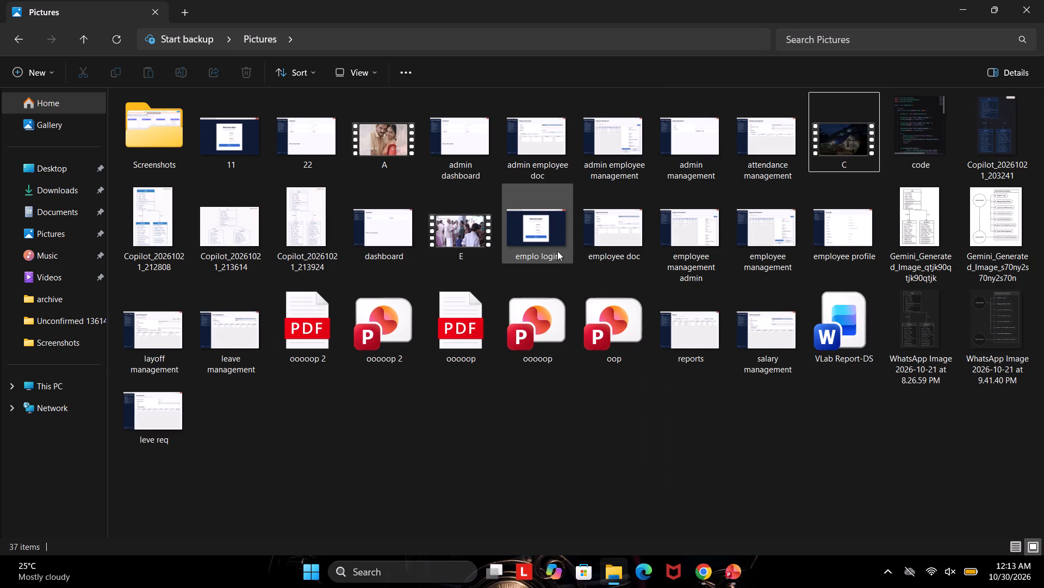
pyautogui.click(732, 570)
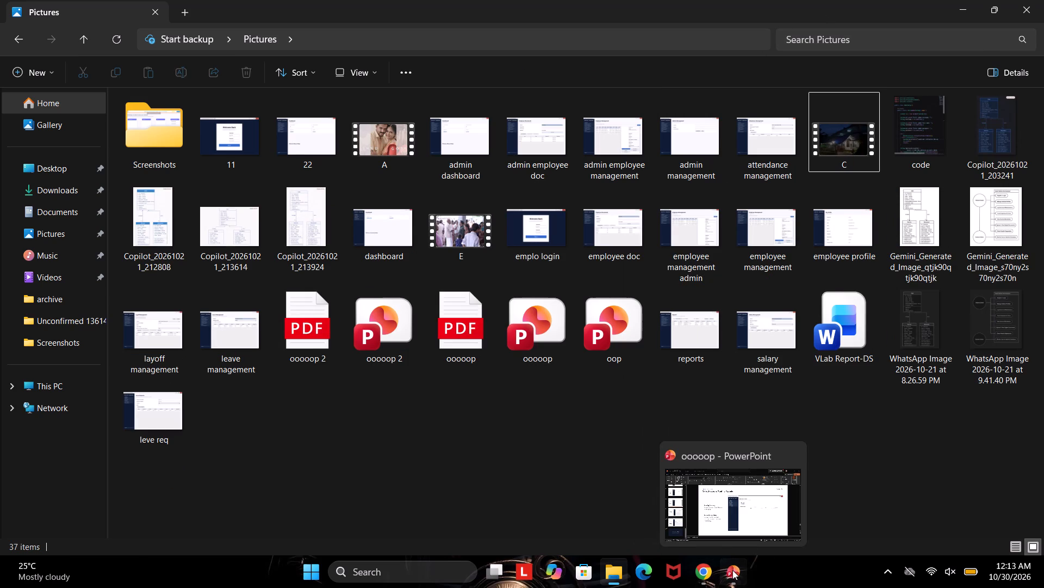
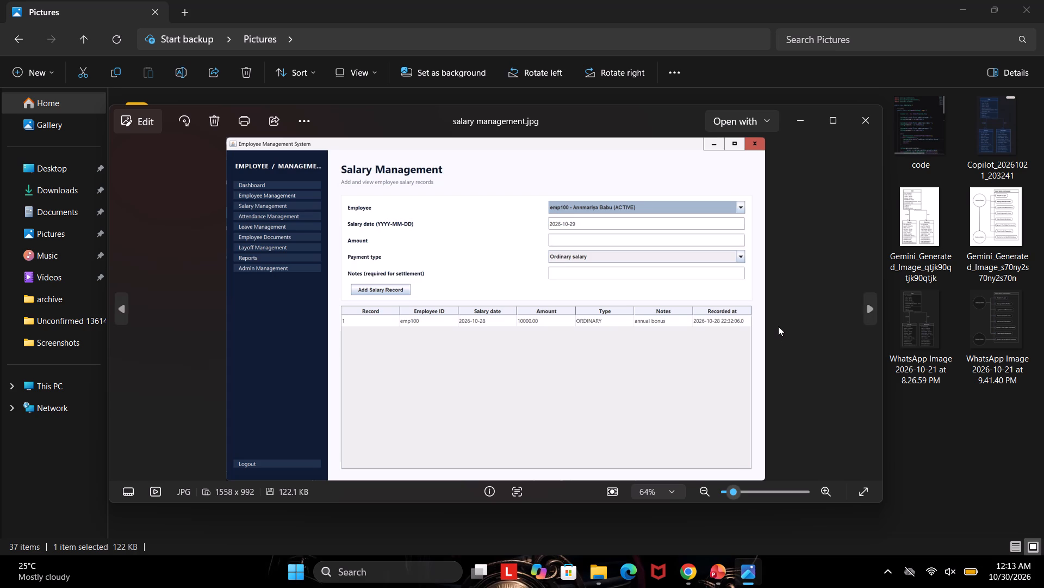
# View the salary management picture from the Pictures folder again, and return to the Salary History & Monthly Payouts slide in PowerPoint for comparison.
pyautogui.click(866, 120)
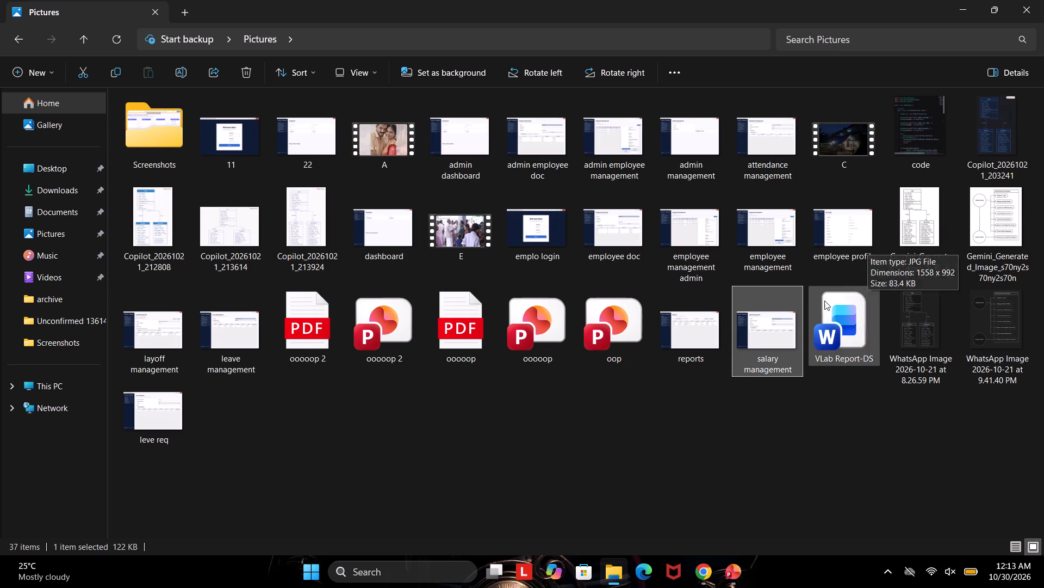
pyautogui.doubleClick(764, 337)
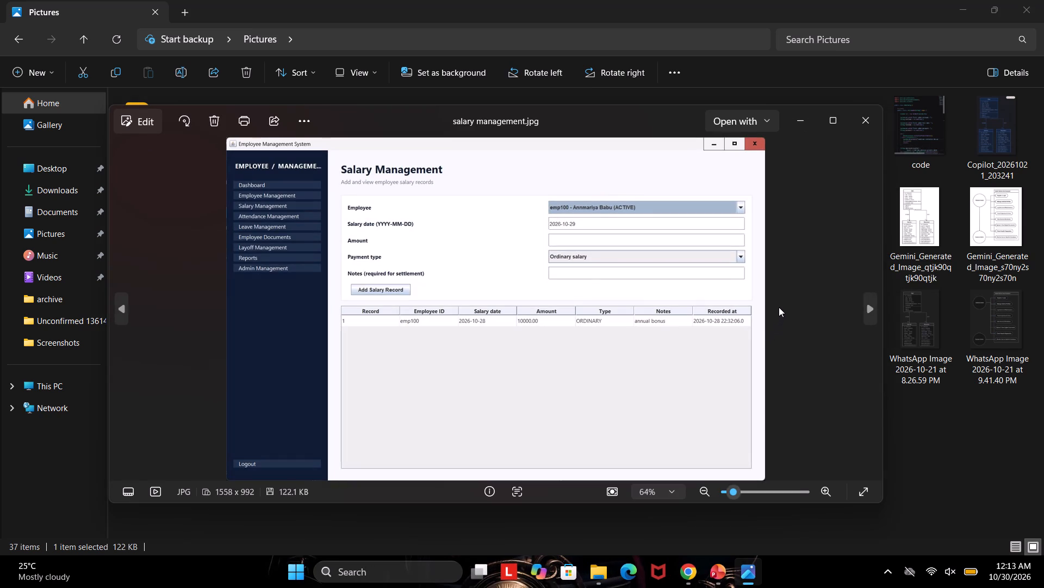
pyautogui.click(862, 123)
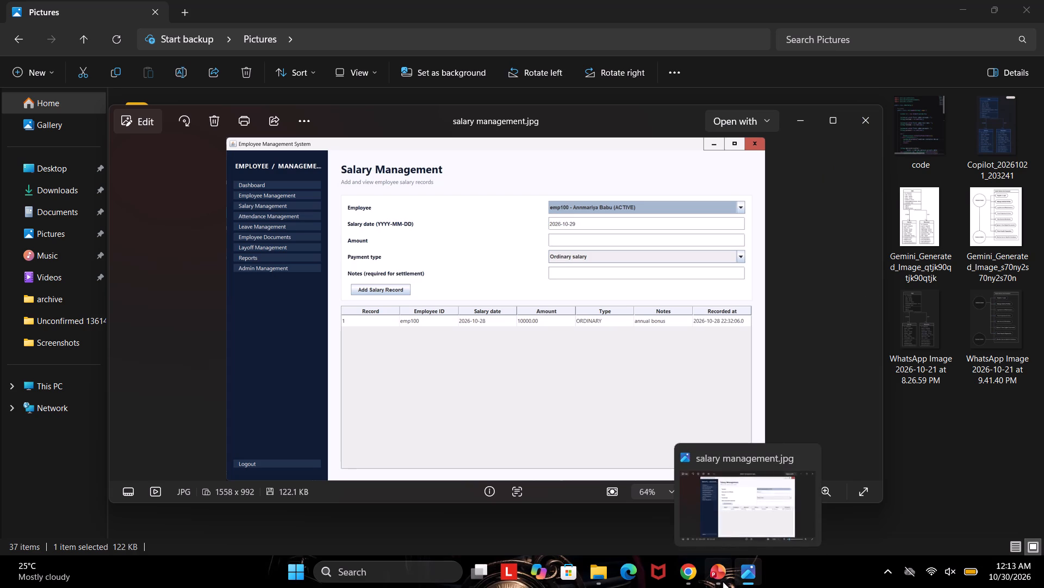
pyautogui.click(721, 577)
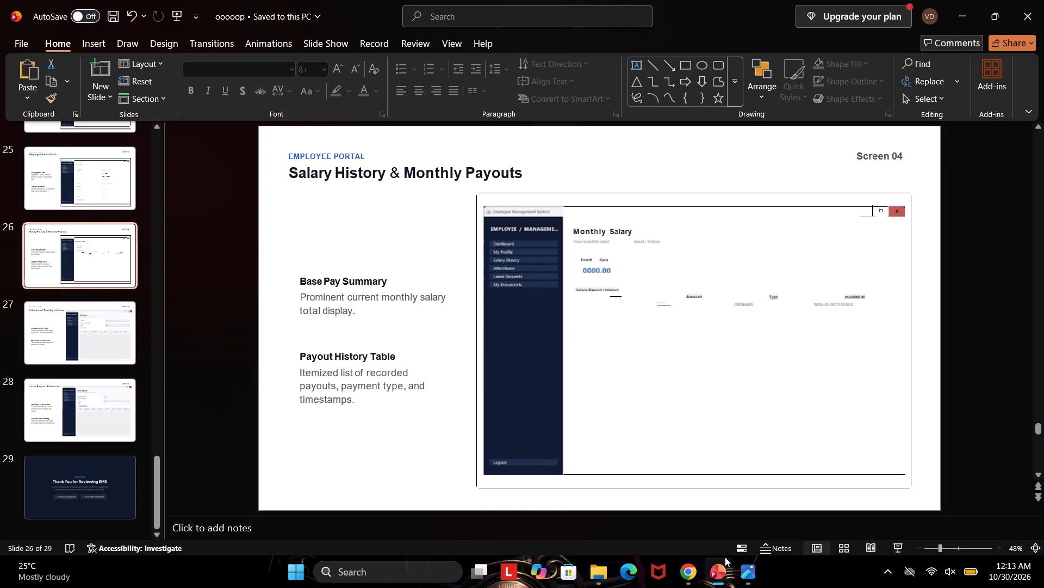
# Examine the salary management picture in Photos again, and return to the Salary History & Monthly Payouts slide in PowerPoint.
pyautogui.click(747, 580)
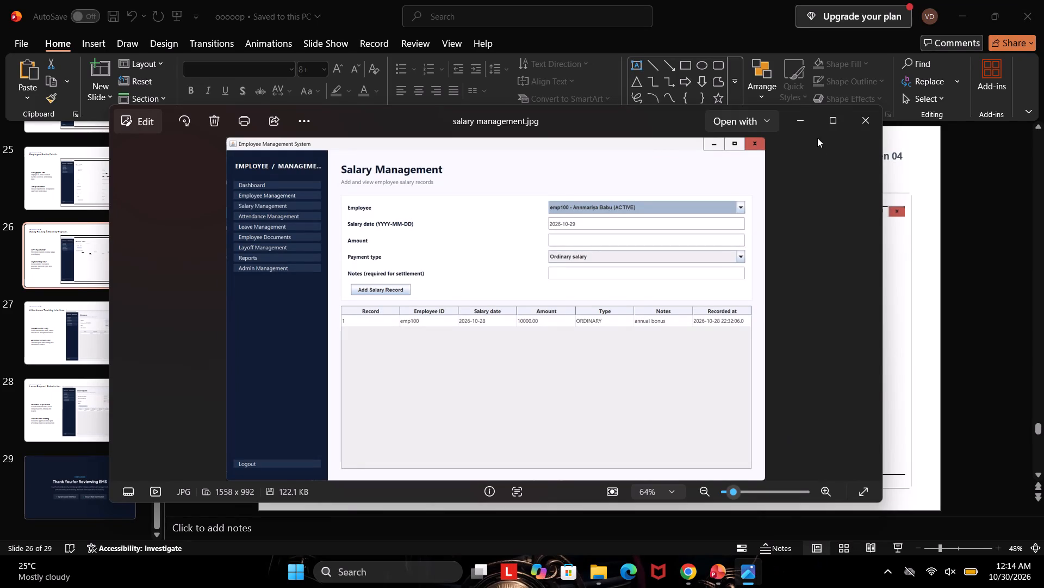
pyautogui.click(799, 124)
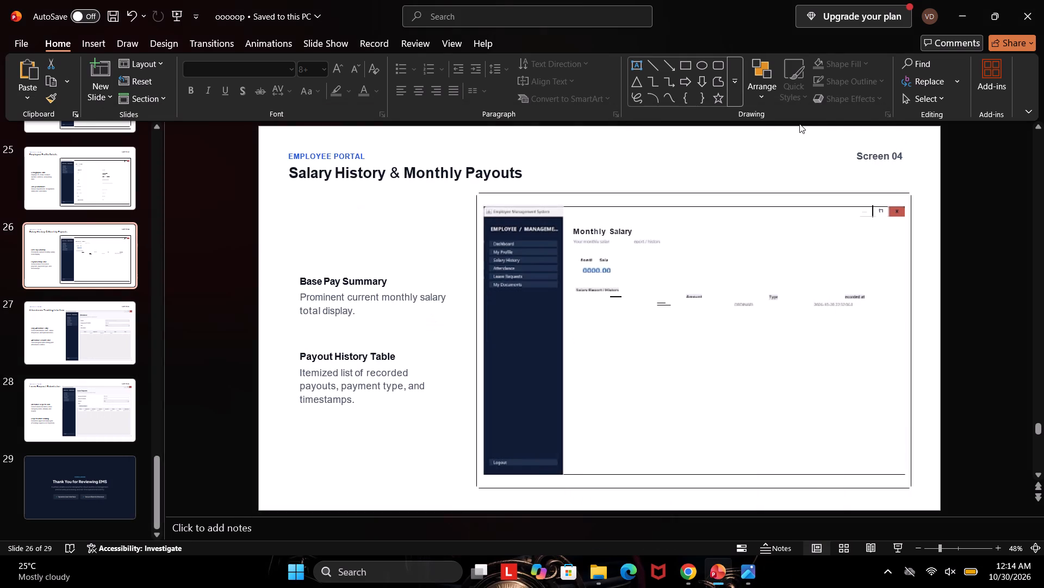
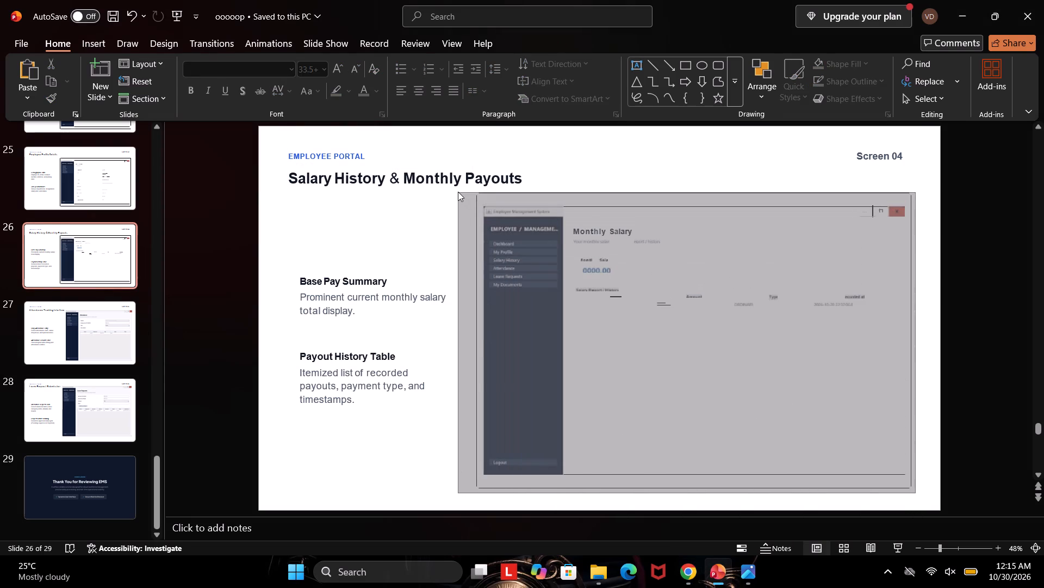
# Delete the old interface picture from slide 26, Salary History & Monthly Payouts, keeping the title and descriptions.
pyautogui.moveTo(458, 192); pyautogui.dragTo(458, 186)
pyautogui.press('BackSpace')
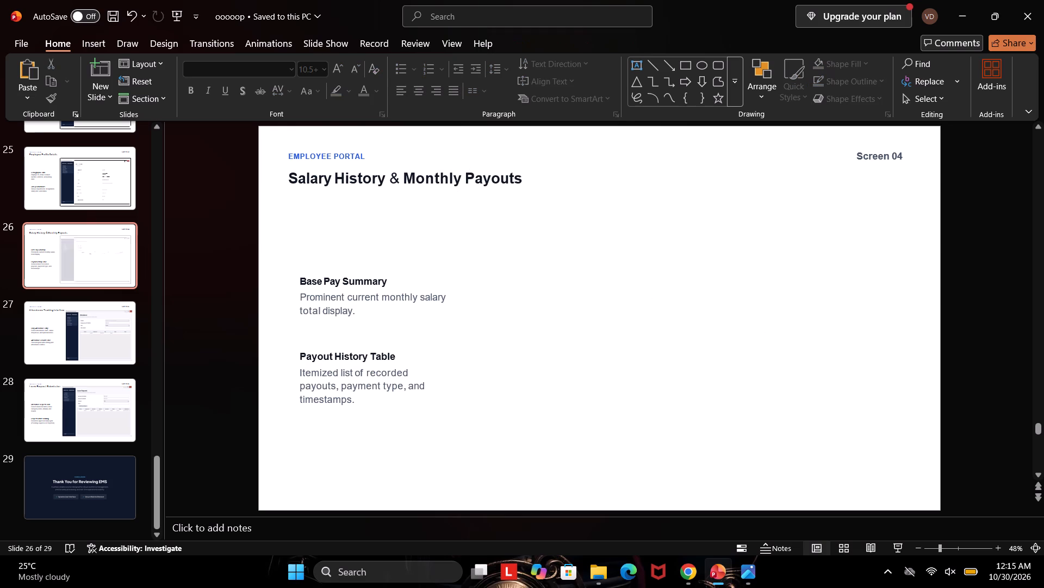
# Insert a replacement picture from this device's Pictures folder on the Salary History & Monthly Payouts slide.
pyautogui.click(103, 42)
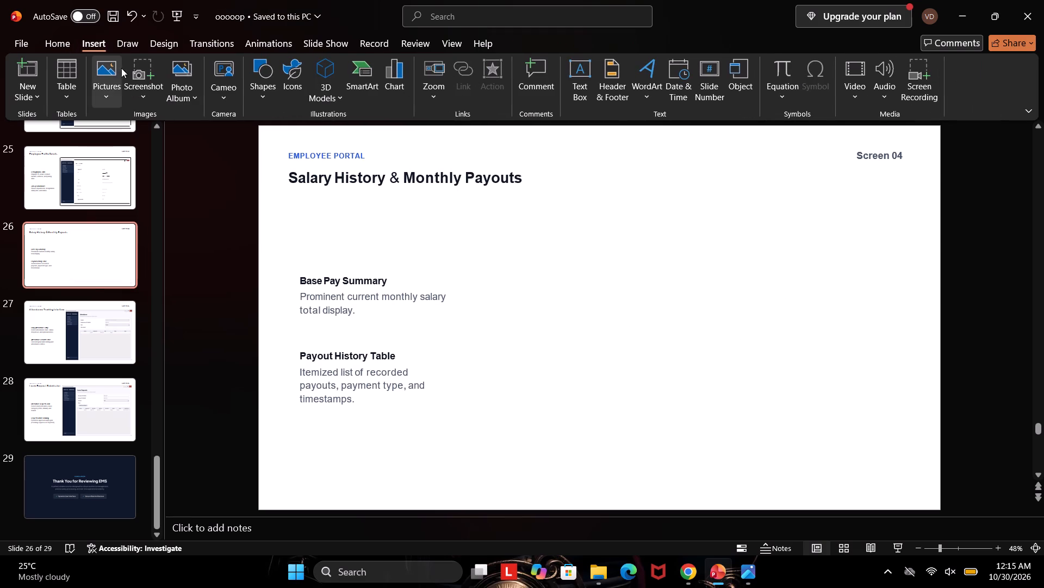
pyautogui.click(107, 96)
pyautogui.click(125, 137)
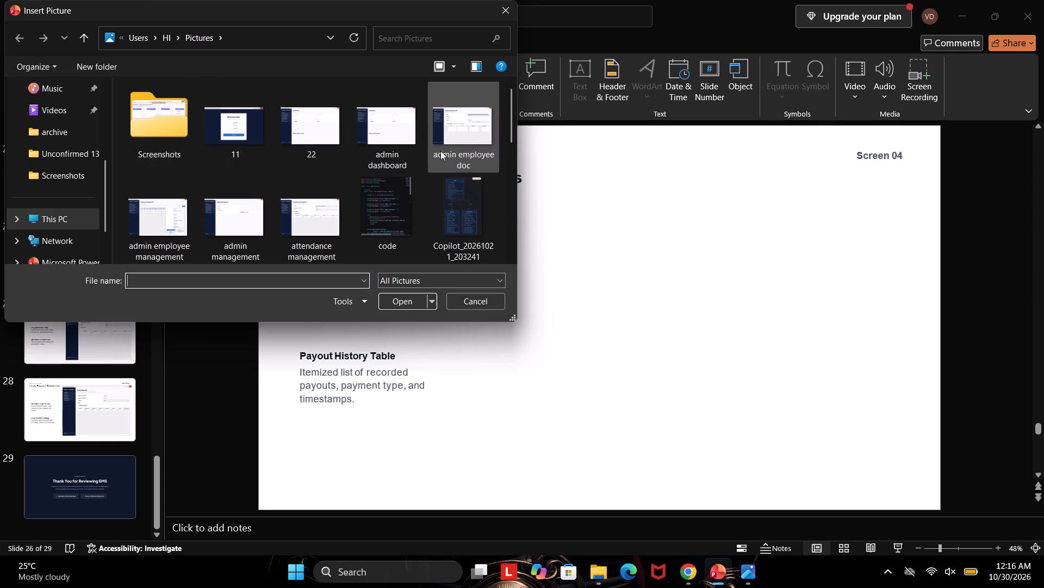
# Insert the picture named sal from the Pictures folder on the Salary History & Monthly Payouts slide.
pyautogui.scroll(-3, 400, 157)
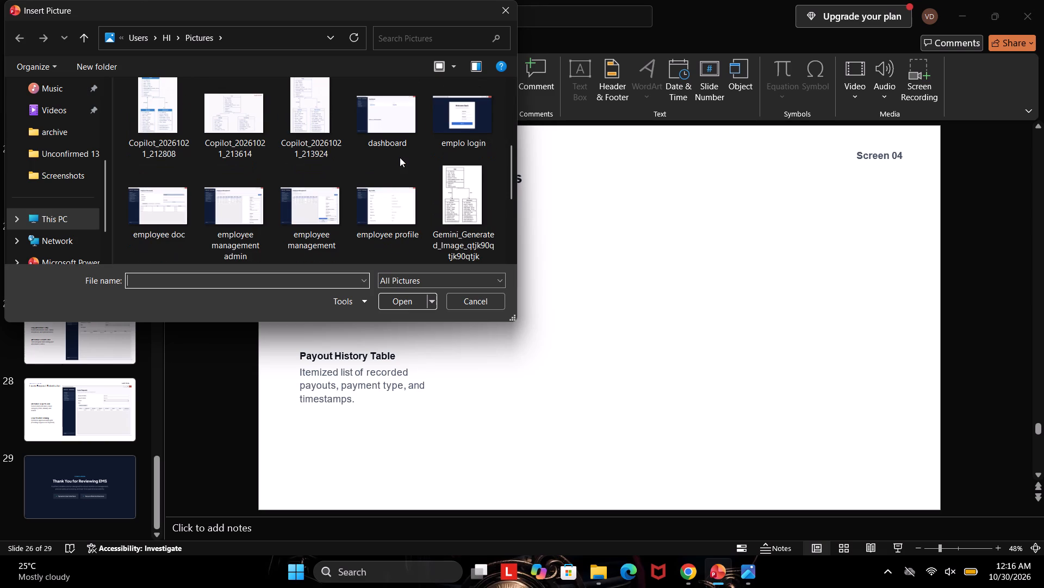
pyautogui.scroll(-1, 400, 157)
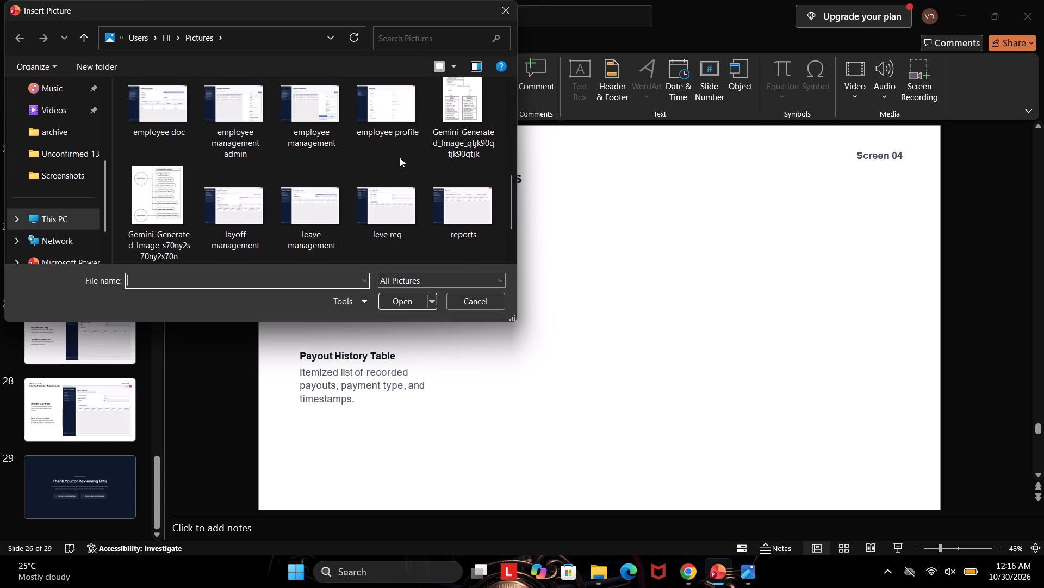
pyautogui.scroll(-1, 400, 157)
pyautogui.click(164, 223)
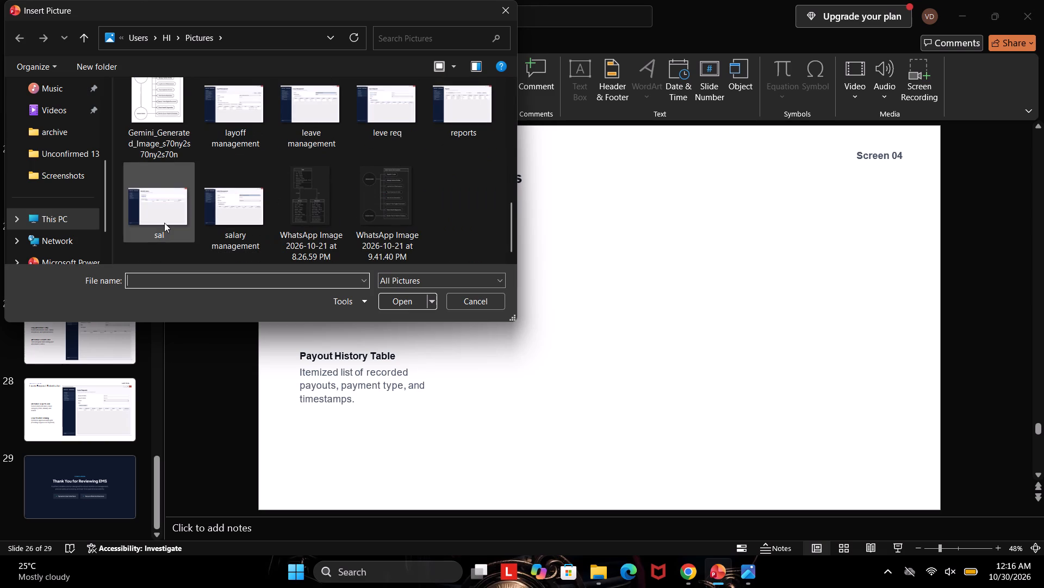
pyautogui.click(390, 301)
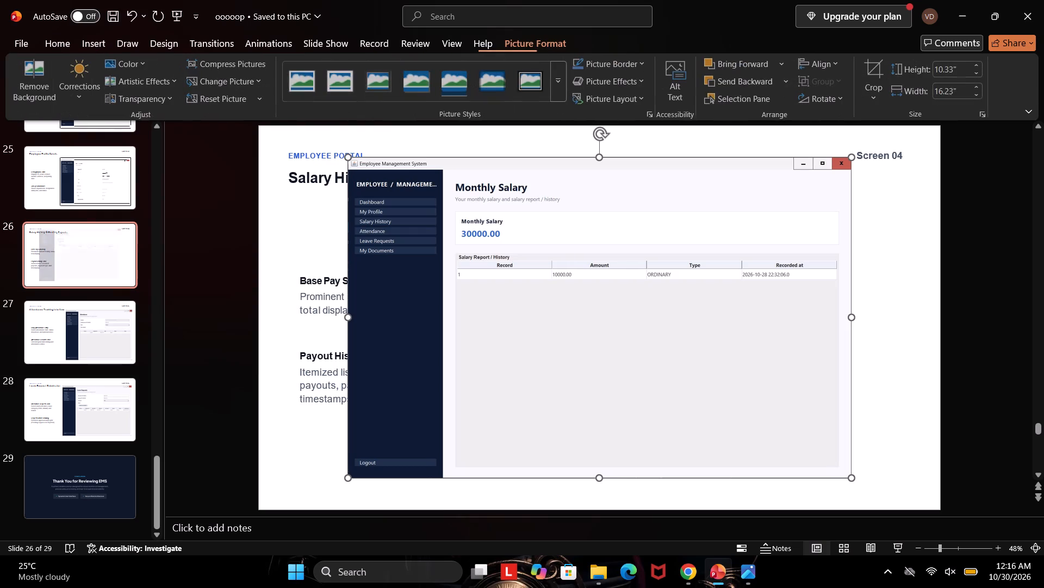
# Fit the Monthly Salary picture beside the description text and below the Screen 04 label, about 9.33" high and 12.28" wide.
pyautogui.moveTo(855, 318); pyautogui.dragTo(894, 329)
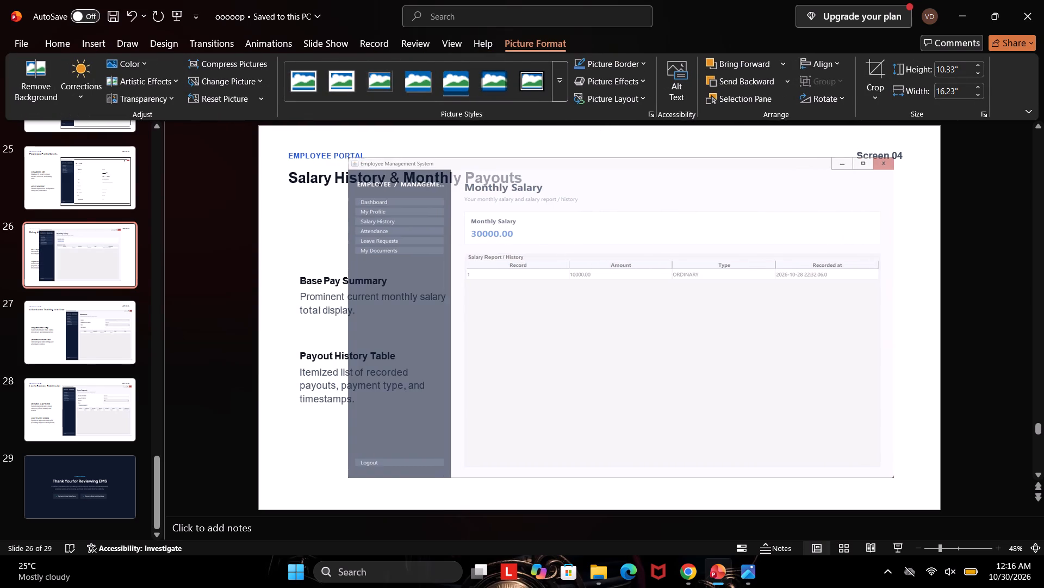
pyautogui.moveTo(894, 329); pyautogui.dragTo(915, 335)
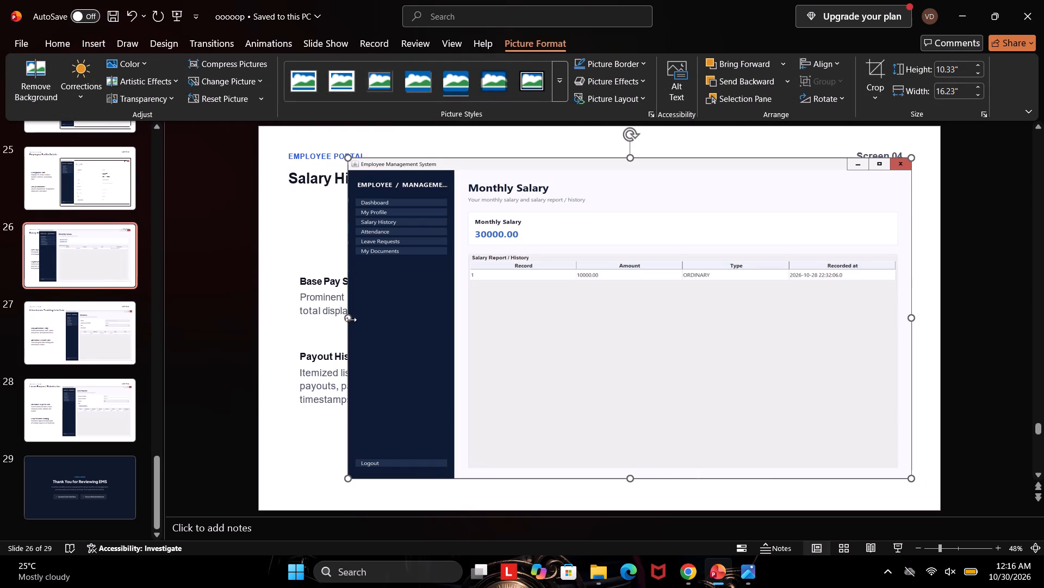
pyautogui.moveTo(349, 318); pyautogui.dragTo(543, 348)
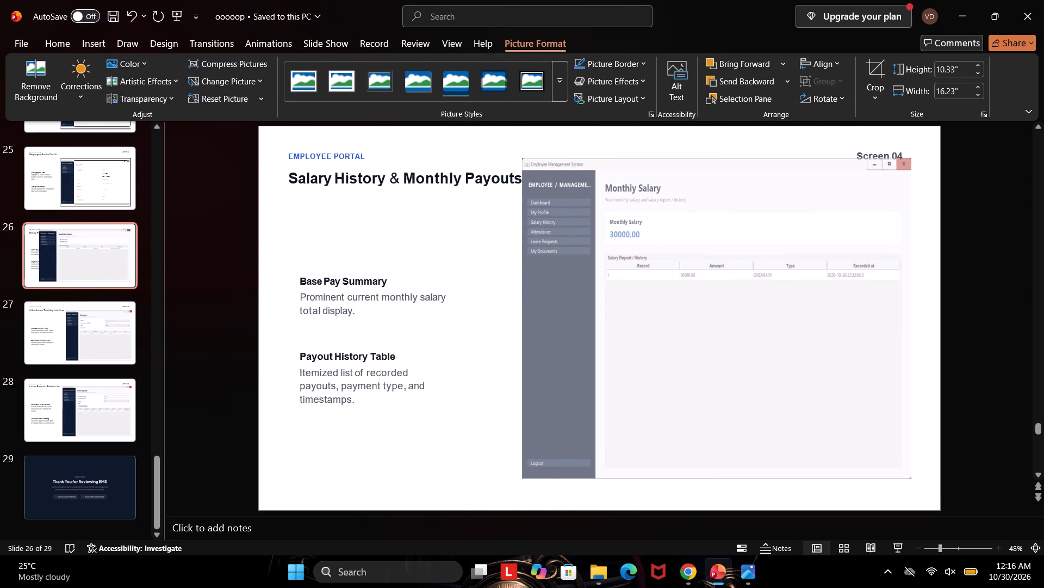
pyautogui.moveTo(543, 348); pyautogui.dragTo(535, 352)
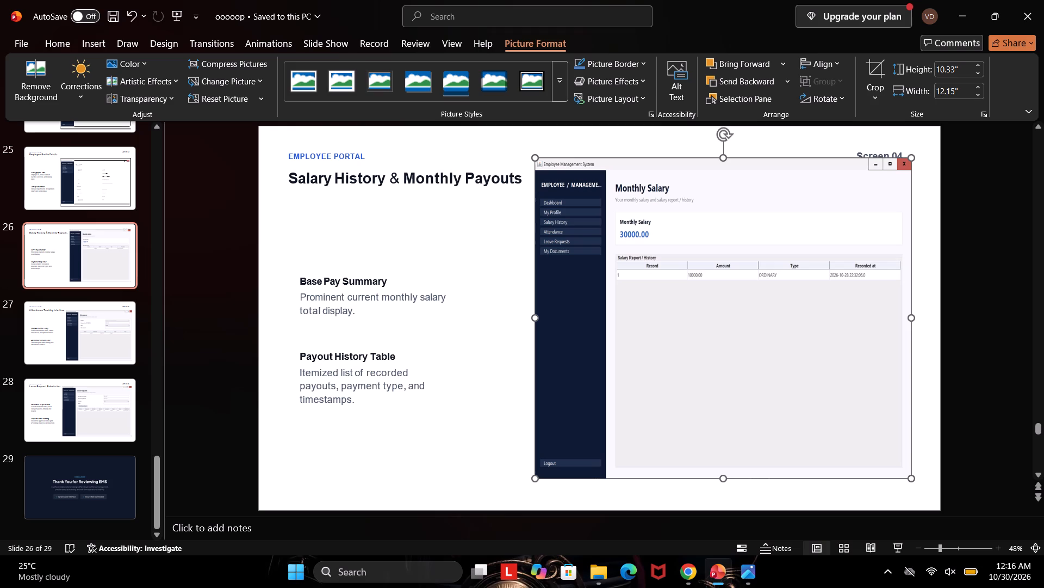
pyautogui.moveTo(722, 480); pyautogui.dragTo(728, 494)
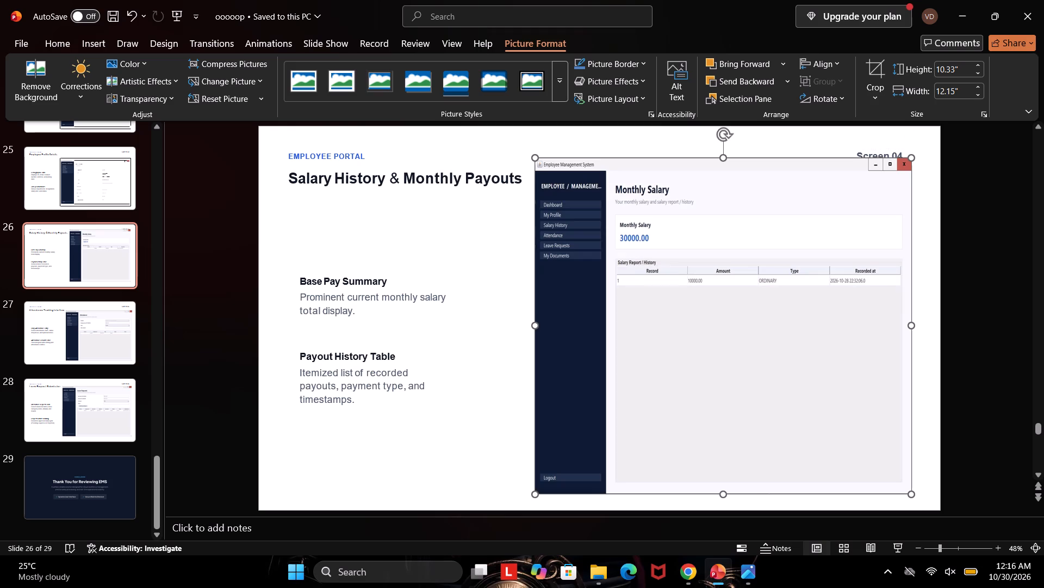
pyautogui.moveTo(723, 157); pyautogui.dragTo(723, 162)
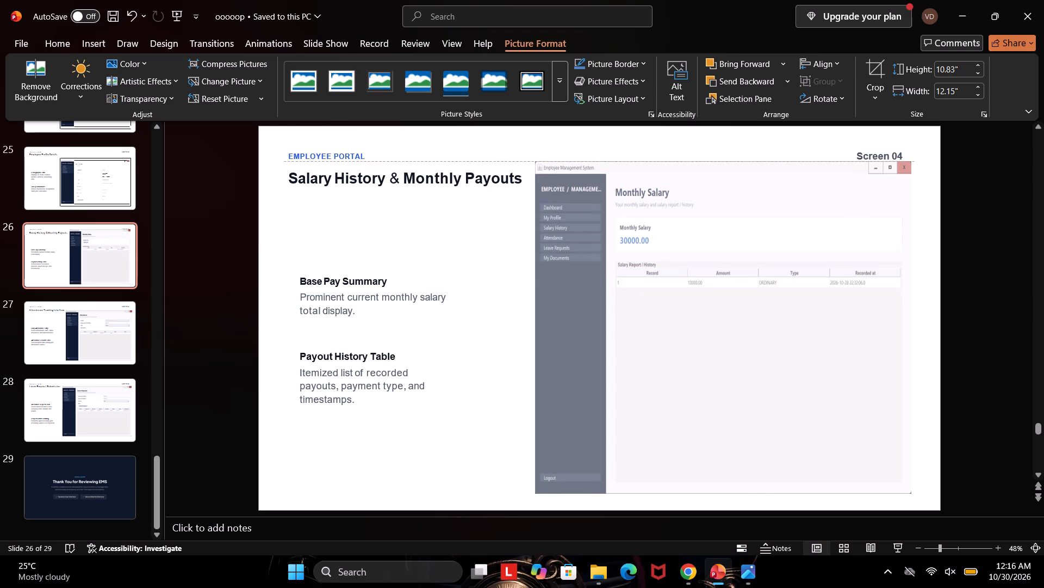
pyautogui.moveTo(723, 162); pyautogui.dragTo(727, 185)
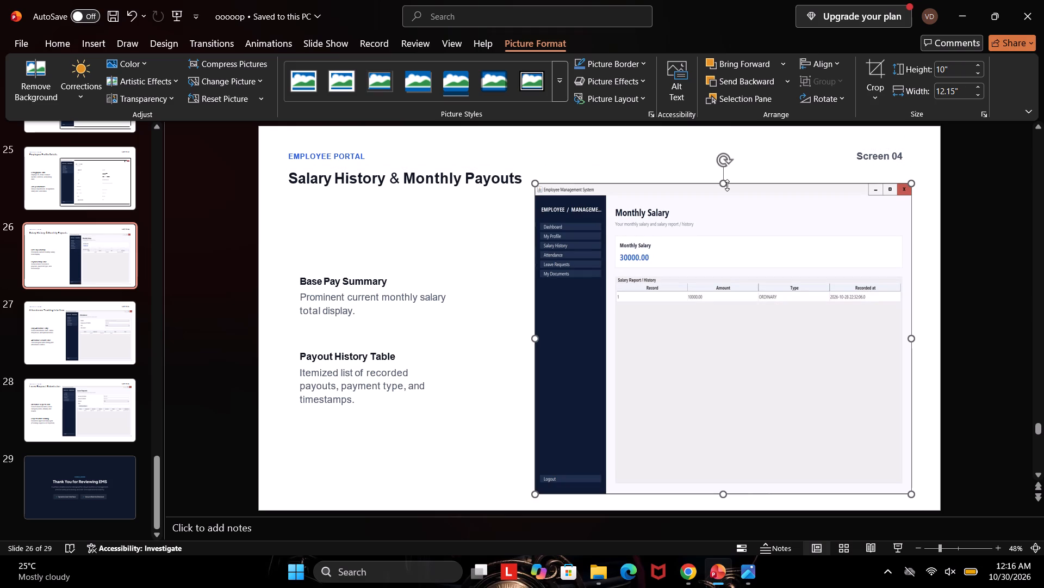
pyautogui.moveTo(727, 185); pyautogui.dragTo(732, 205)
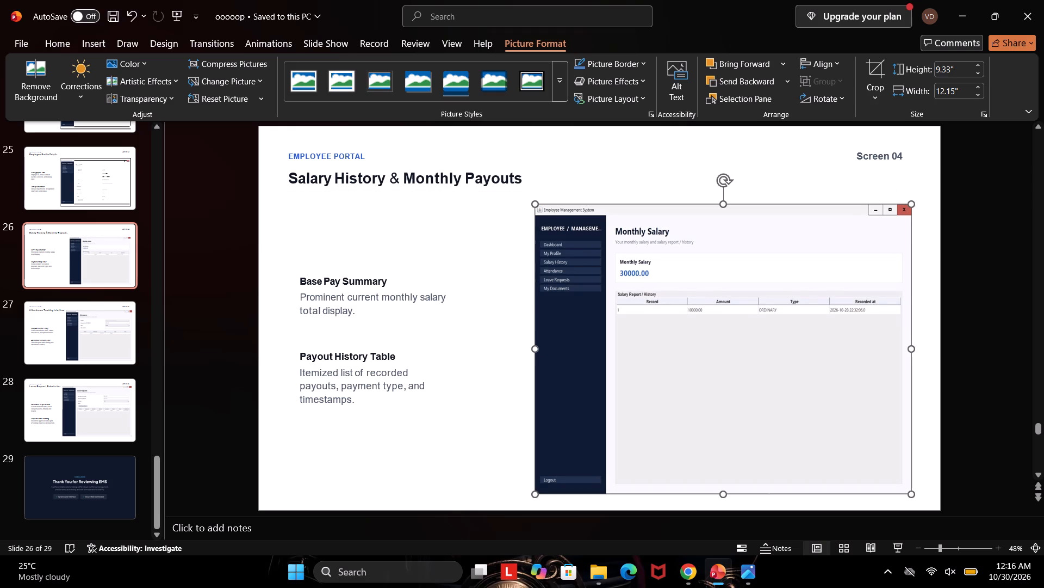
pyautogui.moveTo(537, 354); pyautogui.dragTo(520, 354)
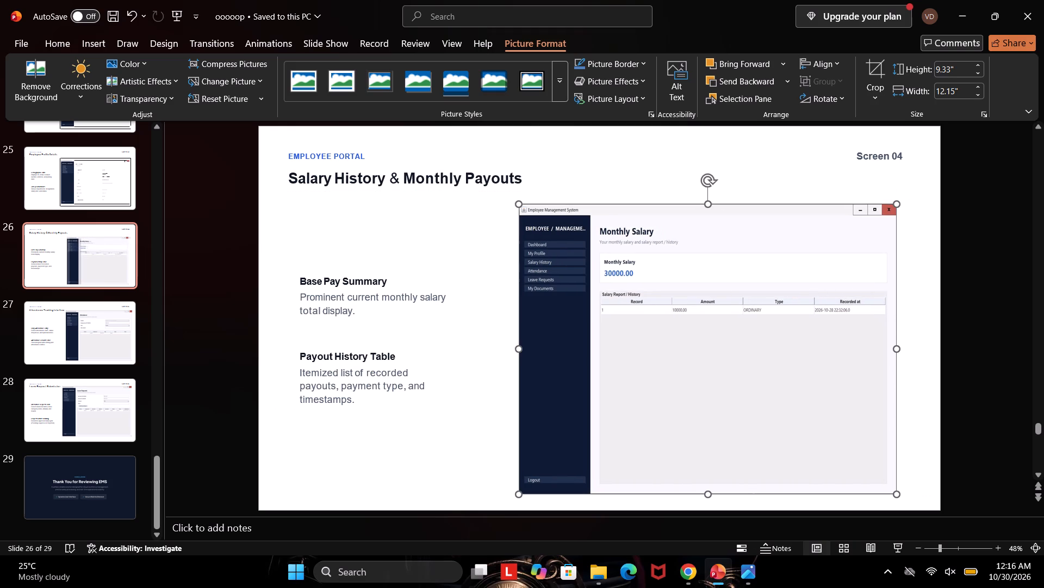
pyautogui.moveTo(894, 350); pyautogui.dragTo(906, 347)
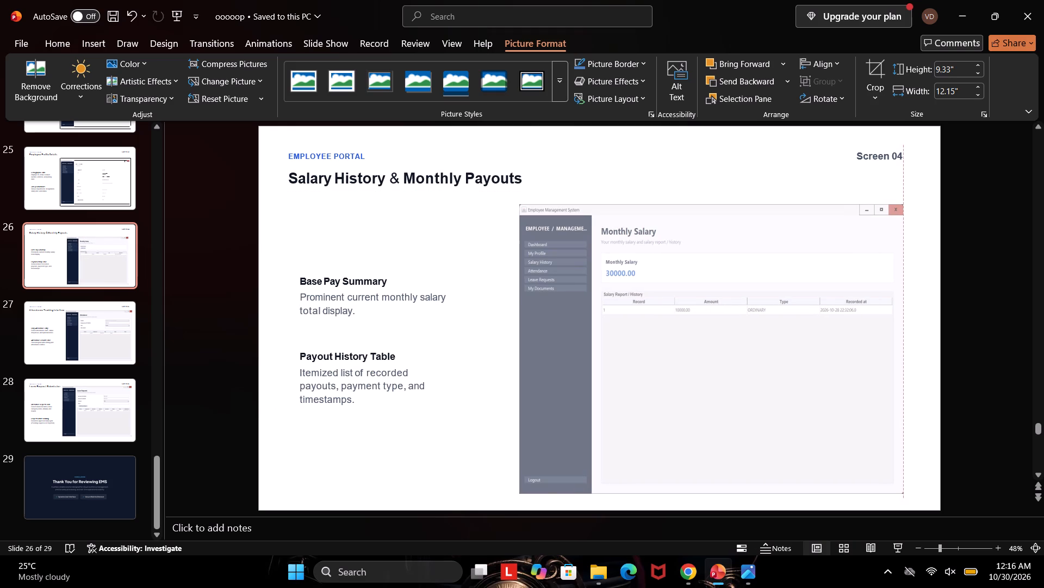
pyautogui.moveTo(906, 347); pyautogui.dragTo(909, 347)
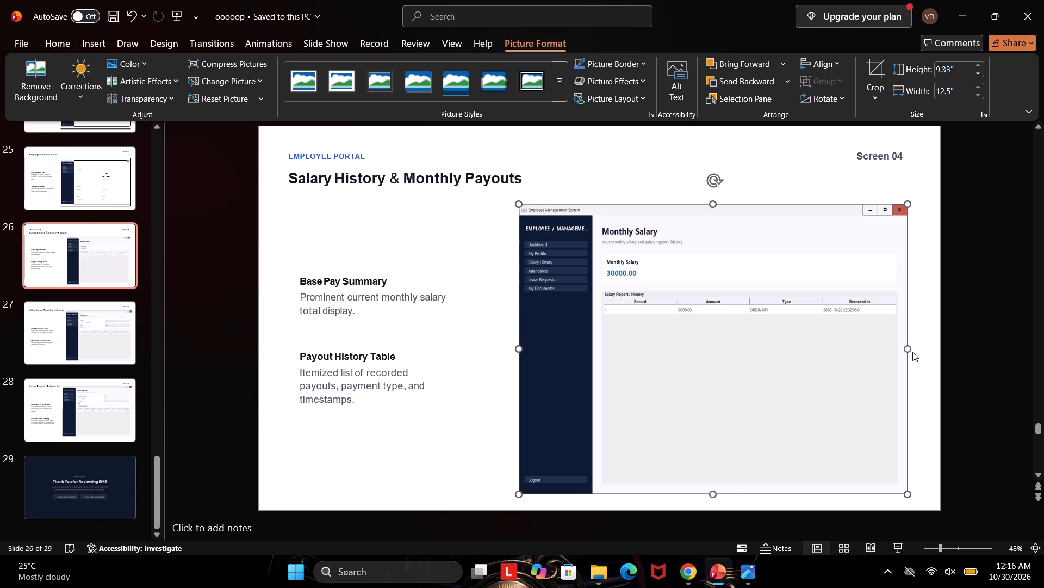
pyautogui.moveTo(908, 347); pyautogui.dragTo(900, 348)
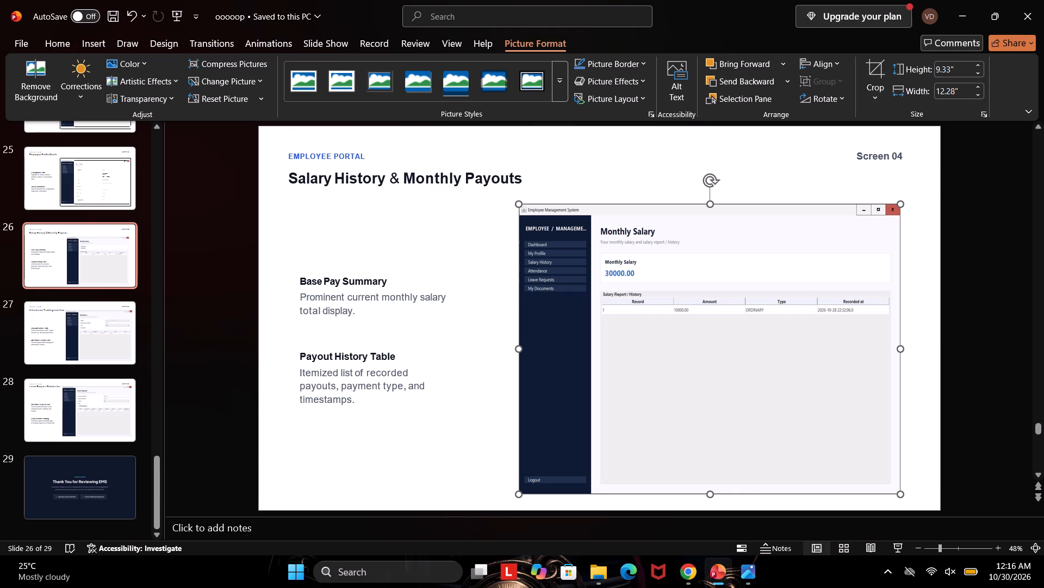
pyautogui.click(577, 155)
# Go to the Employee Profile Details slide to examine its interface picture.
pyautogui.click(79, 176)
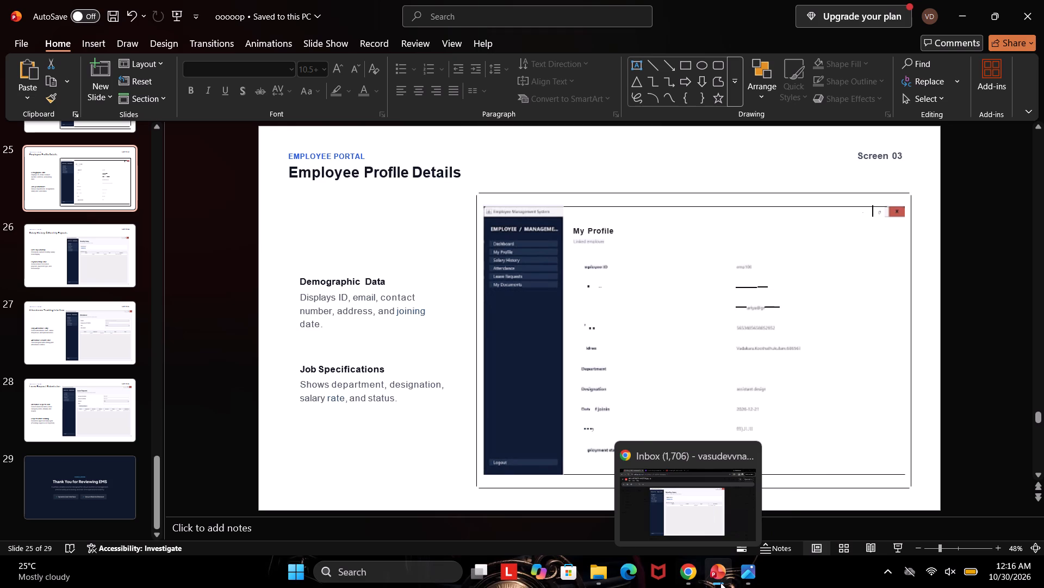
# Look through the Pictures folder in File Explorer for an employee profile picture, and return to the Employee Profile Details slide in PowerPoint.
pyautogui.click(603, 578)
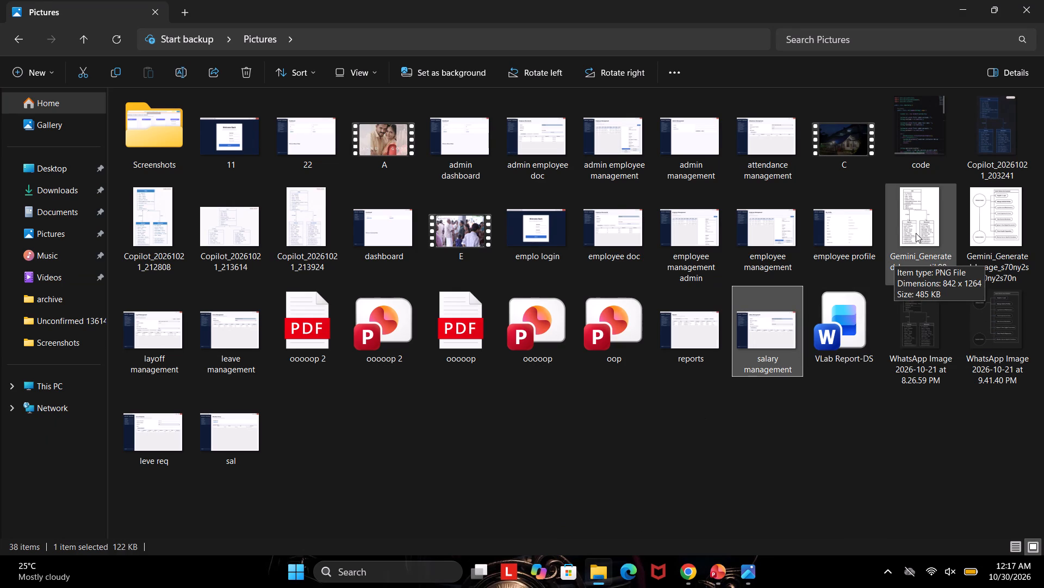
pyautogui.click(720, 578)
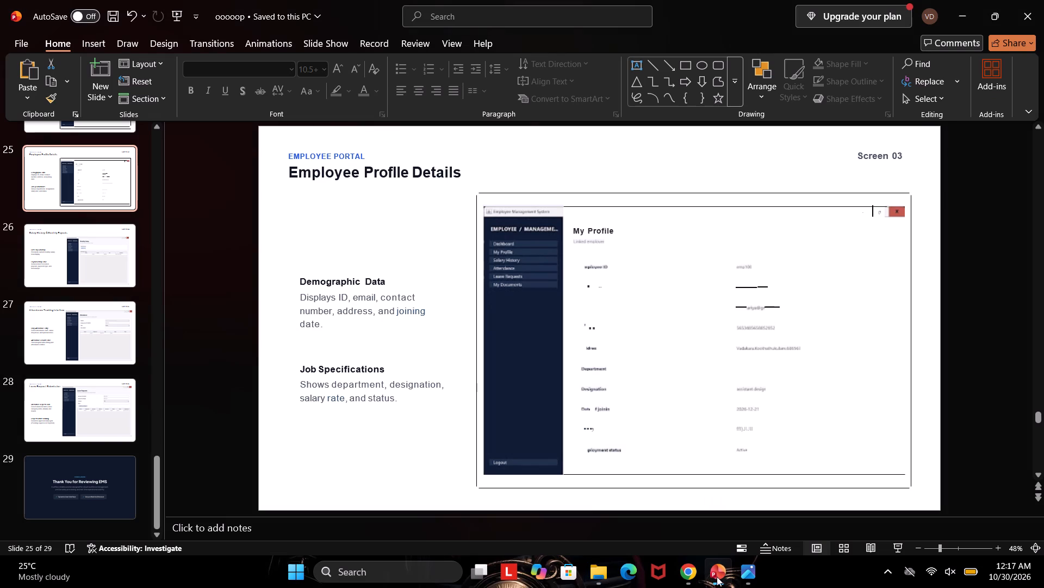
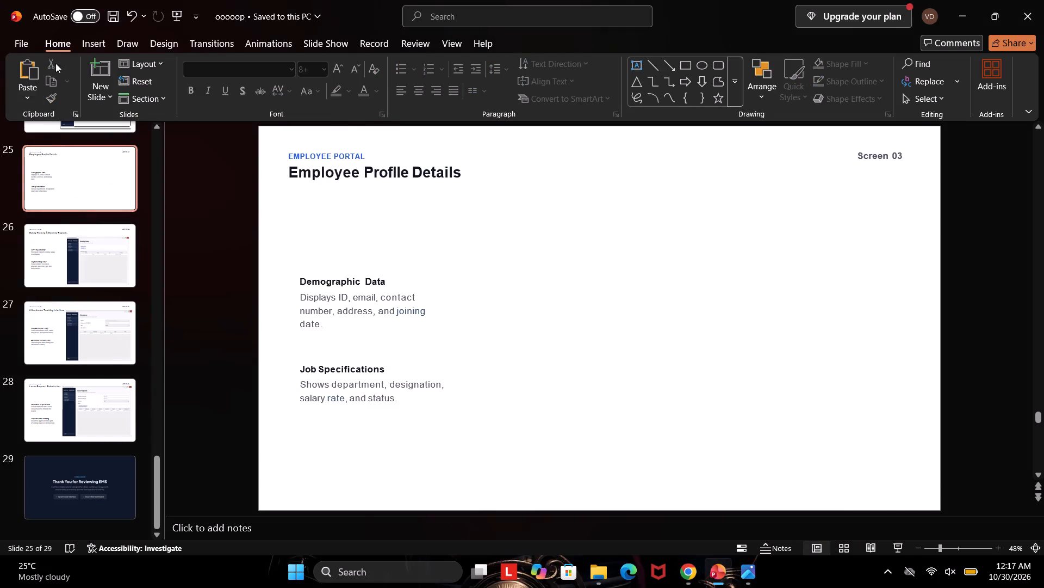
# Insert a picture file from this device on the Employee Profile Details slide, labelled Screen 03.
pyautogui.click(86, 45)
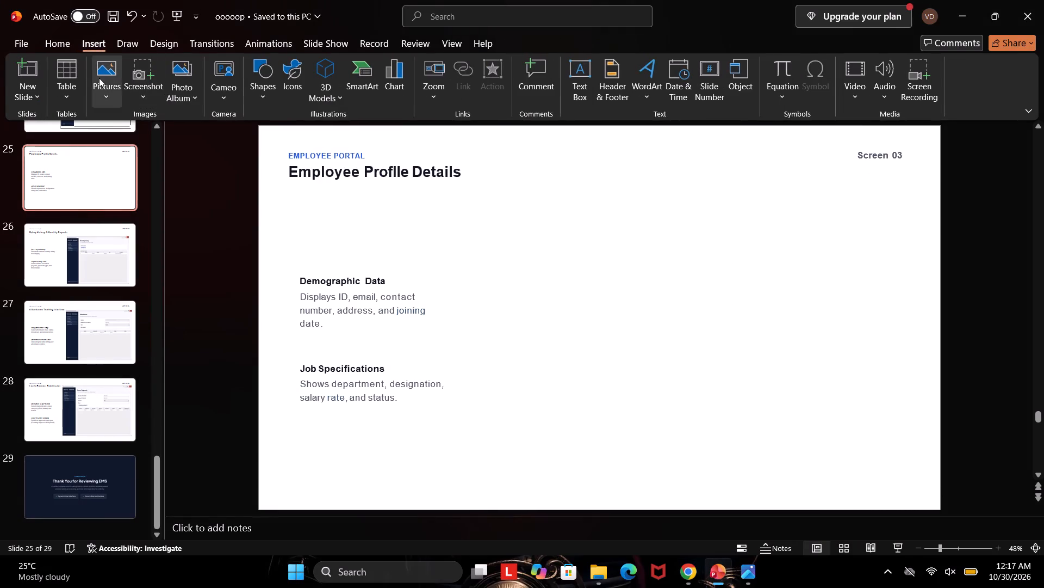
pyautogui.click(100, 78)
pyautogui.click(122, 139)
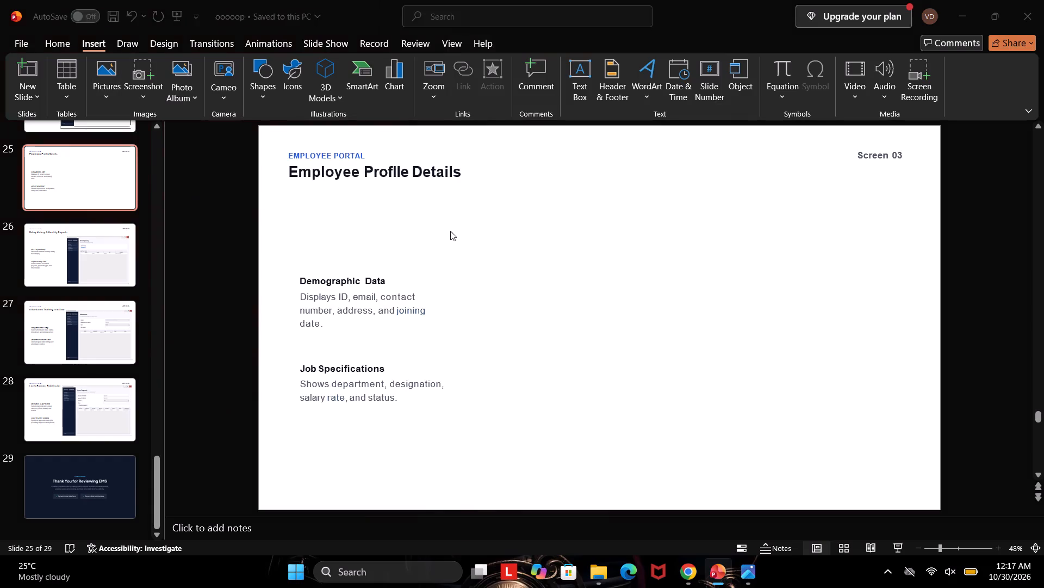
# Insert the picture named employee profile from the Pictures folder on the Employee Profile Details slide.
pyautogui.scroll(-1, 421, 208)
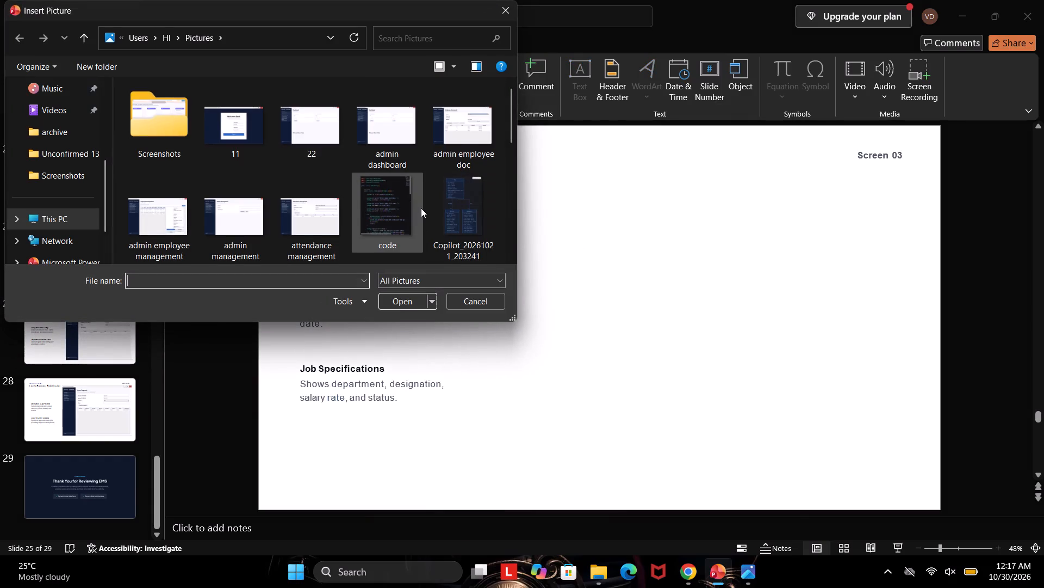
pyautogui.scroll(-2, 421, 208)
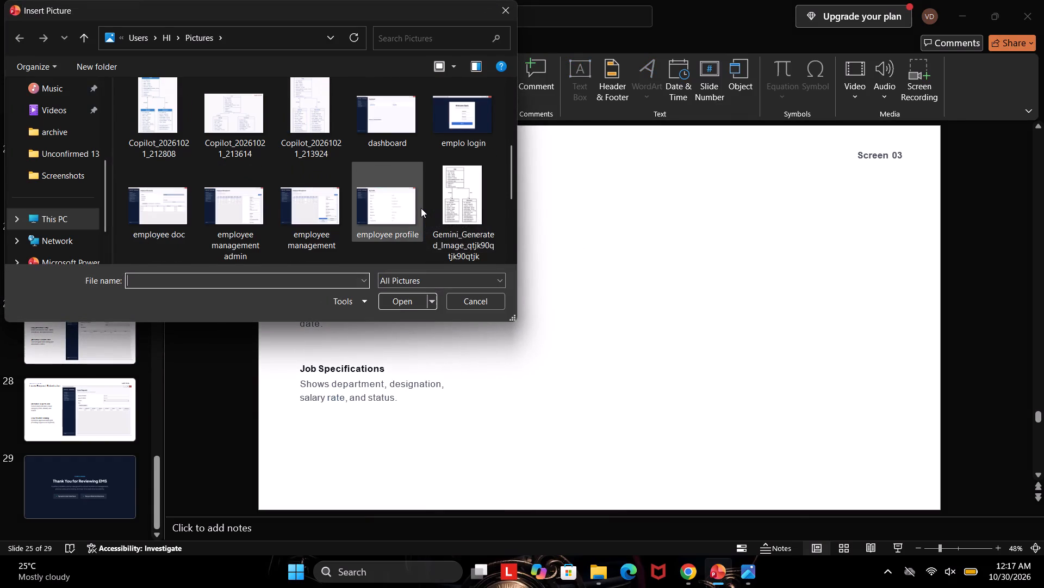
pyautogui.click(400, 213)
pyautogui.click(408, 300)
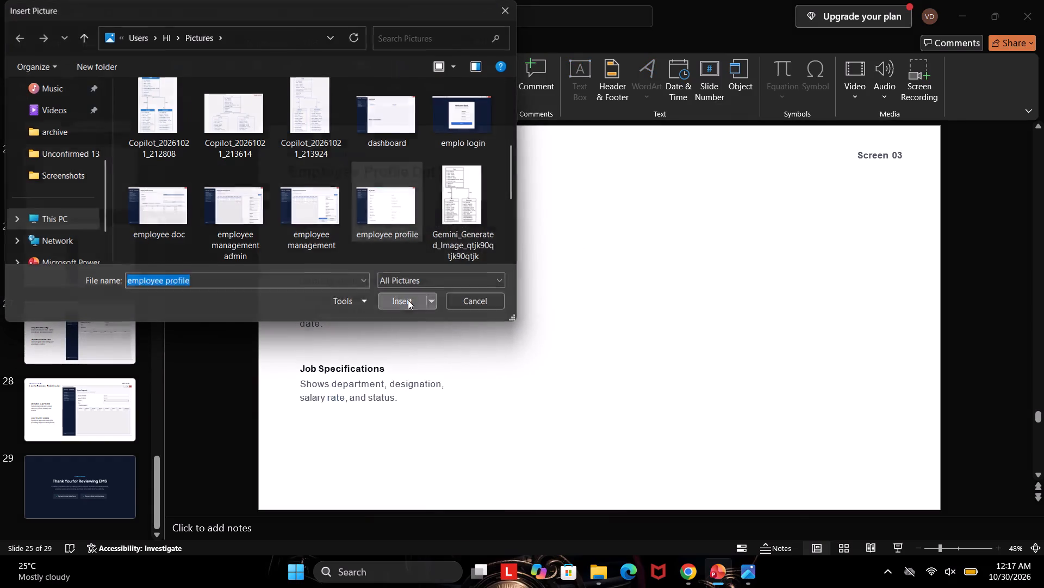
# Fit the My Profile picture beside the description text and below the Screen 03 label, about 10.1" high and 13.85" wide.
pyautogui.moveTo(640, 272); pyautogui.dragTo(725, 289)
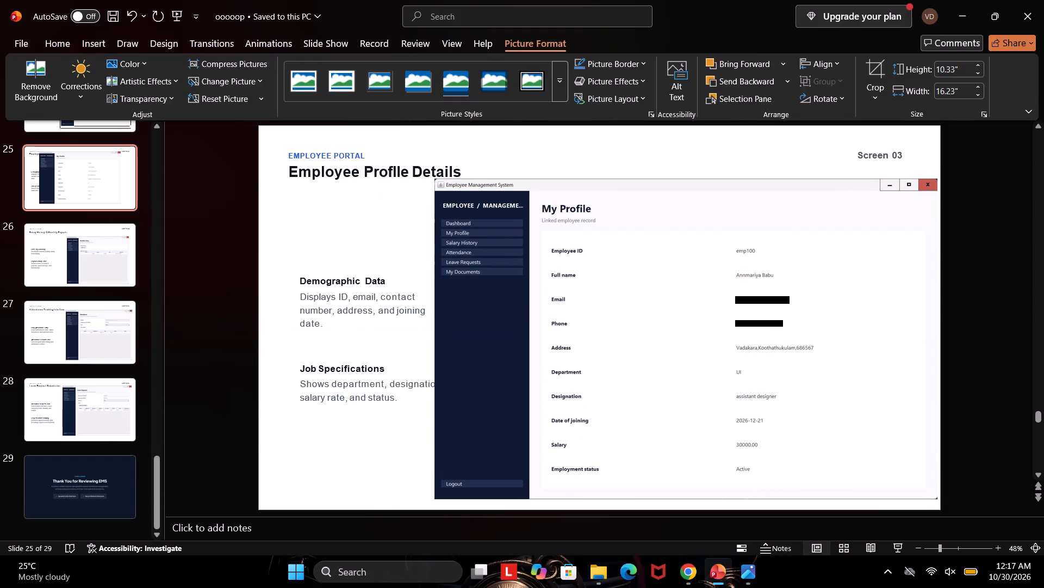
pyautogui.moveTo(725, 289); pyautogui.dragTo(719, 292)
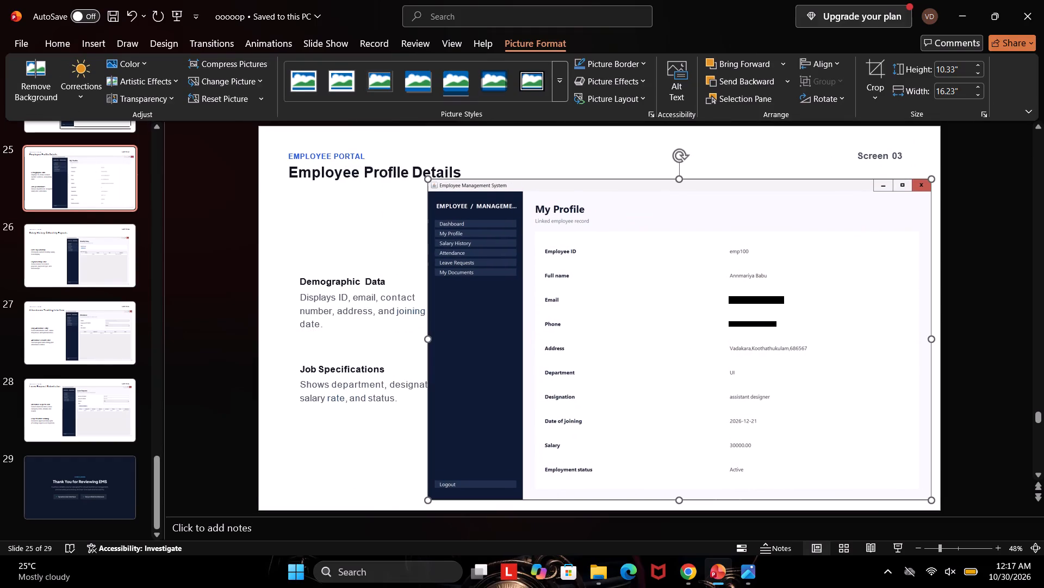
pyautogui.moveTo(680, 176); pyautogui.dragTo(680, 186)
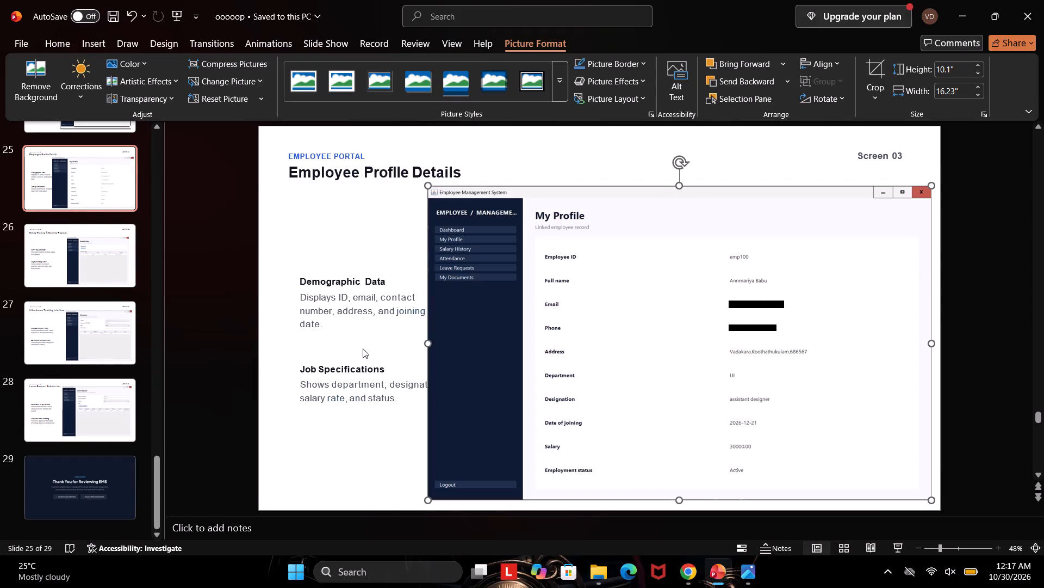
pyautogui.moveTo(428, 345); pyautogui.dragTo(462, 347)
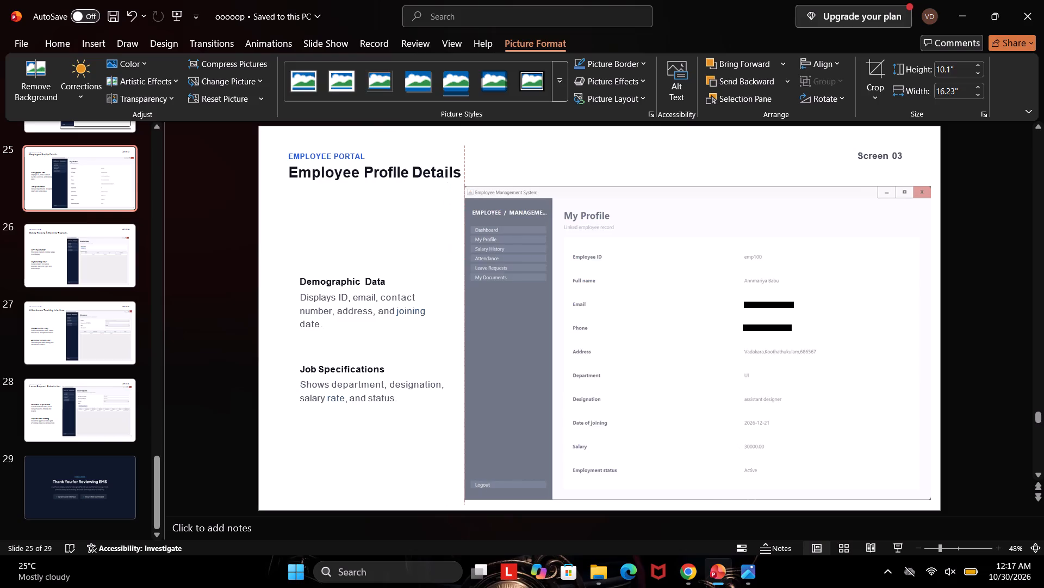
pyautogui.moveTo(462, 347); pyautogui.dragTo(471, 346)
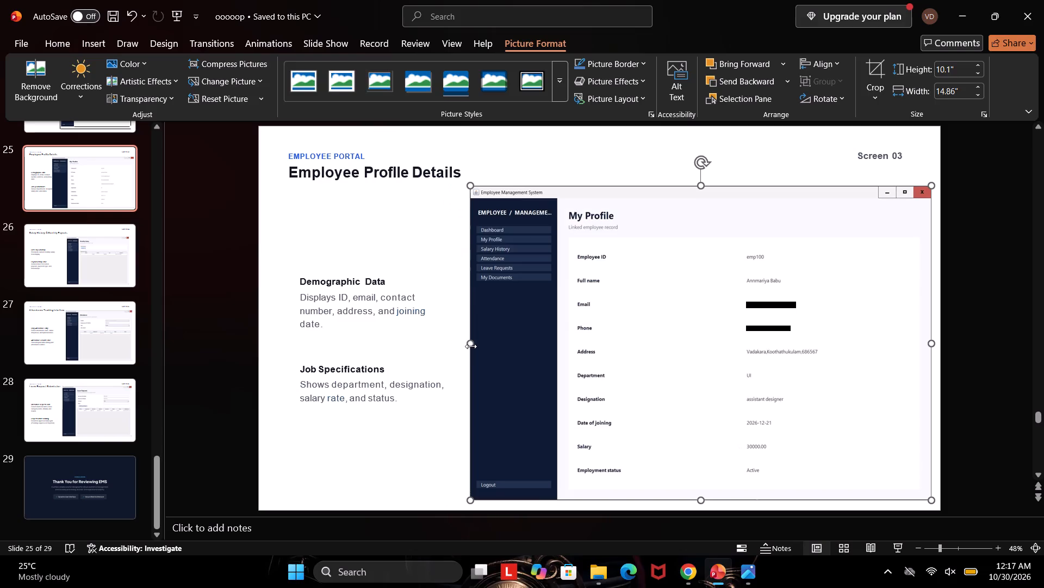
pyautogui.moveTo(931, 342); pyautogui.dragTo(918, 350)
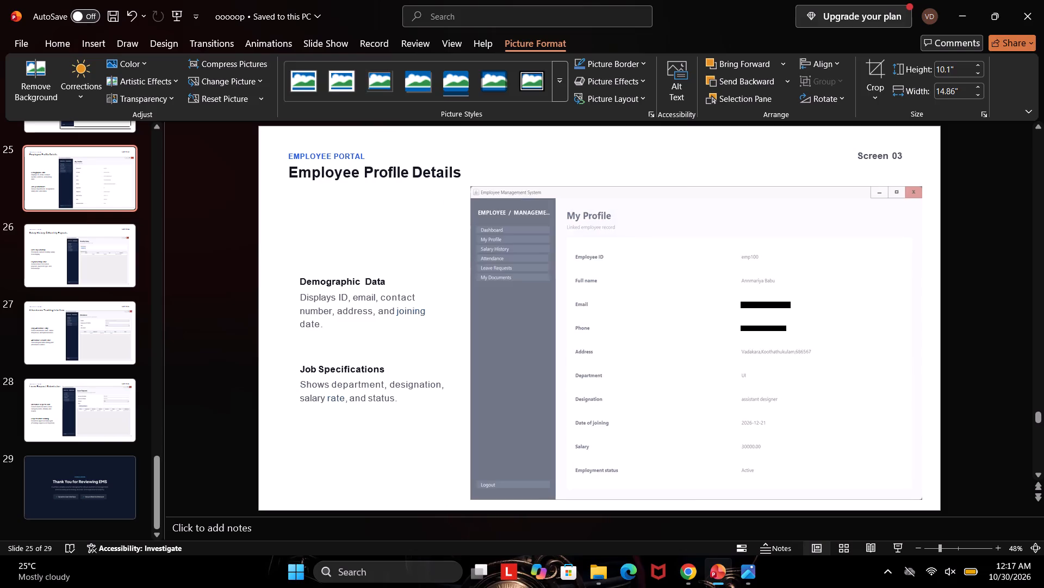
pyautogui.moveTo(918, 350); pyautogui.dragTo(900, 354)
pyautogui.moveTo(734, 349); pyautogui.dragTo(755, 344)
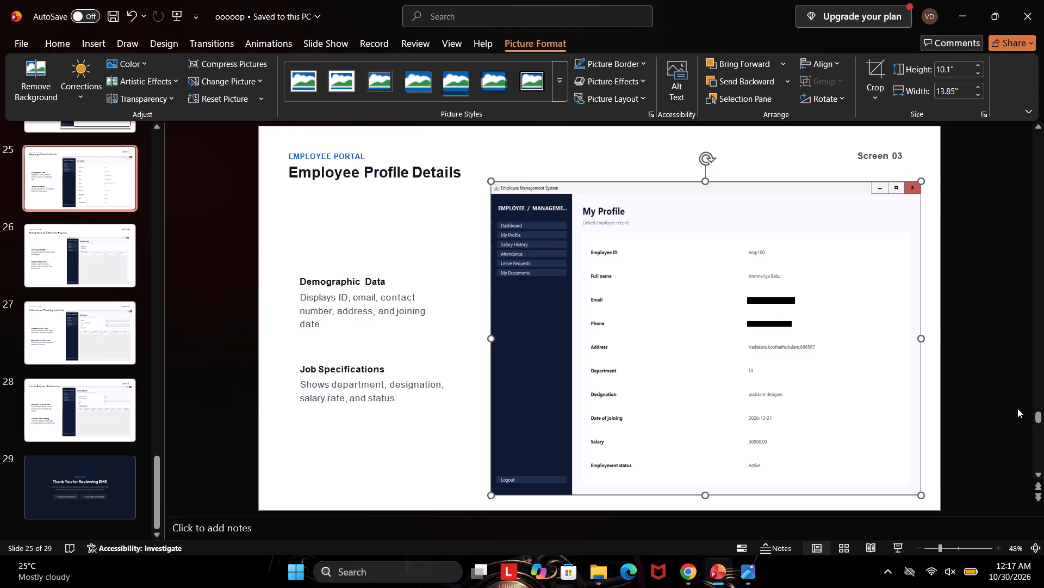
pyautogui.moveTo(812, 381); pyautogui.dragTo(815, 375)
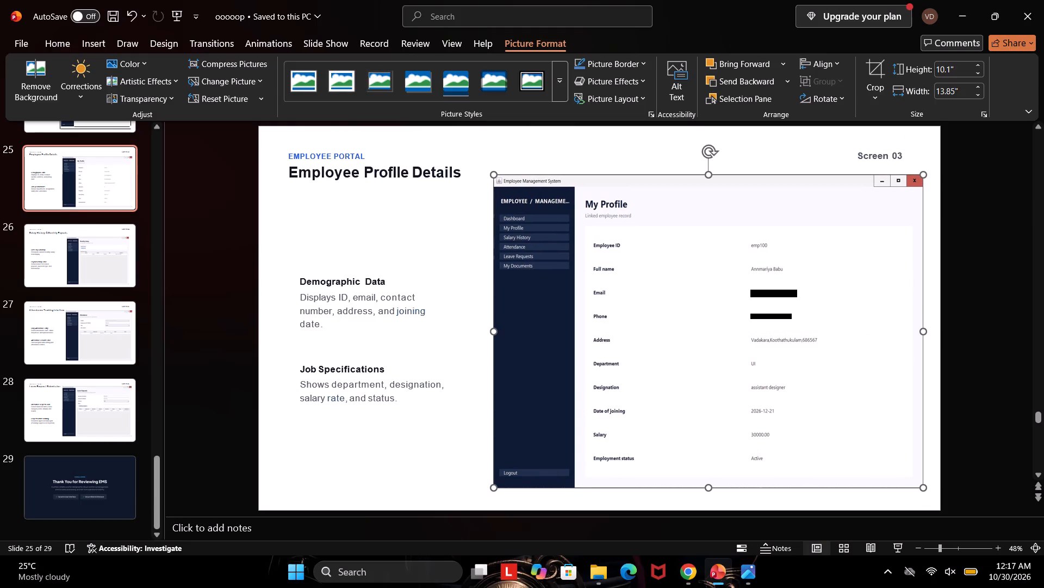
pyautogui.click(222, 206)
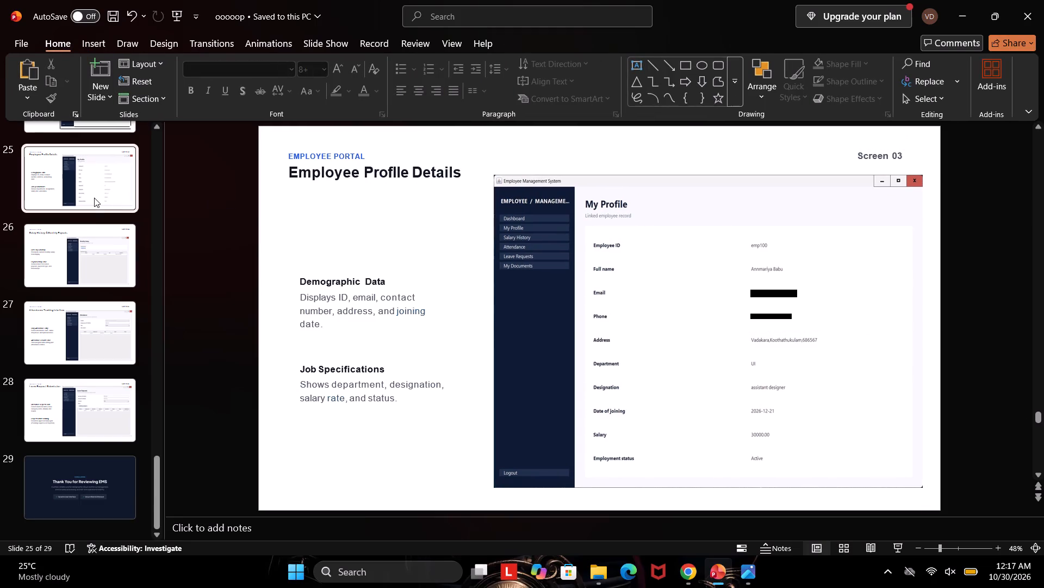
# Go to the Employee Dashboard Overview slide to examine its interface picture.
pyautogui.scroll(6, 94, 198)
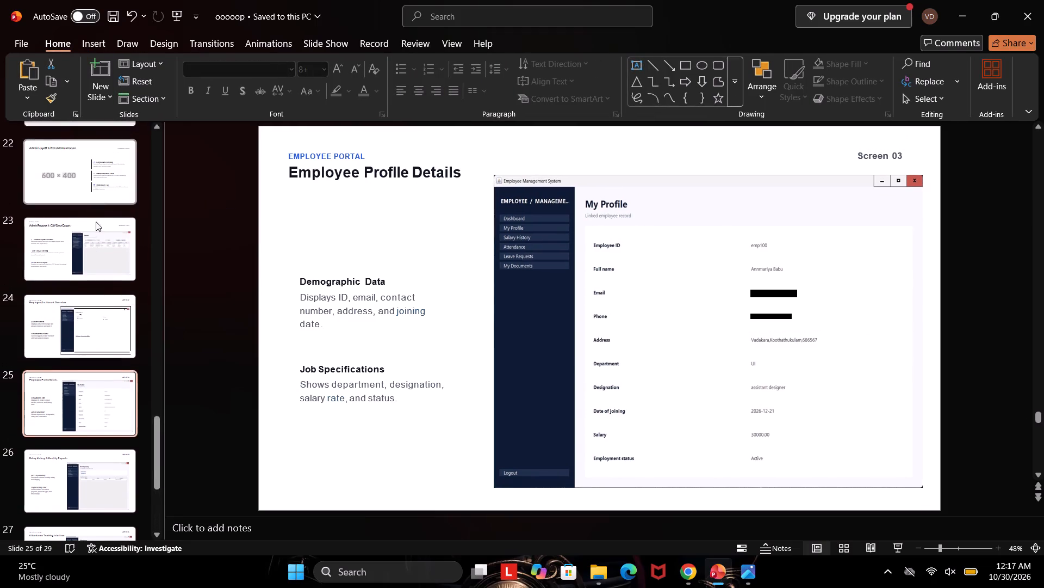
pyautogui.click(107, 324)
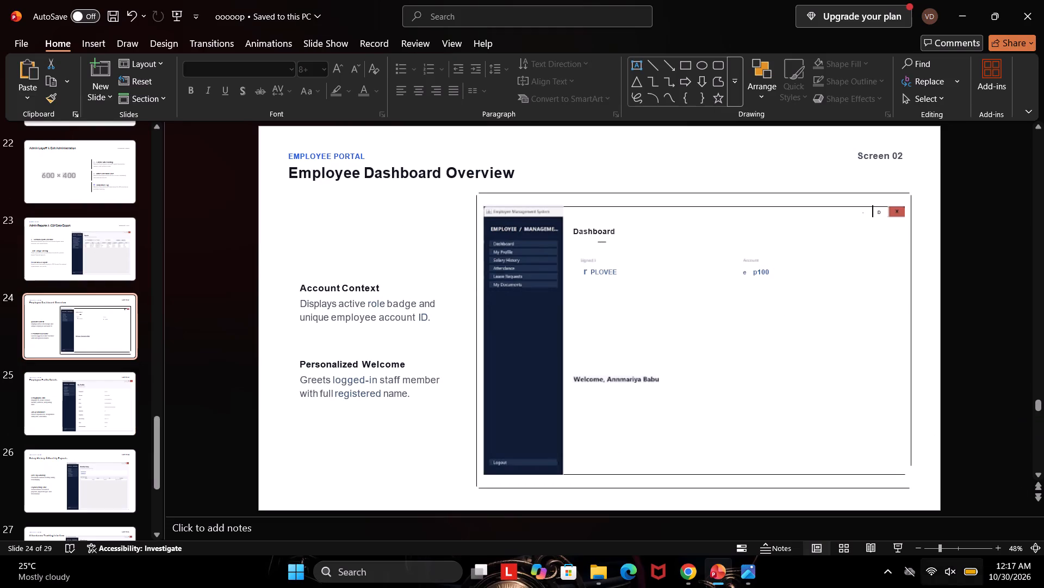
# Switch to File Explorer and delete the employee profile, sal and leve req pictures from the Pictures folder.
pyautogui.click(598, 565)
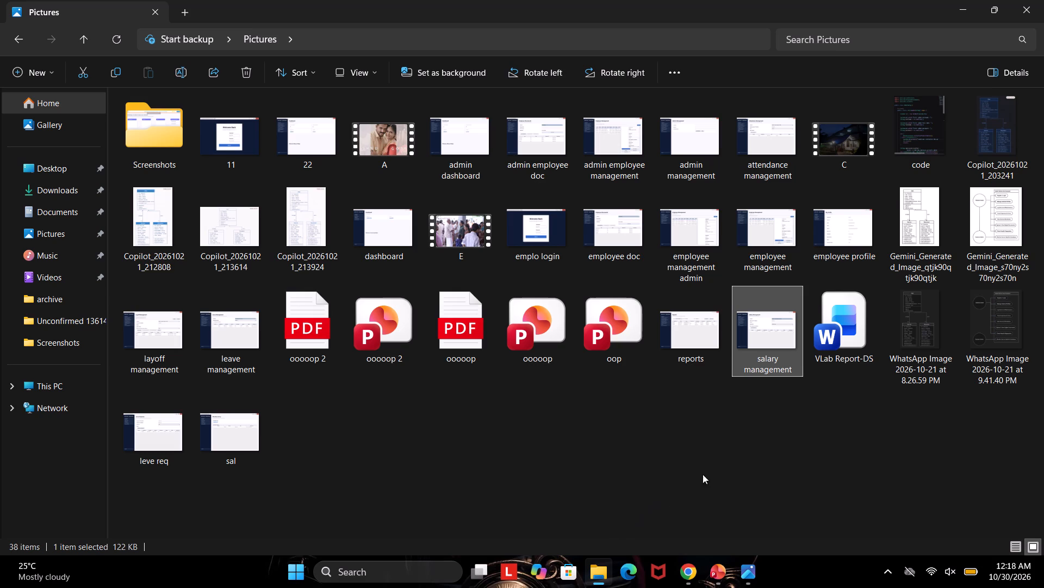
pyautogui.rightClick(861, 222)
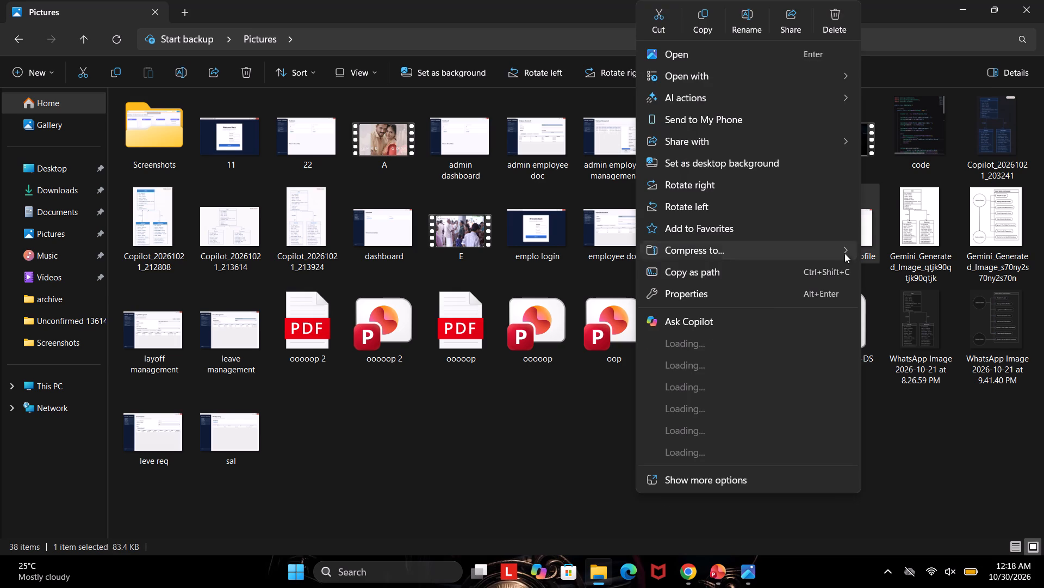
pyautogui.click(841, 28)
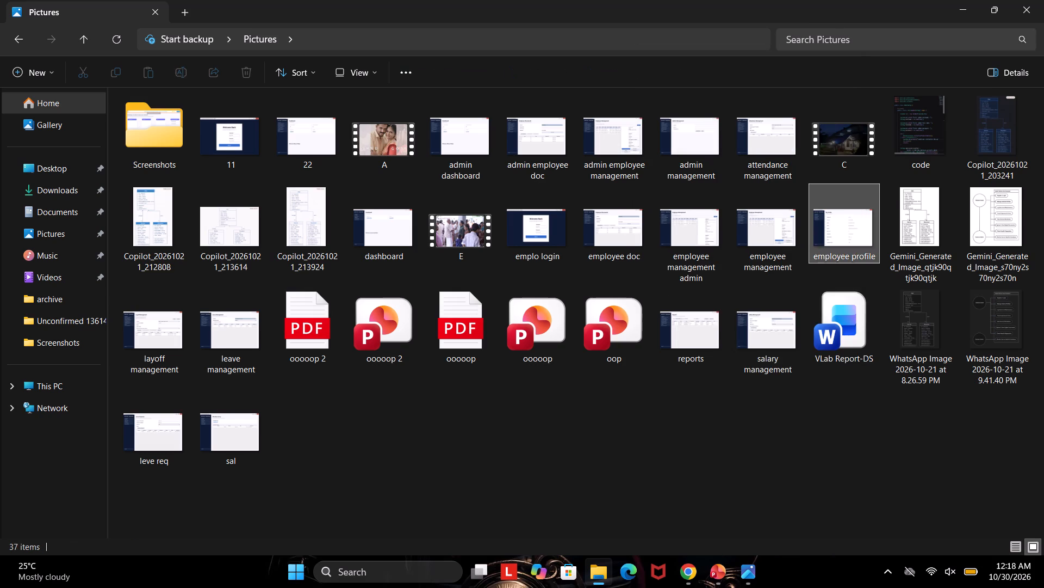
pyautogui.rightClick(165, 424)
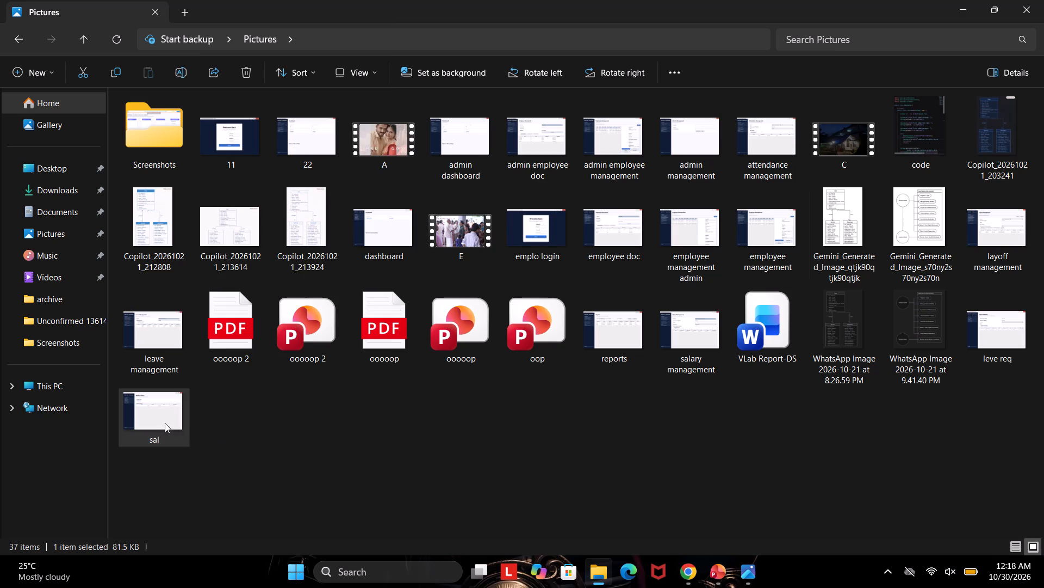
pyautogui.click(378, 15)
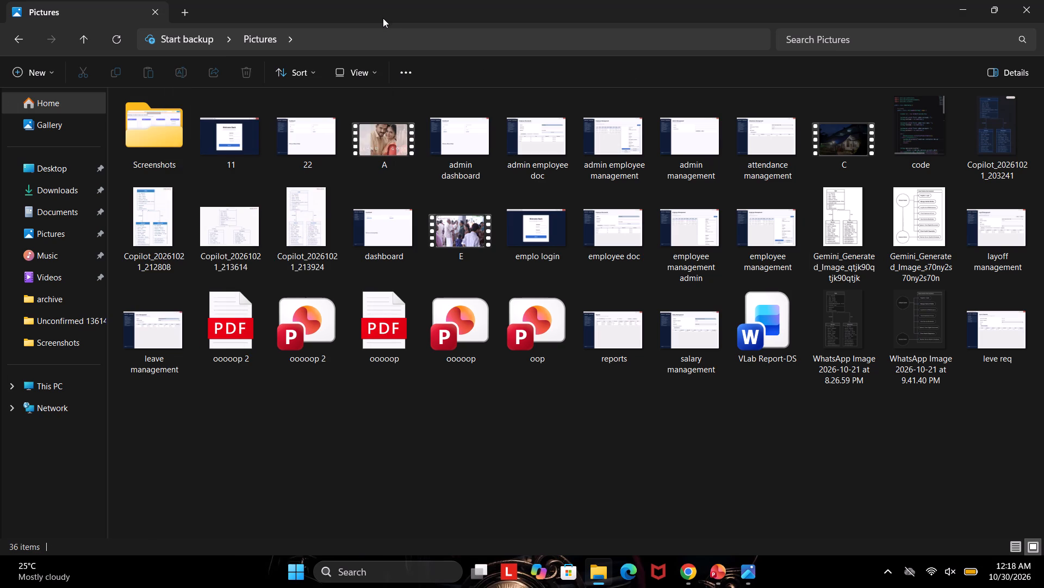
pyautogui.rightClick(1000, 350)
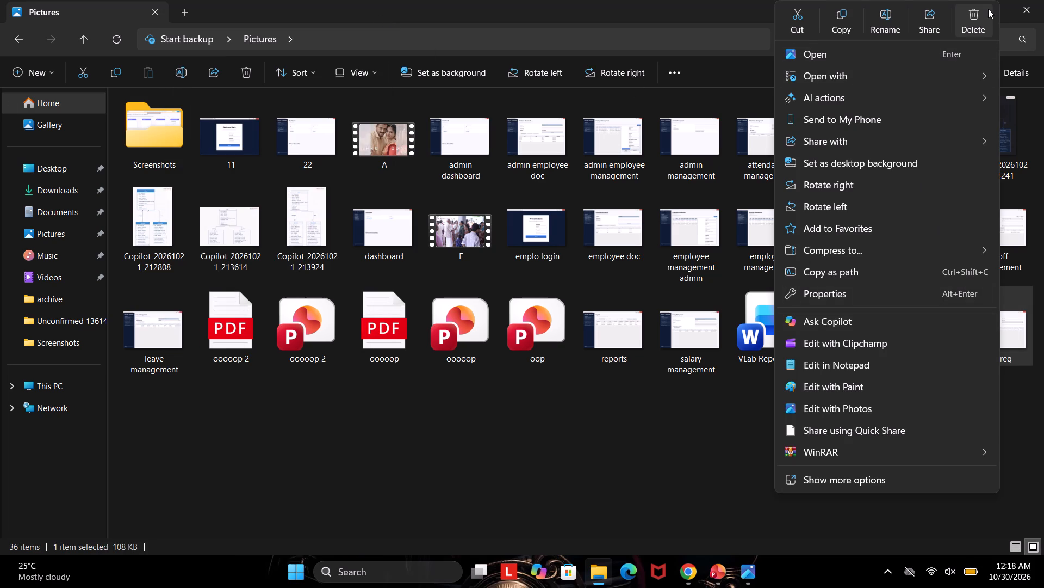
pyautogui.click(988, 9)
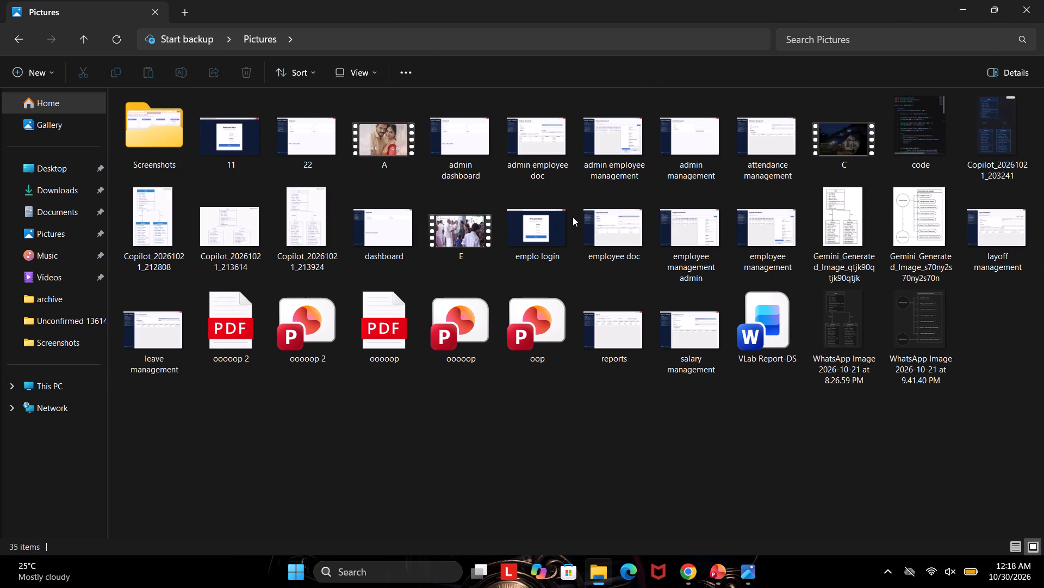
# Preview the picture named dashboard from the Pictures folder and close it again.
pyautogui.doubleClick(387, 234)
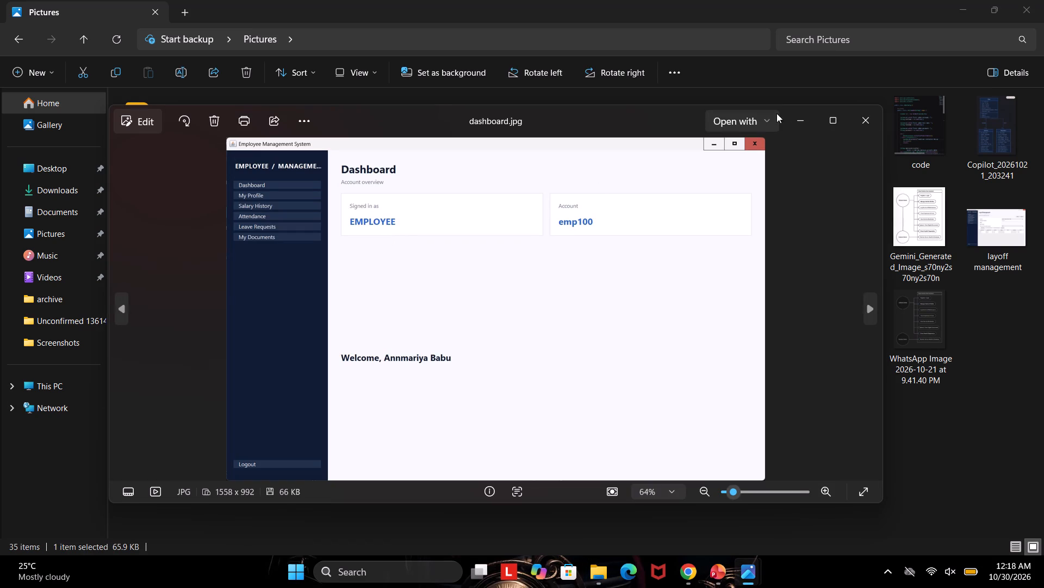
pyautogui.click(861, 112)
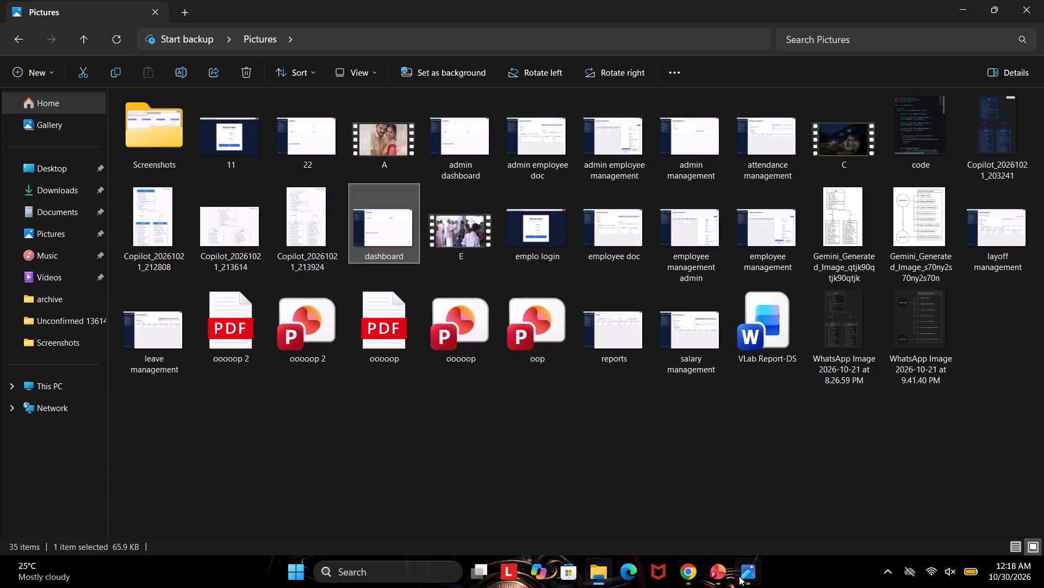
# Return to PowerPoint and delete all pieces and frame lines of the broken interface picture on the Employee Dashboard Overview slide.
pyautogui.click(722, 574)
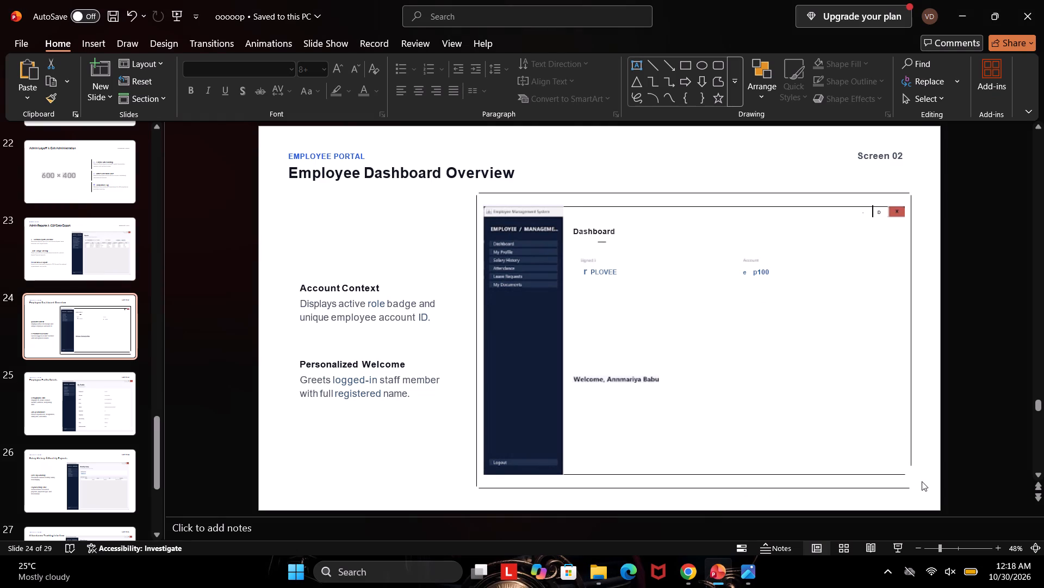
pyautogui.moveTo(921, 481); pyautogui.dragTo(472, 188)
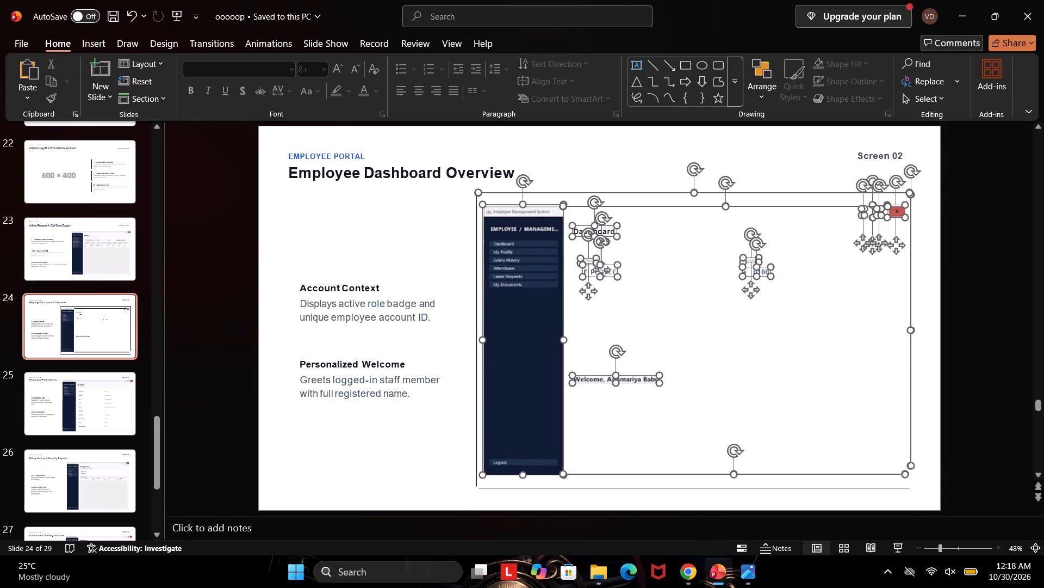
pyautogui.press('BackSpace')
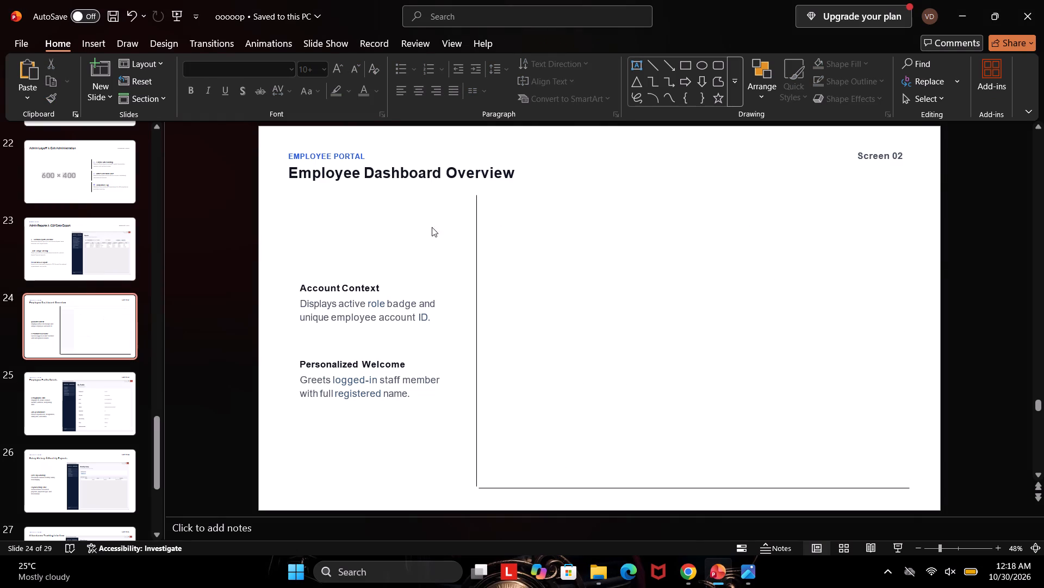
pyautogui.moveTo(438, 213); pyautogui.dragTo(917, 495)
pyautogui.press('BackSpace')
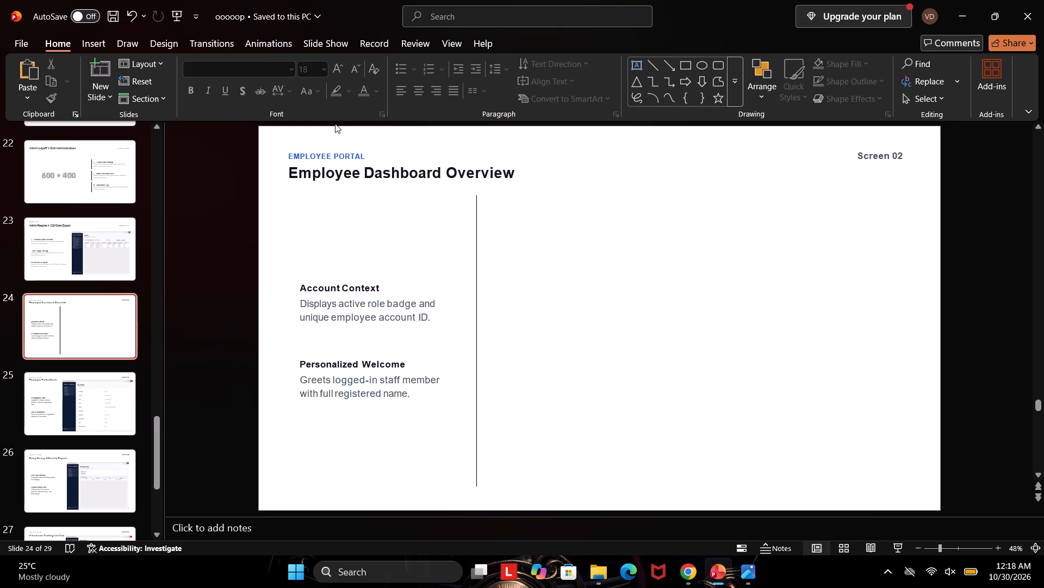
pyautogui.moveTo(463, 194); pyautogui.dragTo(538, 382)
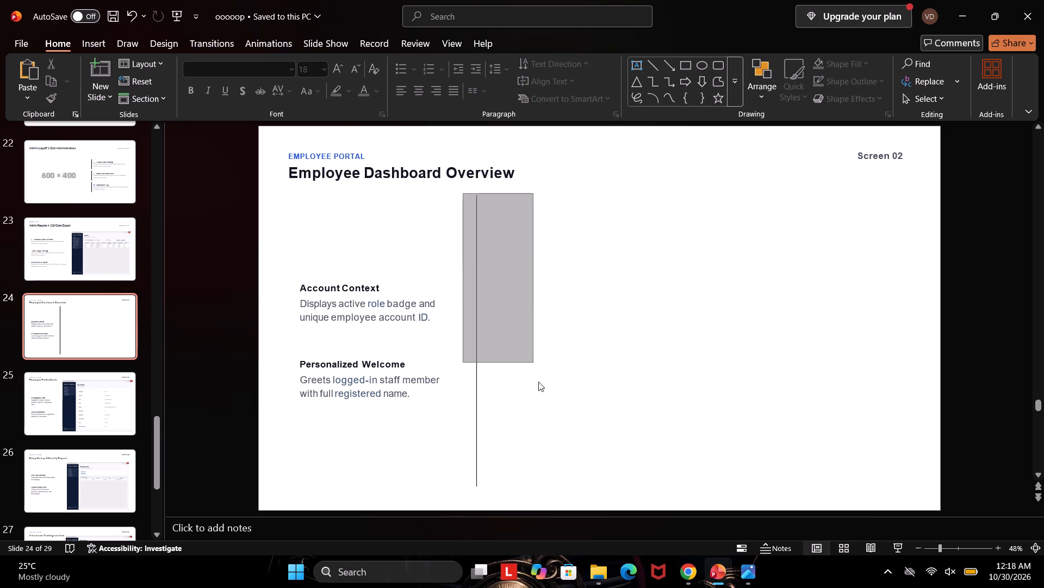
pyautogui.moveTo(538, 382); pyautogui.dragTo(544, 495)
pyautogui.press('BackSpace')
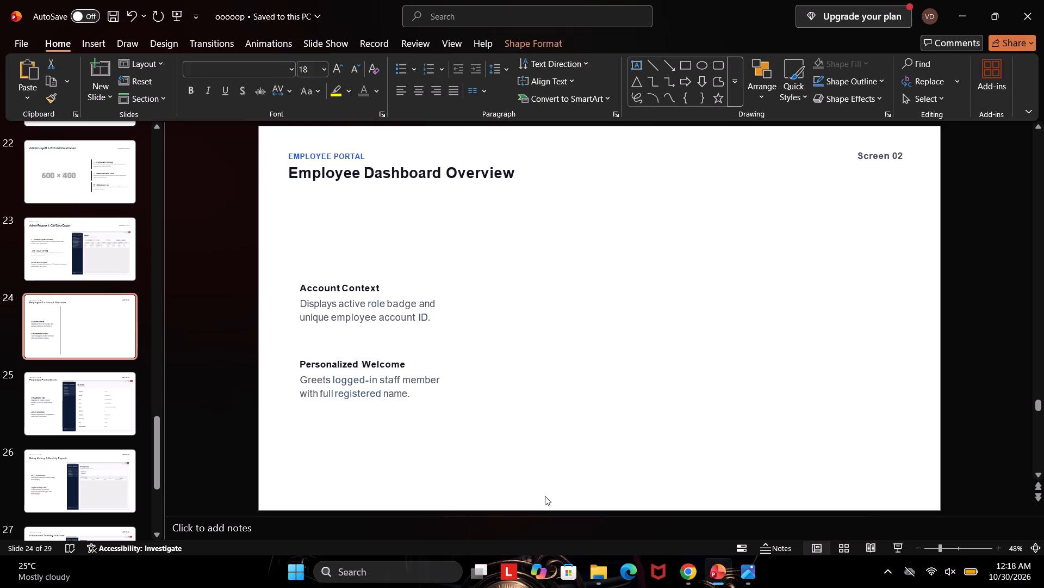
# Insert the picture named dashboard from the Pictures folder on the Employee Dashboard Overview slide.
pyautogui.click(92, 42)
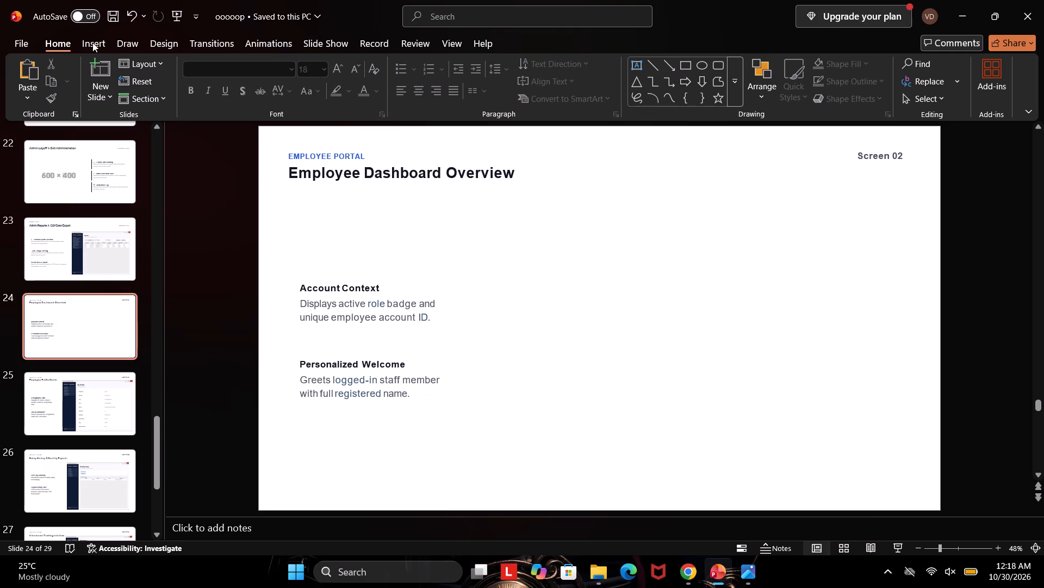
pyautogui.click(116, 87)
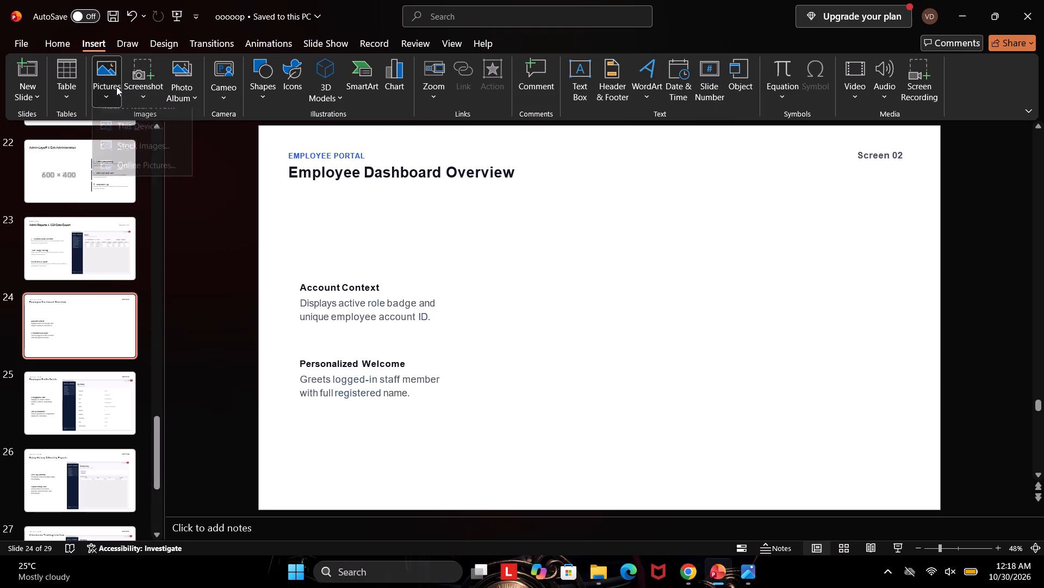
pyautogui.click(131, 138)
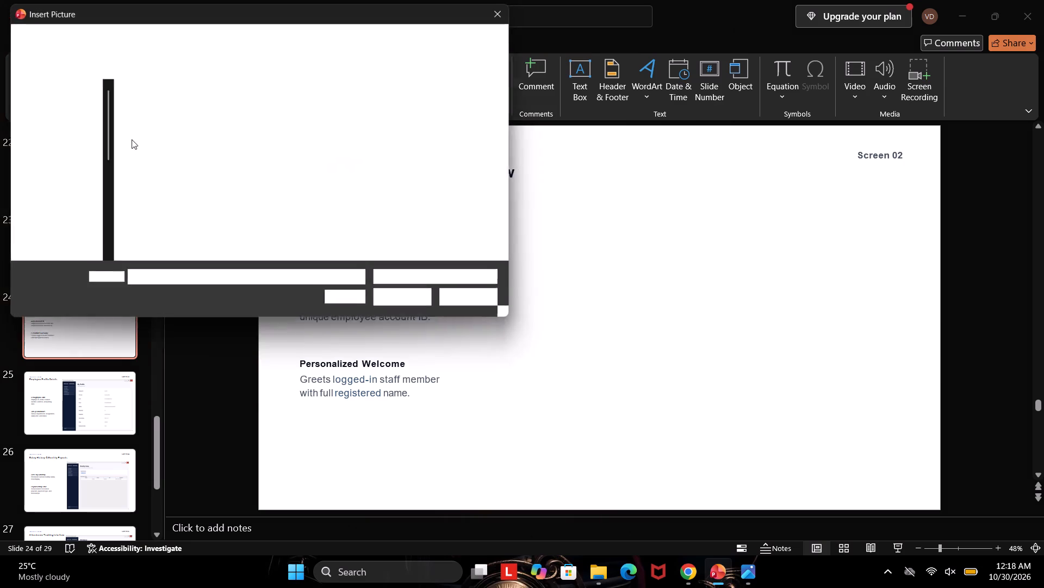
pyautogui.scroll(-2, 267, 173)
pyautogui.click(386, 207)
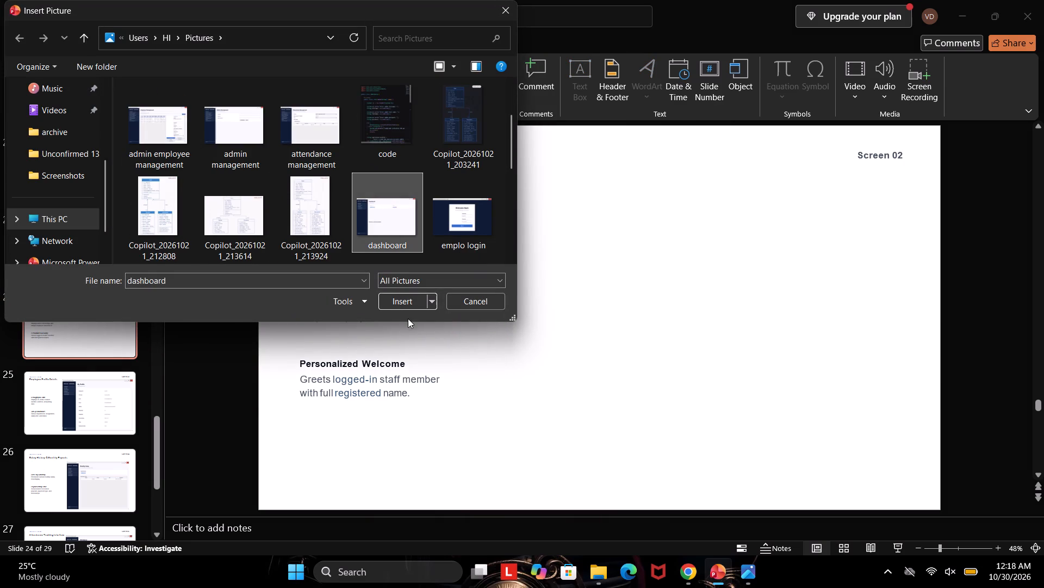
pyautogui.click(411, 304)
# Position the dashboard picture beside the text on the Employee Dashboard Overview slide and shrink it to about 9.6 by 15.1 inches, clearing title and text.
pyautogui.moveTo(664, 290); pyautogui.dragTo(744, 308)
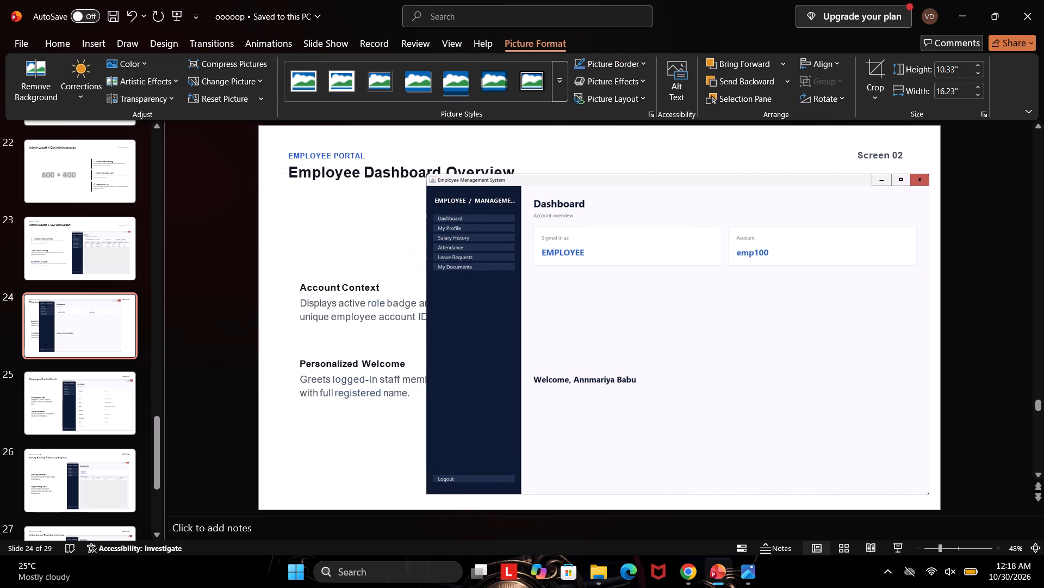
pyautogui.moveTo(744, 308); pyautogui.dragTo(738, 310)
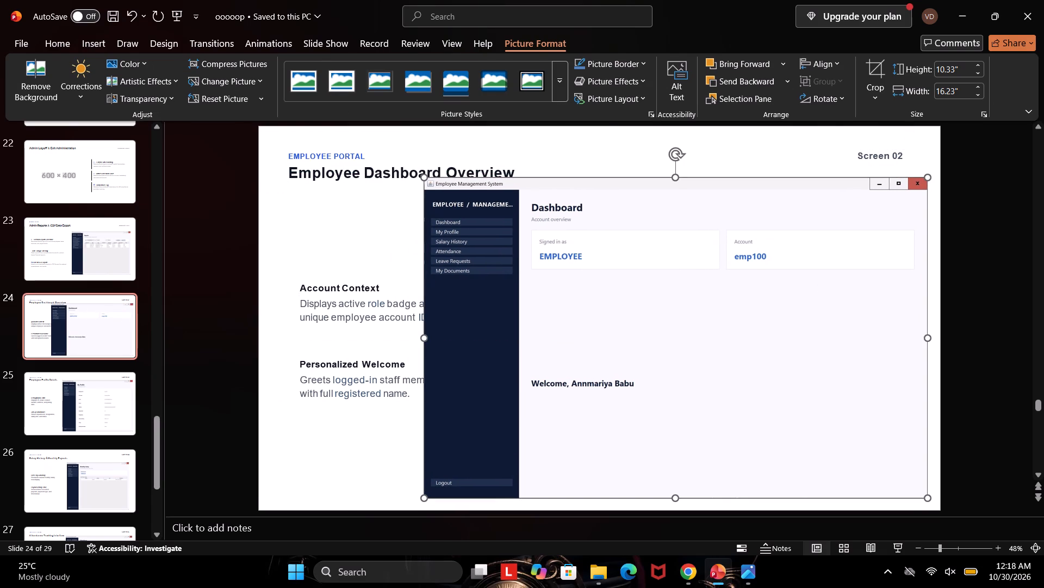
pyautogui.moveTo(424, 179); pyautogui.dragTo(441, 195)
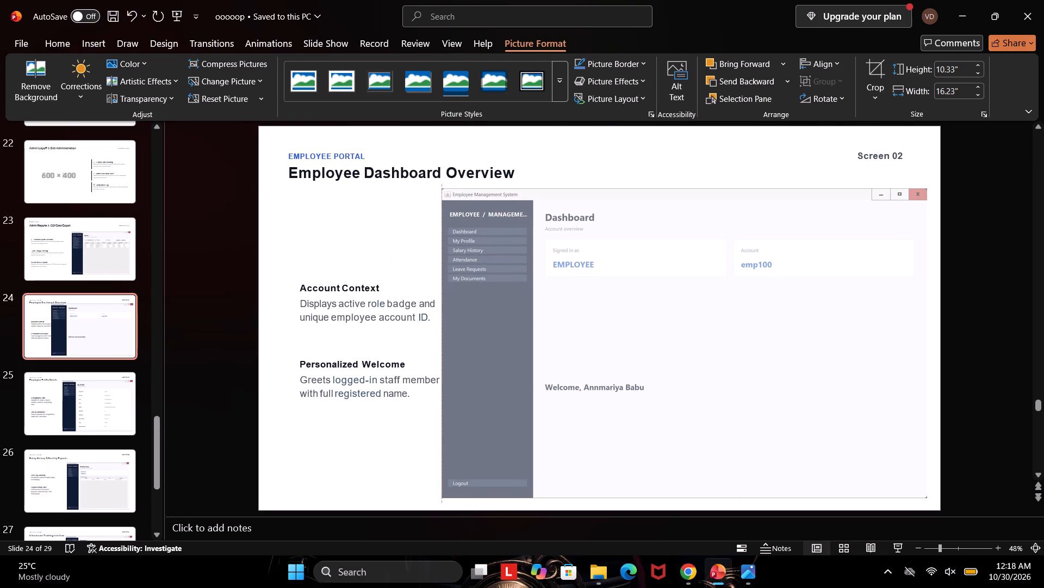
pyautogui.moveTo(441, 195); pyautogui.dragTo(448, 199)
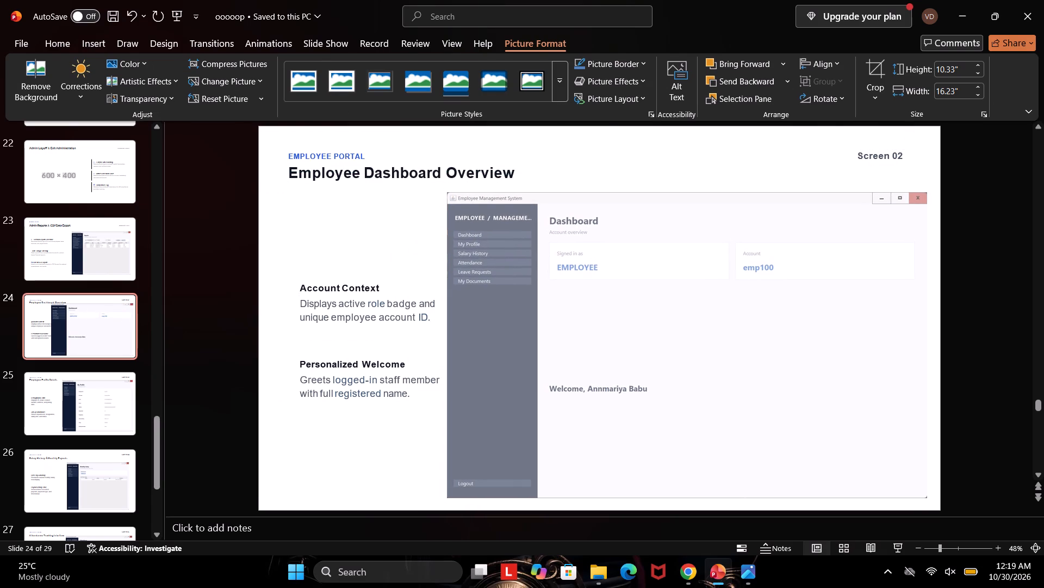
pyautogui.moveTo(448, 199); pyautogui.dragTo(452, 201)
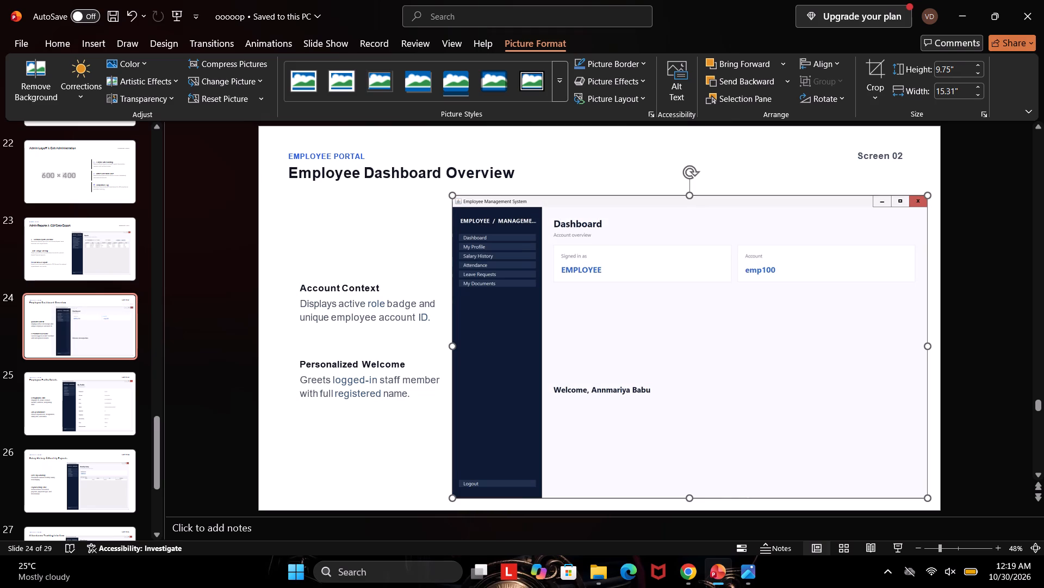
pyautogui.moveTo(452, 195); pyautogui.dragTo(470, 199)
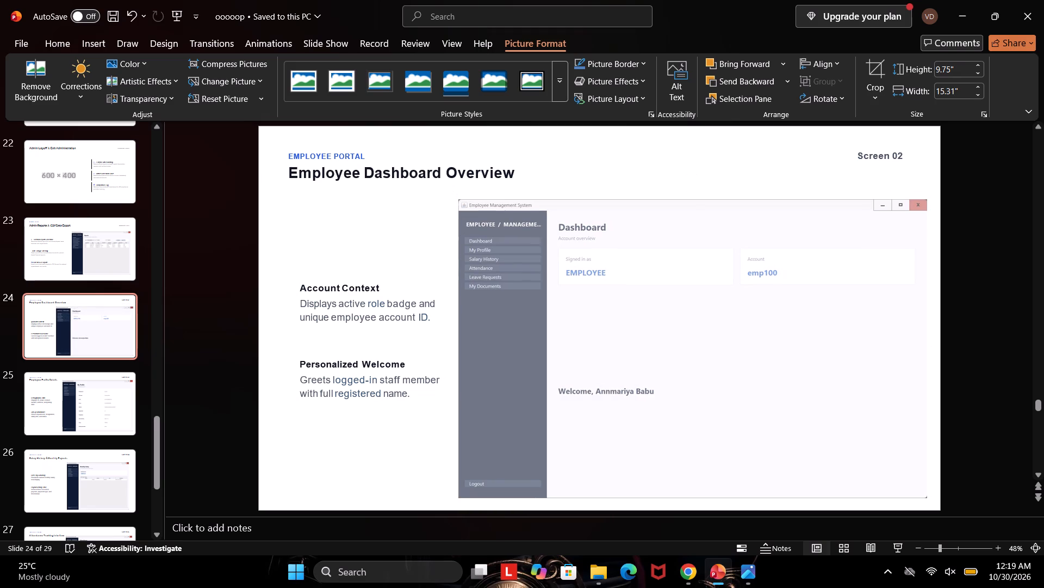
pyautogui.moveTo(470, 199); pyautogui.dragTo(470, 198)
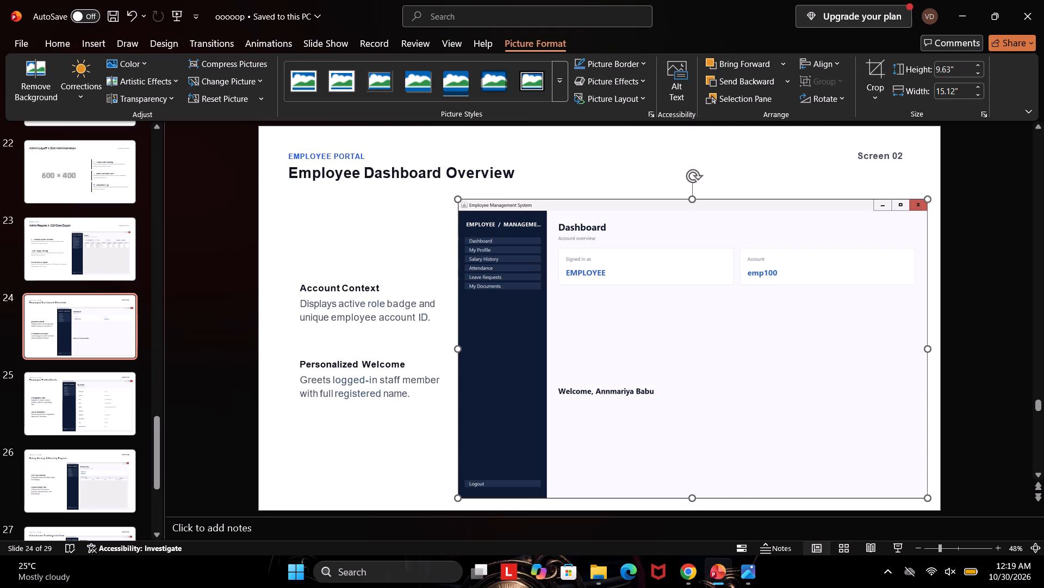
pyautogui.click(563, 155)
# Check the Admin Reports & CSV Data Export slide and go back to the Admin Layoff & Exit Administration slide.
pyautogui.click(72, 238)
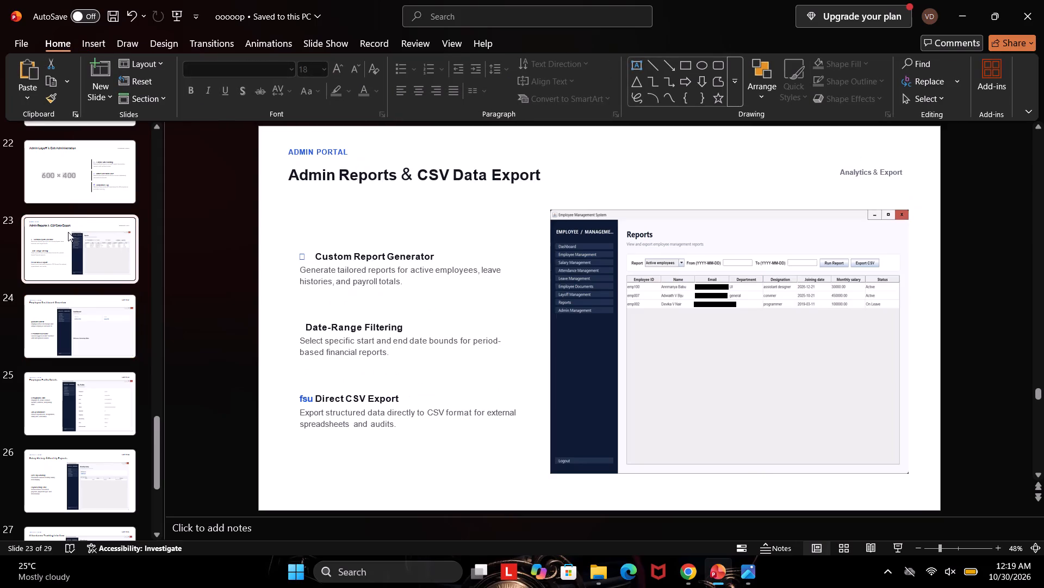
pyautogui.click(78, 178)
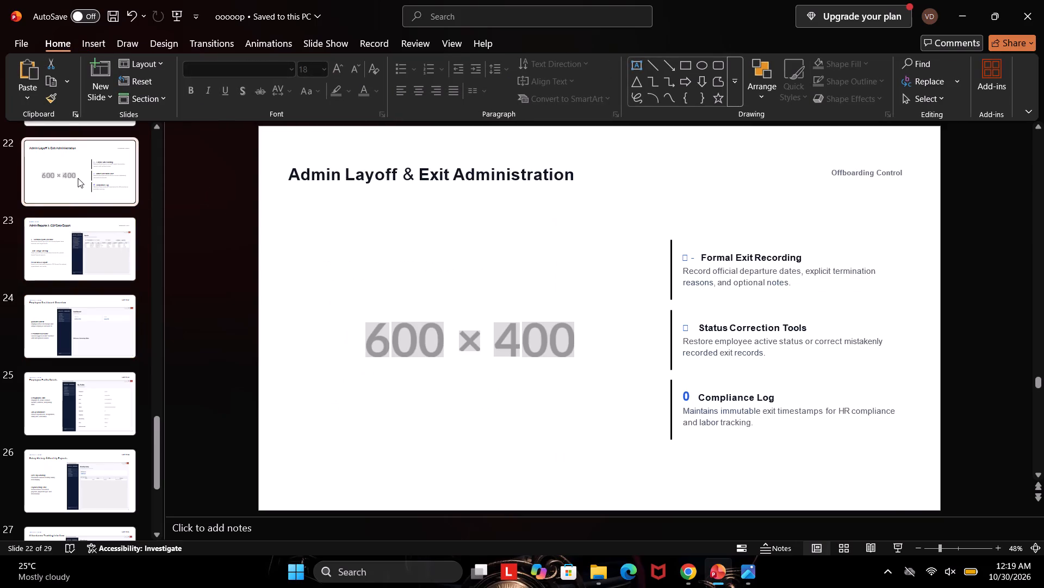
# Switch to File Explorer and bring up the Pictures folder holding the employee management system screenshots.
pyautogui.scroll(3, 78, 169)
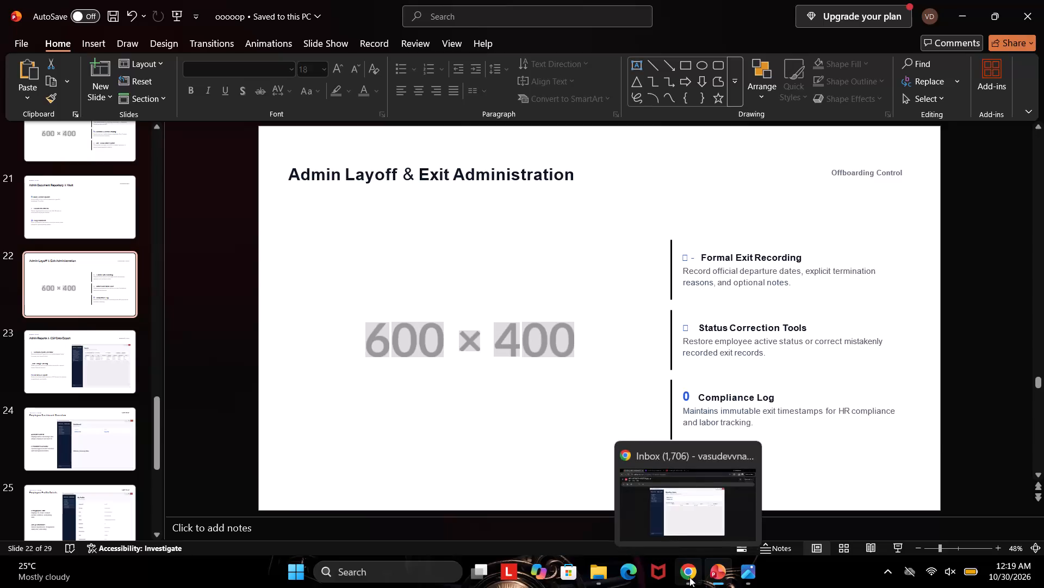
pyautogui.click(598, 568)
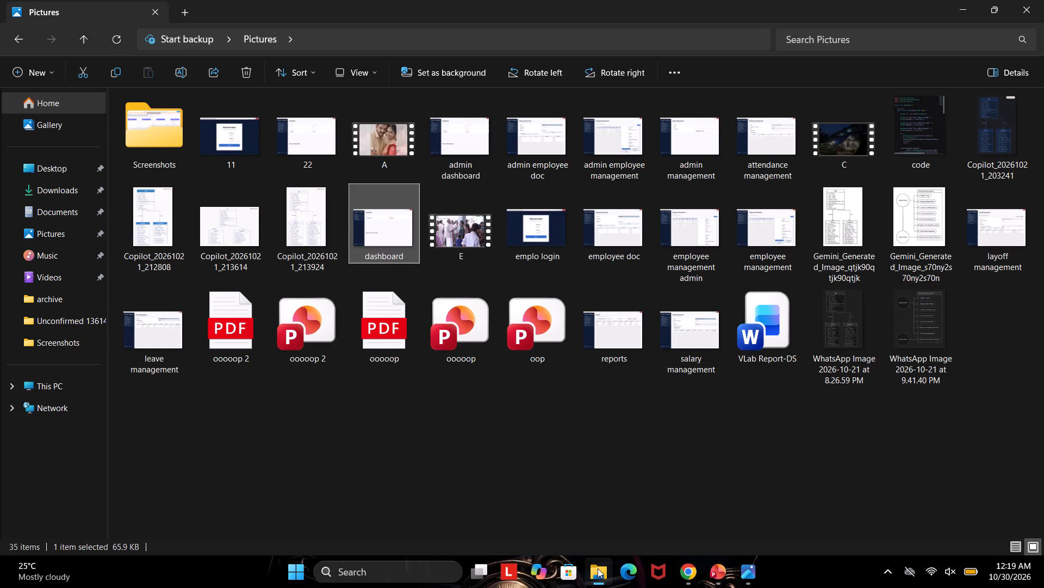
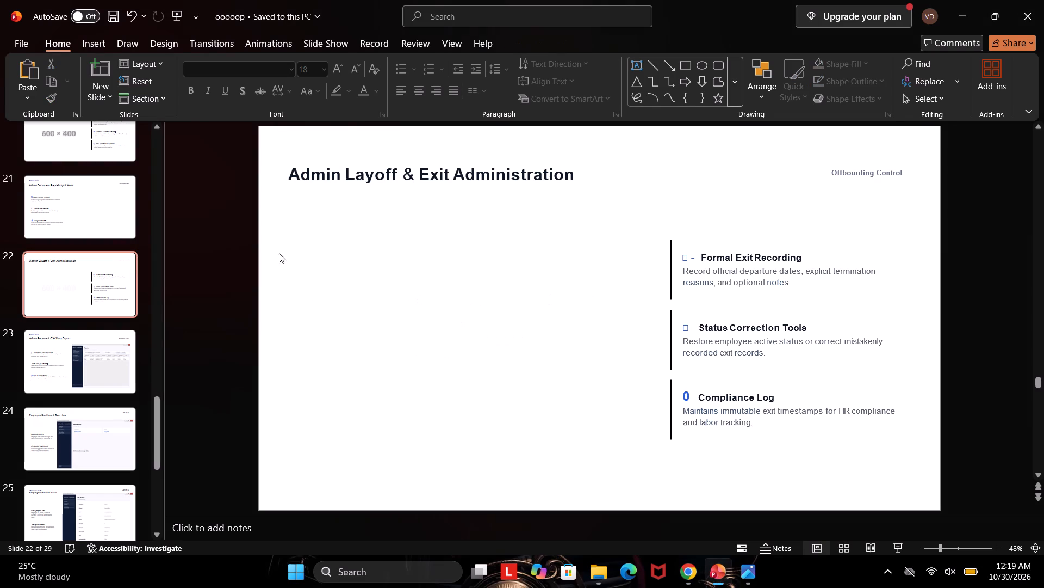
# Insert the picture named layoff management from the Pictures folder on the Admin Layoff & Exit Administration slide.
pyautogui.click(91, 43)
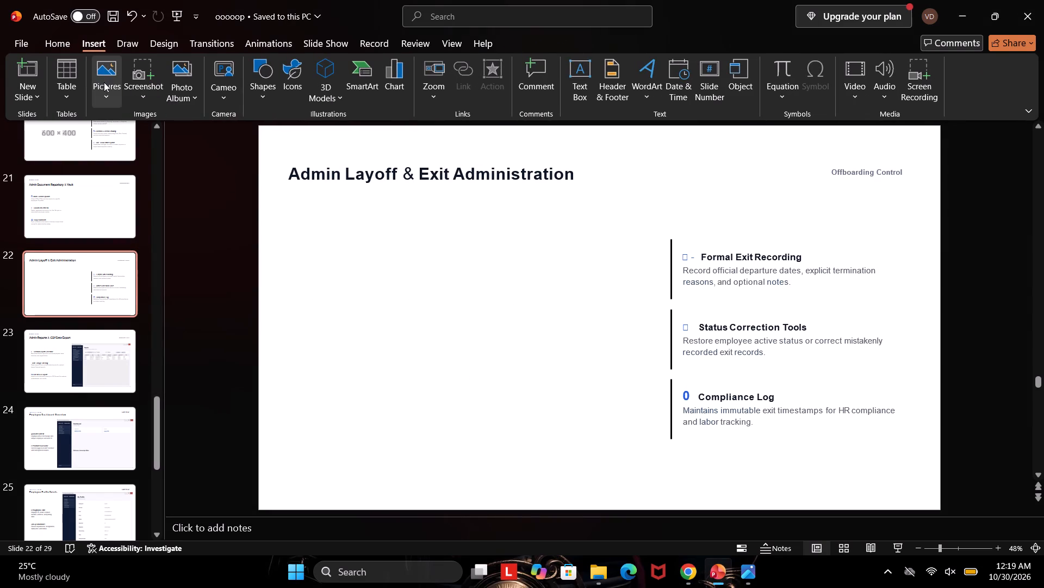
pyautogui.click(104, 86)
pyautogui.click(139, 135)
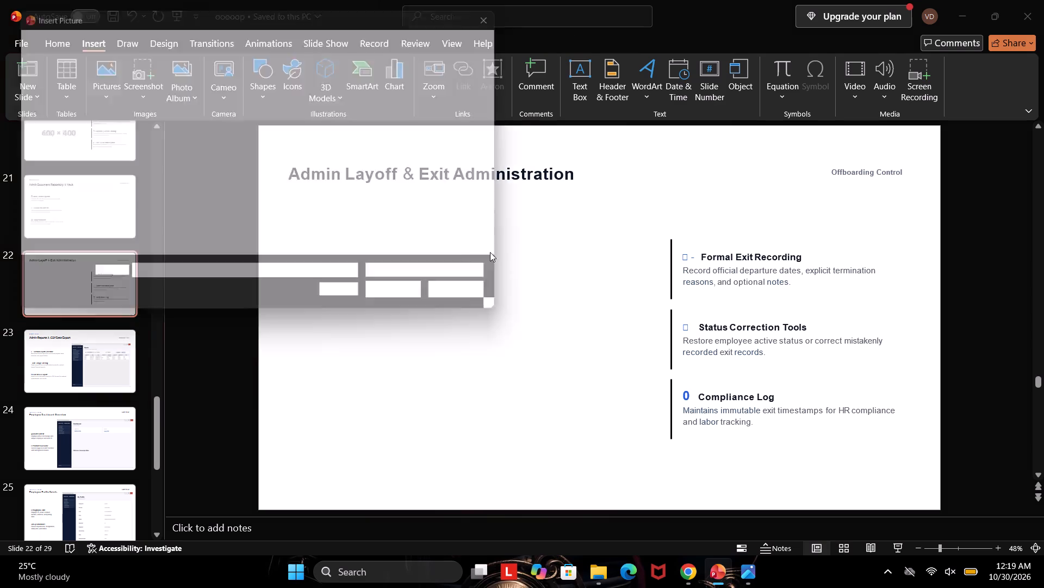
pyautogui.scroll(-3, 340, 153)
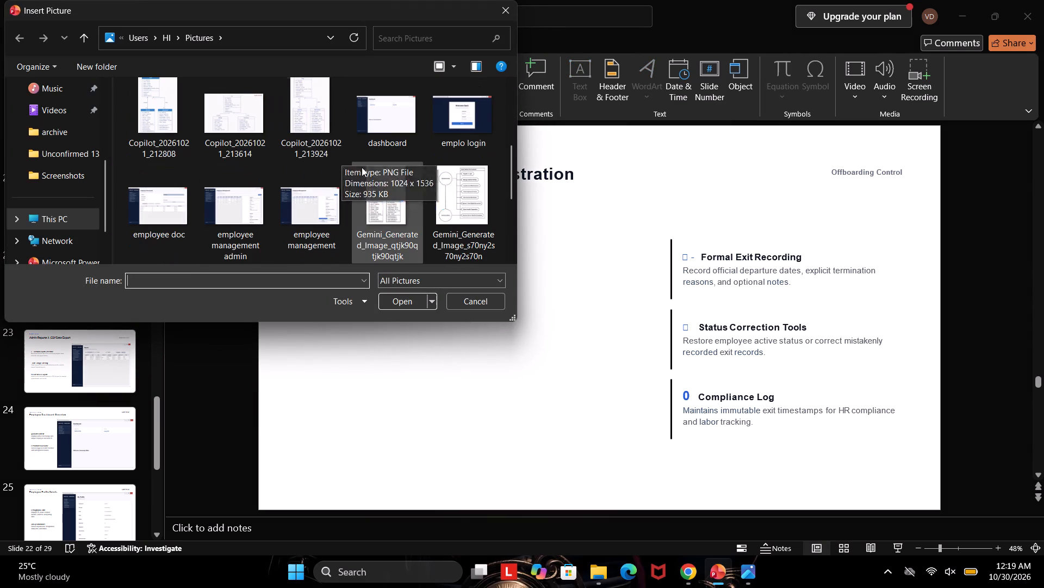
pyautogui.scroll(2, 484, 188)
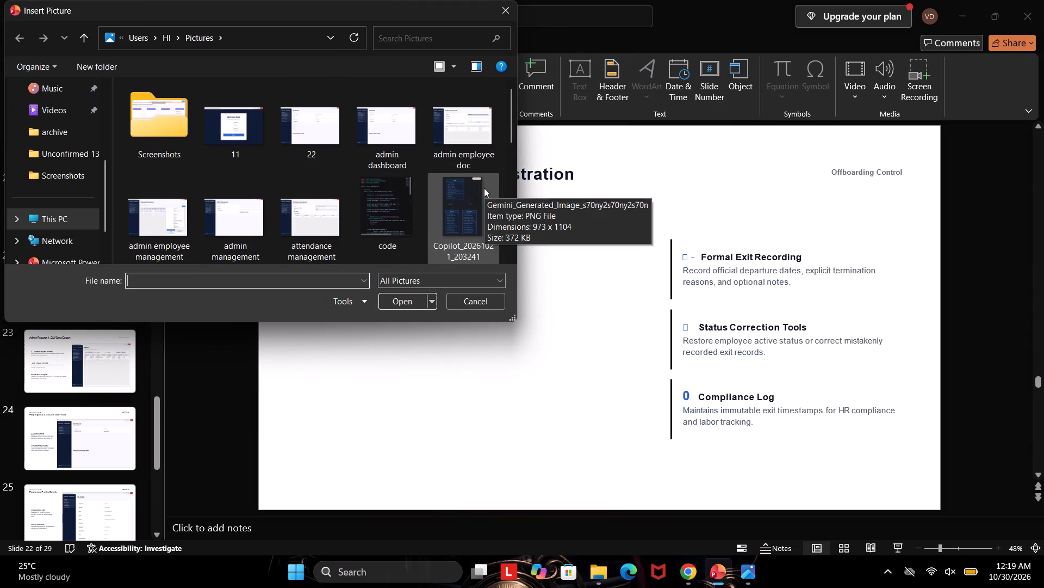
pyautogui.scroll(1, 484, 188)
pyautogui.scroll(-4, 484, 188)
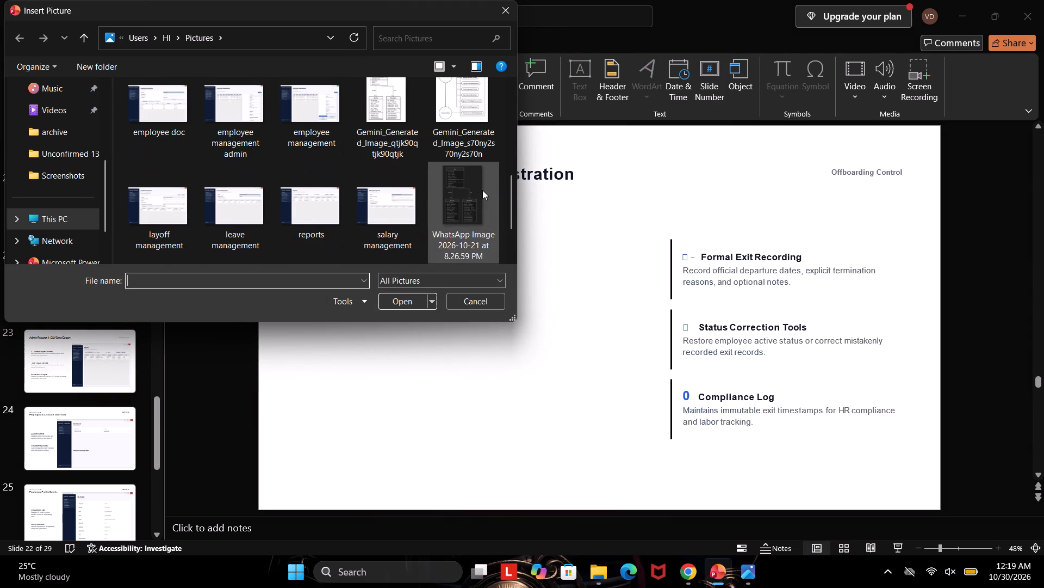
pyautogui.click(170, 218)
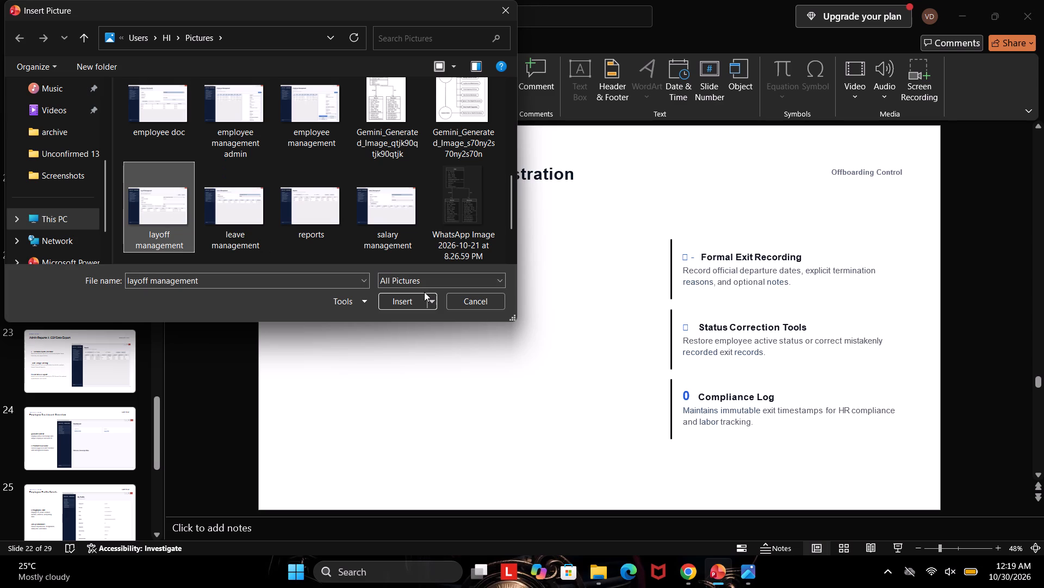
pyautogui.click(414, 303)
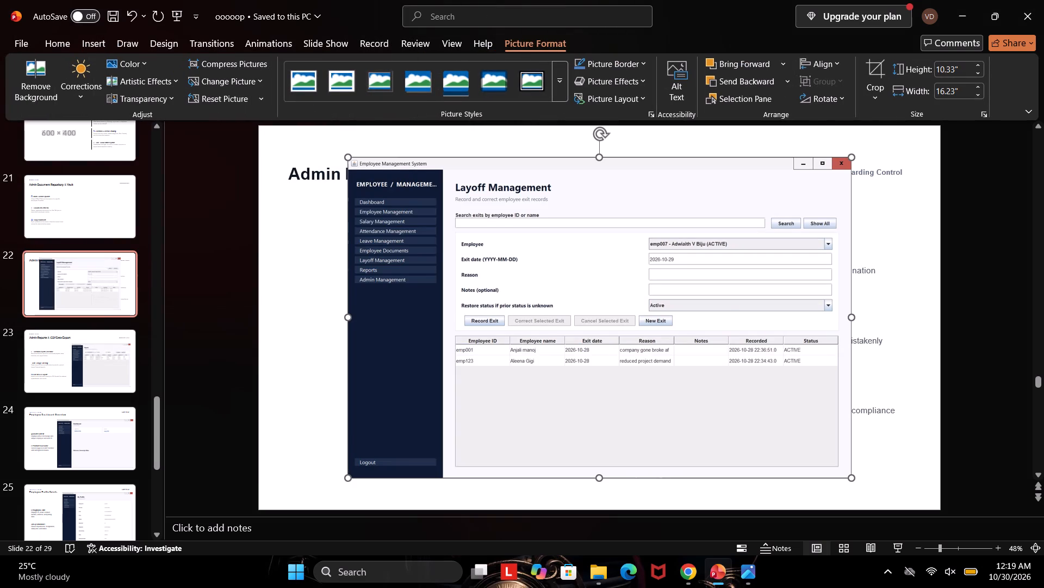
# Shrink the Layoff Management picture to about 8.15 by 12.79 inches and place it beside the text, below the title, on the Admin Layoff & Exit Administration slide.
pyautogui.moveTo(558, 298); pyautogui.dragTo(482, 323)
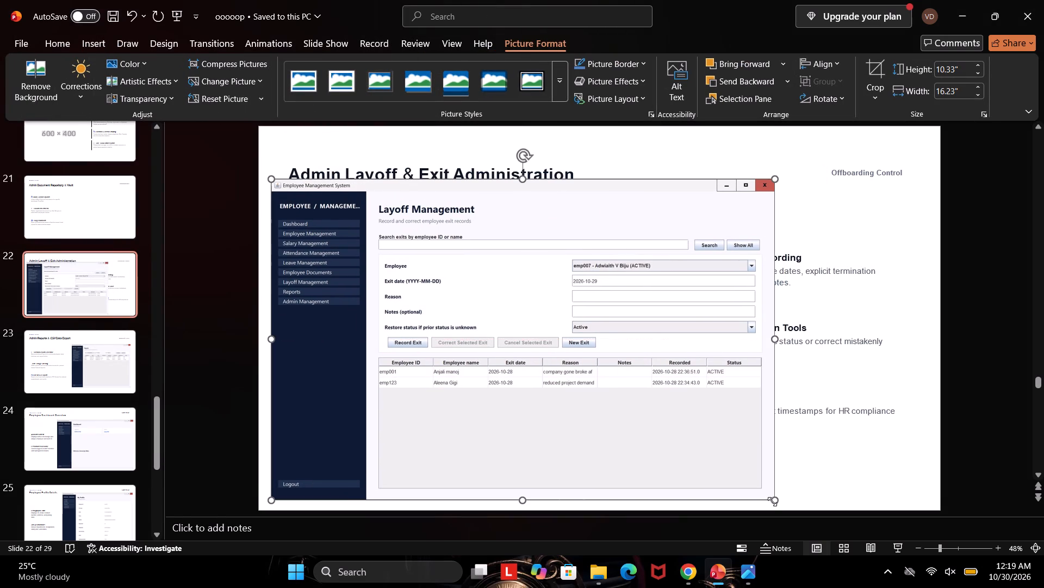
pyautogui.moveTo(775, 499); pyautogui.dragTo(624, 447)
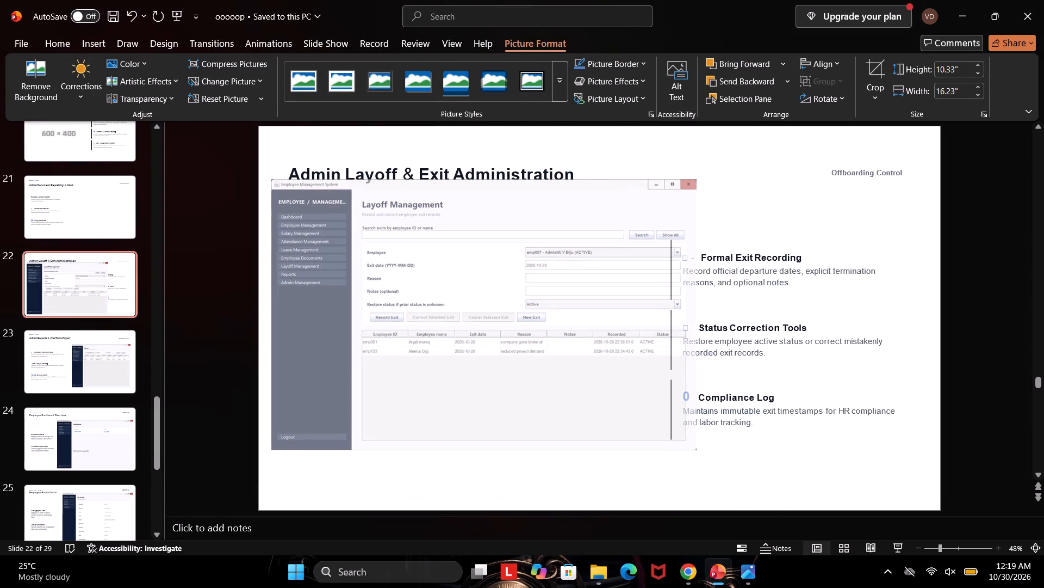
pyautogui.moveTo(624, 447); pyautogui.dragTo(604, 433)
pyautogui.moveTo(549, 332); pyautogui.dragTo(544, 358)
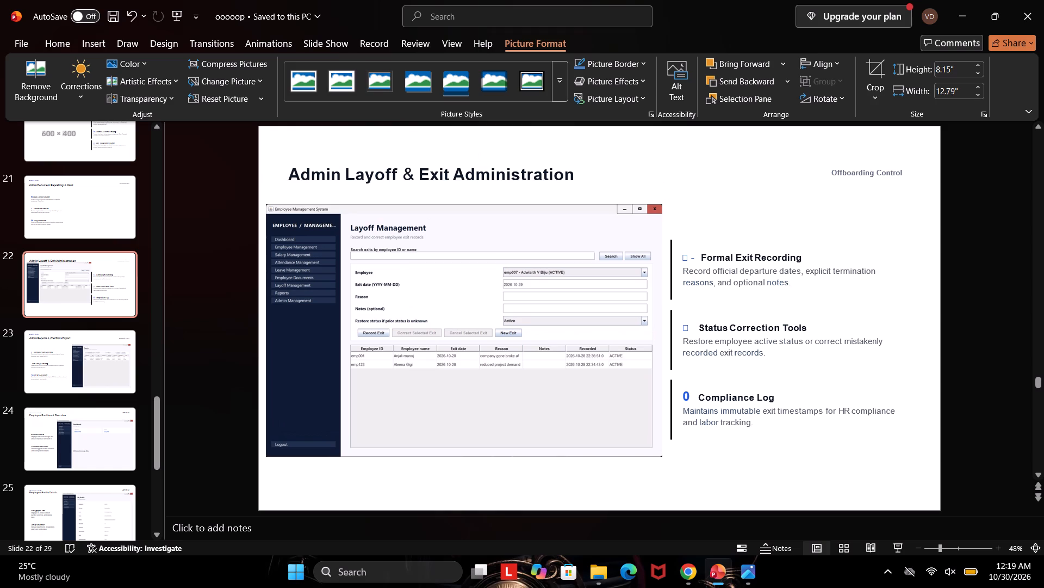
pyautogui.moveTo(544, 358); pyautogui.dragTo(544, 366)
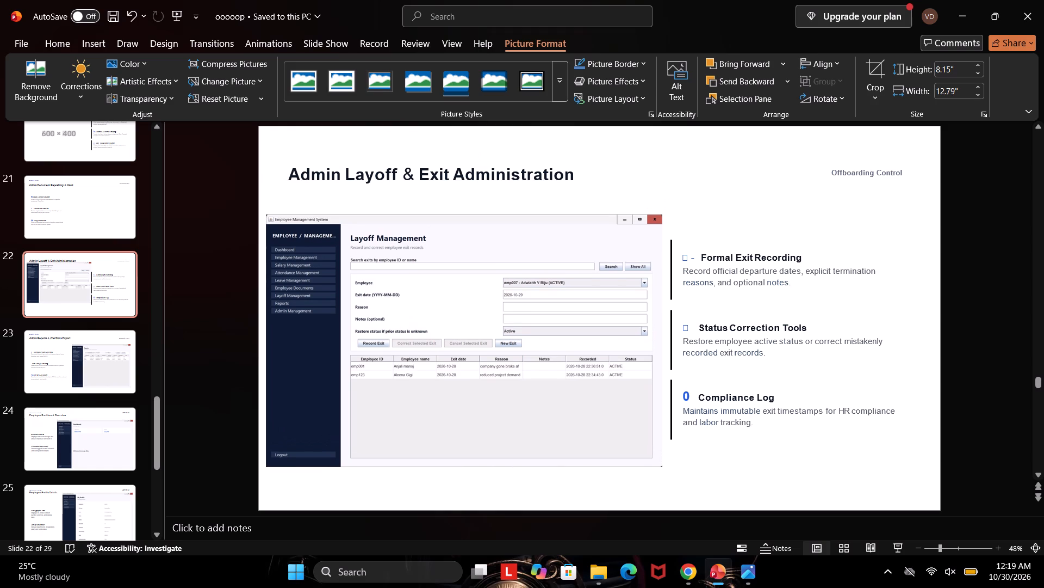
pyautogui.moveTo(544, 366); pyautogui.dragTo(544, 370)
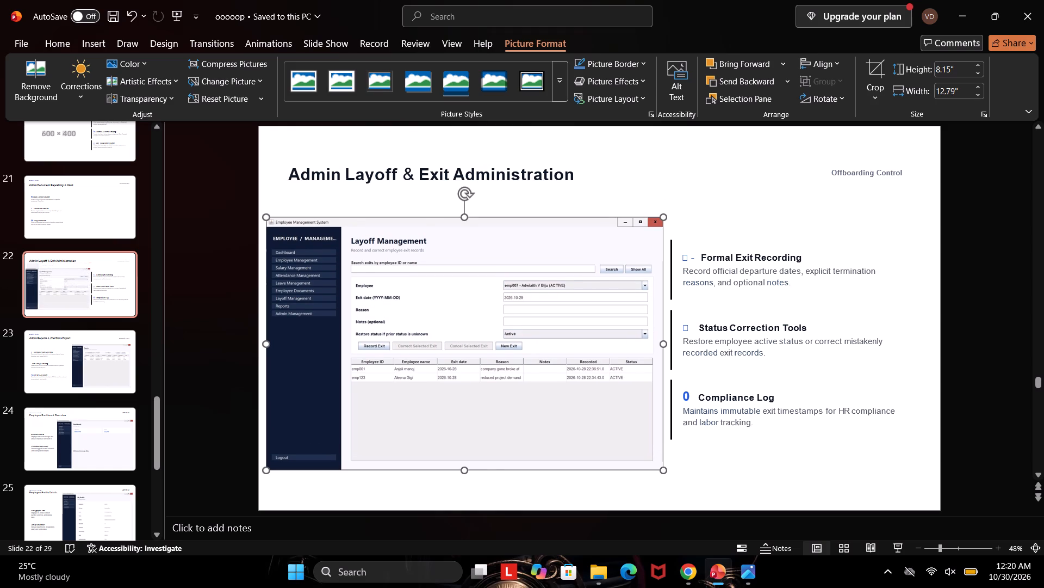
pyautogui.click(725, 171)
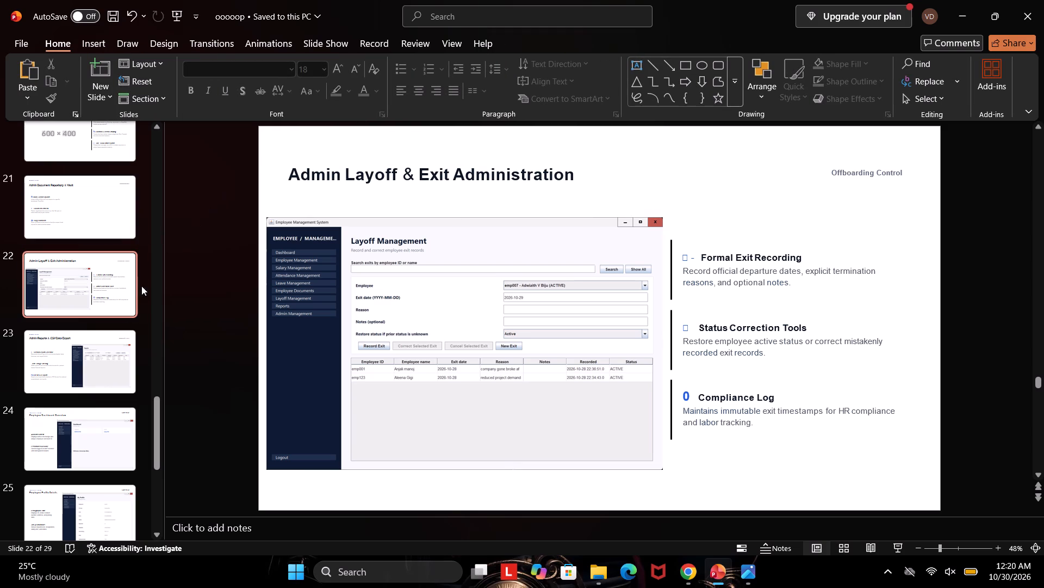
# Go to the Admin Document Repository & Vault slide, preview the admin employee doc picture from the Pictures folder, and return to PowerPoint.
pyautogui.click(96, 347)
pyautogui.click(76, 273)
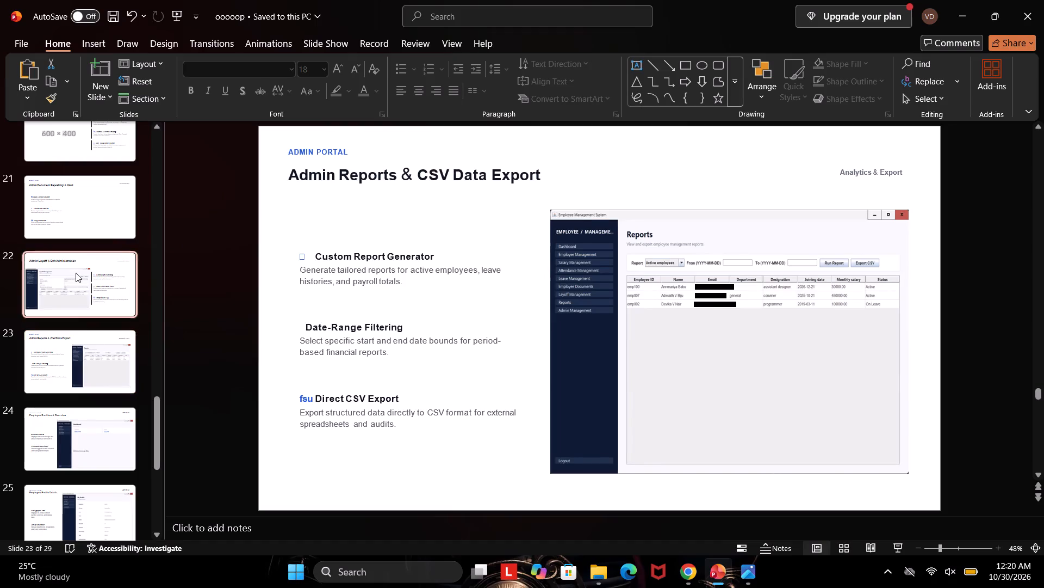
pyautogui.click(86, 214)
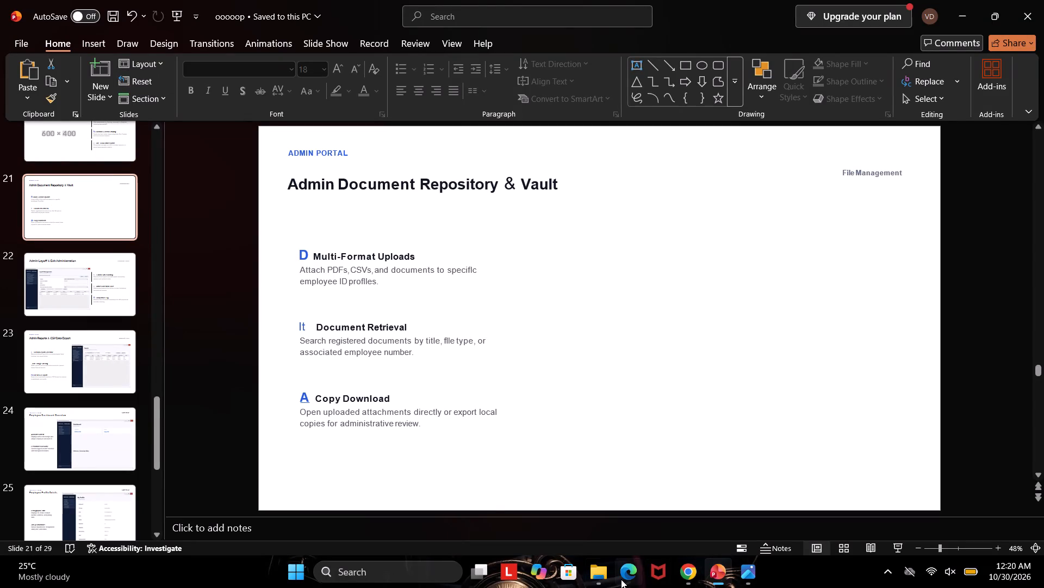
pyautogui.click(604, 572)
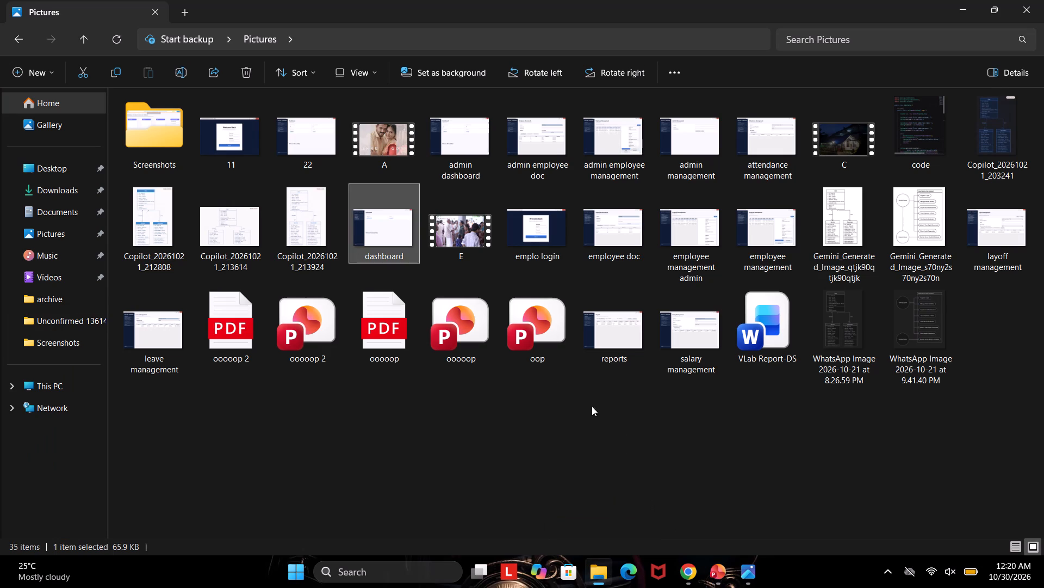
pyautogui.click(708, 572)
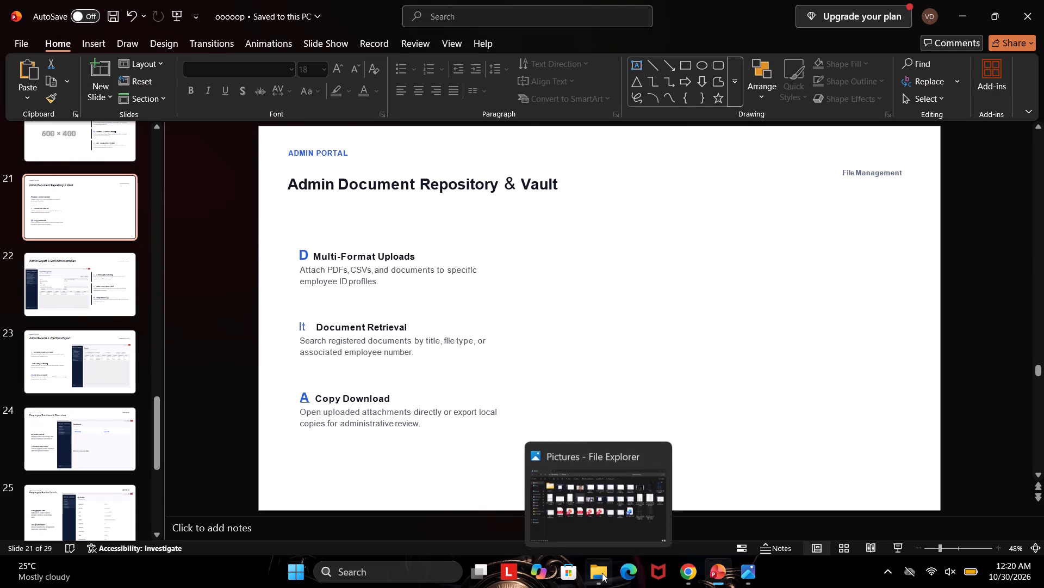
pyautogui.click(602, 573)
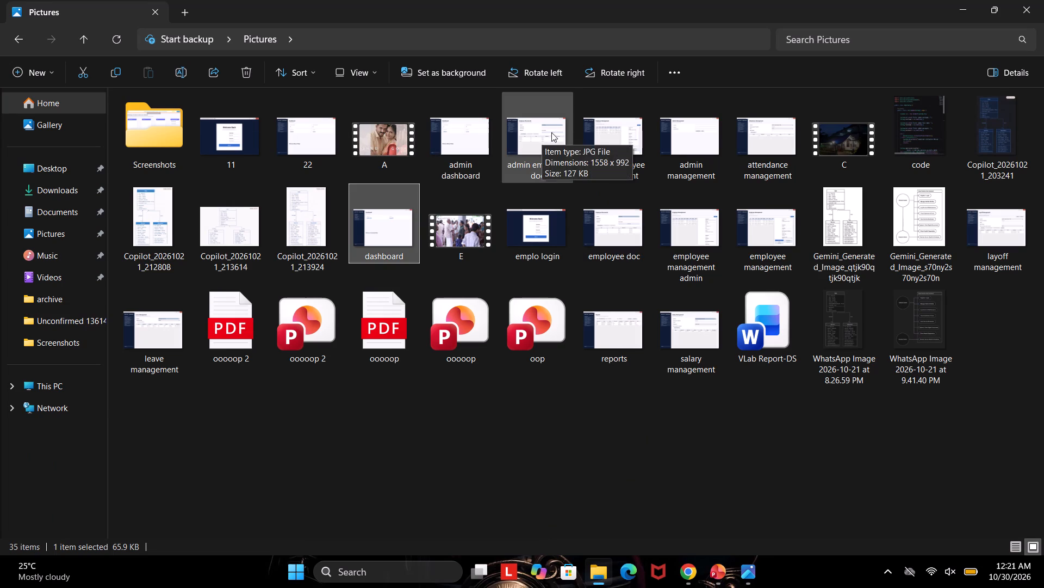
pyautogui.doubleClick(543, 147)
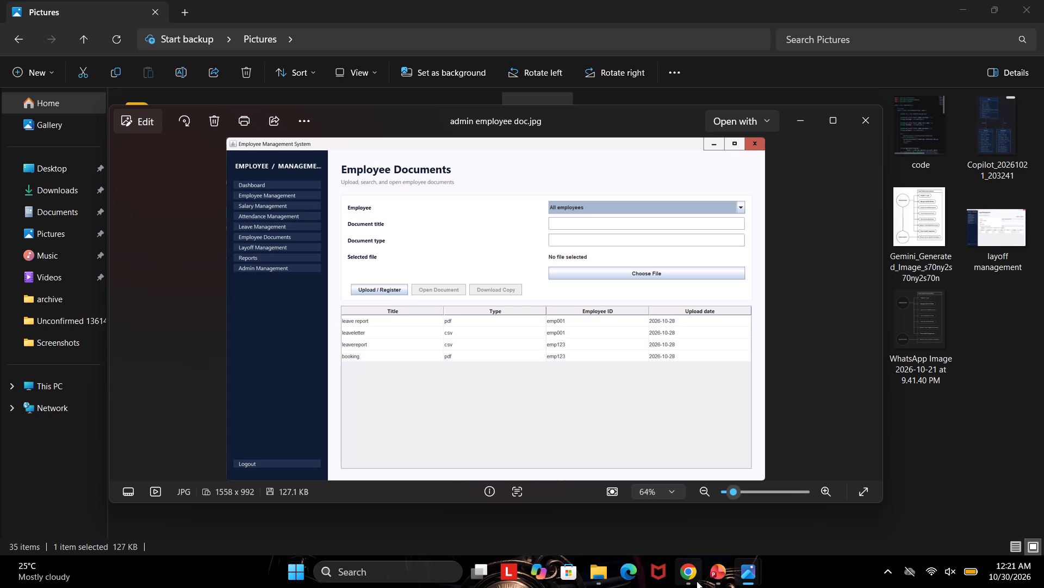
pyautogui.click(715, 571)
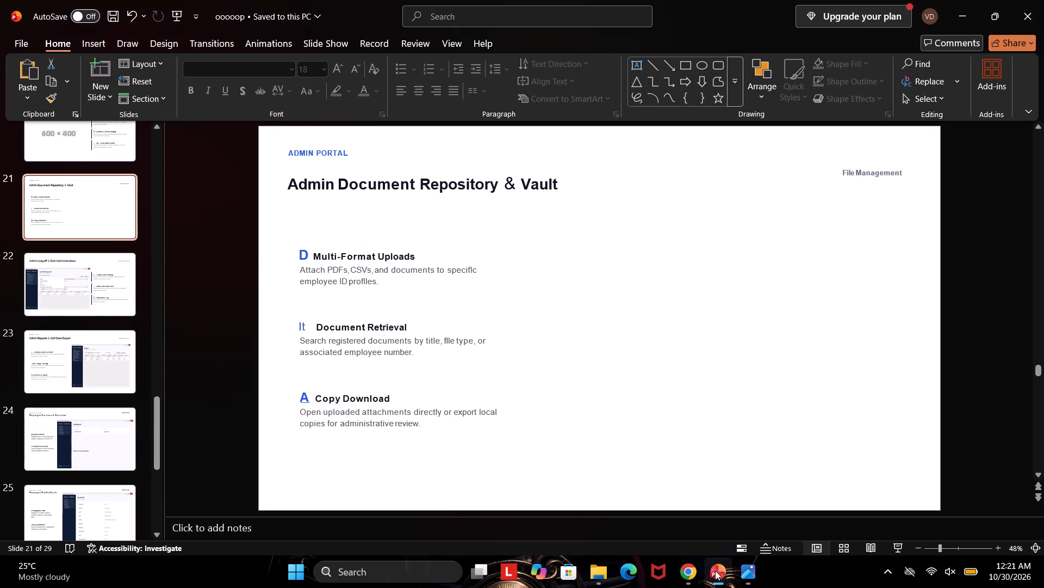
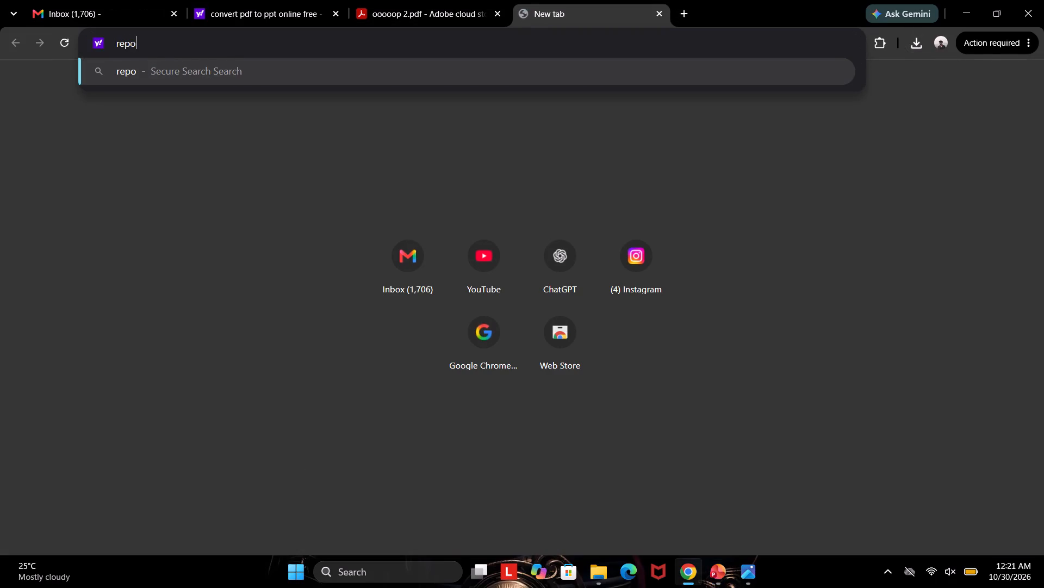
# Search the web for "repository meaning in english" and return to the Admin Document Repository & Vault slide in PowerPoint.
pyautogui.write('s')
pyautogui.write('itory mea')
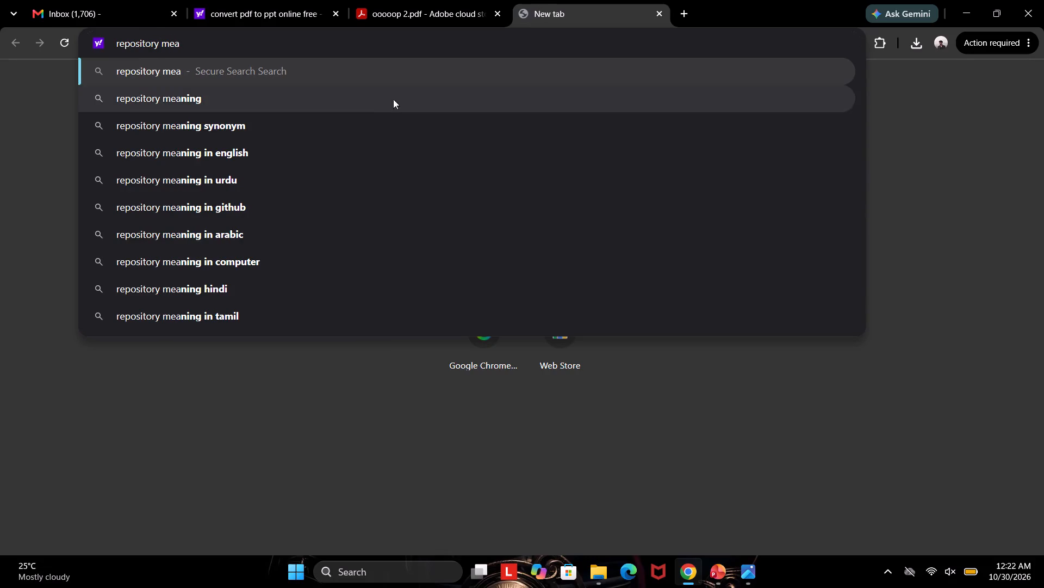
pyautogui.click(319, 150)
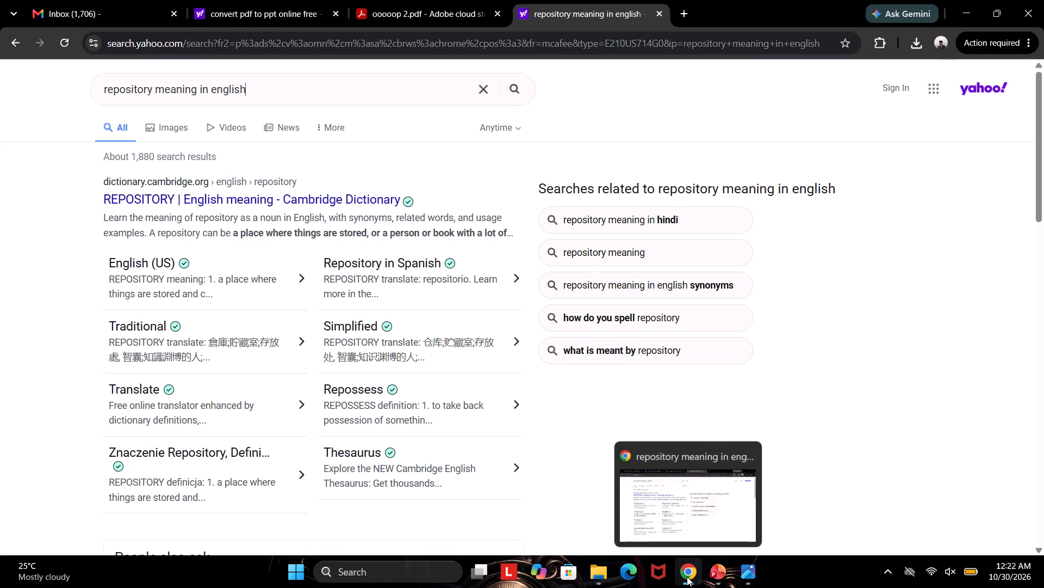
pyautogui.click(723, 574)
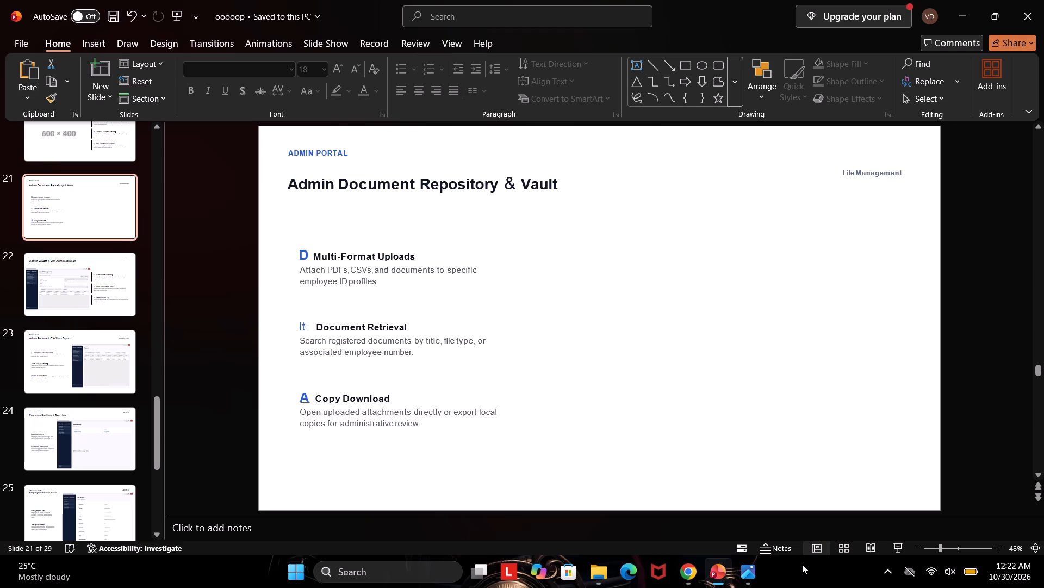
# Switch to Chrome, search the web for "vault meaning in english", and return to PowerPoint.
pyautogui.click(687, 578)
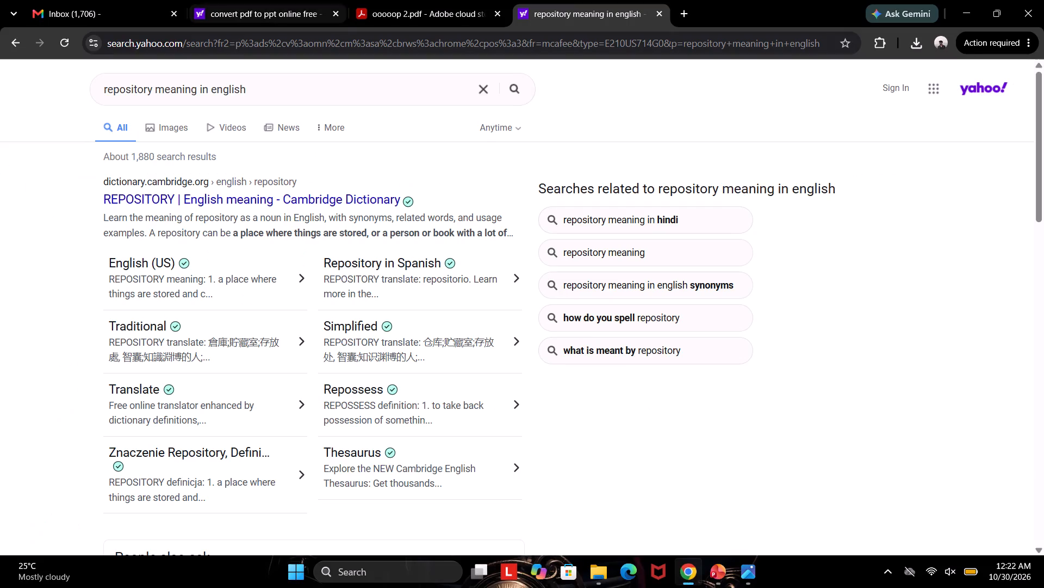
pyautogui.click(478, 90)
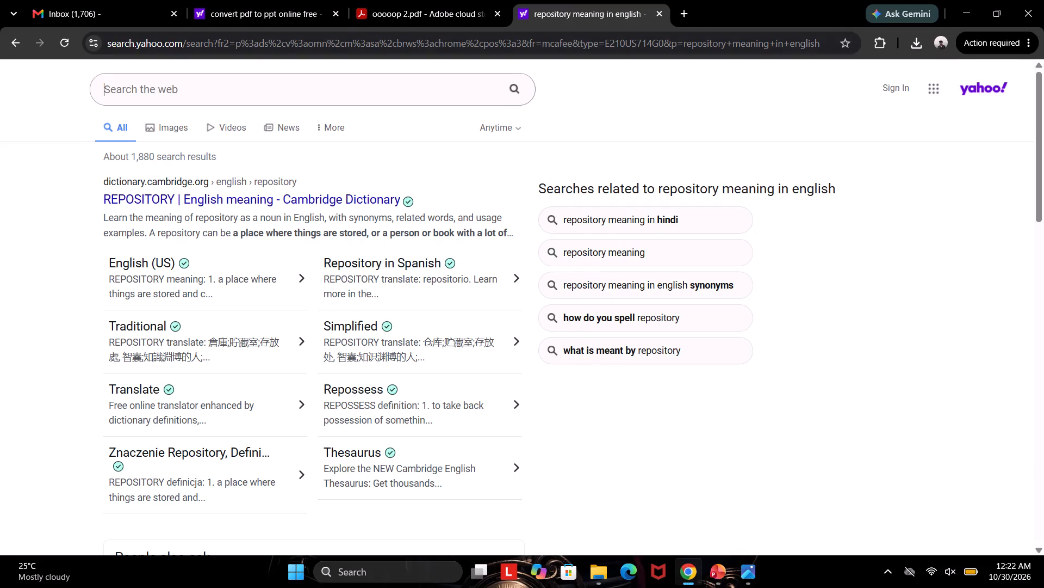
pyautogui.write('vault')
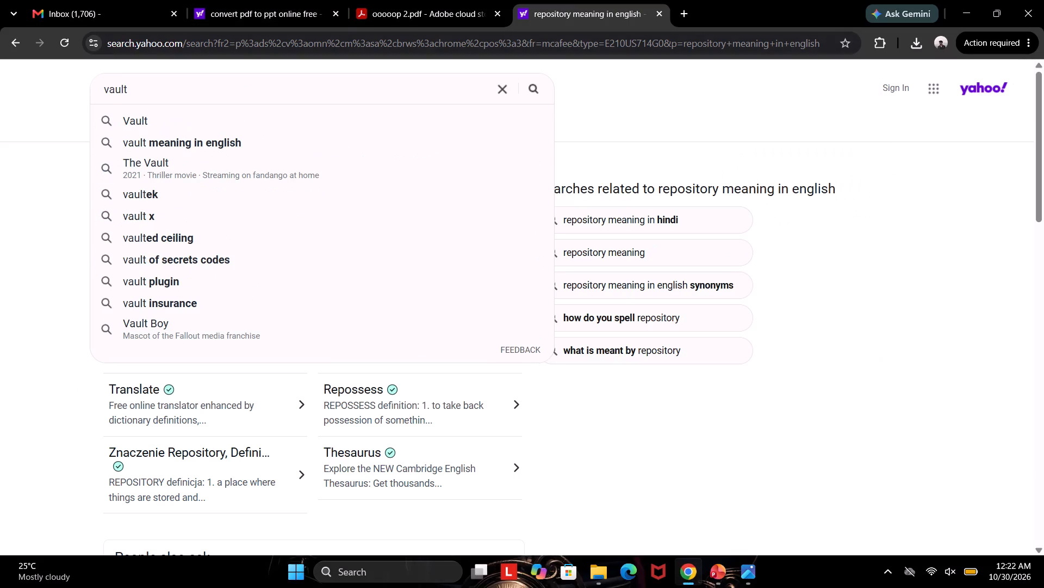
pyautogui.press('Down')
pyautogui.press('Return')
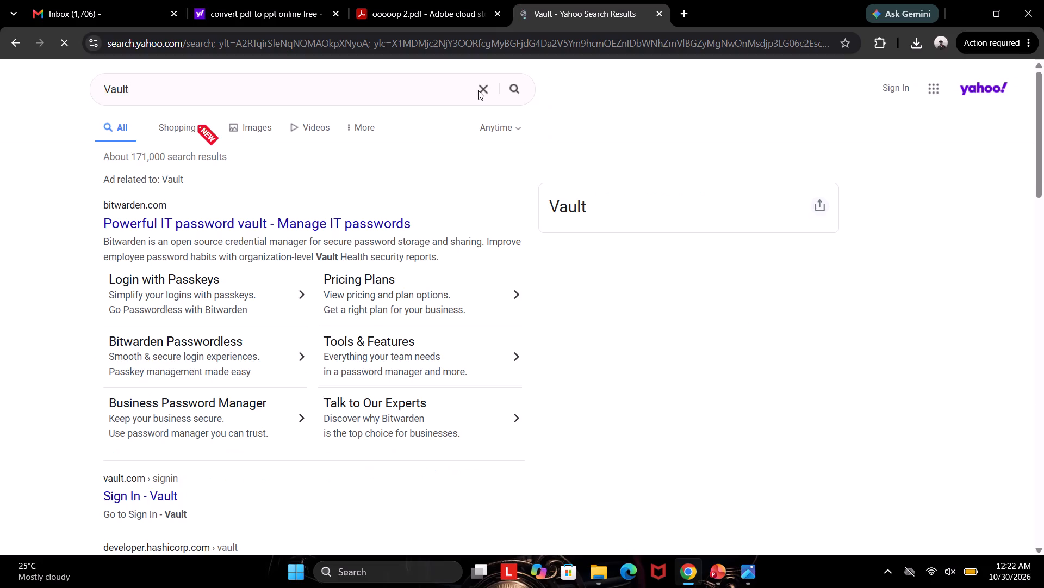
pyautogui.click(336, 86)
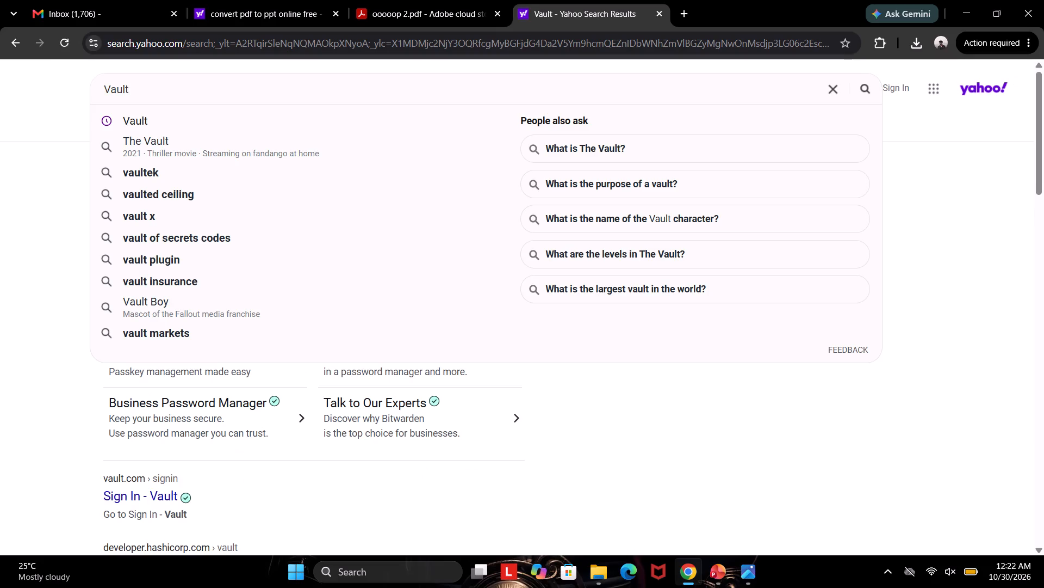
pyautogui.press('space')
pyautogui.write('m')
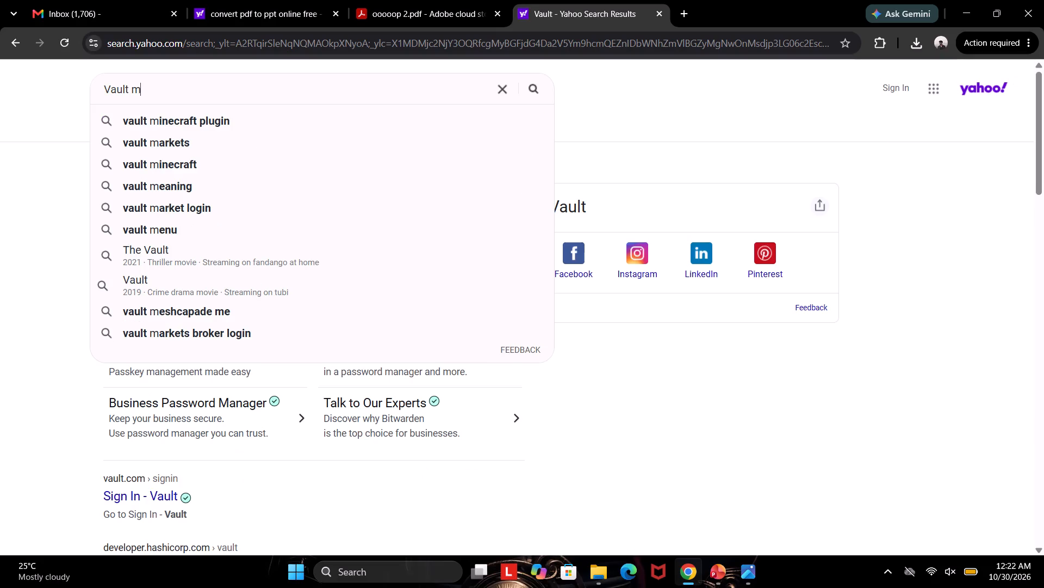
pyautogui.write('ea')
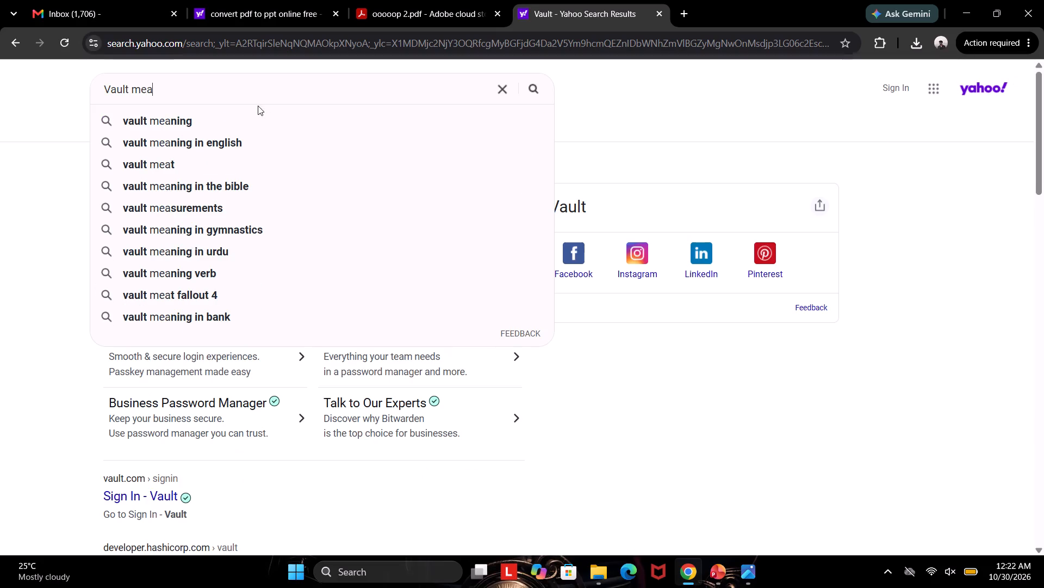
pyautogui.click(168, 140)
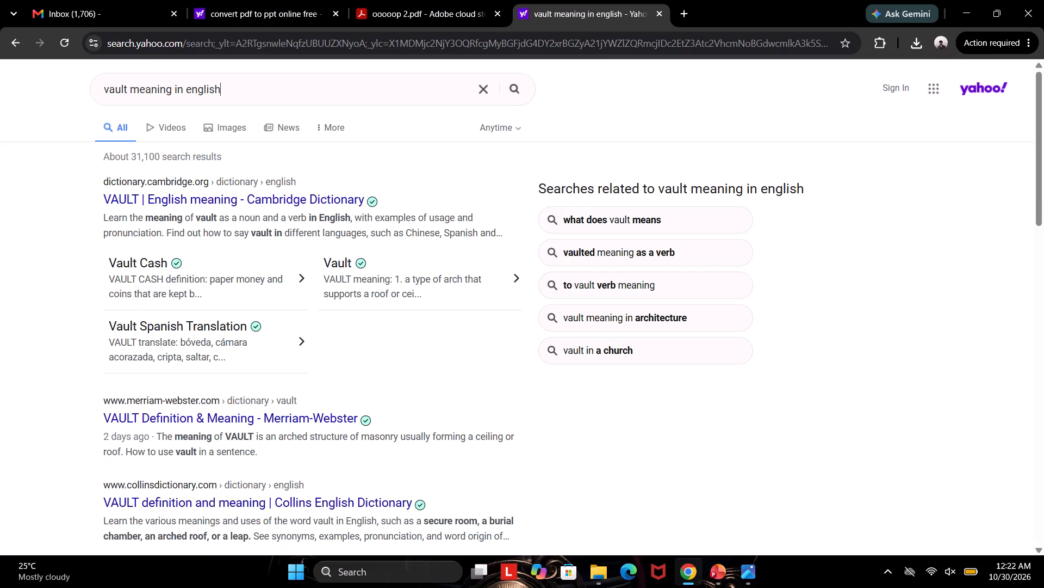
pyautogui.click(720, 574)
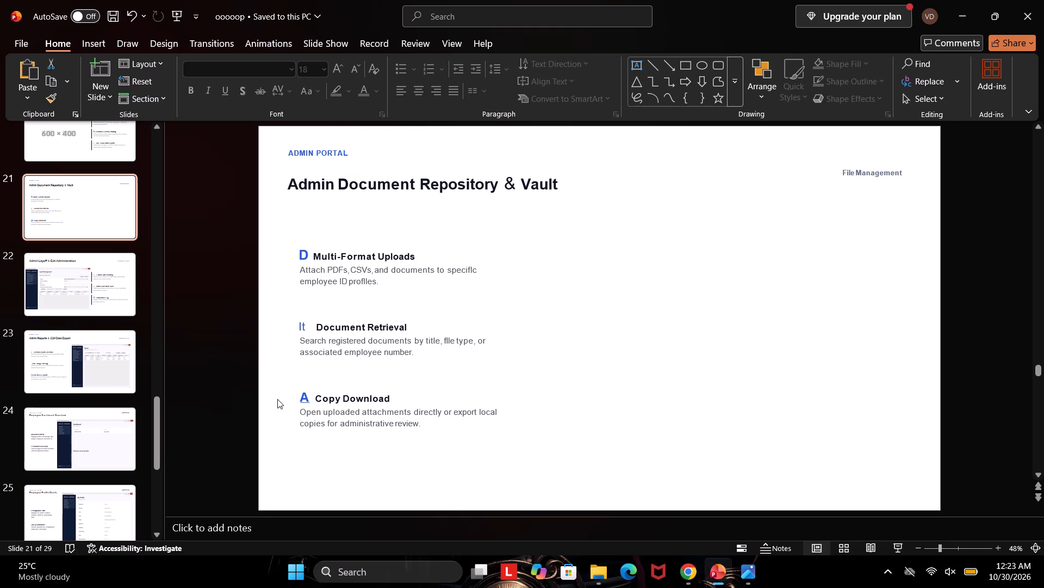
# Replace "Admin" with "Employee" in the slide title so it reads "Employee Document Repository & Vault".
pyautogui.click(337, 180)
pyautogui.click(332, 185)
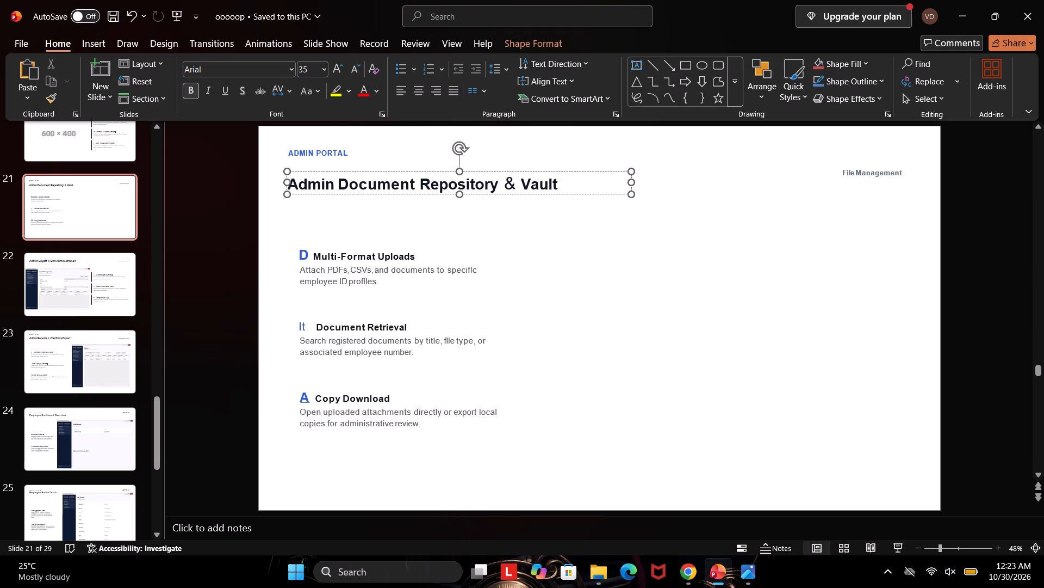
pyautogui.press('BackSpace')
pyautogui.press('BackSpace')
pyautogui.press('BackSpace')
pyautogui.press('BackSpace')
pyautogui.press('BackSpace')
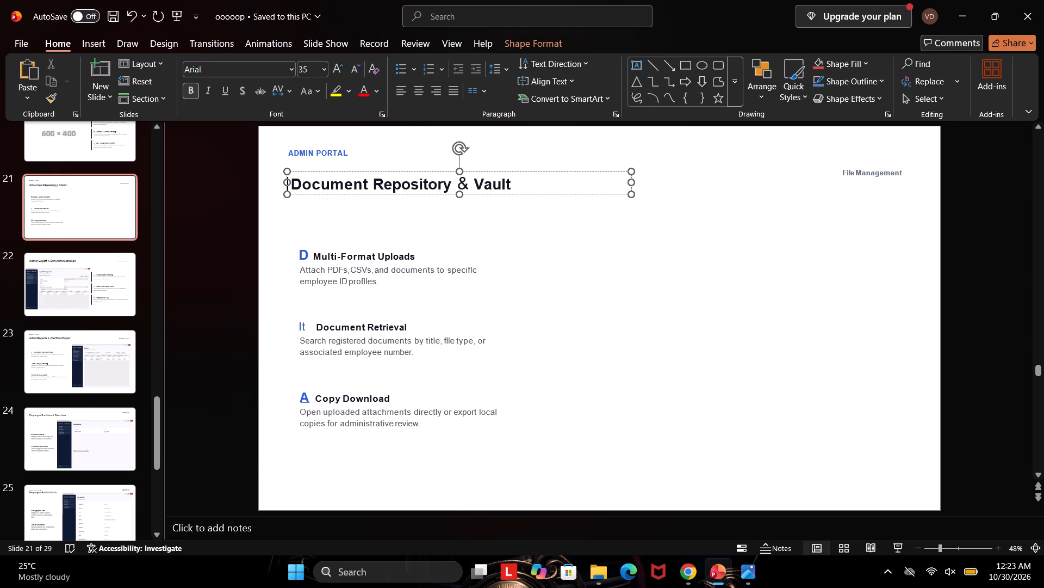
pyautogui.press('e')
pyautogui.press('BackSpace')
pyautogui.hotkey('shift', 'e')
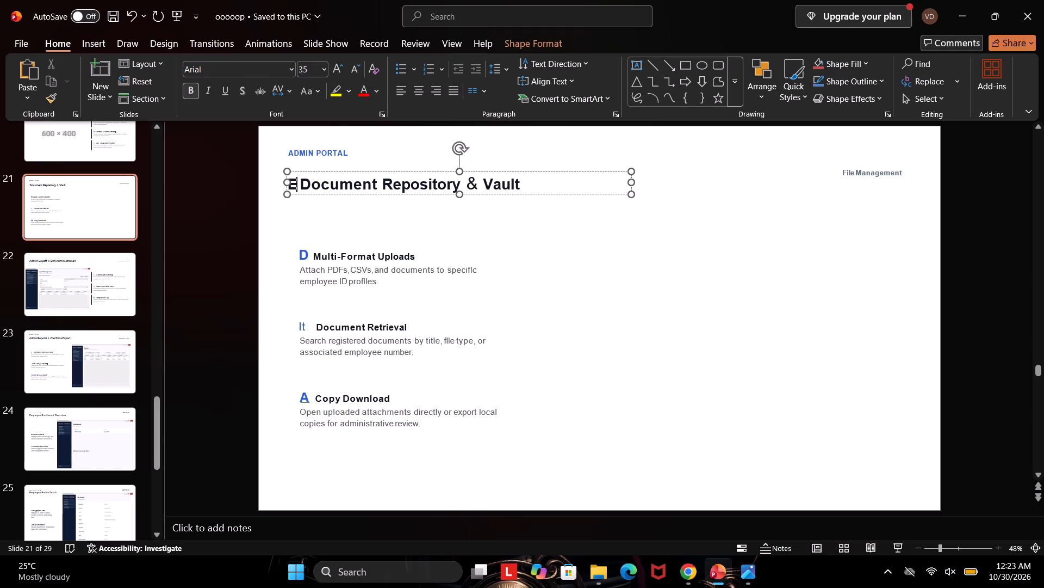
pyautogui.write('mployee')
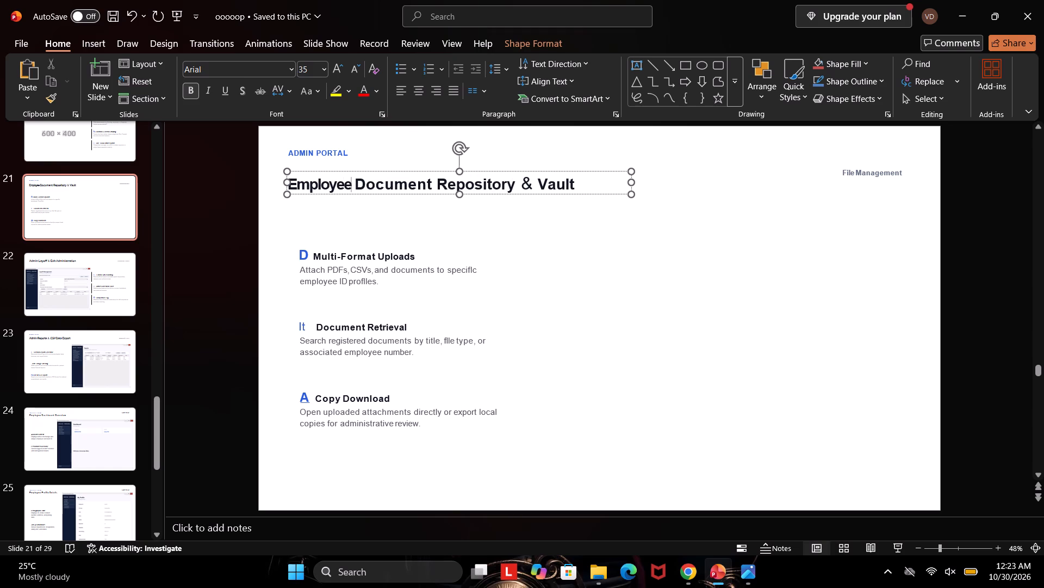
pyautogui.click(638, 299)
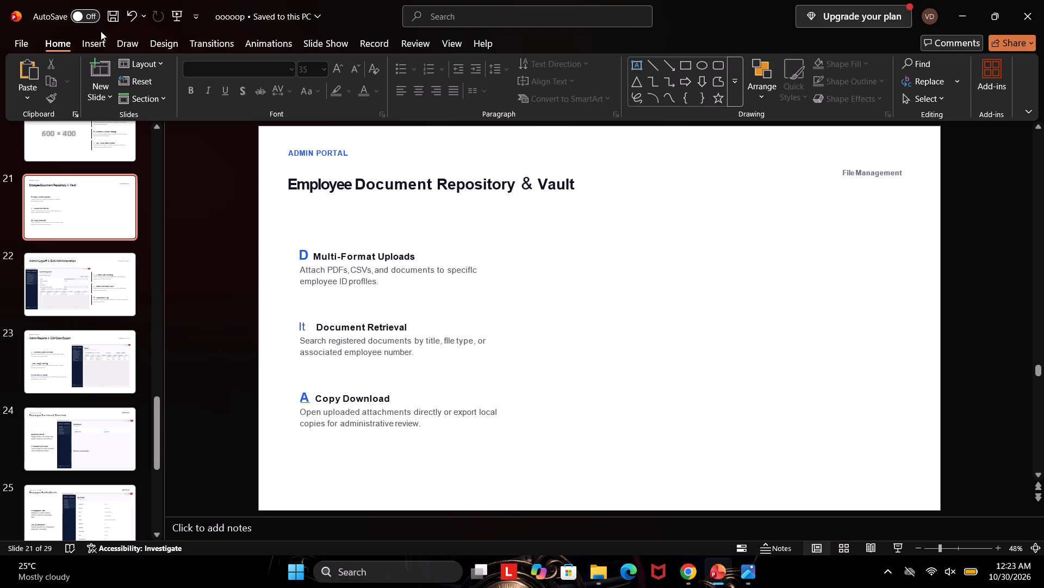
# Insert the admin employee doc picture from the Pictures folder on the Employee Document Repository & Vault slide.
pyautogui.click(92, 42)
pyautogui.click(110, 82)
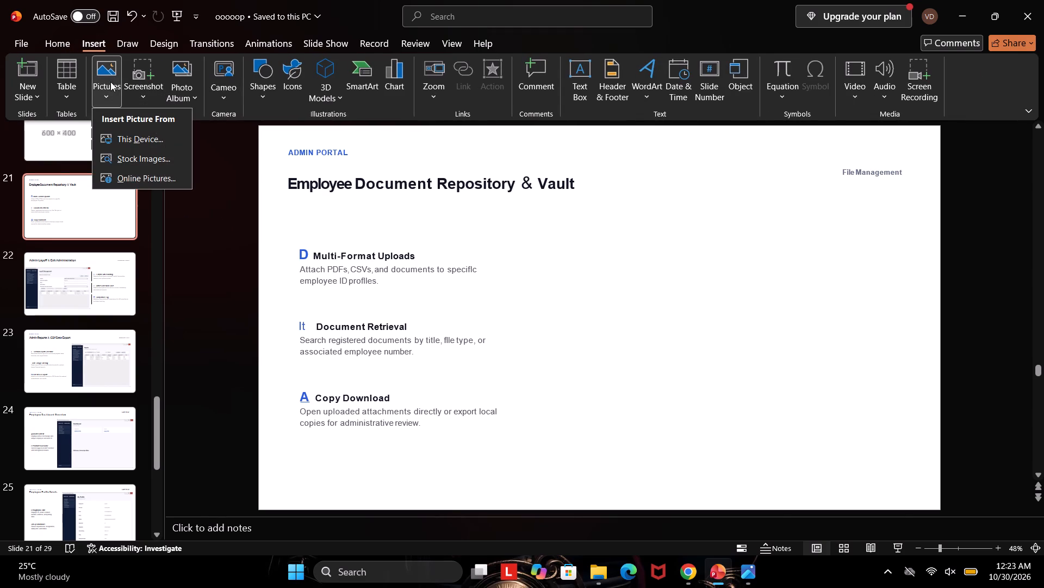
pyautogui.click(129, 146)
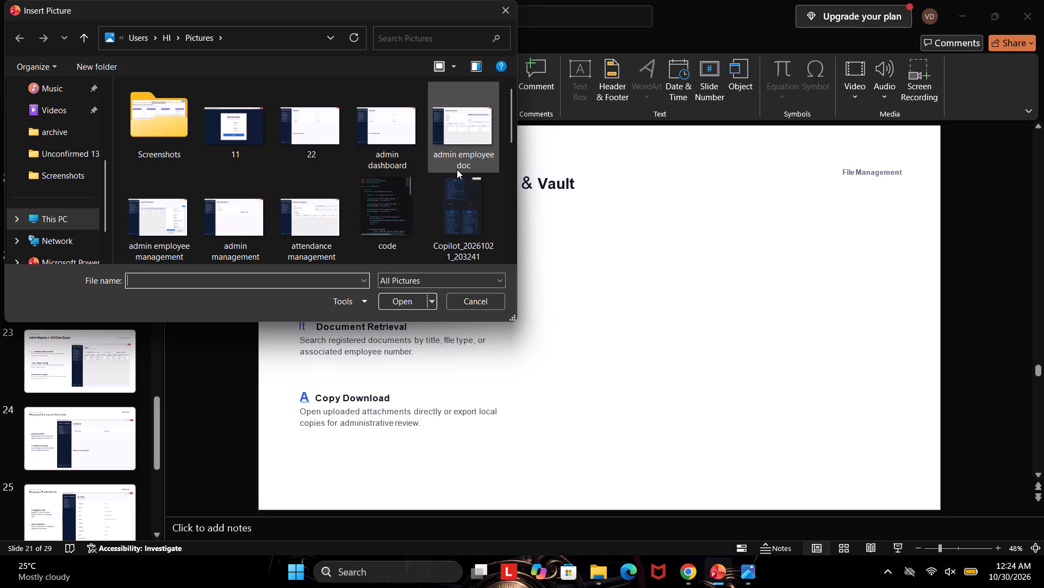
pyautogui.click(461, 131)
pyautogui.click(408, 302)
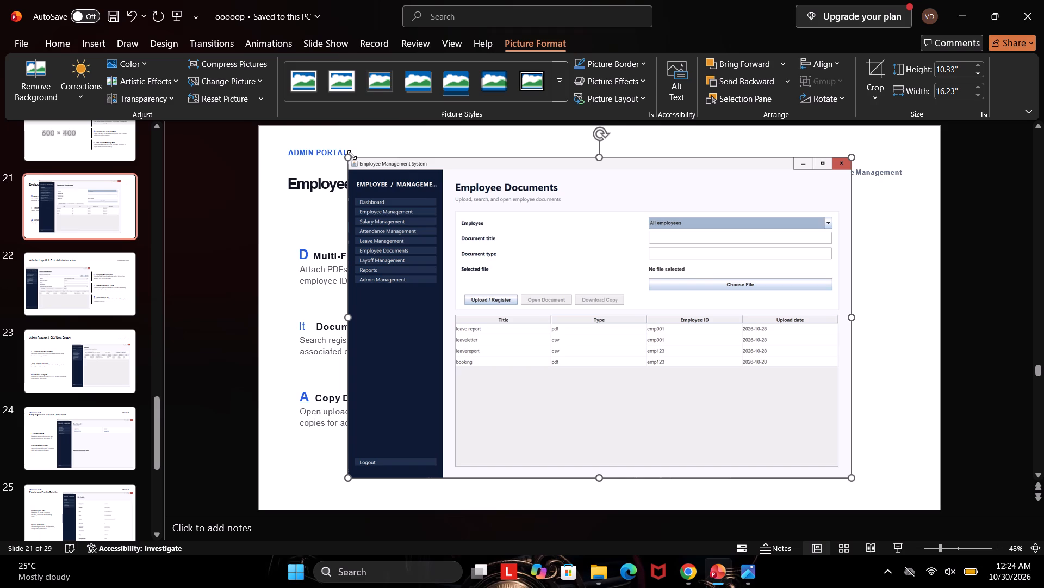
# Shrink the Employee Documents picture to about 8.55 by 13.43 inches and place it beside the text, below the title.
pyautogui.moveTo(347, 155); pyautogui.dragTo(384, 173)
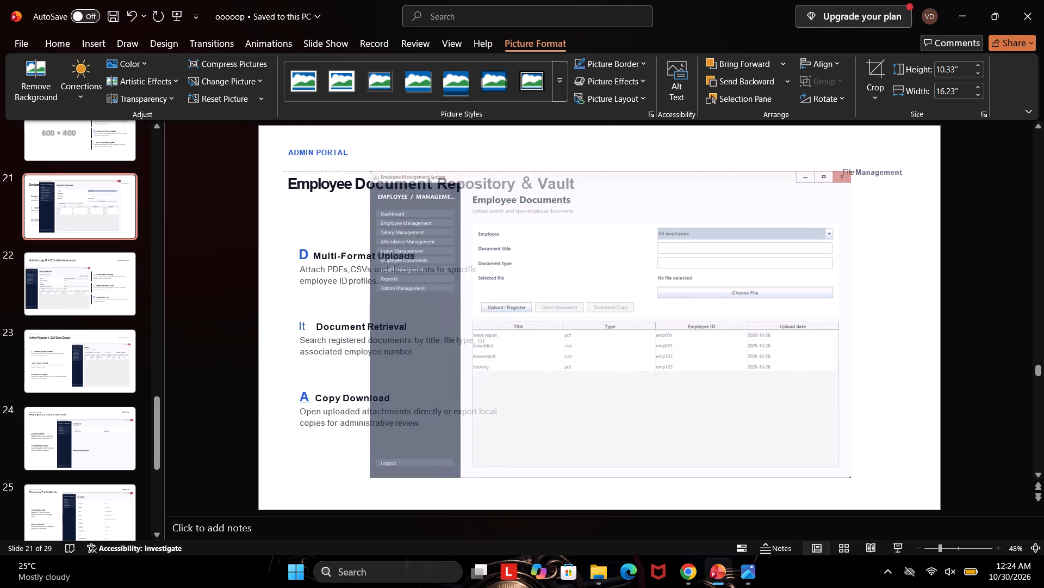
pyautogui.moveTo(384, 173); pyautogui.dragTo(483, 197)
pyautogui.moveTo(530, 254); pyautogui.dragTo(596, 261)
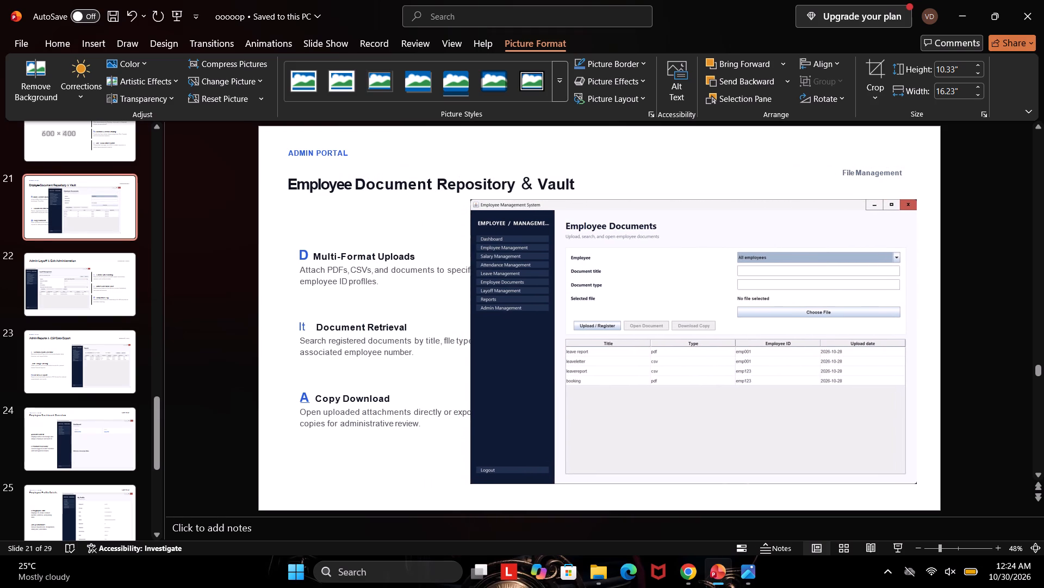
pyautogui.moveTo(596, 261); pyautogui.dragTo(601, 264)
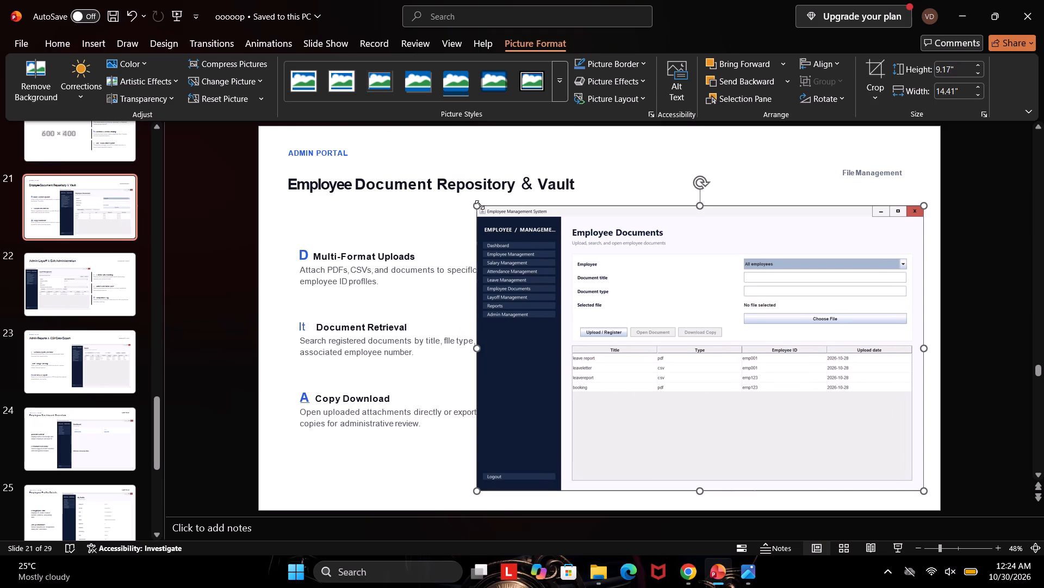
pyautogui.moveTo(478, 203); pyautogui.dragTo(507, 209)
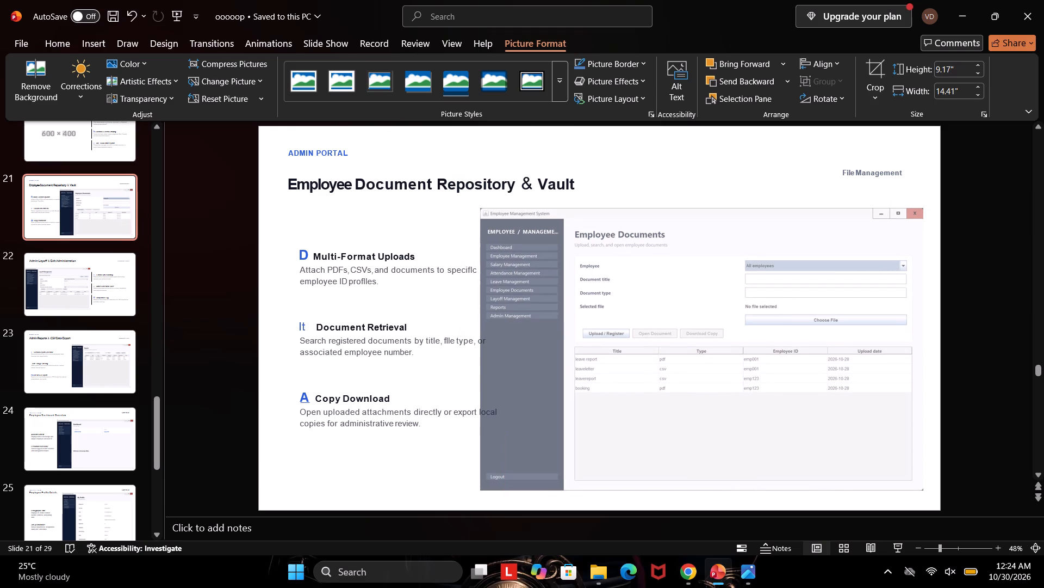
pyautogui.moveTo(507, 209); pyautogui.dragTo(577, 221)
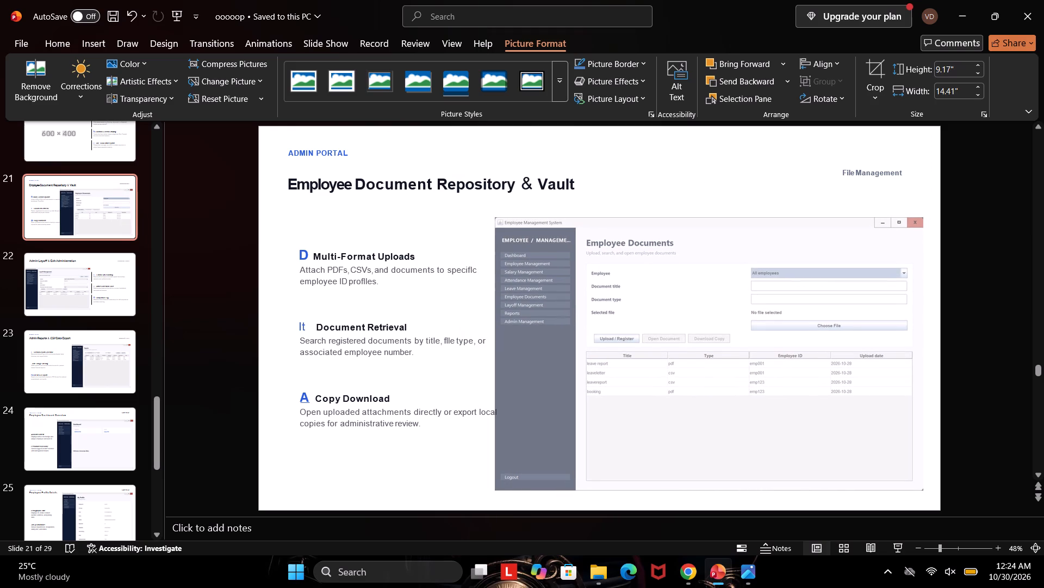
pyautogui.moveTo(577, 221); pyautogui.dragTo(589, 225)
pyautogui.moveTo(645, 302); pyautogui.dragTo(648, 282)
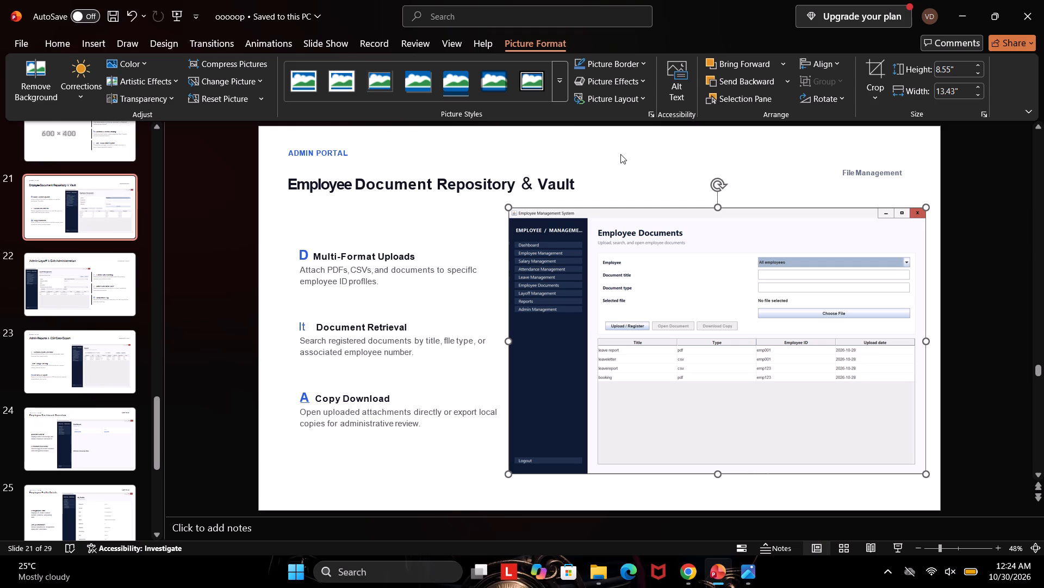
pyautogui.click(620, 153)
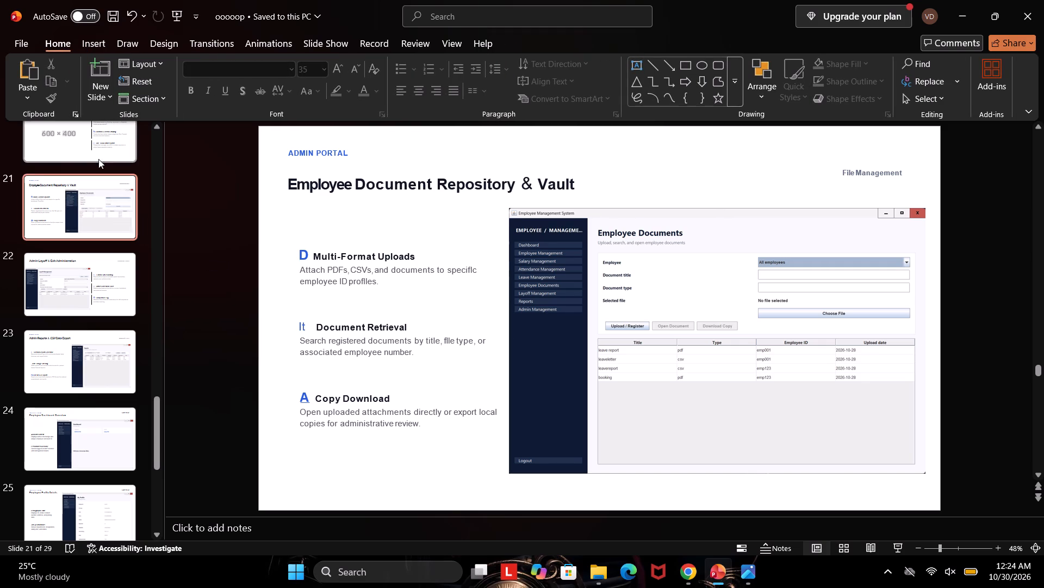
# Go to the Admin Leave Management Workflow slide and switch to the Pictures folder in File Explorer to look for its interface picture.
pyautogui.click(97, 148)
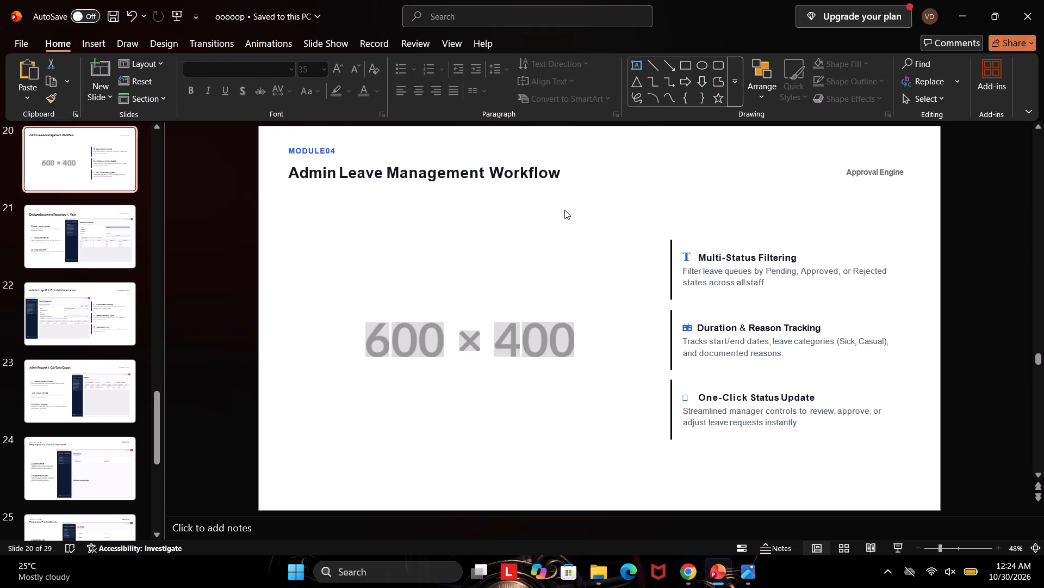
pyautogui.click(601, 583)
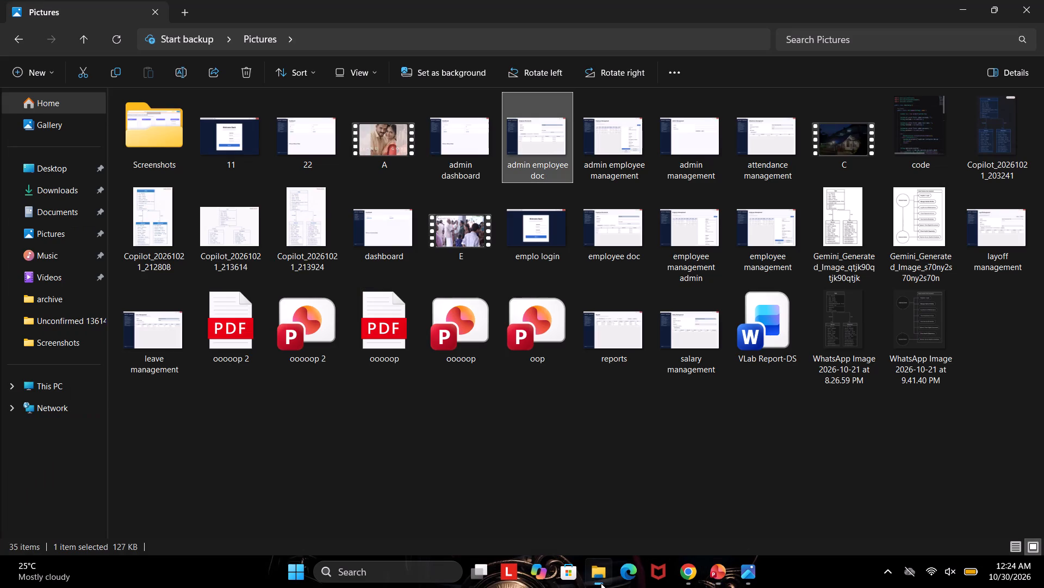
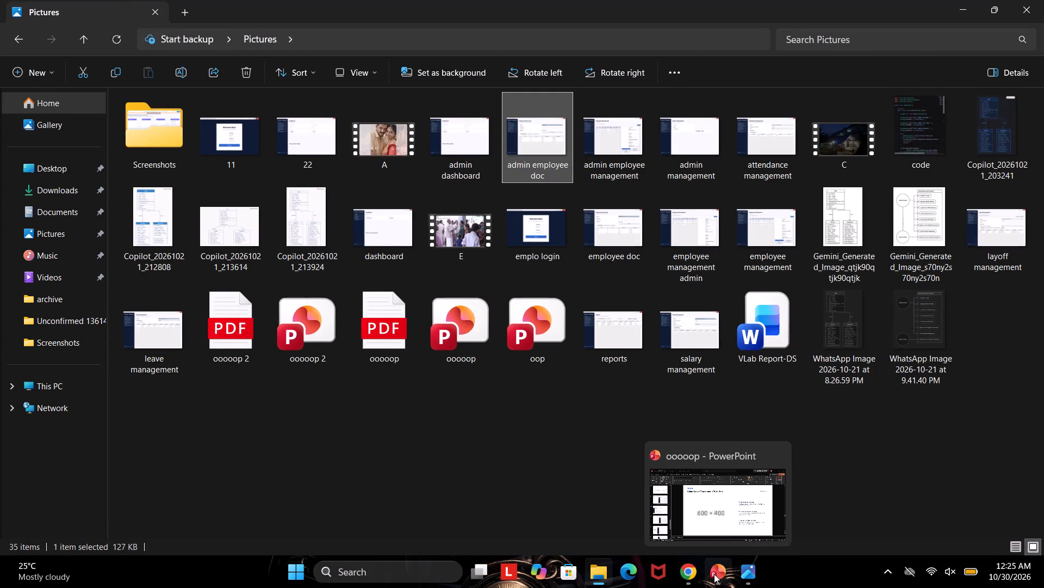
# Delete the admin employee doc and admin employee management pictures from the Pictures folder in File Explorer.
pyautogui.click(714, 574)
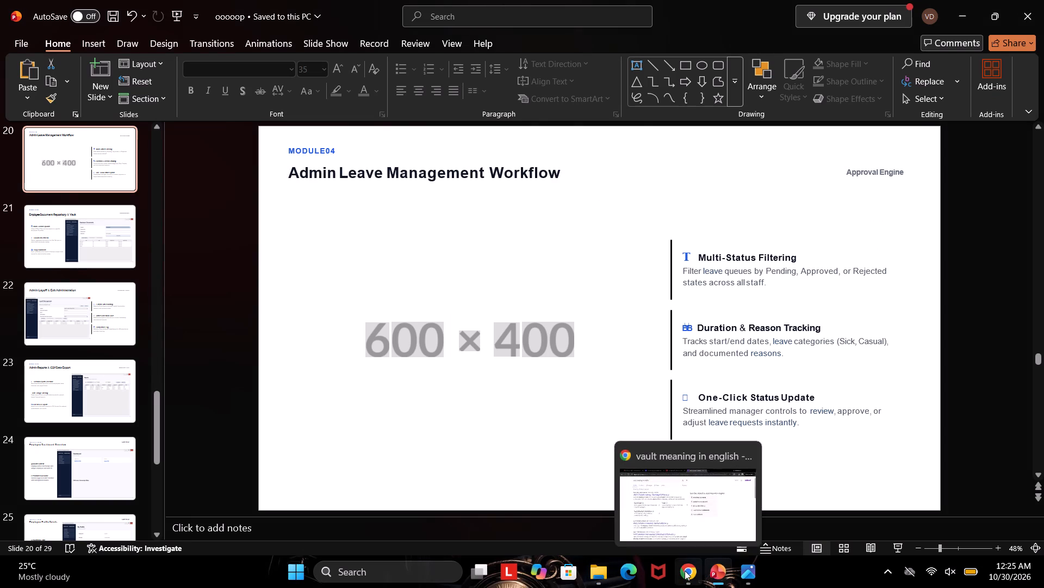
pyautogui.click(685, 571)
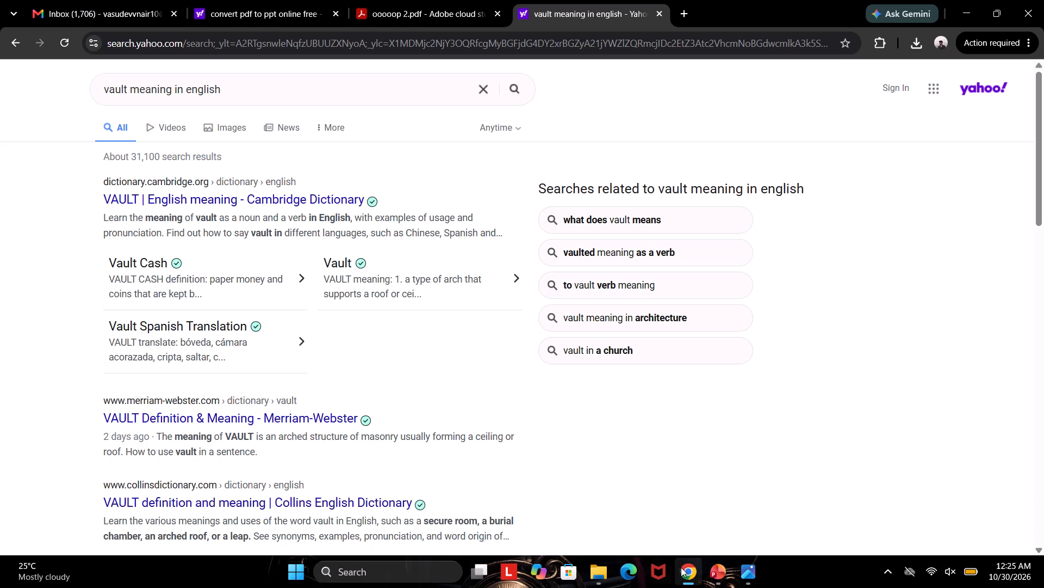
pyautogui.click(593, 571)
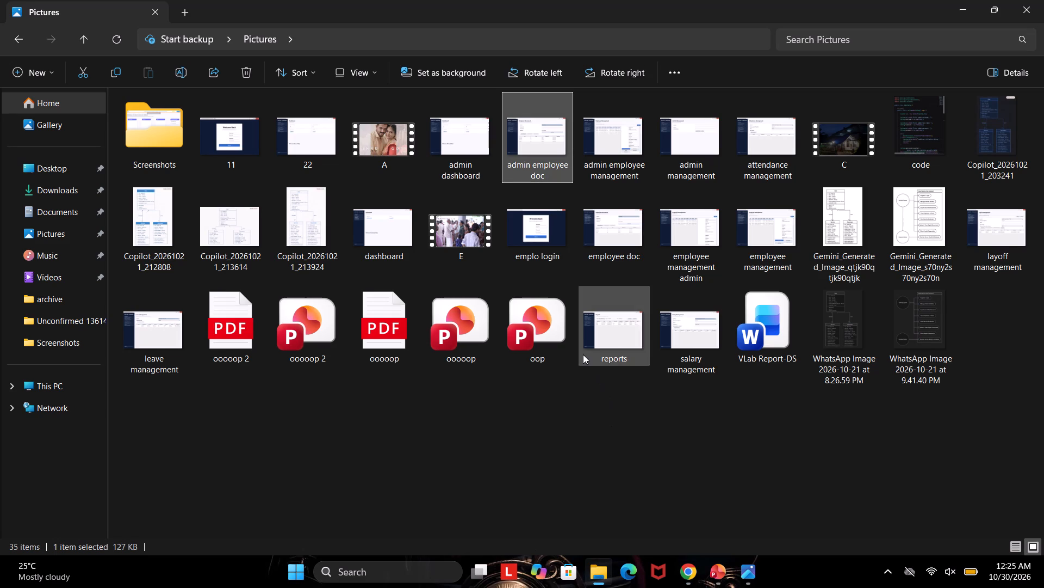
pyautogui.rightClick(550, 150)
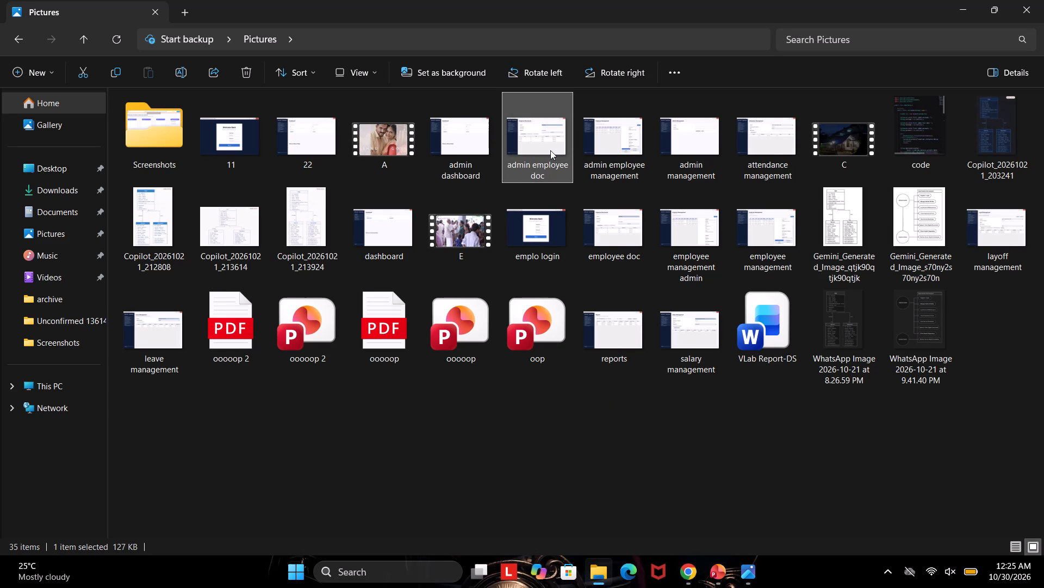
pyautogui.click(754, 30)
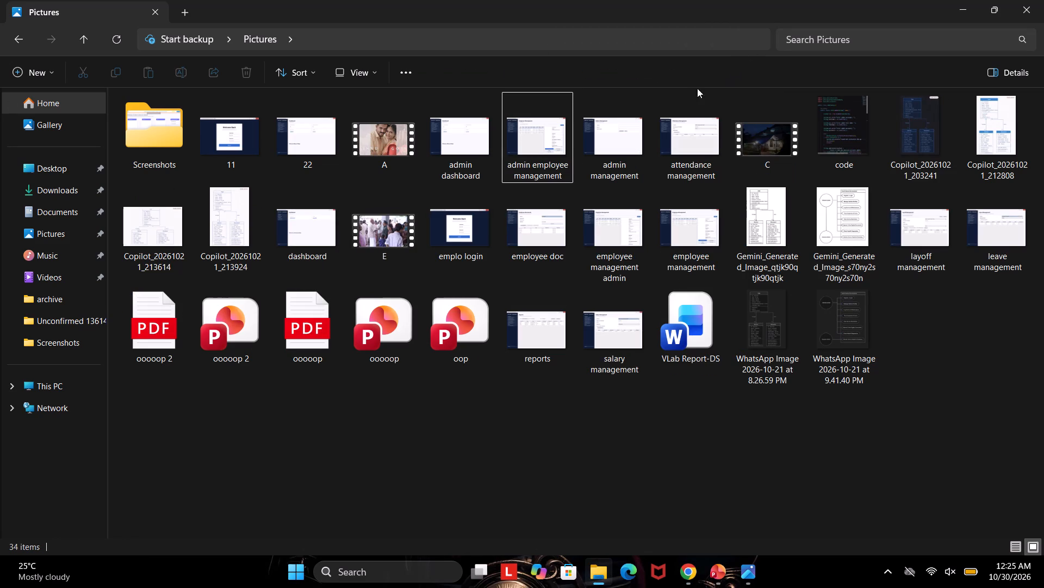
pyautogui.rightClick(542, 143)
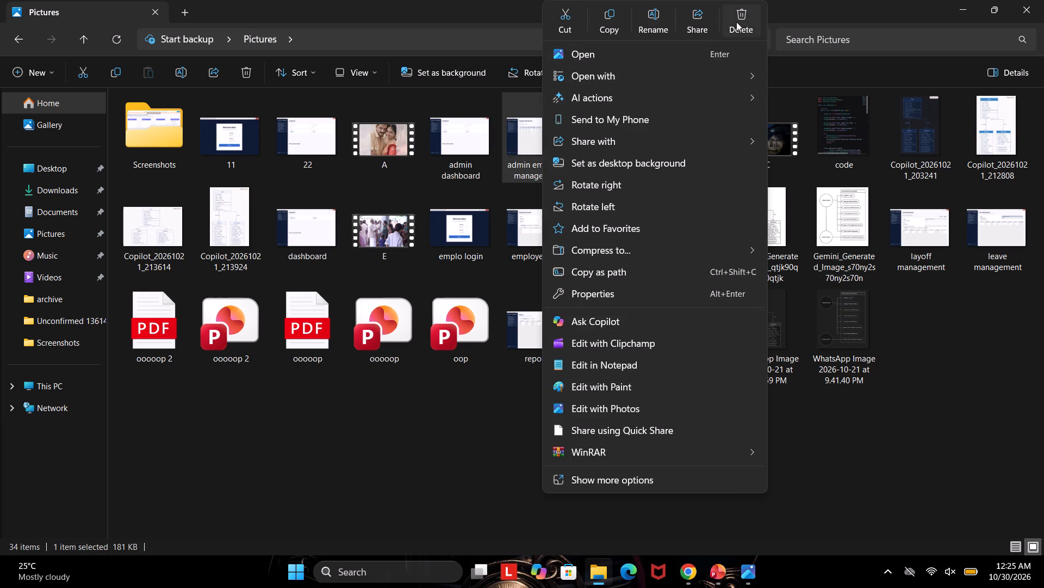
pyautogui.click(736, 21)
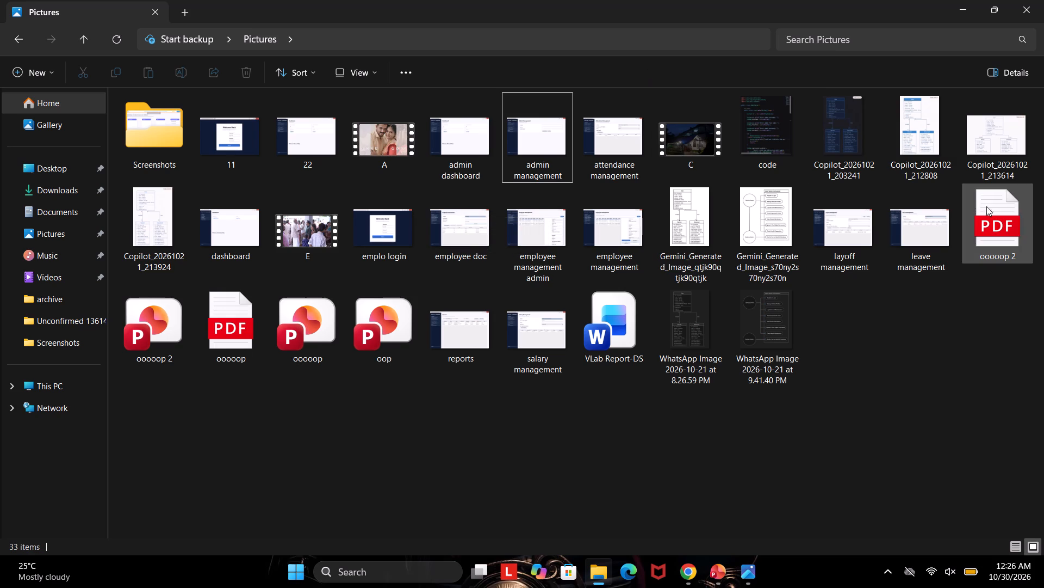
# Preview the leave management picture, and delete the 600 × 400 placeholder from the Admin Leave Management Workflow slide in PowerPoint.
pyautogui.doubleClick(940, 237)
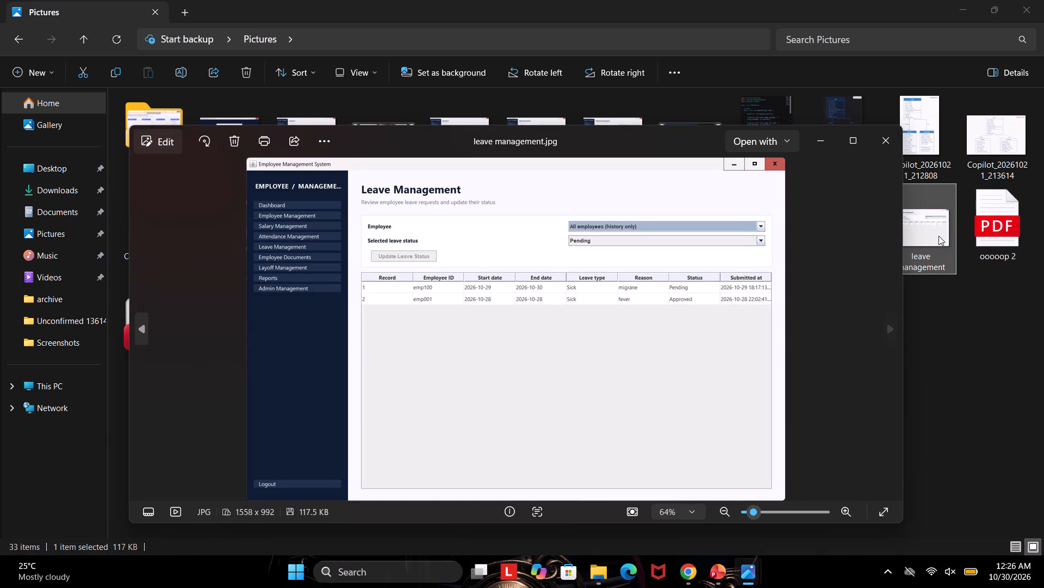
pyautogui.click(888, 136)
pyautogui.click(720, 579)
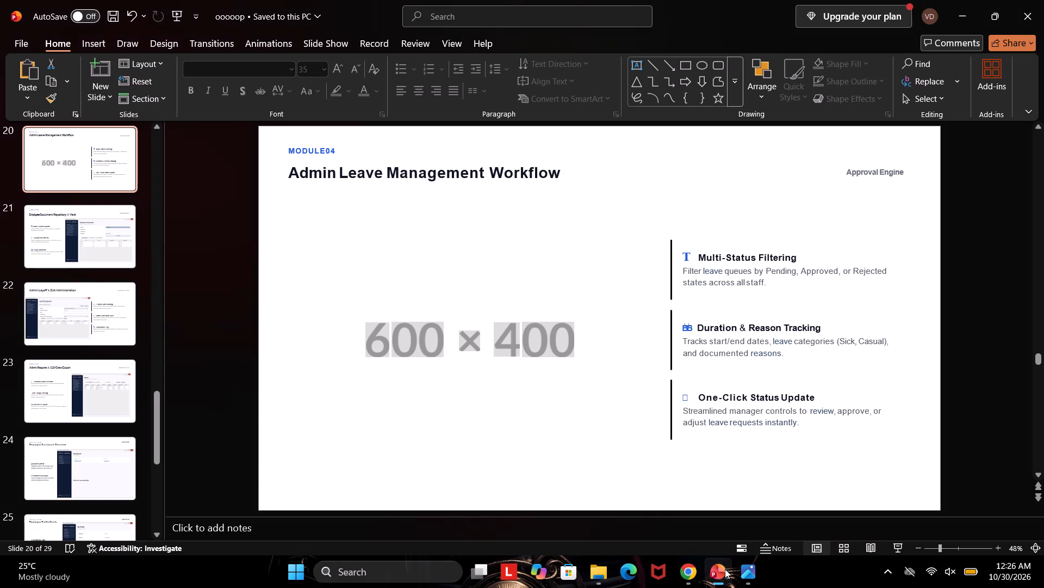
pyautogui.moveTo(595, 367); pyautogui.dragTo(421, 305)
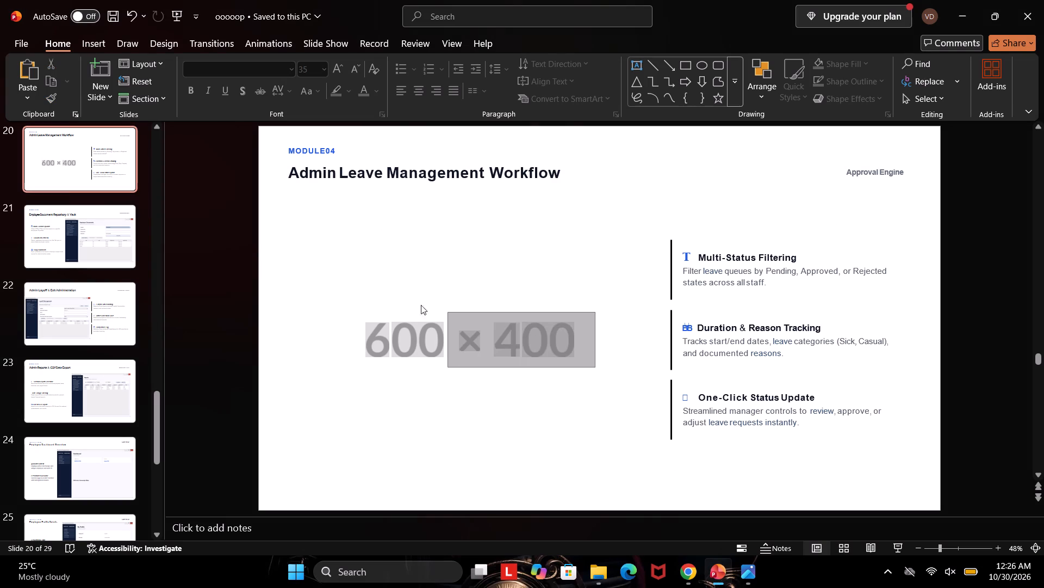
pyautogui.moveTo(421, 305); pyautogui.dragTo(350, 290)
pyautogui.press('BackSpace')
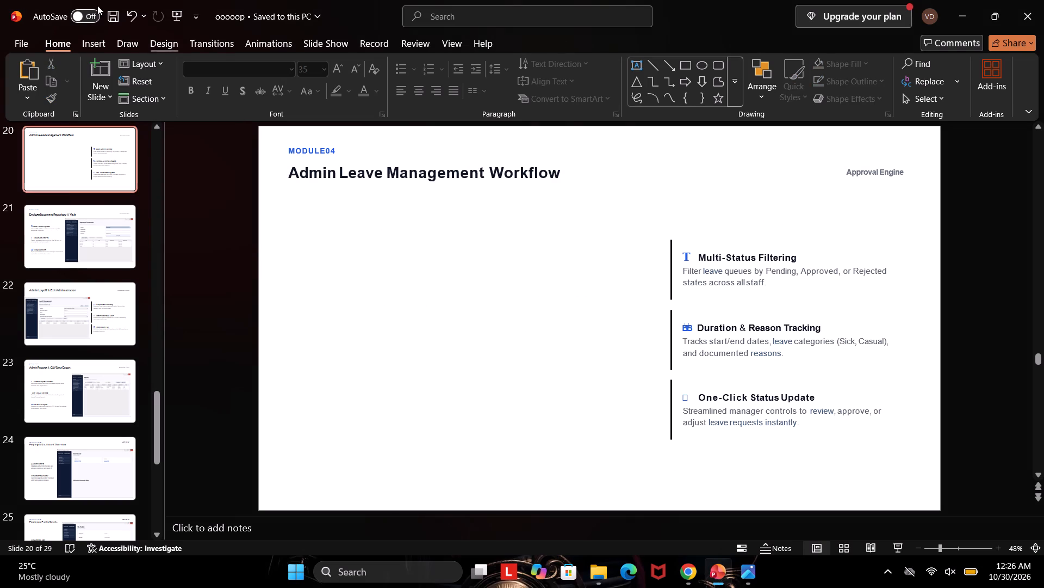
# Insert the leave management picture from the Pictures folder on the Admin Leave Management Workflow slide.
pyautogui.click(90, 37)
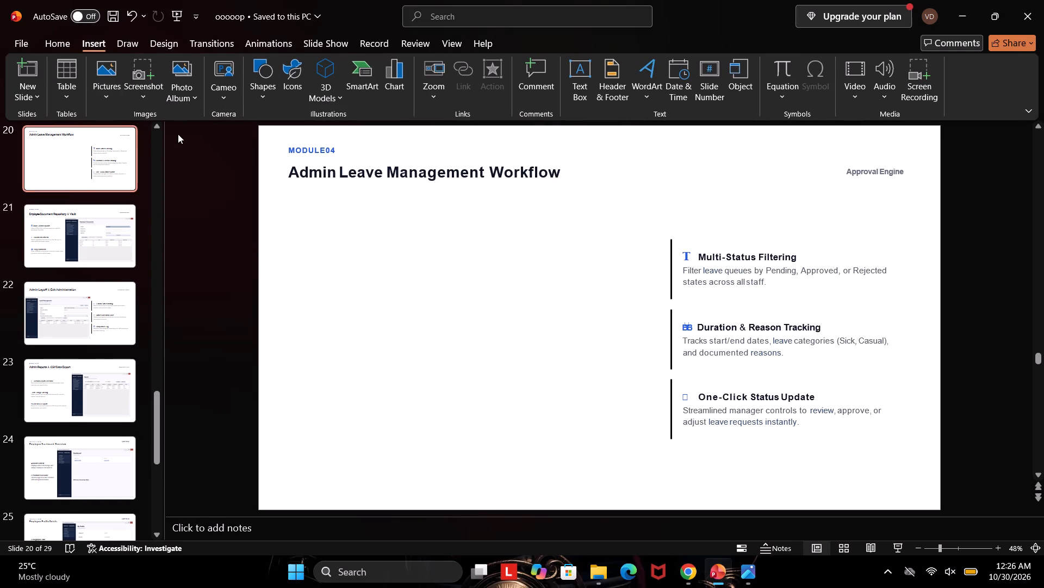
pyautogui.click(114, 84)
pyautogui.click(124, 137)
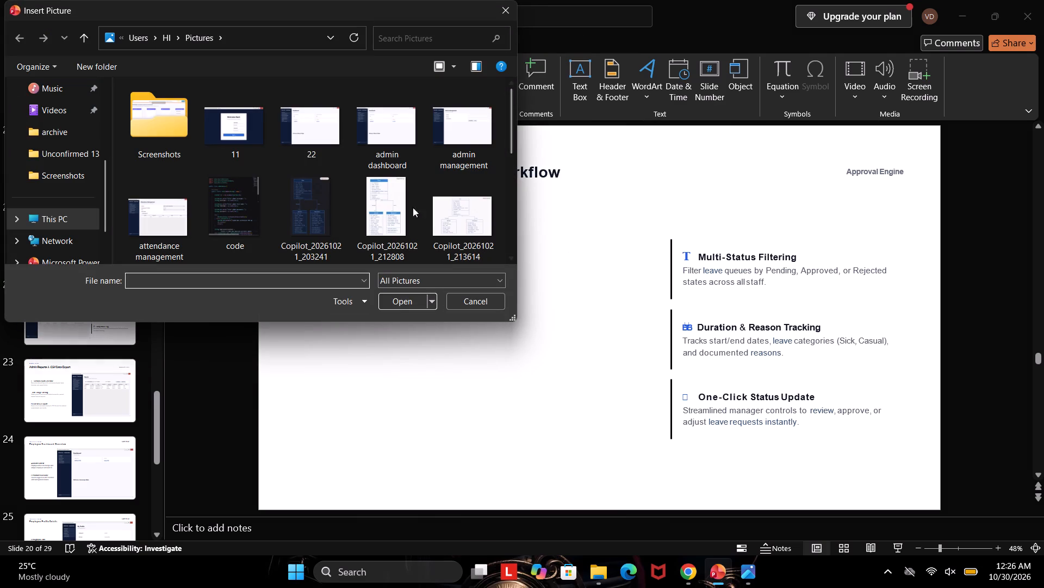
pyautogui.scroll(-4, 405, 202)
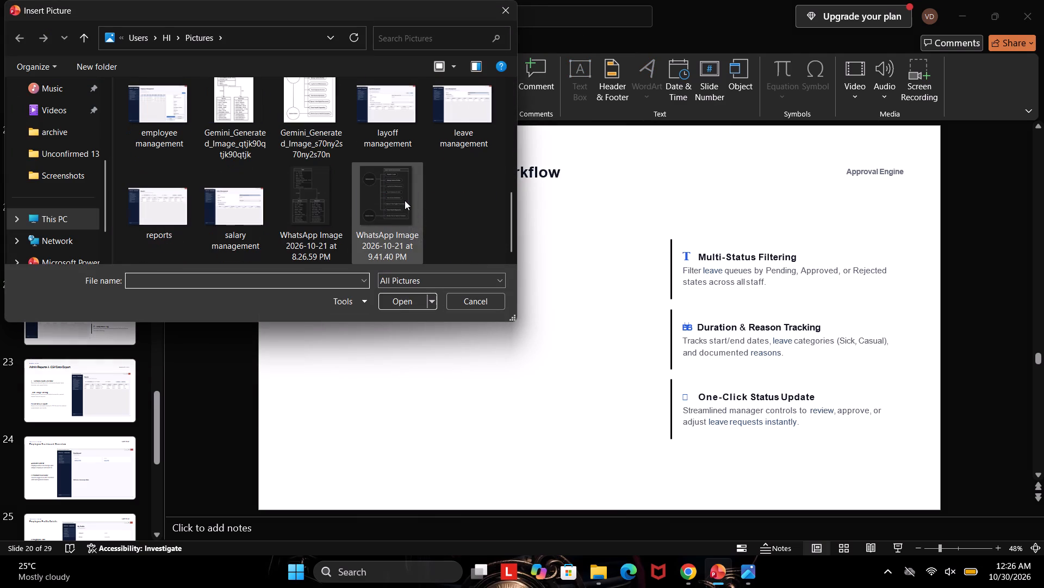
pyautogui.click(475, 126)
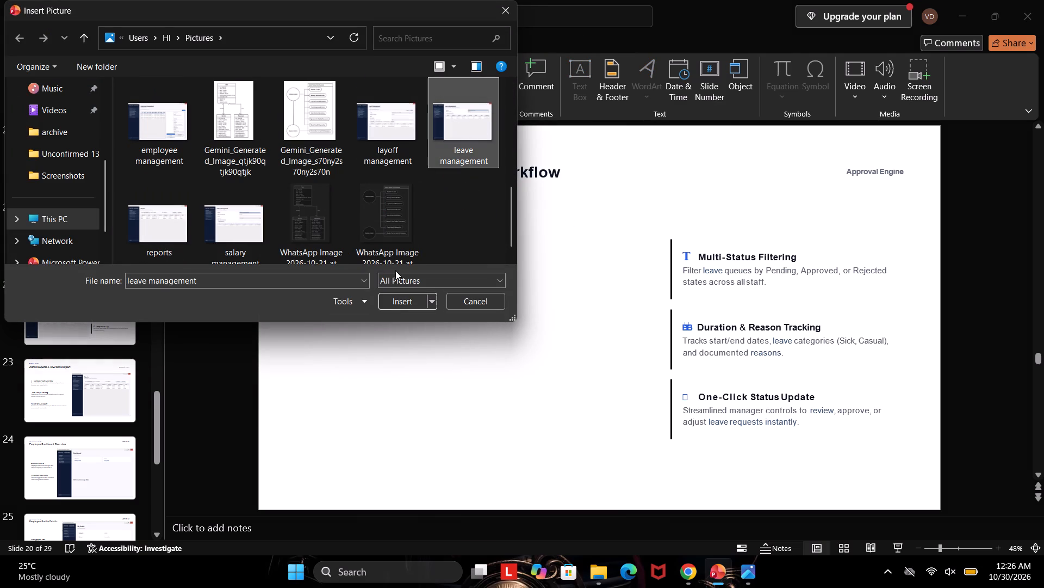
pyautogui.click(403, 299)
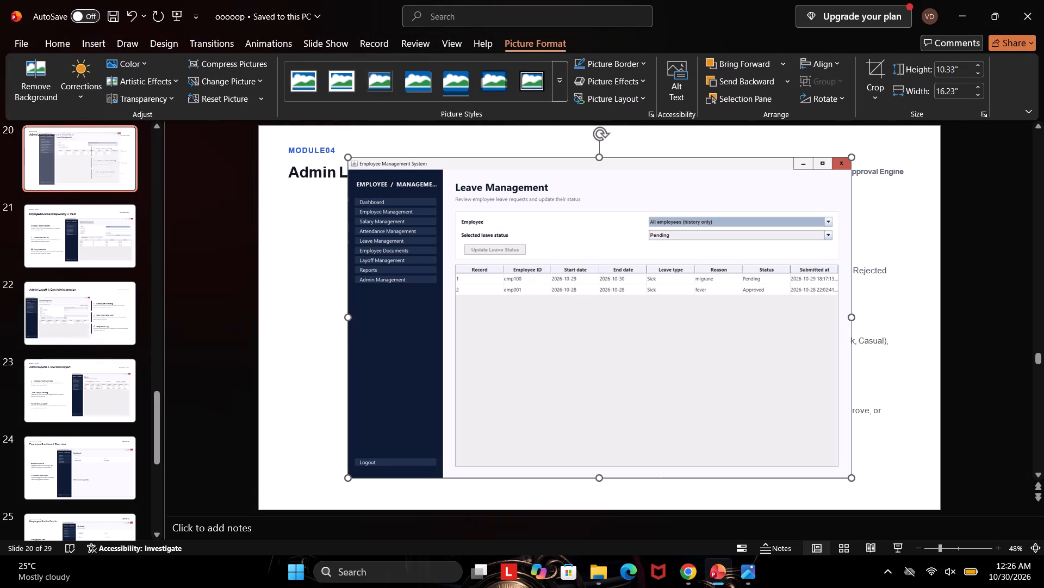
# Shrink the Leave Management picture to about 8.11 by 12.74 inches and place it beside the text, below the title.
pyautogui.moveTo(656, 368); pyautogui.dragTo(588, 383)
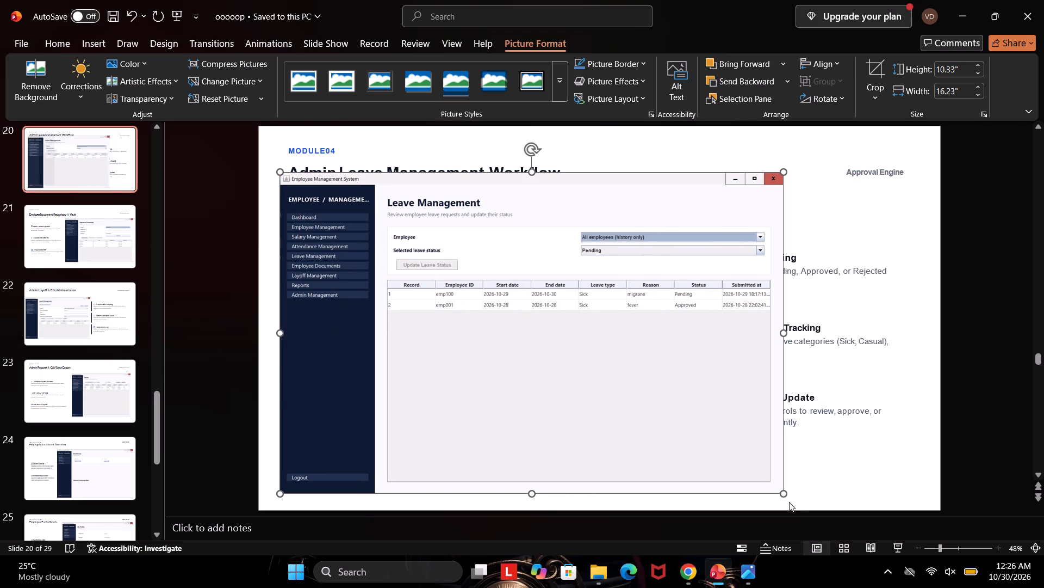
pyautogui.moveTo(784, 494); pyautogui.dragTo(637, 445)
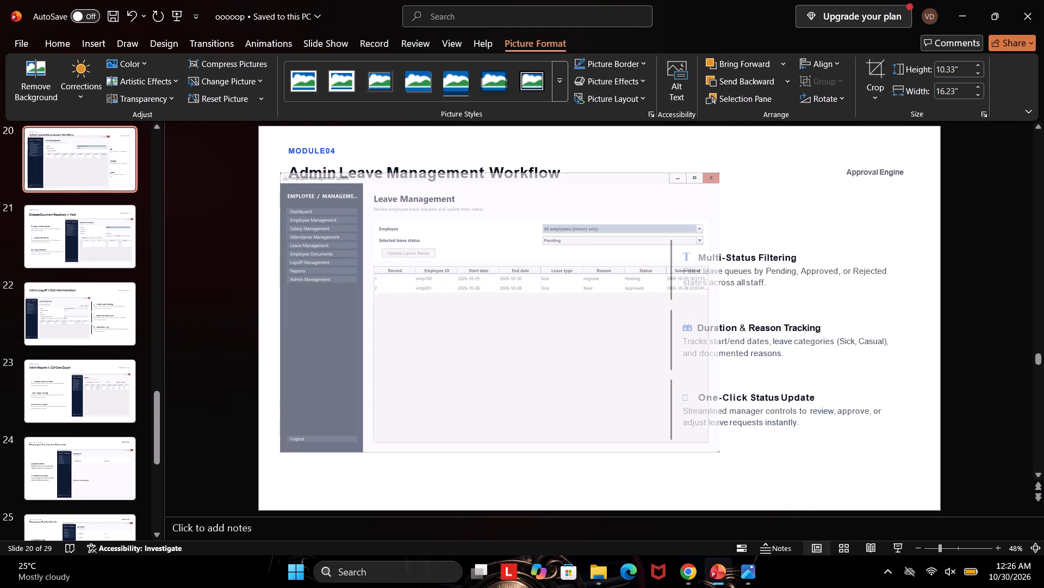
pyautogui.moveTo(637, 445); pyautogui.dragTo(597, 422)
pyautogui.moveTo(583, 361); pyautogui.dragTo(576, 381)
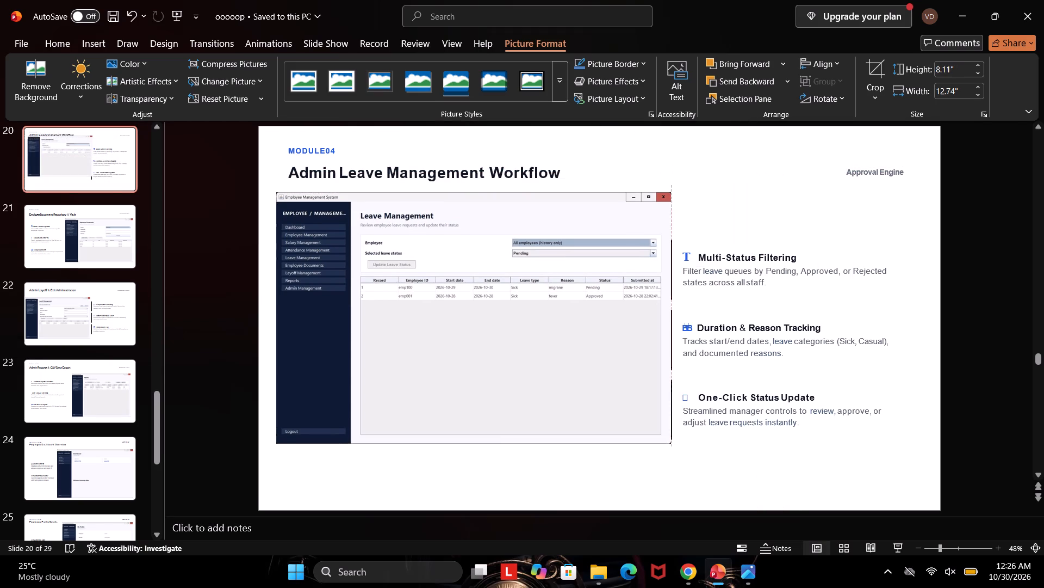
pyautogui.moveTo(576, 381); pyautogui.dragTo(570, 390)
pyautogui.click(589, 385)
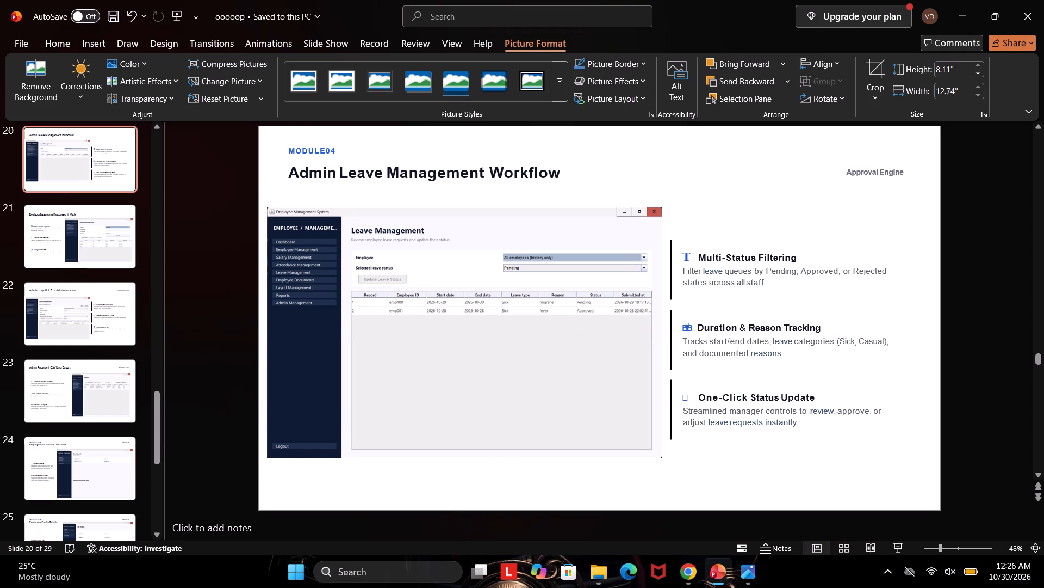
pyautogui.click(732, 183)
# Go to the Admin Salary & Payroll Management slide, and delete the leave management picture from the Pictures folder in File Explorer.
pyautogui.scroll(4, 70, 235)
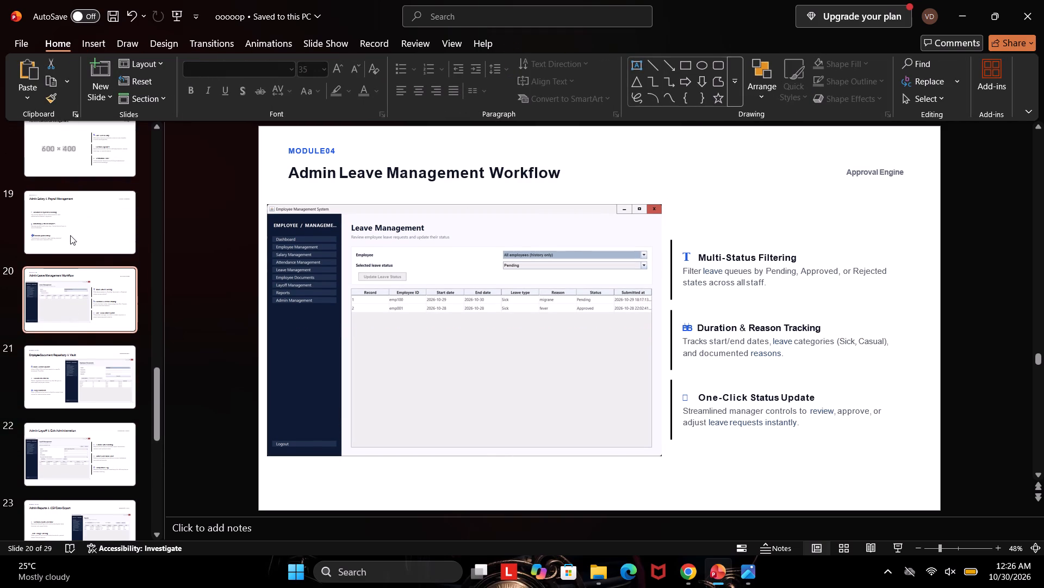
pyautogui.scroll(5, 70, 235)
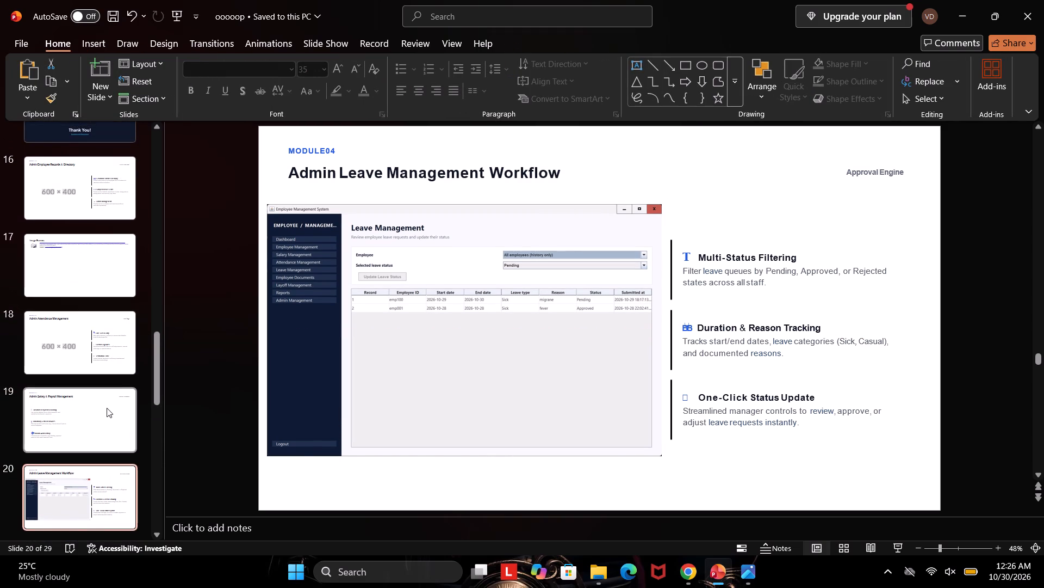
pyautogui.click(107, 408)
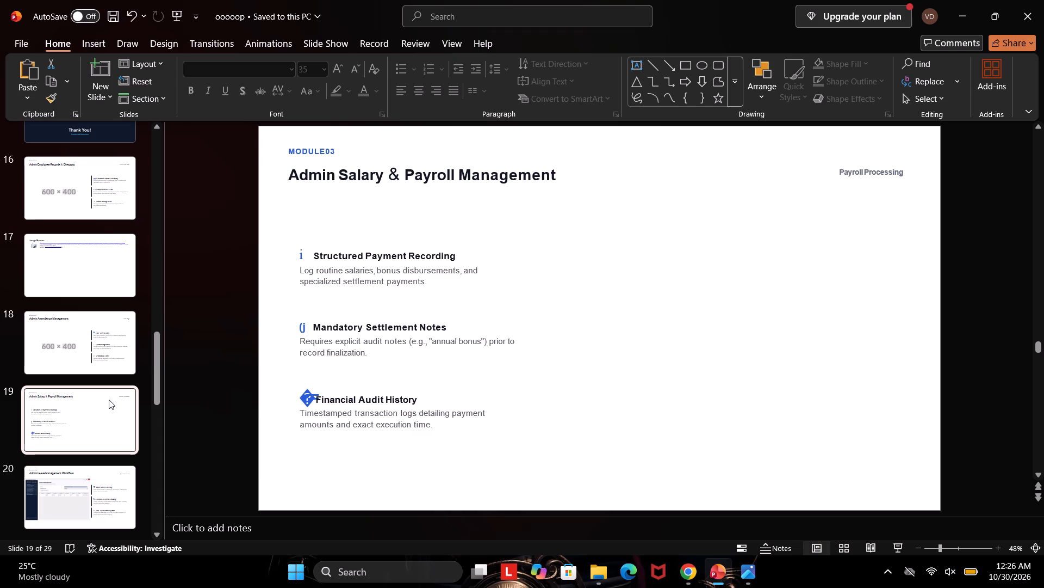
pyautogui.click(601, 571)
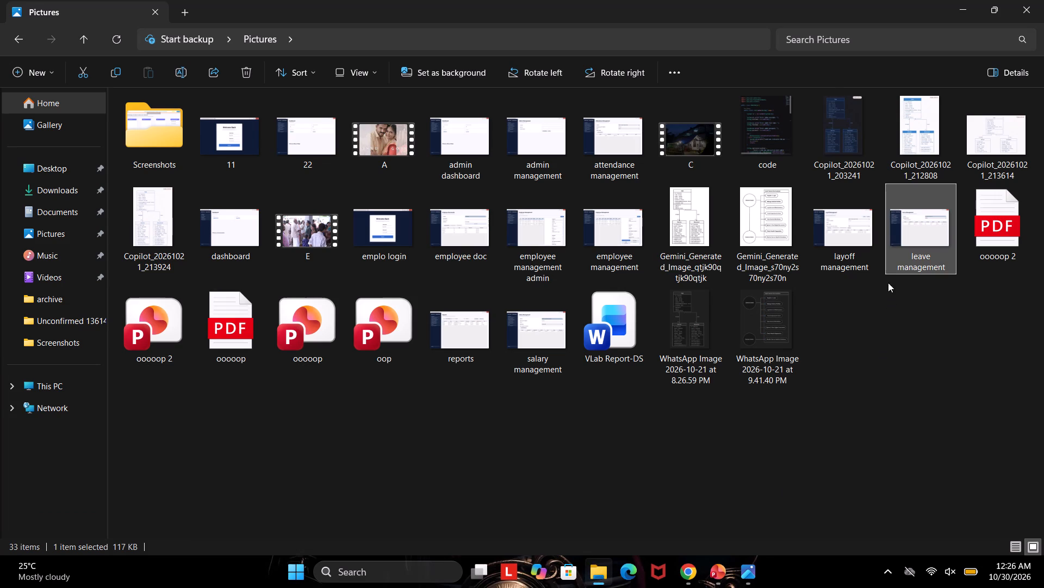
pyautogui.rightClick(943, 225)
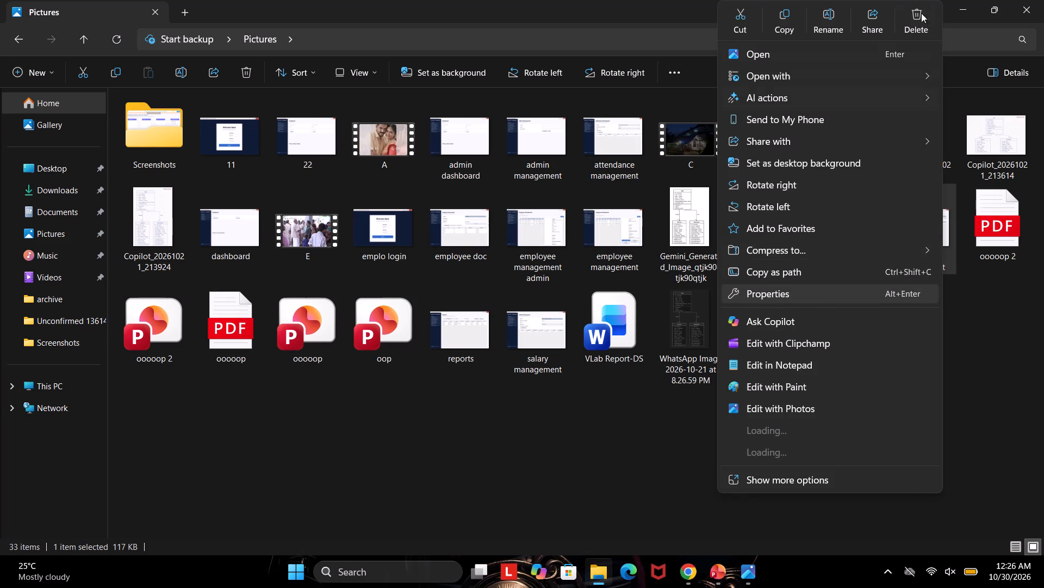
pyautogui.click(914, 14)
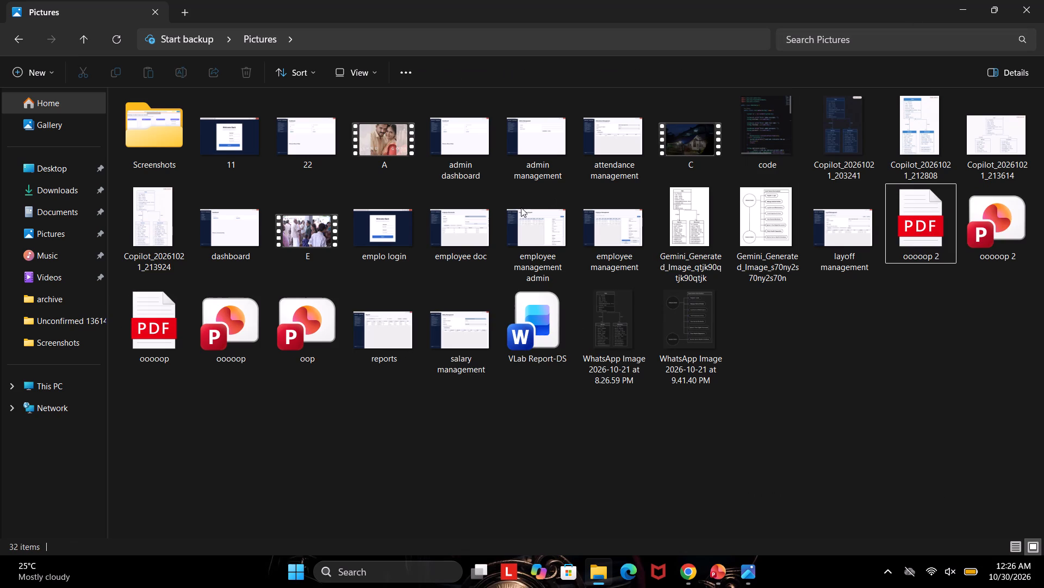
# Preview the salary management picture and insert it from the Pictures folder on the Admin Salary & Payroll Management slide in PowerPoint.
pyautogui.doubleClick(460, 336)
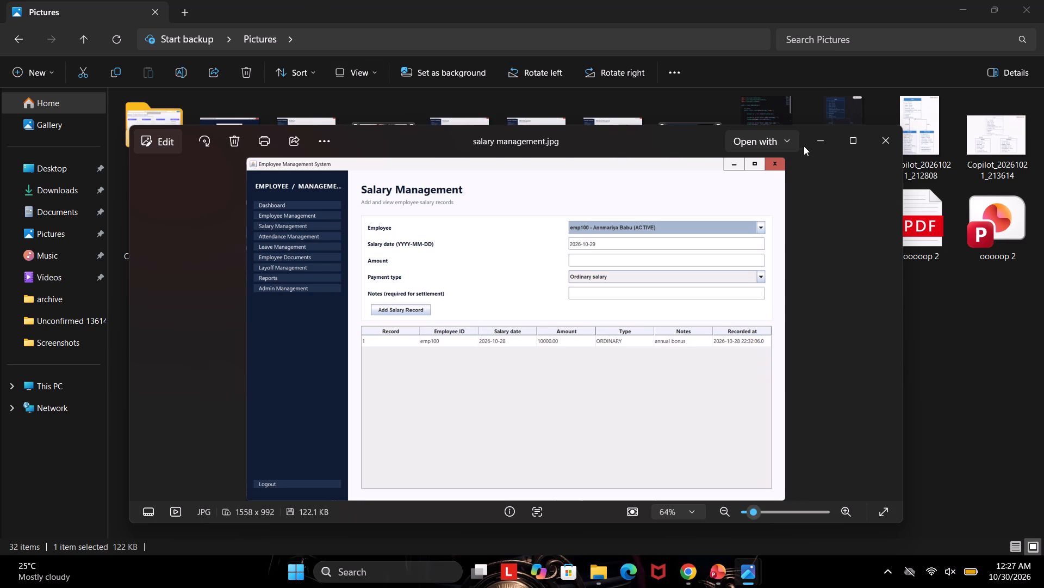
pyautogui.click(877, 131)
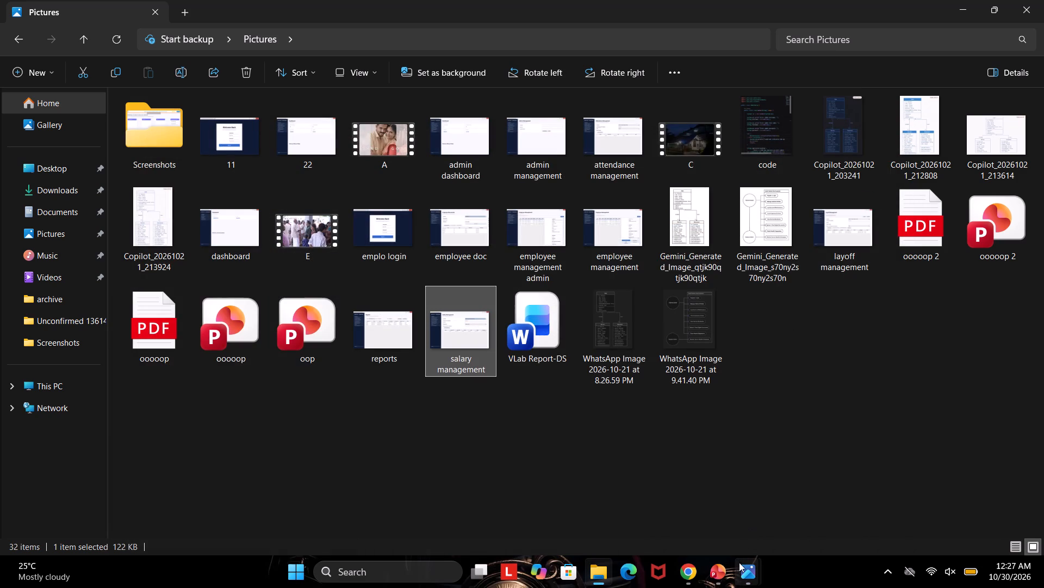
pyautogui.click(713, 575)
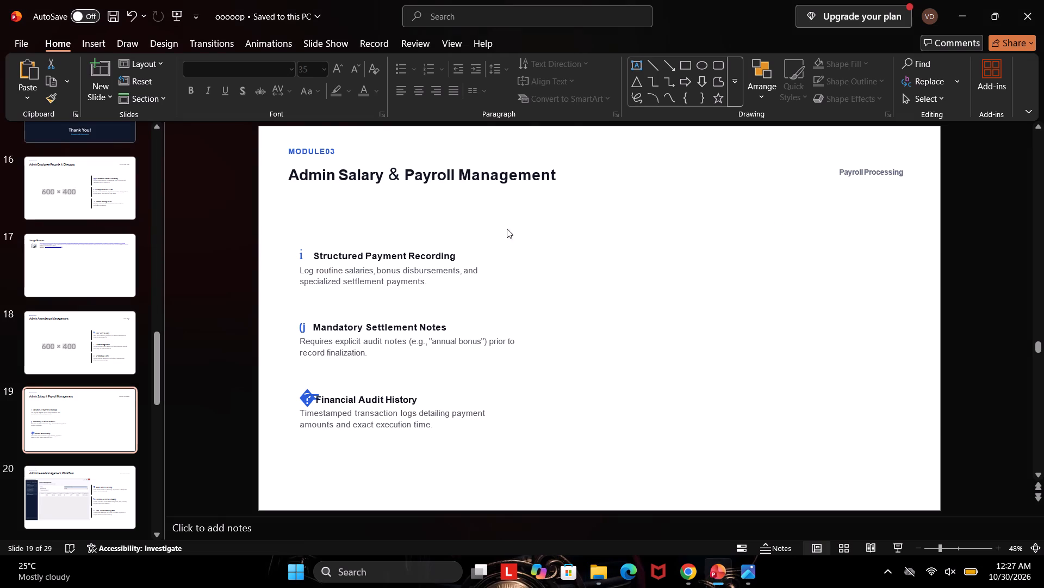
pyautogui.click(98, 38)
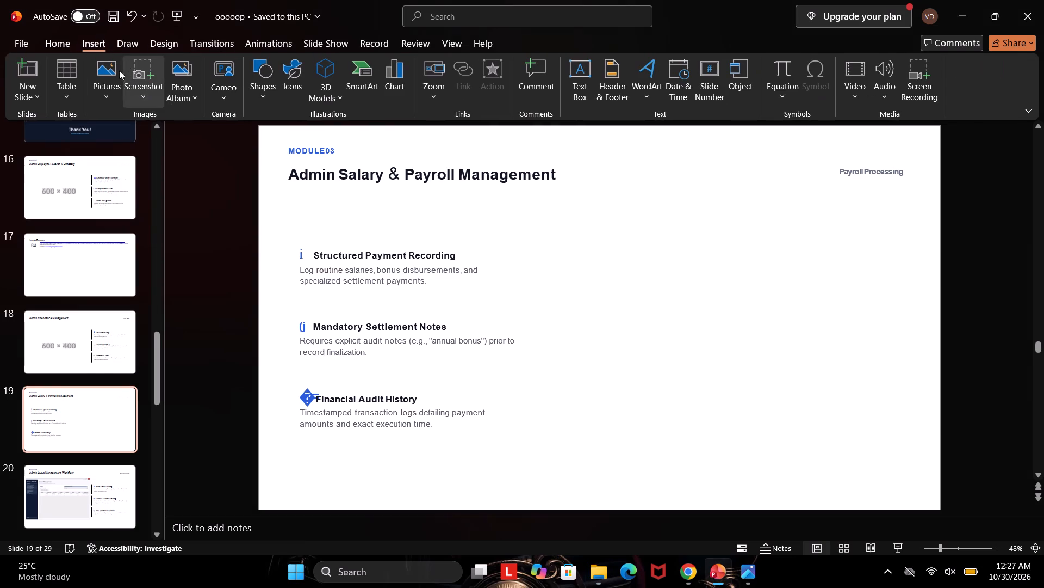
pyautogui.click(109, 78)
pyautogui.click(135, 138)
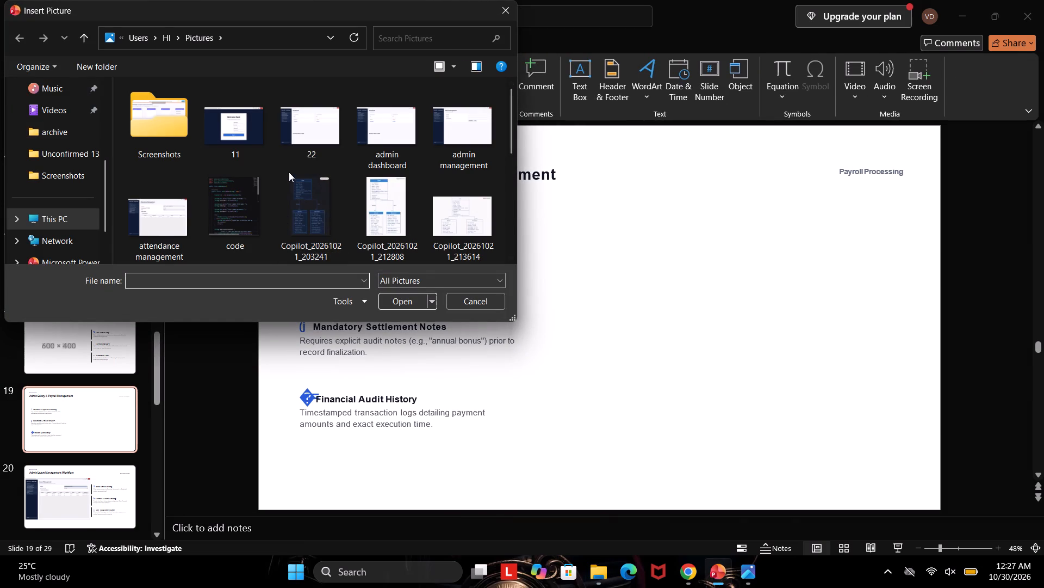
pyautogui.scroll(-3, 289, 172)
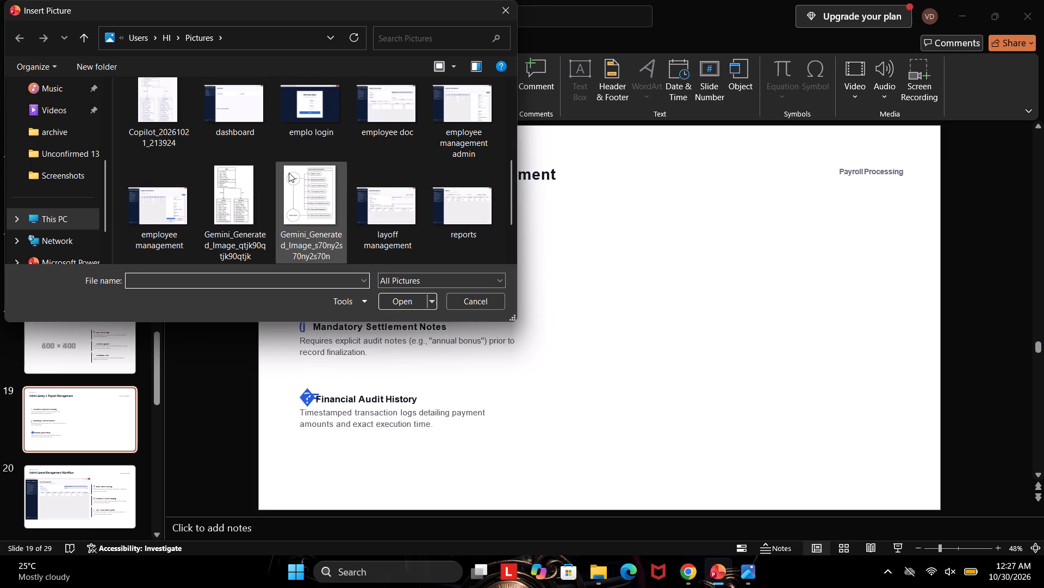
pyautogui.scroll(-1, 289, 173)
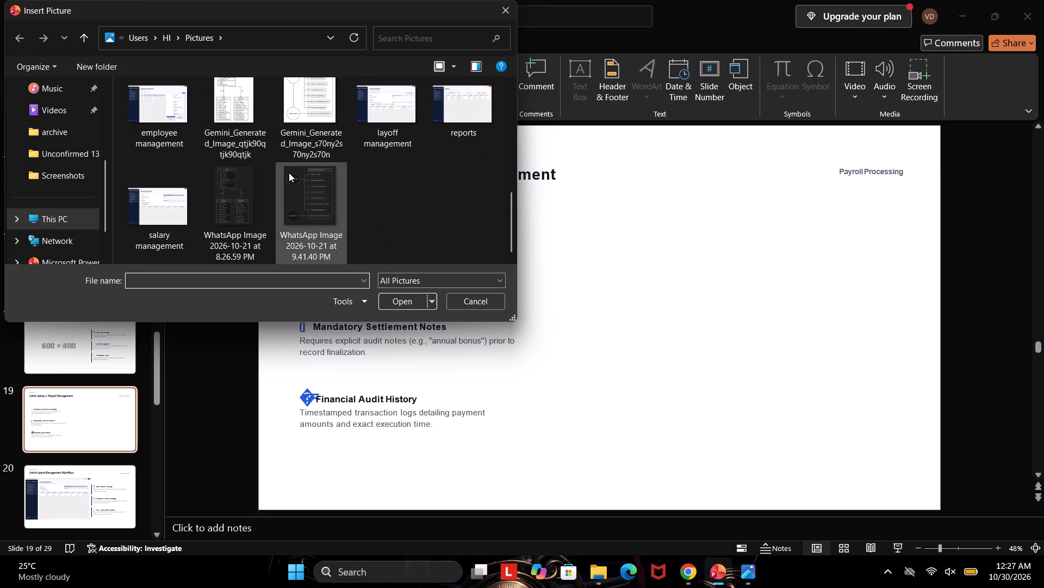
pyautogui.click(176, 210)
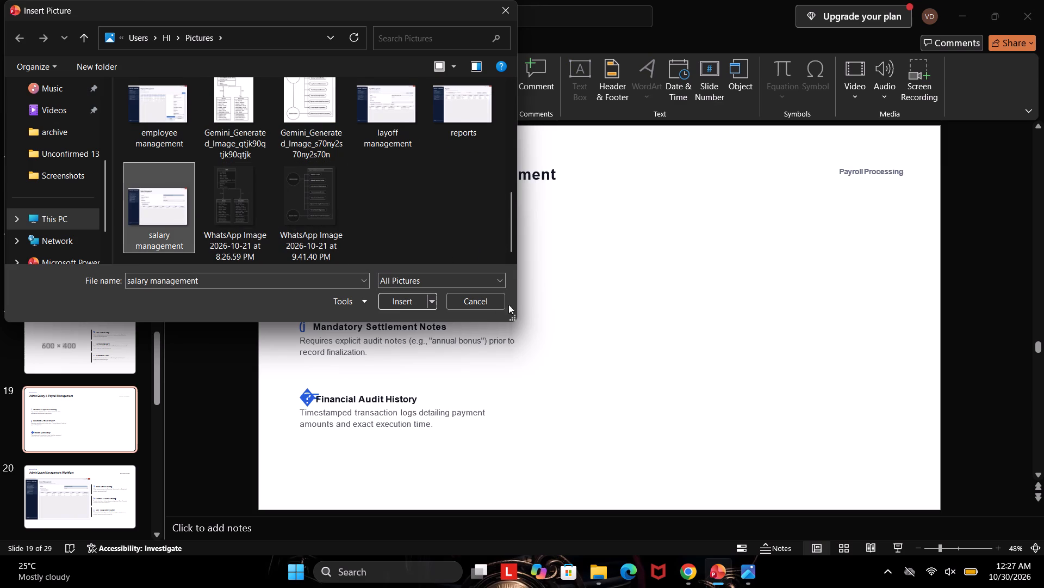
pyautogui.click(407, 304)
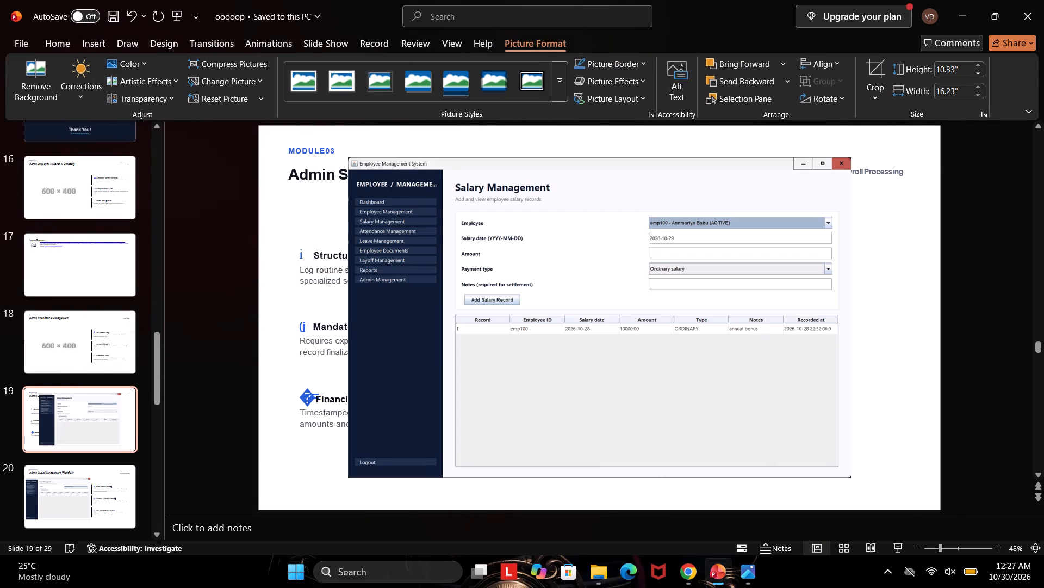
# Shrink the Salary Management picture to about 8.31 by 13.05 inches and place it beside the text, below the title.
pyautogui.moveTo(620, 304); pyautogui.dragTo(700, 332)
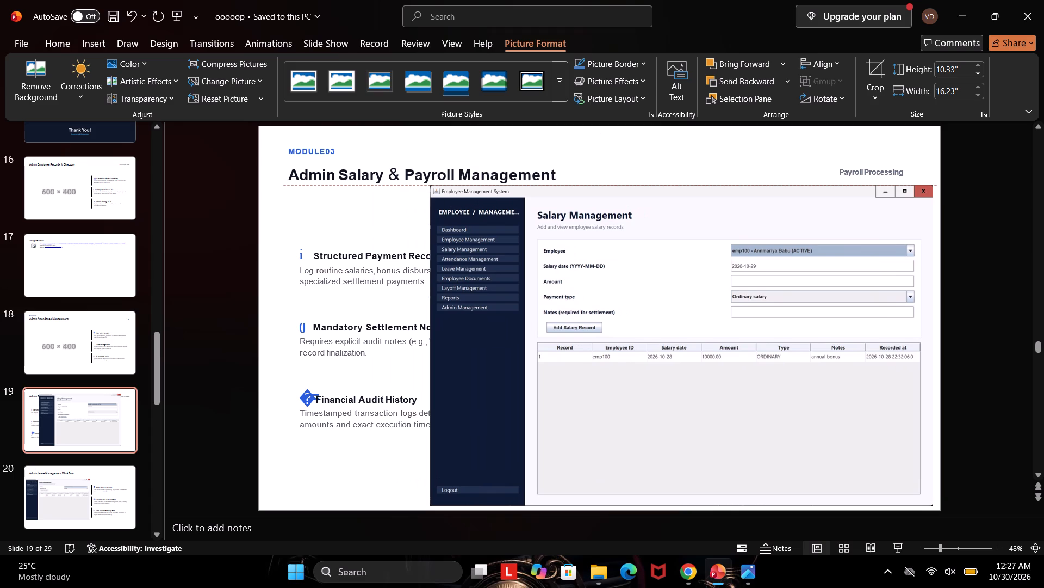
pyautogui.moveTo(700, 332); pyautogui.dragTo(695, 328)
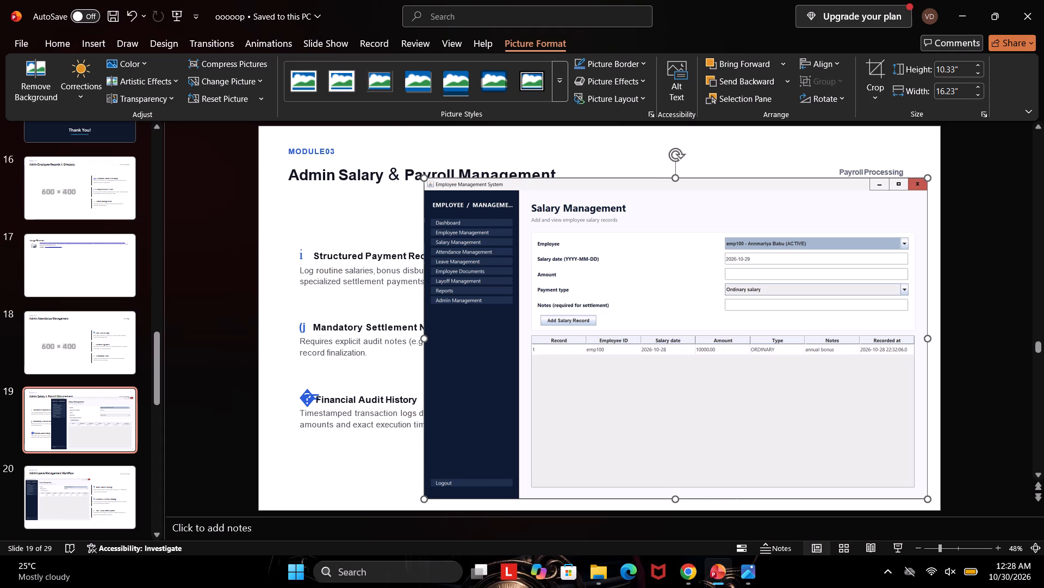
pyautogui.moveTo(421, 177); pyautogui.dragTo(439, 188)
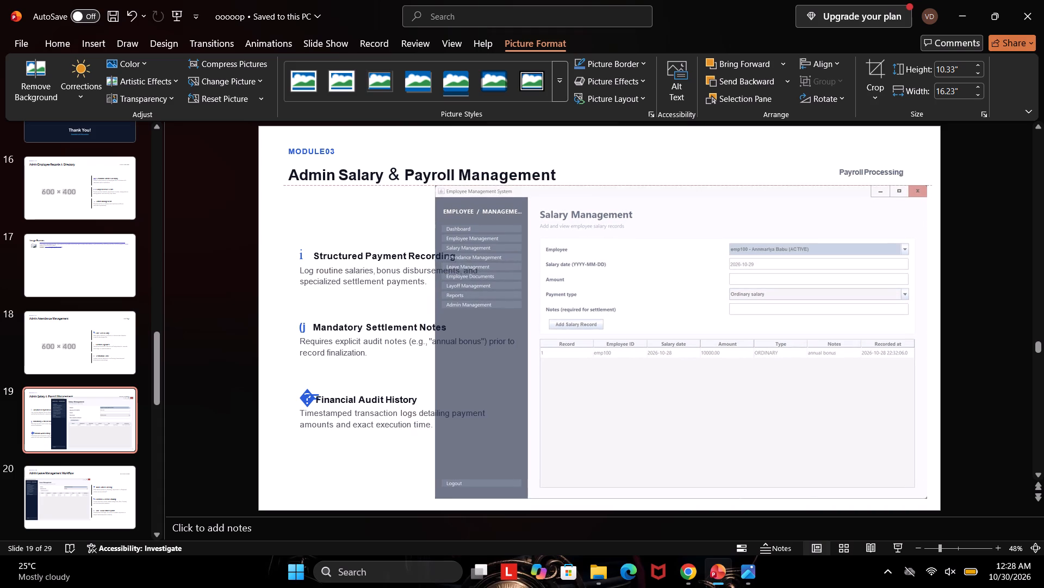
pyautogui.moveTo(439, 188); pyautogui.dragTo(571, 217)
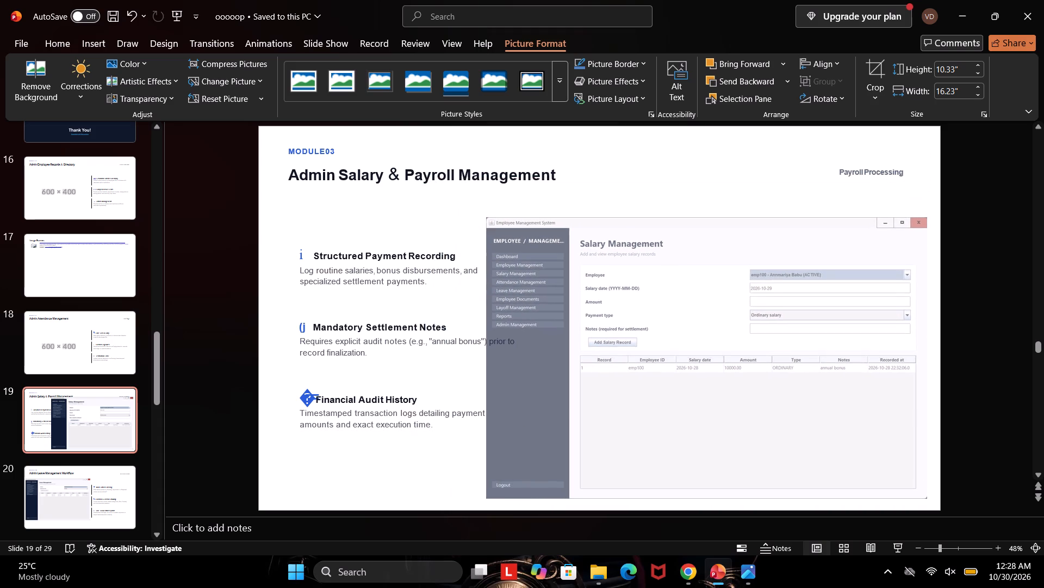
pyautogui.moveTo(571, 217); pyautogui.dragTo(593, 224)
pyautogui.moveTo(674, 314); pyautogui.dragTo(687, 292)
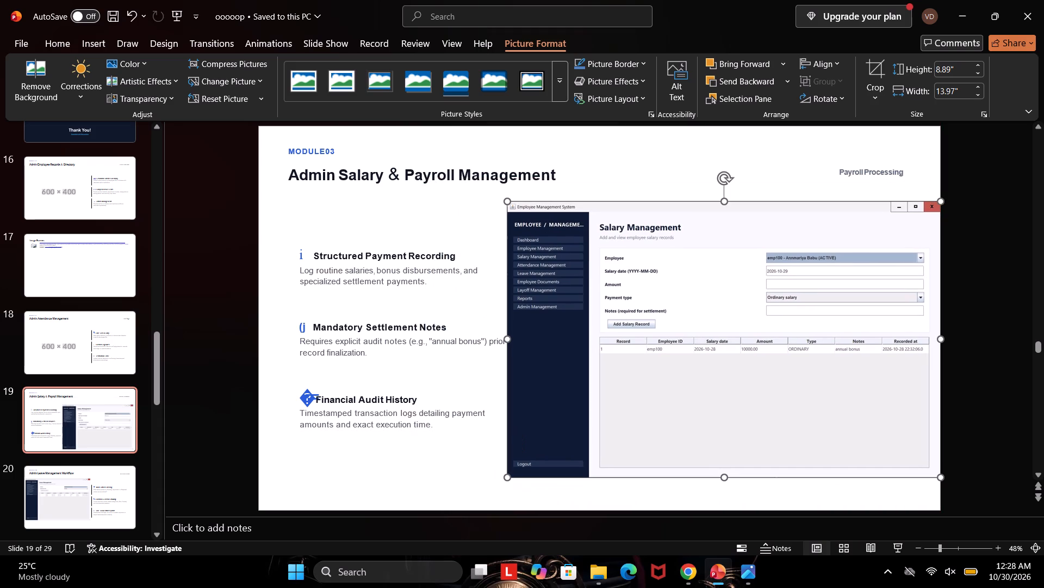
pyautogui.moveTo(505, 198); pyautogui.dragTo(532, 219)
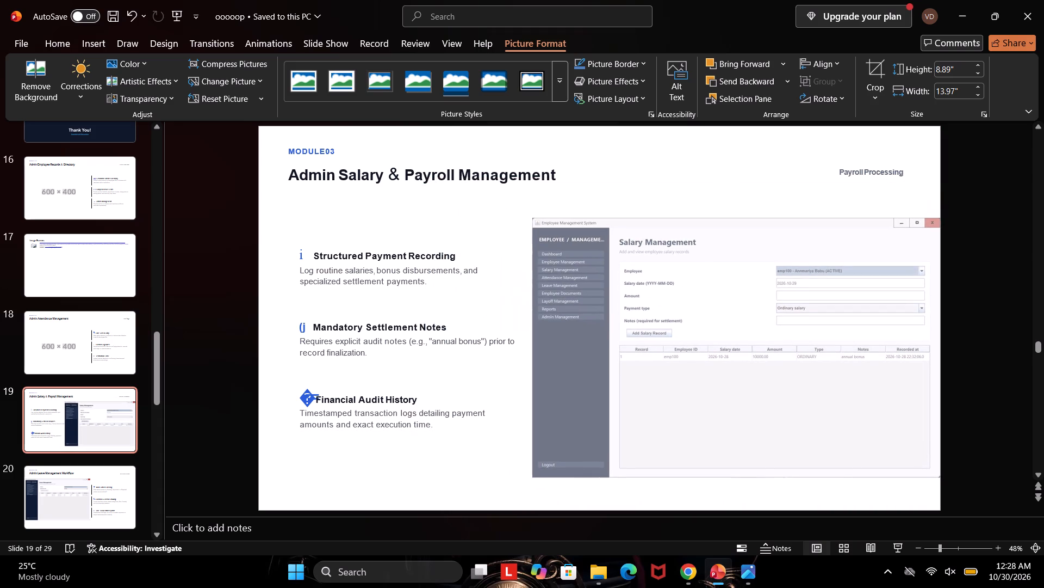
pyautogui.moveTo(532, 219); pyautogui.dragTo(520, 213)
pyautogui.moveTo(689, 283); pyautogui.dragTo(672, 281)
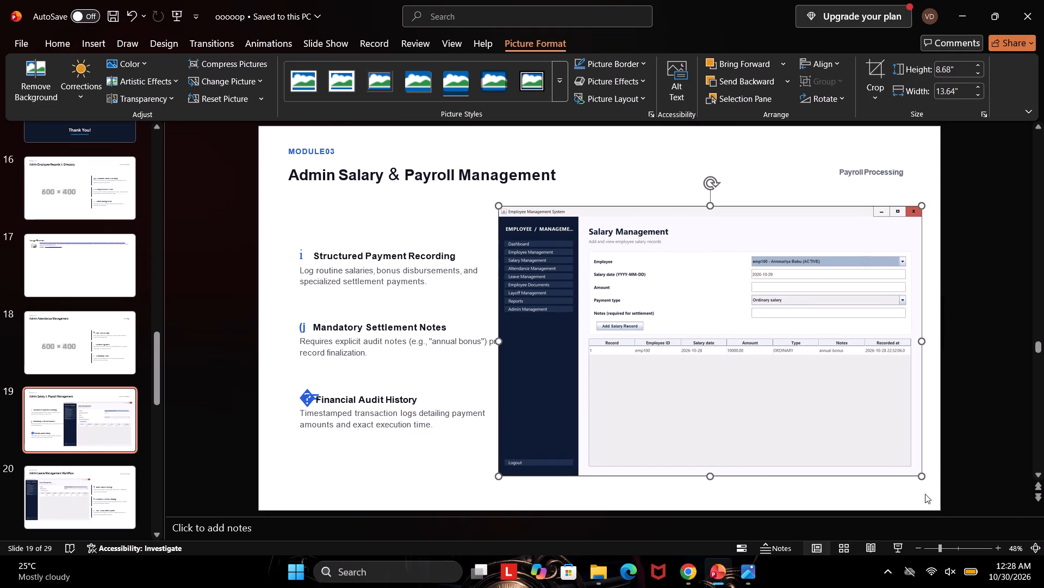
pyautogui.moveTo(921, 476); pyautogui.dragTo(908, 467)
pyautogui.moveTo(765, 410); pyautogui.dragTo(787, 415)
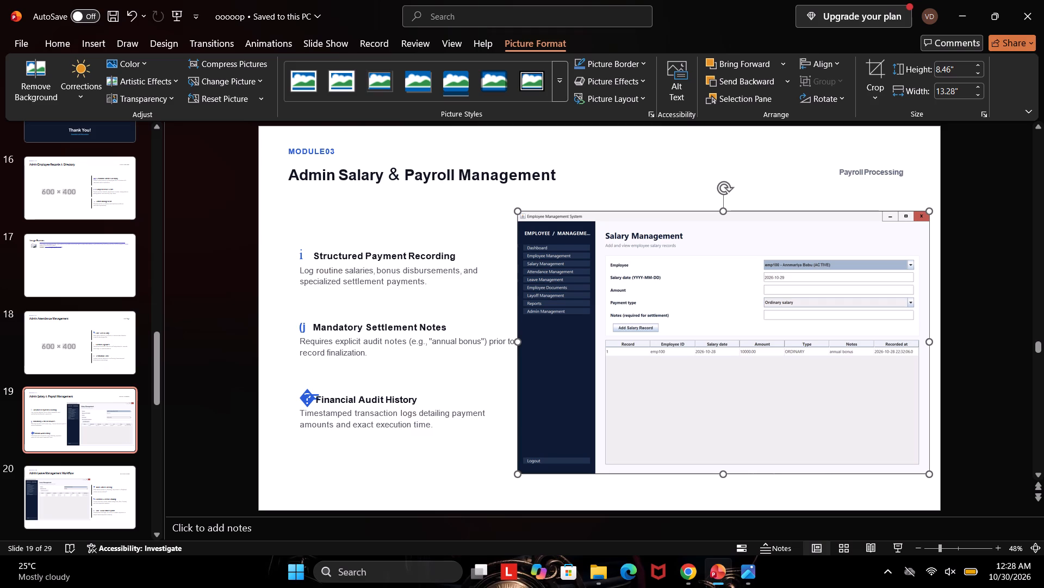
pyautogui.click(929, 476)
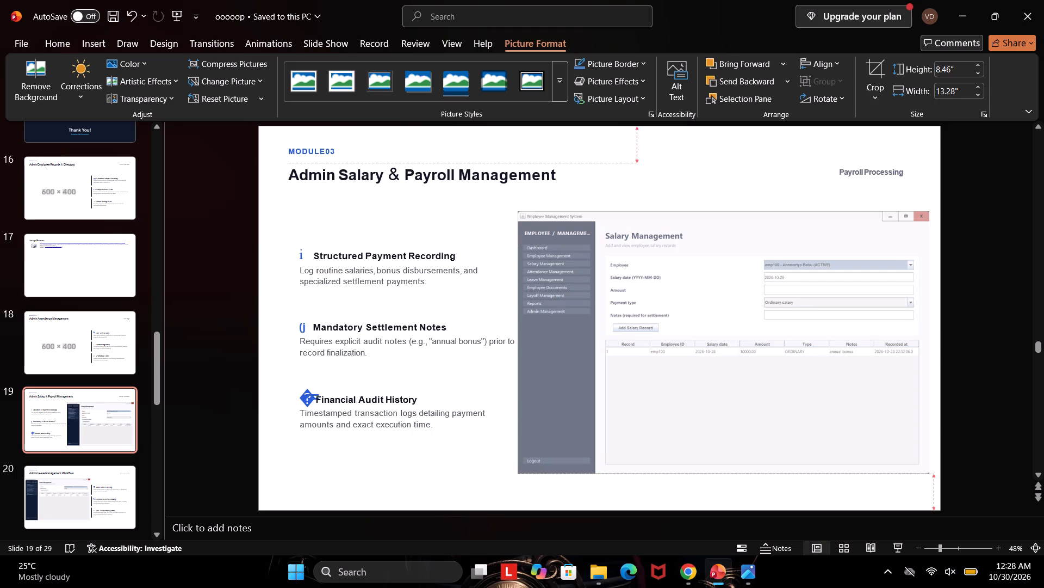
pyautogui.moveTo(929, 474); pyautogui.dragTo(922, 469)
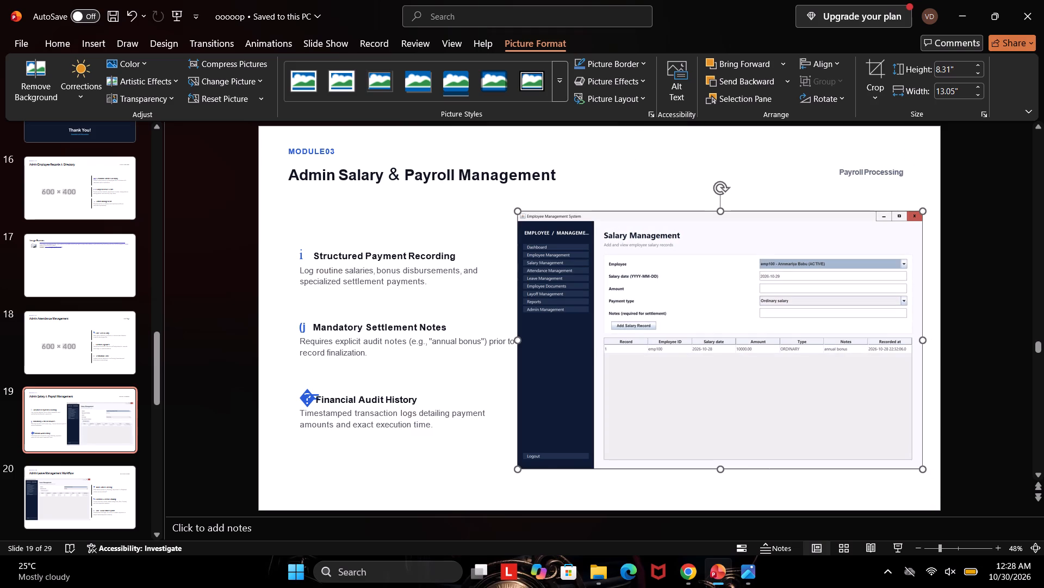
pyautogui.moveTo(853, 420); pyautogui.dragTo(860, 424)
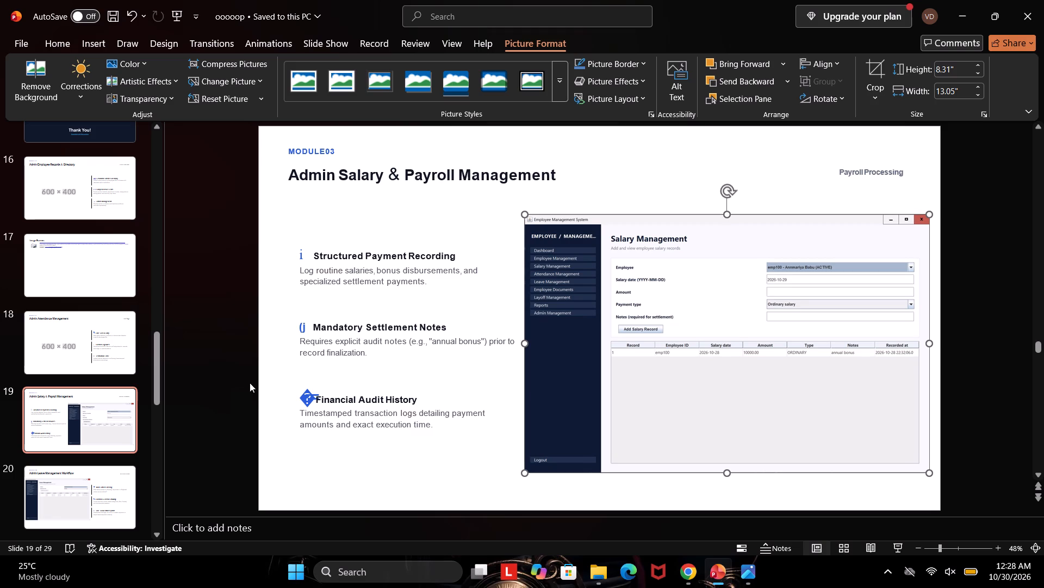
# Delete the 600 × 400 placeholder from the Admin Attendance Management slide.
pyautogui.click(87, 344)
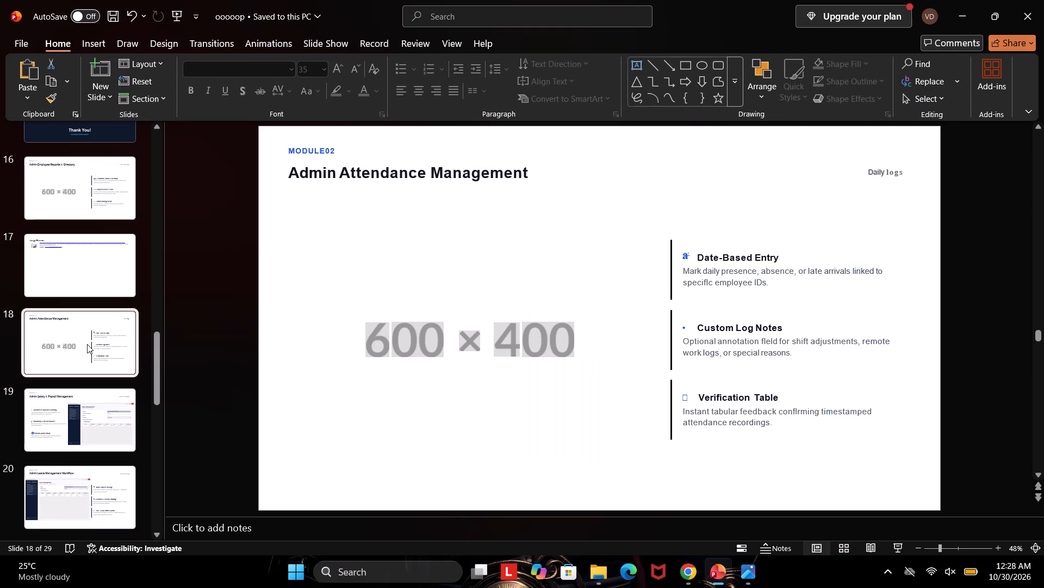
pyautogui.click(97, 411)
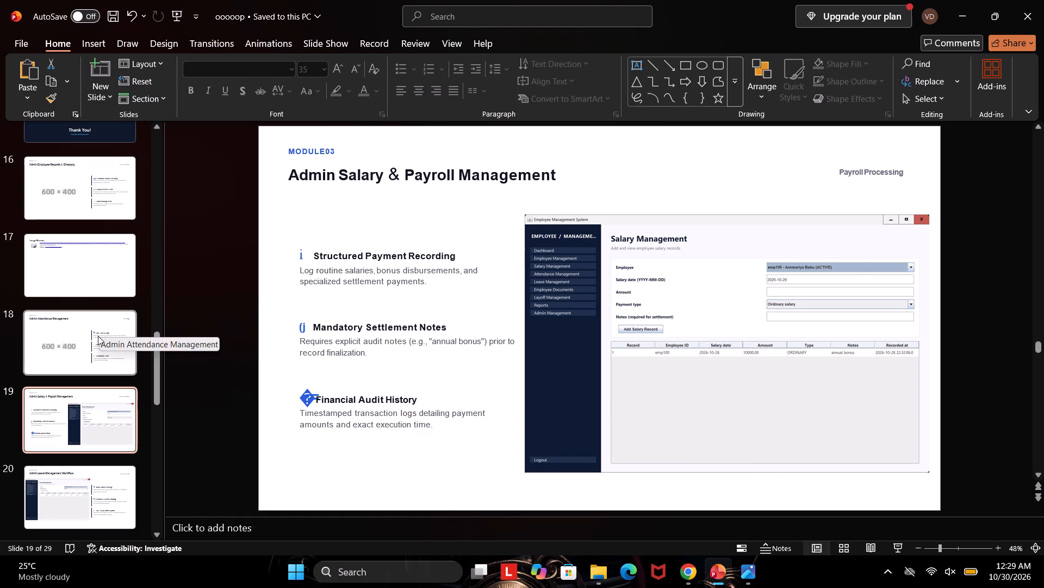
pyautogui.click(98, 336)
pyautogui.moveTo(585, 372); pyautogui.dragTo(563, 345)
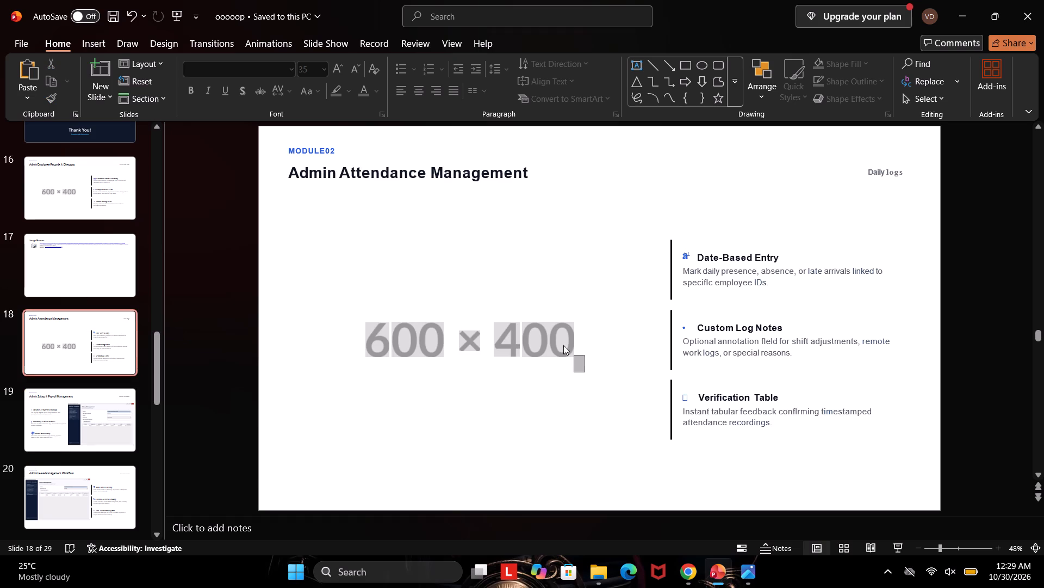
pyautogui.moveTo(563, 345); pyautogui.dragTo(334, 289)
pyautogui.press('BackSpace')
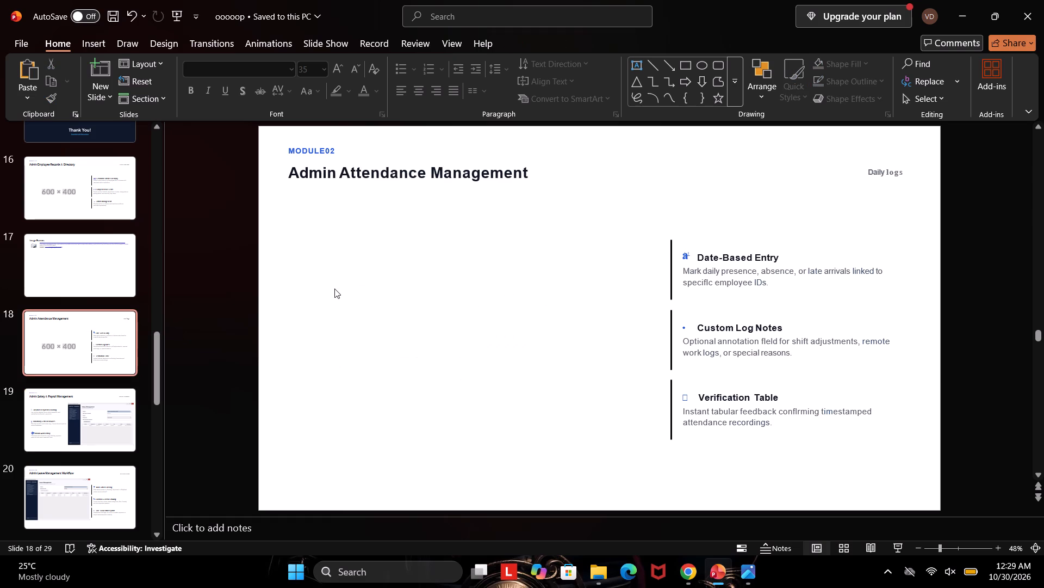
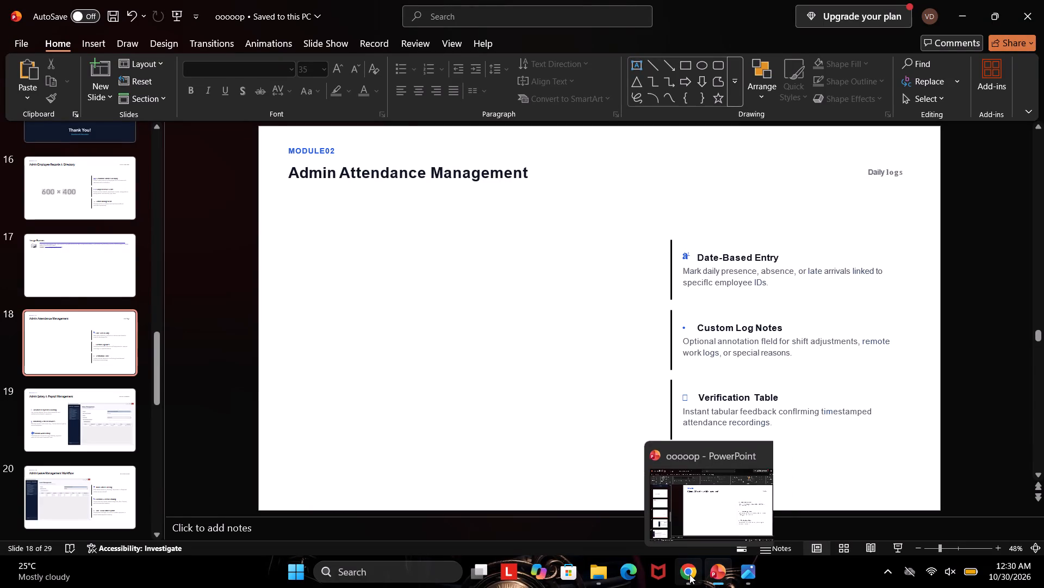
# Switch to File Explorer and delete the salary management image from the Pictures folder.
pyautogui.click(593, 574)
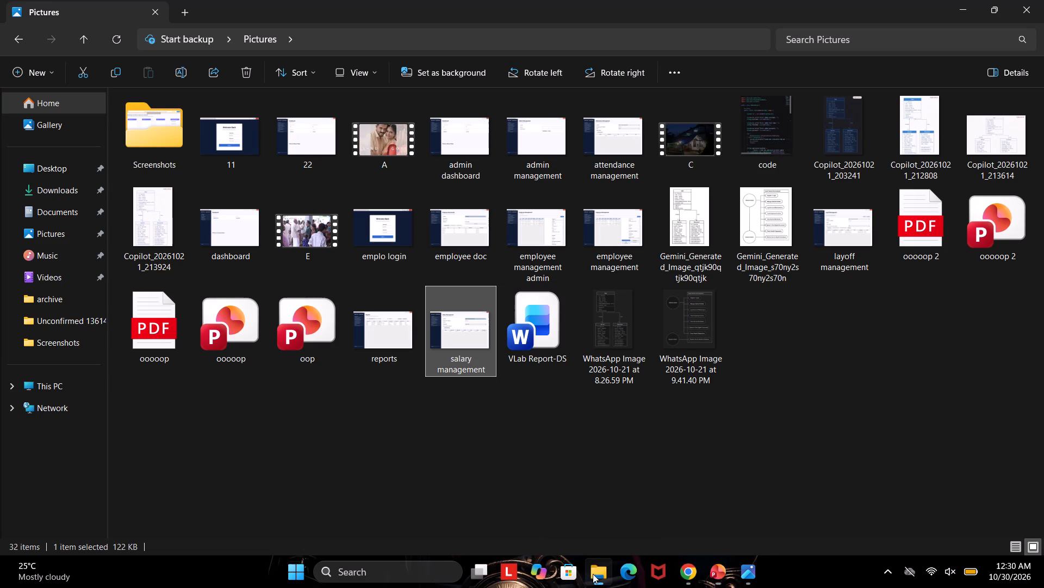
pyautogui.rightClick(477, 341)
pyautogui.click(664, 21)
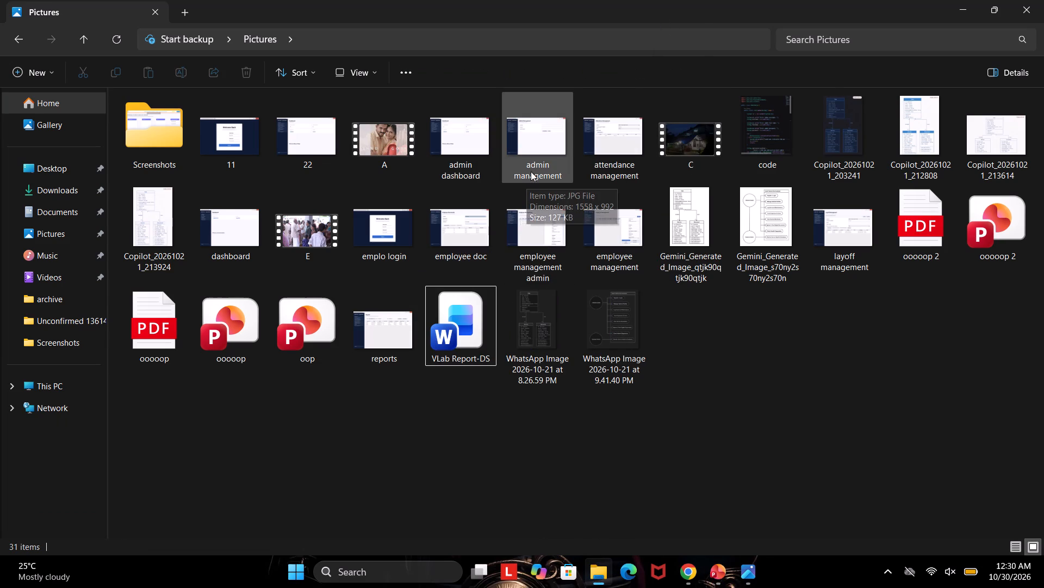
# Preview the attendance management image in the Pictures folder and close the viewer.
pyautogui.doubleClick(608, 132)
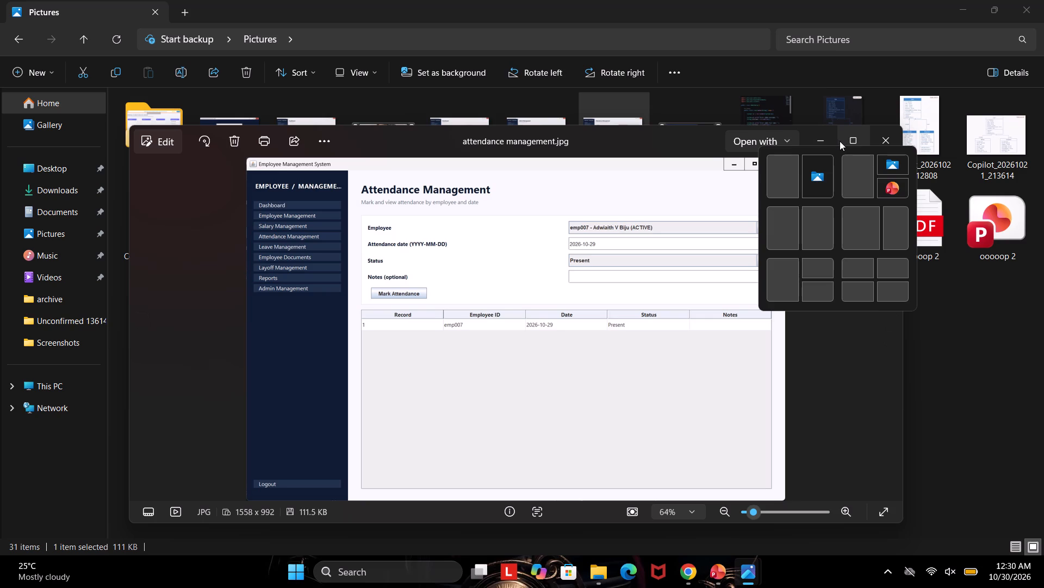
pyautogui.click(883, 140)
pyautogui.rightClick(626, 144)
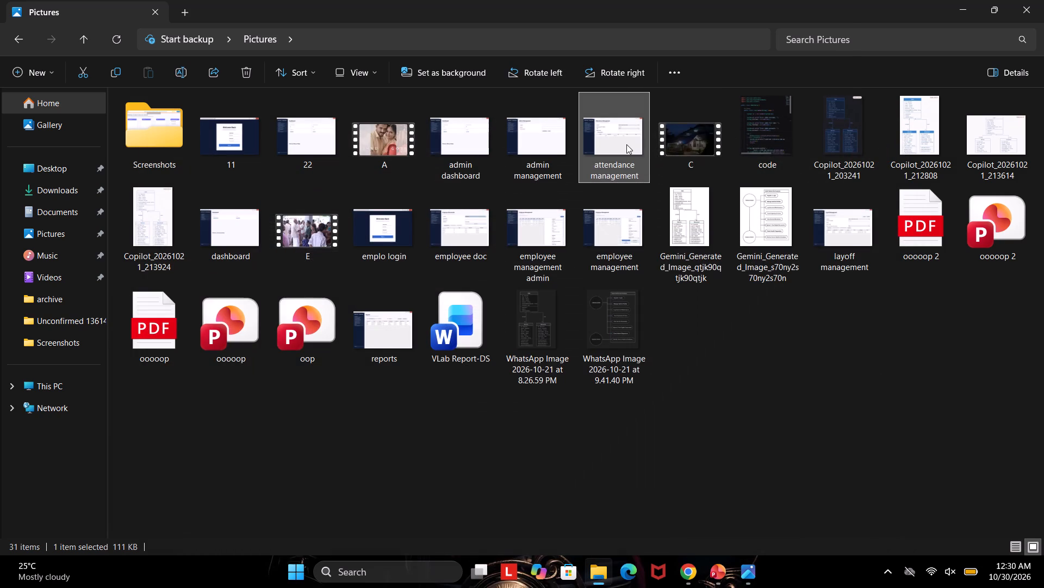
pyautogui.click(481, 476)
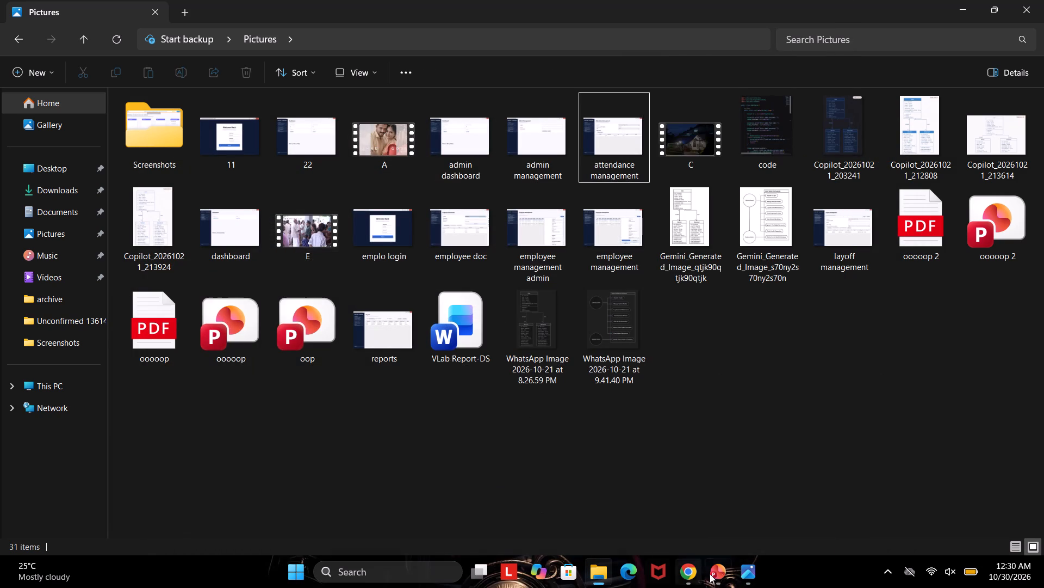
# Switch to PowerPoint and insert the attendance management picture from this device onto the Admin Attendance Management slide.
pyautogui.click(714, 571)
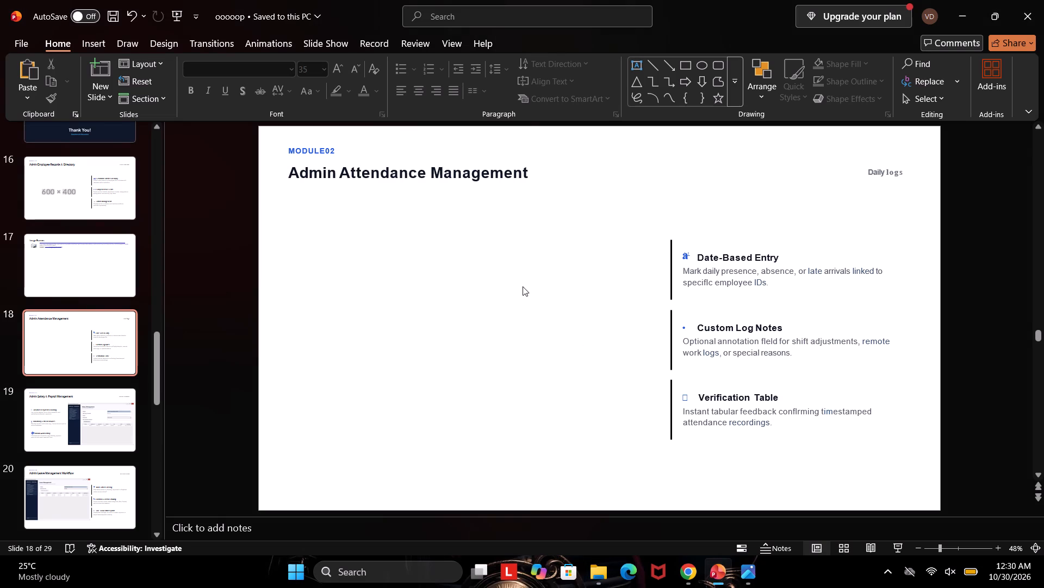
pyautogui.rightClick(523, 286)
pyautogui.click(380, 242)
pyautogui.click(102, 40)
pyautogui.click(109, 78)
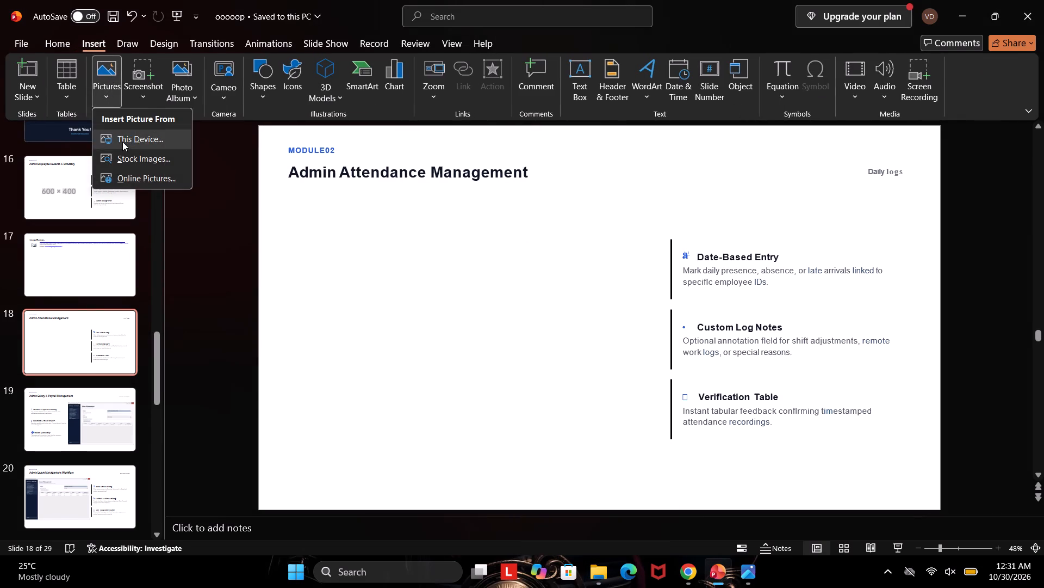
pyautogui.click(122, 142)
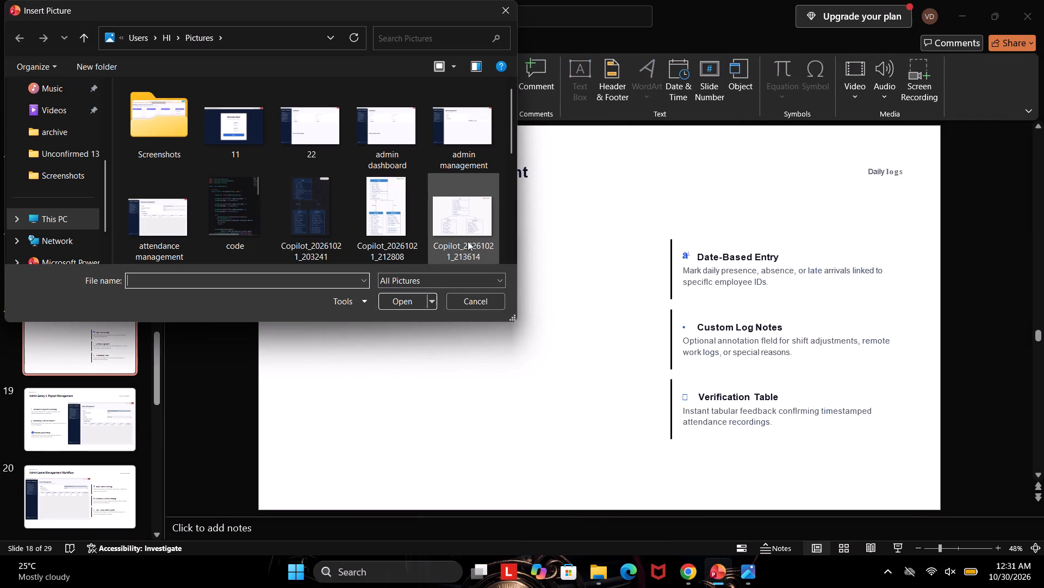
pyautogui.click(172, 225)
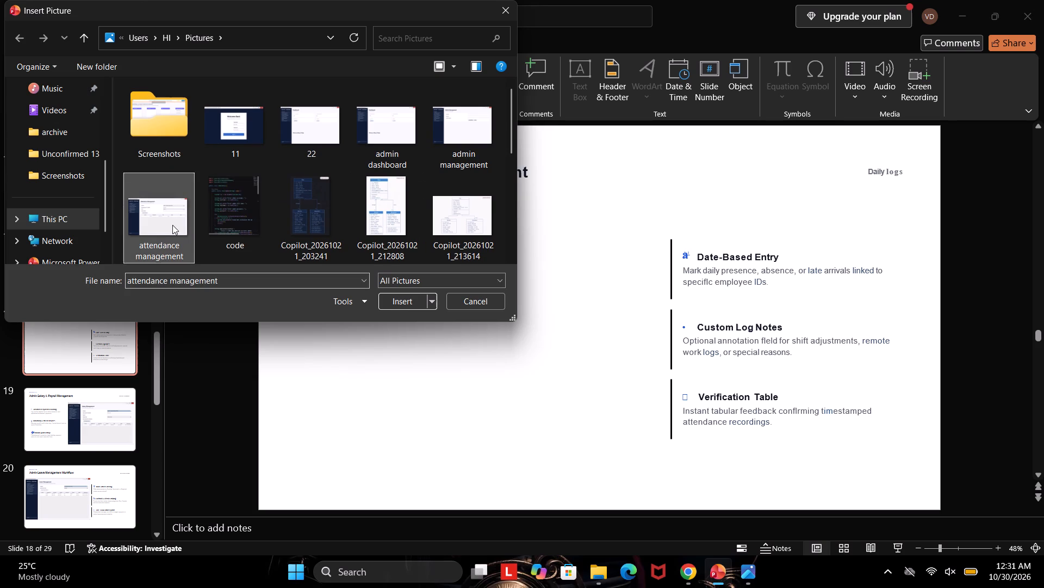
pyautogui.click(403, 299)
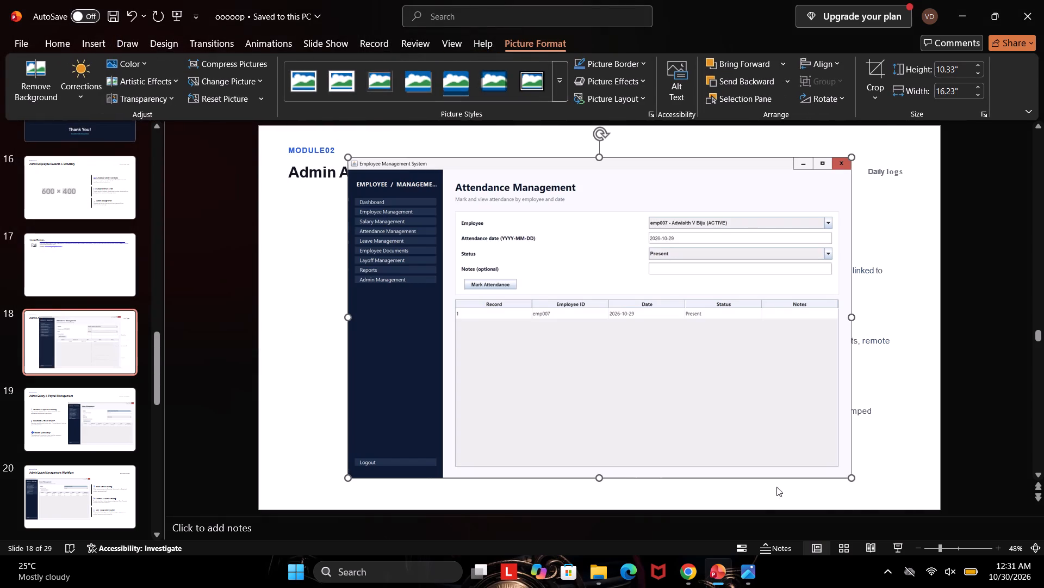
# Shrink the attendance screenshot to about 12 by 7.65 inches and place it below the slide title, beside the three feature descriptions.
pyautogui.moveTo(853, 479); pyautogui.dragTo(582, 385)
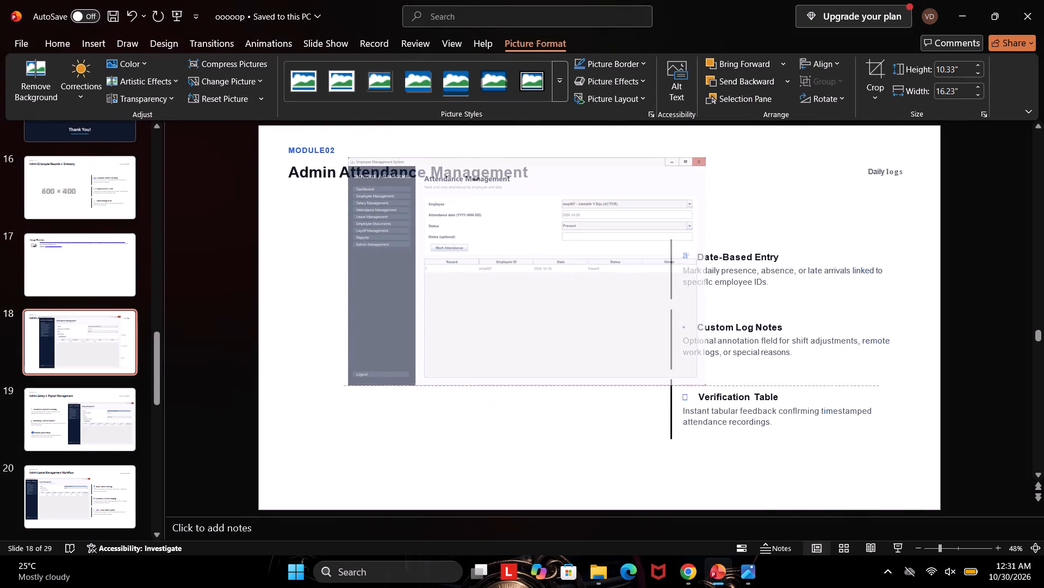
pyautogui.moveTo(582, 385); pyautogui.dragTo(559, 375)
pyautogui.moveTo(530, 275); pyautogui.dragTo(482, 327)
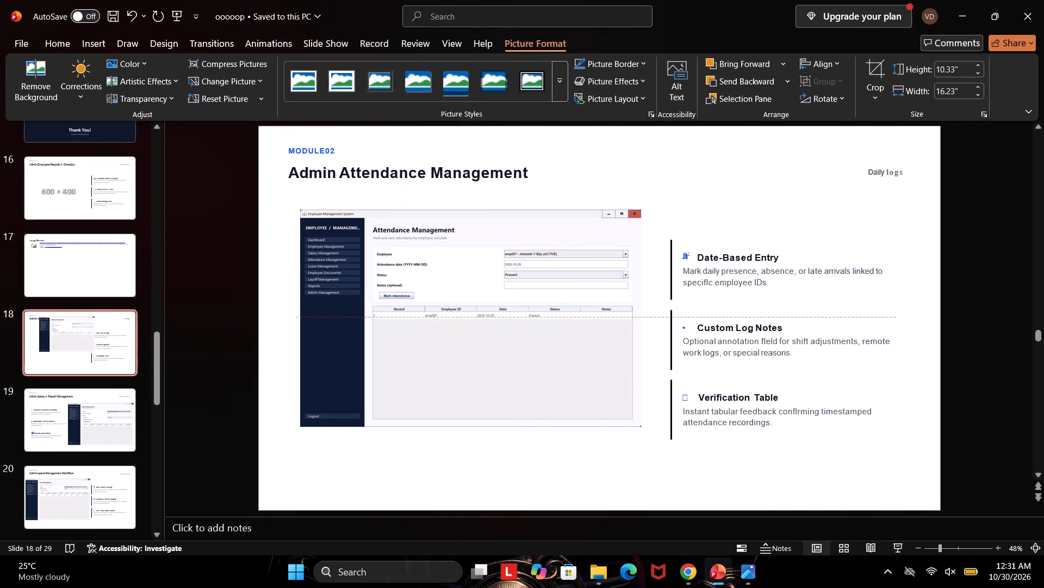
pyautogui.moveTo(482, 327); pyautogui.dragTo(484, 330)
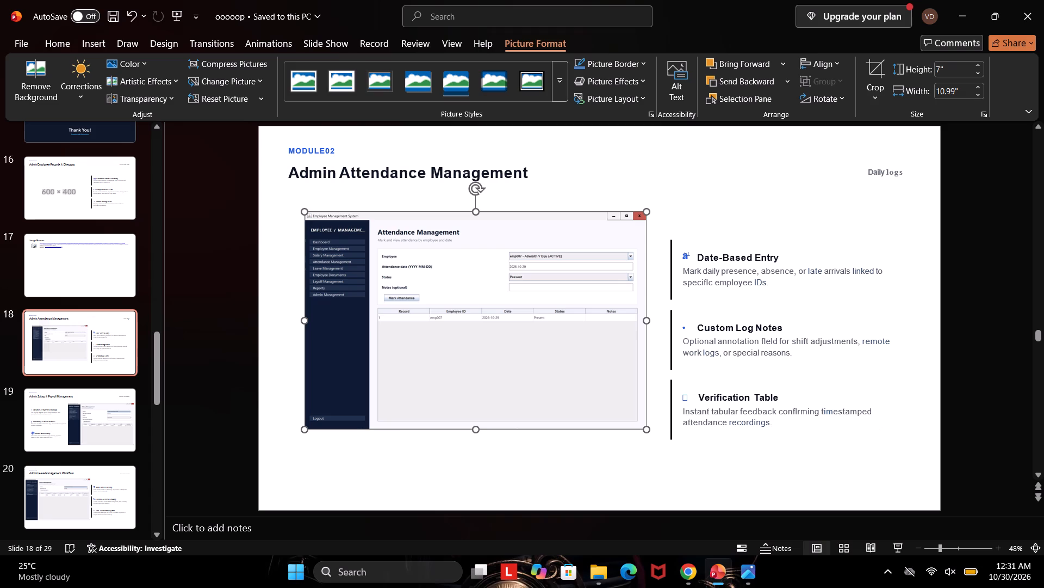
pyautogui.moveTo(307, 214); pyautogui.dragTo(284, 200)
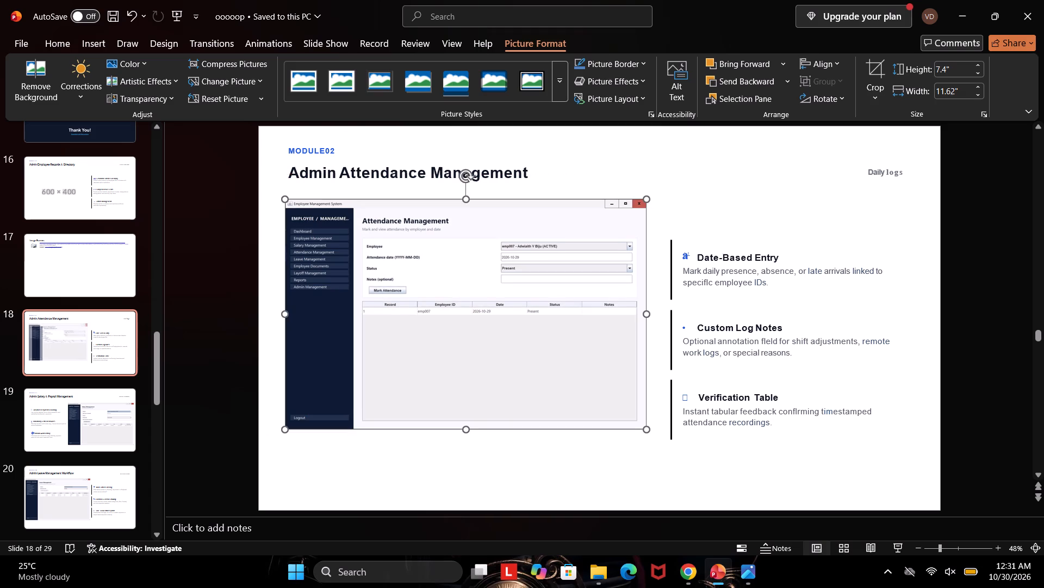
pyautogui.moveTo(390, 279); pyautogui.dragTo(380, 281)
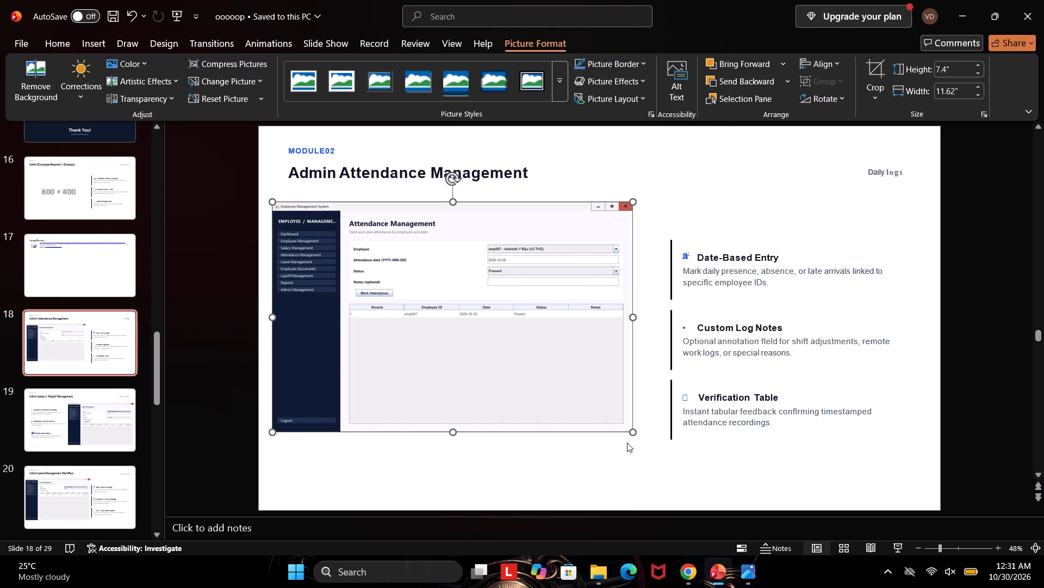
pyautogui.moveTo(631, 430); pyautogui.dragTo(639, 442)
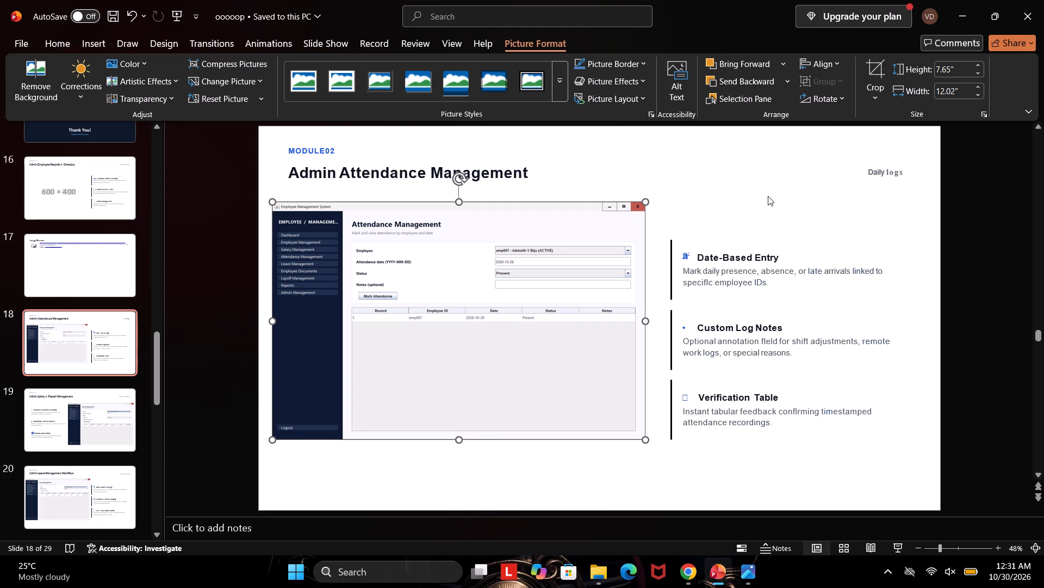
pyautogui.click(760, 182)
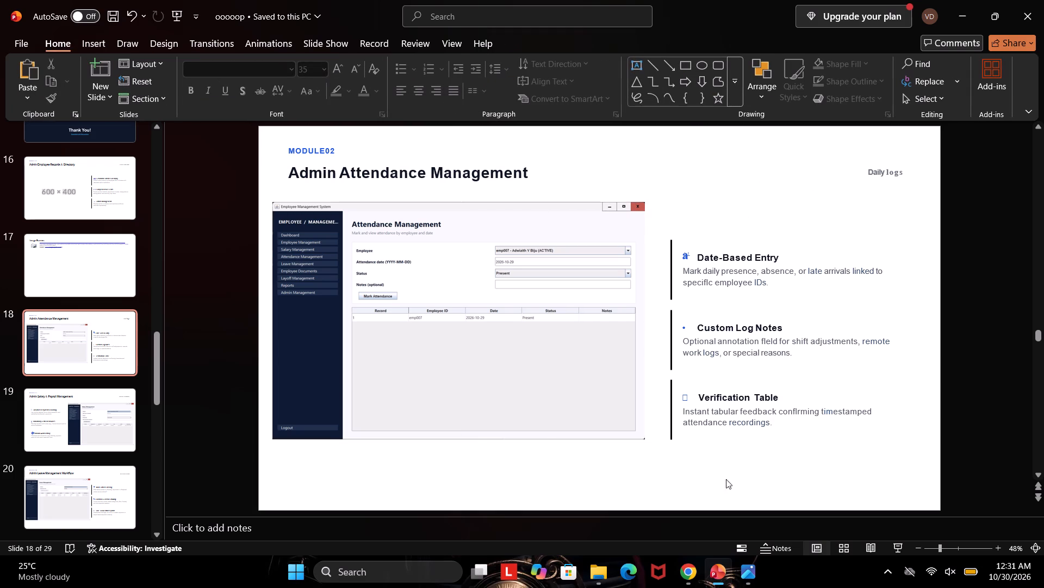
# Switch to File Explorer and delete the attendance management image from the Pictures folder.
pyautogui.click(595, 576)
pyautogui.rightClick(611, 153)
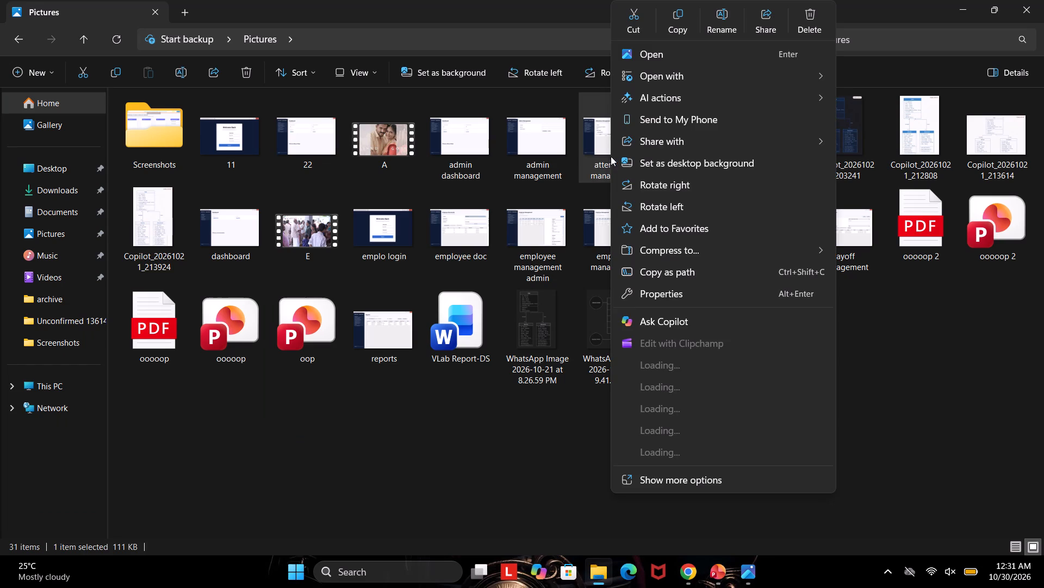
pyautogui.click(816, 16)
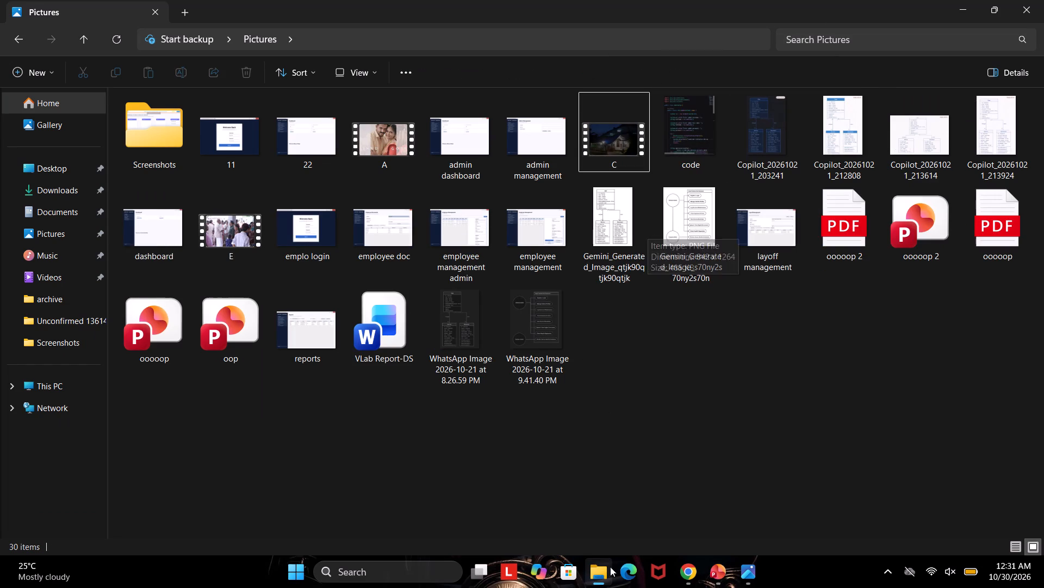
# Switch to PowerPoint and delete the Image Sources slide before the Admin Attendance Management slide.
pyautogui.click(713, 568)
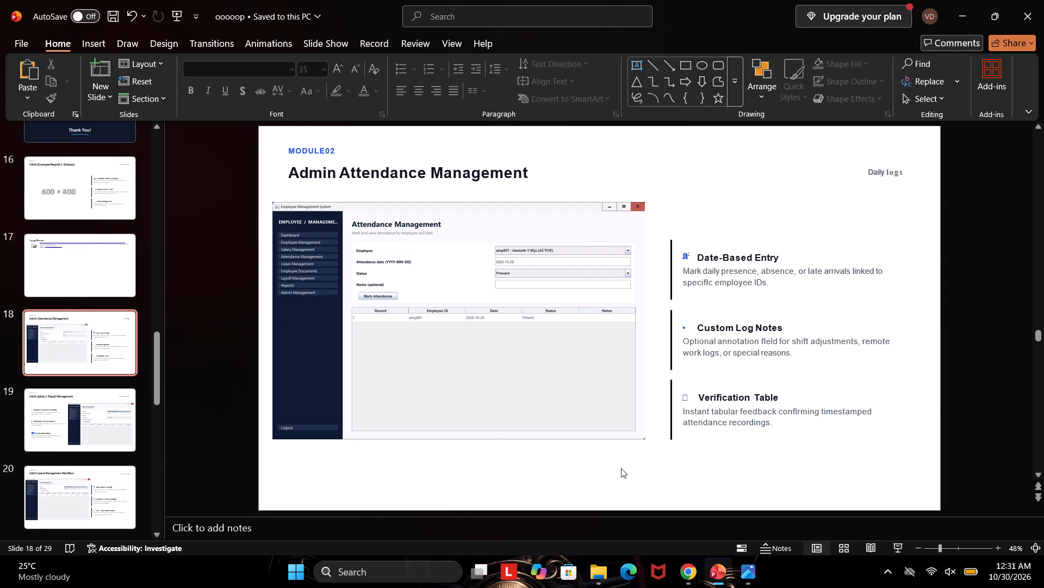
pyautogui.scroll(1, 621, 468)
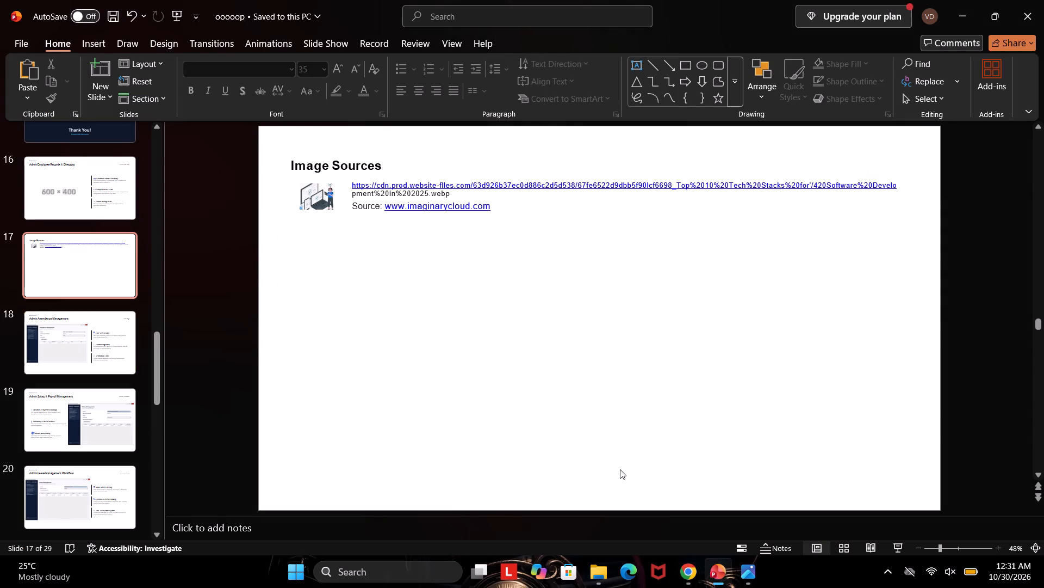
pyautogui.rightClick(108, 273)
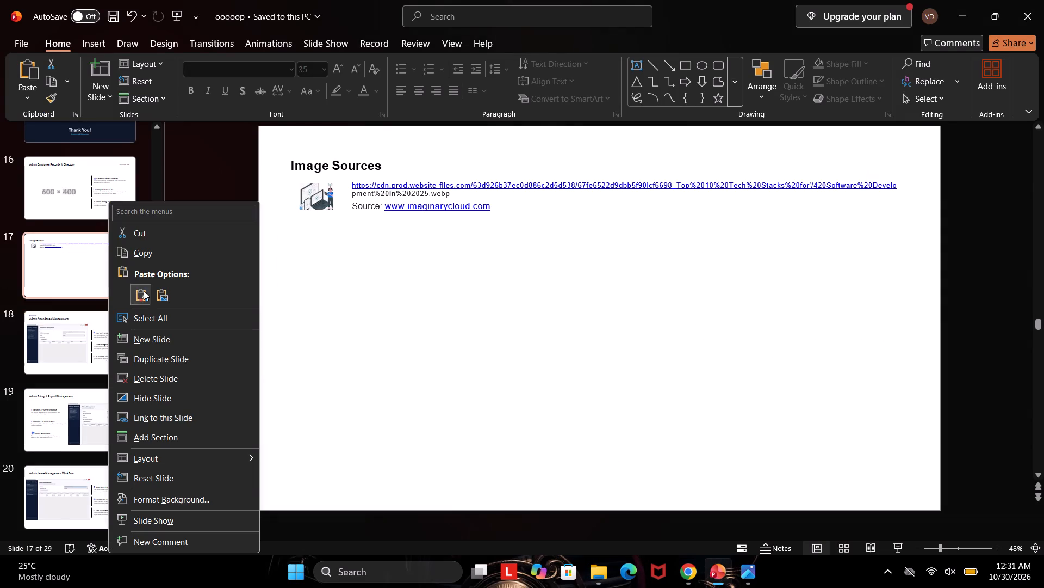
pyautogui.click(153, 379)
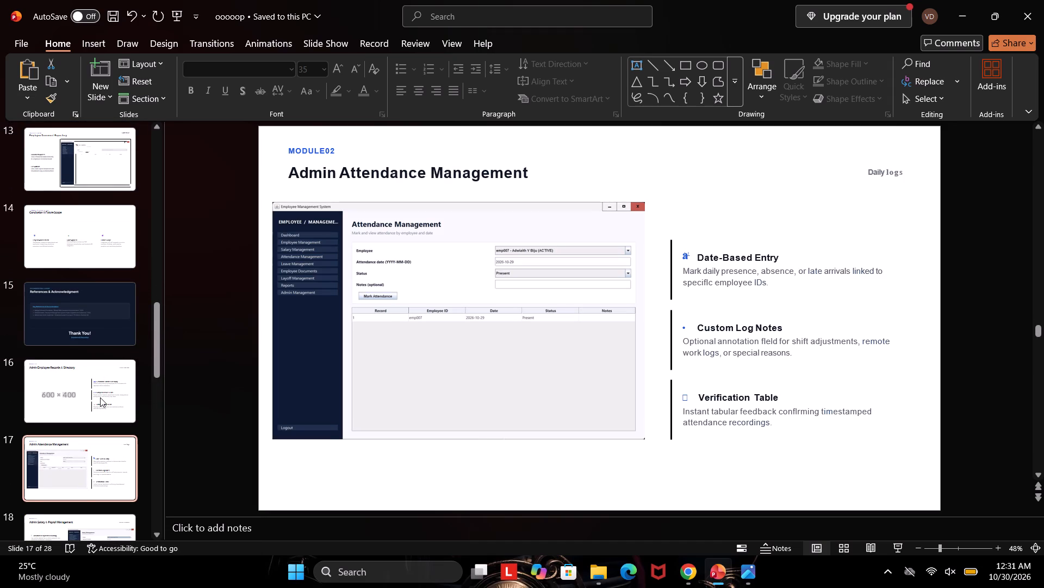
# Go to the Admin Employee Records & Directory slide with the 600 × 400 placeholder image.
pyautogui.click(100, 397)
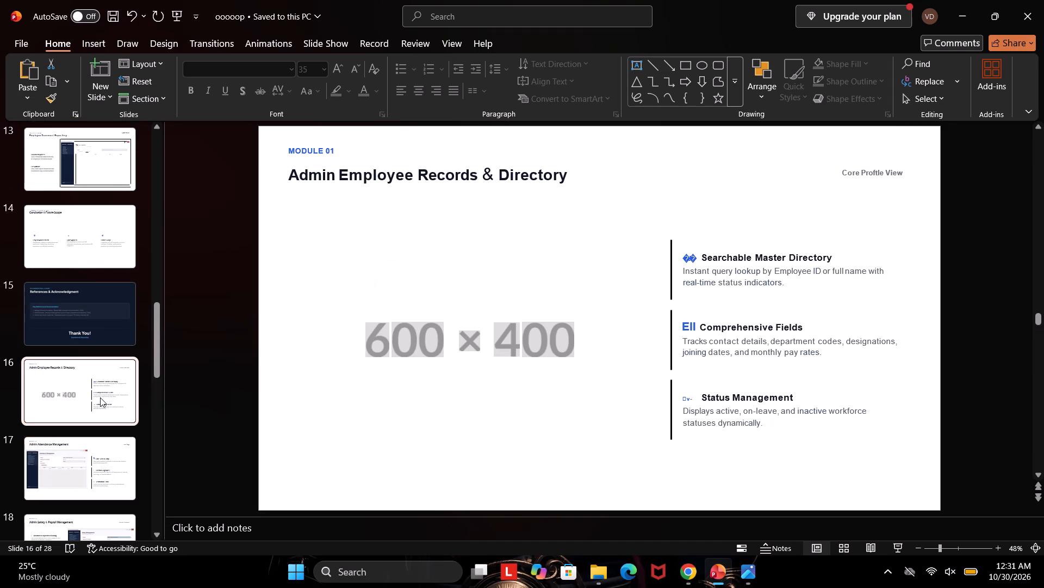
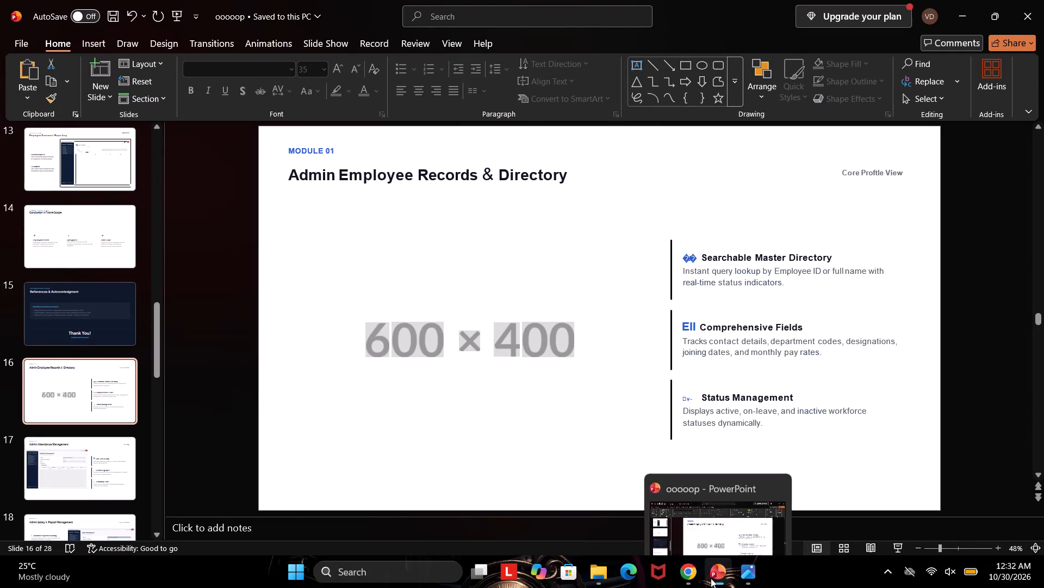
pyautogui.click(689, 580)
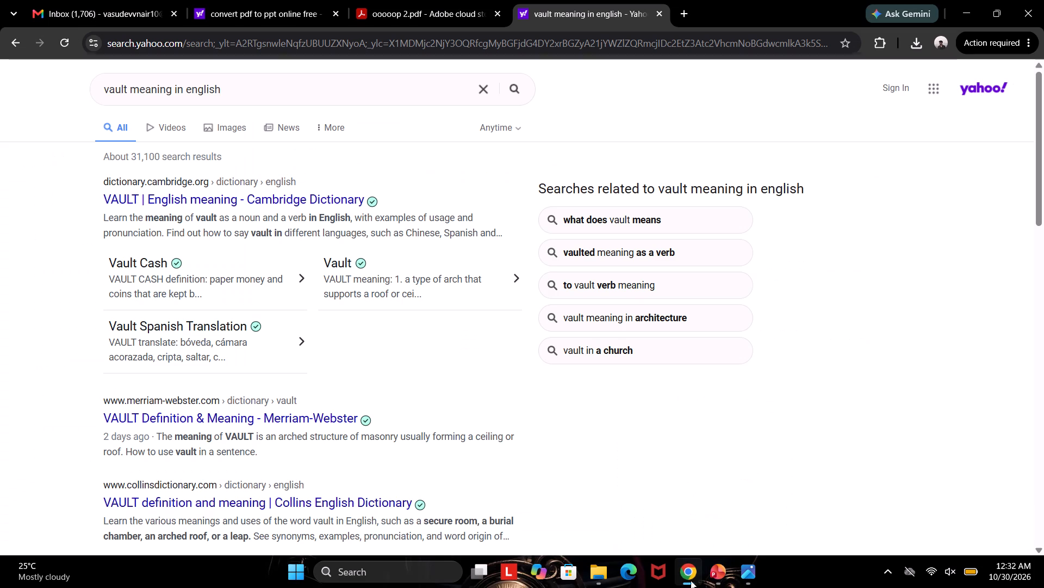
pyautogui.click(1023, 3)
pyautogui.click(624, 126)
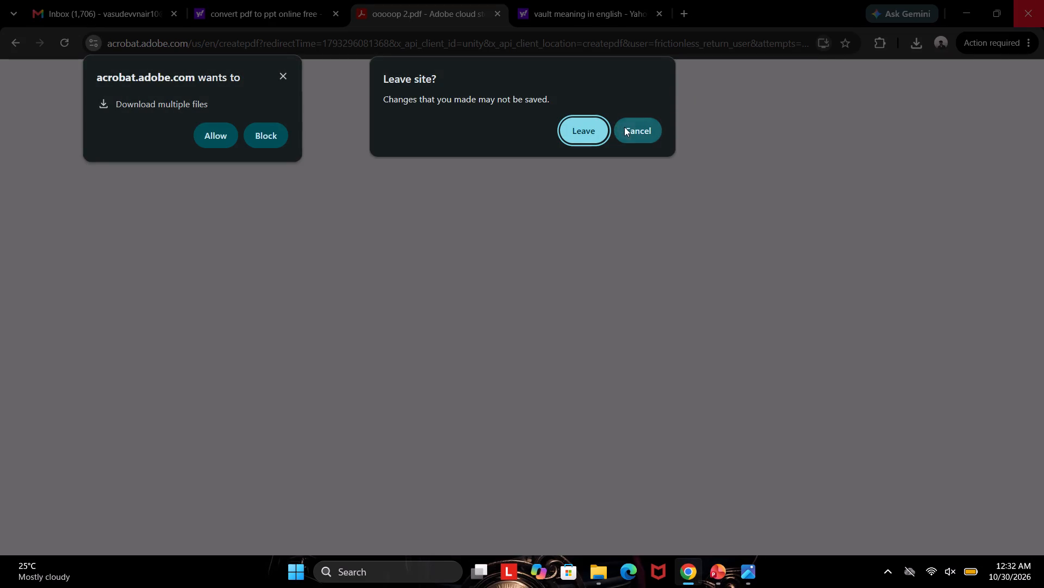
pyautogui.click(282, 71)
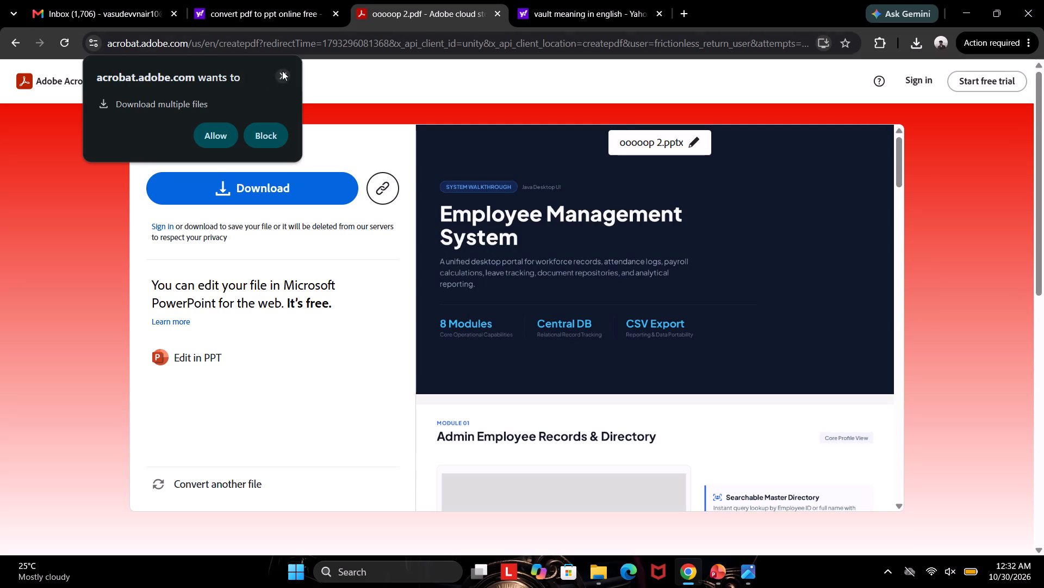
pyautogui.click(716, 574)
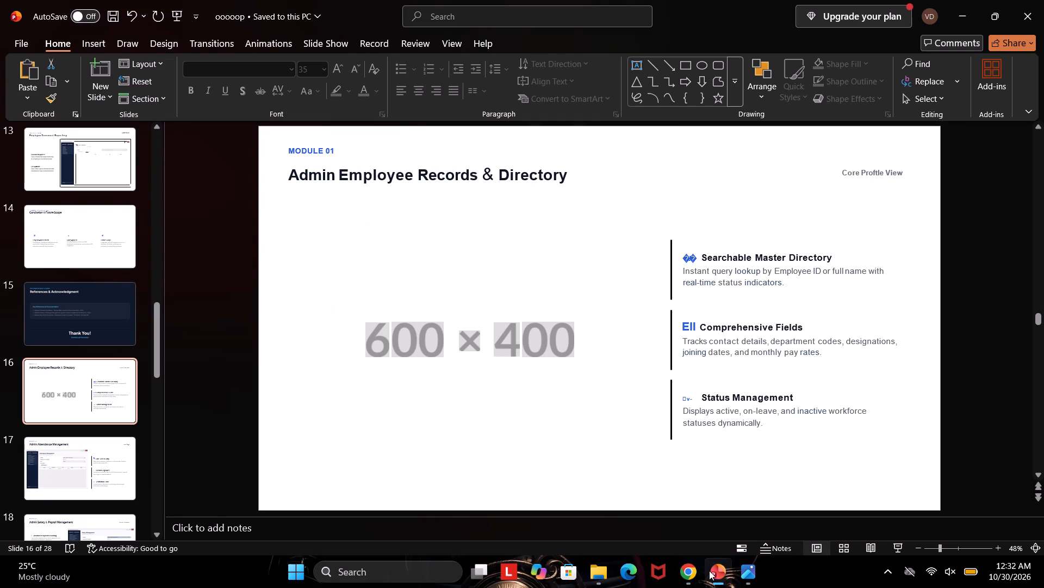
# Switch to the Pictures folder in File Explorer to get a screenshot for the Admin Employee Records & Directory slide.
pyautogui.click(601, 575)
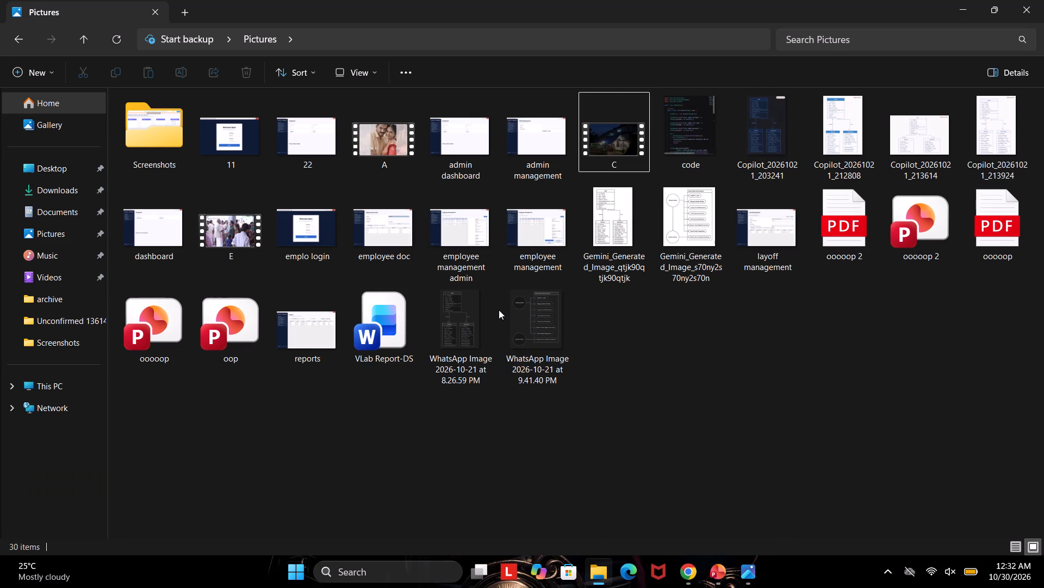
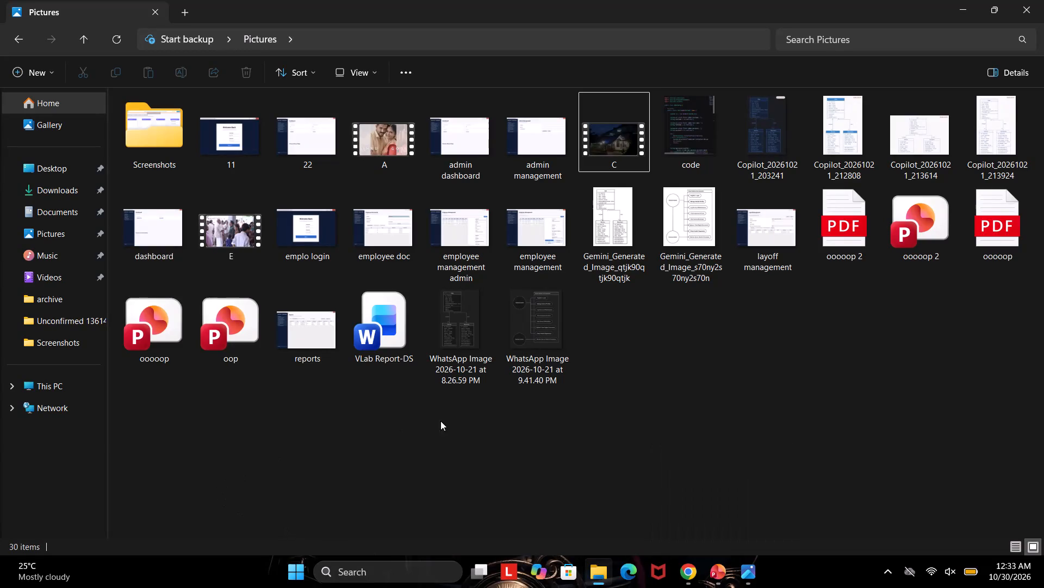
# Switch back to PowerPoint and delete the Admin Employee Records & Directory slide.
pyautogui.click(725, 571)
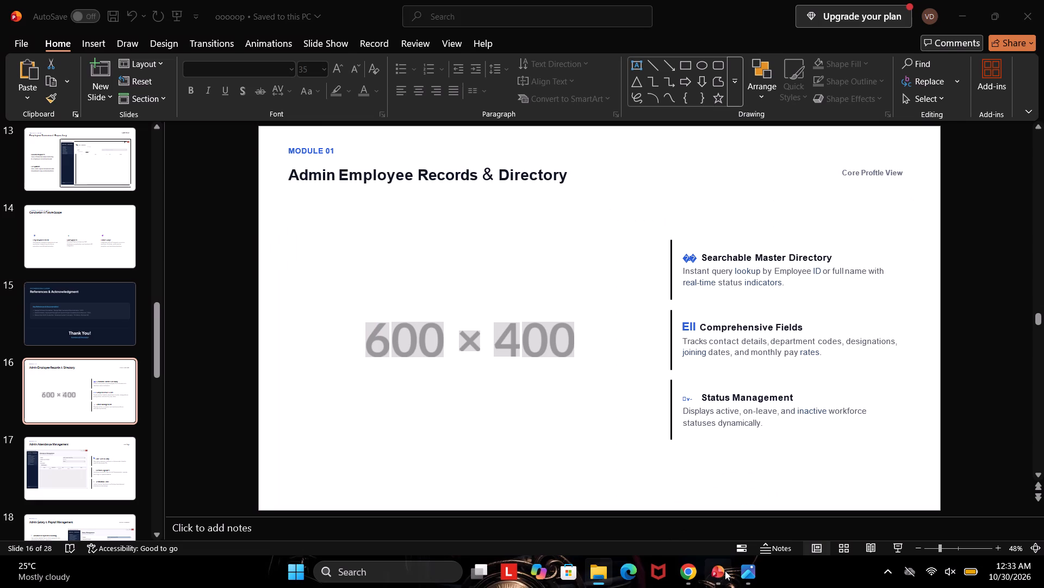
pyautogui.rightClick(77, 403)
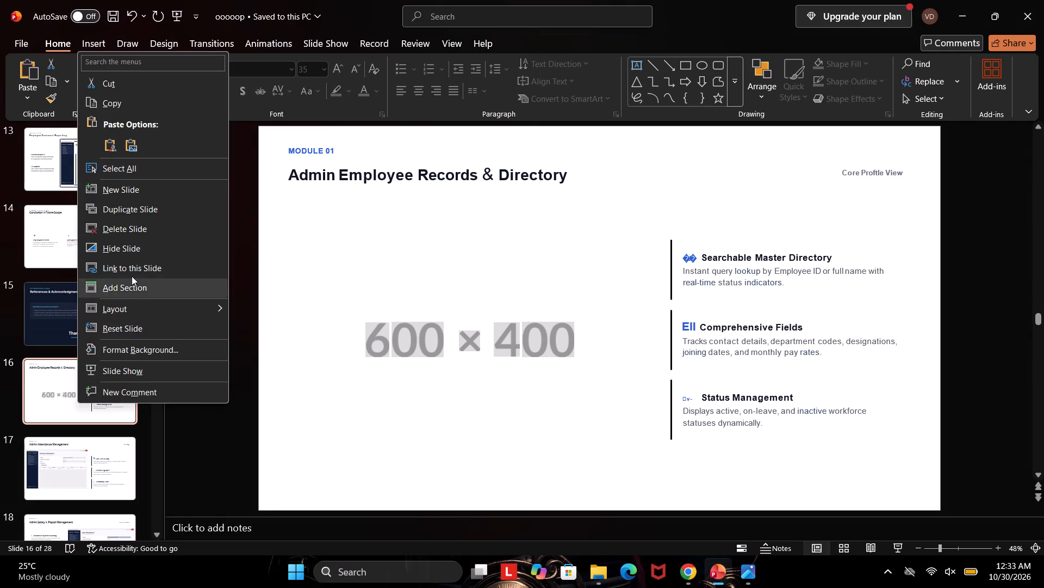
pyautogui.click(141, 228)
# Move the Conclusion & Future Scope slide to just before the closing Thank You for Reviewing EMS slide.
pyautogui.click(92, 302)
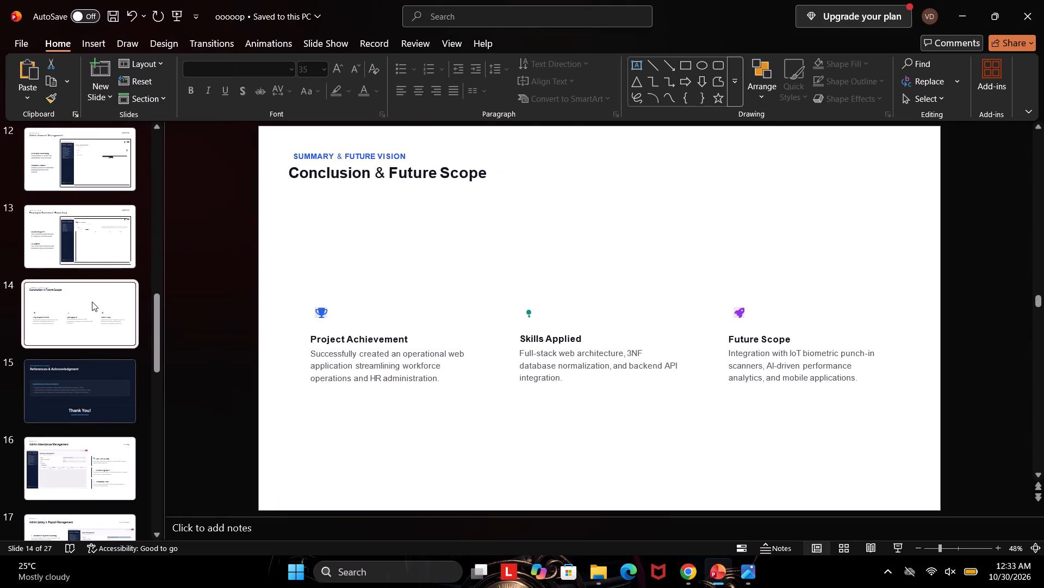
pyautogui.moveTo(104, 298); pyautogui.dragTo(116, 544)
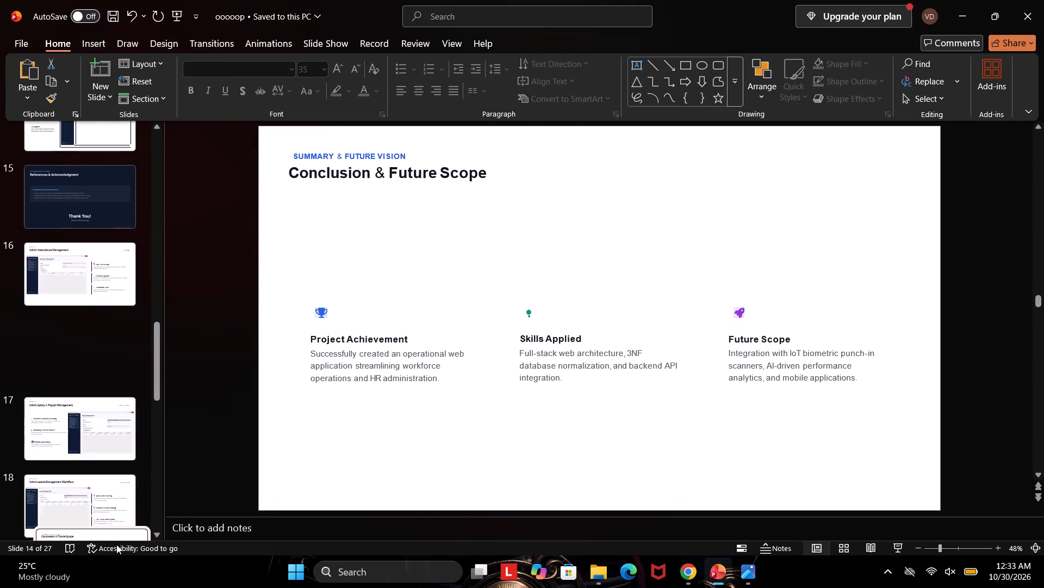
pyautogui.moveTo(116, 544); pyautogui.dragTo(92, 393)
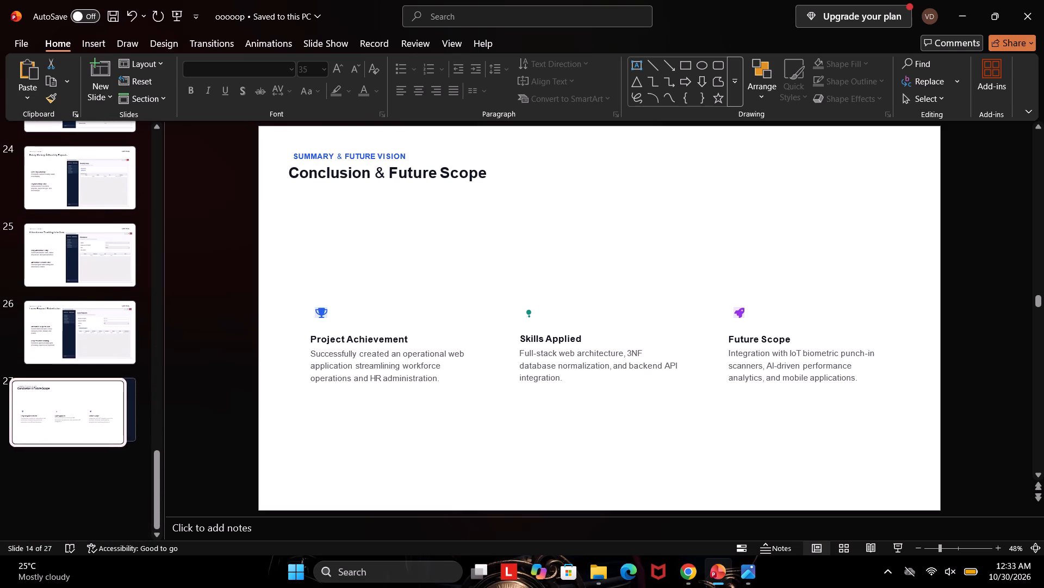
pyautogui.moveTo(92, 393); pyautogui.dragTo(98, 369)
pyautogui.click(96, 401)
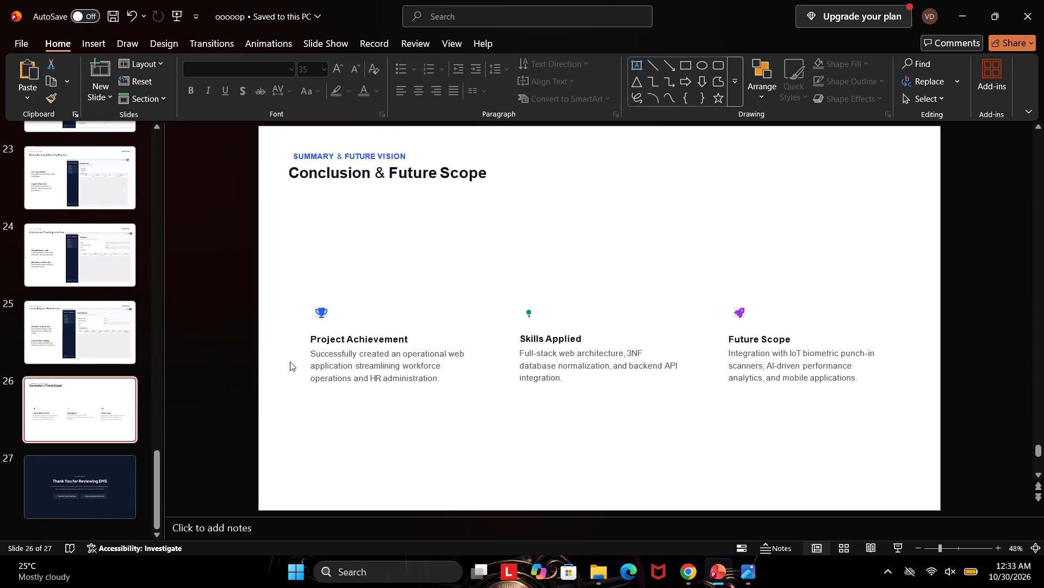
# Move the References & Acknowledgment slide to between Conclusion & Future Scope and Thank You for Reviewing EMS.
pyautogui.scroll(-1, 357, 312)
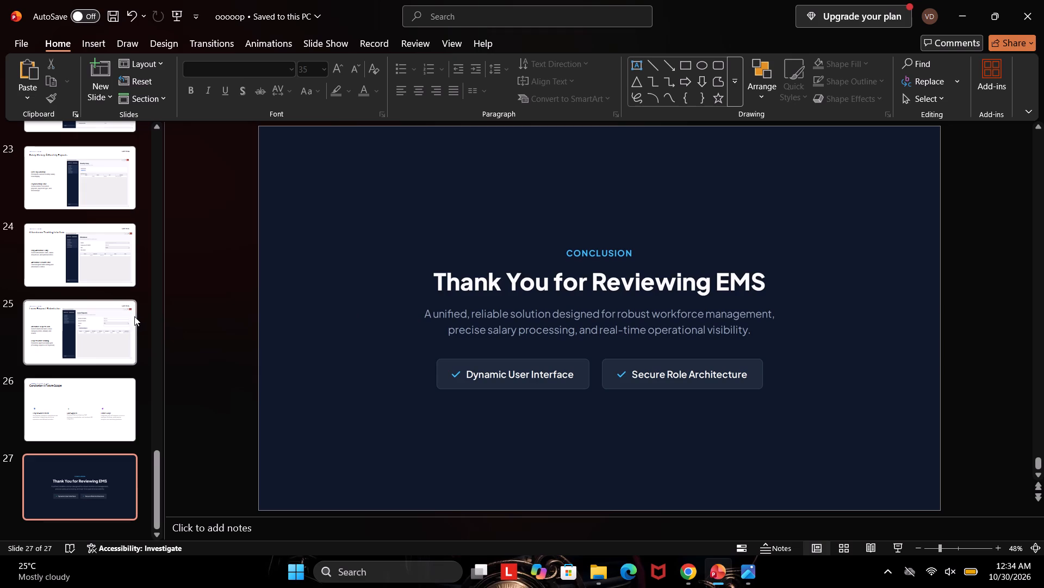
pyautogui.scroll(17, 134, 316)
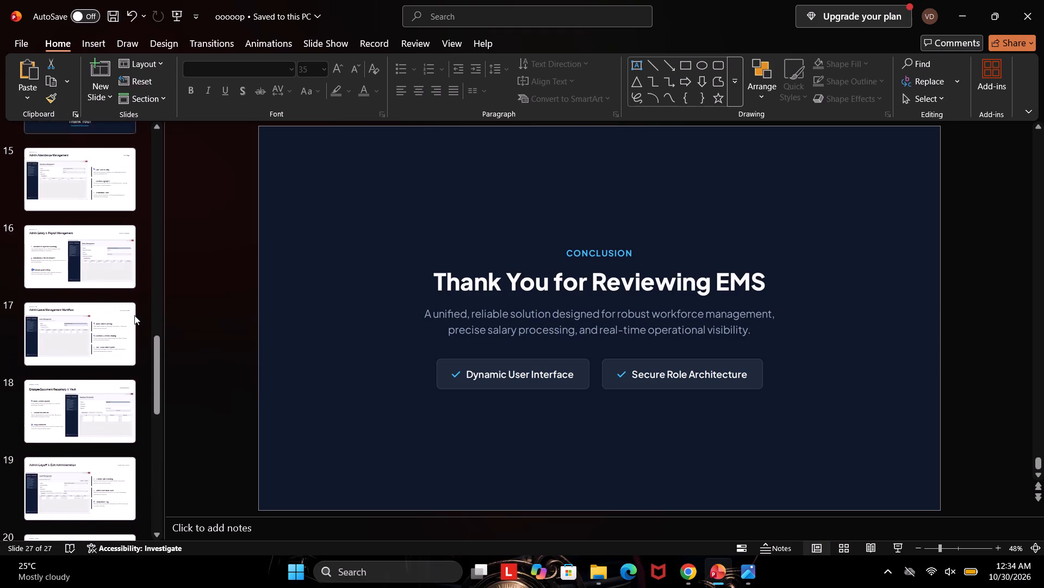
pyautogui.scroll(2, 134, 315)
pyautogui.moveTo(60, 194); pyautogui.dragTo(69, 480)
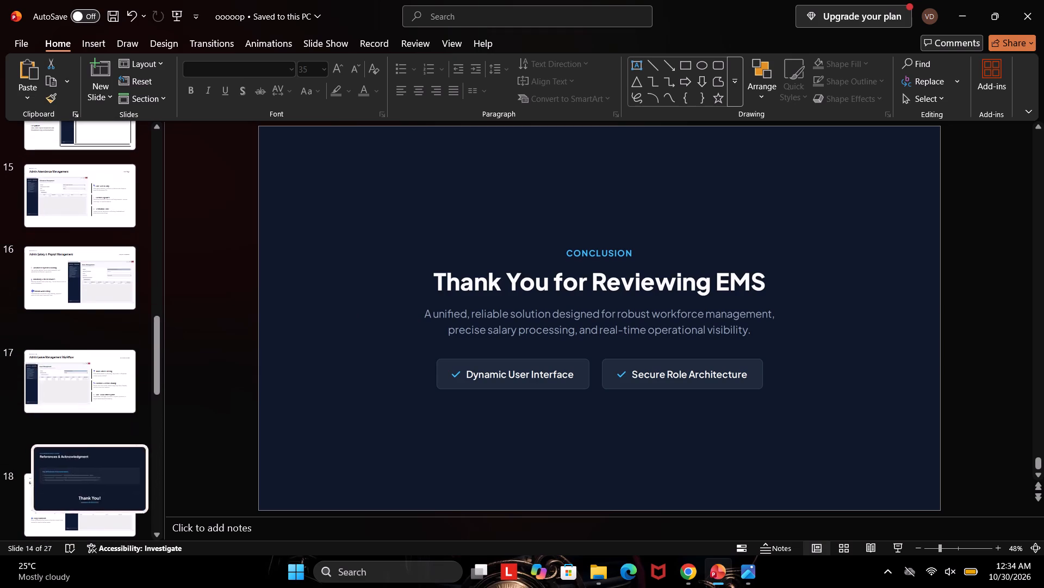
pyautogui.moveTo(69, 480); pyautogui.dragTo(79, 415)
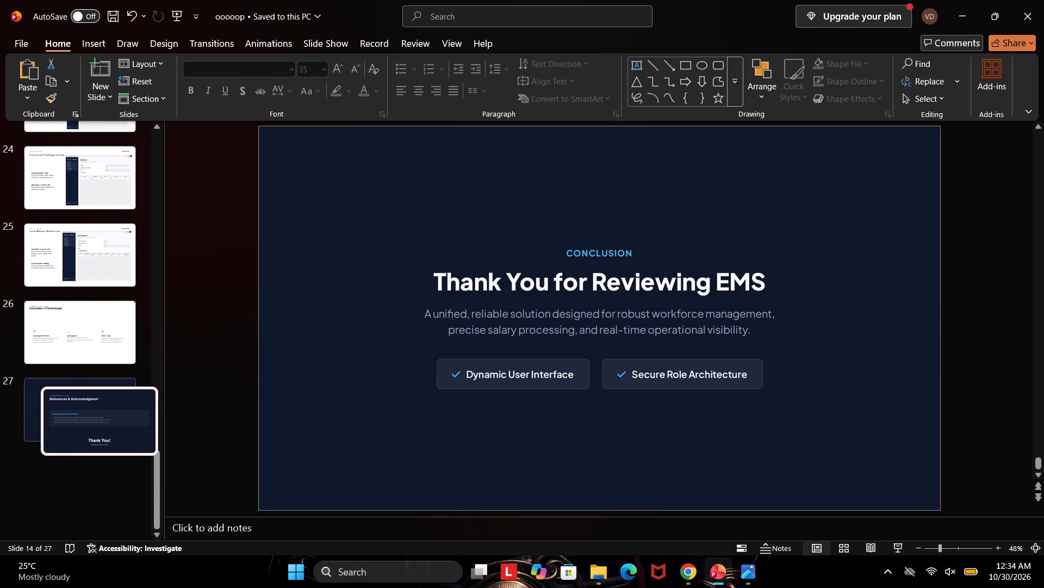
pyautogui.moveTo(79, 415); pyautogui.dragTo(62, 412)
pyautogui.click(78, 407)
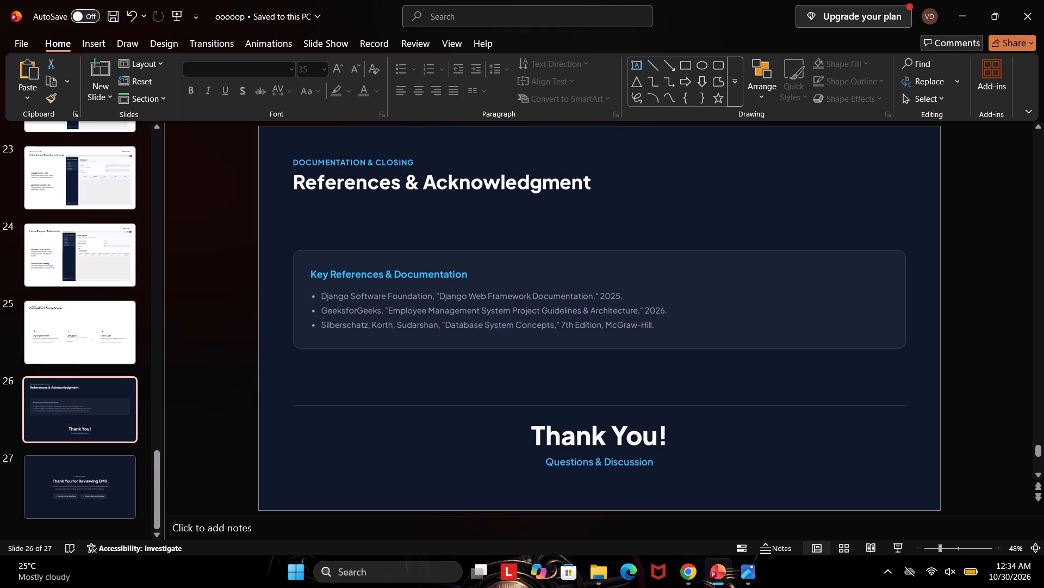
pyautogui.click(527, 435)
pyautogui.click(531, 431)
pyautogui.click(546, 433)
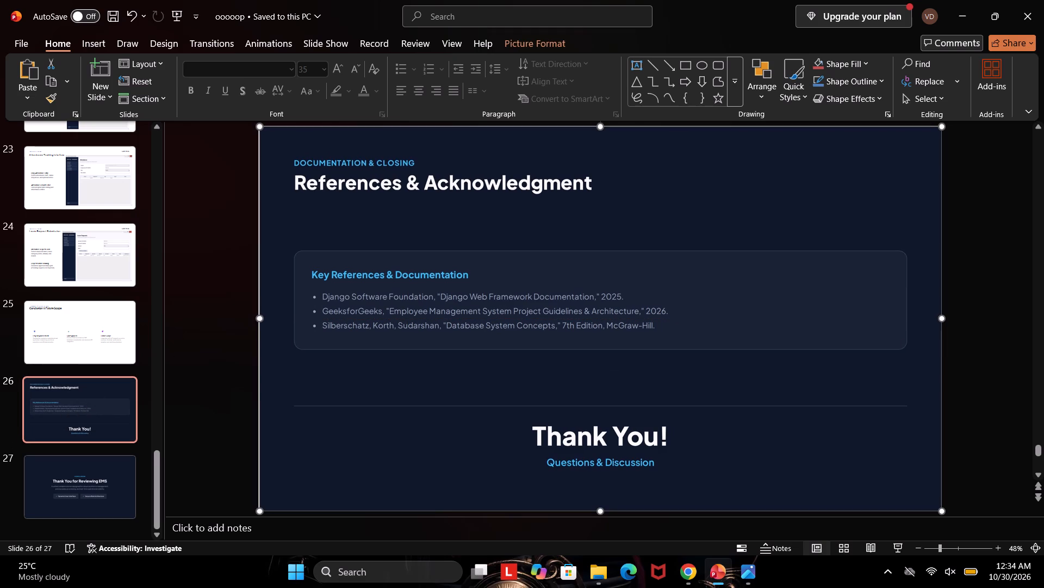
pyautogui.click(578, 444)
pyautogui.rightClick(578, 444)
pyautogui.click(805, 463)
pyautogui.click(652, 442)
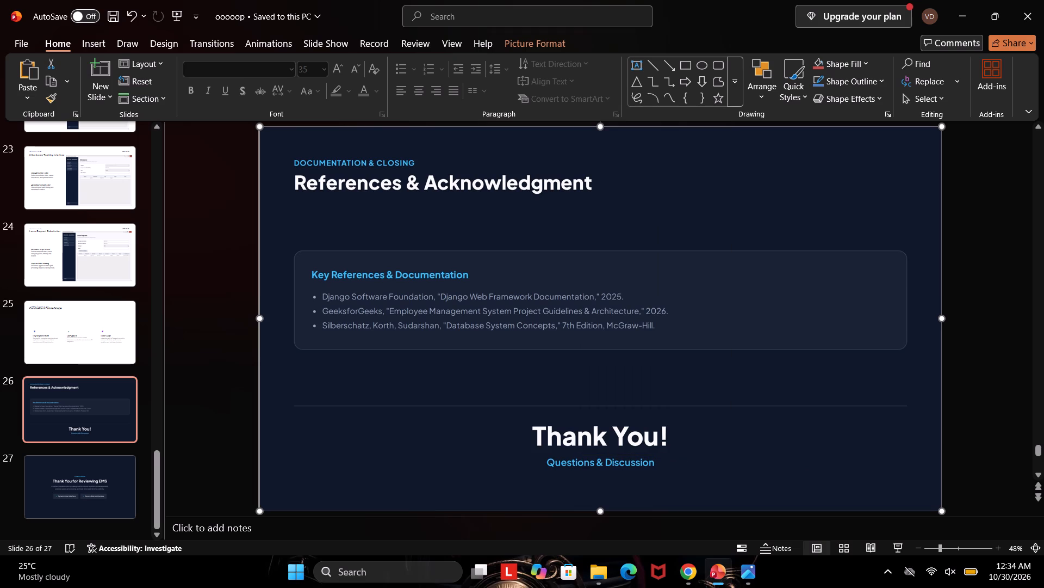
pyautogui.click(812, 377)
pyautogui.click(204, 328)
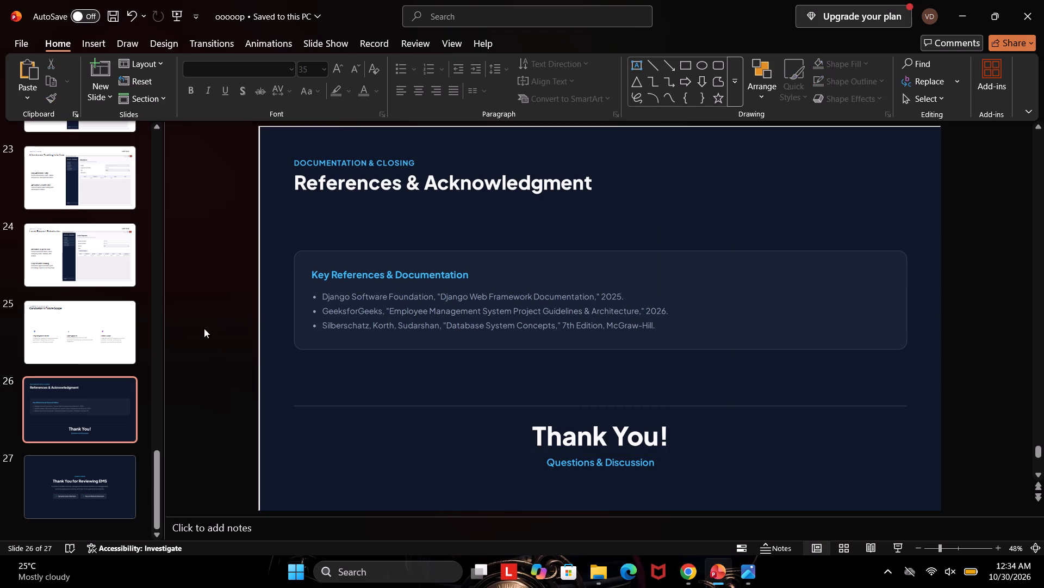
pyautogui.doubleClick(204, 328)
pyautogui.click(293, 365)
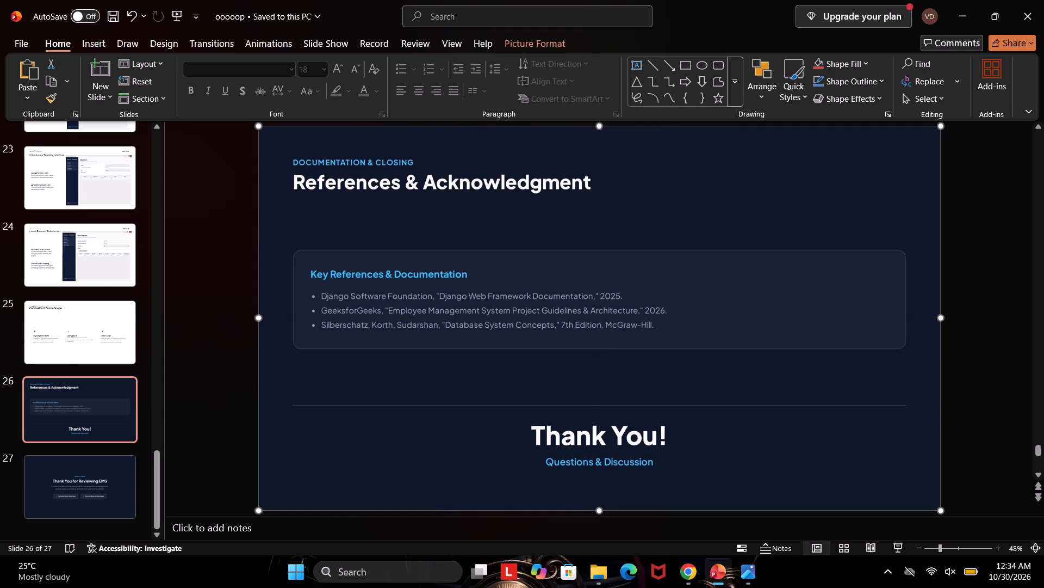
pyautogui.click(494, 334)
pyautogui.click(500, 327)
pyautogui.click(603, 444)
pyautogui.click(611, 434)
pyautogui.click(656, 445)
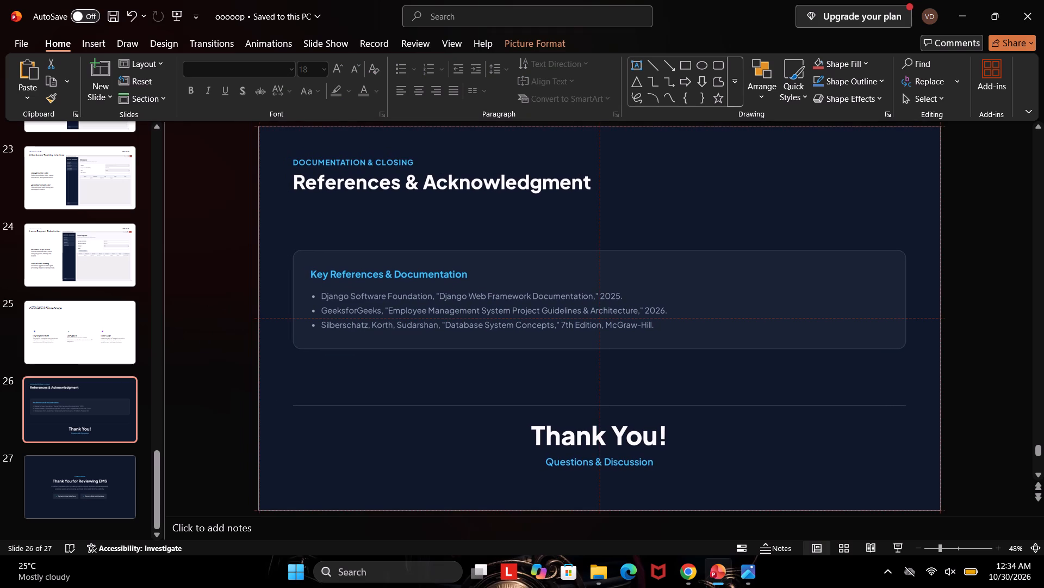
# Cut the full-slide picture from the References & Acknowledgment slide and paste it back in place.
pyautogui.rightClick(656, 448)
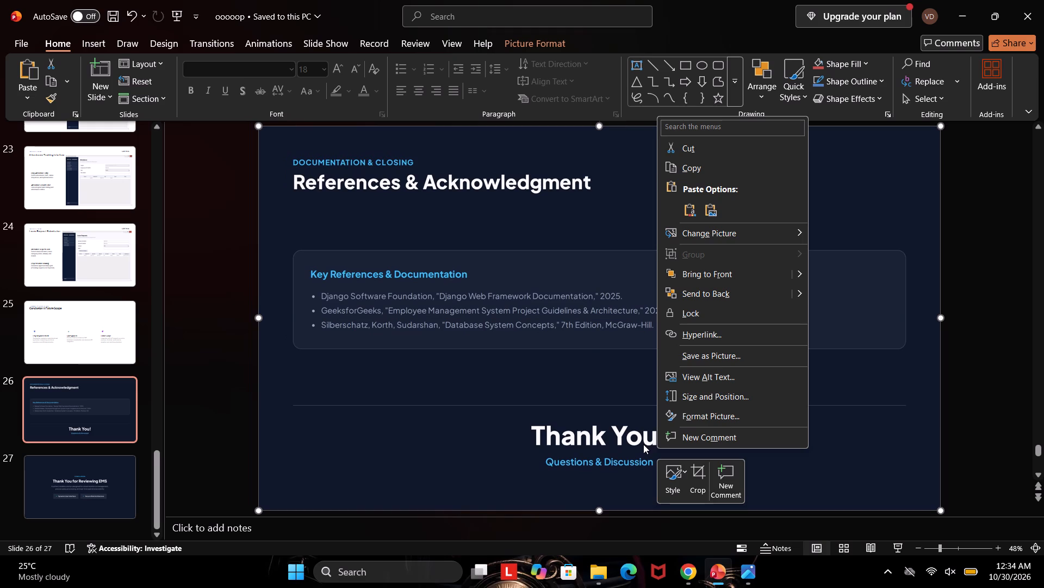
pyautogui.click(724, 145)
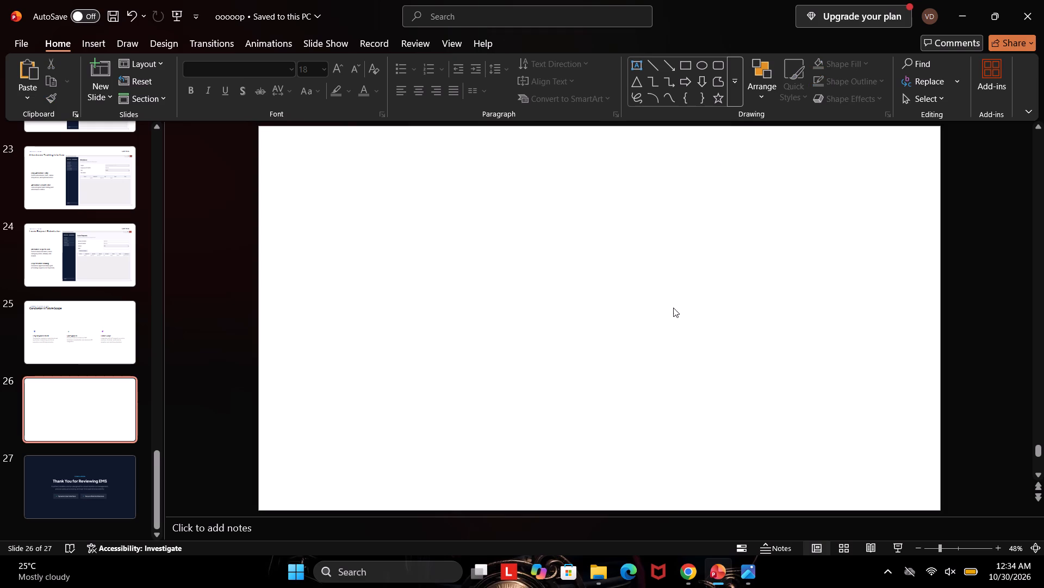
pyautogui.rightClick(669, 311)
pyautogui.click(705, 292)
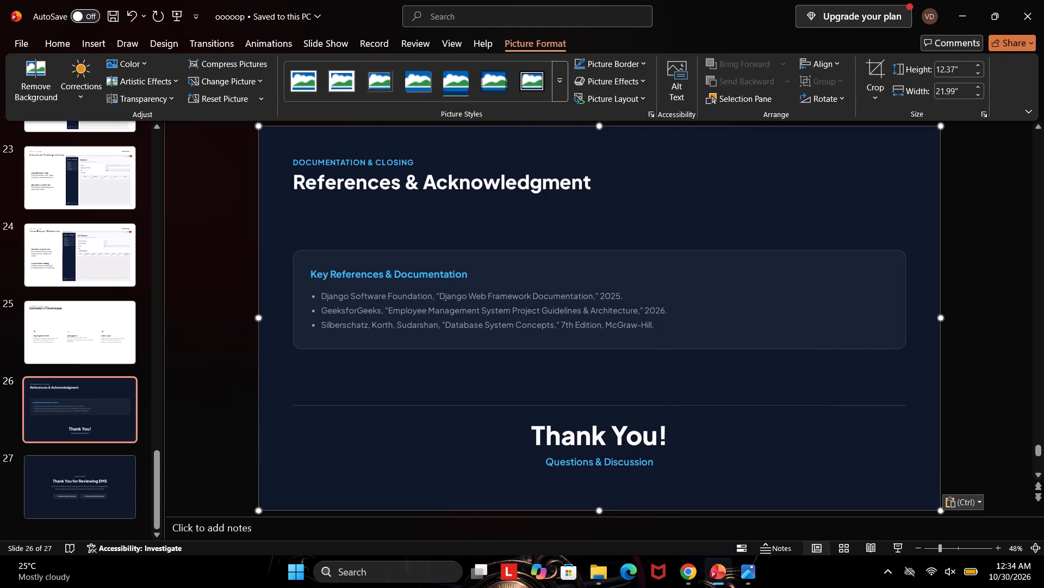
# Compare the two closing slides and delete the Thank You for Reviewing EMS slide.
pyautogui.click(119, 481)
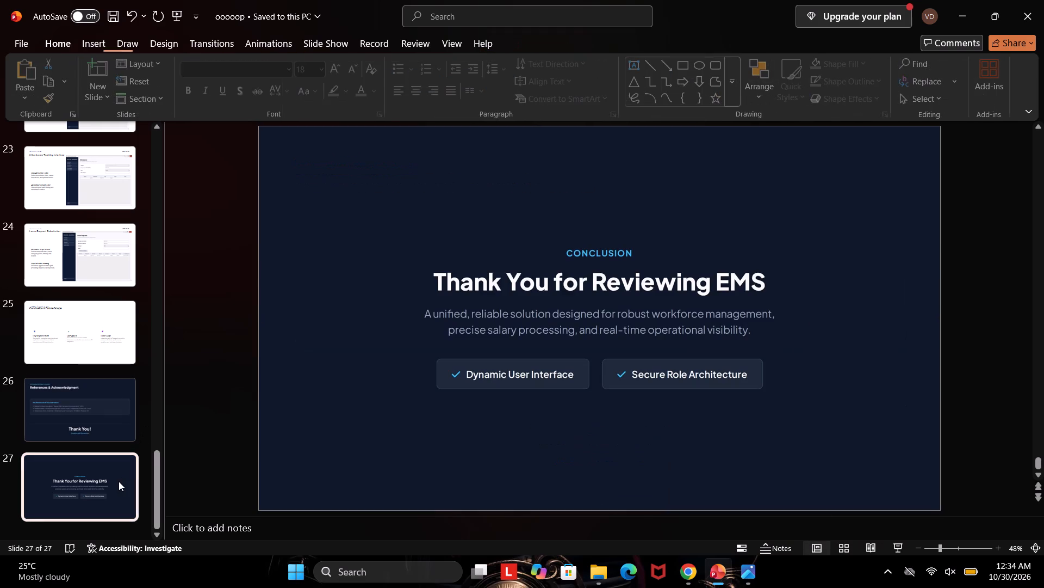
pyautogui.click(74, 424)
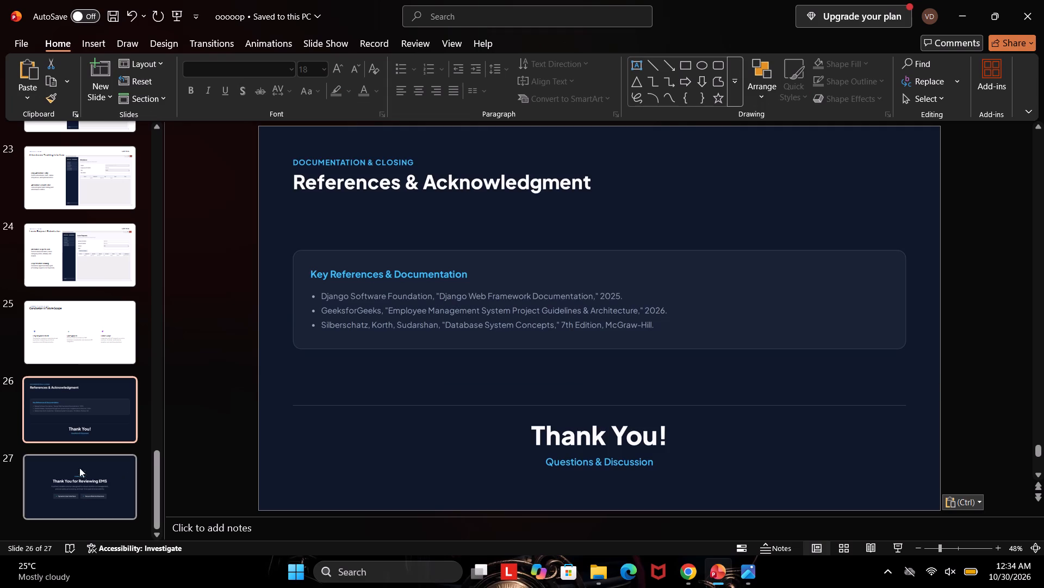
pyautogui.click(80, 480)
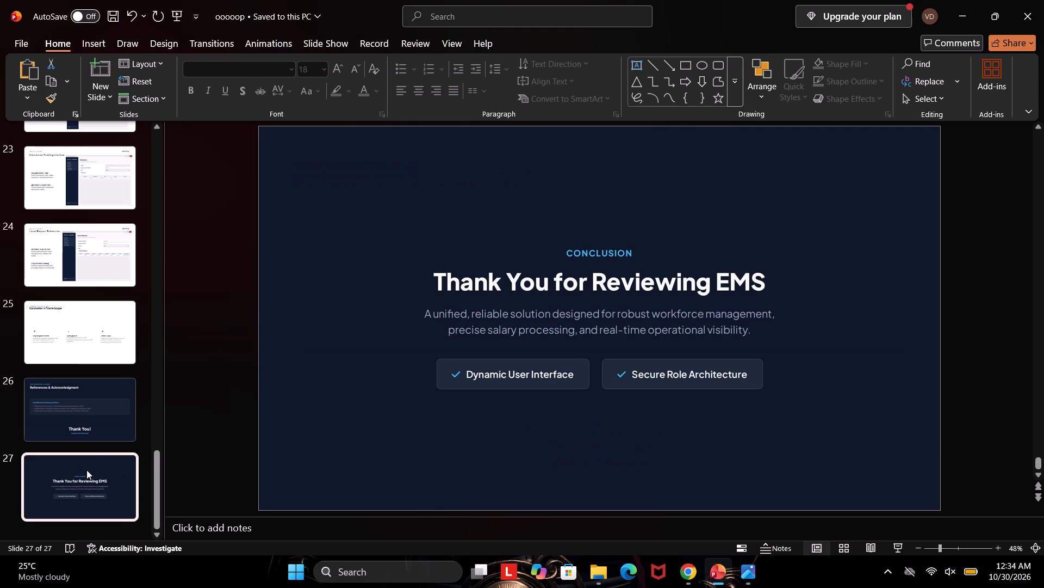
pyautogui.click(103, 385)
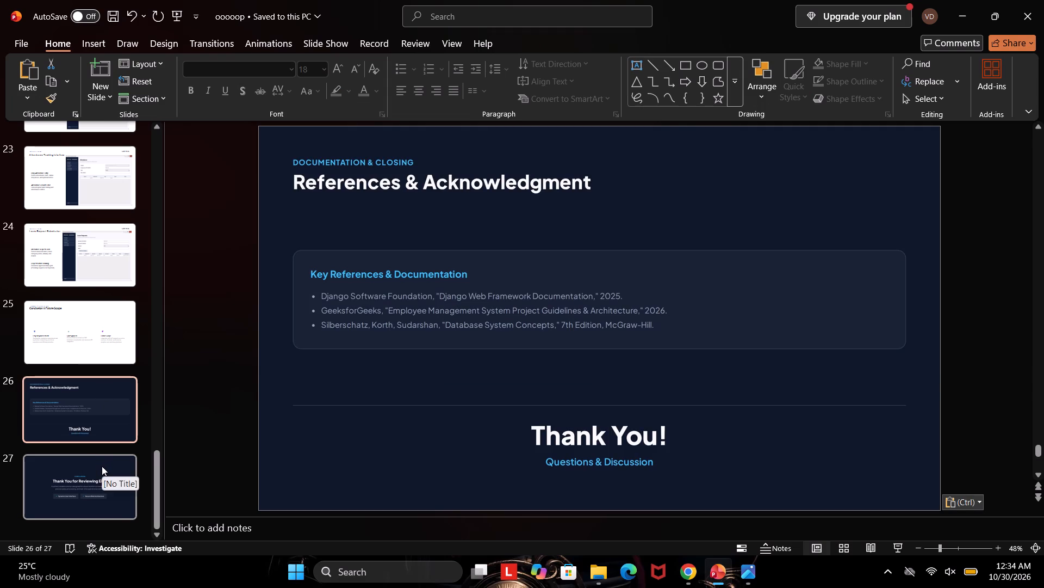
pyautogui.rightClick(102, 466)
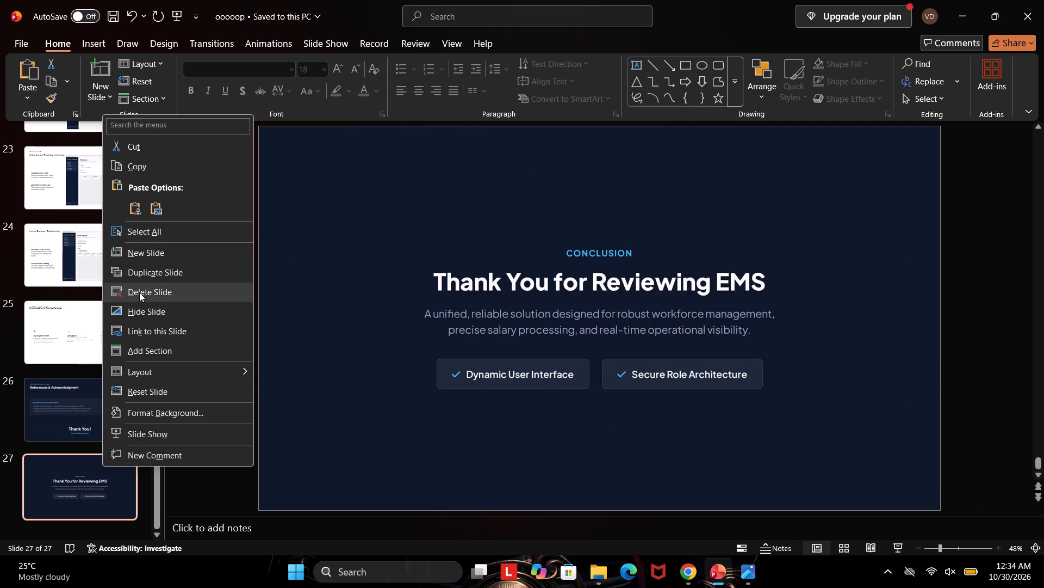
pyautogui.click(139, 292)
# Review the slides from the end back to the beginning and open the Implementation & Modules slide.
pyautogui.scroll(3, 71, 377)
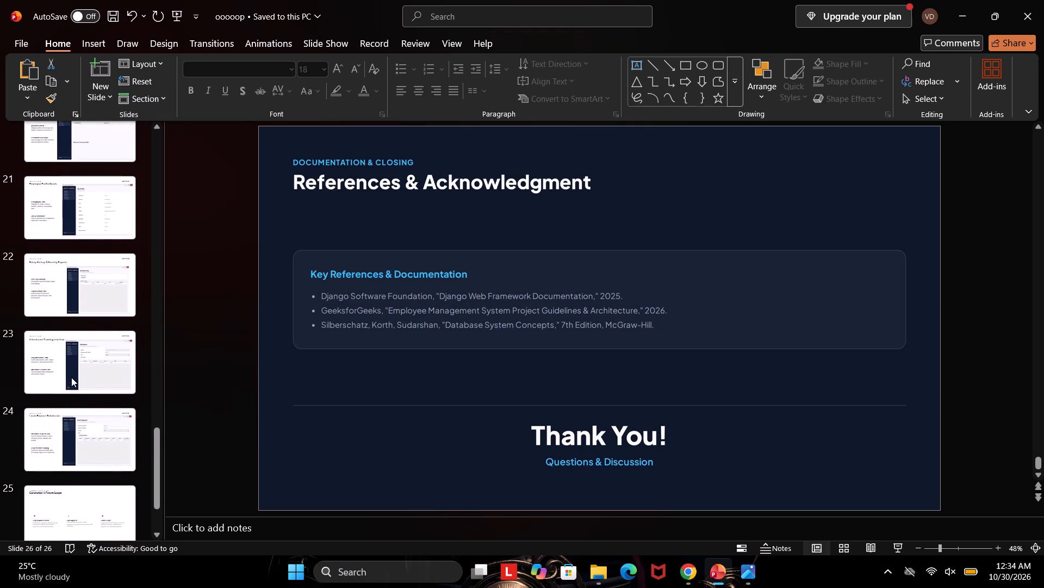
pyautogui.scroll(20, 71, 377)
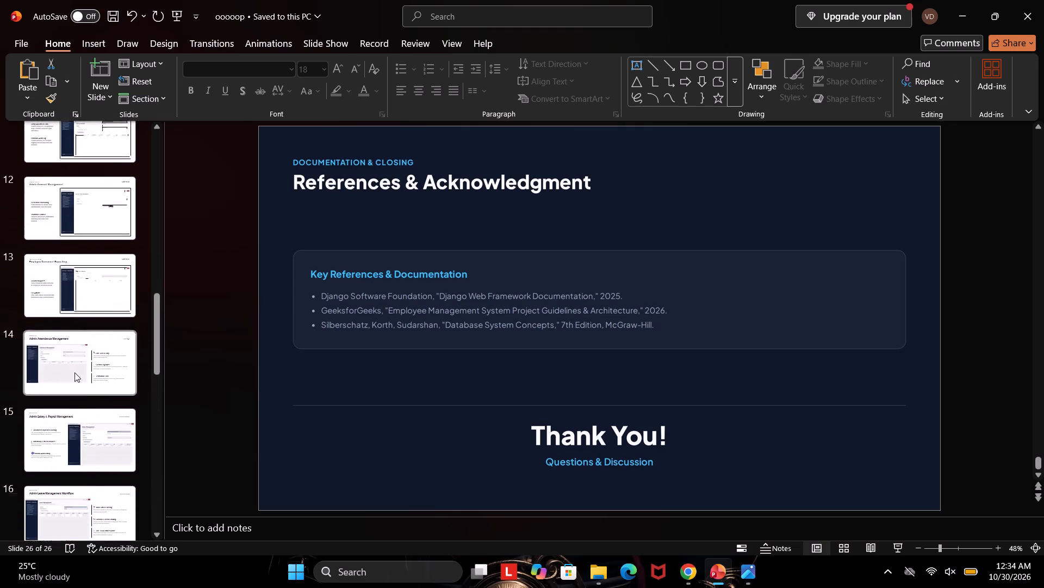
pyautogui.scroll(14, 74, 372)
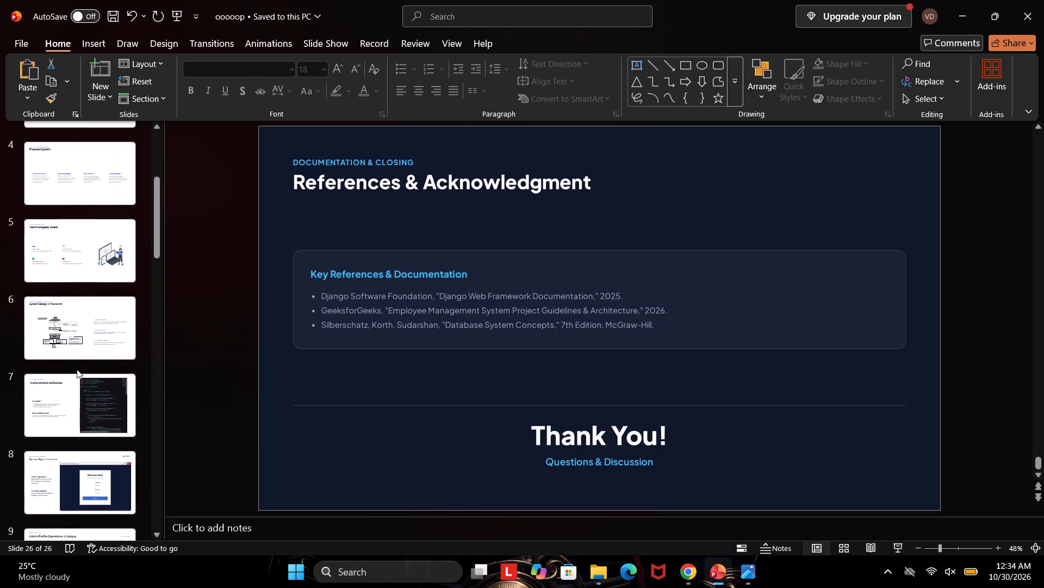
pyautogui.scroll(6, 77, 369)
pyautogui.scroll(-4, 77, 369)
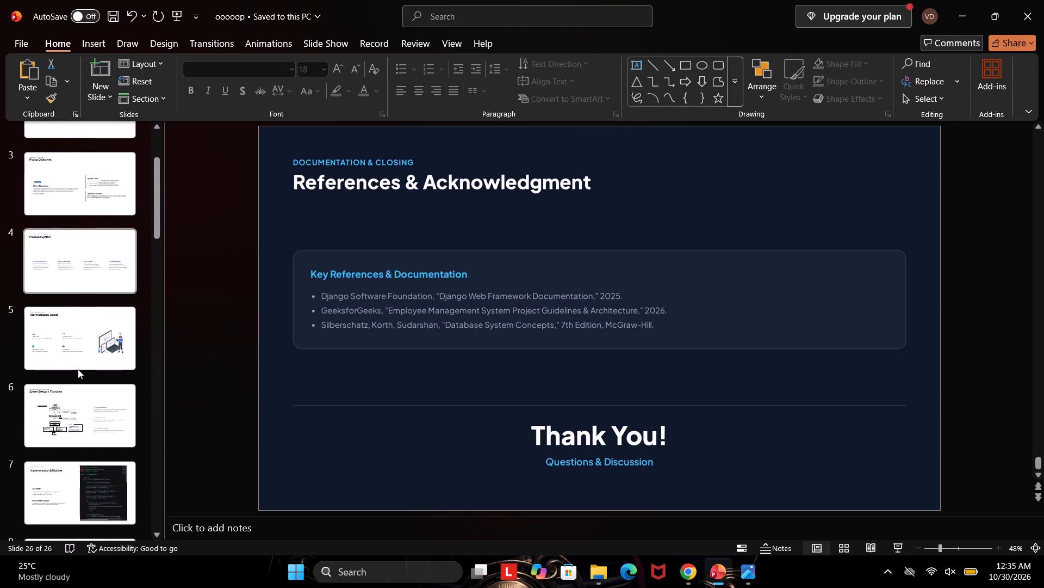
pyautogui.scroll(-4, 78, 369)
pyautogui.click(85, 347)
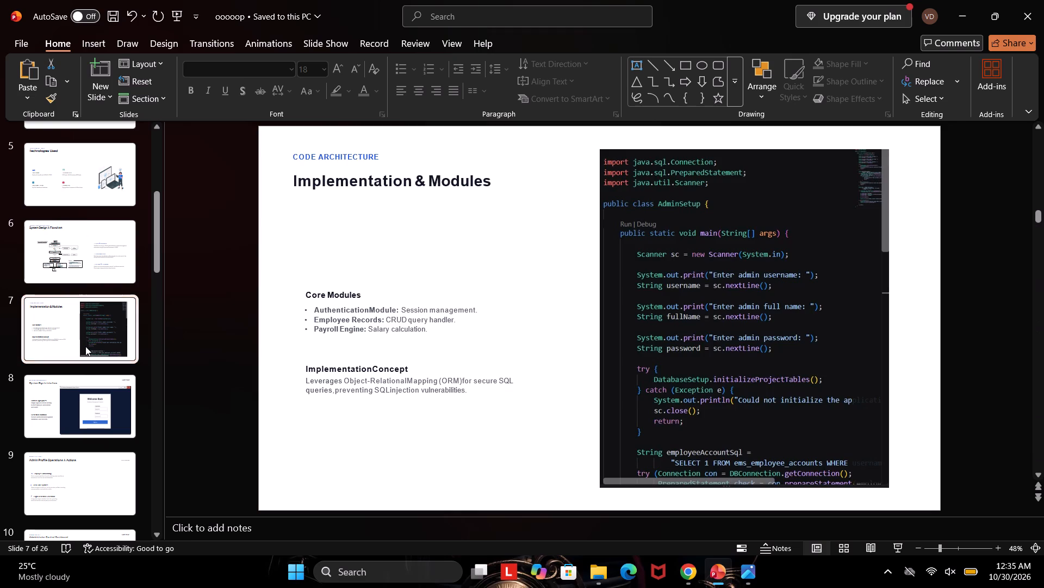
# Open the System Sign In Interface slide to review it.
pyautogui.click(92, 418)
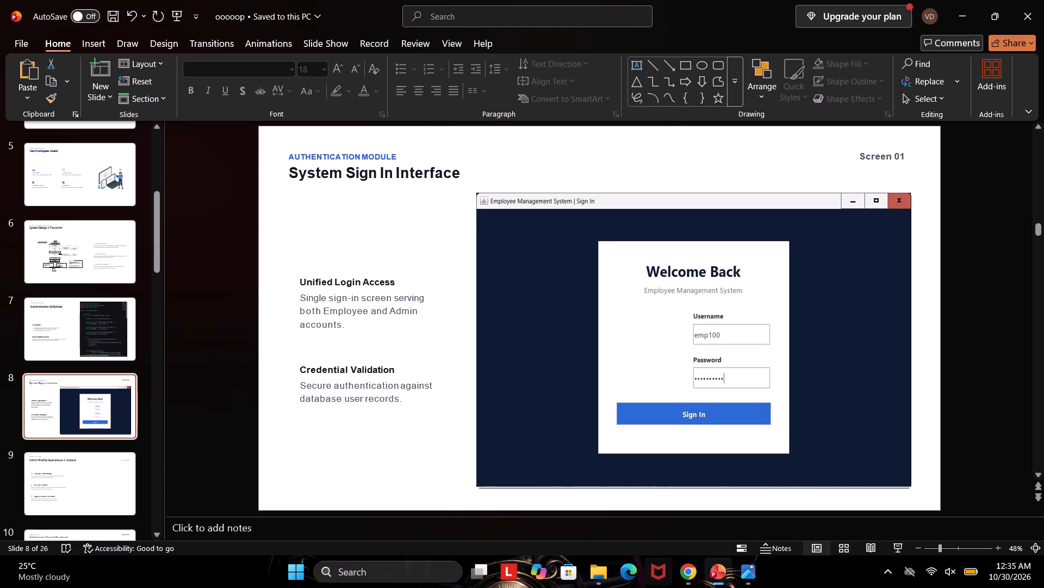
# Switch to the Chrome window with the Adobe Acrobat page for the converted ooooop 2 file.
pyautogui.click(681, 524)
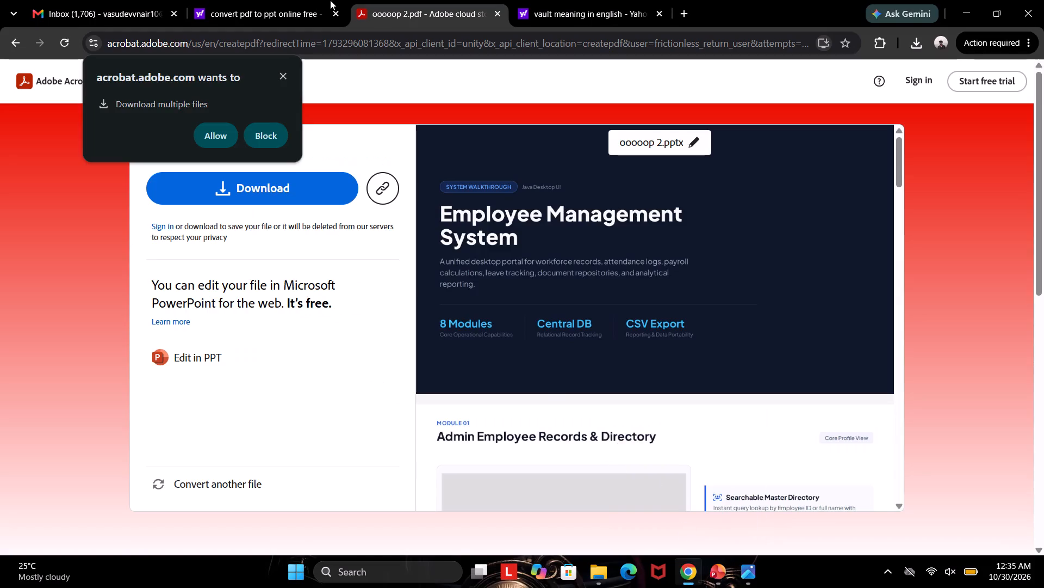
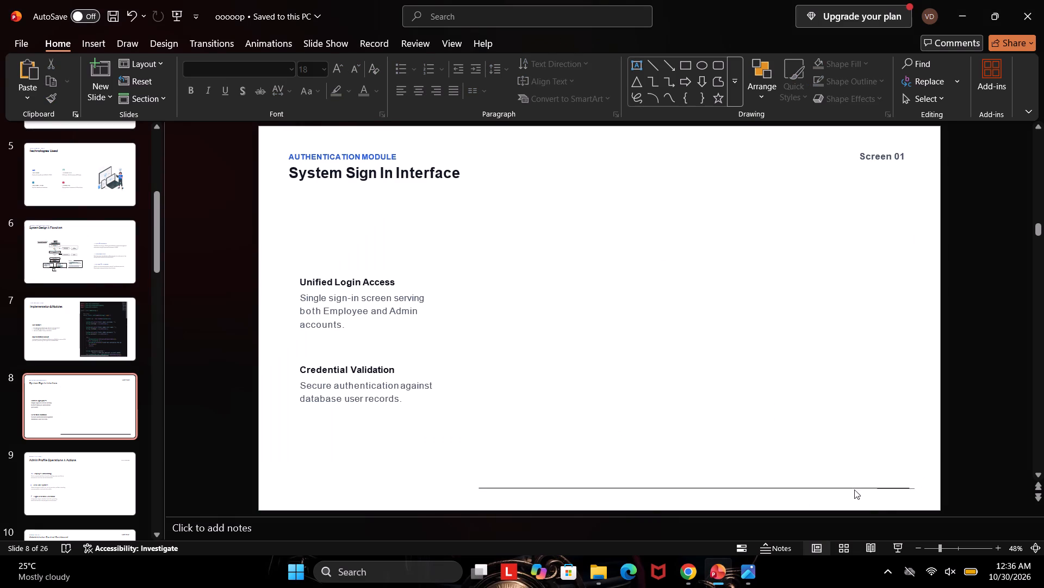
# Delete the leftover horizontal line near the bottom of the System Sign In Interface slide.
pyautogui.moveTo(854, 489); pyautogui.dragTo(473, 487)
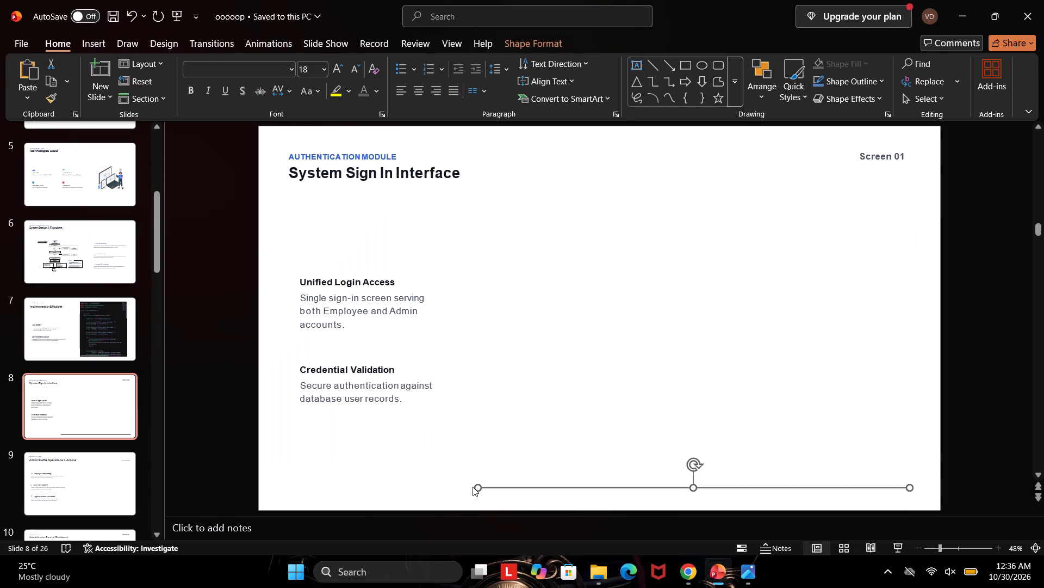
pyautogui.press('BackSpace')
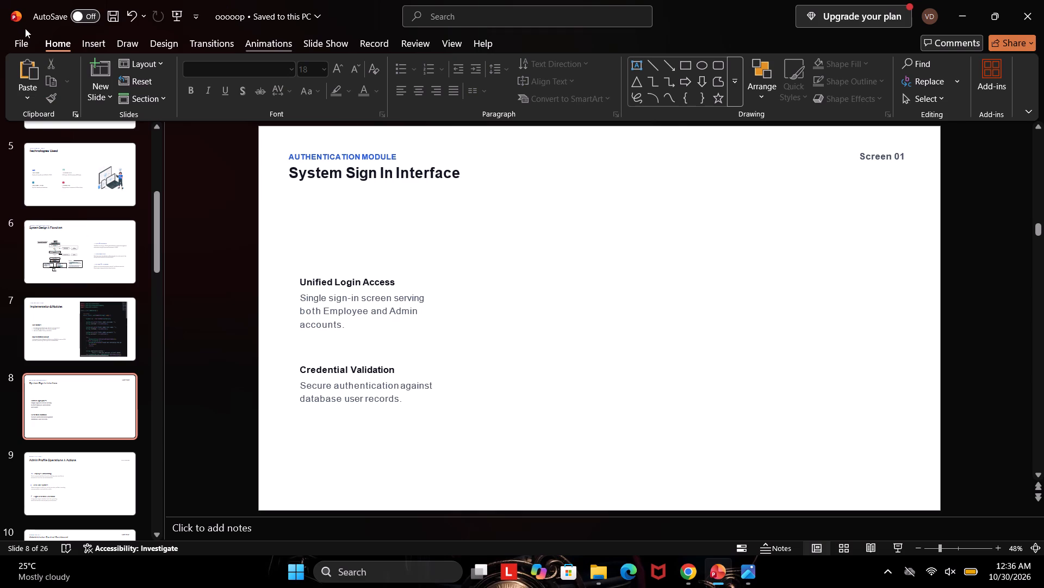
# Insert the picture wel from the Pictures folder on the System Sign In Interface slide and place it beside the login text.
pyautogui.click(31, 41)
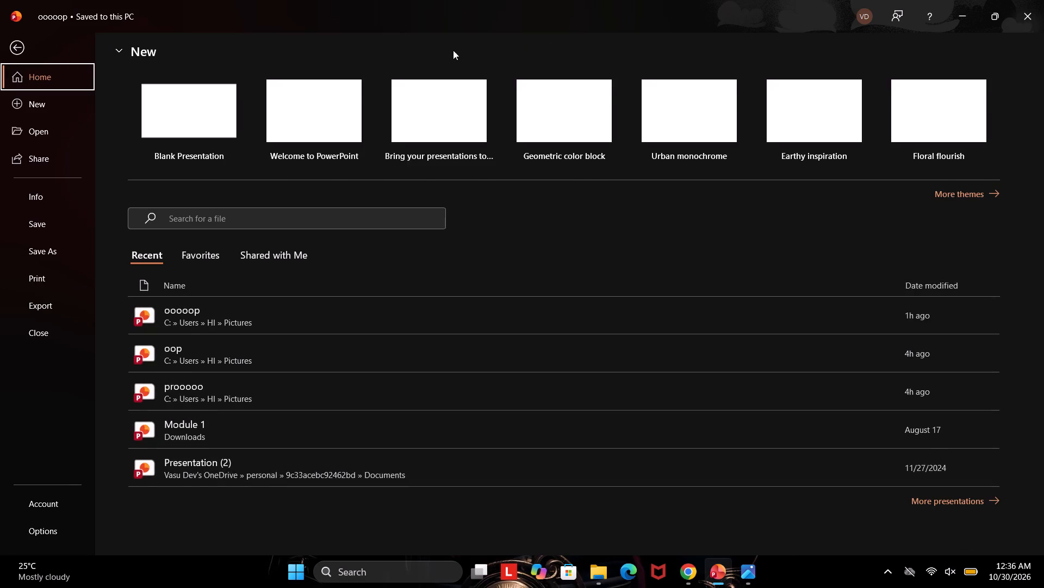
pyautogui.click(24, 49)
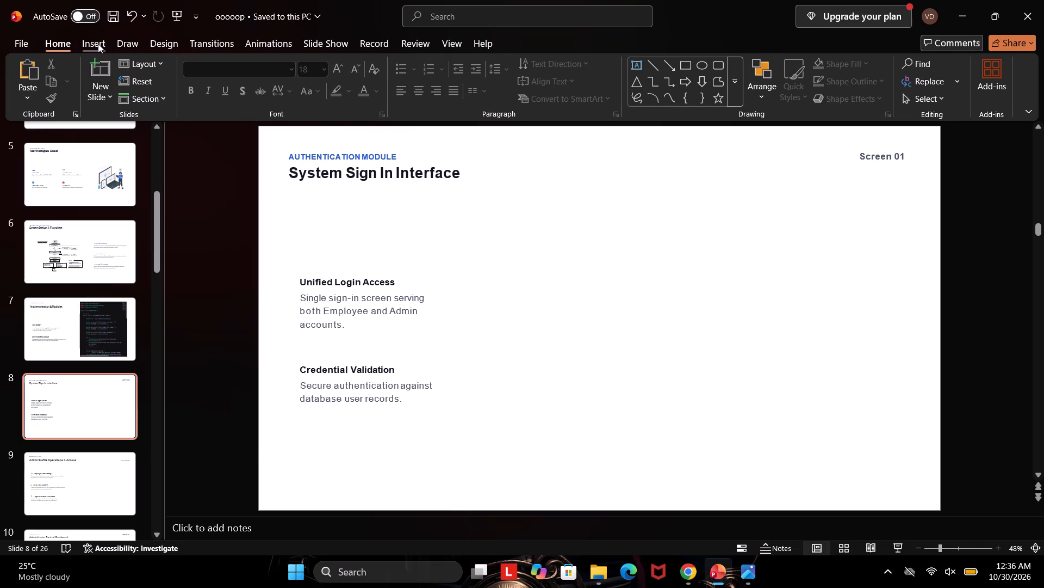
pyautogui.click(97, 44)
pyautogui.click(106, 77)
pyautogui.click(113, 132)
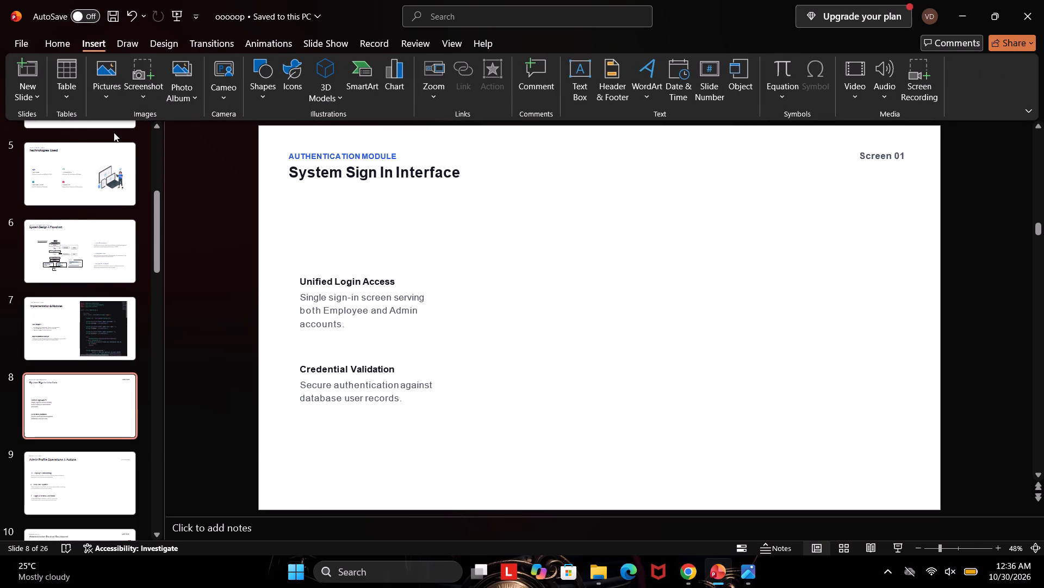
pyautogui.scroll(-7, 308, 155)
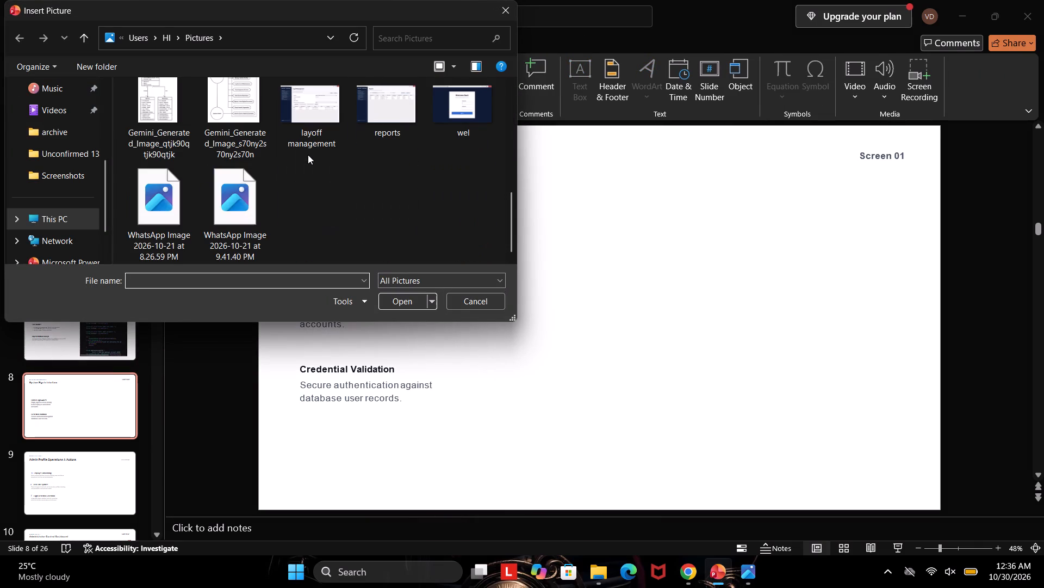
pyautogui.scroll(-6, 308, 155)
pyautogui.click(474, 120)
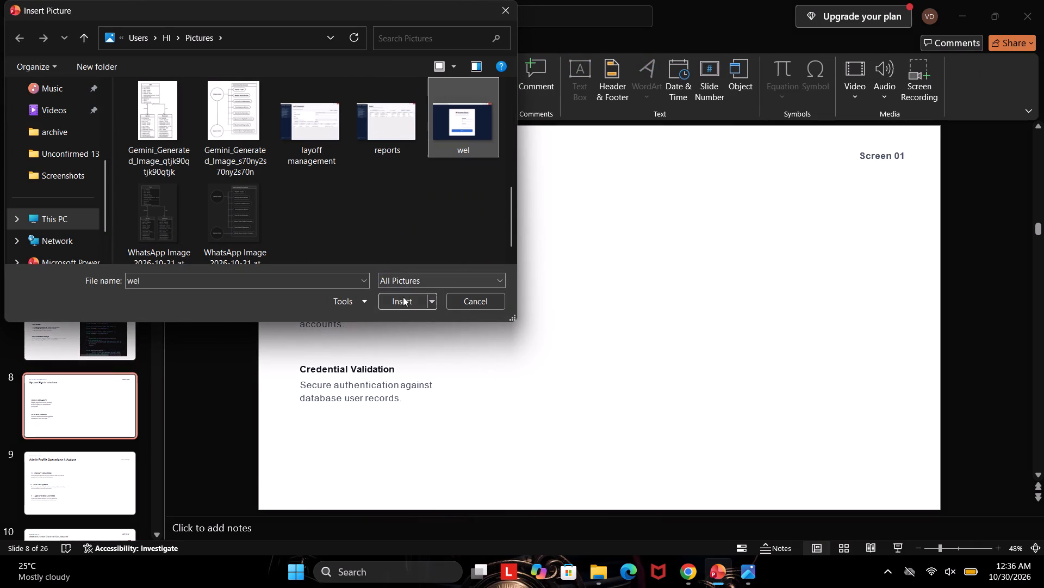
pyautogui.click(403, 299)
pyautogui.moveTo(647, 311); pyautogui.dragTo(722, 311)
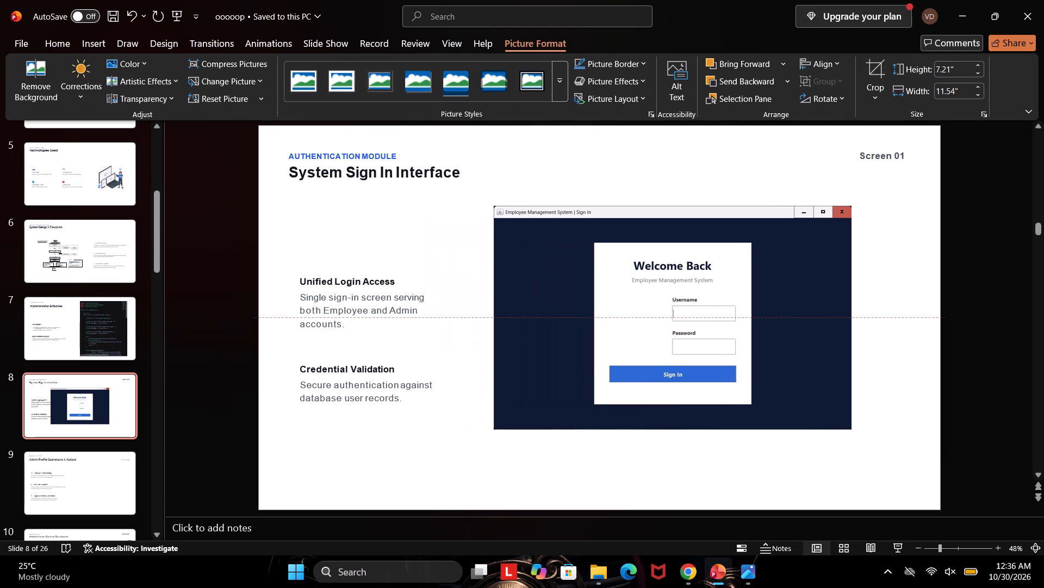
# Enlarge the sign-in screenshot on the System Sign In Interface slide to 8.75" by 14.01" and position it beside the text.
pyautogui.moveTo(722, 311); pyautogui.dragTo(726, 313)
pyautogui.moveTo(500, 209); pyautogui.dragTo(494, 192)
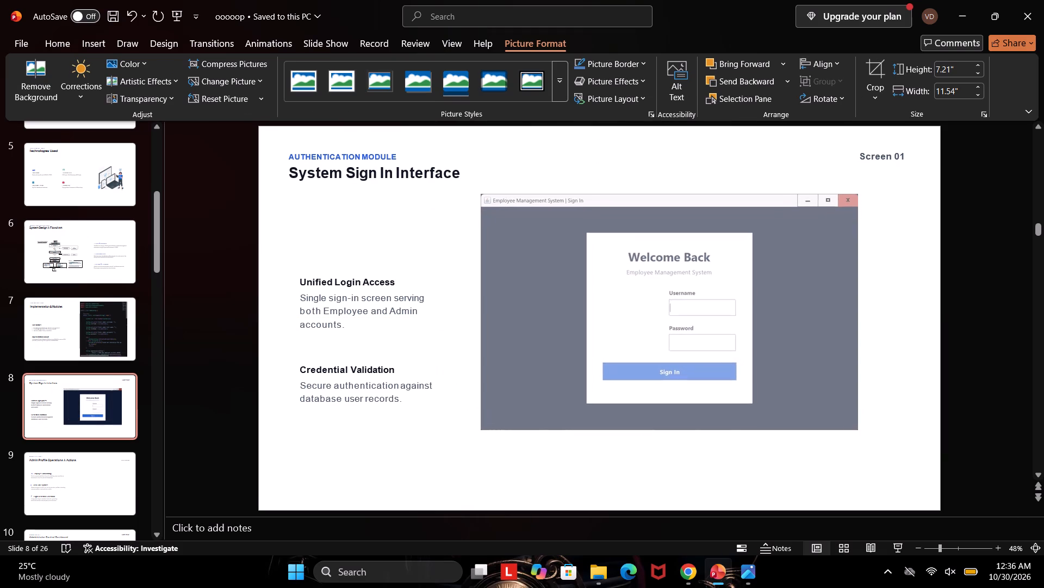
pyautogui.moveTo(494, 192); pyautogui.dragTo(485, 183)
pyautogui.moveTo(561, 246); pyautogui.dragTo(587, 269)
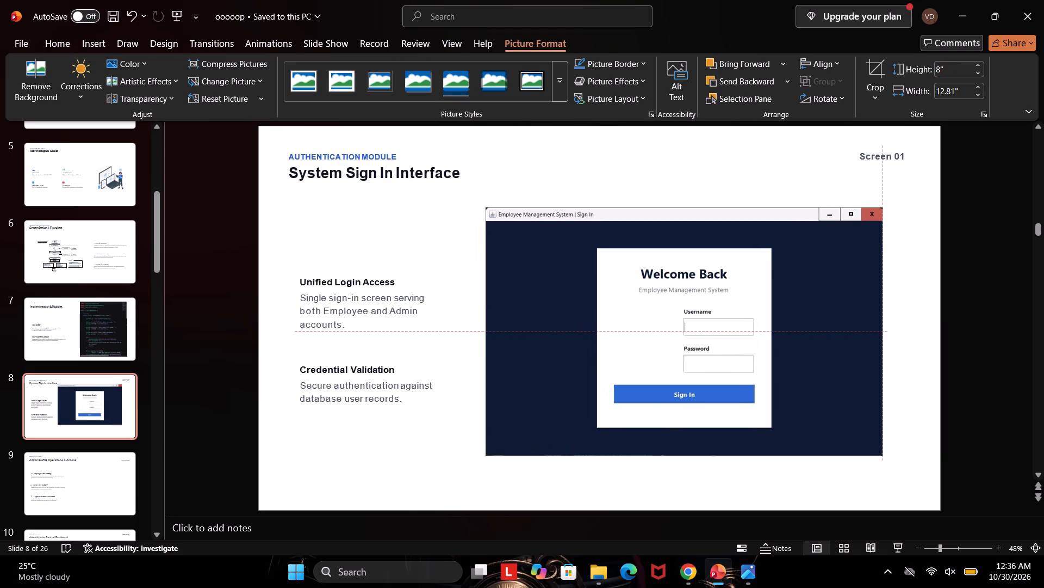
pyautogui.moveTo(587, 269); pyautogui.dragTo(618, 291)
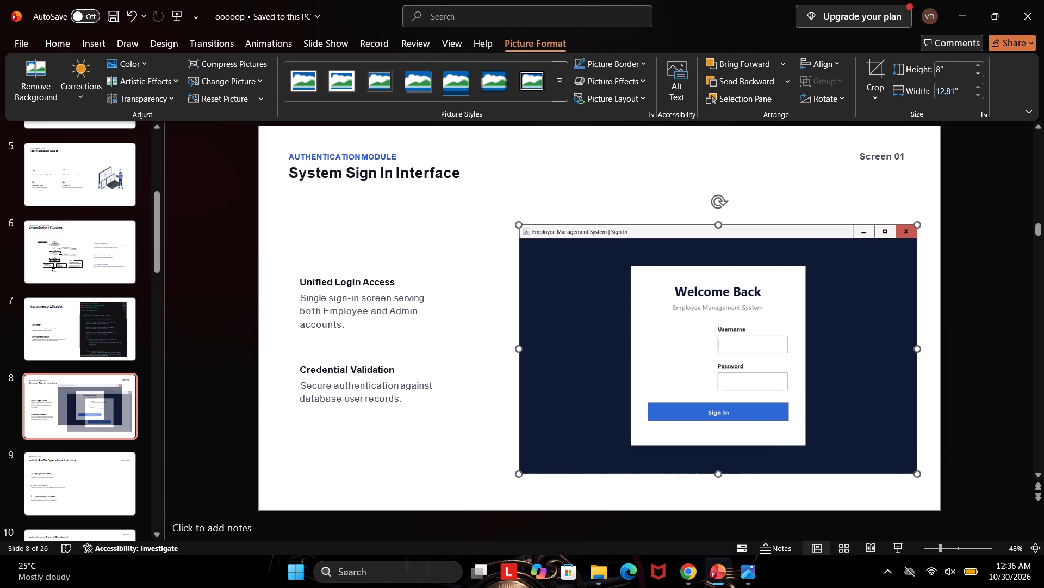
pyautogui.moveTo(521, 224); pyautogui.dragTo(501, 203)
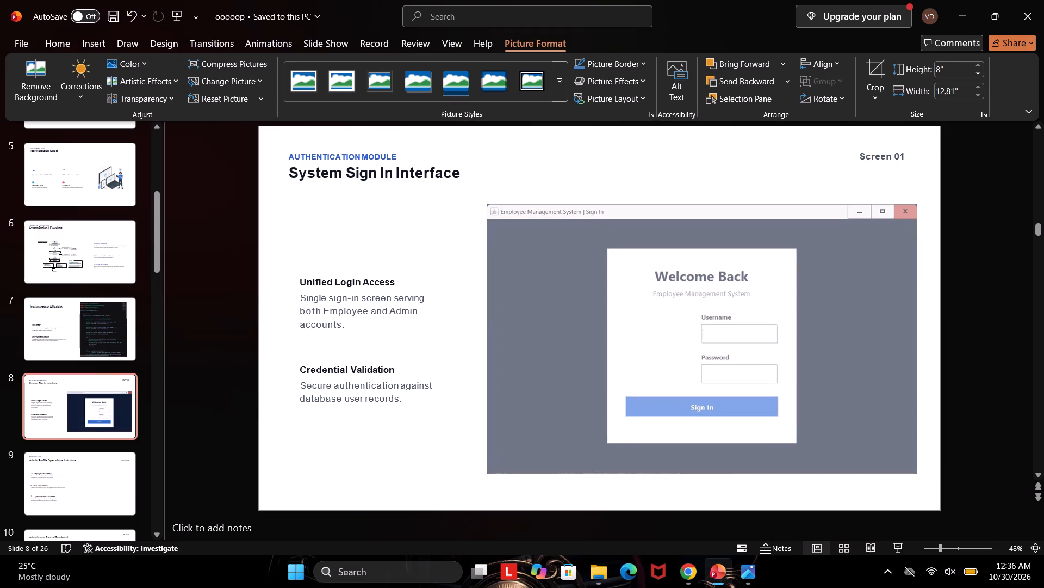
pyautogui.moveTo(501, 203); pyautogui.dragTo(500, 203)
pyautogui.moveTo(613, 283); pyautogui.dragTo(606, 271)
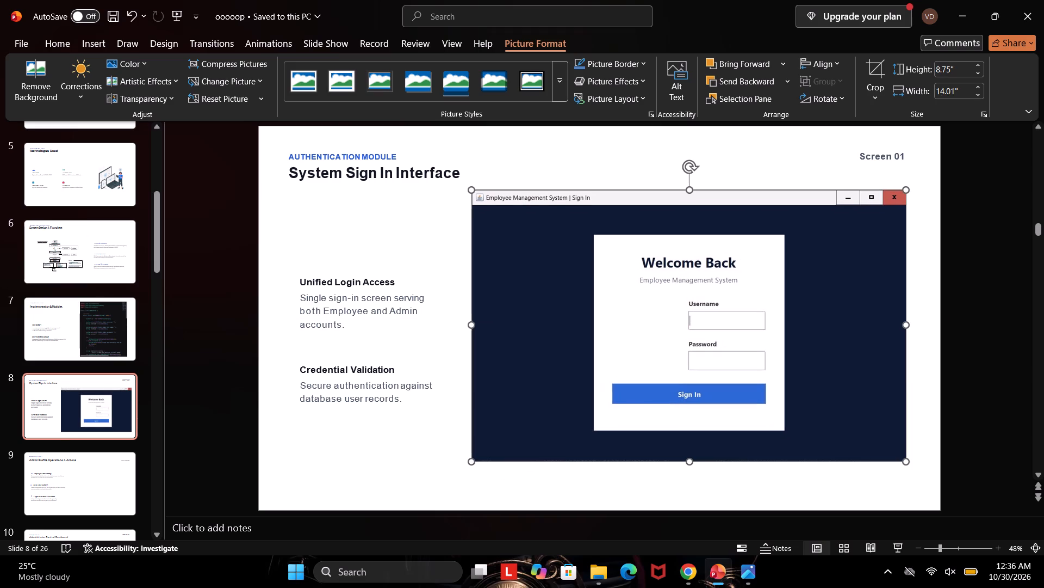
pyautogui.click(556, 155)
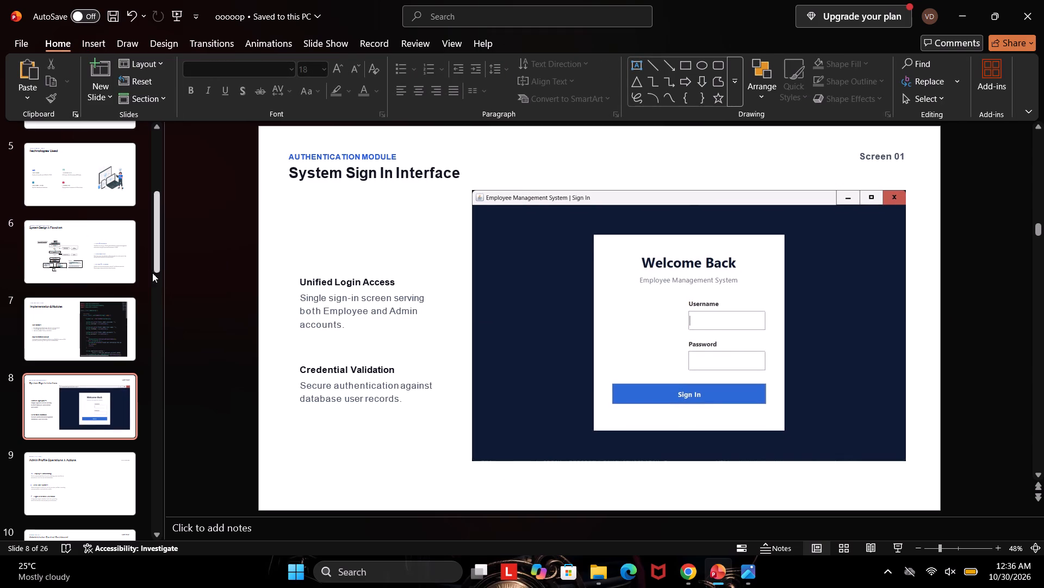
# Review the slides from Admin Profile Operations & Actions through to the end of the presentation, checking their screenshots and order.
pyautogui.click(105, 486)
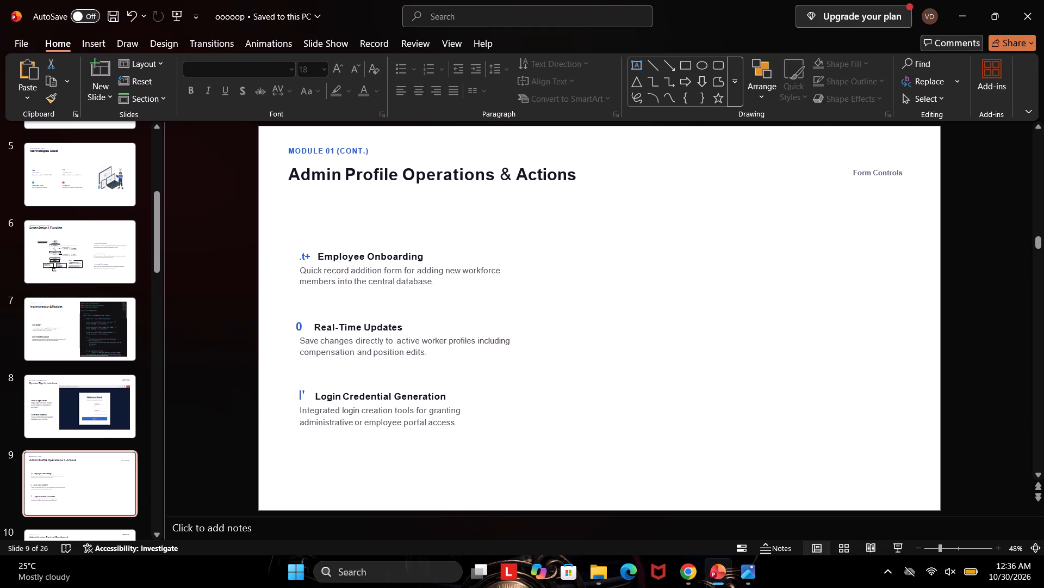
pyautogui.scroll(-1, 467, 264)
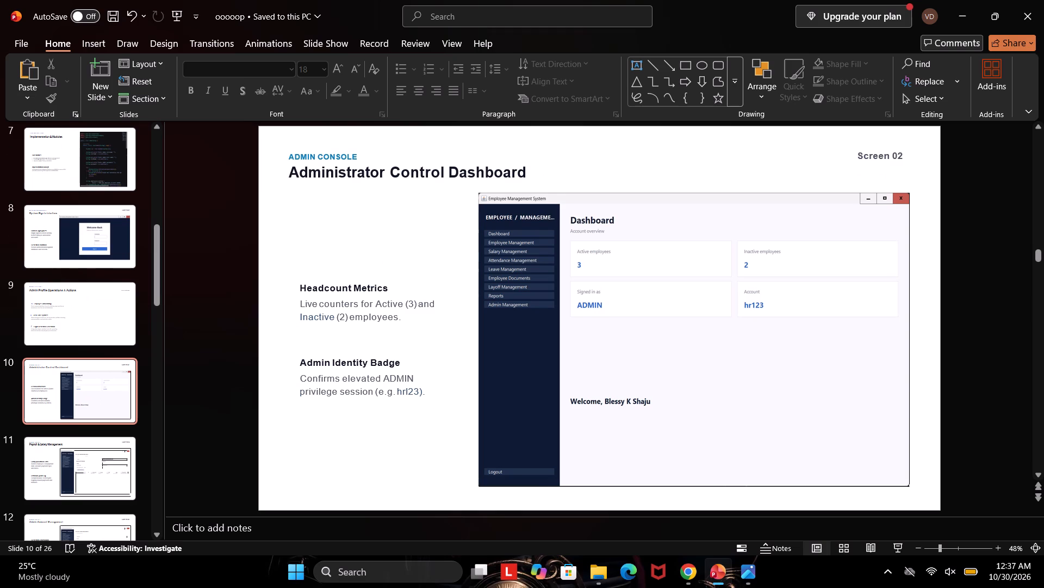
pyautogui.scroll(-1, 495, 269)
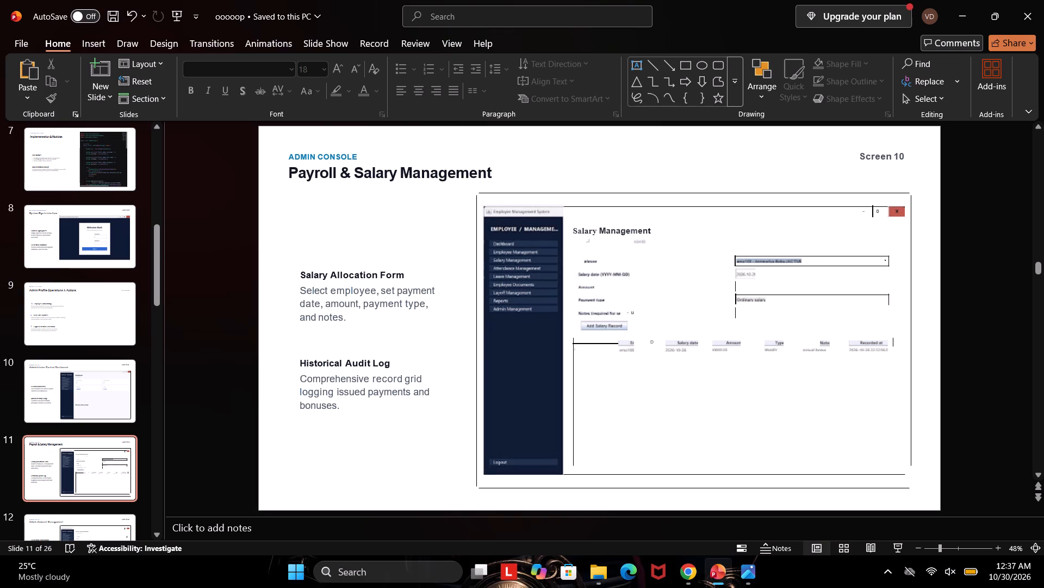
pyautogui.scroll(-1, 502, 275)
pyautogui.scroll(1, 502, 275)
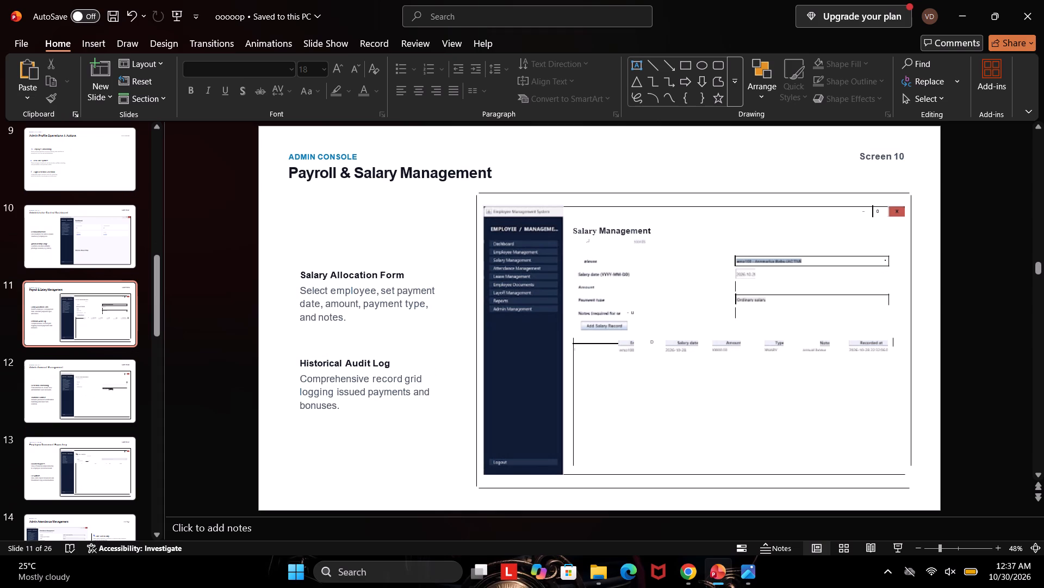
pyautogui.scroll(-2, 502, 275)
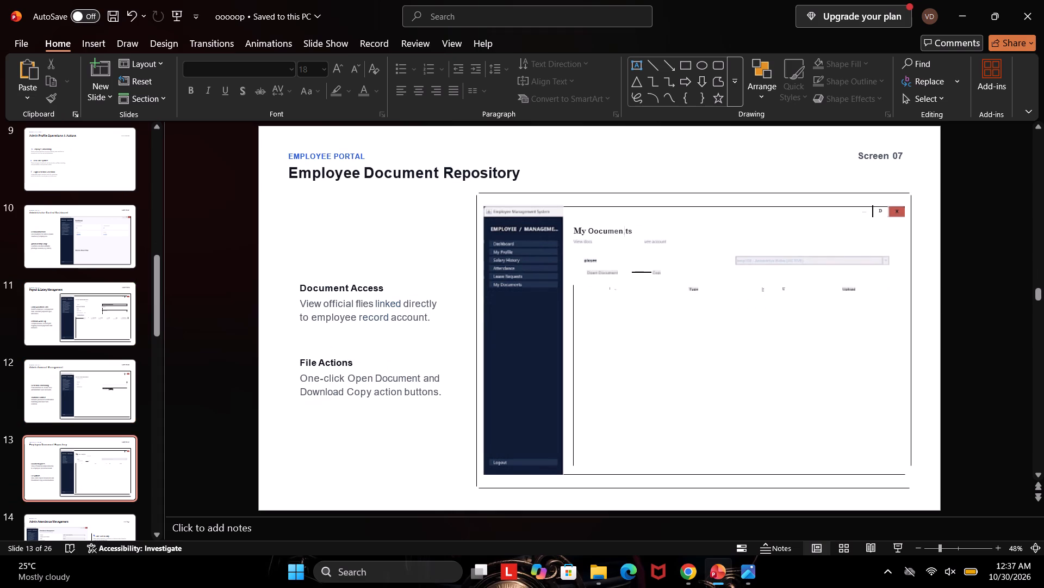
pyautogui.scroll(-1, 502, 275)
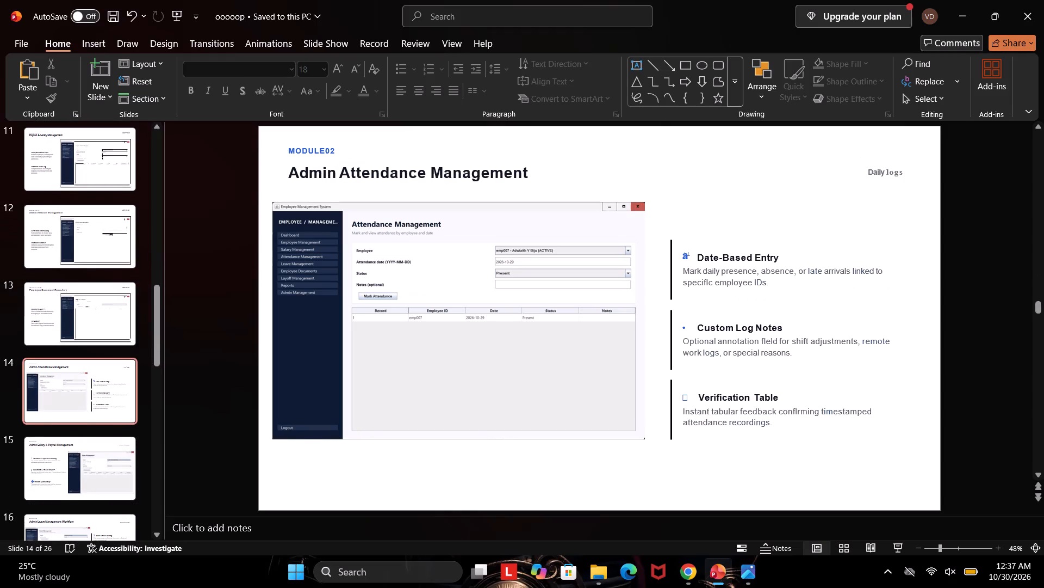
pyautogui.scroll(-3, 502, 275)
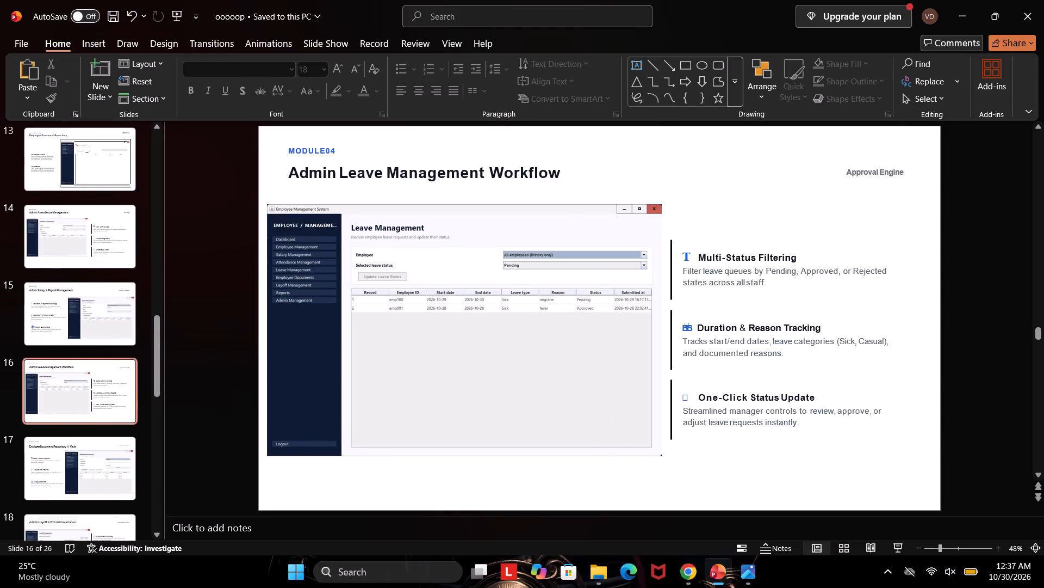
pyautogui.scroll(-1, 502, 278)
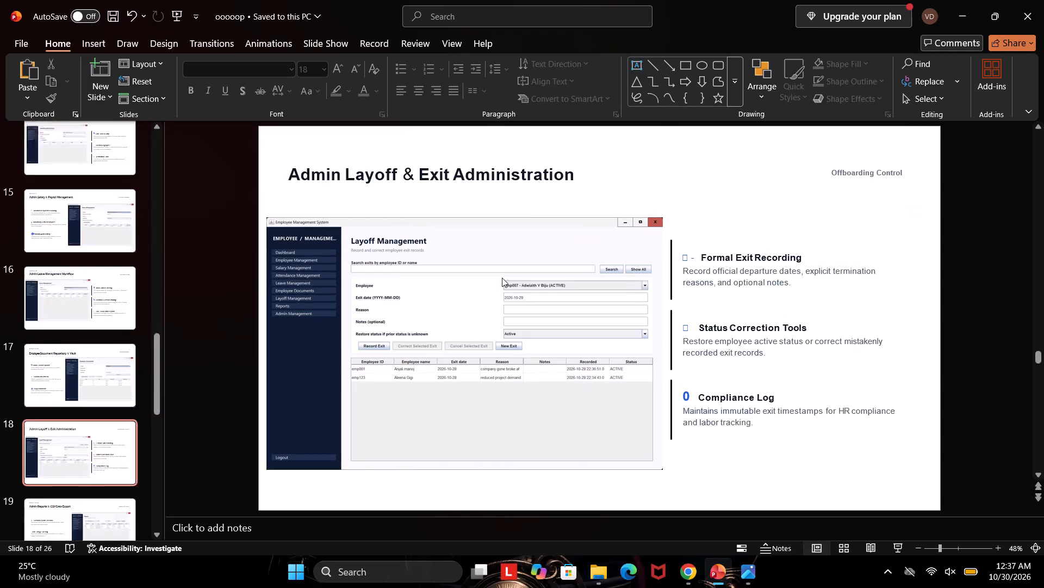
pyautogui.scroll(-2, 502, 278)
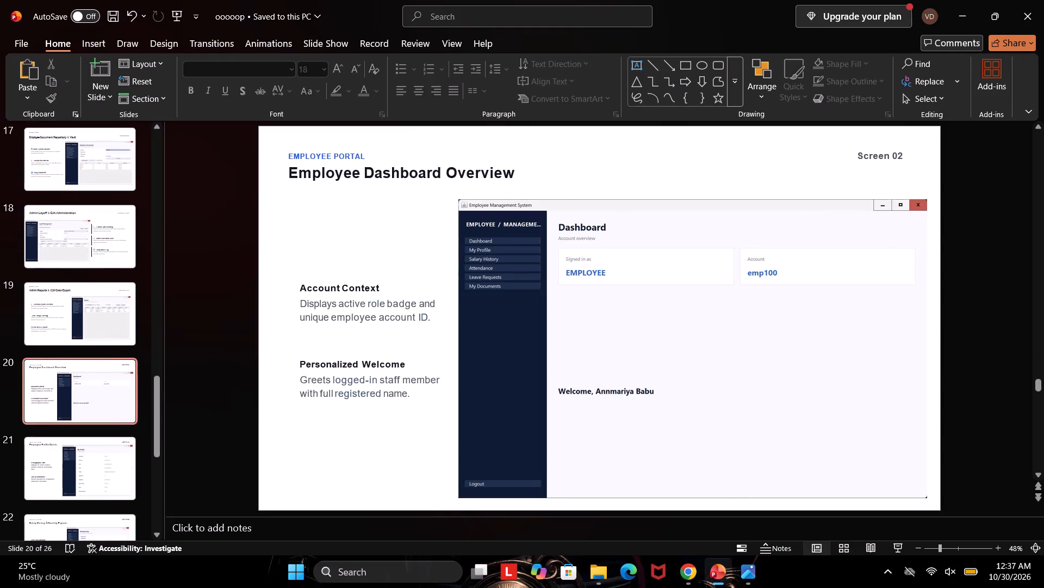
pyautogui.scroll(-3, 502, 278)
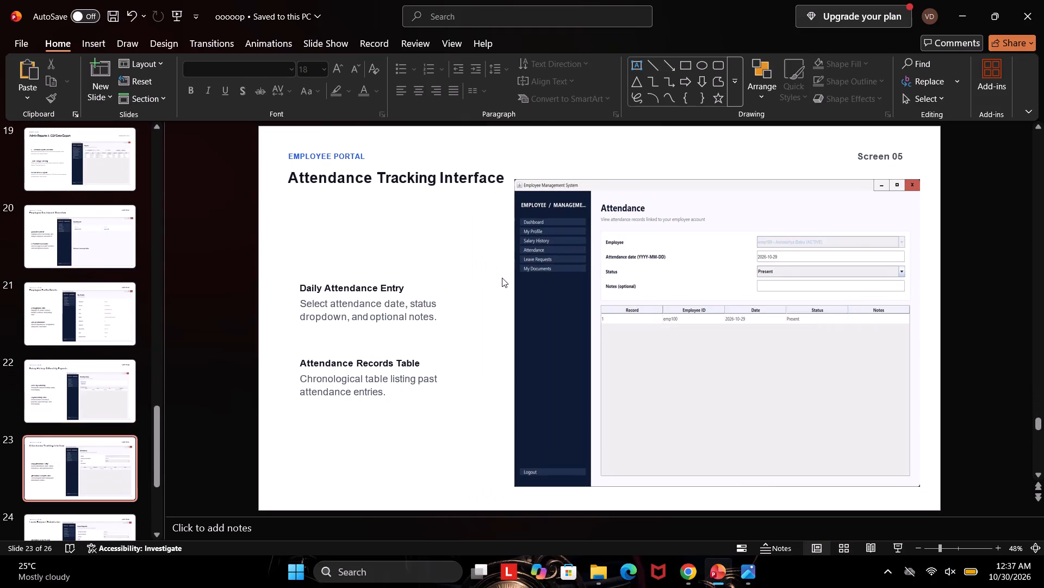
pyautogui.scroll(-2, 502, 278)
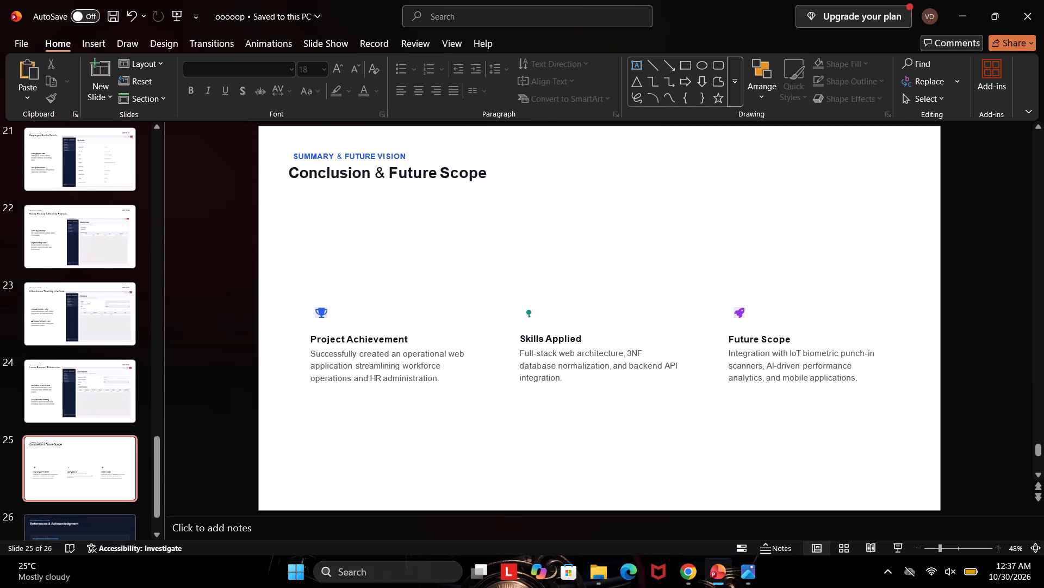
pyautogui.scroll(-1, 502, 278)
# Look back through the employee portal and admin slides from the end to the Administrator Control Dashboard slide.
pyautogui.scroll(4, 502, 278)
pyautogui.scroll(-1, 502, 278)
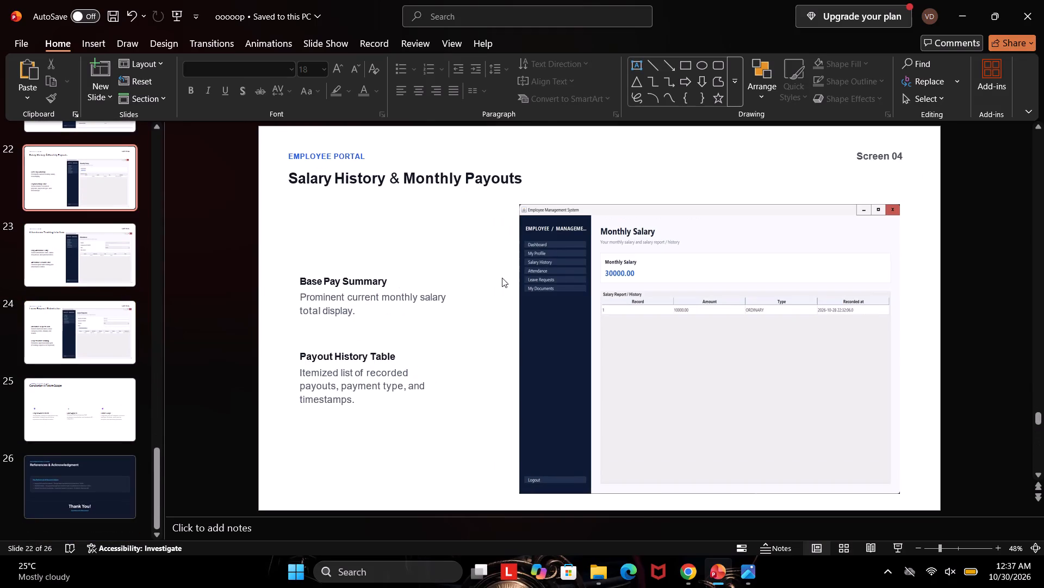
pyautogui.scroll(-2, 502, 278)
pyautogui.scroll(7, 502, 278)
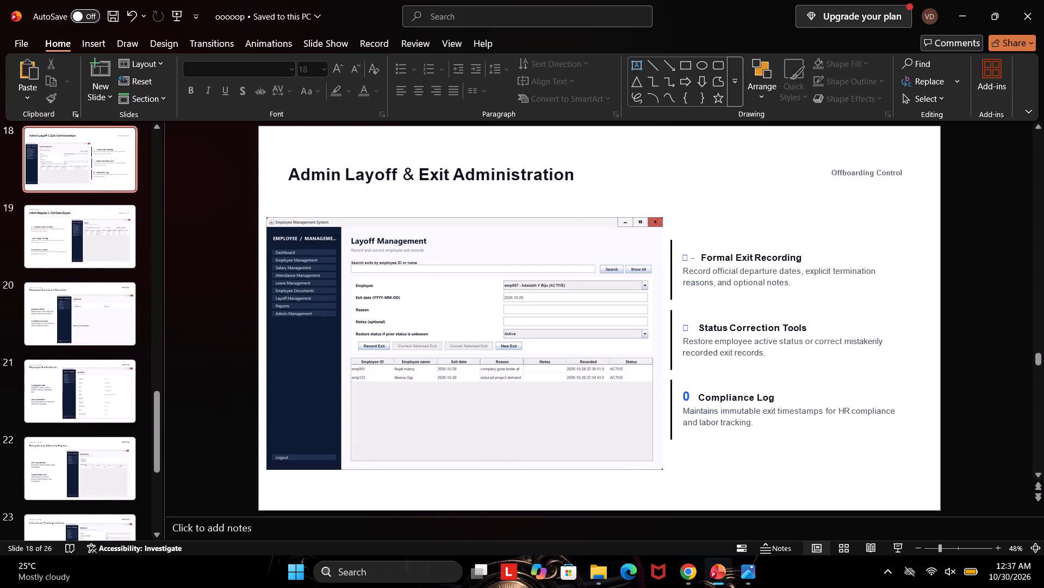
pyautogui.scroll(1, 502, 278)
pyautogui.scroll(-1, 502, 278)
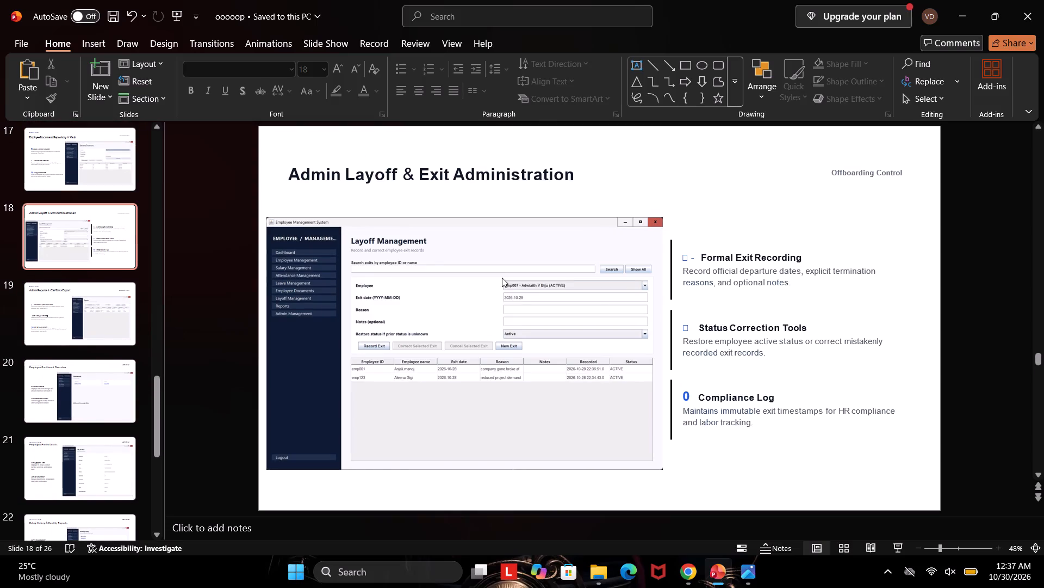
pyautogui.scroll(2, 502, 278)
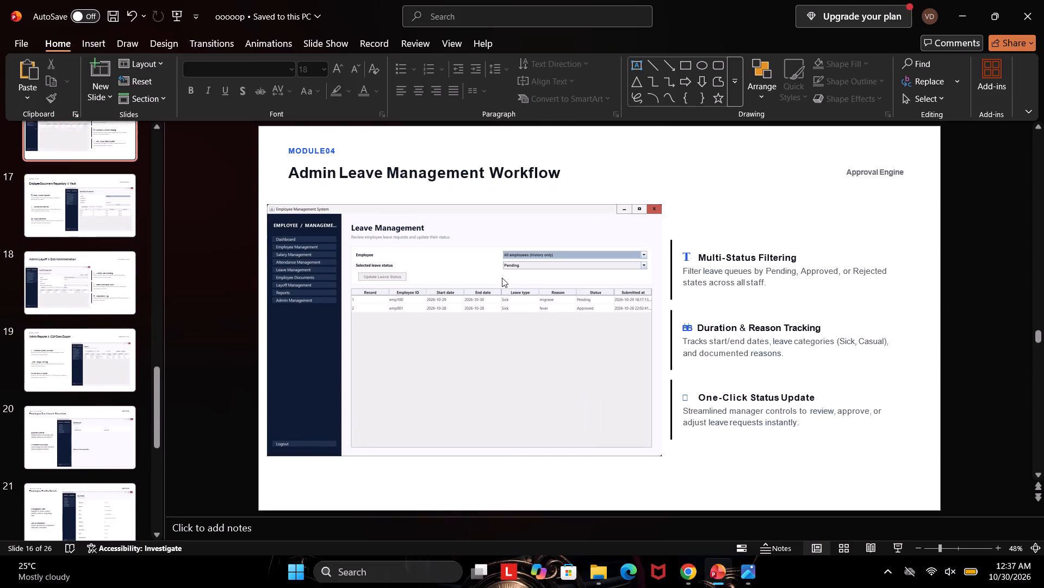
pyautogui.scroll(2, 502, 278)
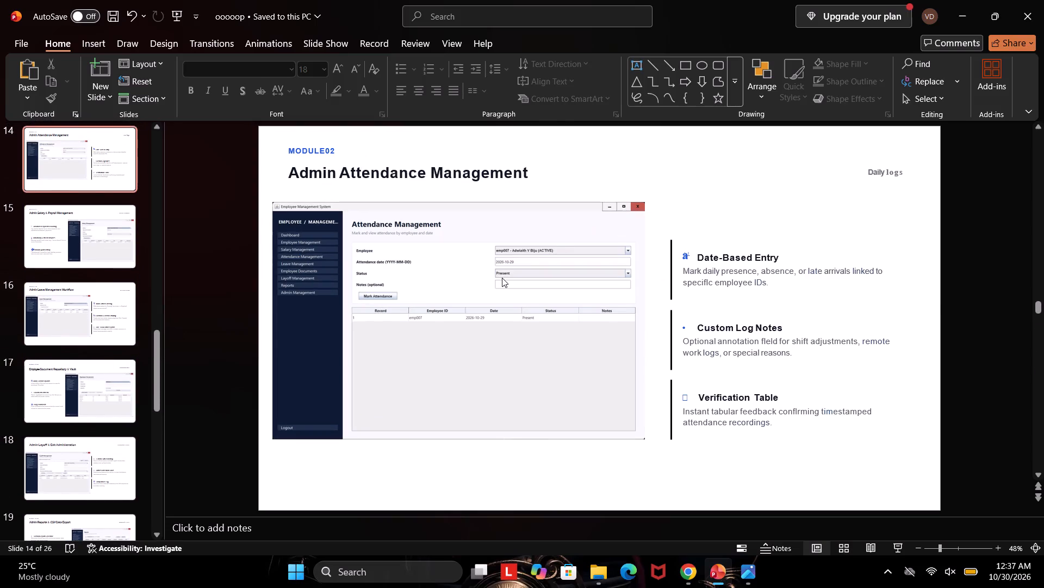
pyautogui.scroll(3, 502, 278)
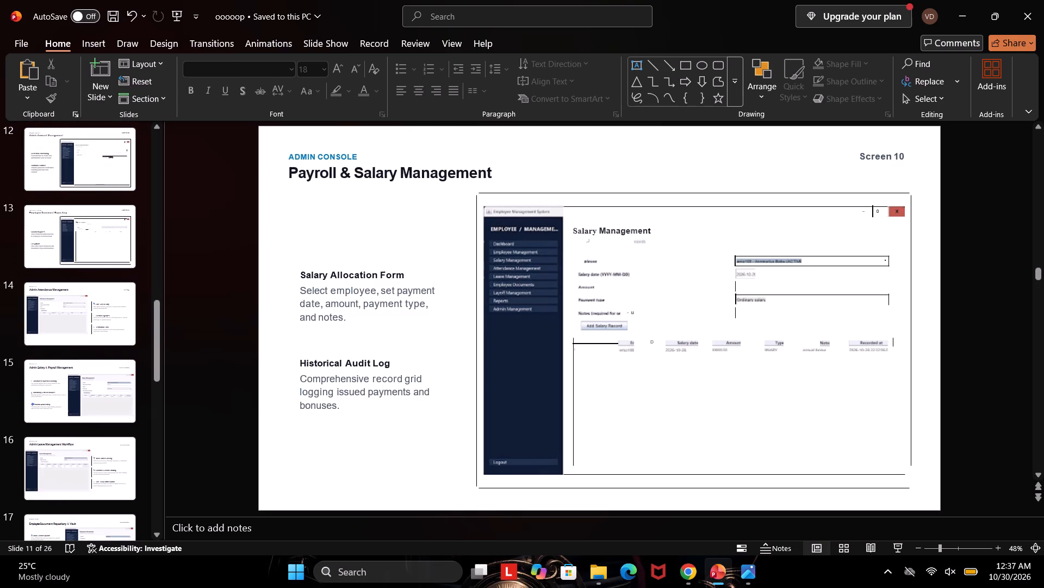
pyautogui.scroll(1, 502, 278)
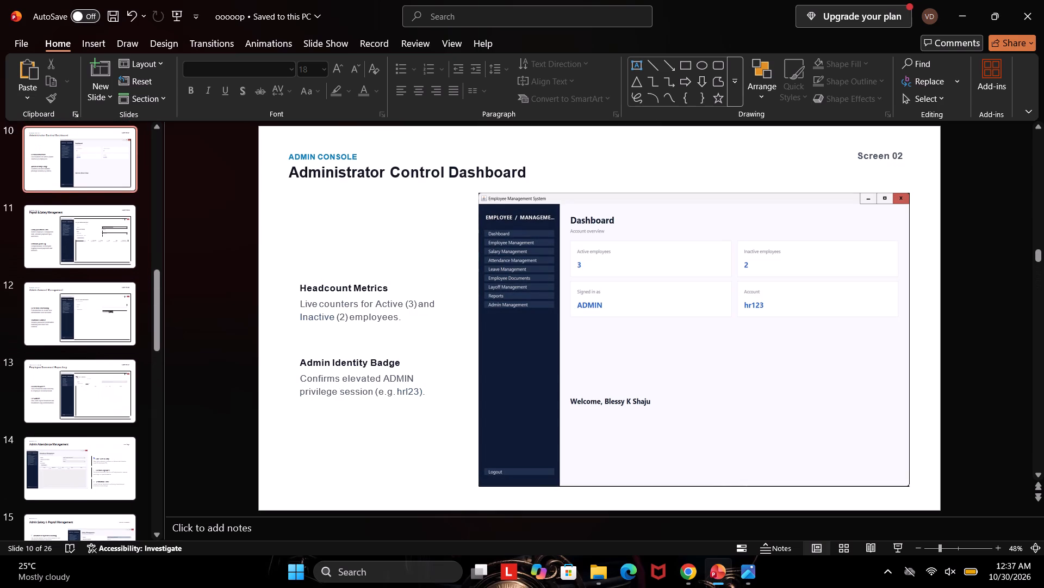
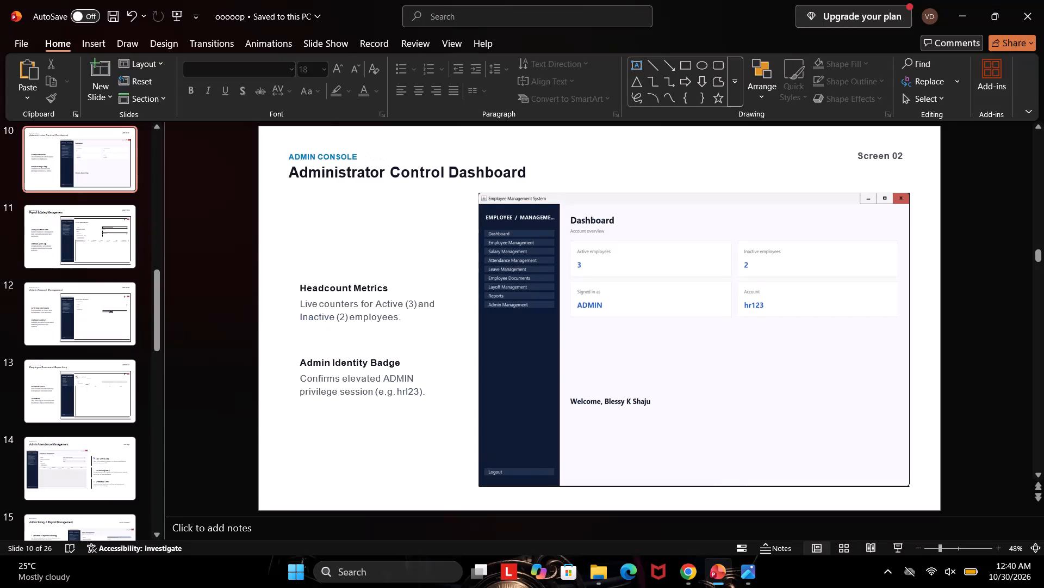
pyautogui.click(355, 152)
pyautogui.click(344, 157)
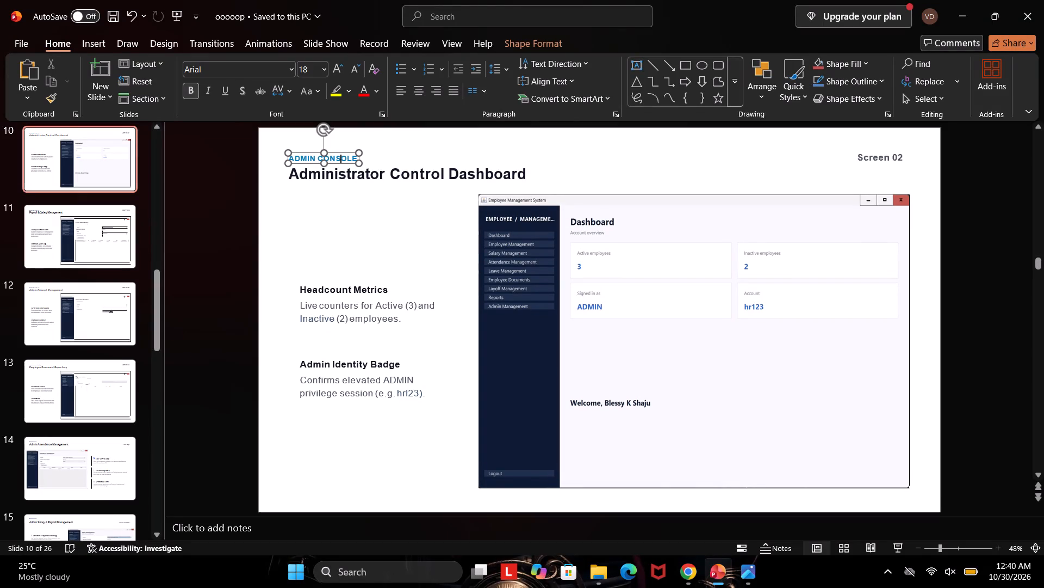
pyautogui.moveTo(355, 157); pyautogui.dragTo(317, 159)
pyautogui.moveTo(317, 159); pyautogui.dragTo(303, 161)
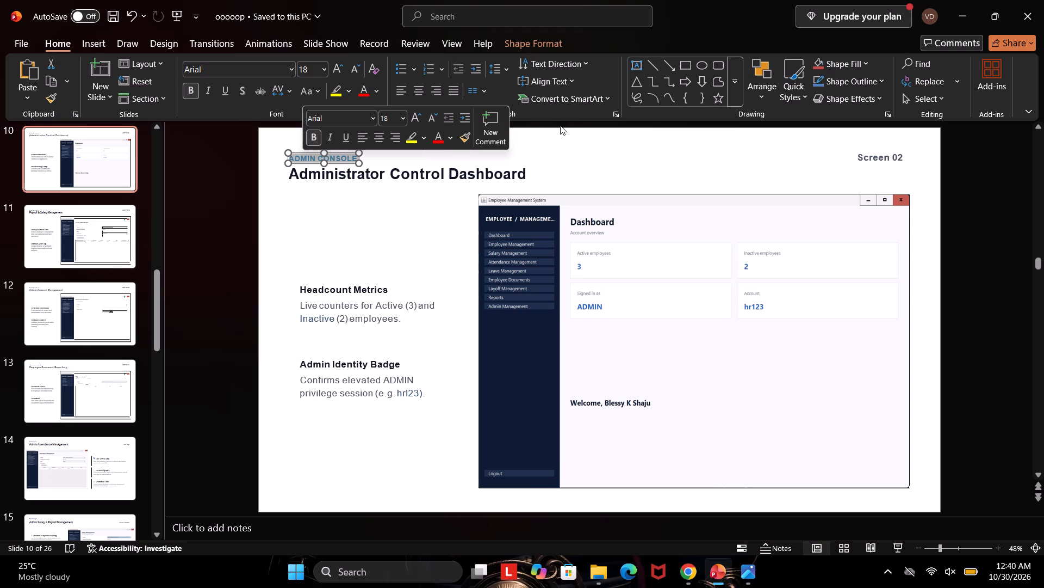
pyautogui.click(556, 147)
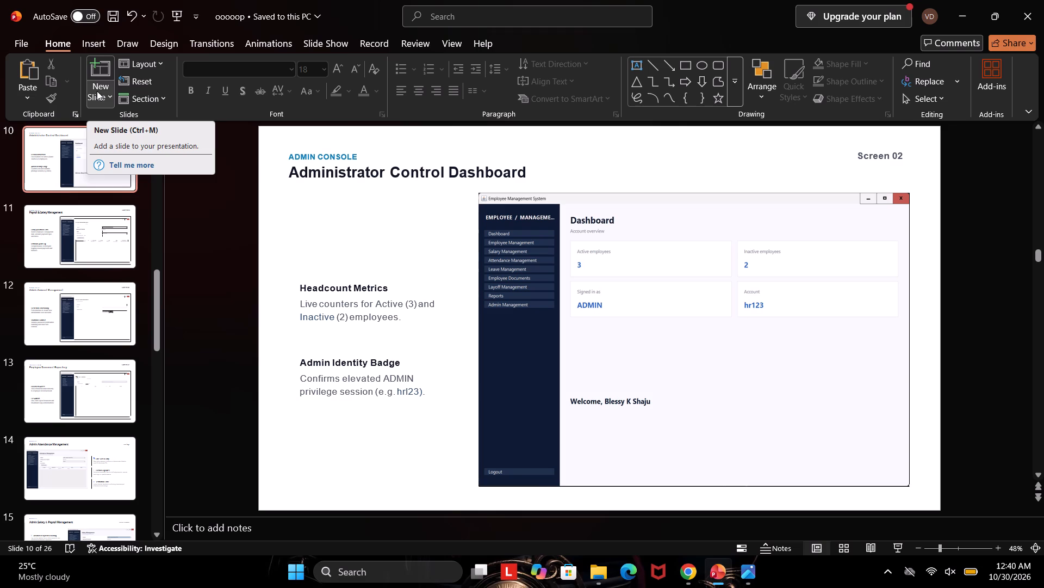
# Add a new slide with title and text placeholders directly after the Administrator Control Dashboard slide.
pyautogui.click(100, 81)
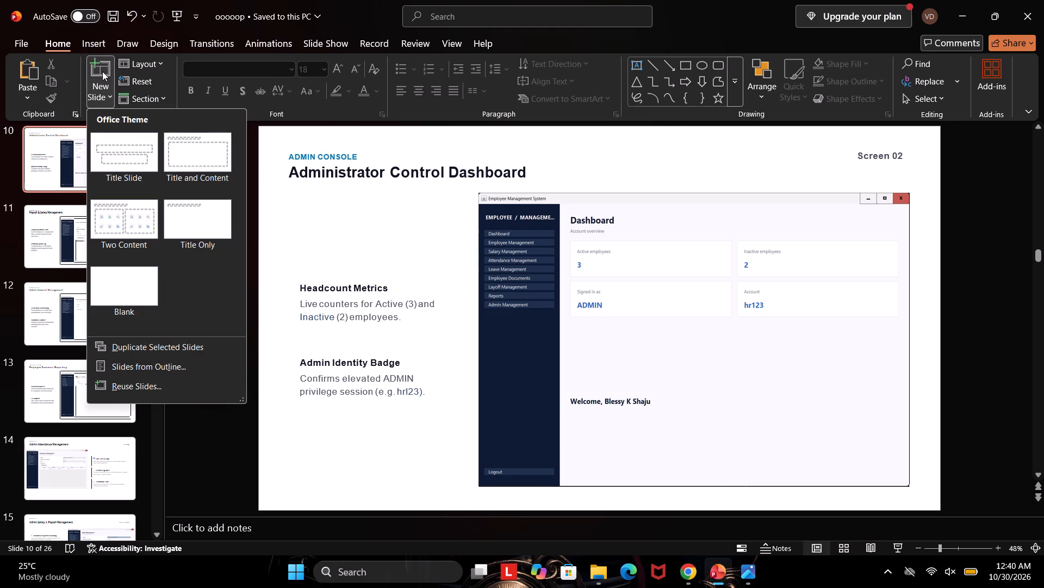
pyautogui.click(102, 71)
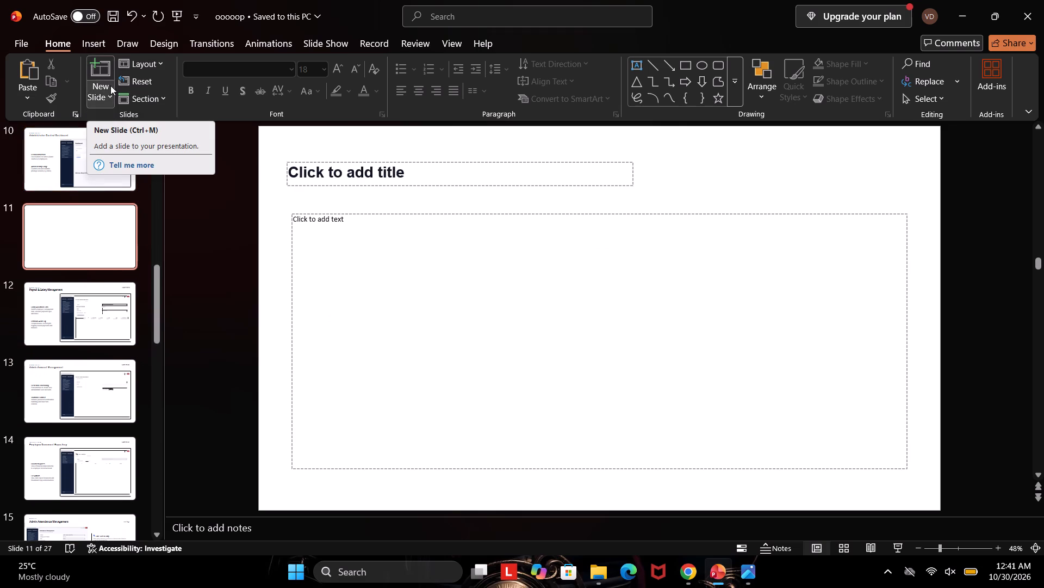
# Compare the new blank slide with the neighbouring Administrator Control Dashboard and Payroll & Salary Management slides.
pyautogui.click(115, 181)
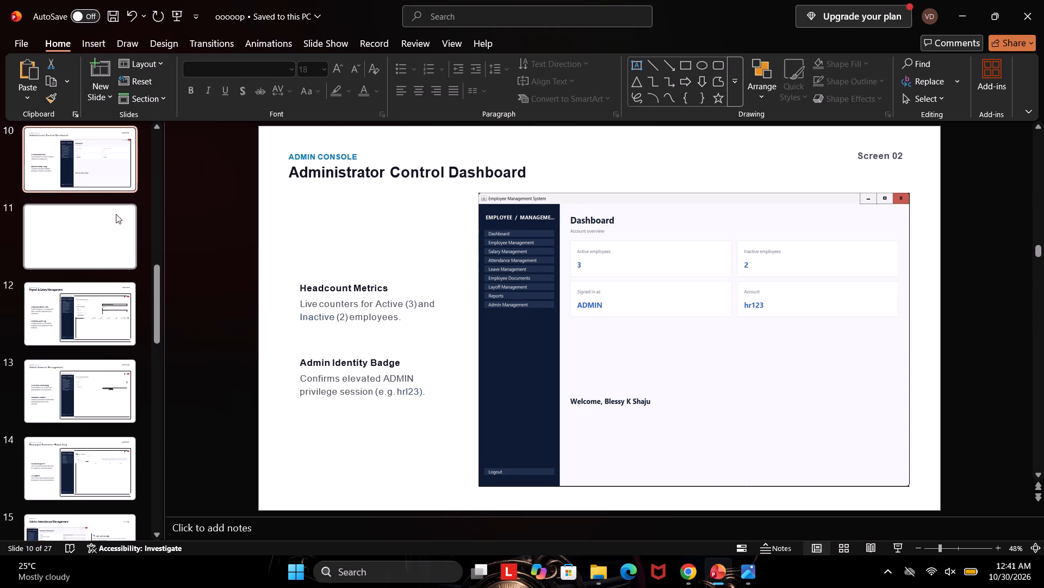
pyautogui.click(108, 228)
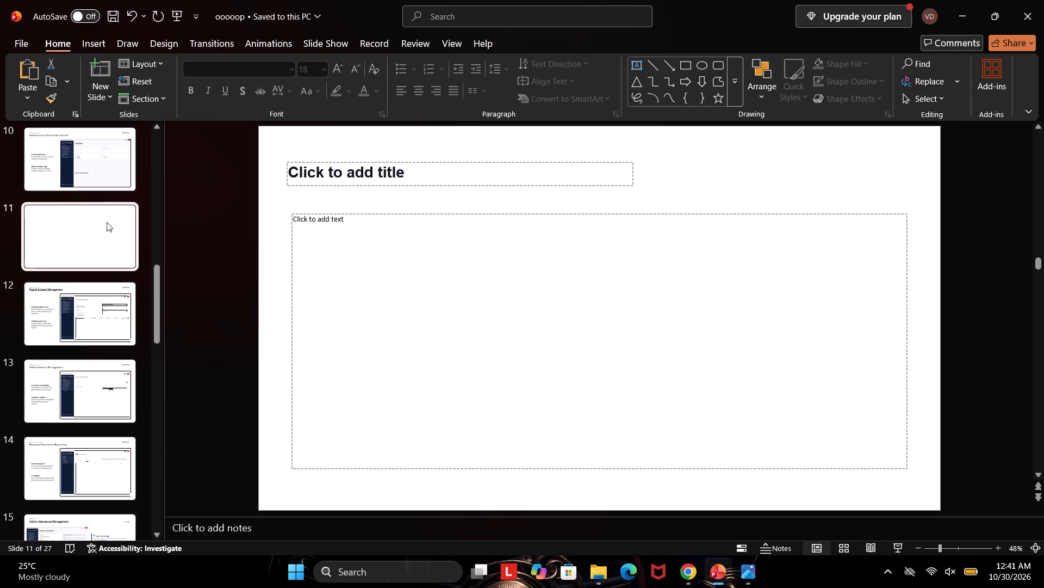
pyautogui.click(88, 169)
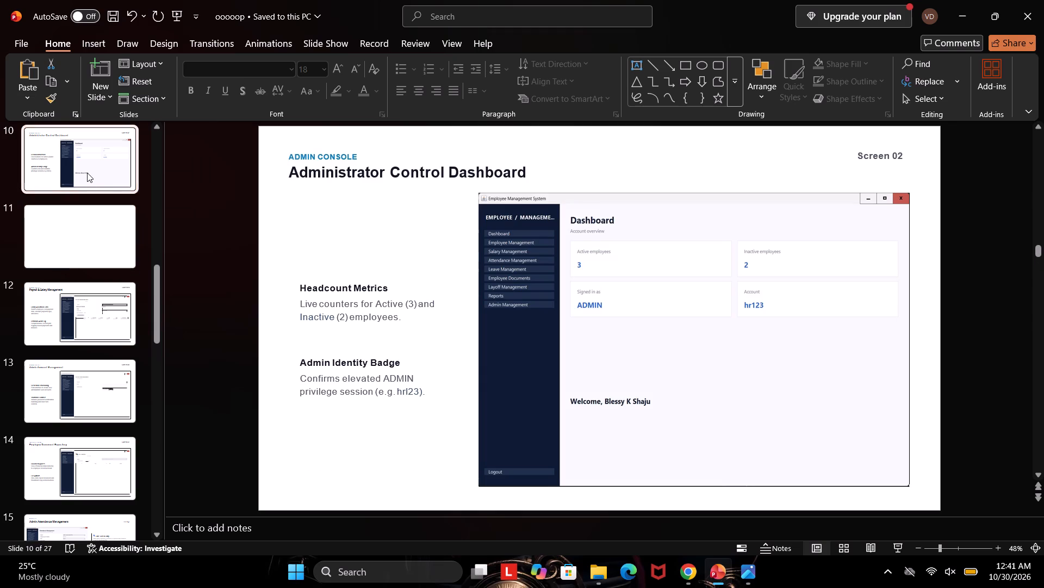
pyautogui.click(92, 228)
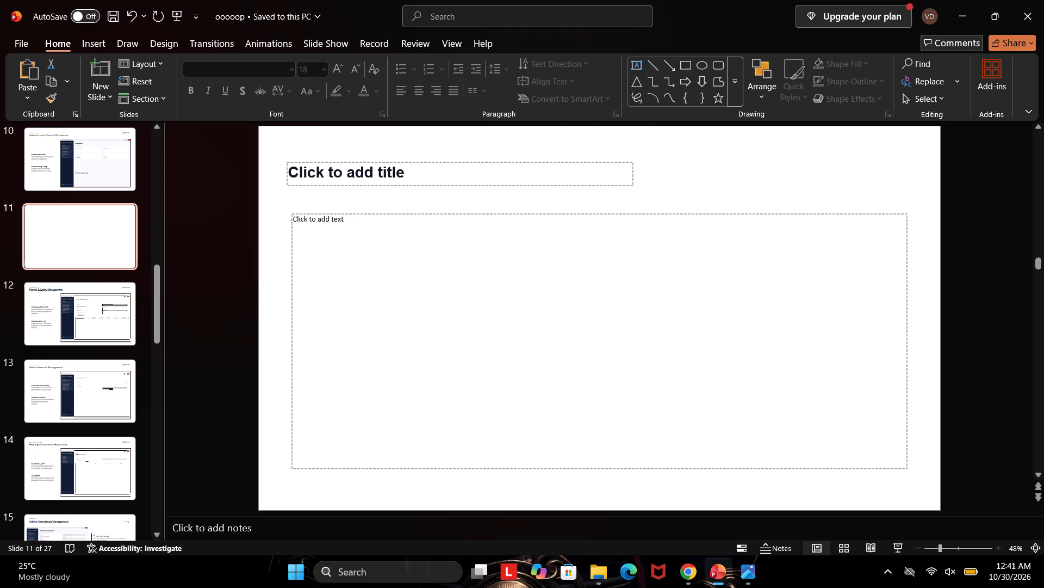
pyautogui.click(113, 168)
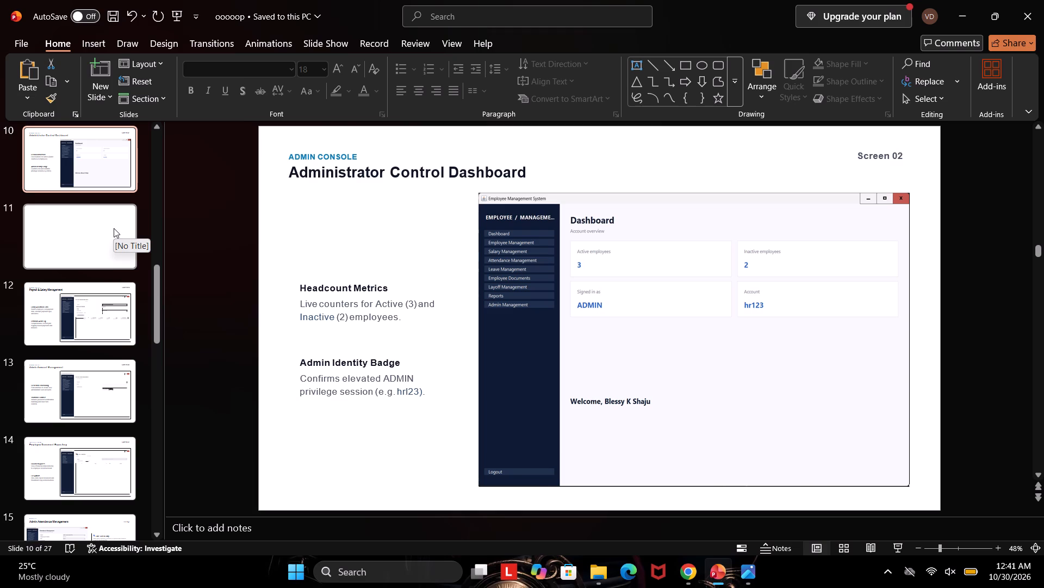
pyautogui.click(92, 305)
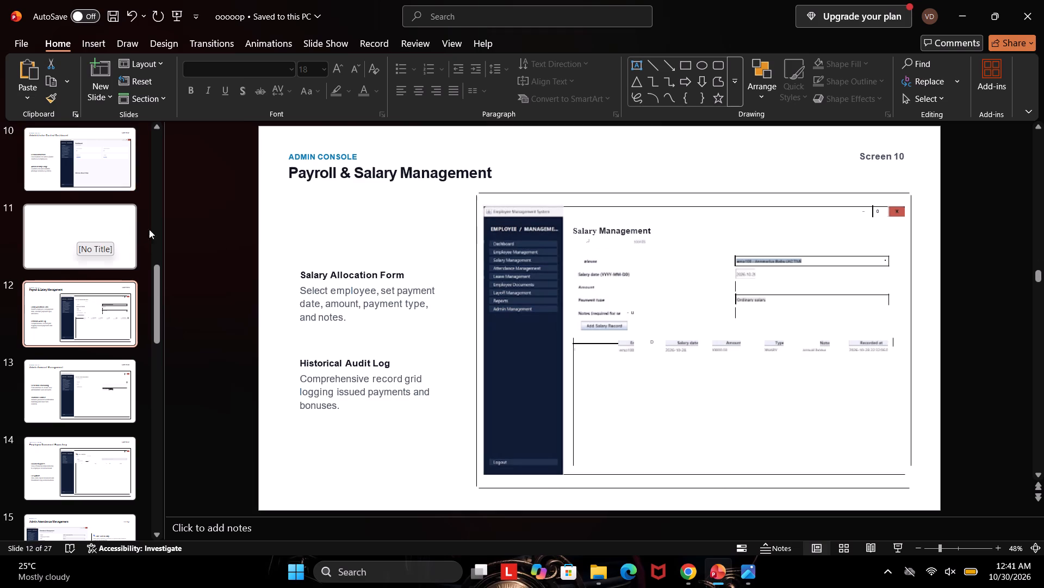
# Enter "Employee Management" as the title of the new slide 11.
pyautogui.click(110, 252)
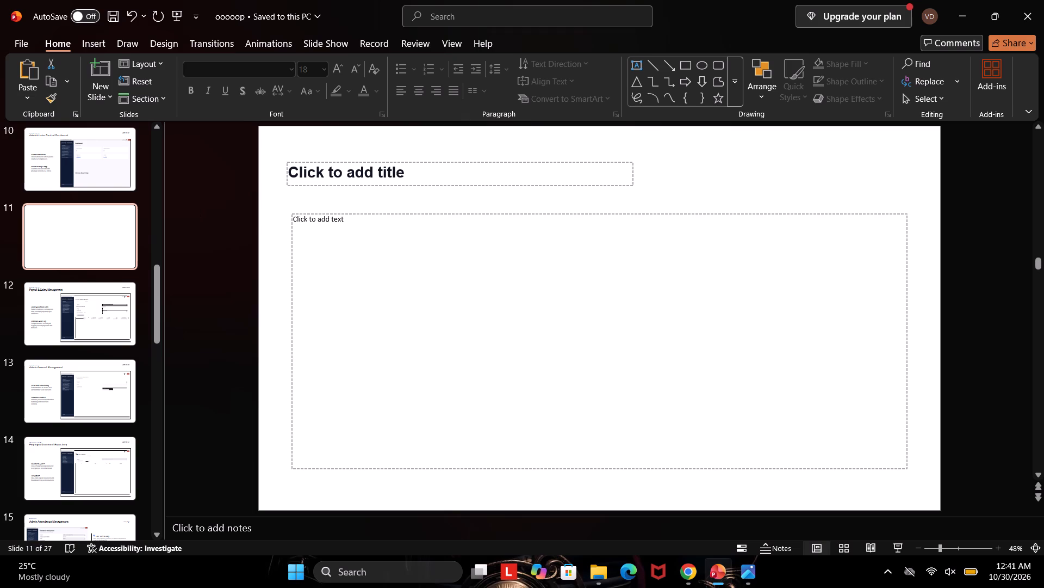
pyautogui.click(418, 173)
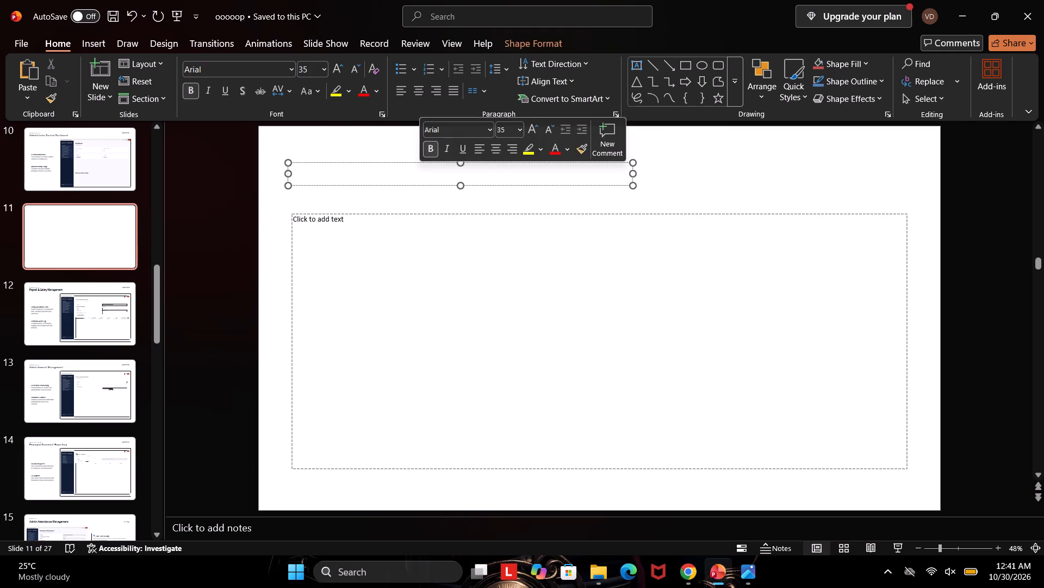
pyautogui.write('Employee')
pyautogui.press('space')
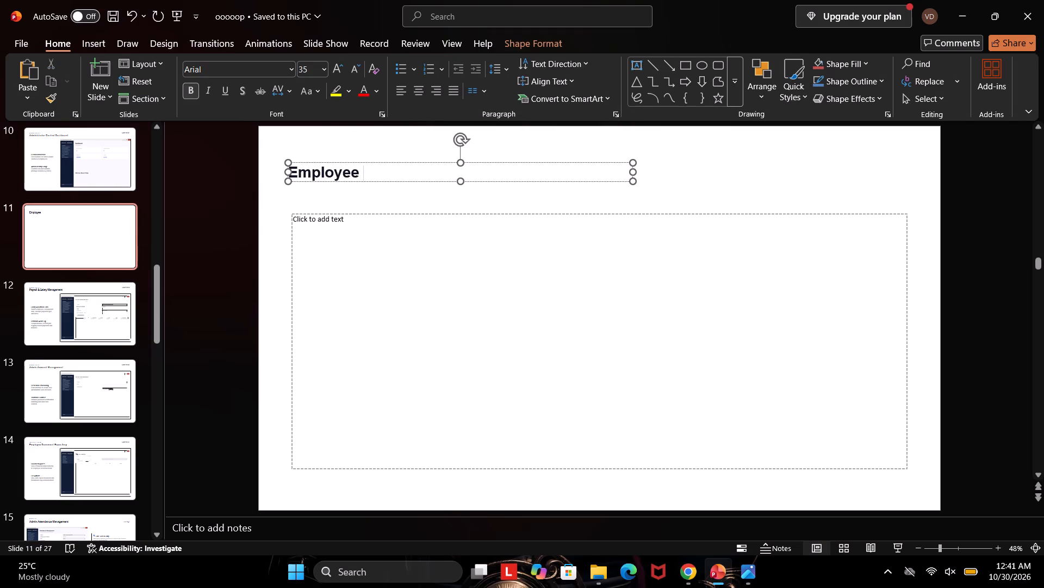
pyautogui.write('Managemne')
pyautogui.press('BackSpace')
pyautogui.press('BackSpace')
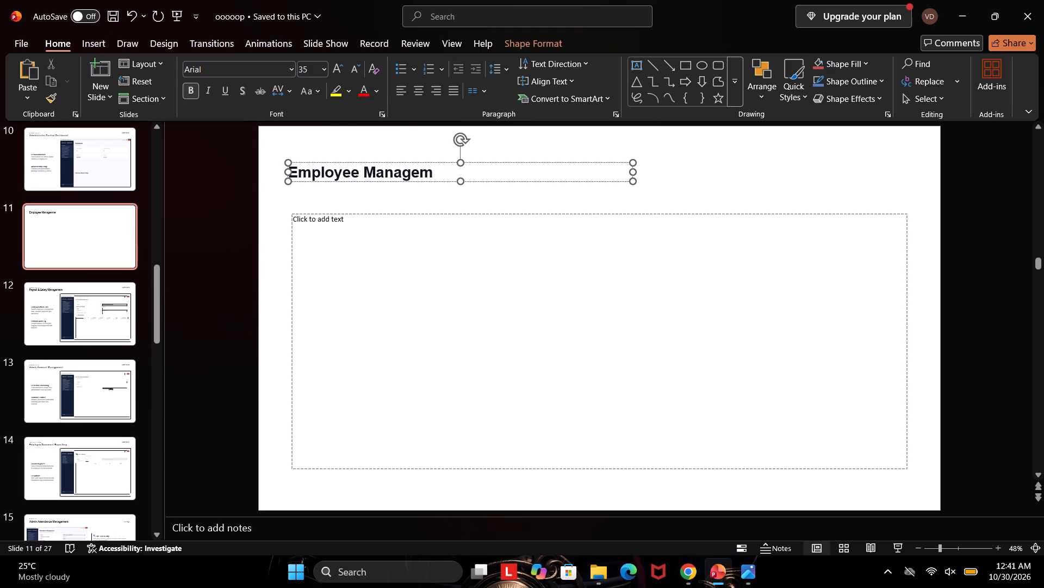
pyautogui.write('ent')
# Add a small text label reading "ADMIN PORTAL" just above the Employee Management title.
pyautogui.click(327, 148)
pyautogui.click(295, 149)
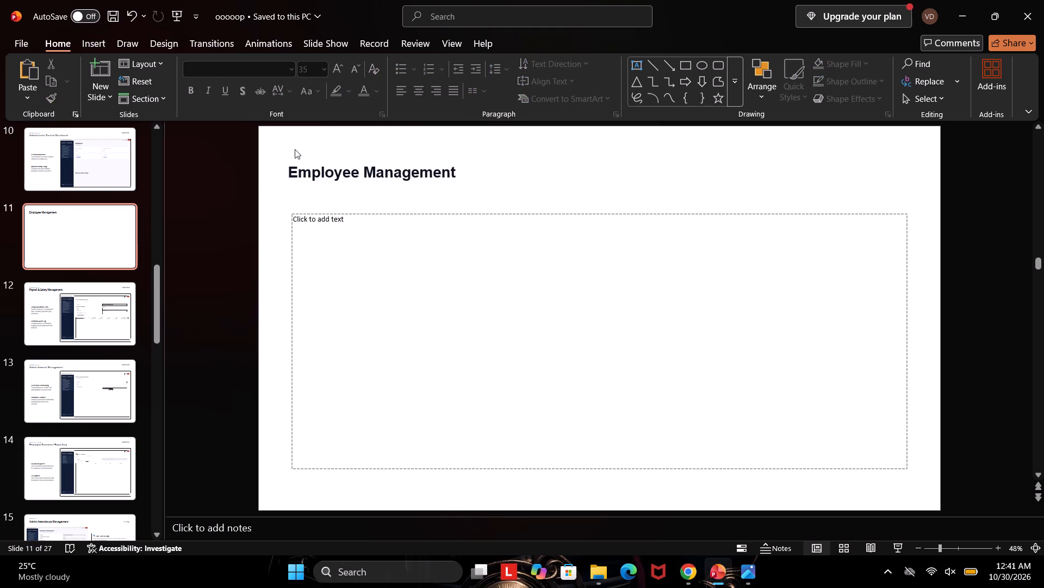
pyautogui.click(293, 151)
pyautogui.click(293, 151)
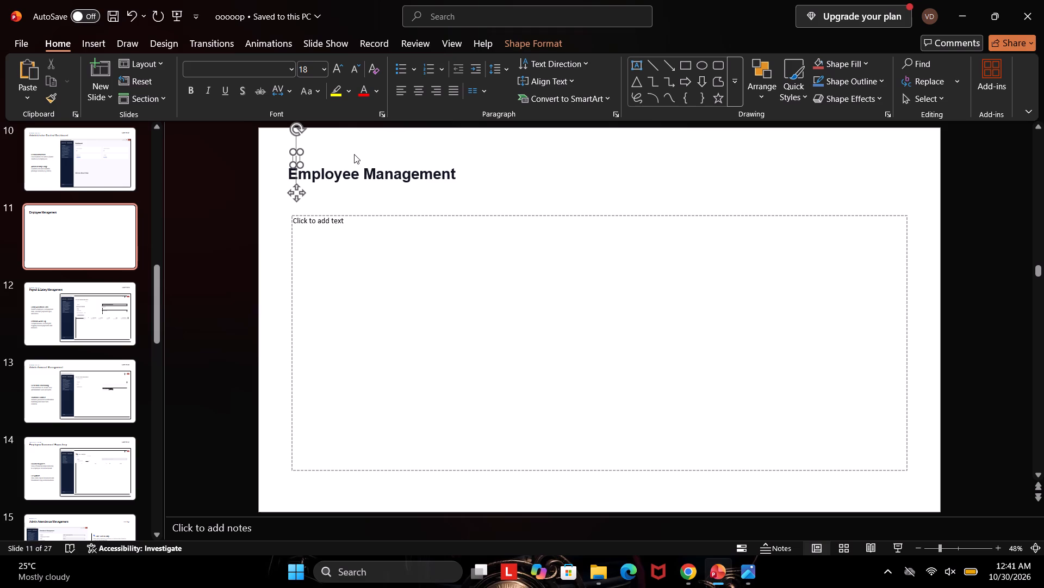
pyautogui.write('ADMIN PORTAL')
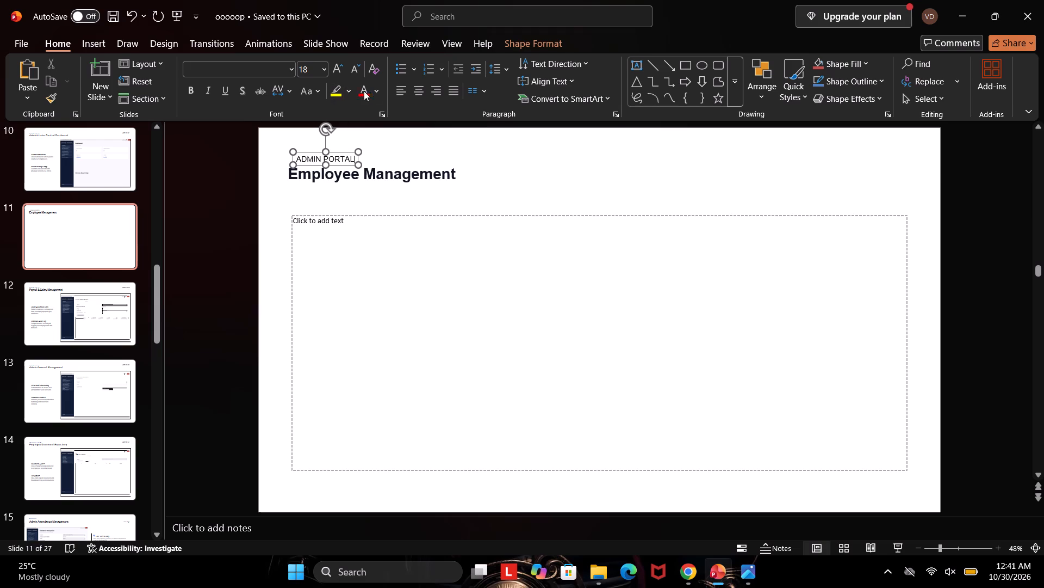
# Colour the whole ADMIN PORTAL label text in the standard light blue.
pyautogui.moveTo(350, 159); pyautogui.dragTo(344, 158)
pyautogui.moveTo(344, 158); pyautogui.dragTo(308, 163)
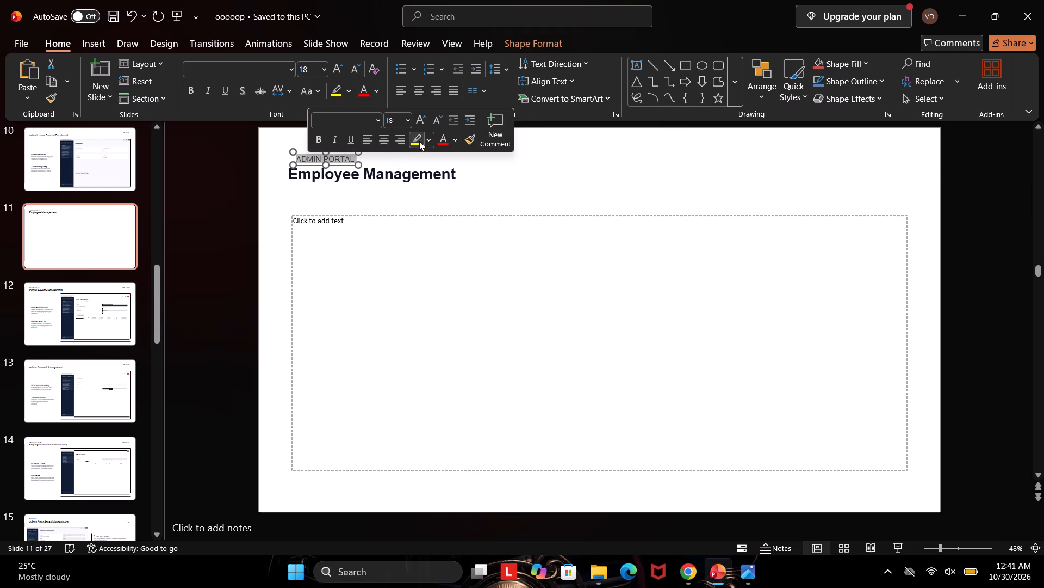
pyautogui.click(453, 142)
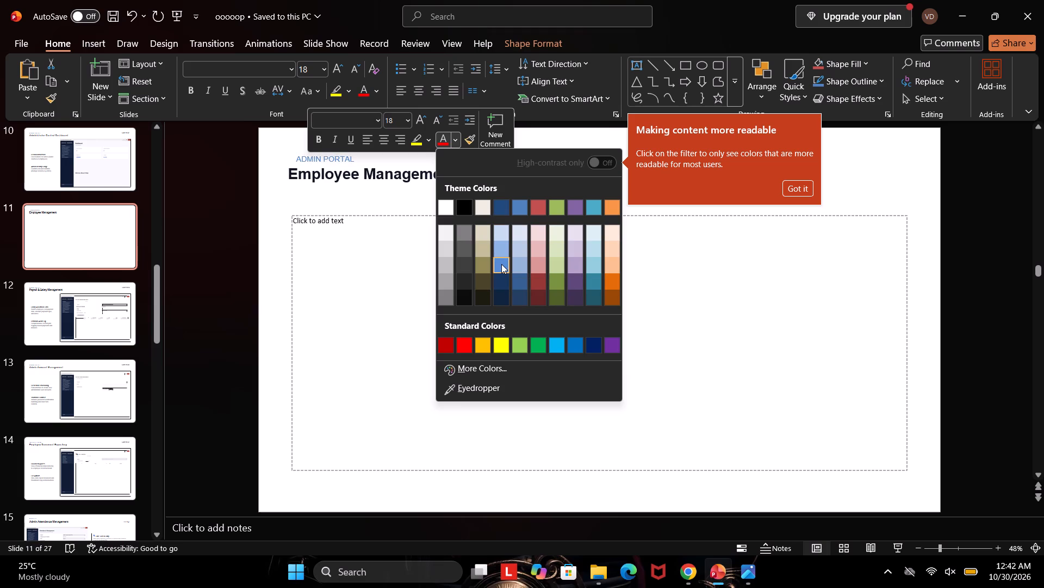
pyautogui.click(562, 344)
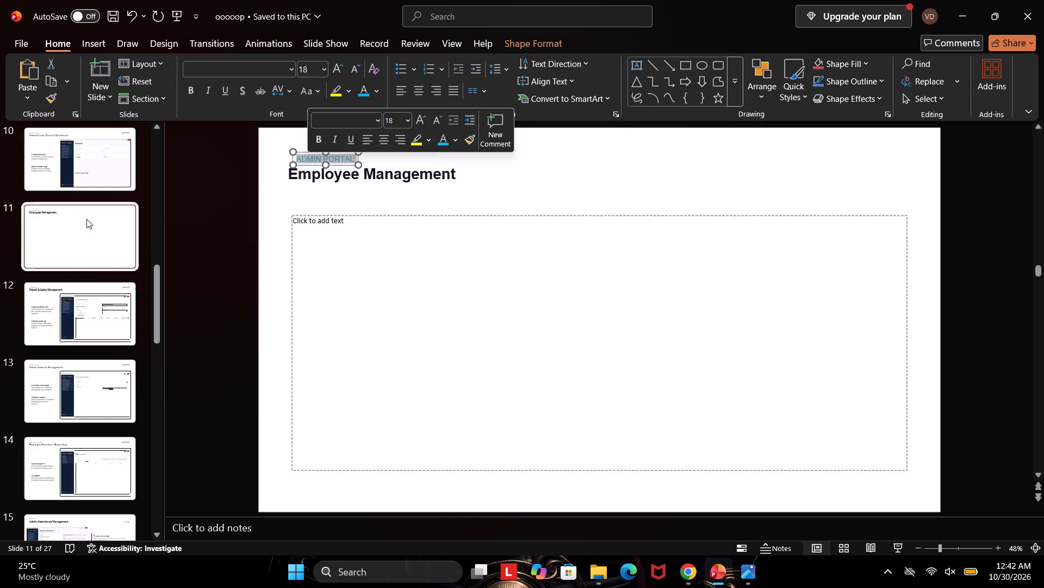
# Shift the ADMIN PORTAL label slightly left so it lines up with the start of the Employee Management title.
pyautogui.click(82, 300)
pyautogui.click(82, 246)
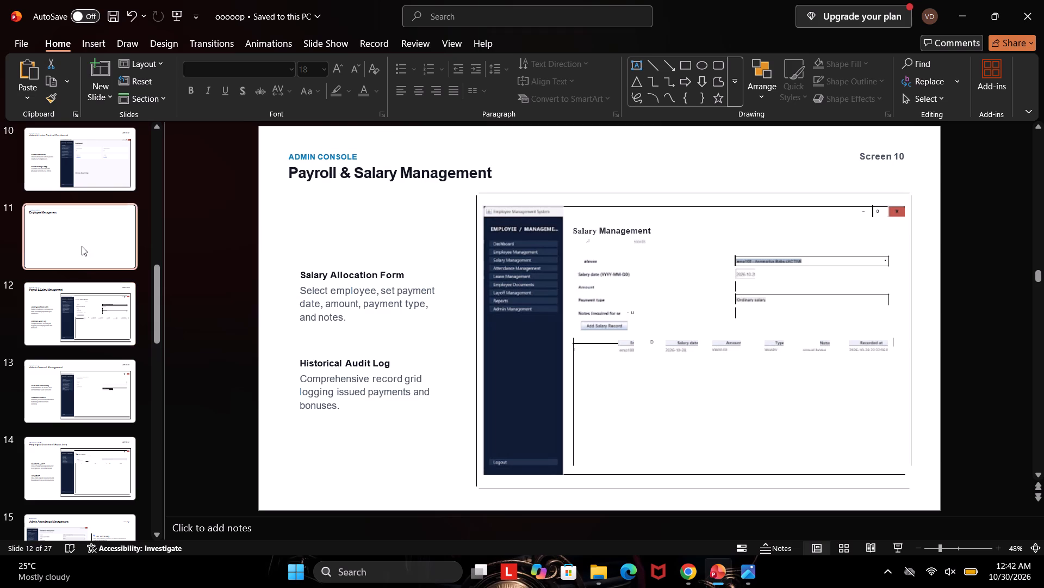
pyautogui.moveTo(314, 155); pyautogui.dragTo(304, 155)
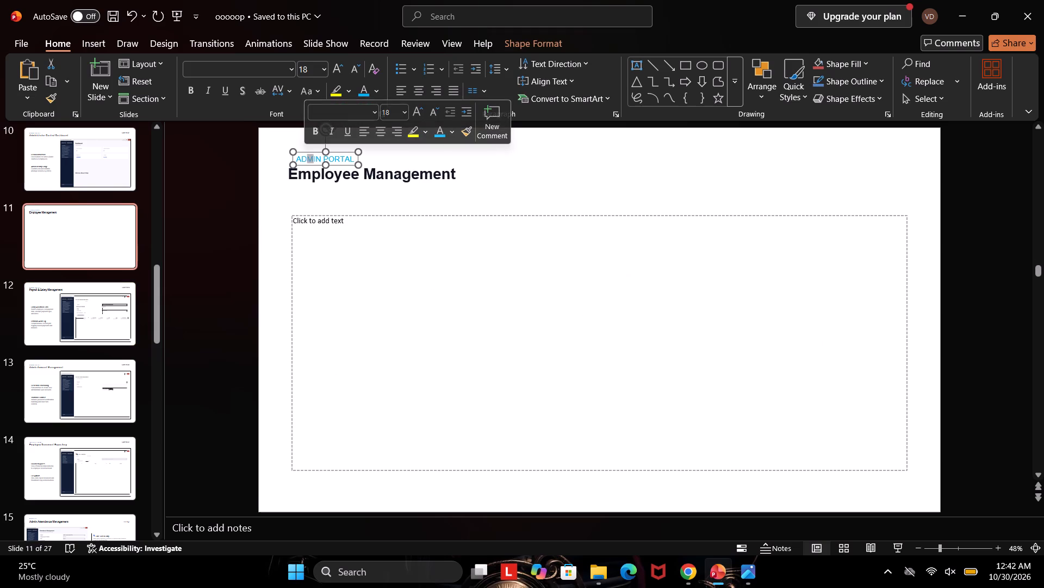
pyautogui.click(353, 158)
pyautogui.click(303, 155)
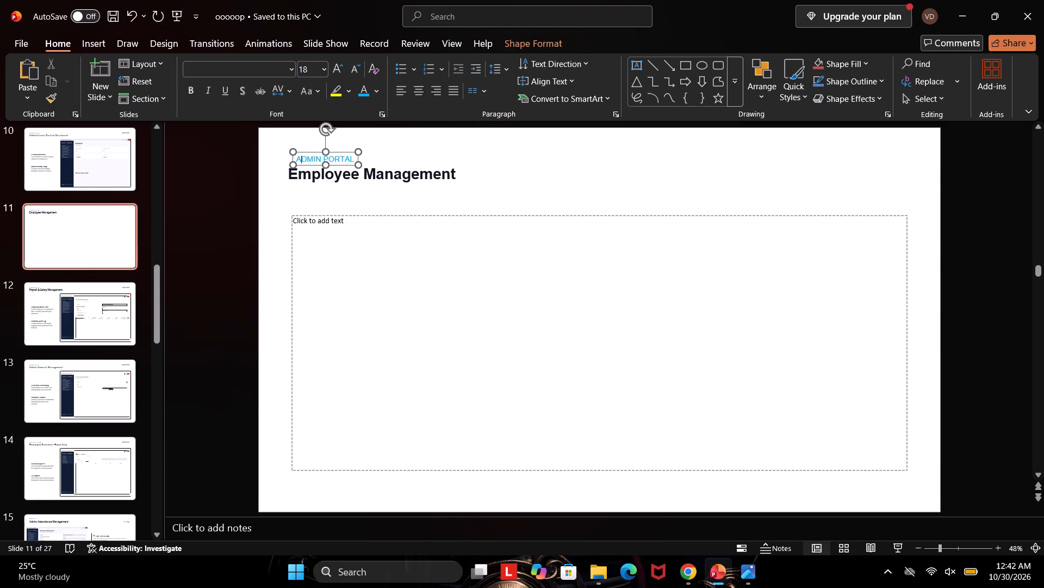
pyautogui.click(371, 160)
pyautogui.click(322, 157)
pyautogui.moveTo(339, 158); pyautogui.dragTo(339, 151)
pyautogui.moveTo(325, 152); pyautogui.dragTo(325, 151)
pyautogui.moveTo(325, 151); pyautogui.dragTo(316, 155)
pyautogui.moveTo(294, 158); pyautogui.dragTo(289, 158)
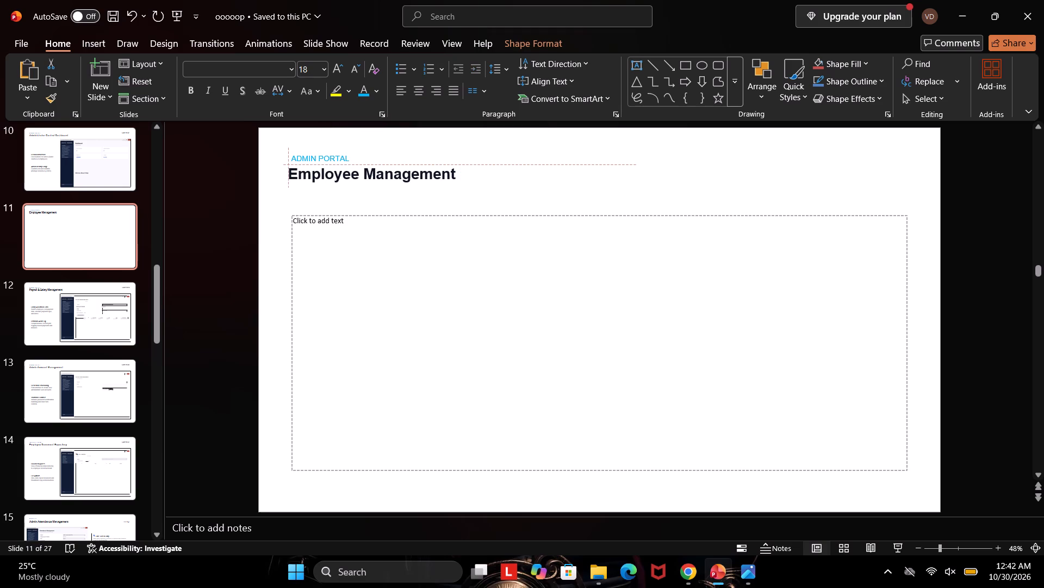
pyautogui.moveTo(289, 158); pyautogui.dragTo(286, 157)
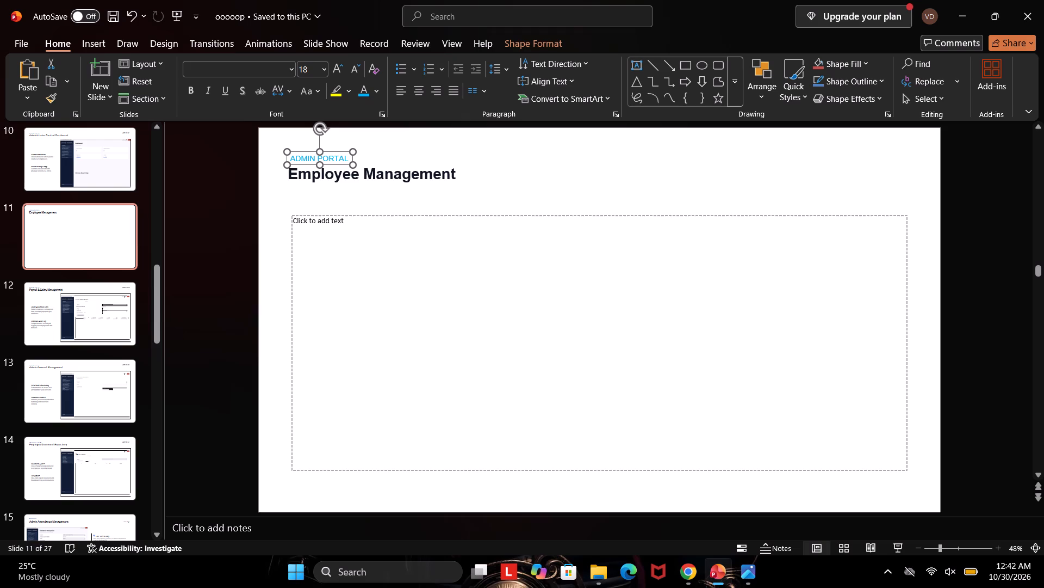
# Open the empty body placeholder on the Employee Management slide for editing.
pyautogui.click(439, 274)
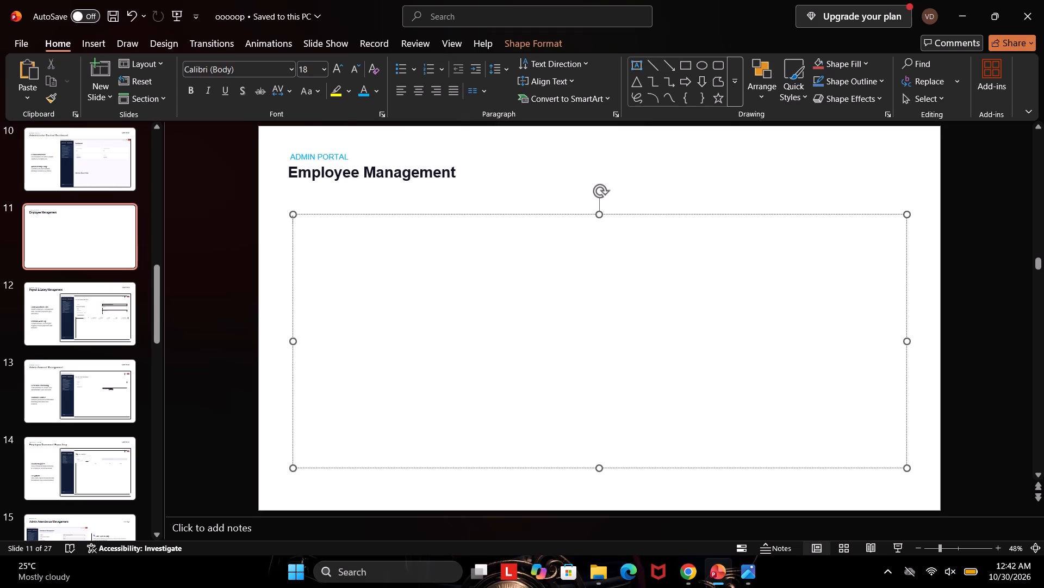
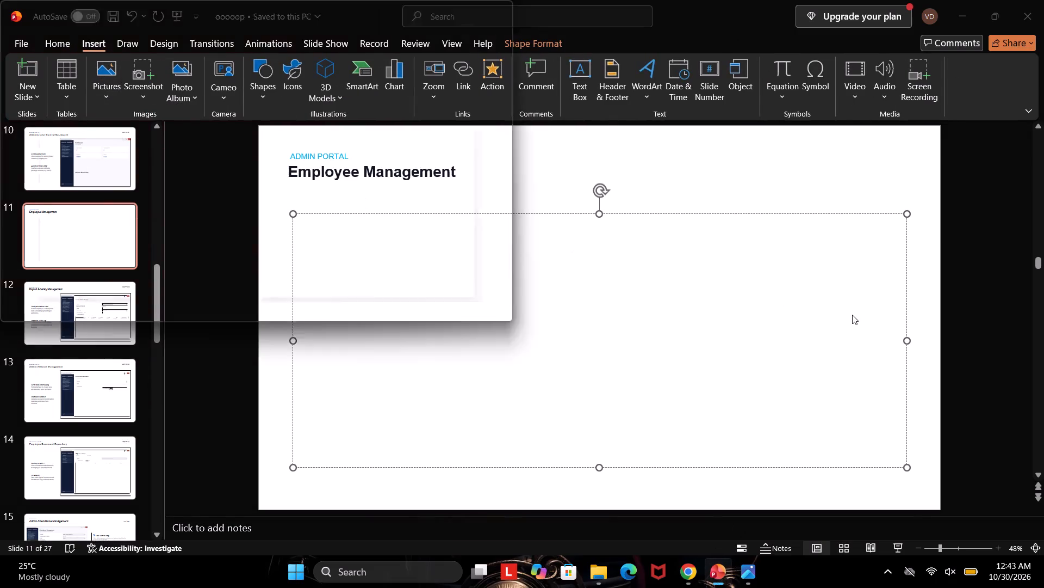
# Insert the picture named 1 from the Pictures folder onto the Employee Management slide.
pyautogui.click(247, 140)
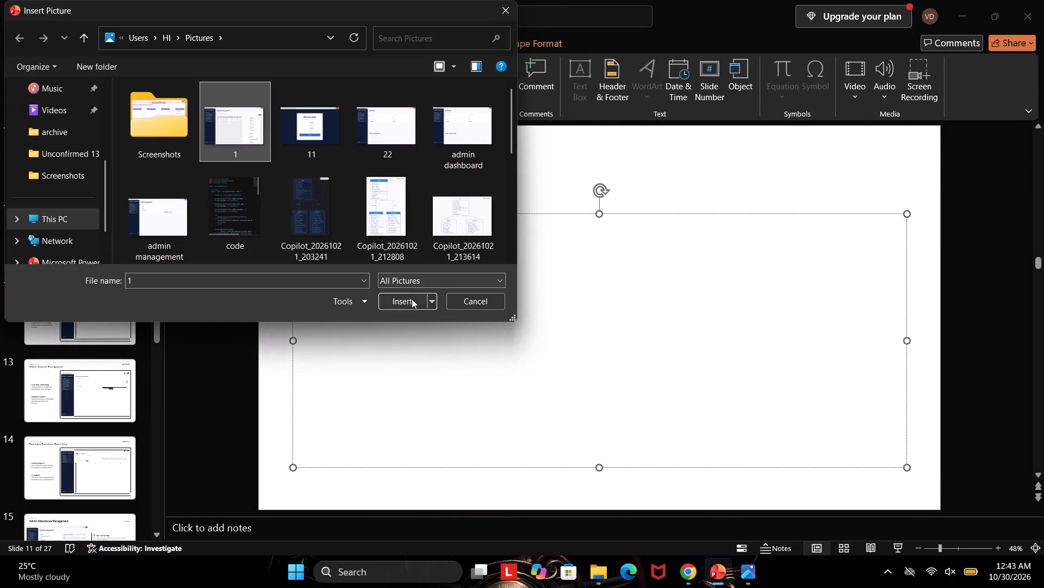
pyautogui.click(411, 299)
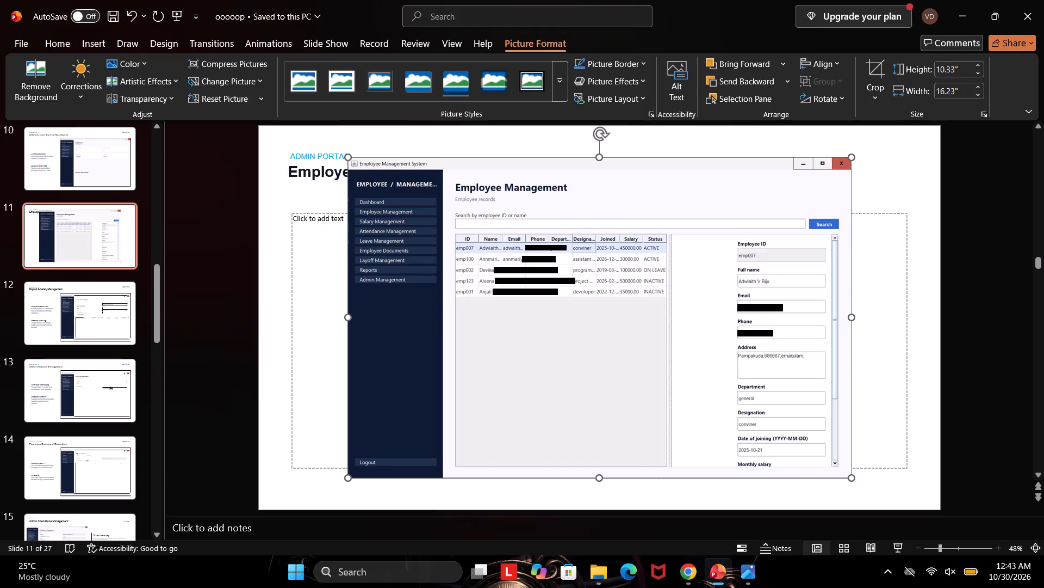
# Resize the employee records screenshot to about 8.16" high by 11.98" wide and fit it against the body placeholder's right edge.
pyautogui.moveTo(736, 328); pyautogui.dragTo(811, 342)
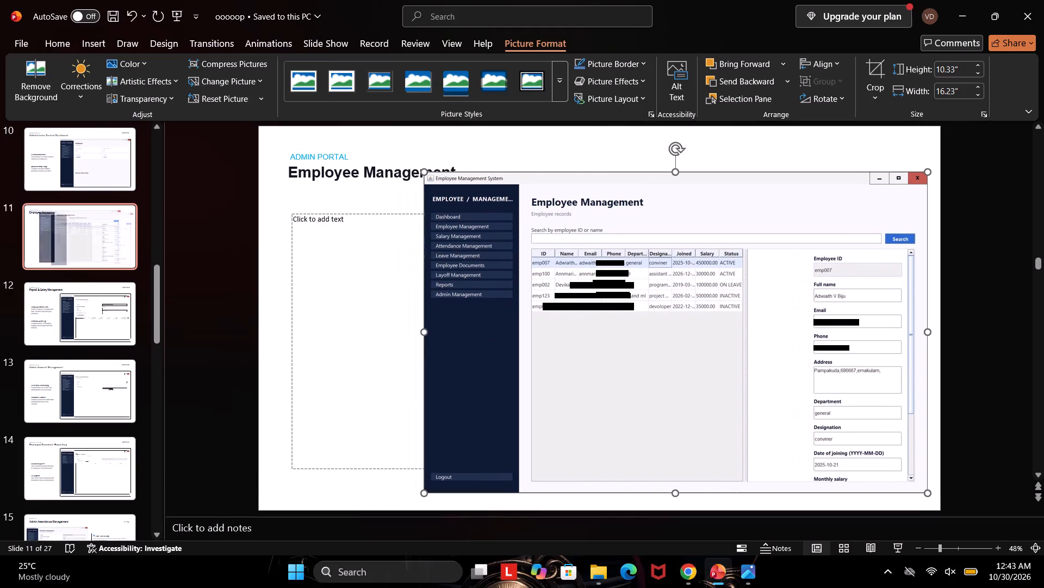
pyautogui.moveTo(927, 494); pyautogui.dragTo(900, 476)
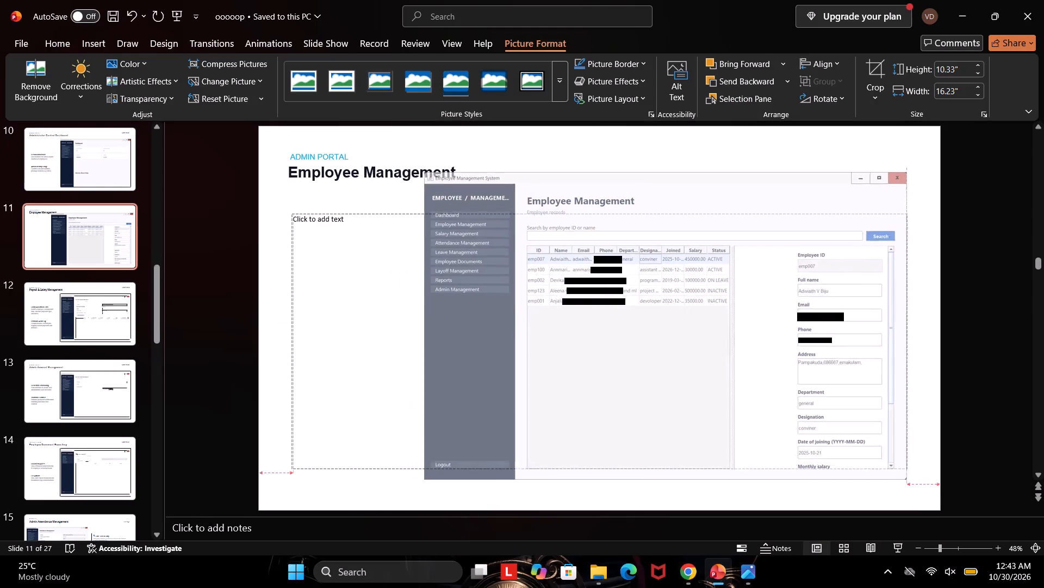
pyautogui.moveTo(900, 476); pyautogui.dragTo(795, 412)
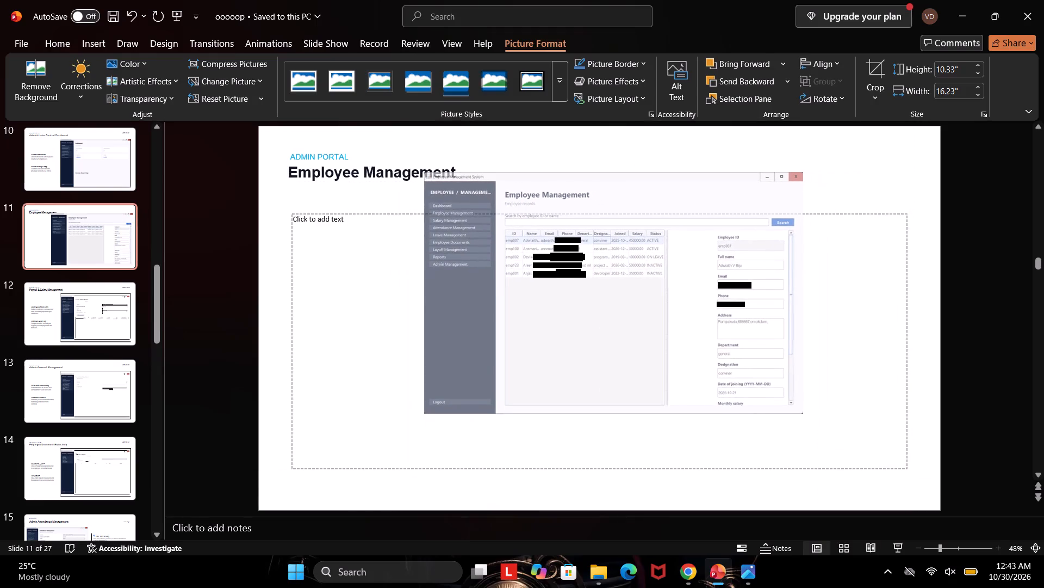
pyautogui.moveTo(795, 412); pyautogui.dragTo(788, 407)
pyautogui.moveTo(623, 300); pyautogui.dragTo(722, 347)
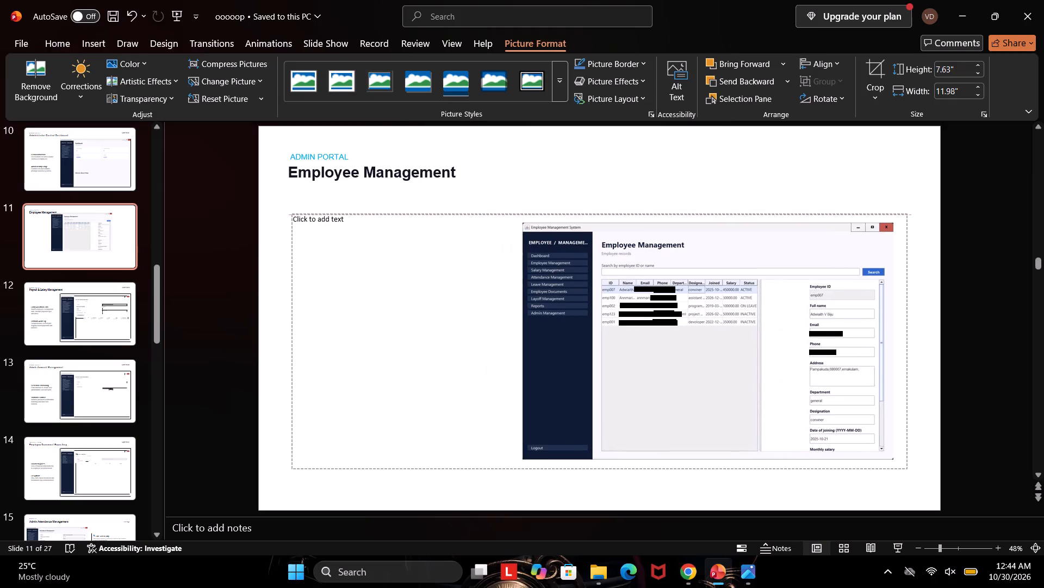
pyautogui.moveTo(722, 347); pyautogui.dragTo(740, 342)
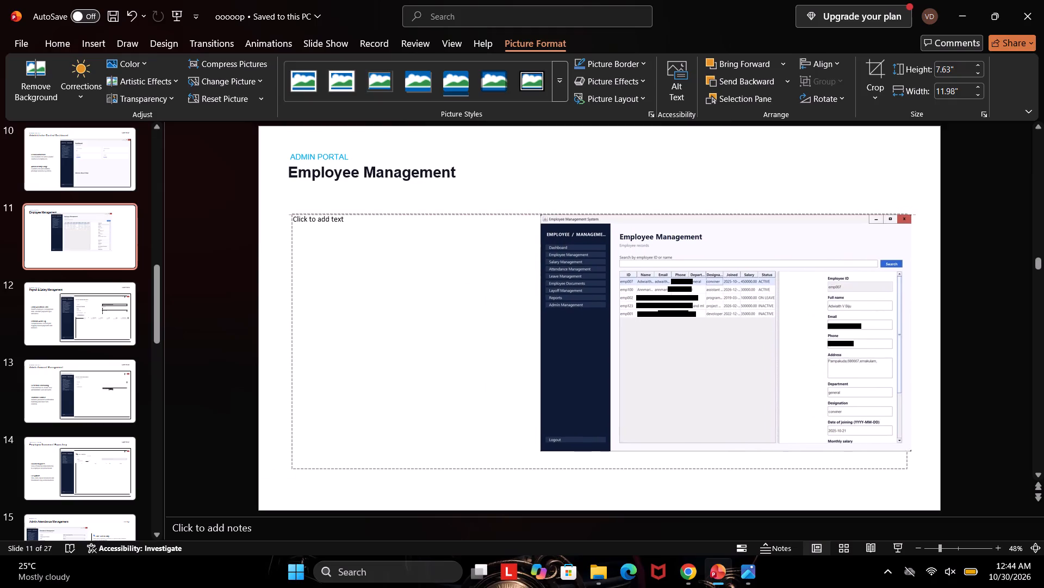
pyautogui.moveTo(740, 342); pyautogui.dragTo(736, 357)
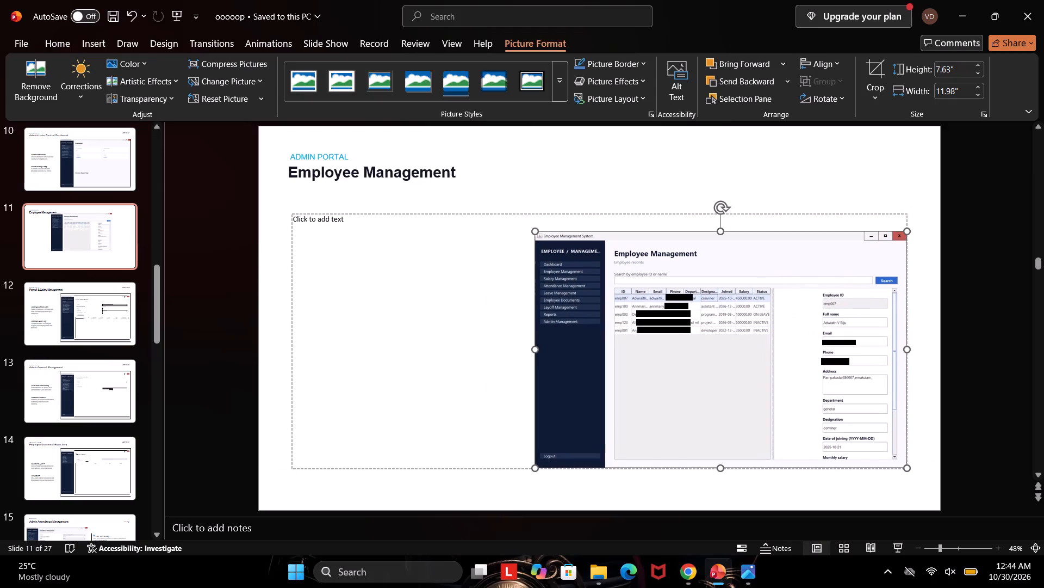
pyautogui.moveTo(719, 233); pyautogui.dragTo(719, 220)
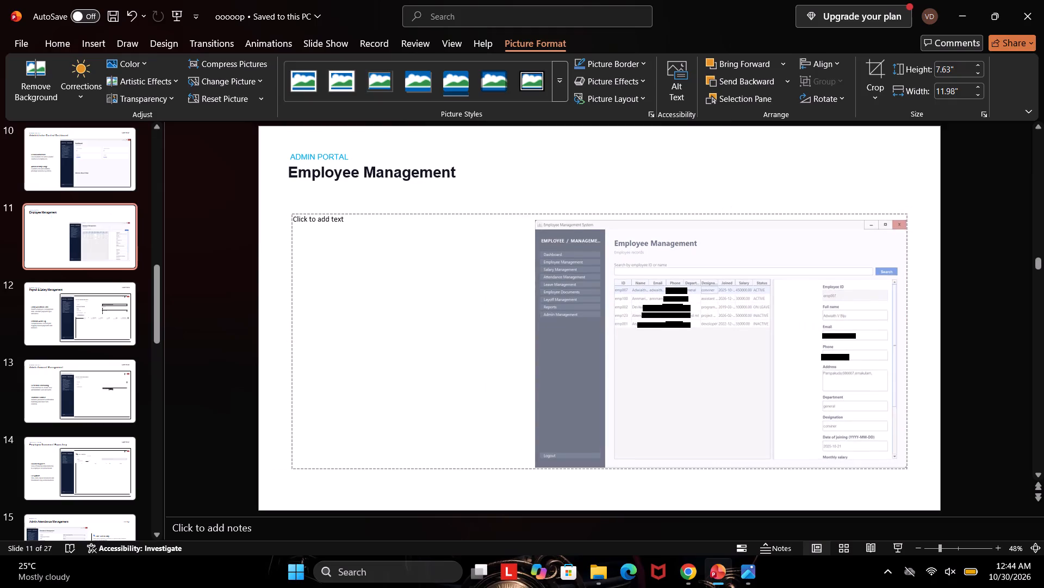
pyautogui.moveTo(719, 220); pyautogui.dragTo(719, 215)
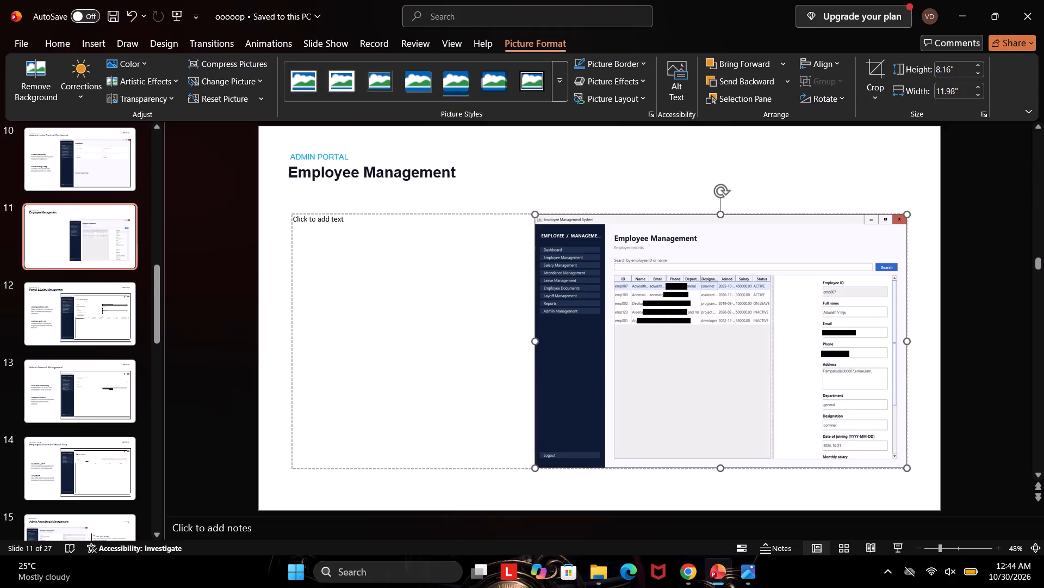
pyautogui.click(351, 273)
pyautogui.click(507, 157)
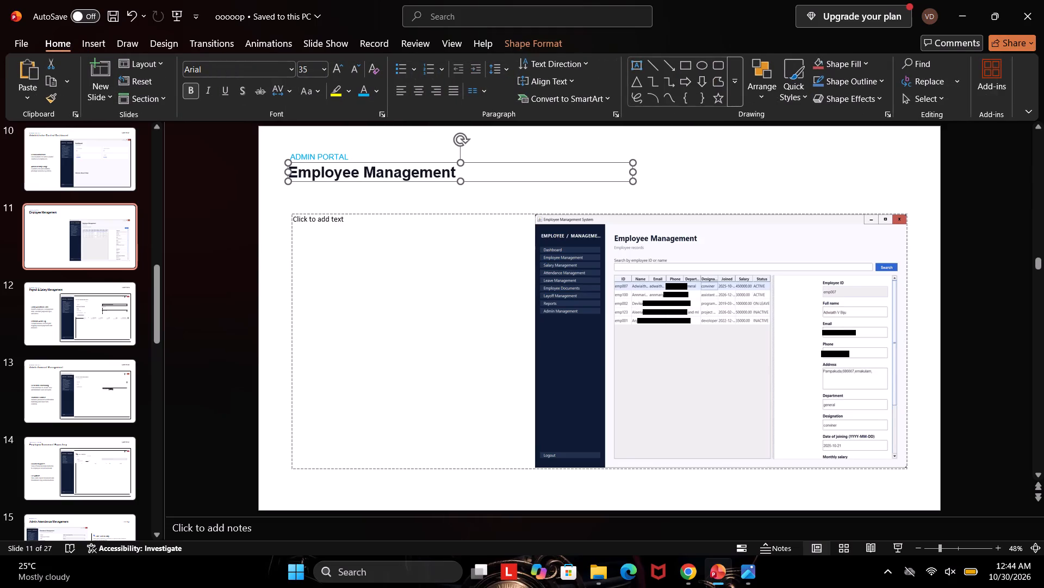
pyautogui.click(215, 259)
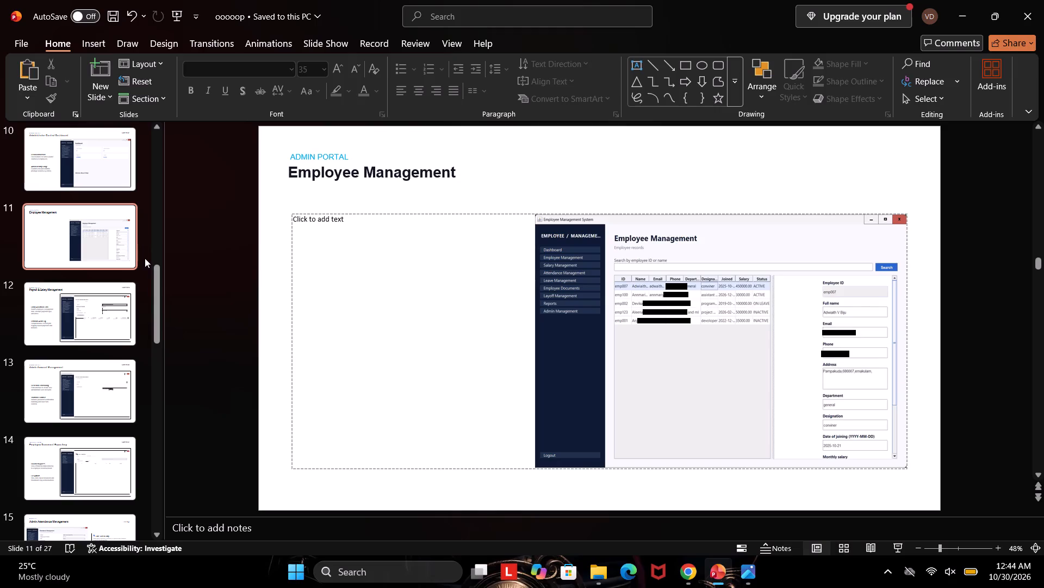
# Review the Payroll & Salary Management and Admin Profile Operations & Actions slides for their layout and descriptive text.
pyautogui.click(94, 321)
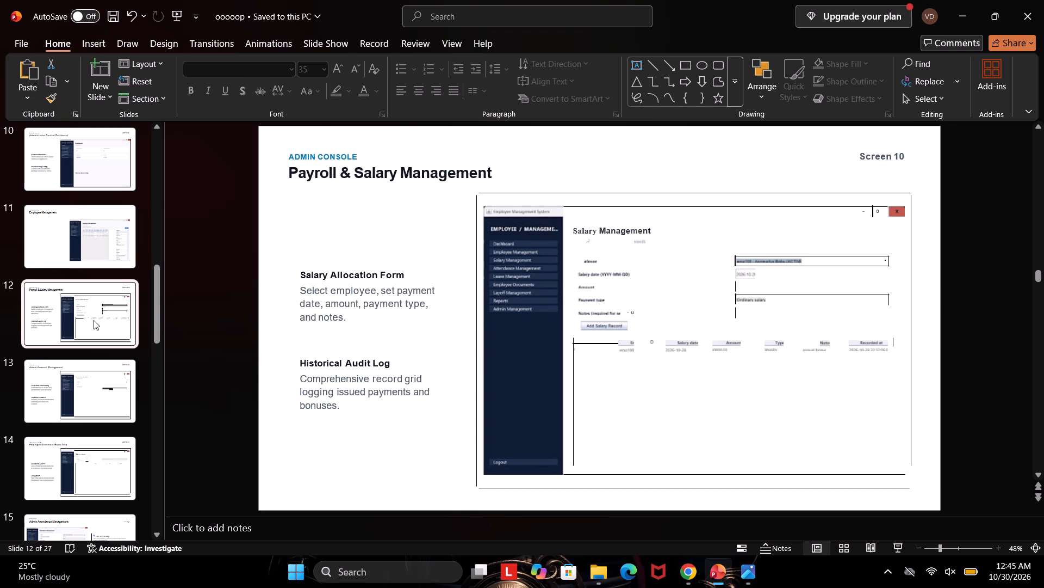
pyautogui.scroll(4, 105, 205)
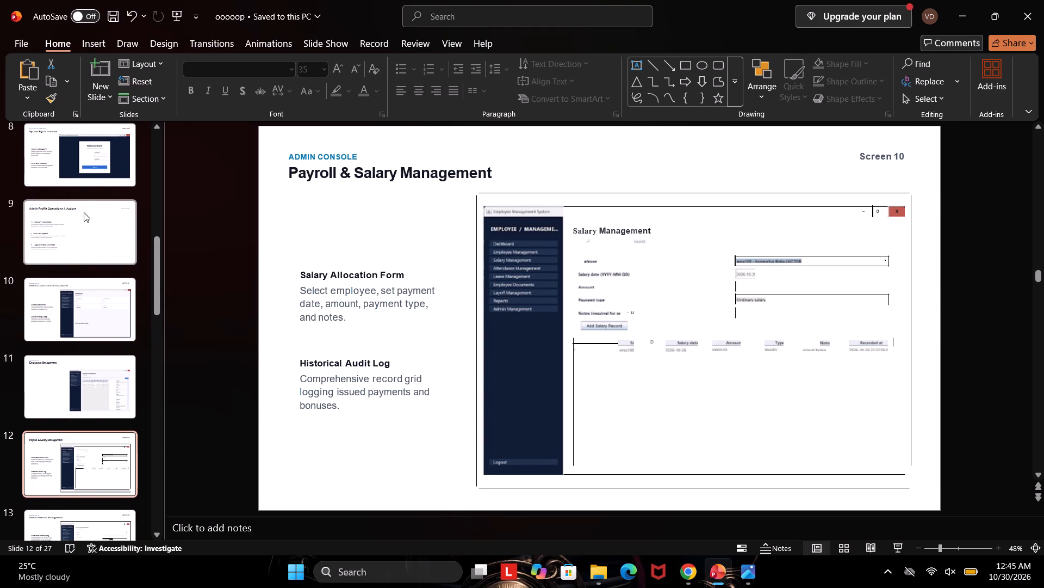
pyautogui.click(81, 237)
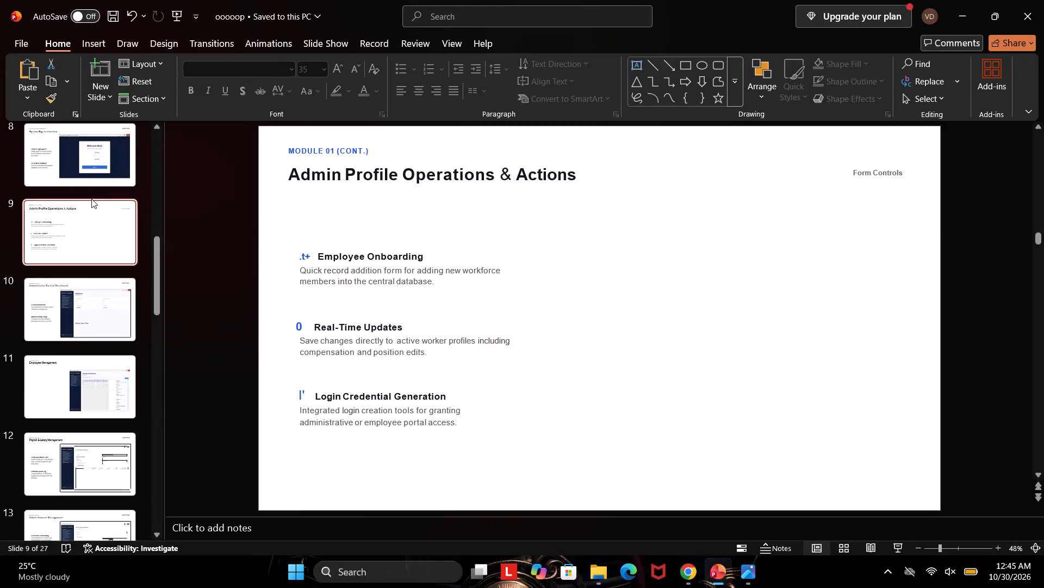
pyautogui.scroll(3, 91, 199)
pyautogui.scroll(-6, 91, 199)
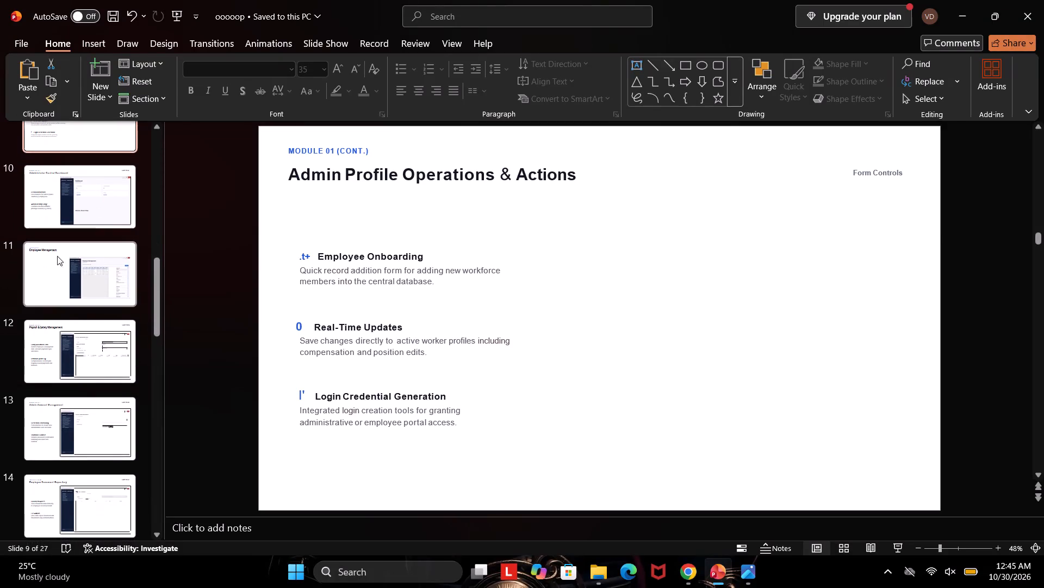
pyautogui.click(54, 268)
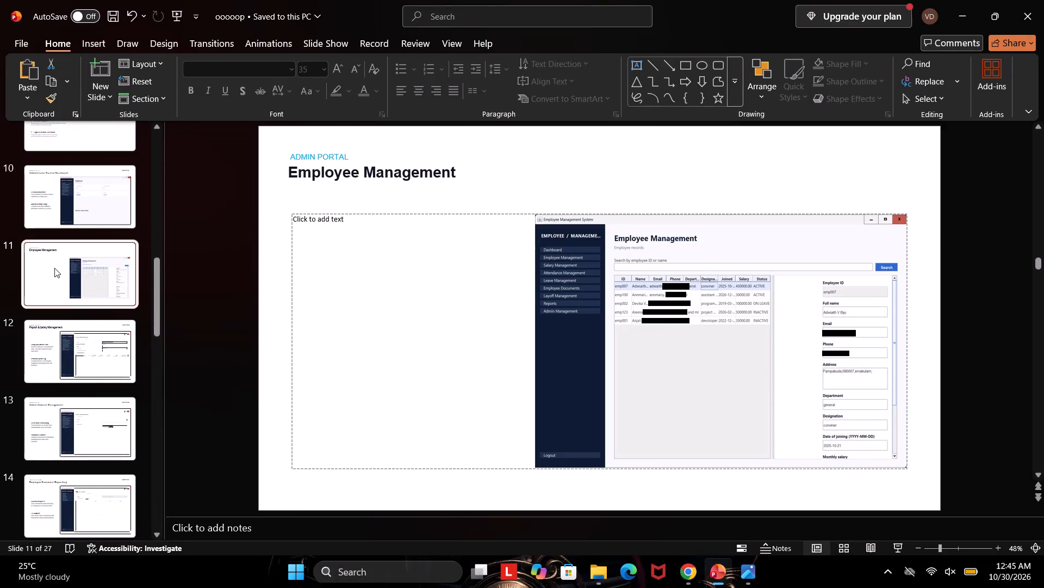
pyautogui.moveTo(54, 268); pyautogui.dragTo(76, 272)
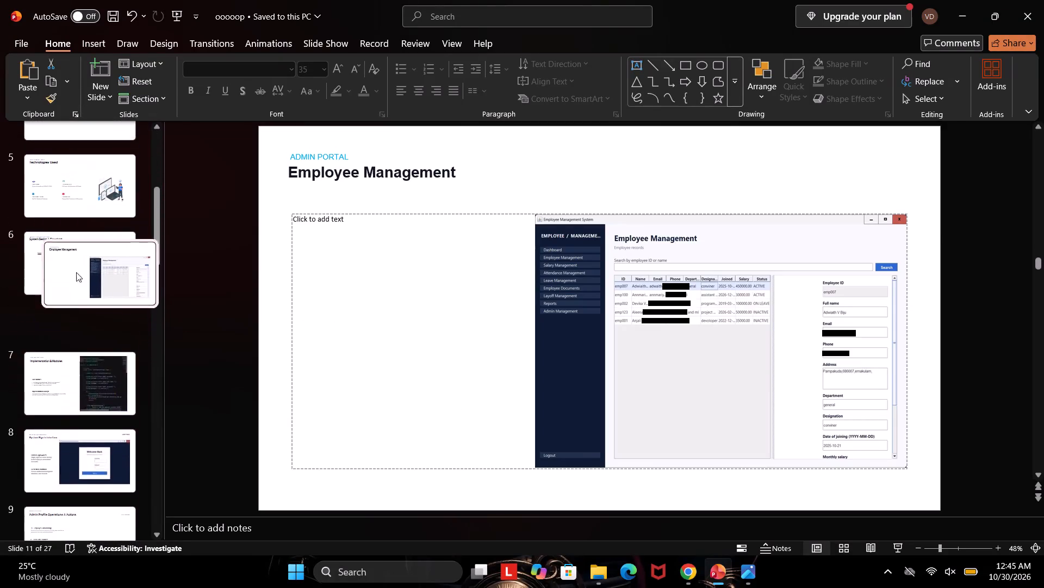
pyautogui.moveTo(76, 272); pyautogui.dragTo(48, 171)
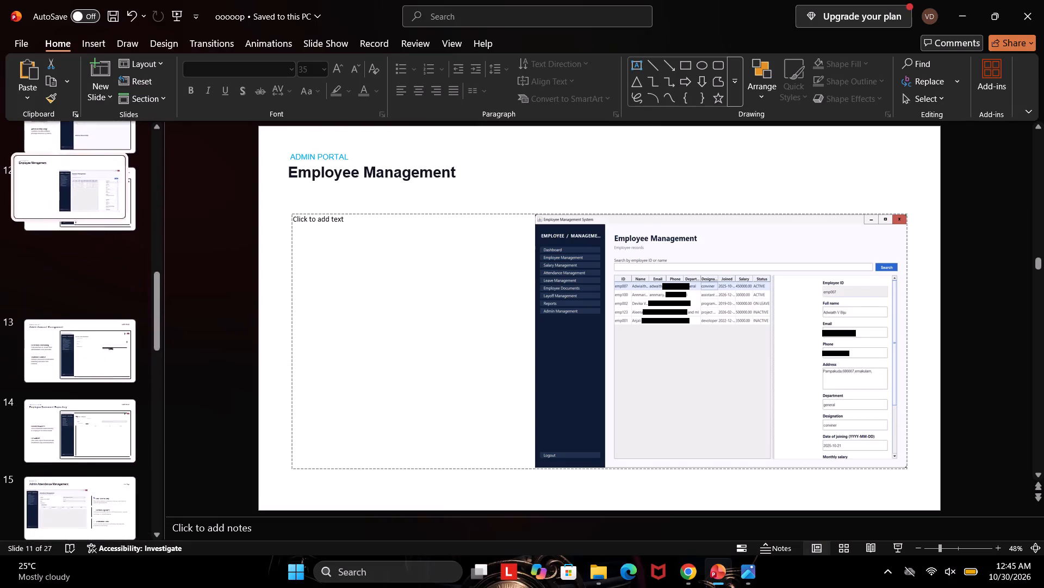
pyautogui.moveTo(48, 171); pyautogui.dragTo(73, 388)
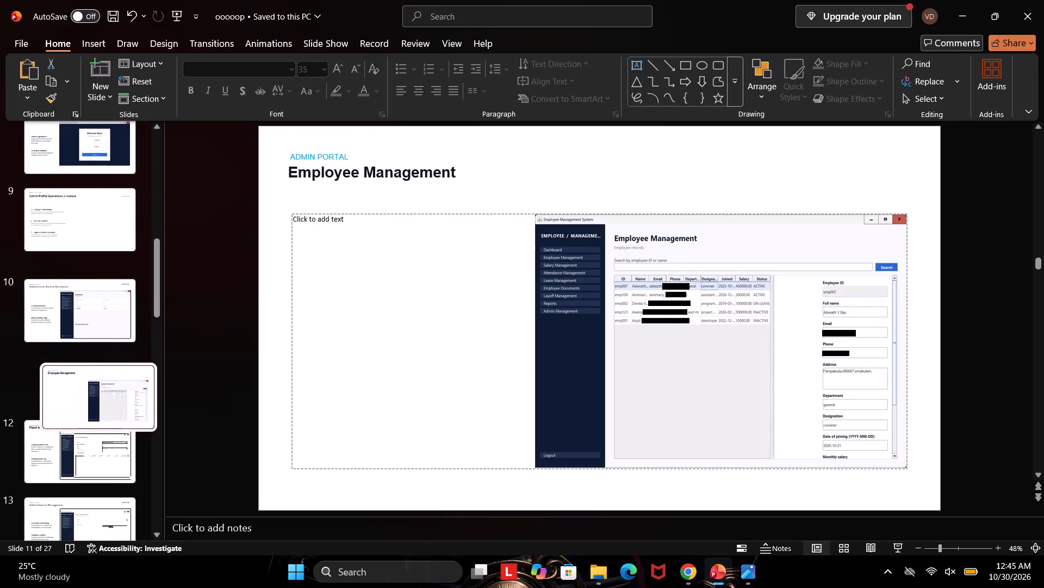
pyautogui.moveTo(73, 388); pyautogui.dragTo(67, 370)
# Compare the Administrator Control Dashboard slide's layout with the Employee Management slide, ending on the Employee Management slide.
pyautogui.click(63, 298)
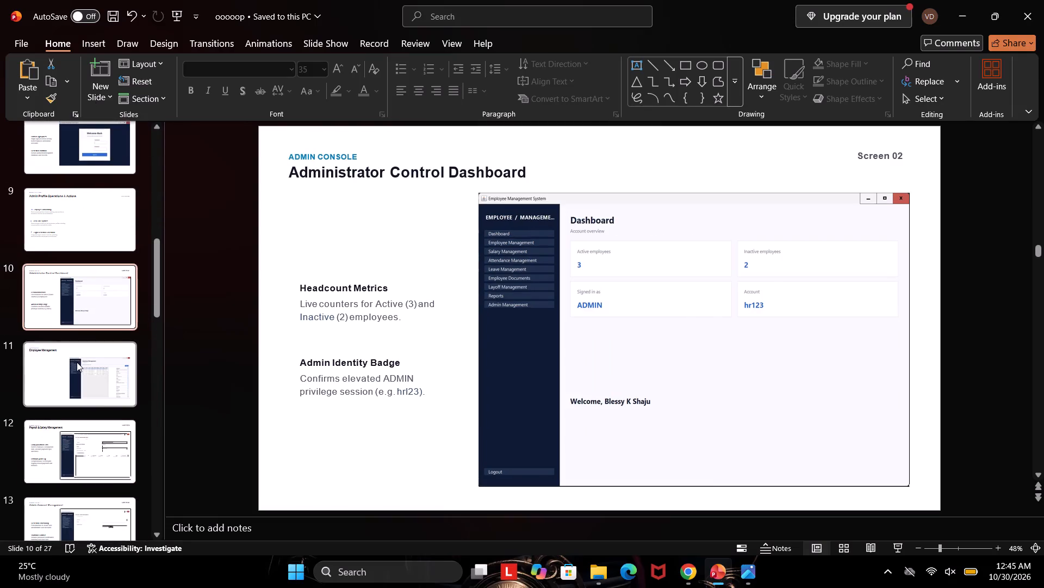
pyautogui.click(77, 362)
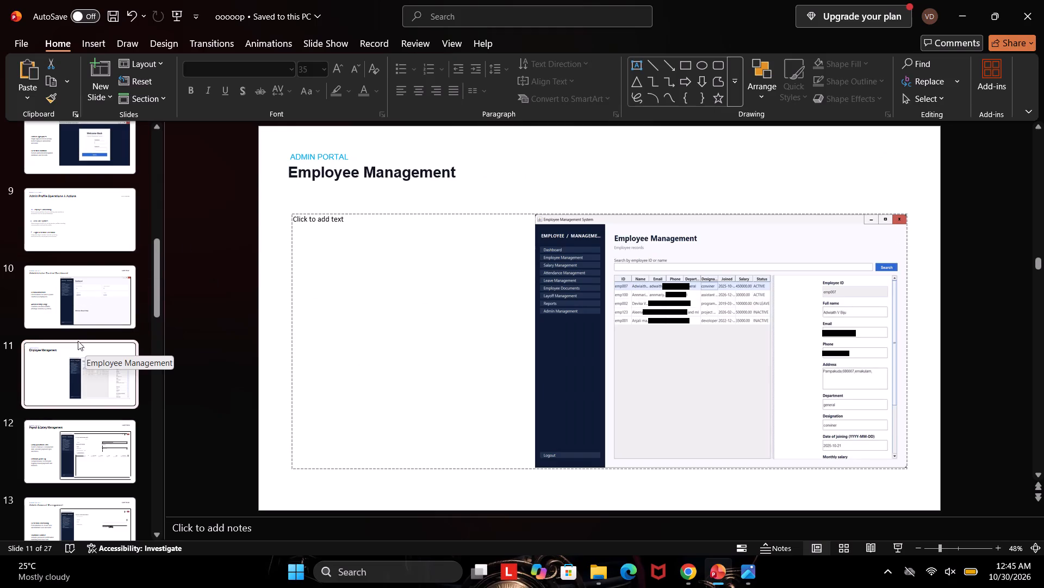
pyautogui.click(78, 306)
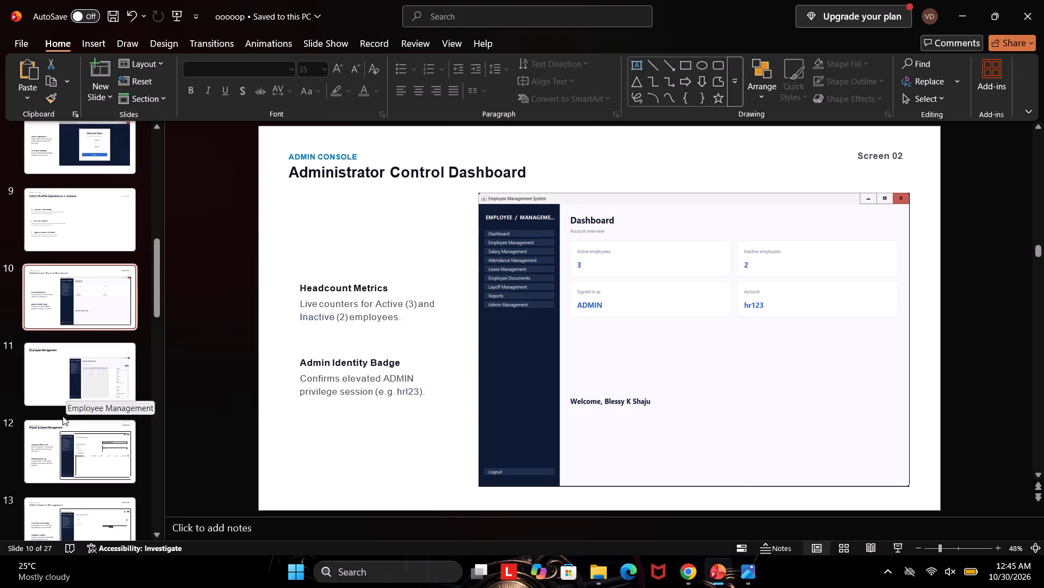
pyautogui.click(67, 381)
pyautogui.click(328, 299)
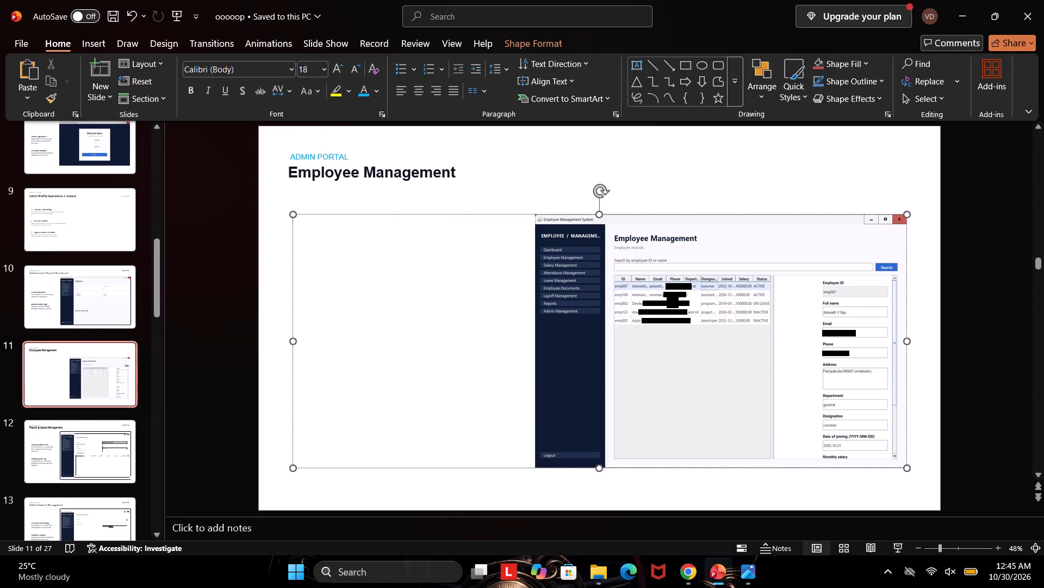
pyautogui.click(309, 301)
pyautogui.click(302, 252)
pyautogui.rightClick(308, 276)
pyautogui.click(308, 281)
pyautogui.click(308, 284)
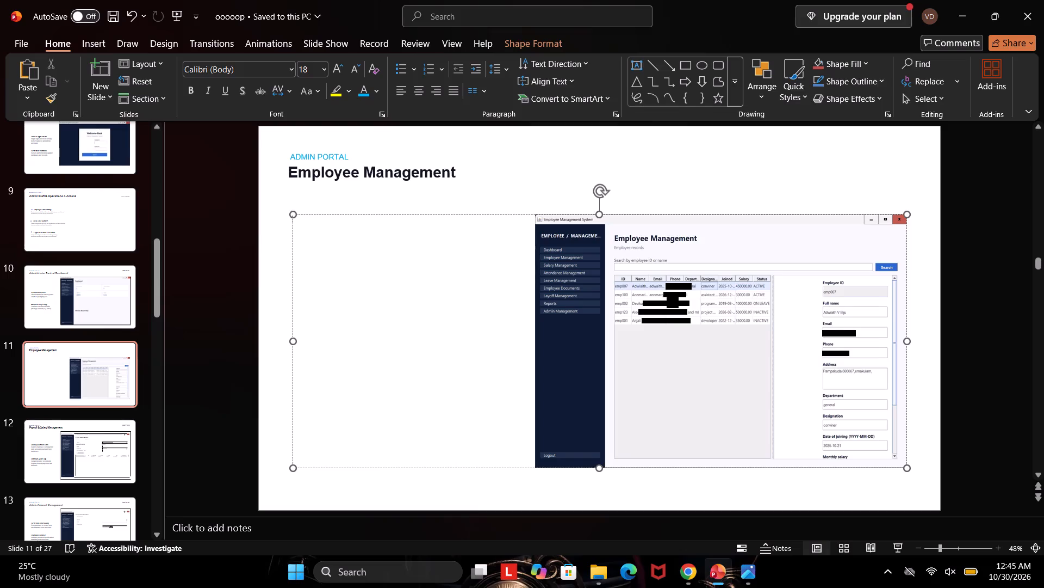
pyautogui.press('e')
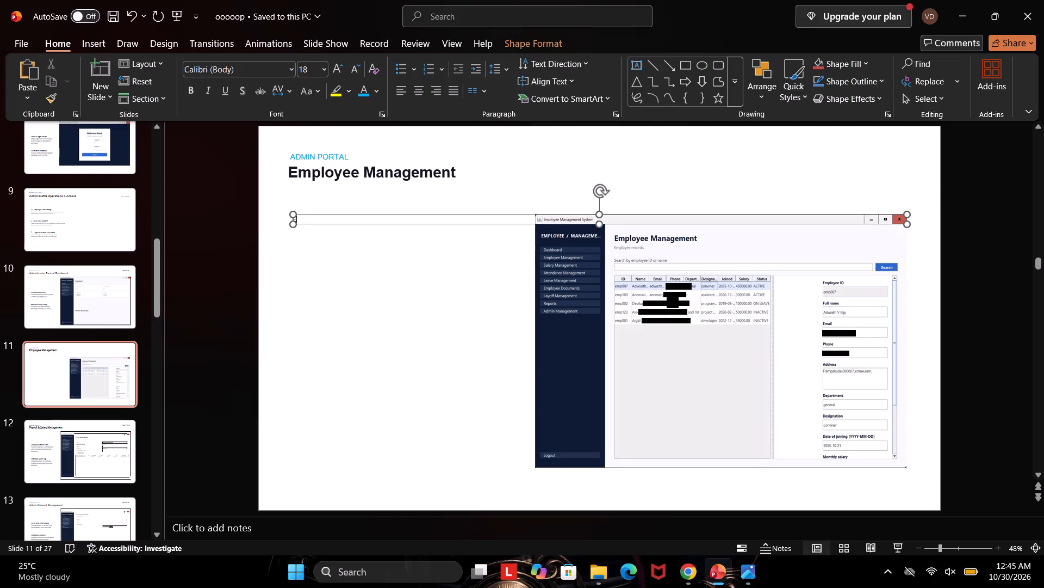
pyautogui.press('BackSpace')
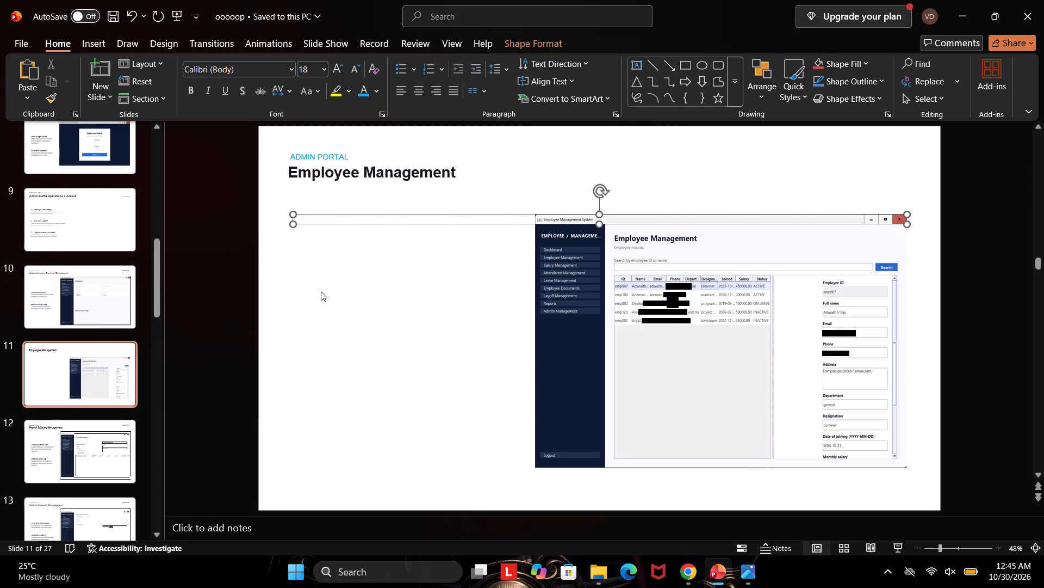
# Add a text box in the blank area beside the employee records screenshot reading "Employee Registeration & Profile".
pyautogui.click(321, 291)
pyautogui.click(321, 291)
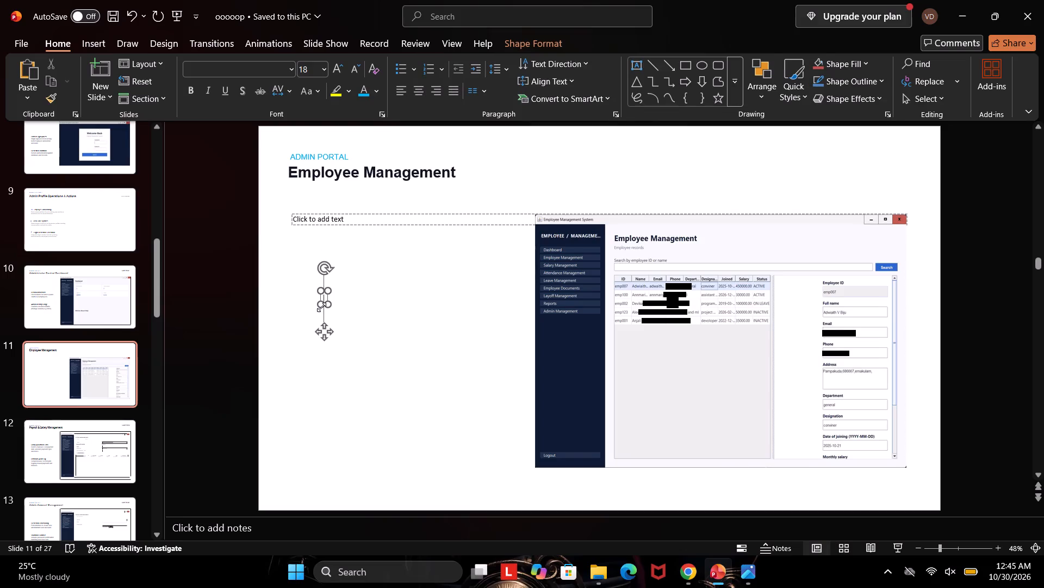
pyautogui.press('e')
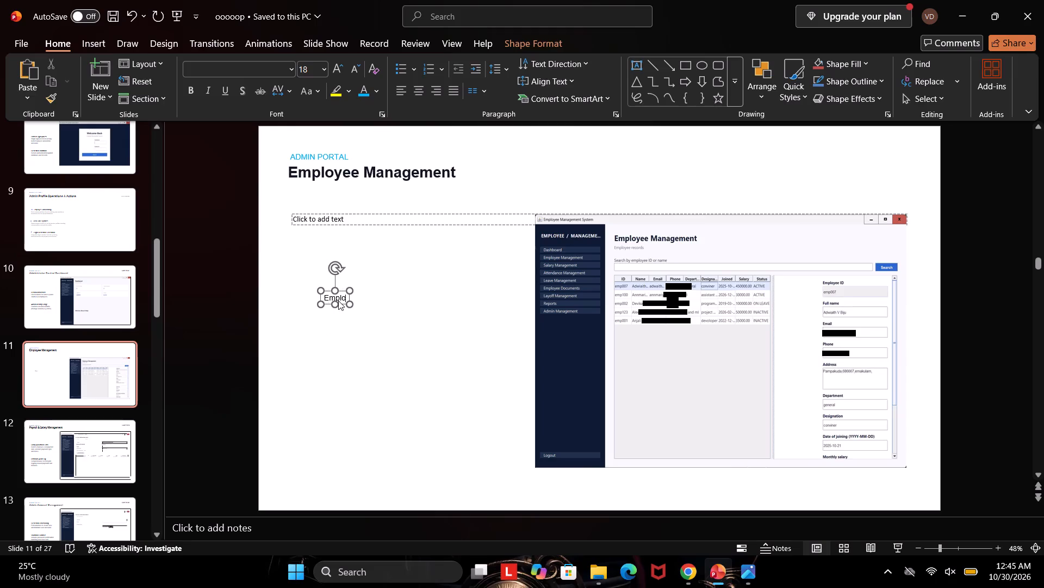
pyautogui.press('space')
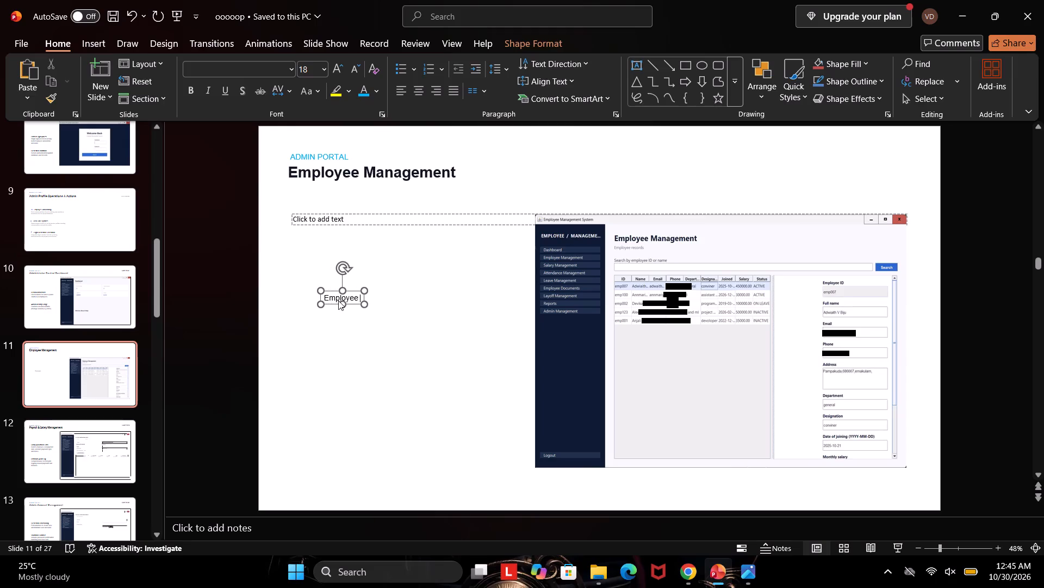
pyautogui.press('r')
pyautogui.press('BackSpace')
pyautogui.write('Registeration')
pyautogui.press('space')
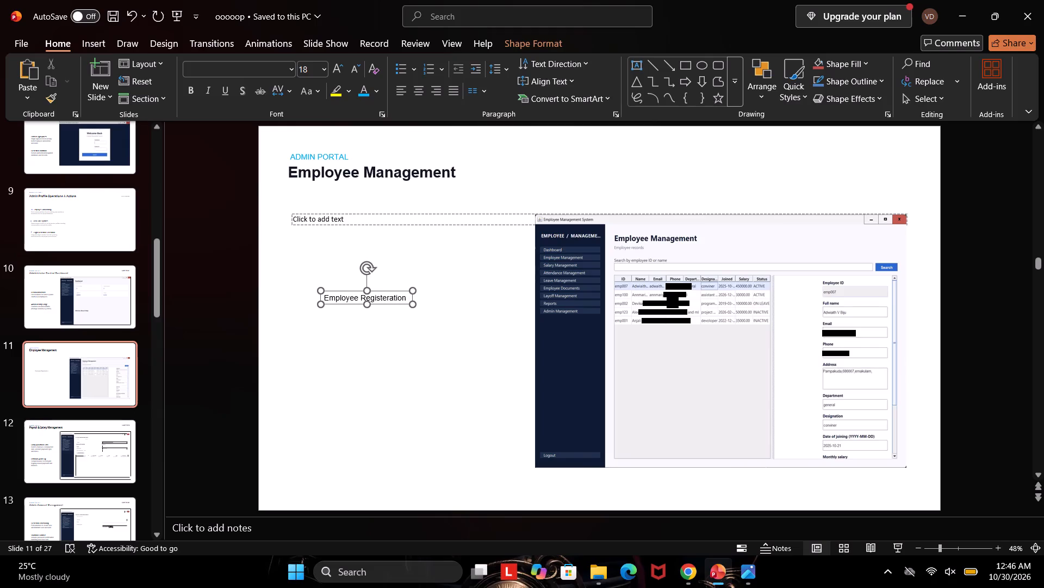
pyautogui.hotkey('shift', '&')
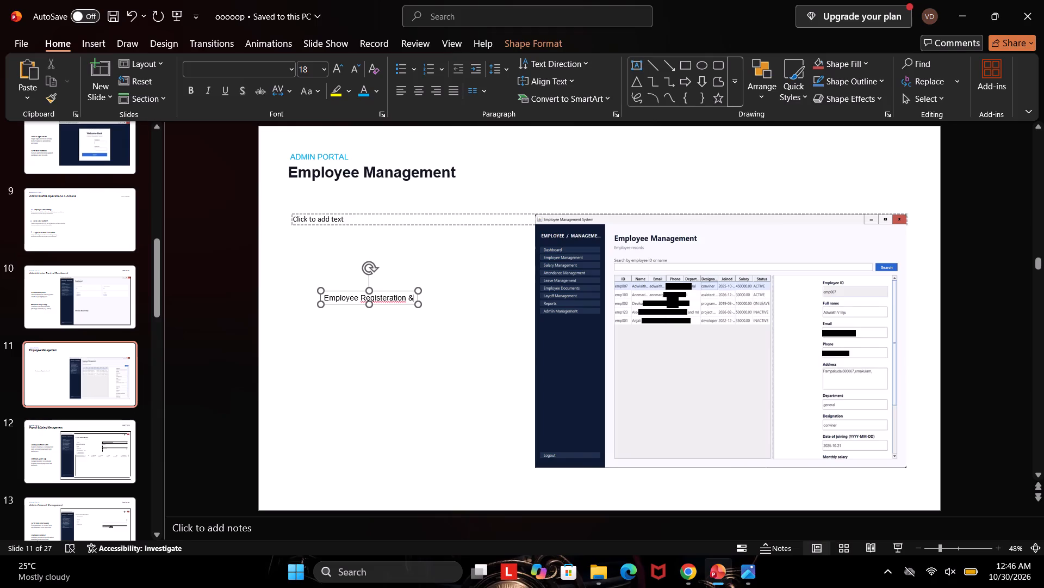
pyautogui.press('space')
pyautogui.write('Profile')
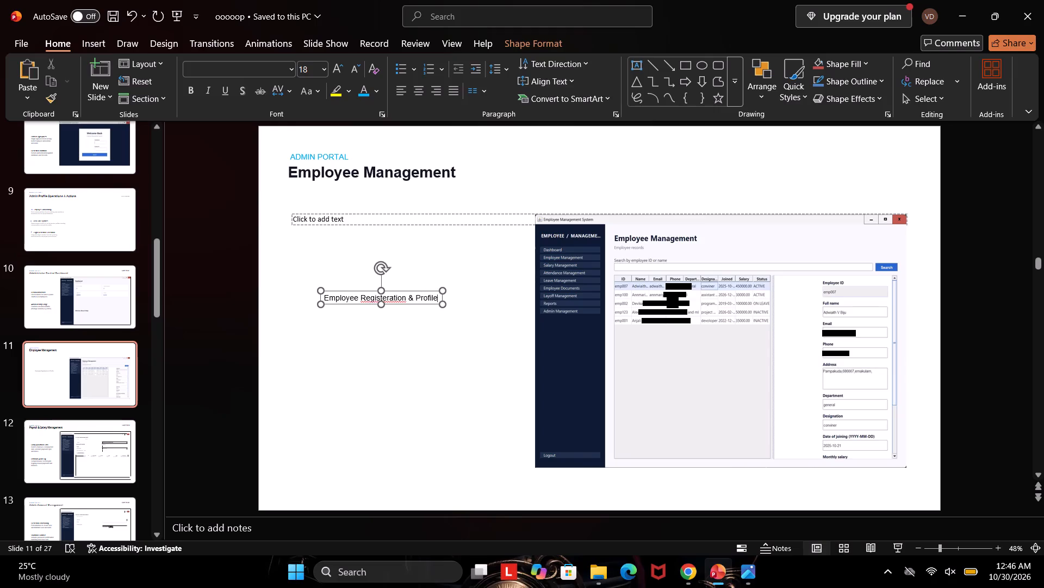
# Correct the misspelled word in the new heading to "Registration".
pyautogui.press('Left')
pyautogui.press('Left')
pyautogui.press('Left')
pyautogui.press('Left')
pyautogui.press('Left')
pyautogui.press('Left')
pyautogui.press('Left')
pyautogui.press('Left')
pyautogui.press('Left')
pyautogui.press('Left')
pyautogui.press('Left')
pyautogui.press('Left')
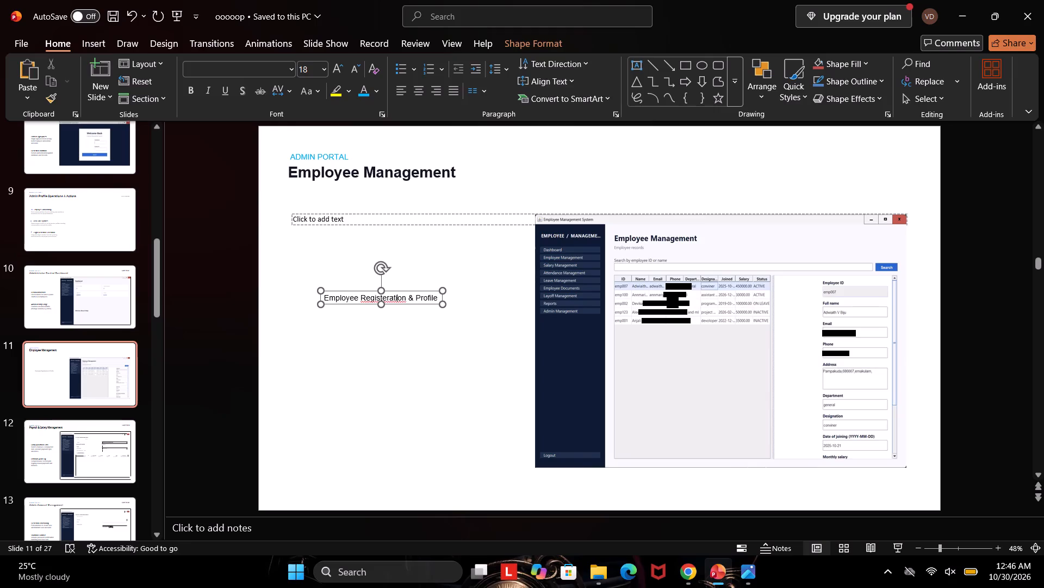
pyautogui.press('Left')
pyautogui.press('Left')
pyautogui.press('Left')
pyautogui.press('Left')
pyautogui.press('BackSpace')
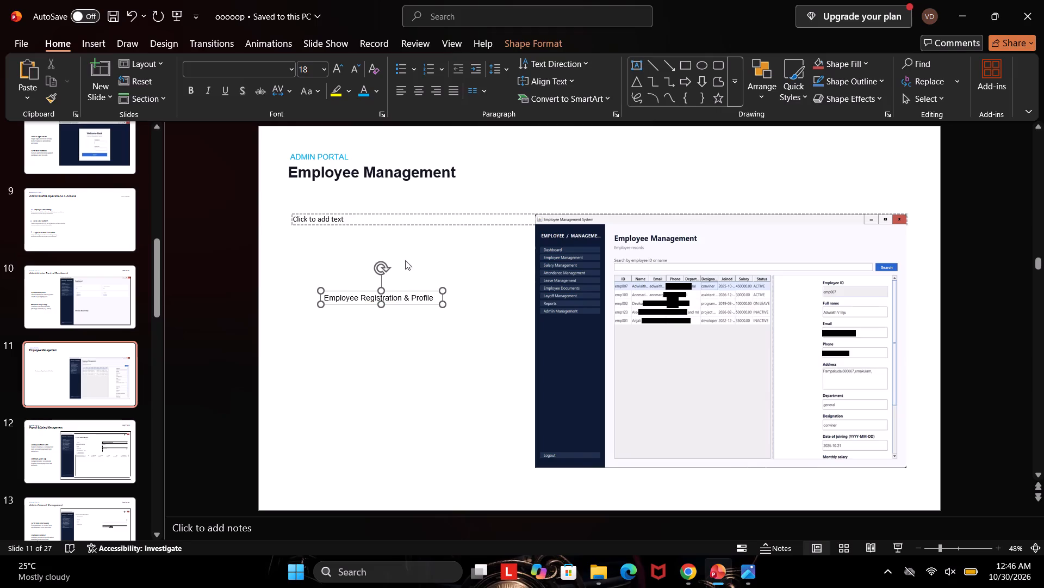
# Move the Employee Registration & Profile text box so its text lines up with the slide title's left edge.
pyautogui.moveTo(436, 297); pyautogui.dragTo(428, 296)
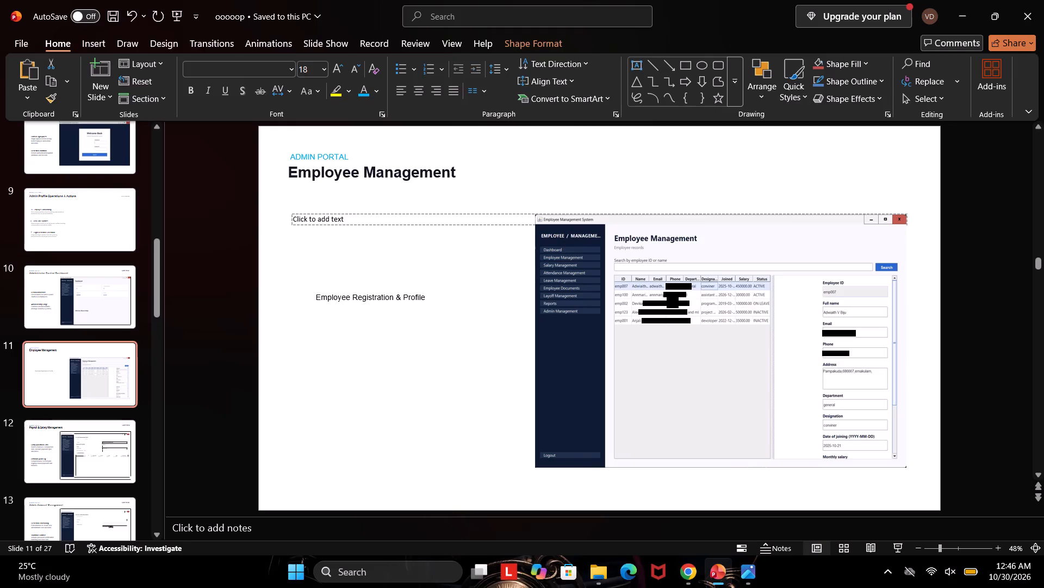
pyautogui.moveTo(428, 296); pyautogui.dragTo(410, 283)
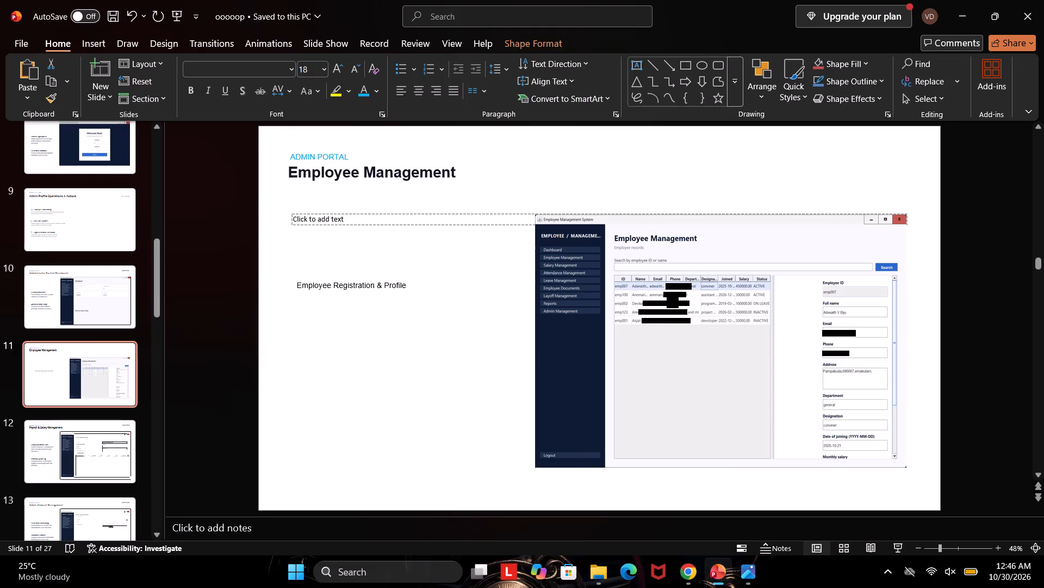
pyautogui.moveTo(410, 283); pyautogui.dragTo(404, 279)
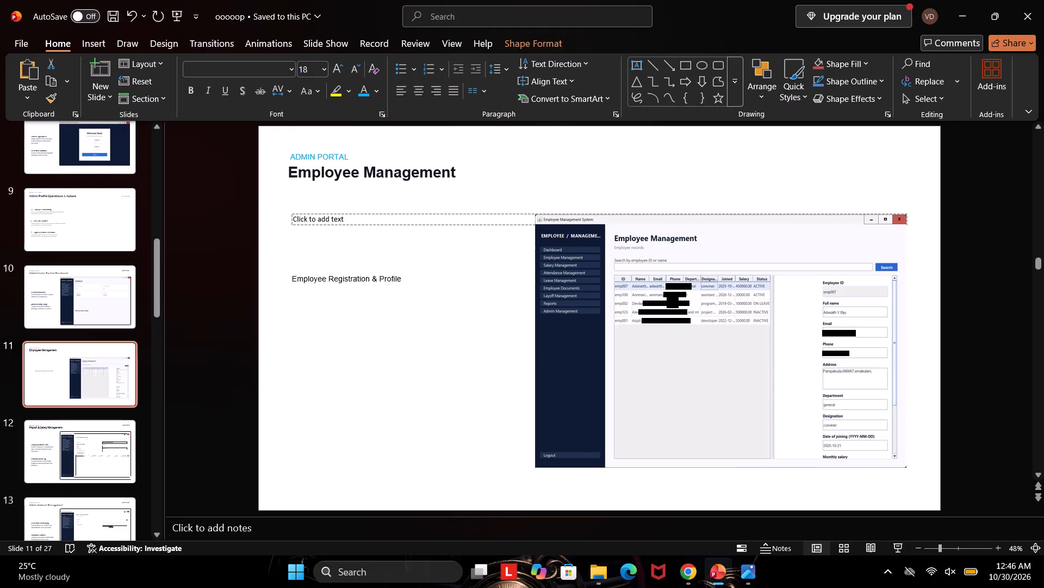
pyautogui.moveTo(404, 279); pyautogui.dragTo(404, 293)
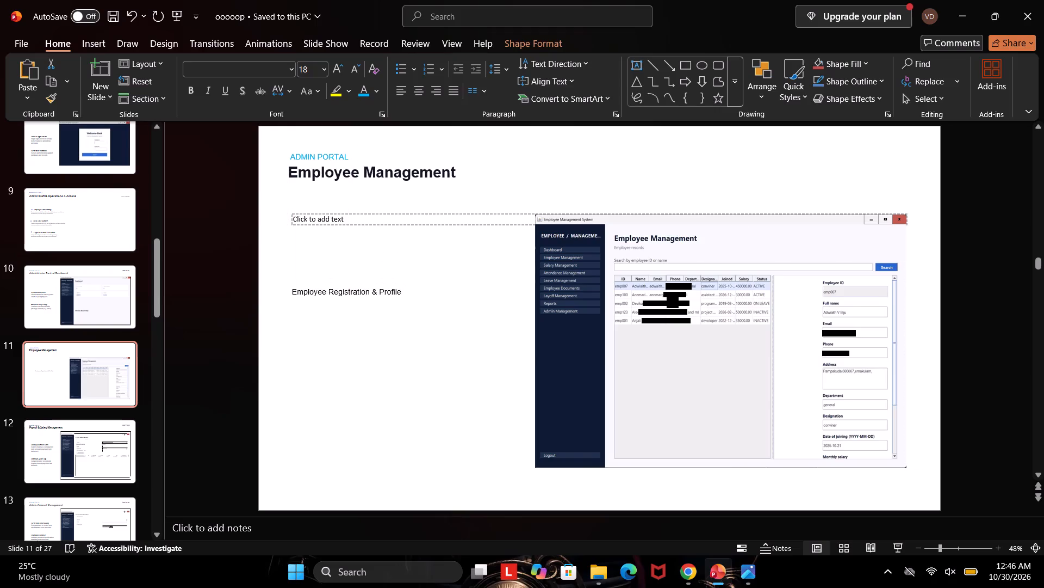
pyautogui.moveTo(404, 293); pyautogui.dragTo(401, 293)
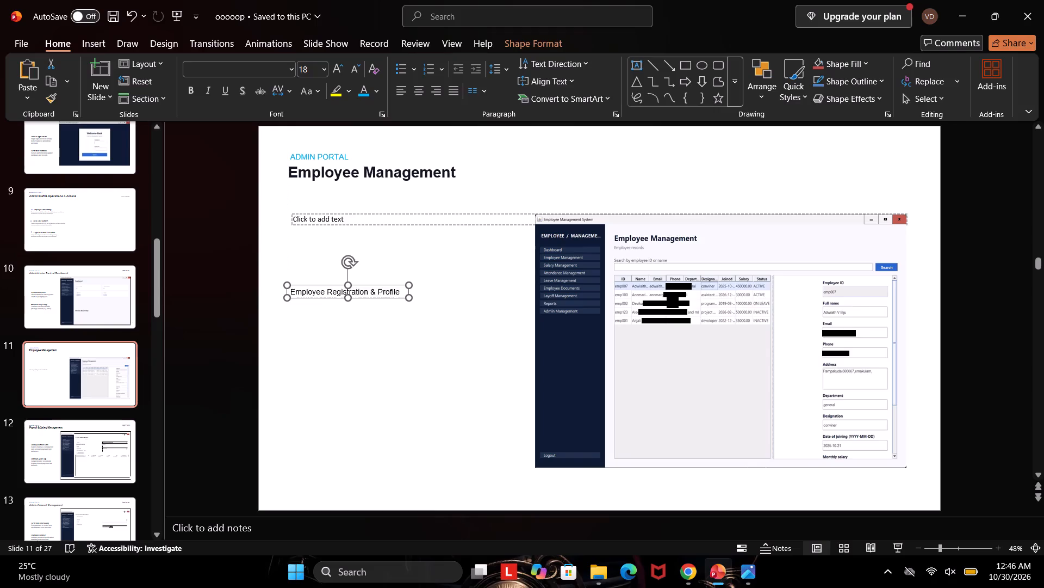
# Format the whole Employee Registration & Profile heading as 24 pt bold.
pyautogui.moveTo(399, 291); pyautogui.dragTo(310, 297)
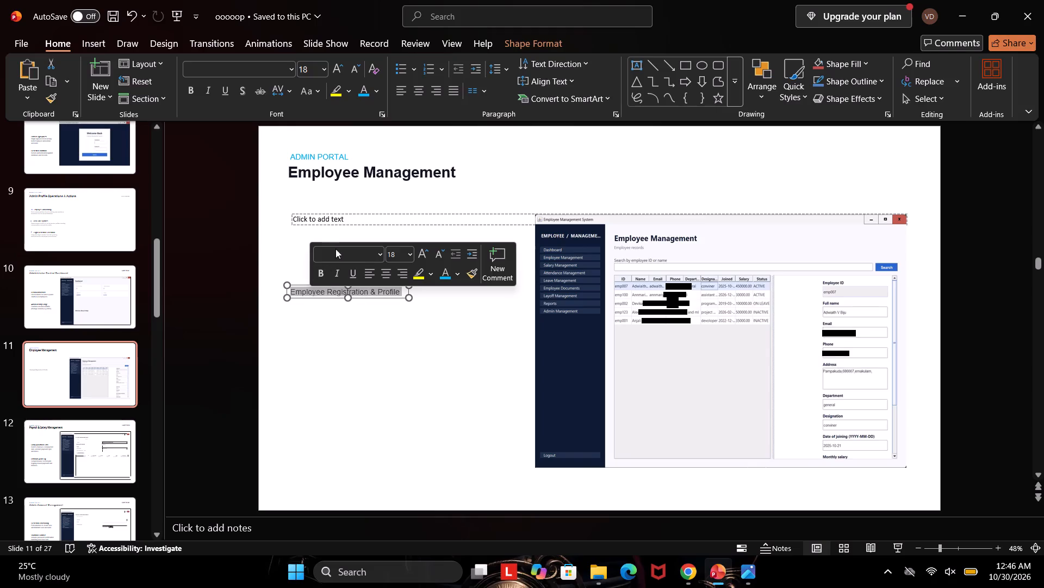
pyautogui.click(409, 255)
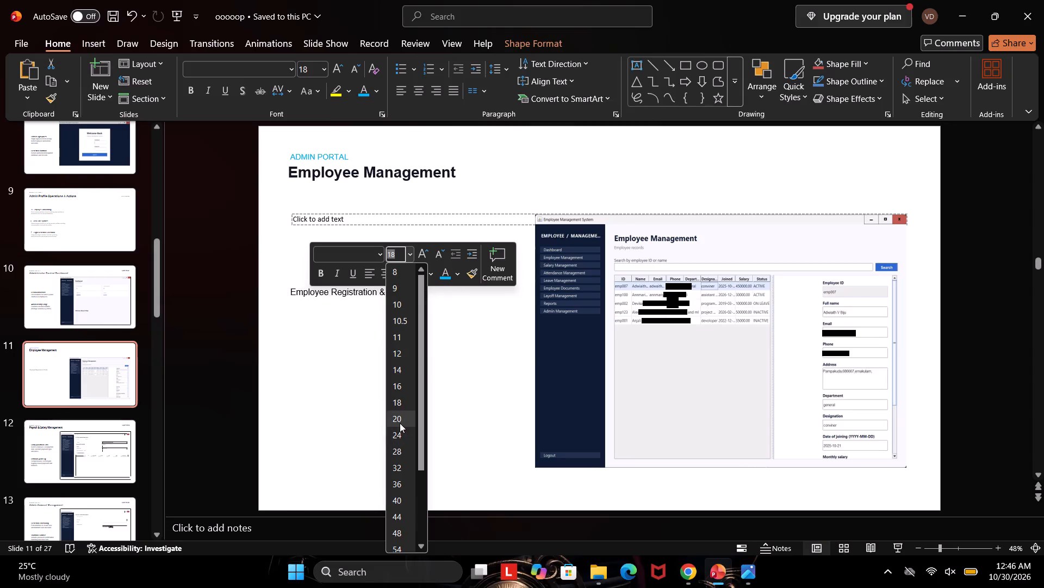
pyautogui.click(400, 437)
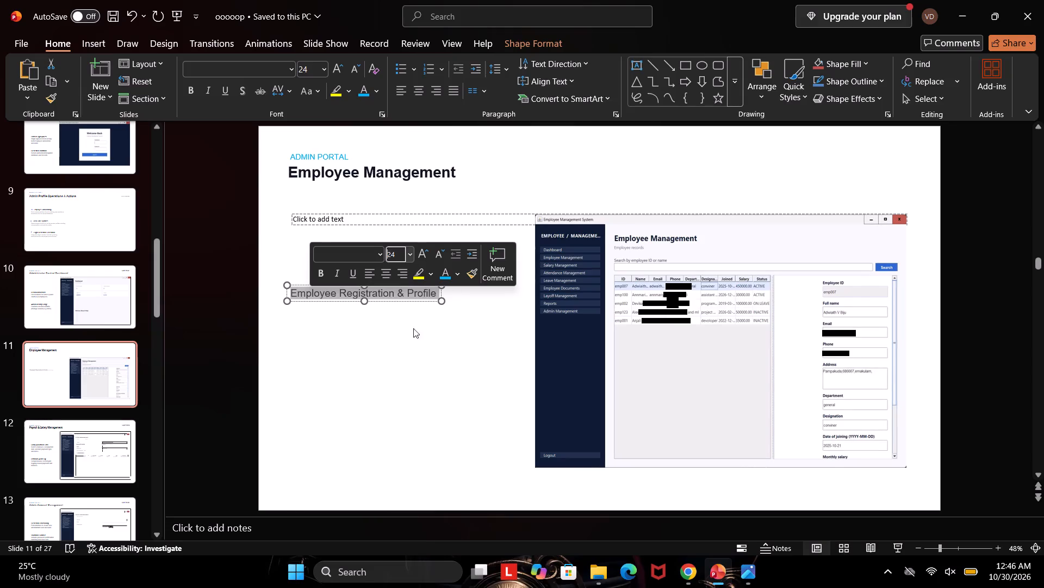
pyautogui.click(324, 271)
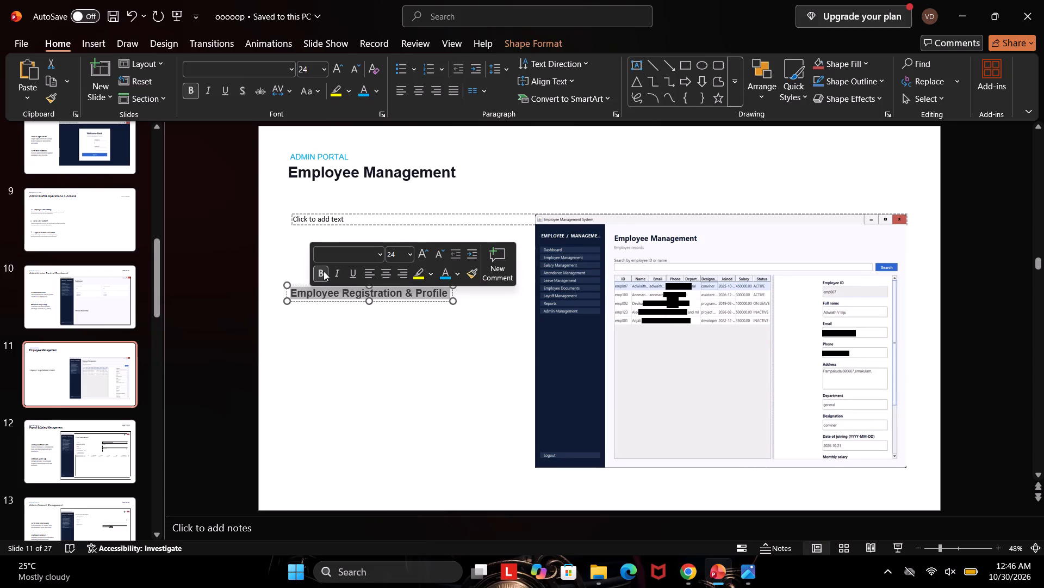
pyautogui.click(446, 335)
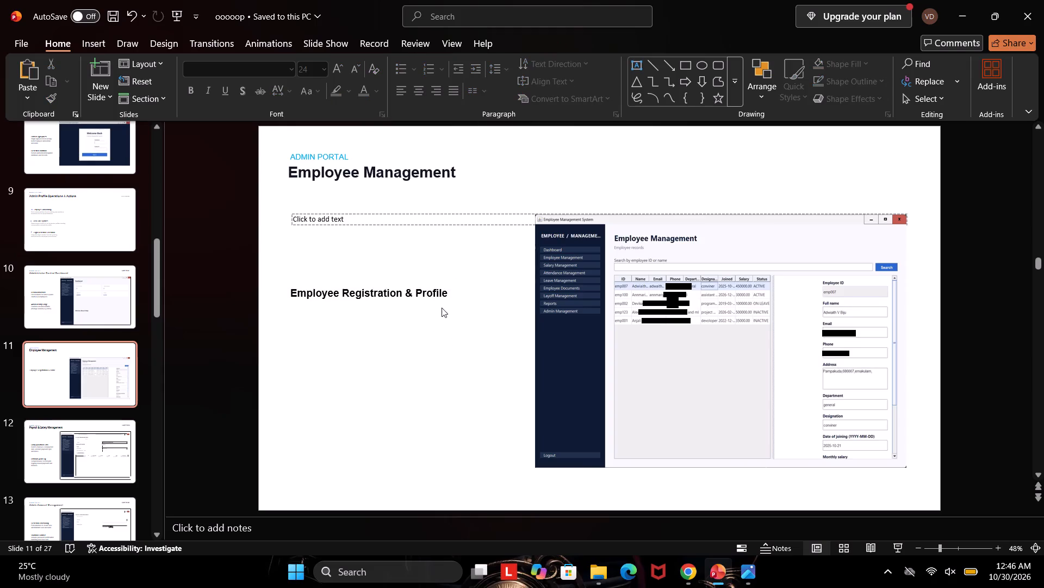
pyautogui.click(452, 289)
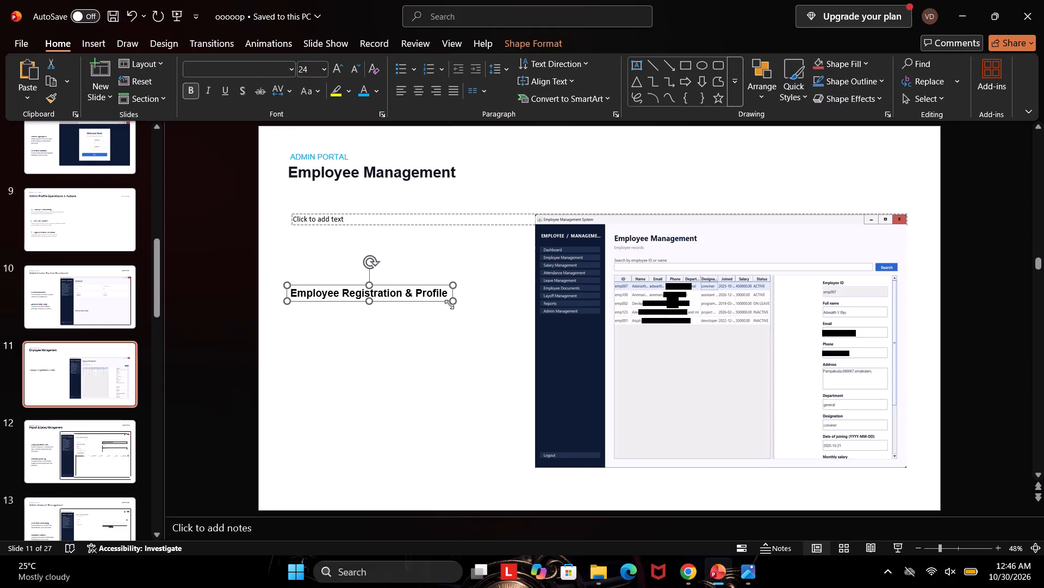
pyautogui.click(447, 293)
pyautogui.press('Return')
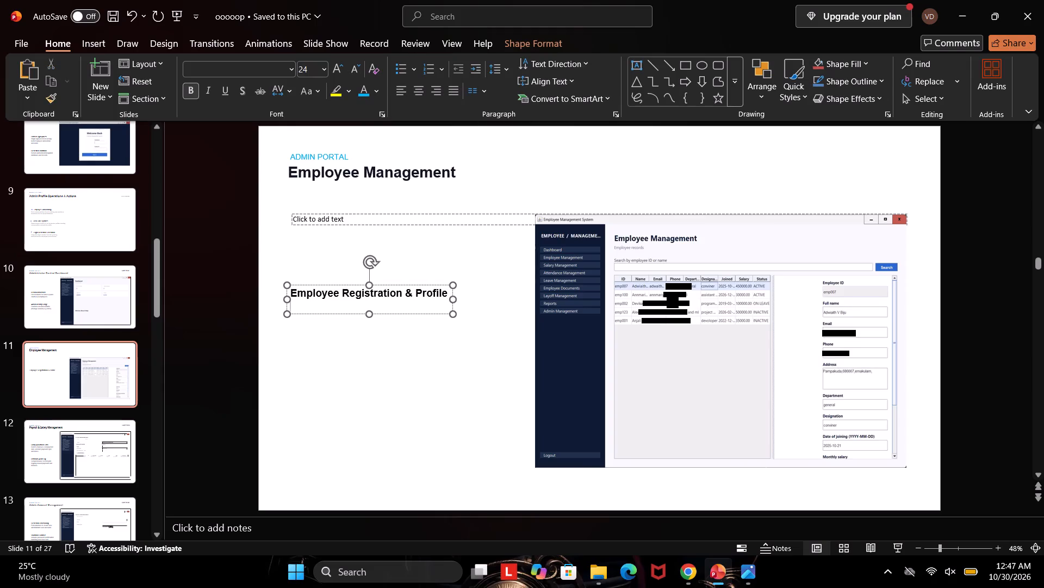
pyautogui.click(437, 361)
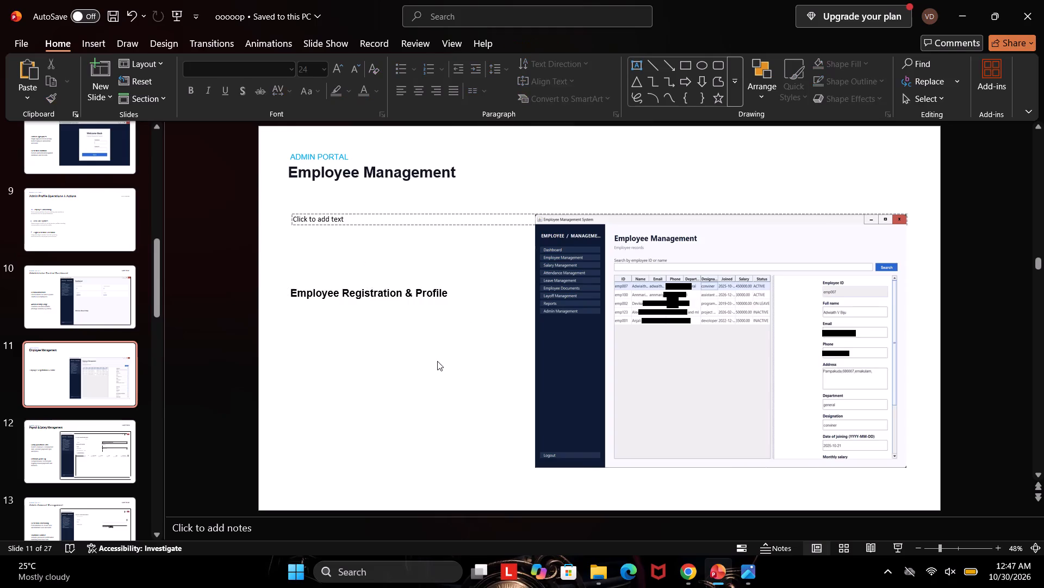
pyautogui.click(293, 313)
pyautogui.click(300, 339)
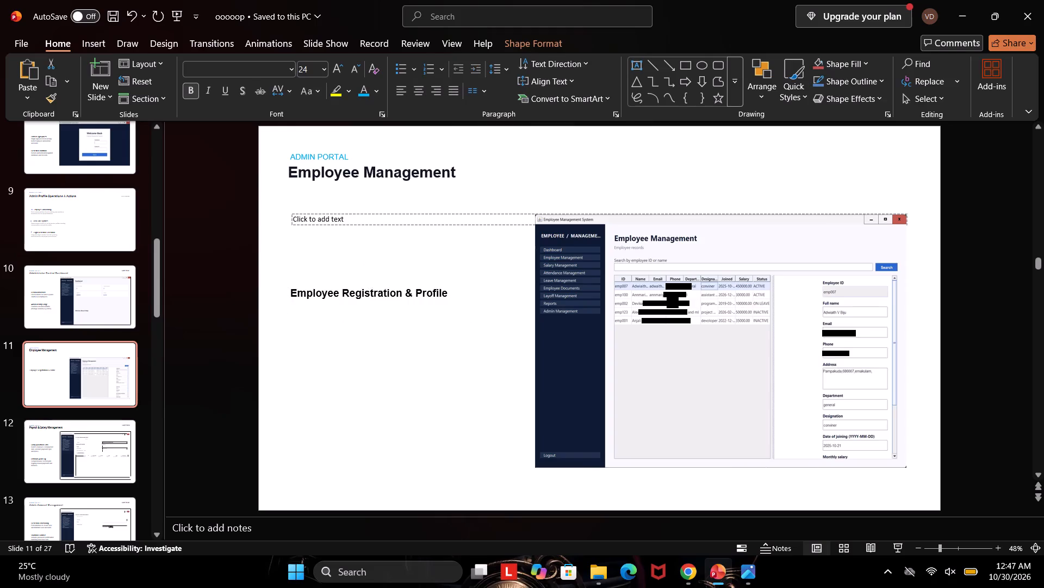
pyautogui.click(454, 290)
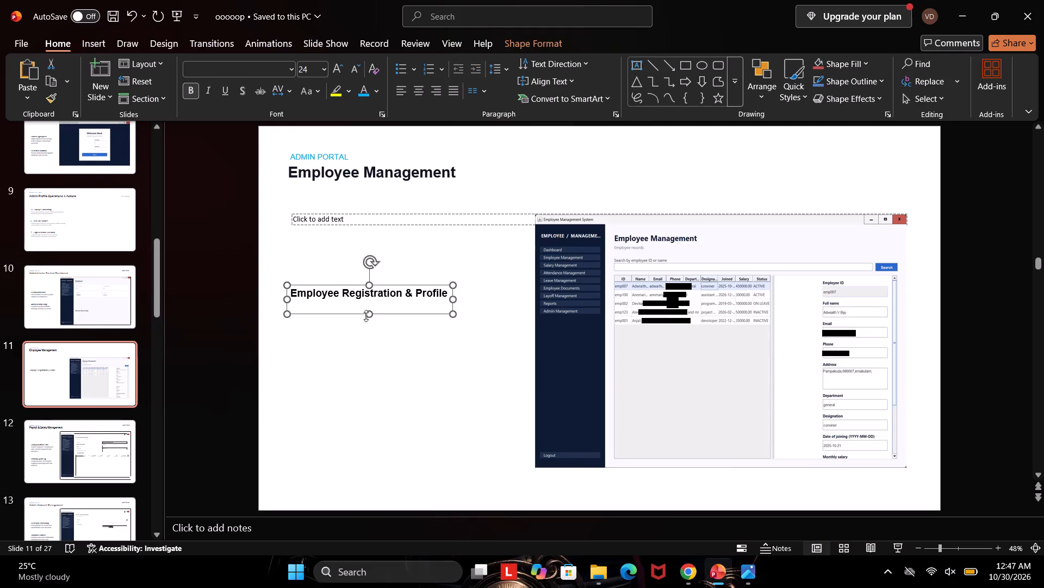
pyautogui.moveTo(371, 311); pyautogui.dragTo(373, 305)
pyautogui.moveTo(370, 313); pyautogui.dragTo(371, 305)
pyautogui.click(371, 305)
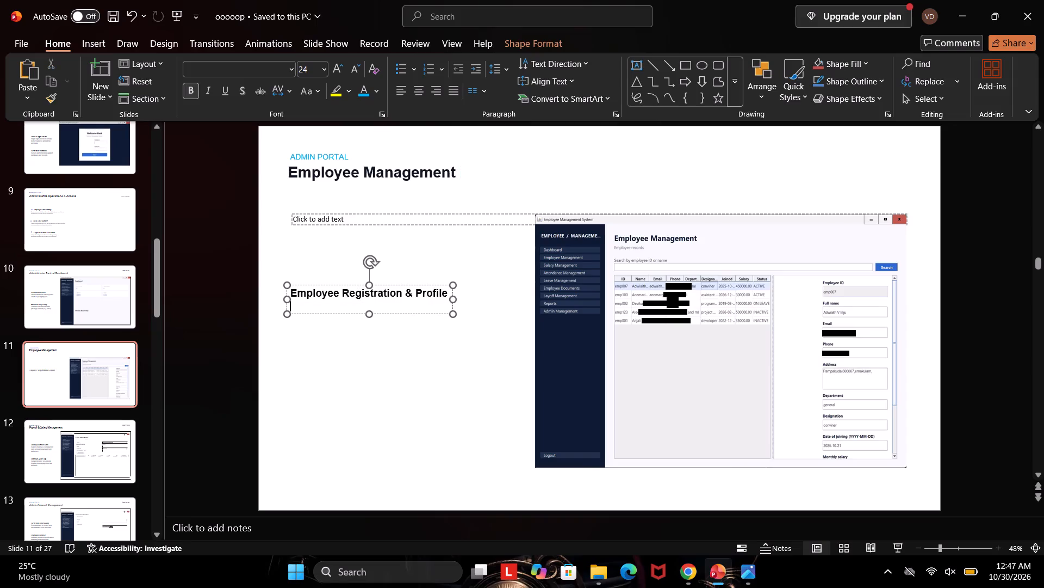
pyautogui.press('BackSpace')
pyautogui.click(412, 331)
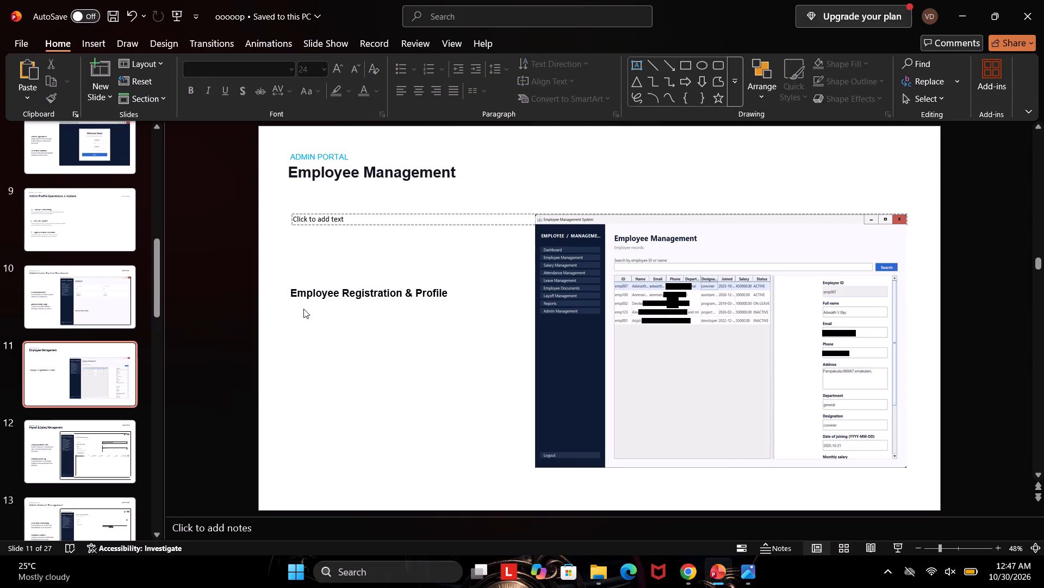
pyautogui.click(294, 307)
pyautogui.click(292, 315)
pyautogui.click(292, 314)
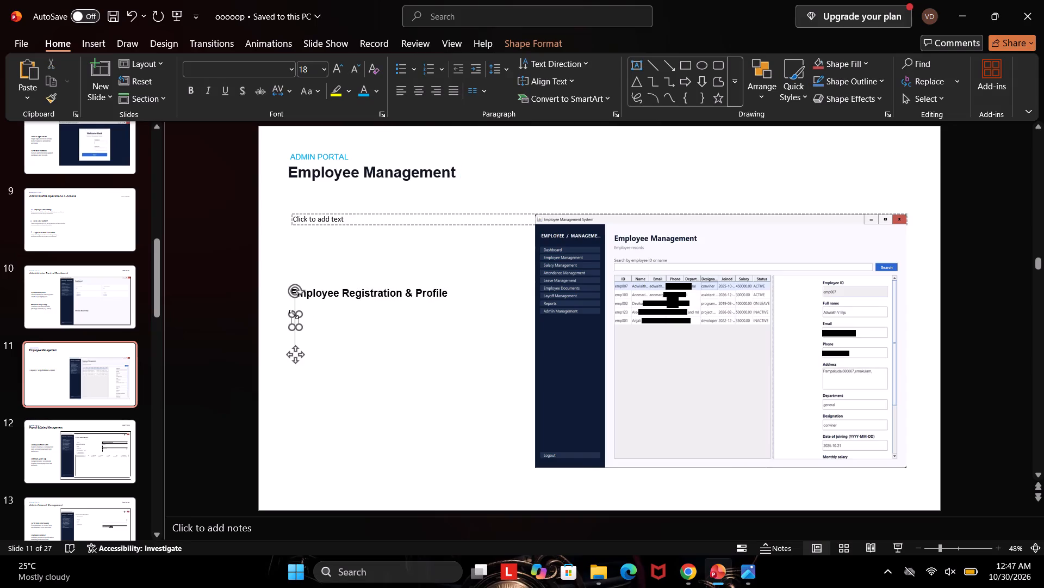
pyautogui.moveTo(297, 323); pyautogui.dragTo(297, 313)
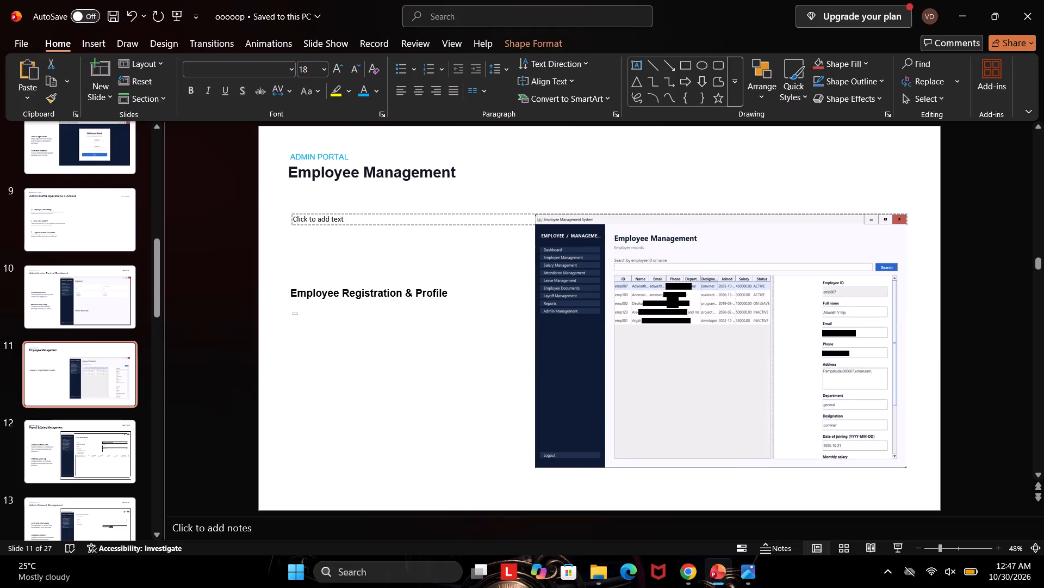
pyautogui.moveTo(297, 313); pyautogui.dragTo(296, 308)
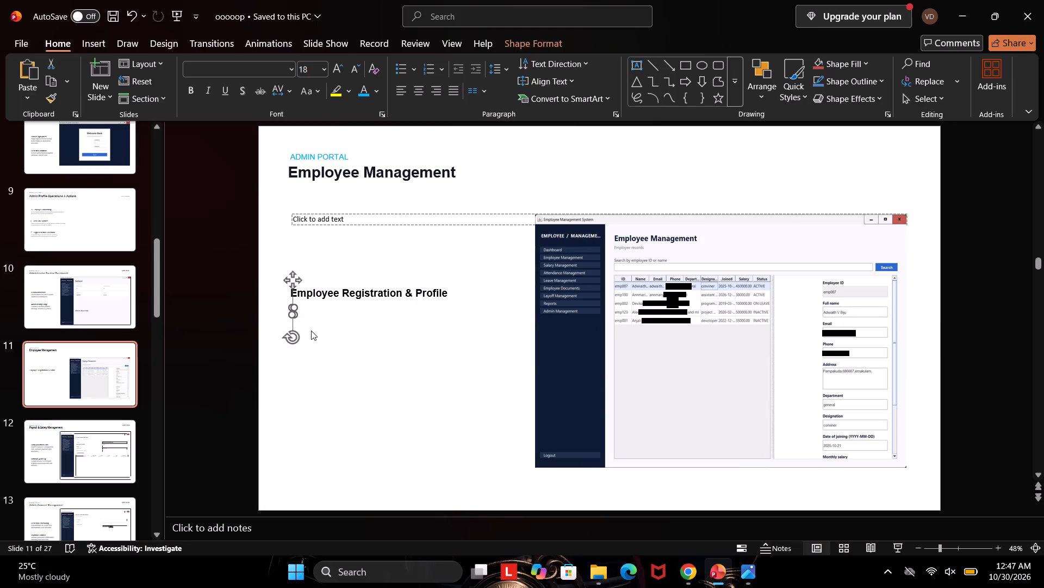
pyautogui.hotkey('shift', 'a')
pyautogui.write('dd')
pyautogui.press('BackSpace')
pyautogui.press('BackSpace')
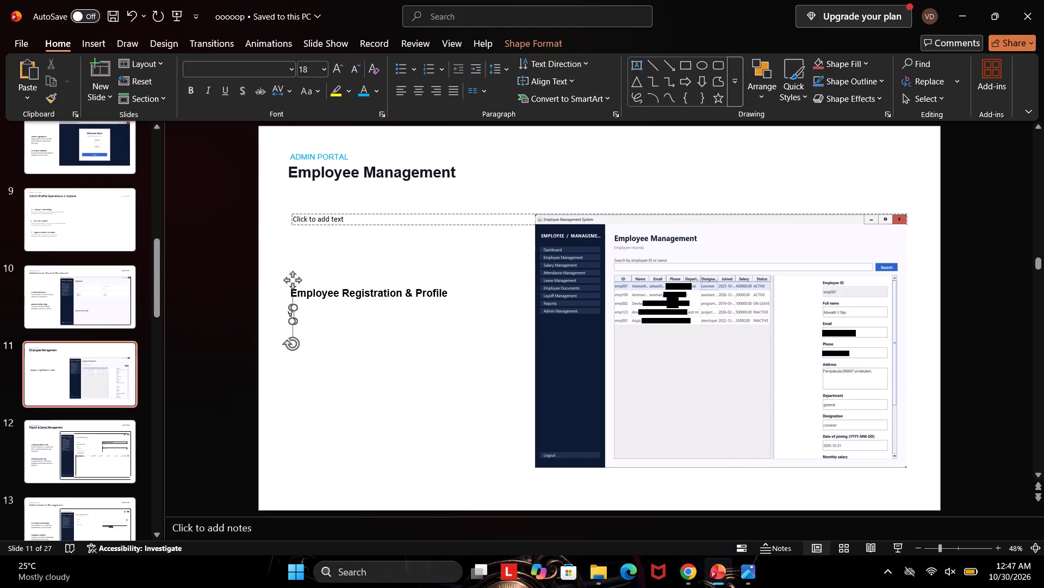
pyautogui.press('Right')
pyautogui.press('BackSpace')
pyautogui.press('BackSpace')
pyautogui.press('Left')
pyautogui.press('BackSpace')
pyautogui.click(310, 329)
# Add a text box below the Employee Registration & Profile heading reading "Add new employees and manage their personal details,".
pyautogui.click(293, 320)
pyautogui.click(293, 315)
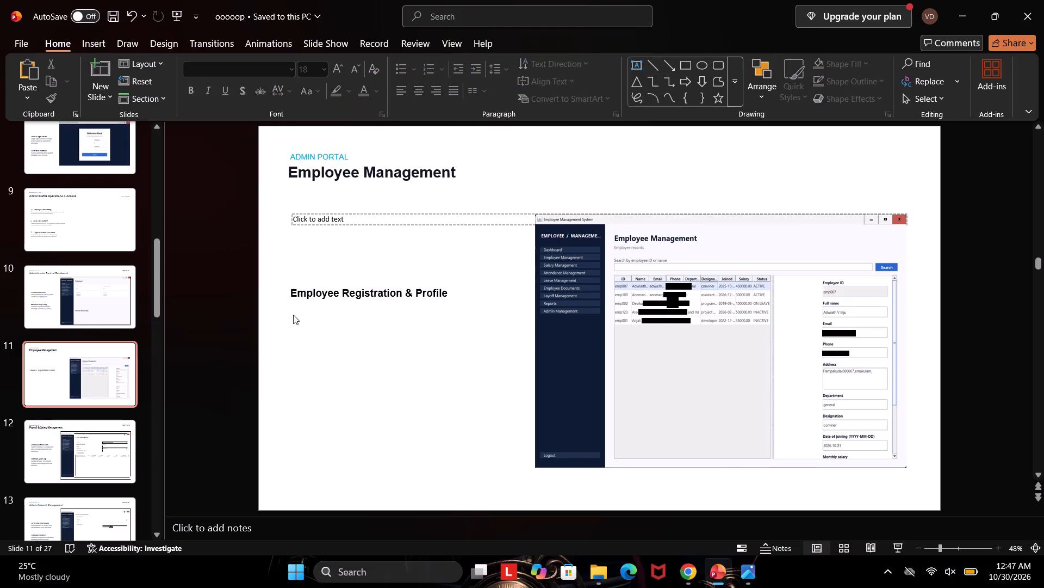
pyautogui.click(293, 315)
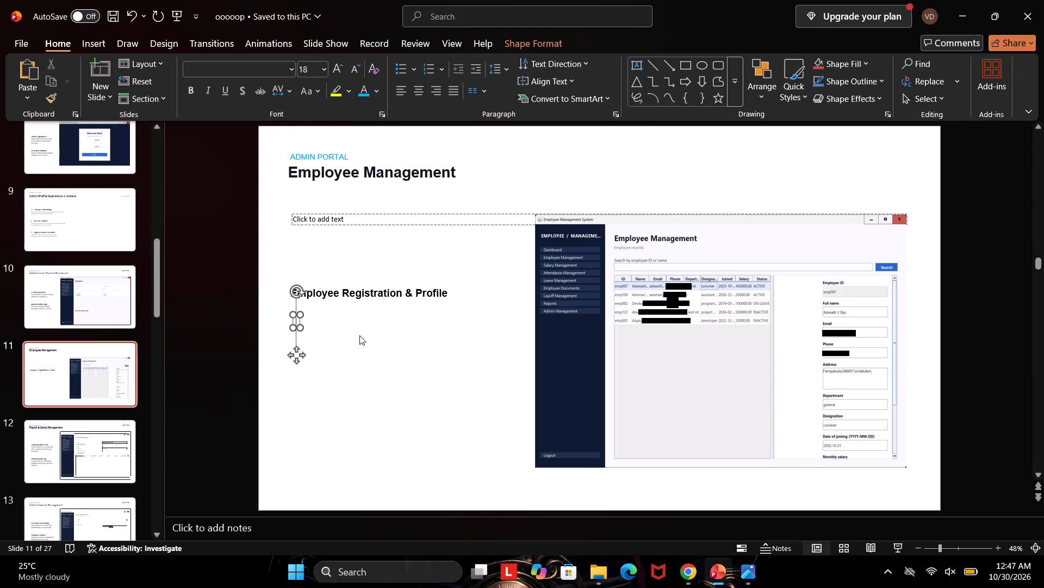
pyautogui.hotkey('shift', 'a')
pyautogui.write('dd m')
pyautogui.press('BackSpace')
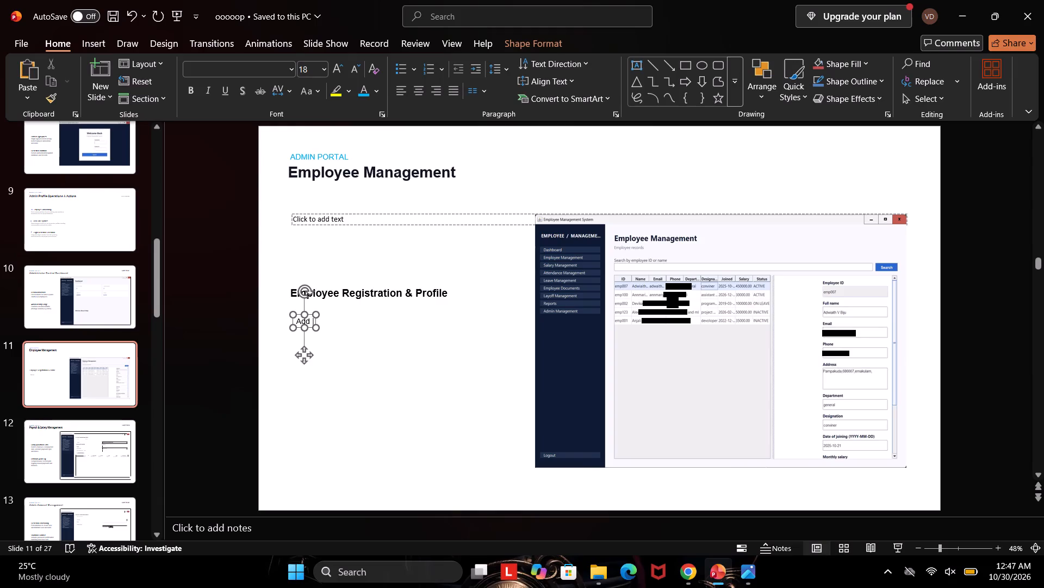
pyautogui.write('new employees and mana')
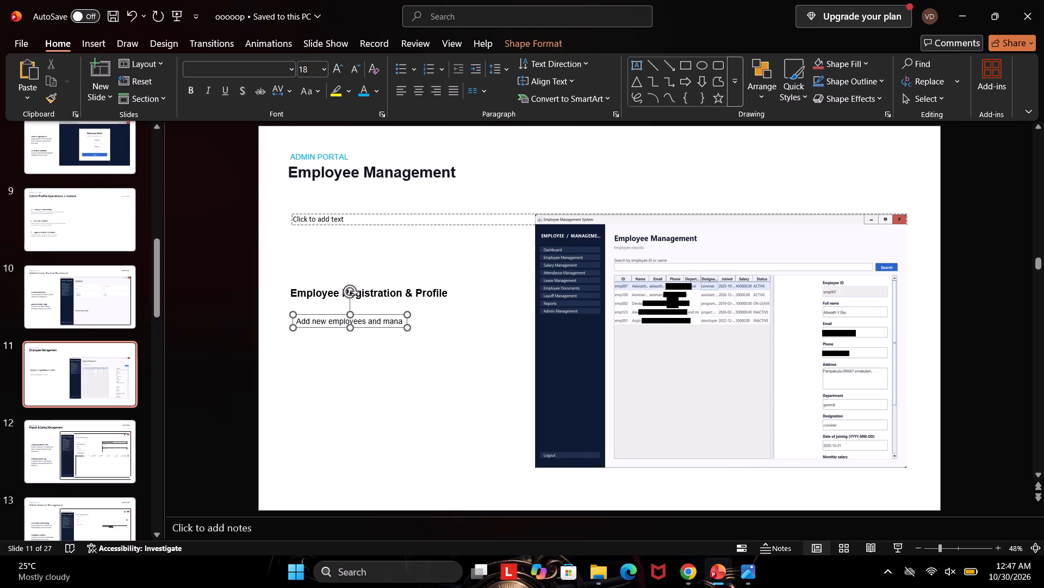
pyautogui.write('ge')
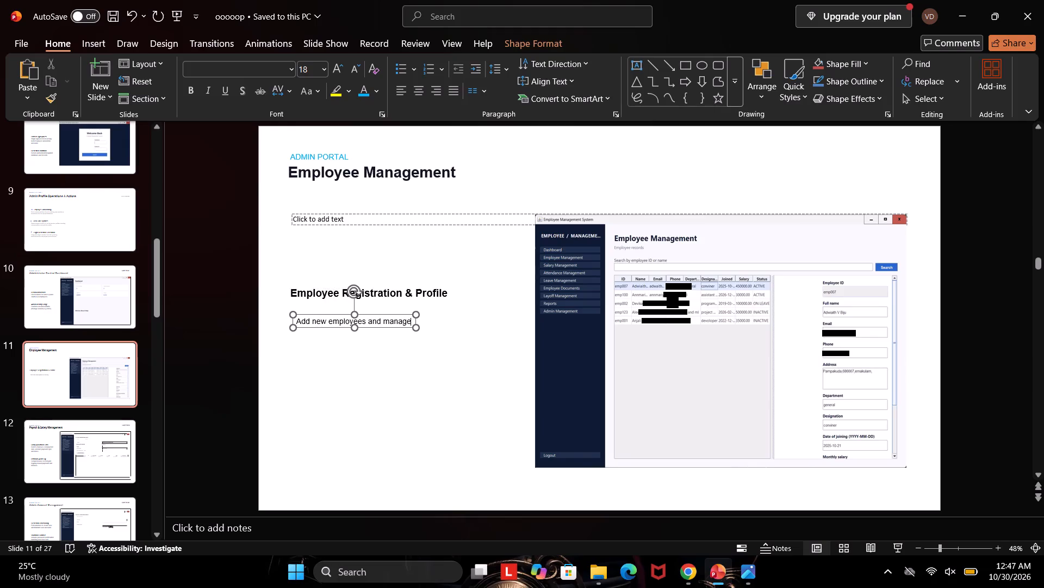
pyautogui.press('space')
pyautogui.write('their')
pyautogui.press('space')
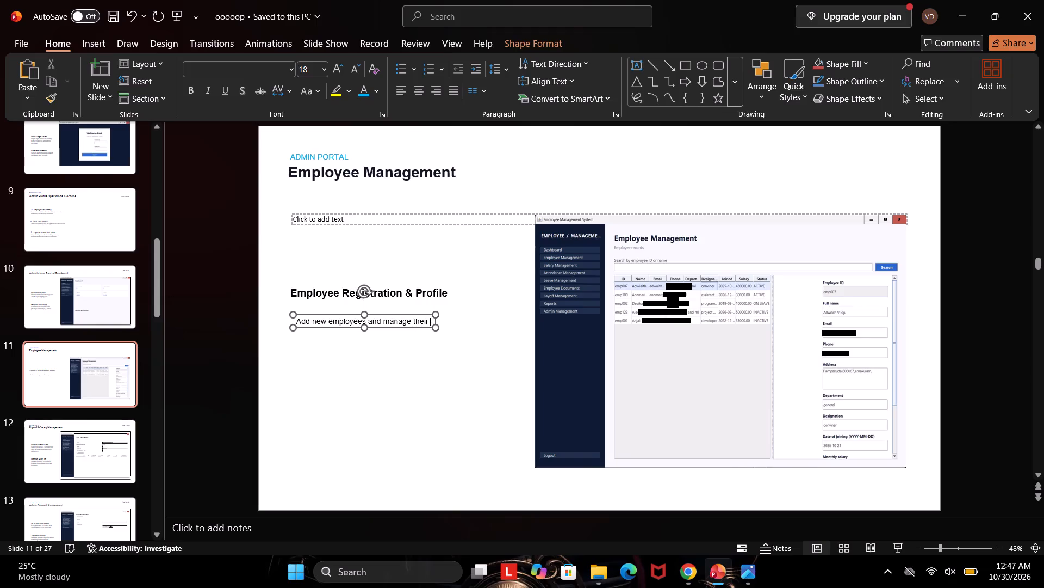
pyautogui.write('personal')
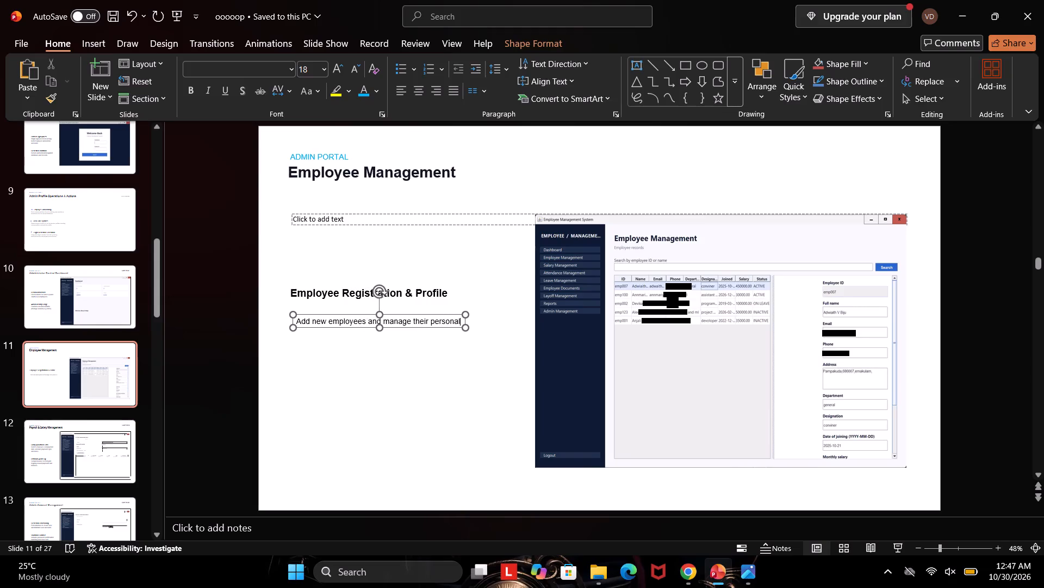
pyautogui.press('space')
pyautogui.write('details')
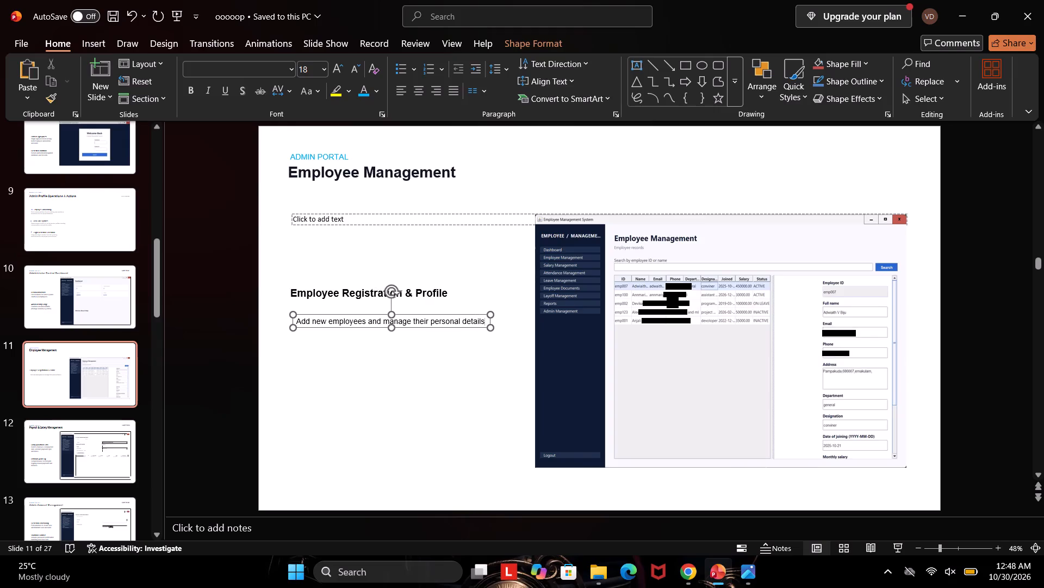
pyautogui.press(',')
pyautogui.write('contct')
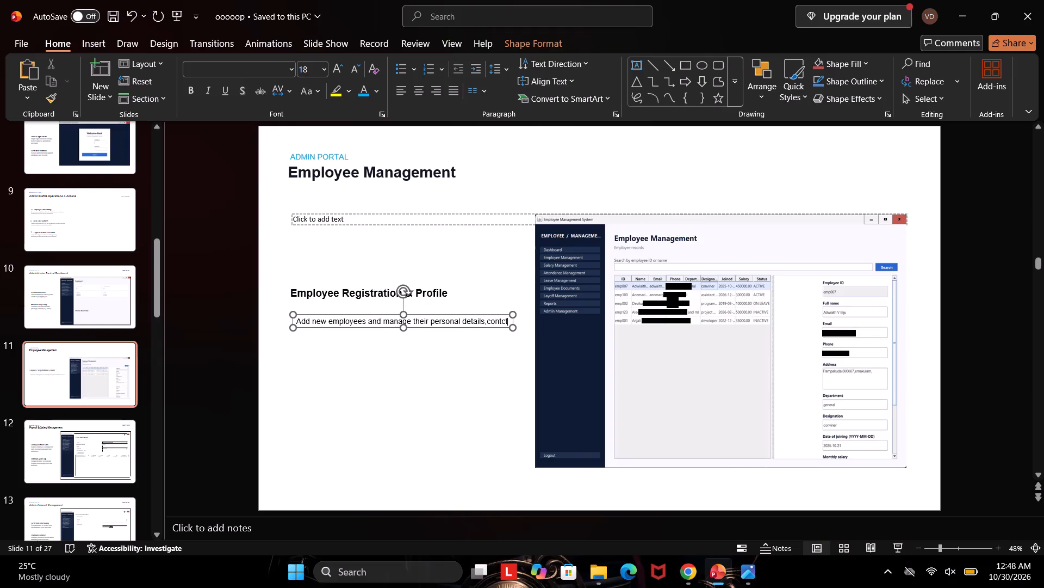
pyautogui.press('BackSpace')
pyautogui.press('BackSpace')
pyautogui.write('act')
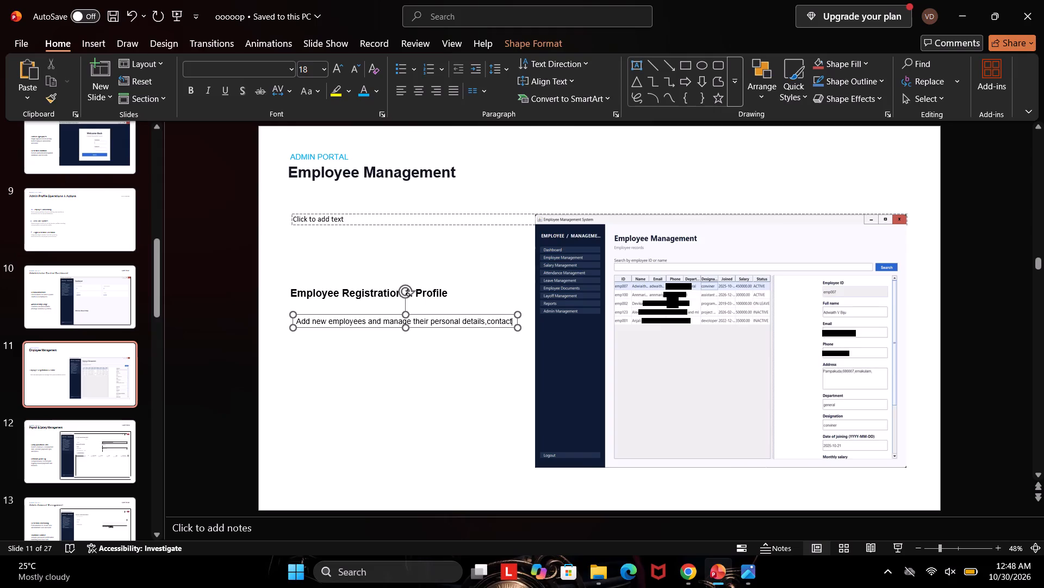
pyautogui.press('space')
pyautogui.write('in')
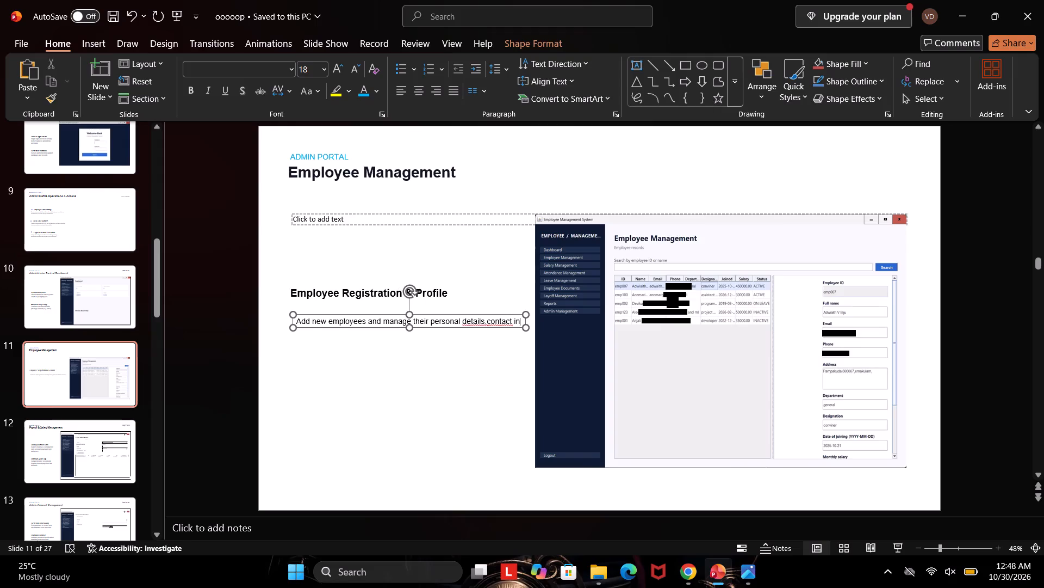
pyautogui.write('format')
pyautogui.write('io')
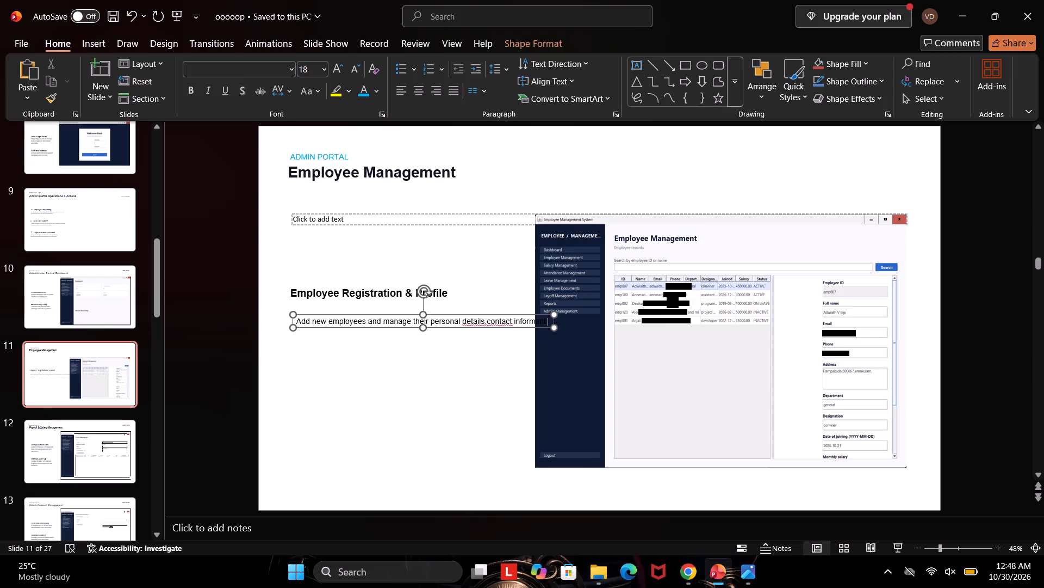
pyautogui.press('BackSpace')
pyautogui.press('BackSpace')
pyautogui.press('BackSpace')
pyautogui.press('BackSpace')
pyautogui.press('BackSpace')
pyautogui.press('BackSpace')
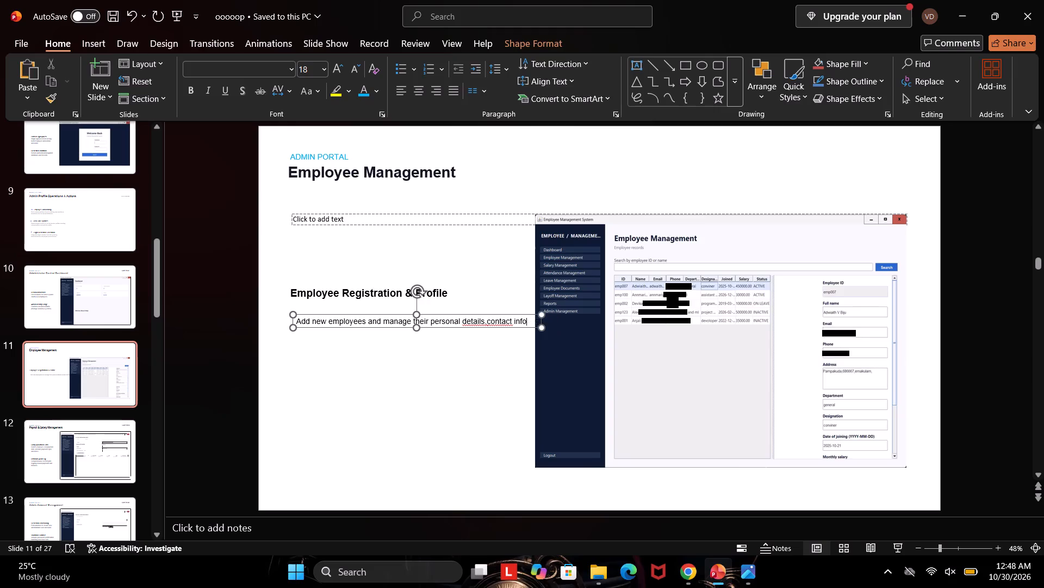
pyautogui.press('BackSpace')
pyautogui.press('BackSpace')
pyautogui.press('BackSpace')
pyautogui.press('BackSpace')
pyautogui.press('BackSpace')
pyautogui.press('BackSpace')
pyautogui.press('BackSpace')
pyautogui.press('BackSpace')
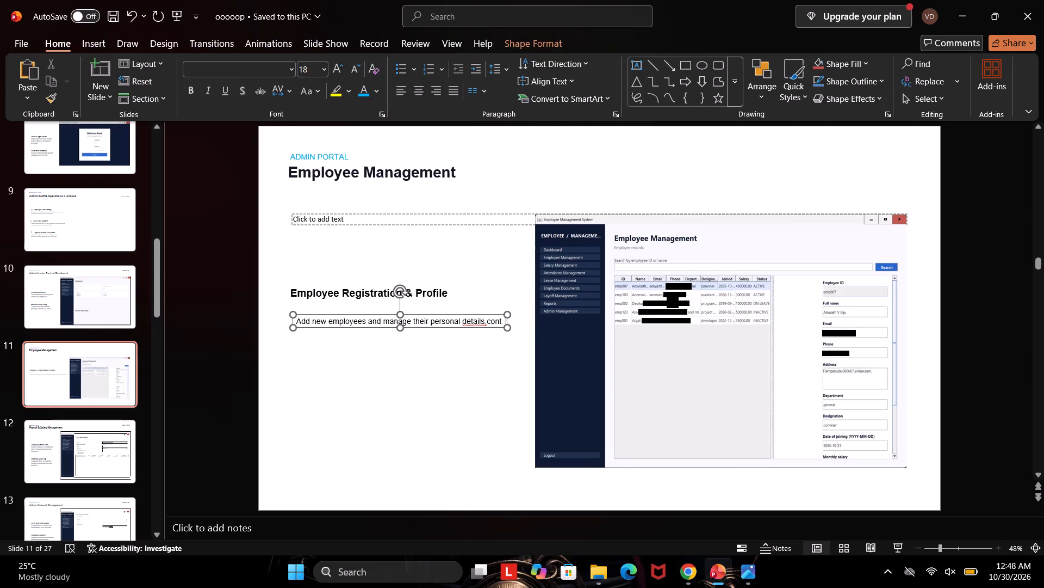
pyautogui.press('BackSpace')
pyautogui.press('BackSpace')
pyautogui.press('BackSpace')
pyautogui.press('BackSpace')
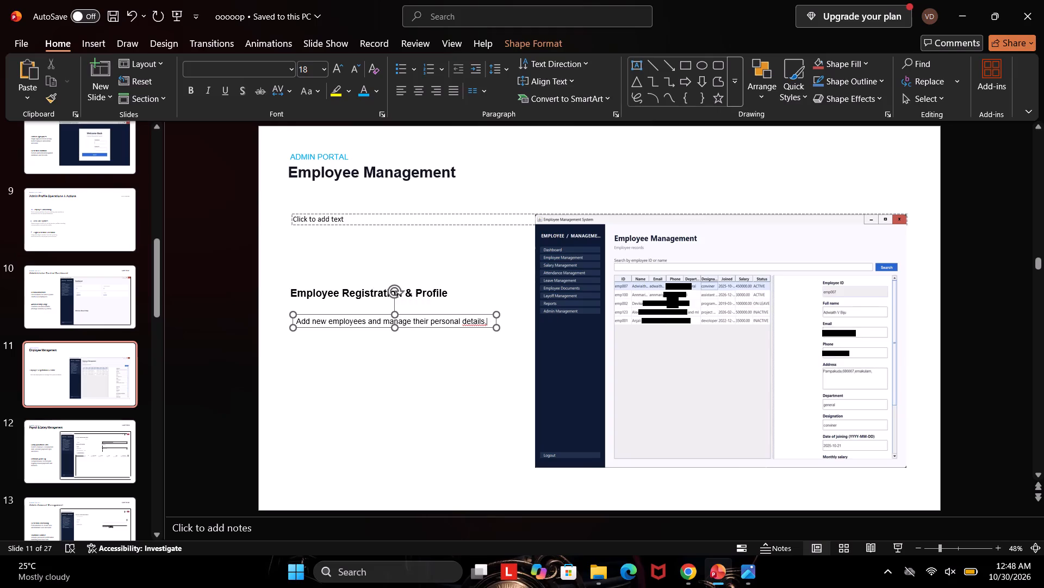
# Add a second line to the description reading "Contact information, and job positions.".
pyautogui.press('Return')
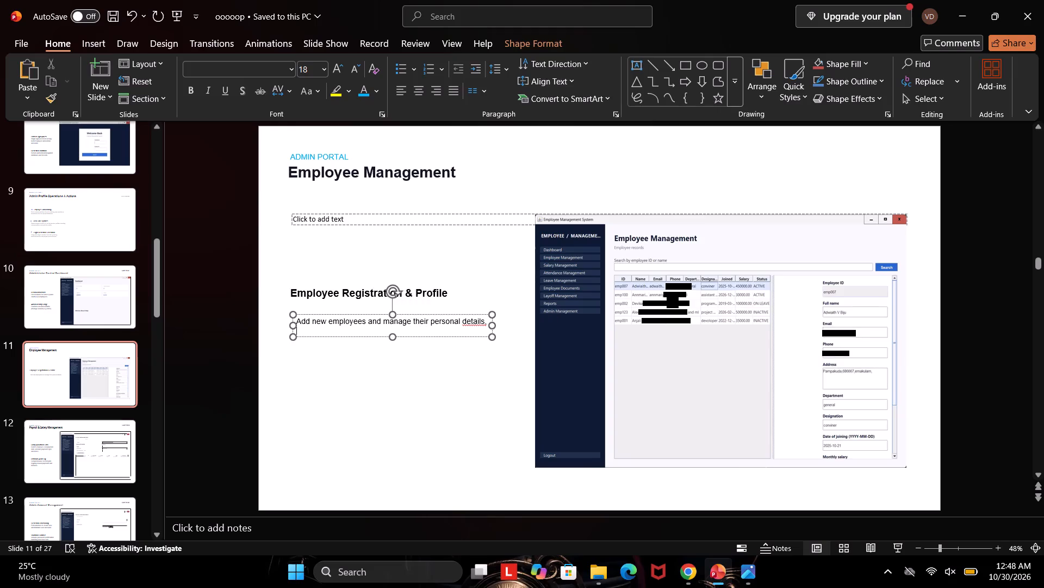
pyautogui.write('contact information')
pyautogui.write(', and')
pyautogui.press('space')
pyautogui.write('job positions')
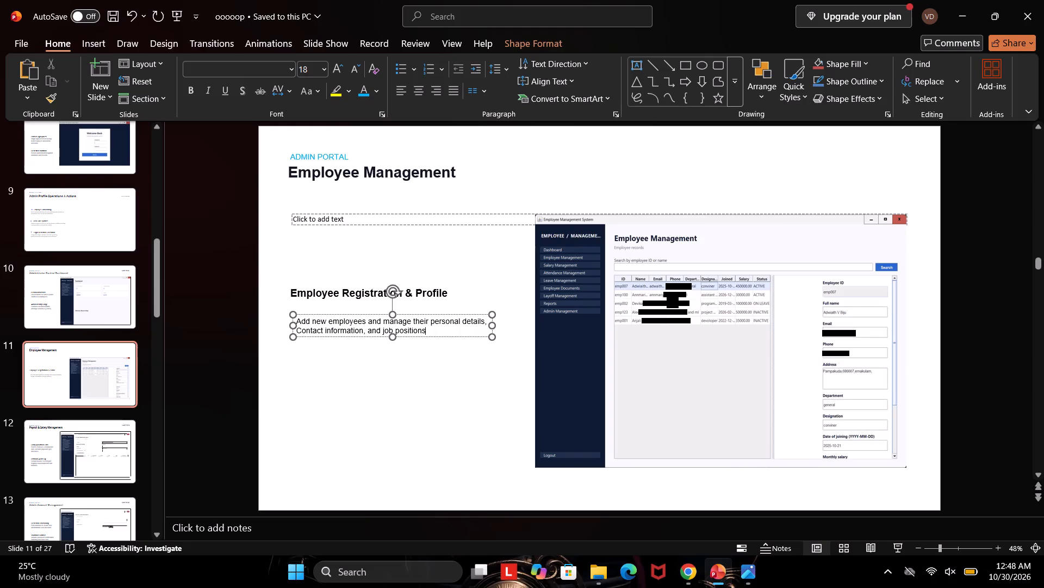
pyautogui.press('.')
# Set the whole two-line description to 20 pt.
pyautogui.moveTo(431, 329); pyautogui.dragTo(399, 330)
pyautogui.moveTo(399, 330); pyautogui.dragTo(305, 321)
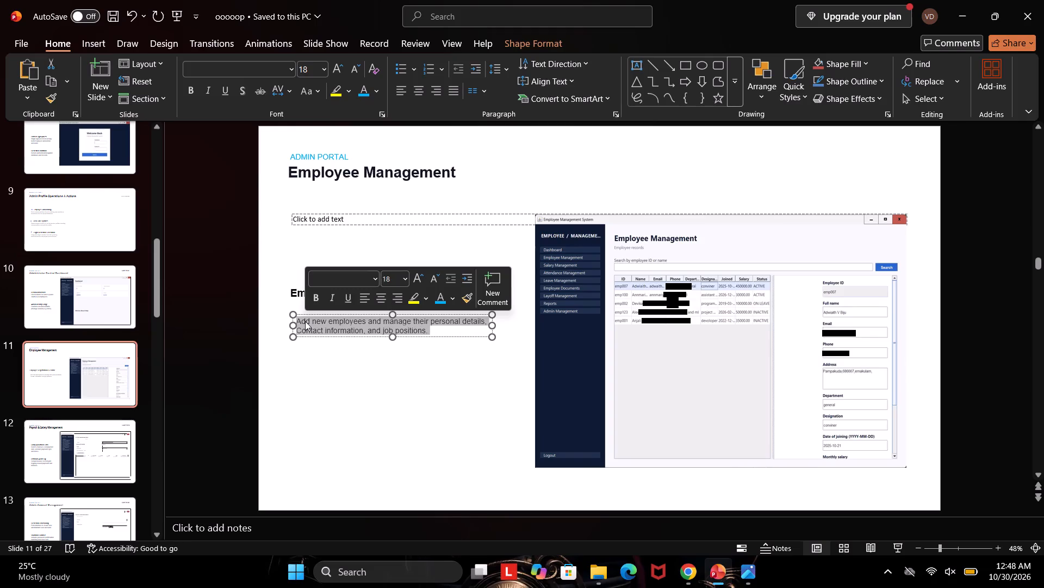
pyautogui.click(405, 279)
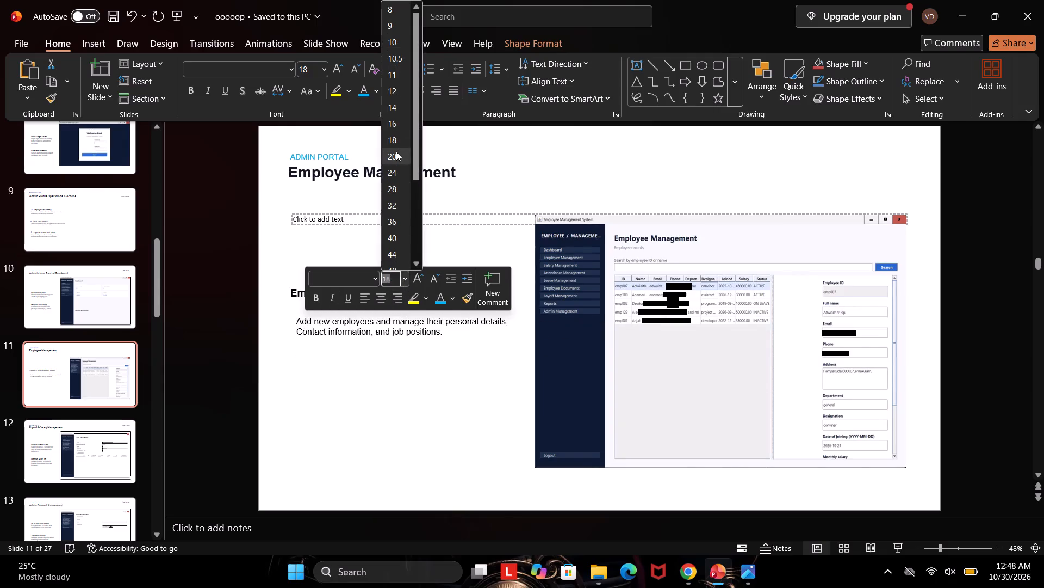
pyautogui.click(396, 151)
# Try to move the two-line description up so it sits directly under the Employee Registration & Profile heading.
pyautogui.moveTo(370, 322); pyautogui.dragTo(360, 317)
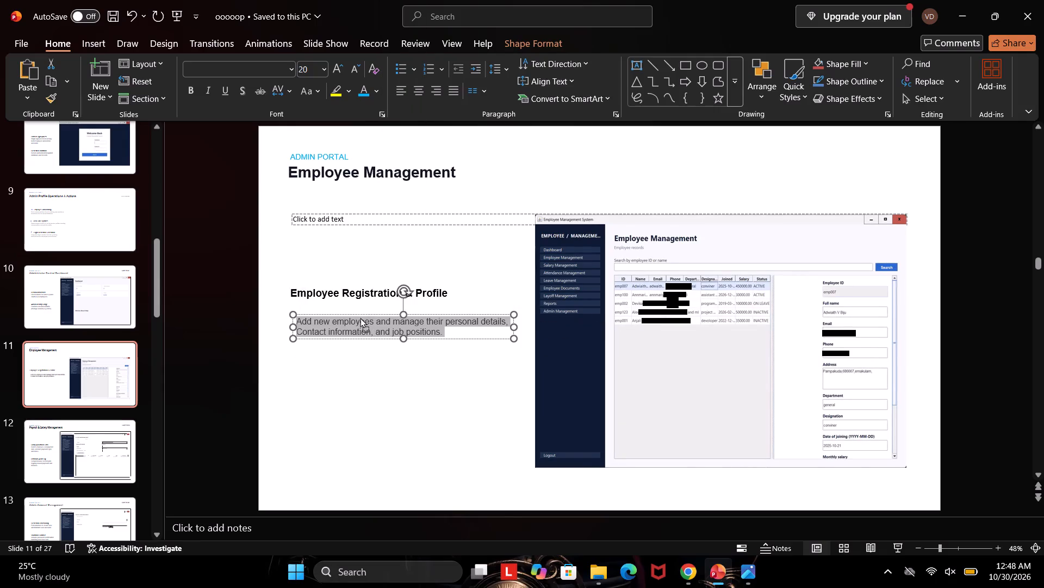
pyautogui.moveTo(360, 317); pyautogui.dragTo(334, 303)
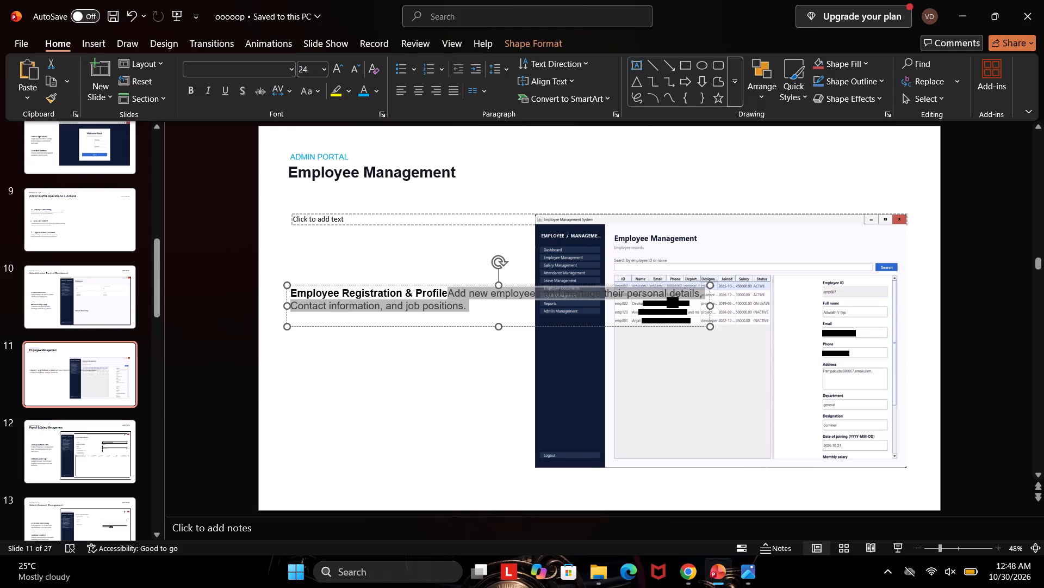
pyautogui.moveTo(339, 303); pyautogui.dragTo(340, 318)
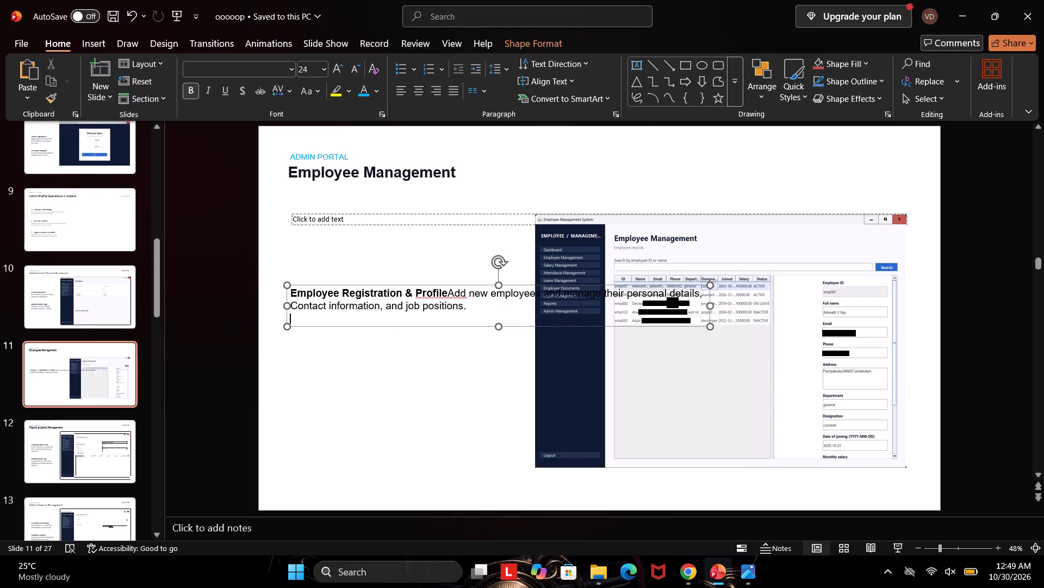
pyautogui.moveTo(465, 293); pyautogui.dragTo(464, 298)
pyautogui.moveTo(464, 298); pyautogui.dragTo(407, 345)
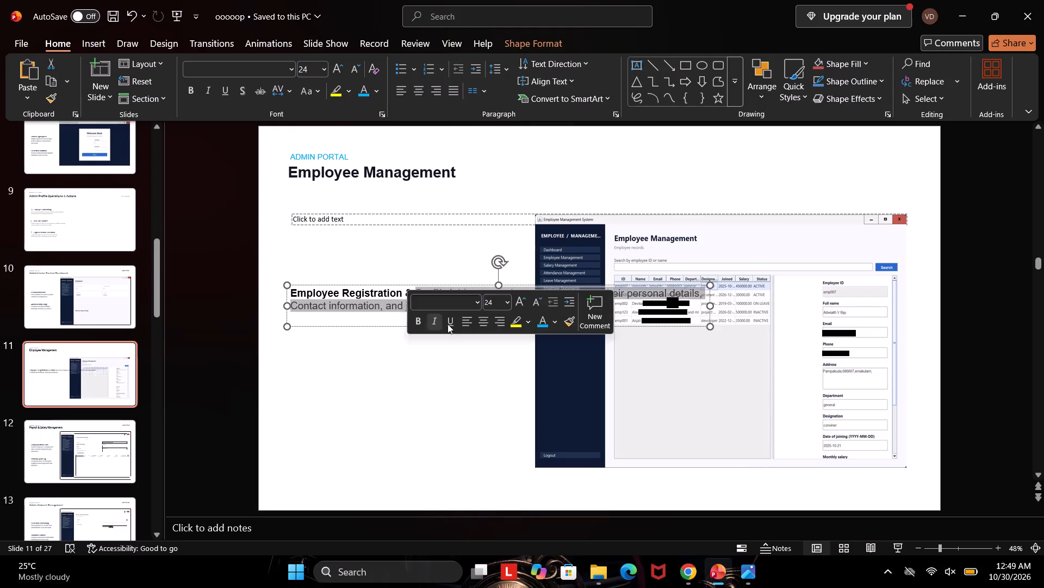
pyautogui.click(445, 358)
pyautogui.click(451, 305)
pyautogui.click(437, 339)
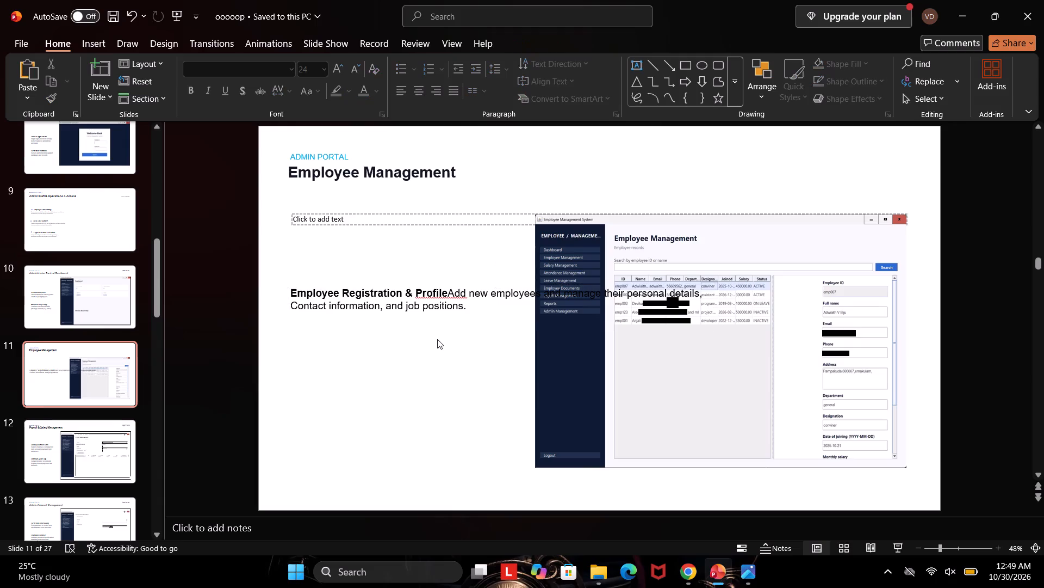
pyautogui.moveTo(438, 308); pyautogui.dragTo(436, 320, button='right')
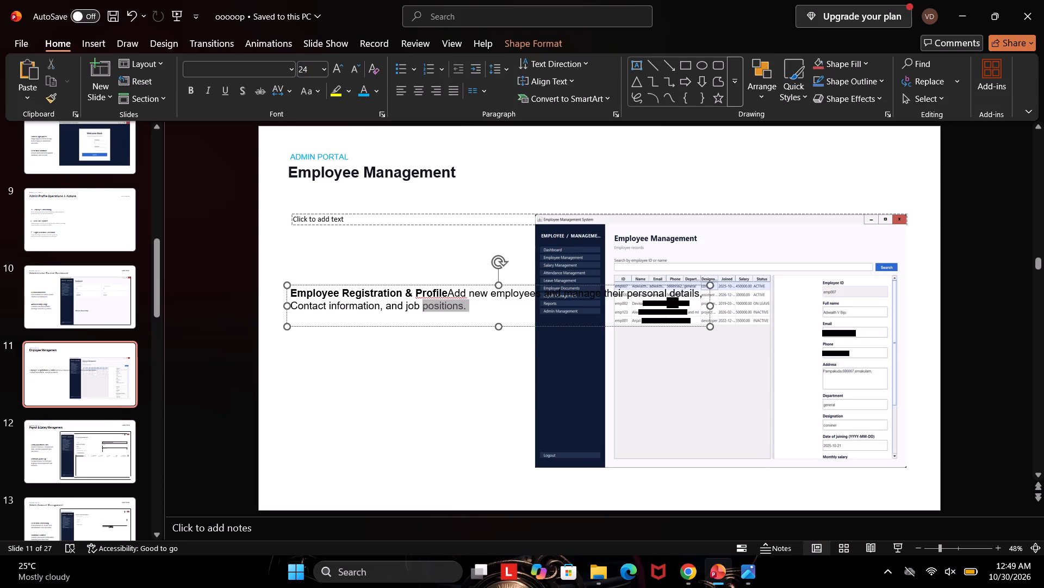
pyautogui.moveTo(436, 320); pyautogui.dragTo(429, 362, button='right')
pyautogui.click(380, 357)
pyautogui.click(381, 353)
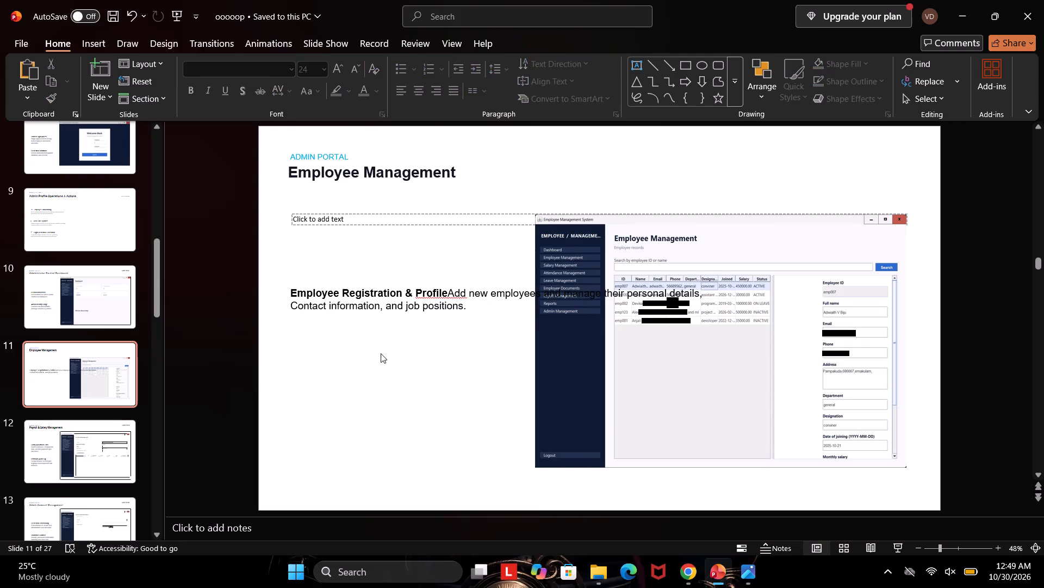
# Delete the description text and trailing blank line from the heading's text box, keeping only "Employee Registration & Profile".
pyautogui.click(471, 309)
pyautogui.press('BackSpace')
pyautogui.press('BackSpace')
pyautogui.press('BackSpace')
pyautogui.press('BackSpace')
pyautogui.press('BackSpace')
pyautogui.press('BackSpace')
pyautogui.press('BackSpace')
pyautogui.press('BackSpace')
pyautogui.press('BackSpace')
pyautogui.press('BackSpace')
pyautogui.press('BackSpace')
pyautogui.press('BackSpace')
pyautogui.press('BackSpace')
pyautogui.press('BackSpace')
pyautogui.press('BackSpace')
pyautogui.press('BackSpace')
pyautogui.press('BackSpace')
pyautogui.press('BackSpace')
pyautogui.press('BackSpace')
pyautogui.press('BackSpace')
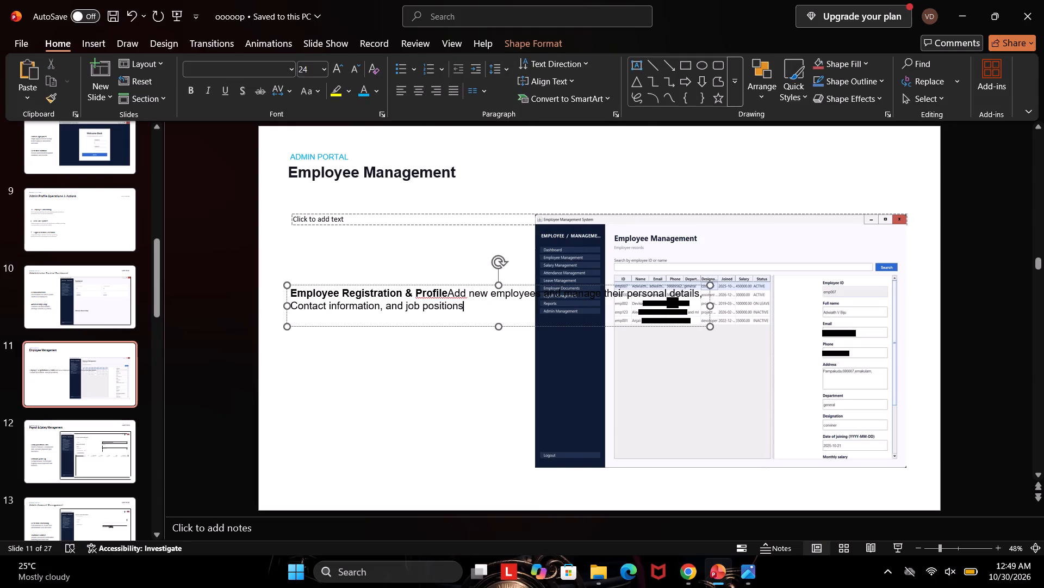
pyautogui.press('BackSpace')
pyautogui.press('BackSpace')
pyautogui.press('BackSpace')
pyautogui.press('BackSpace')
pyautogui.press('BackSpace')
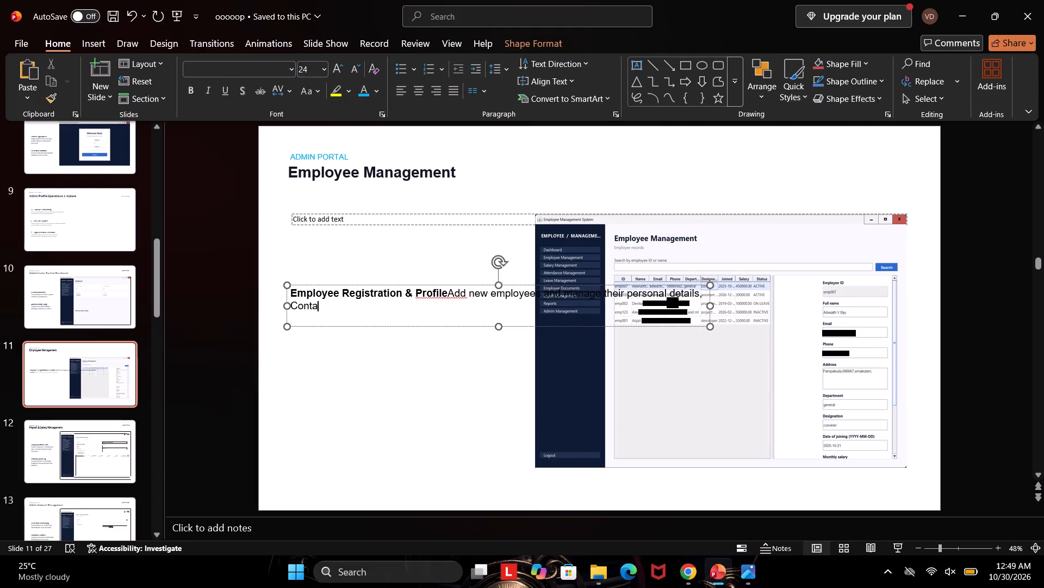
pyautogui.press('BackSpace')
pyautogui.press('BackSpace')
pyautogui.press('BackSpace')
pyautogui.press('BackSpace')
pyautogui.press('BackSpace')
pyautogui.press('BackSpace')
pyautogui.press('BackSpace')
pyautogui.press('BackSpace')
pyautogui.press('BackSpace')
pyautogui.press('BackSpace')
pyautogui.press('BackSpace')
pyautogui.press('BackSpace')
pyautogui.press('BackSpace')
pyautogui.press('BackSpace')
pyautogui.press('BackSpace')
pyautogui.press('BackSpace')
pyautogui.press('BackSpace')
pyautogui.press('BackSpace')
pyautogui.press('BackSpace')
pyautogui.press('BackSpace')
pyautogui.press('BackSpace')
pyautogui.press('BackSpace')
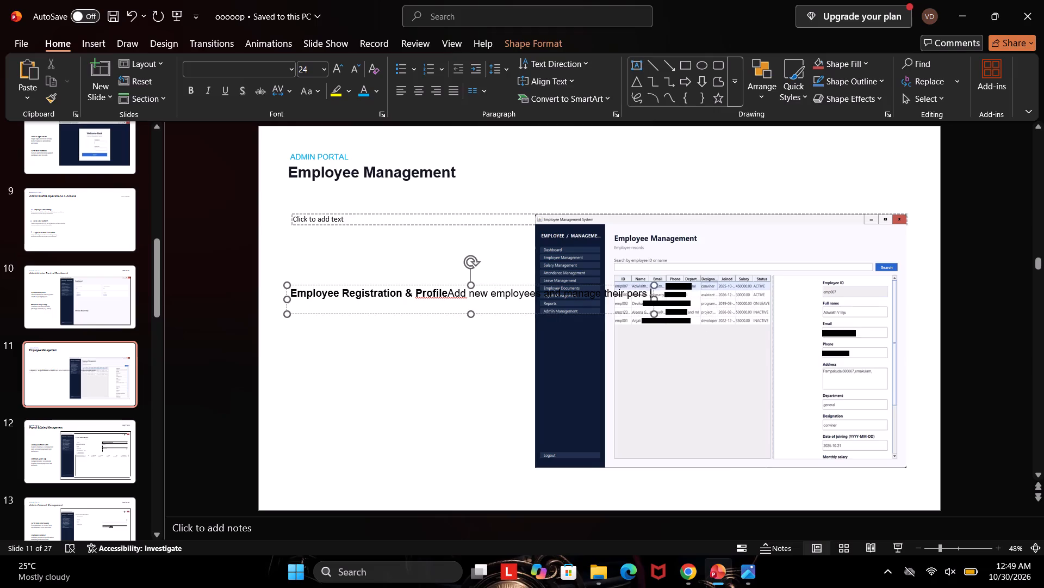
pyautogui.press('BackSpace')
pyautogui.press('BackSpace')
pyautogui.press('BackSpace')
pyautogui.press('BackSpace')
pyautogui.press('BackSpace')
pyautogui.press('BackSpace')
pyautogui.press('BackSpace')
pyautogui.press('BackSpace')
pyautogui.press('BackSpace')
pyautogui.press('BackSpace')
pyautogui.press('BackSpace')
pyautogui.press('BackSpace')
pyautogui.press('BackSpace')
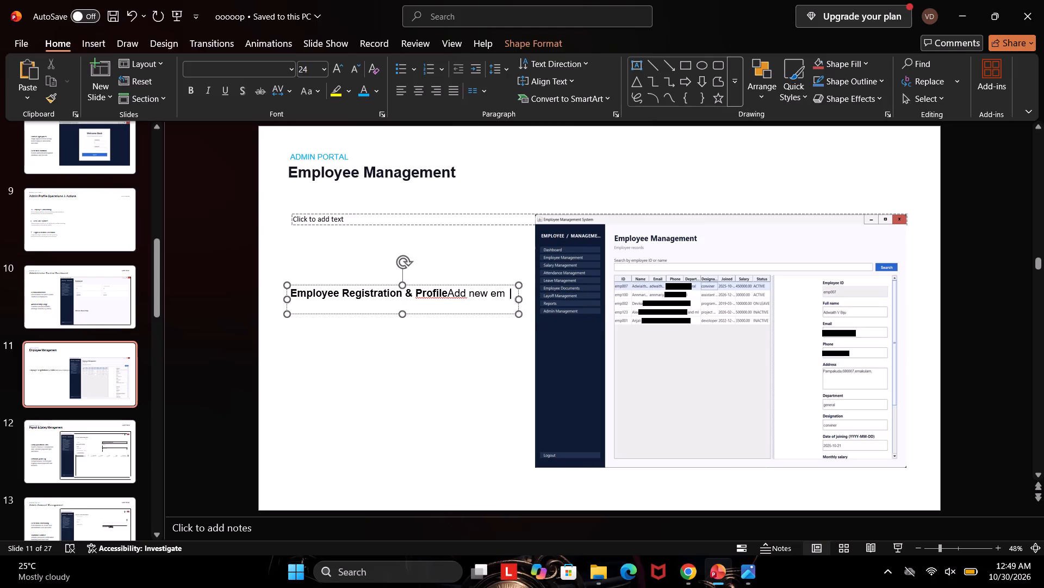
pyautogui.press('BackSpace')
pyautogui.press('BackSpace')
pyautogui.press('BackSpace')
pyautogui.press('BackSpace')
pyautogui.press('BackSpace')
pyautogui.press('BackSpace')
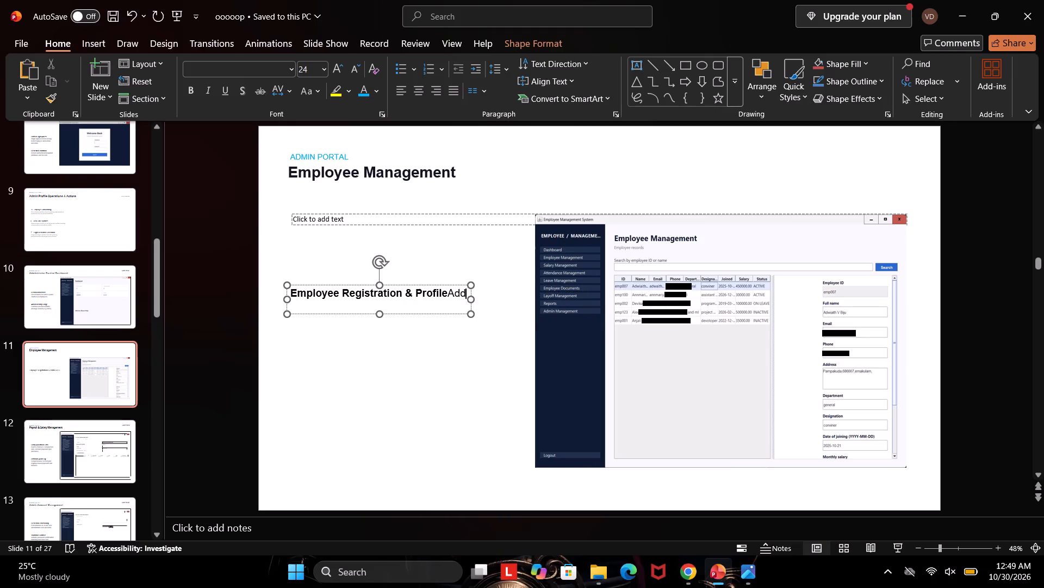
pyautogui.press('BackSpace')
pyautogui.press('BackSpace')
pyautogui.press('BackSpace')
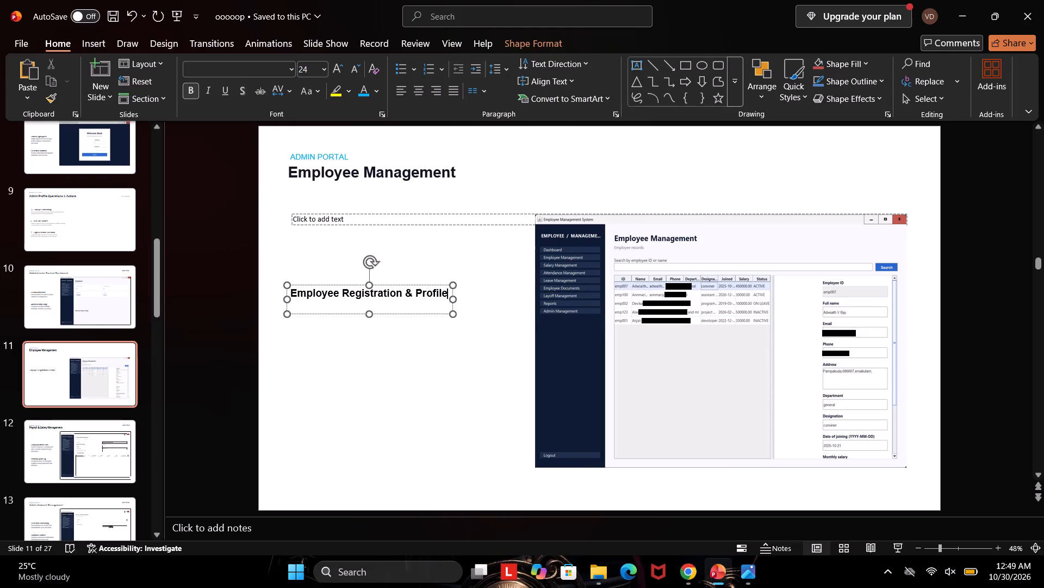
pyautogui.press('Return')
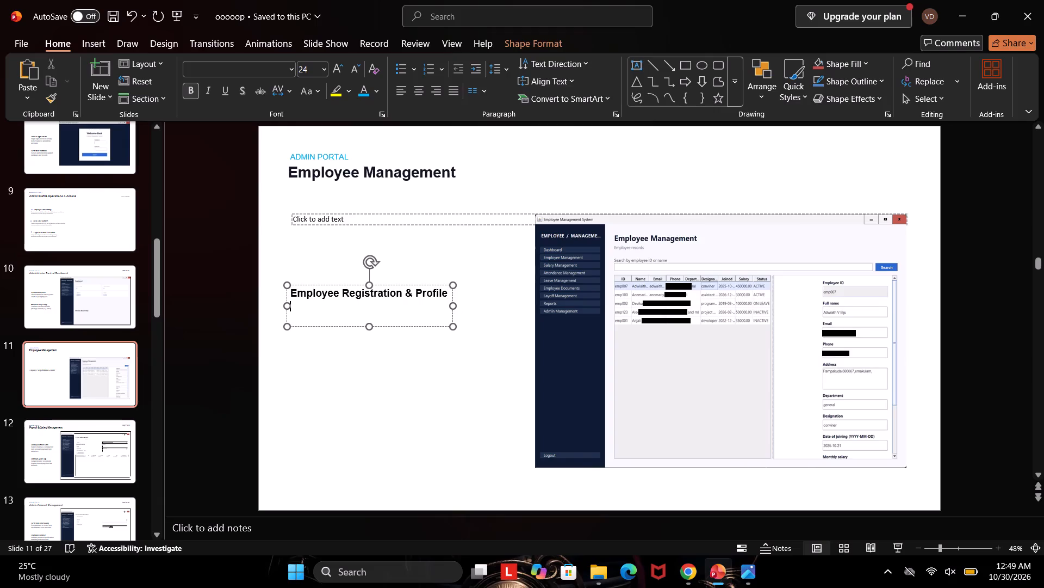
pyautogui.press('BackSpace')
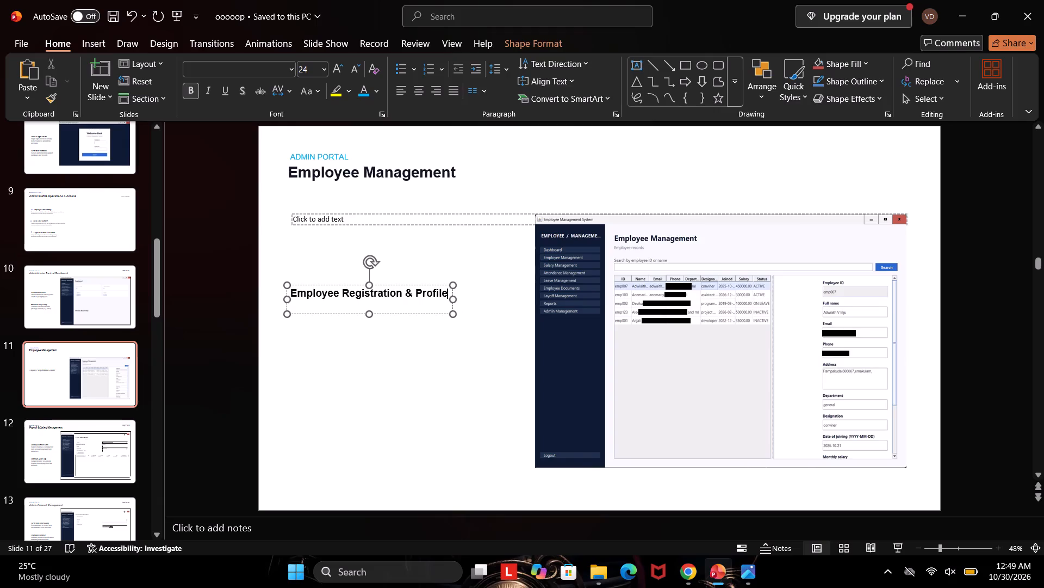
pyautogui.press('Down')
pyautogui.press('BackSpace')
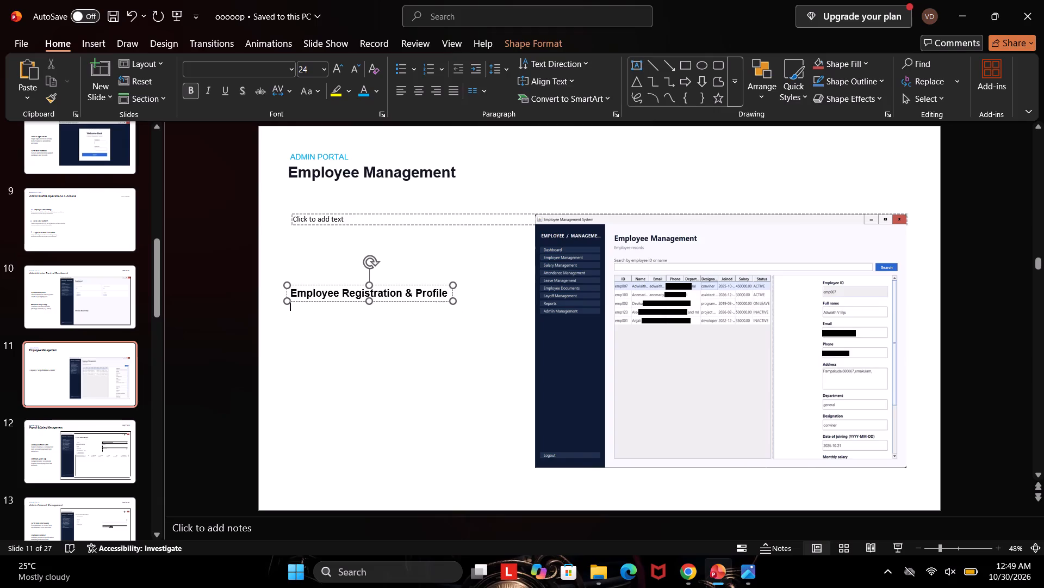
pyautogui.click(482, 306)
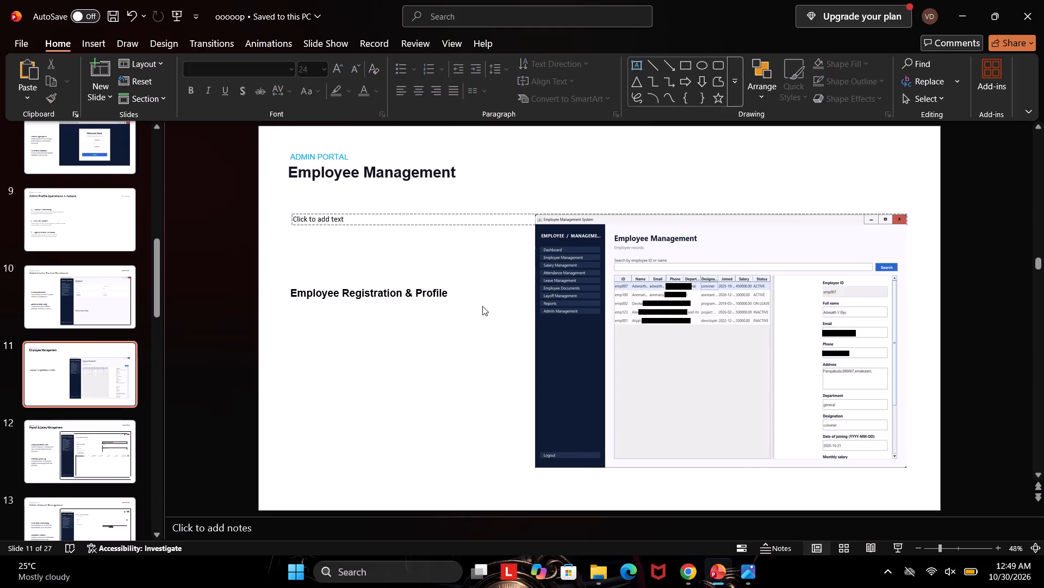
# Resize the emptied description box so it starts just below the Employee Registration & Profile heading and is slightly wider.
pyautogui.click(296, 308)
pyautogui.click(297, 316)
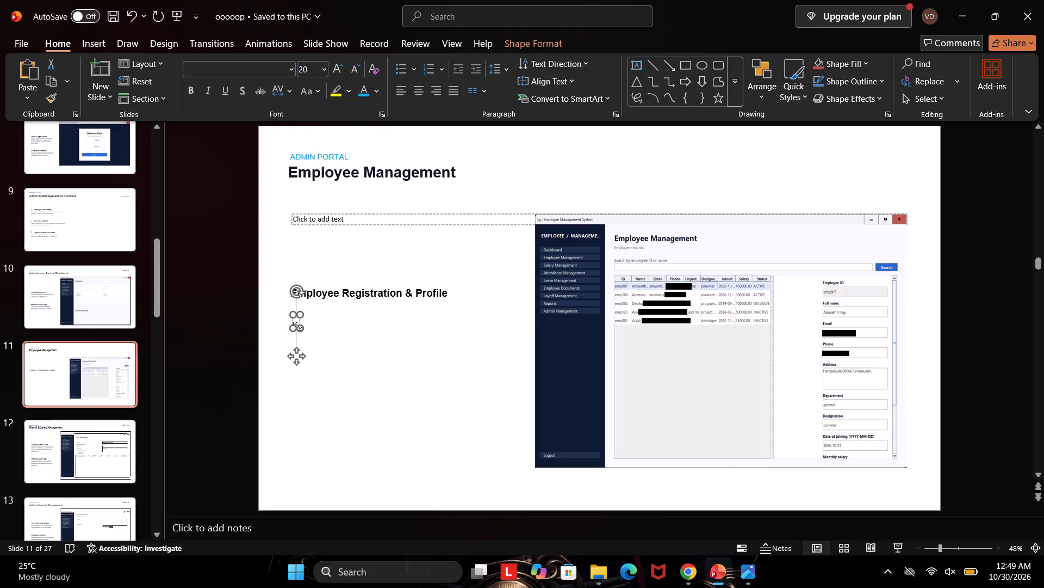
pyautogui.moveTo(296, 320); pyautogui.dragTo(294, 310)
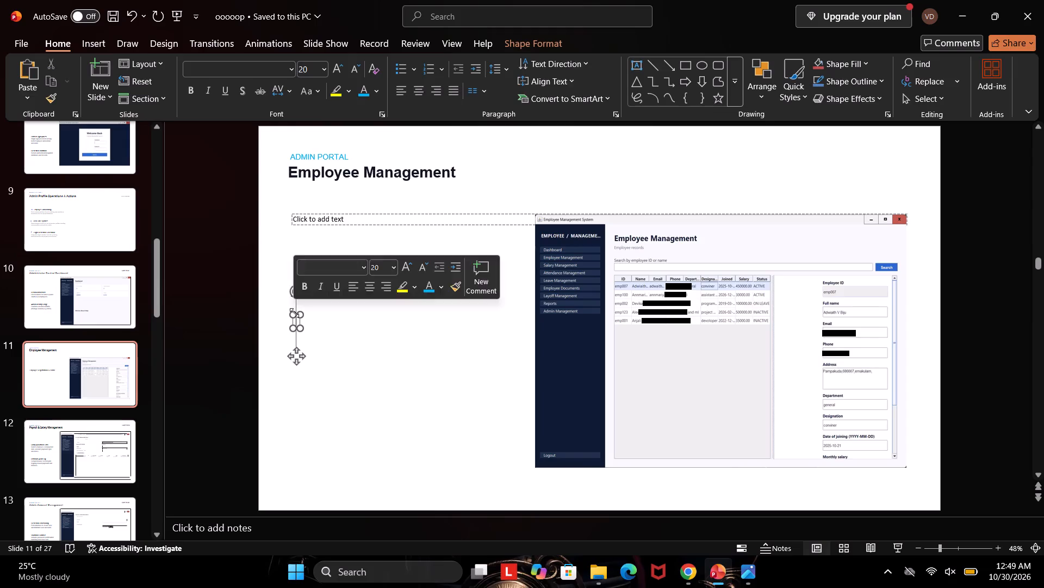
pyautogui.moveTo(291, 315); pyautogui.dragTo(291, 308)
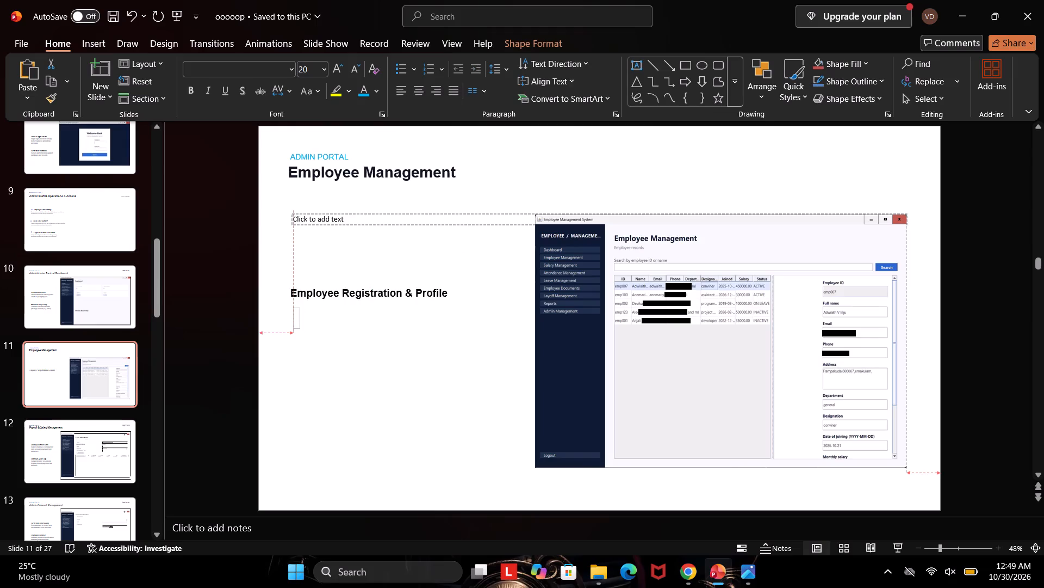
pyautogui.moveTo(291, 308); pyautogui.dragTo(291, 304)
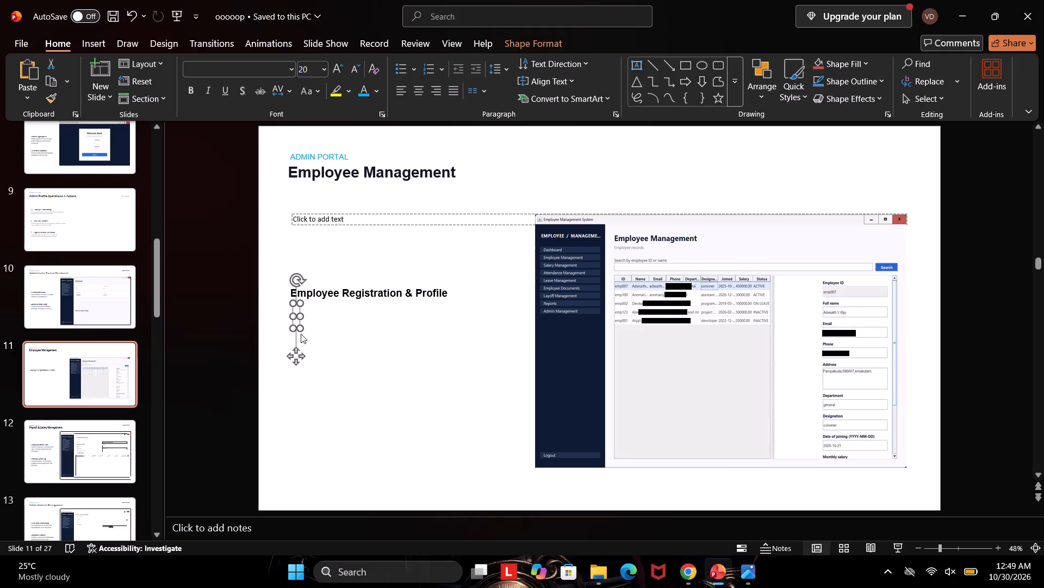
pyautogui.moveTo(300, 327); pyautogui.dragTo(298, 319)
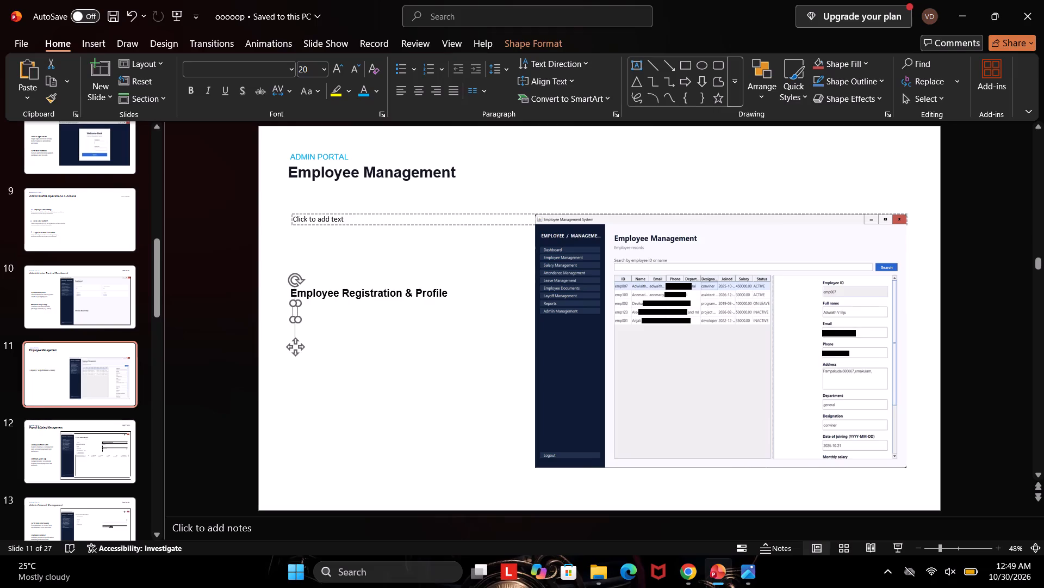
pyautogui.click(295, 309)
pyautogui.moveTo(299, 319); pyautogui.dragTo(302, 318)
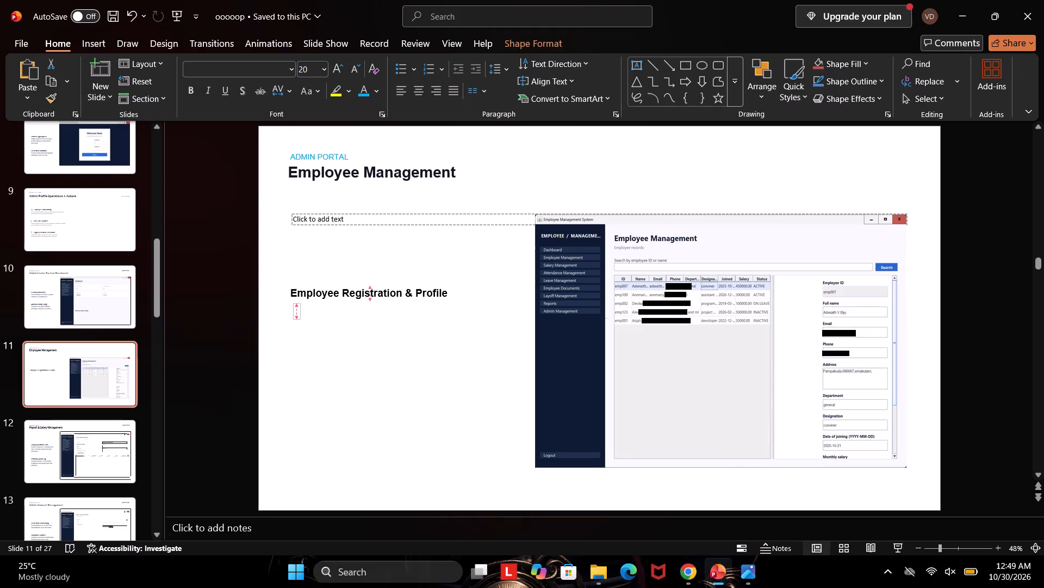
pyautogui.moveTo(302, 318); pyautogui.dragTo(306, 319)
pyautogui.click(298, 310)
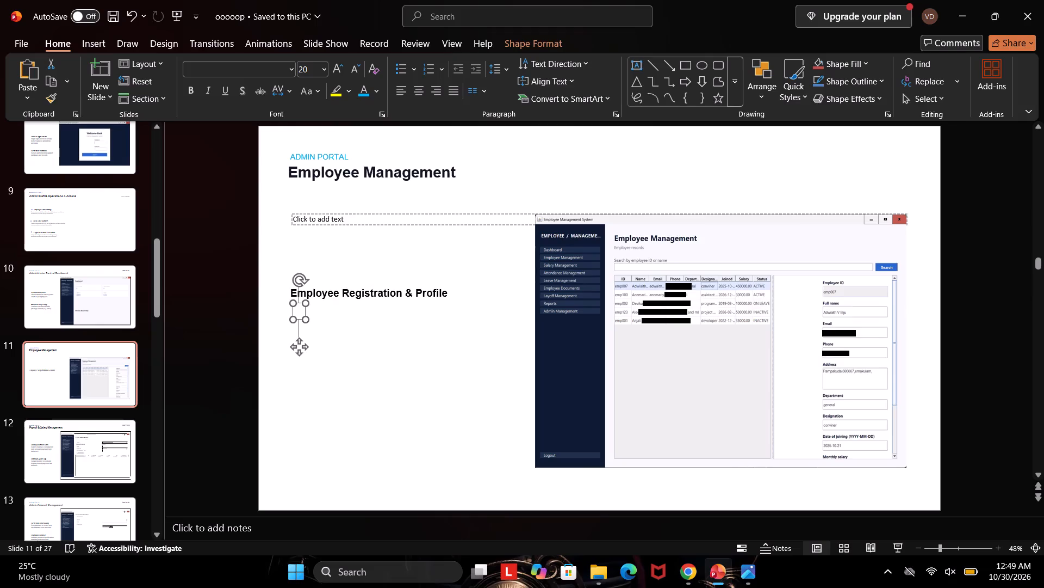
pyautogui.click(298, 310)
pyautogui.click(299, 315)
pyautogui.click(337, 354)
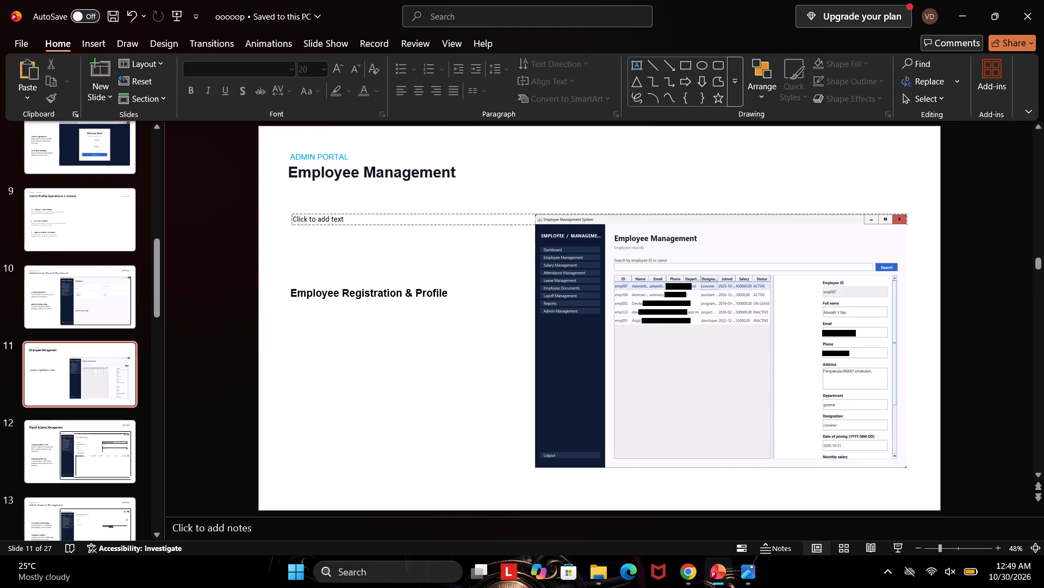
# Start the description again in the emptied box below the heading with the letter "A".
pyautogui.click(296, 310)
pyautogui.click(296, 308)
pyautogui.click(300, 313)
pyautogui.click(301, 313)
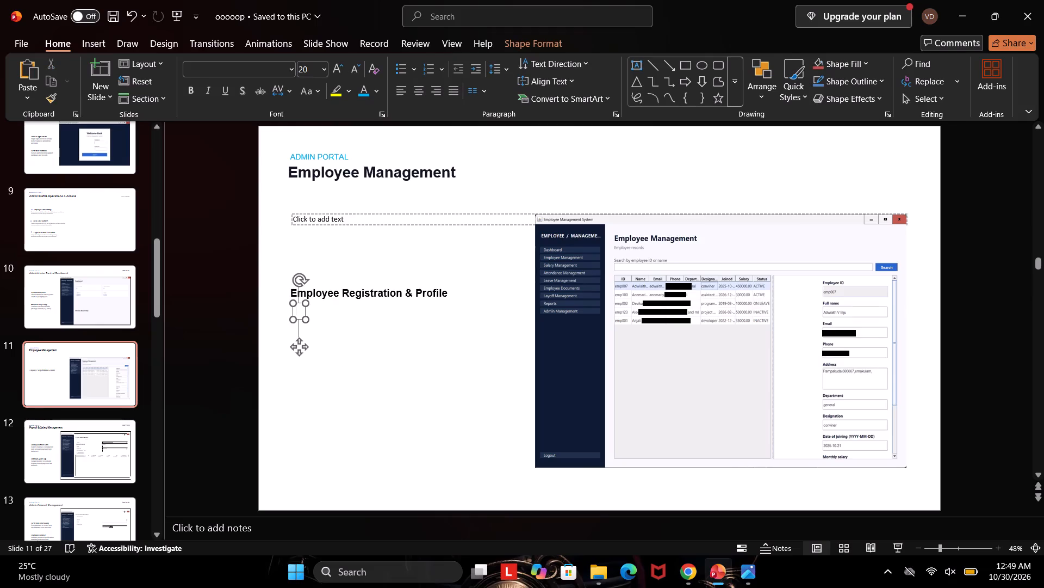
pyautogui.write('Add')
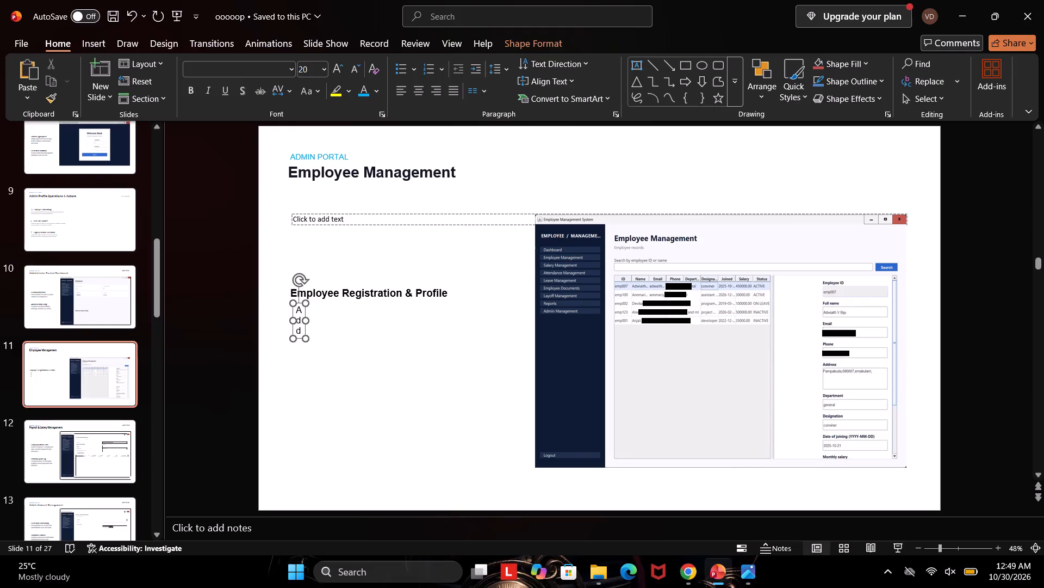
pyautogui.press('BackSpace')
pyautogui.press('BackSpace')
# Widen the description box to span from the heading's left edge nearly to the screenshot, and make it several lines tall.
pyautogui.moveTo(304, 305); pyautogui.dragTo(431, 310)
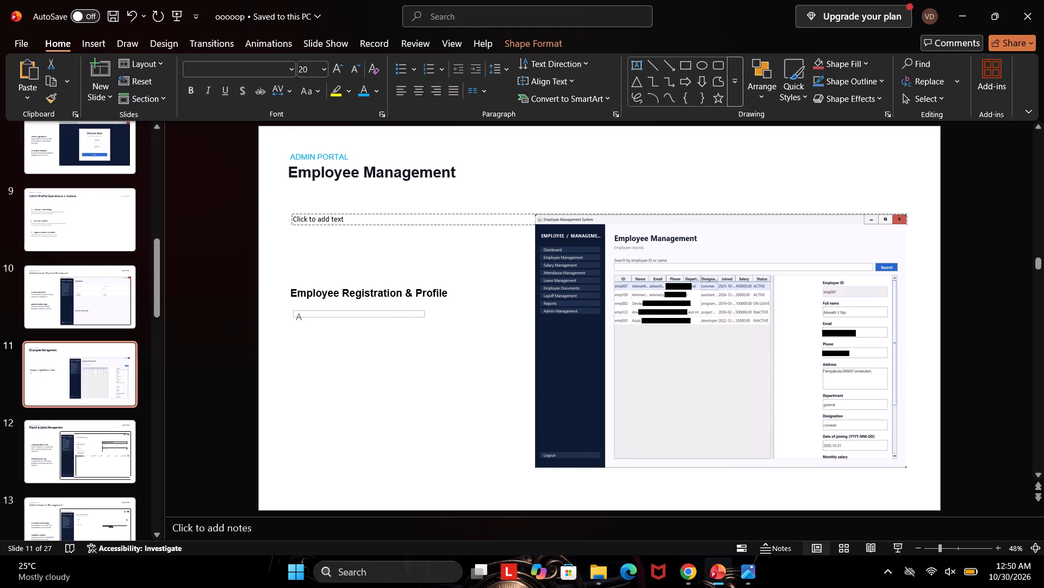
pyautogui.moveTo(431, 310); pyautogui.dragTo(486, 301)
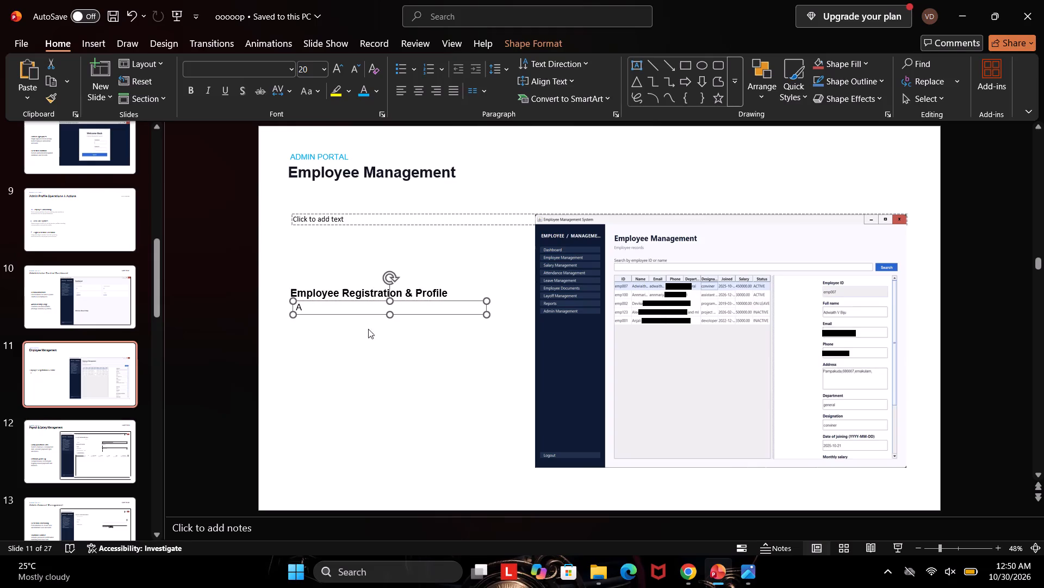
pyautogui.click(291, 303)
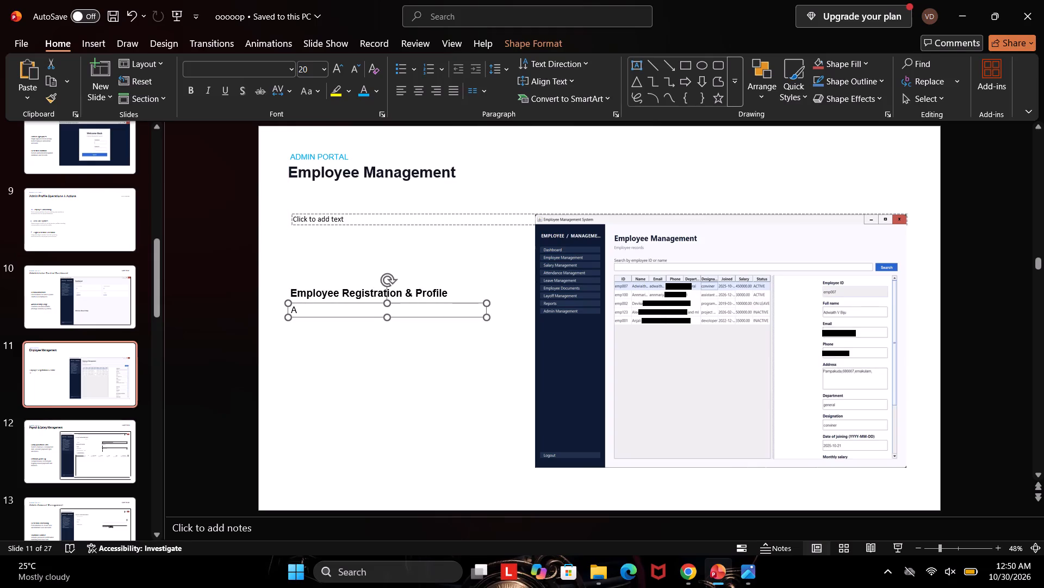
pyautogui.moveTo(386, 317); pyautogui.dragTo(393, 368)
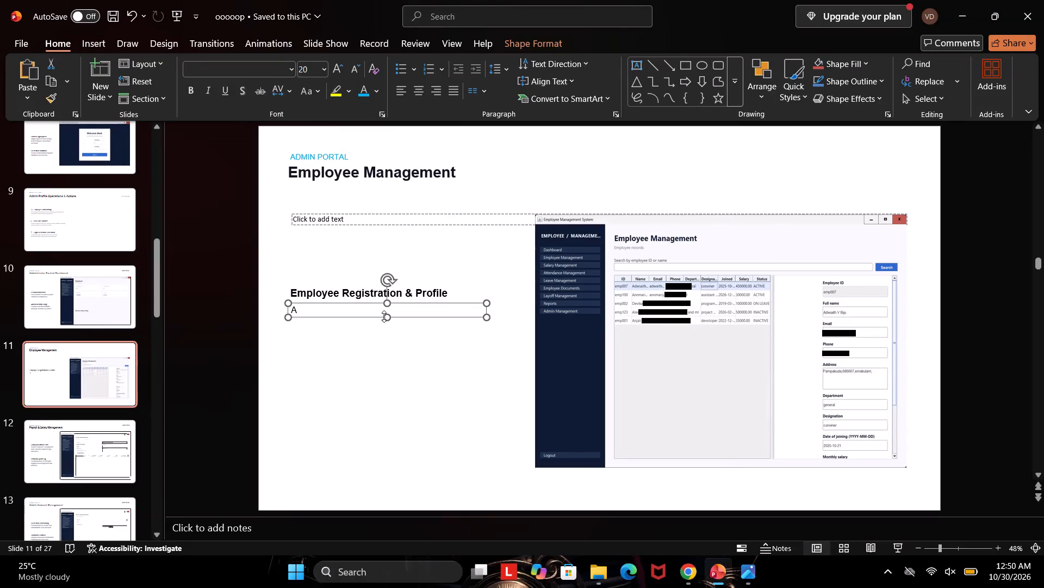
pyautogui.moveTo(386, 315); pyautogui.dragTo(391, 354)
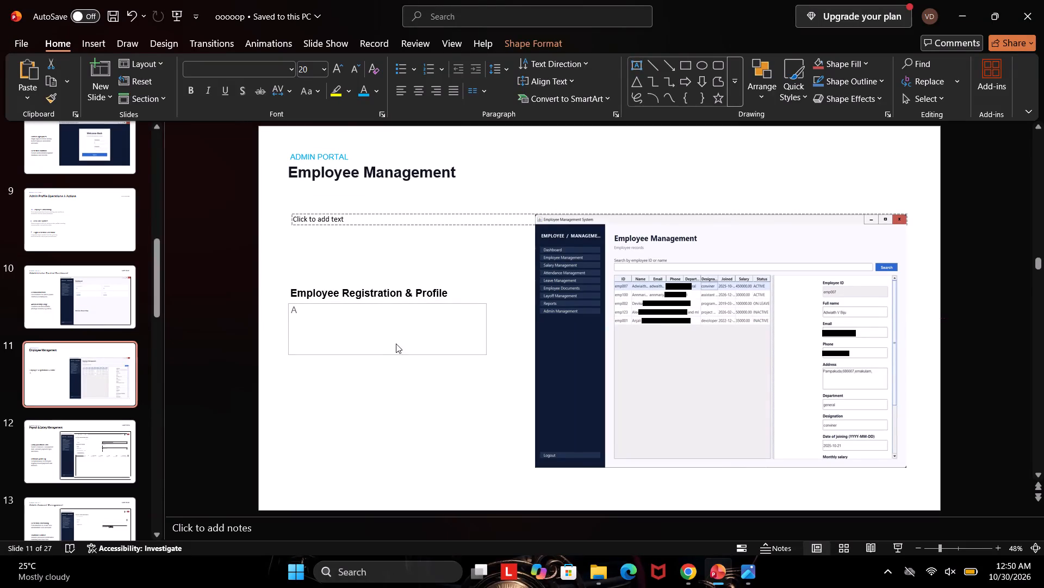
pyautogui.moveTo(486, 316); pyautogui.dragTo(494, 354)
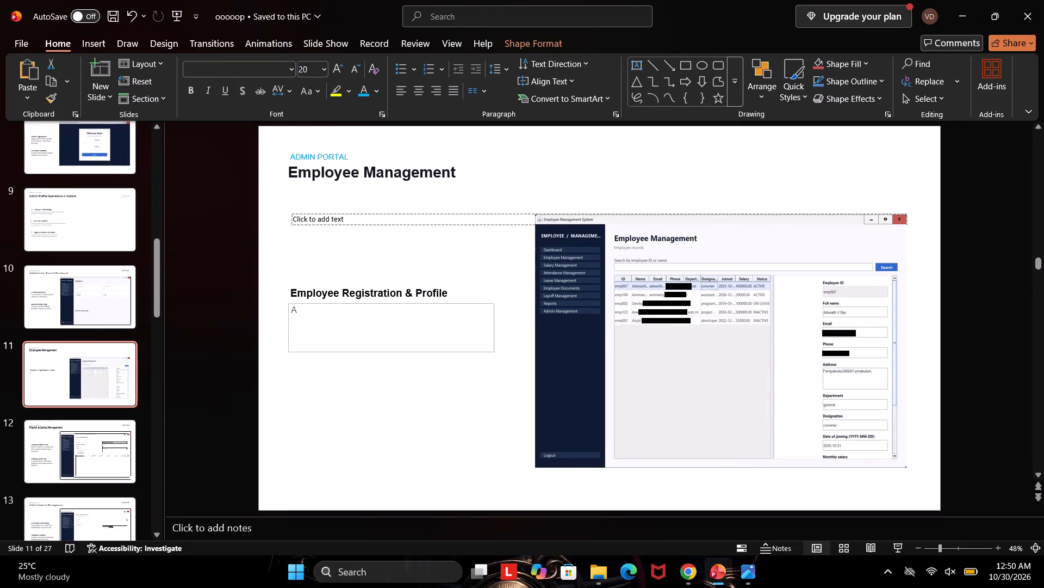
# Widen the description box under the Employee Registration & Profile heading slightly further toward the screenshot.
pyautogui.moveTo(494, 354); pyautogui.dragTo(496, 378)
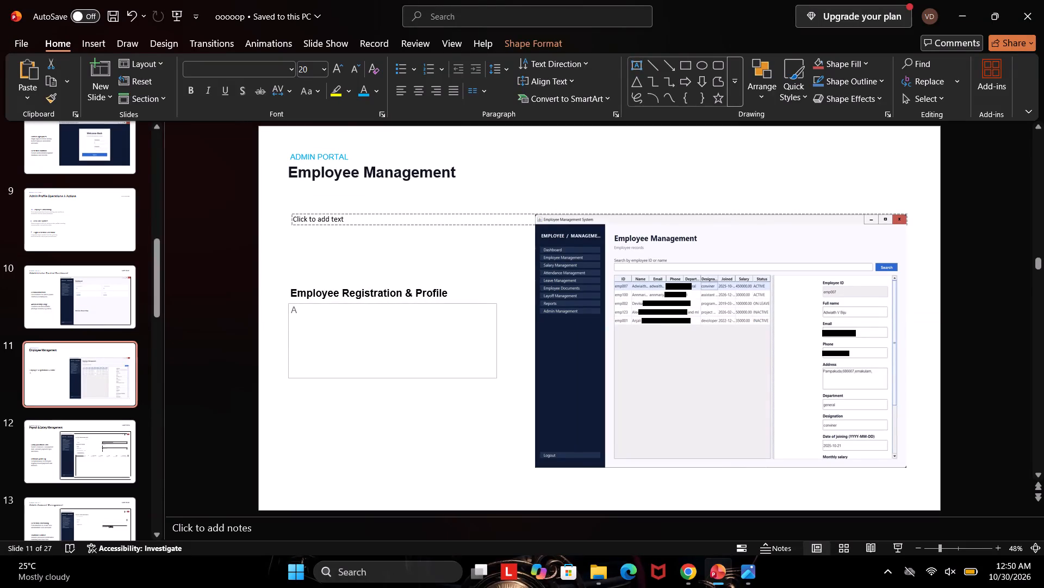
pyautogui.moveTo(496, 378); pyautogui.dragTo(496, 385)
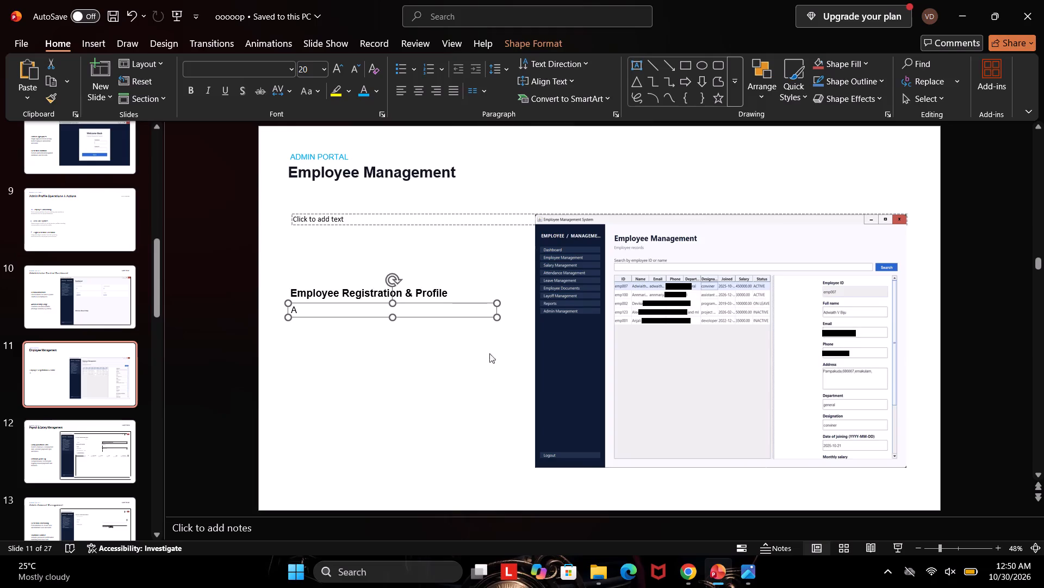
pyautogui.moveTo(497, 318); pyautogui.dragTo(505, 387)
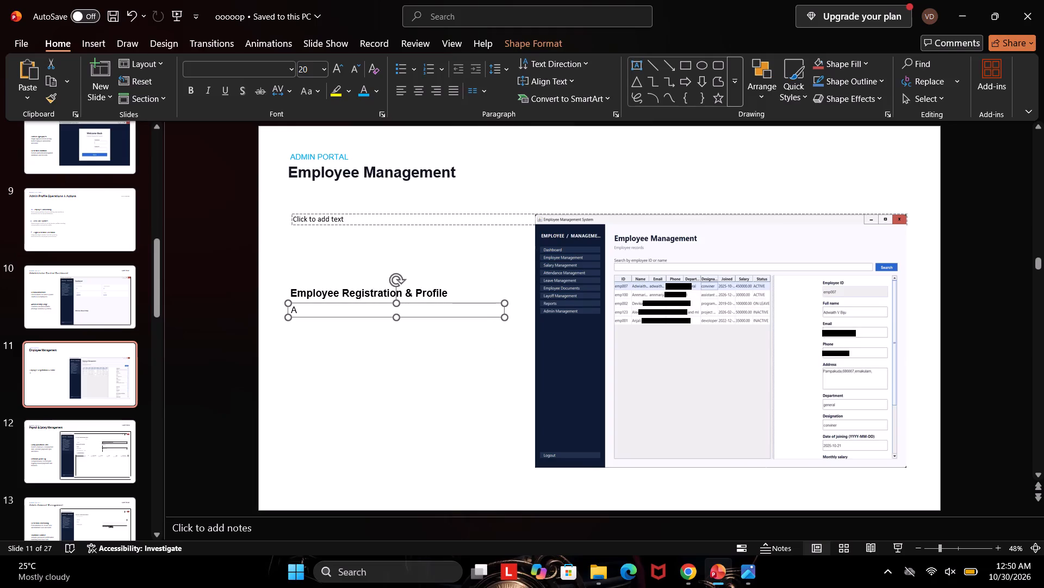
# Continue the description after "A" so it reads "Add new employees and manage their personal details,contact information, and positions.".
pyautogui.click(309, 311)
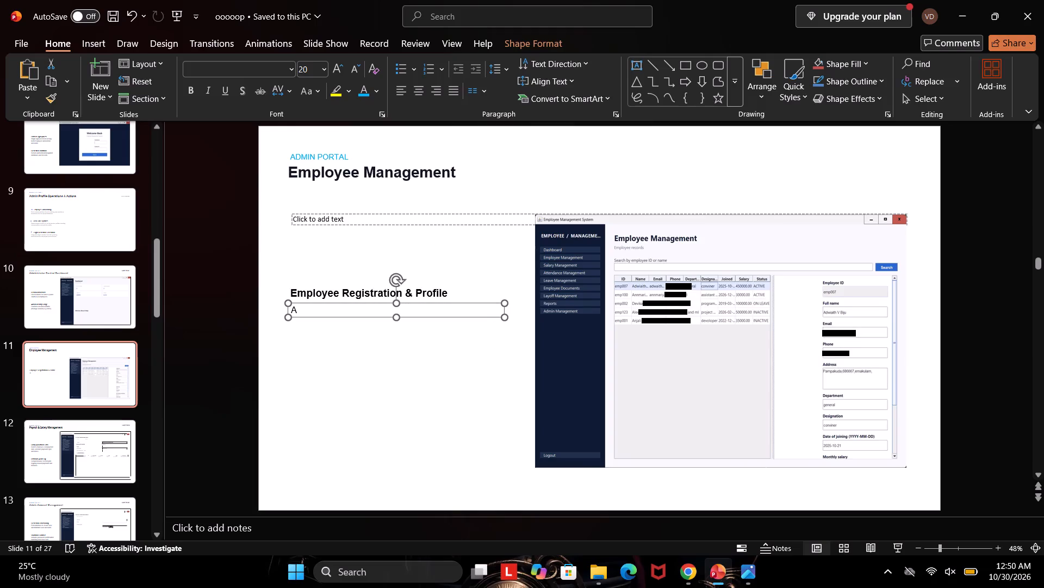
pyautogui.click(300, 310)
pyautogui.click(301, 310)
pyautogui.click(318, 314)
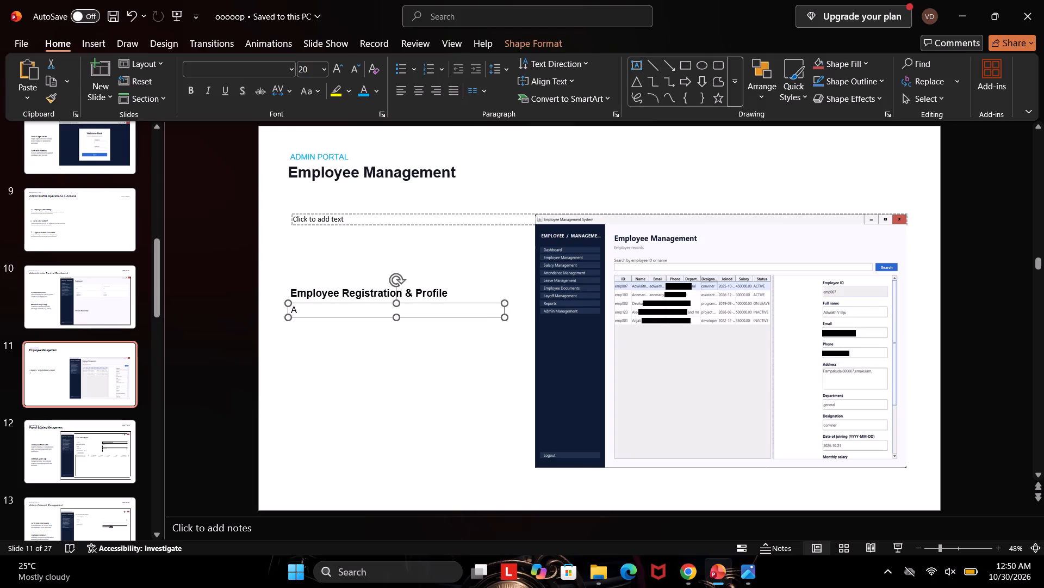
pyautogui.rightClick(319, 309)
pyautogui.click(301, 310)
pyautogui.click(301, 310)
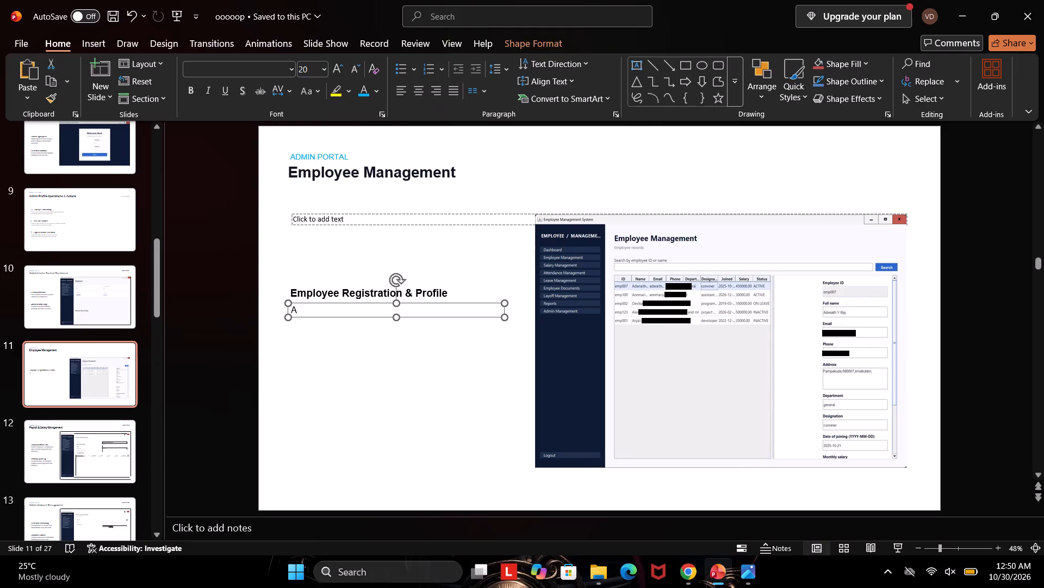
pyautogui.click(294, 309)
pyautogui.write('dd new employee')
pyautogui.write('s and')
pyautogui.press('space')
pyautogui.write('manage their')
pyautogui.press('space')
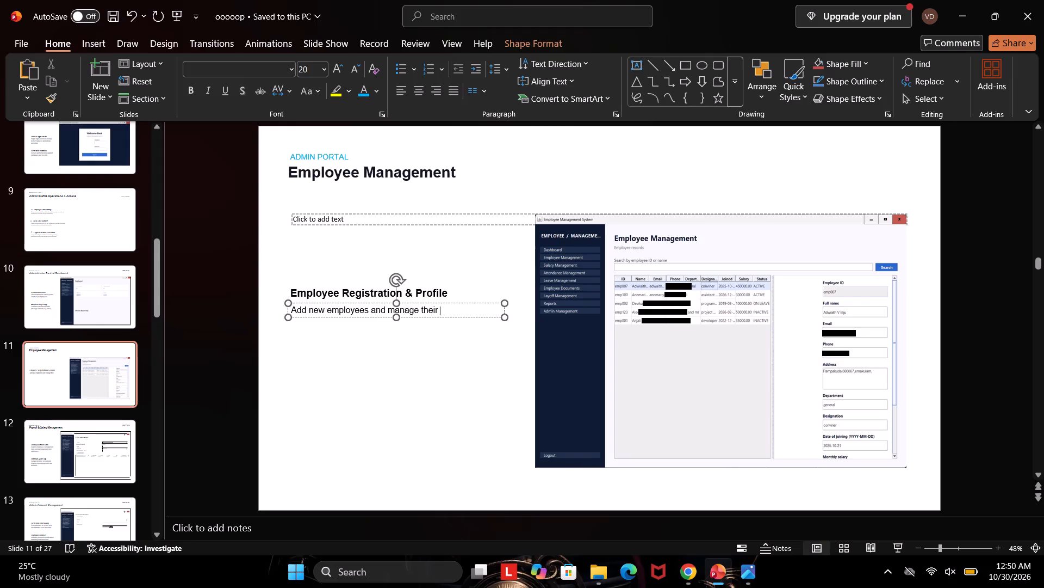
pyautogui.press('p')
pyautogui.write('erson')
pyautogui.write('al details')
pyautogui.press(',')
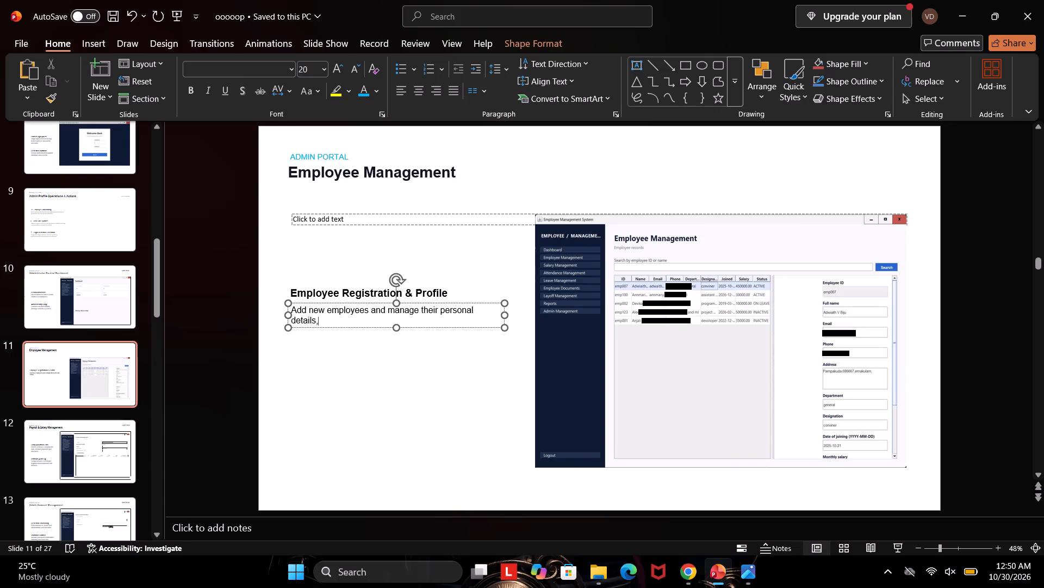
pyautogui.write('contact')
pyautogui.press('space')
pyautogui.write('information')
pyautogui.write(', and')
pyautogui.press('space')
pyautogui.write('positions')
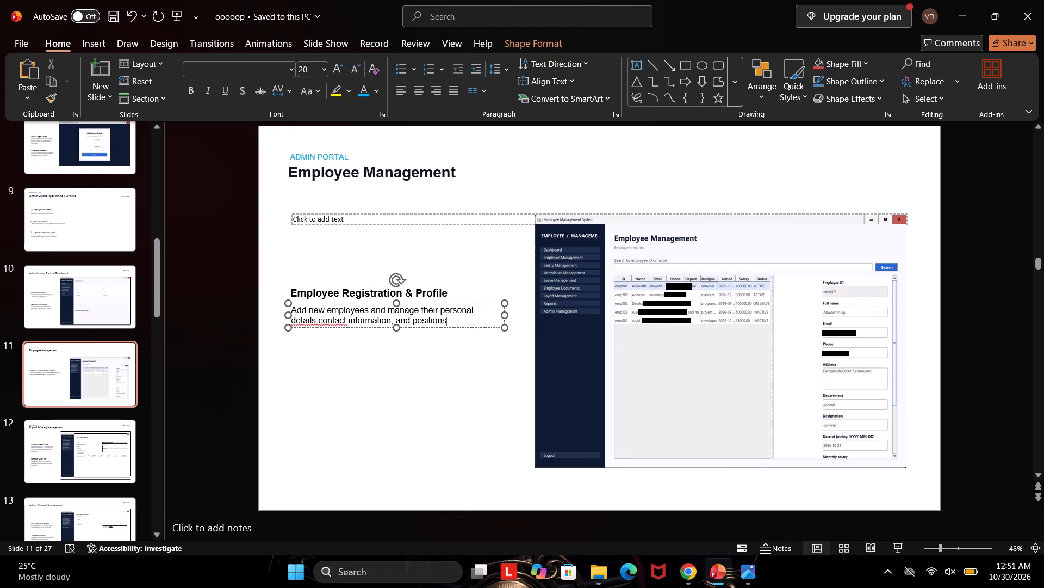
pyautogui.press('.')
pyautogui.click(84, 283)
pyautogui.click(88, 393)
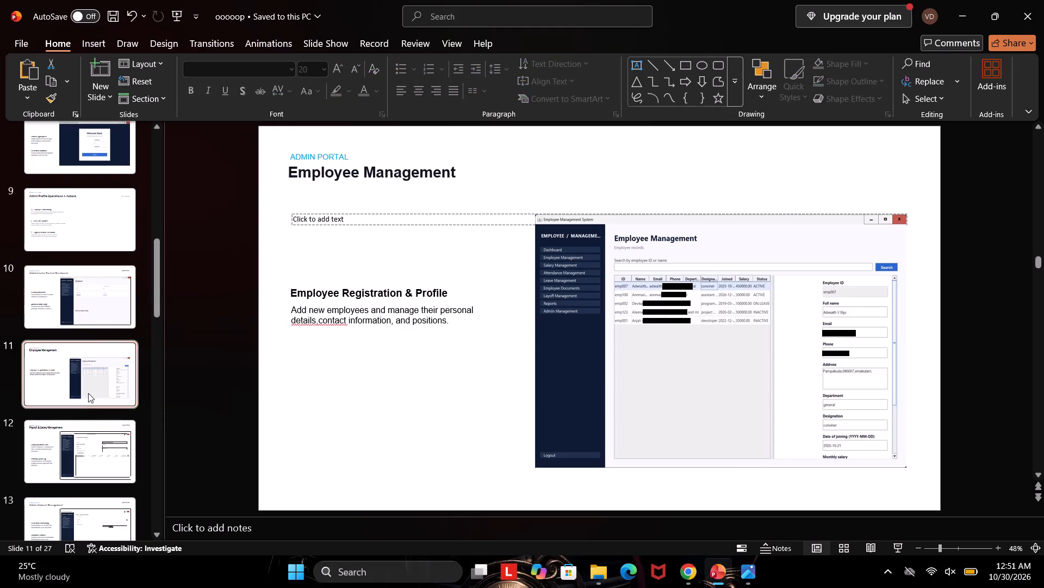
# Set the font of the description text below the Employee Registration & Profile heading to Arial.
pyautogui.click(290, 305)
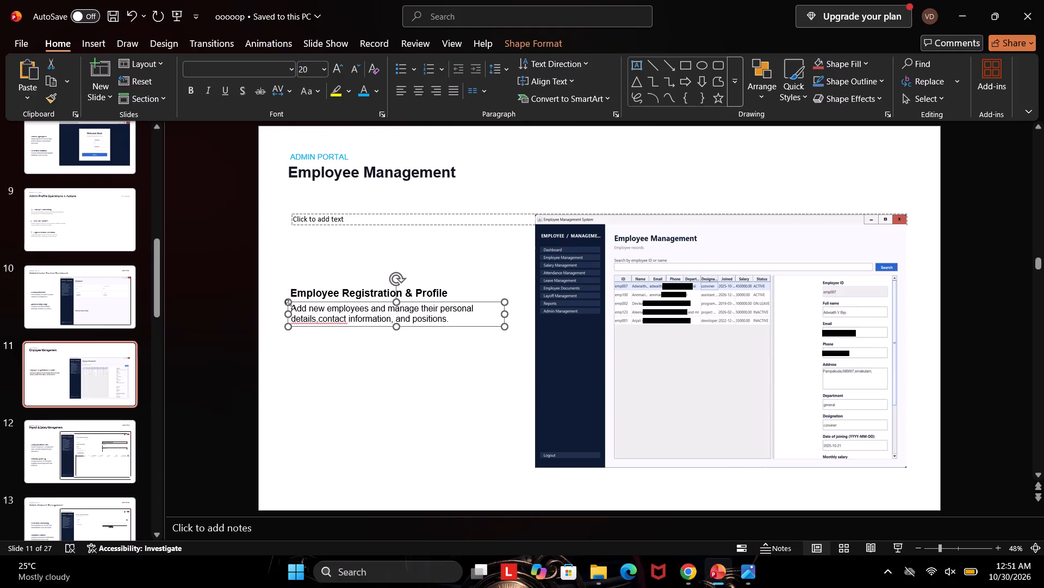
pyautogui.moveTo(293, 308); pyautogui.dragTo(319, 313)
pyautogui.moveTo(319, 313); pyautogui.dragTo(436, 318)
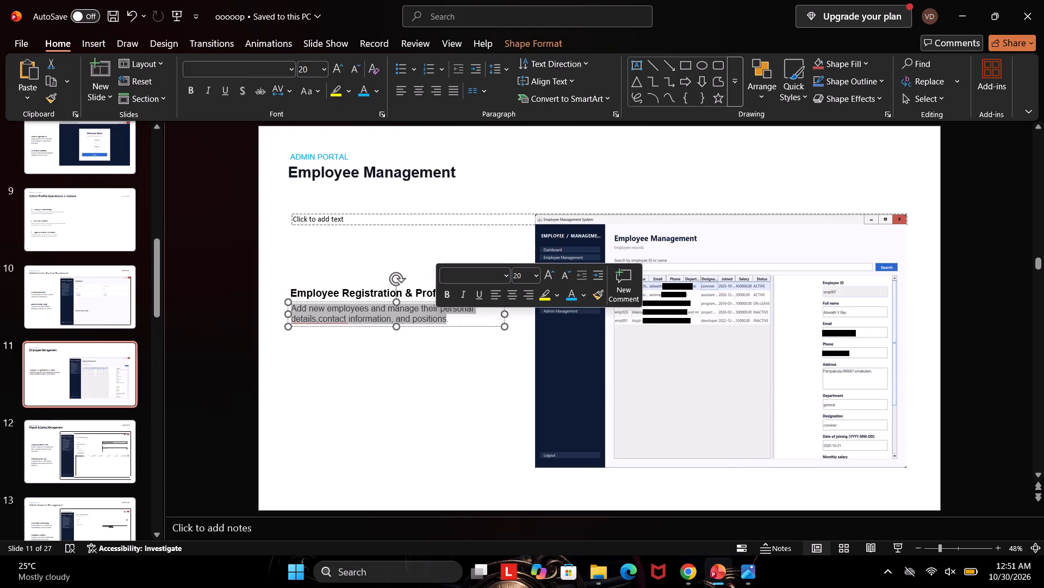
pyautogui.click(508, 278)
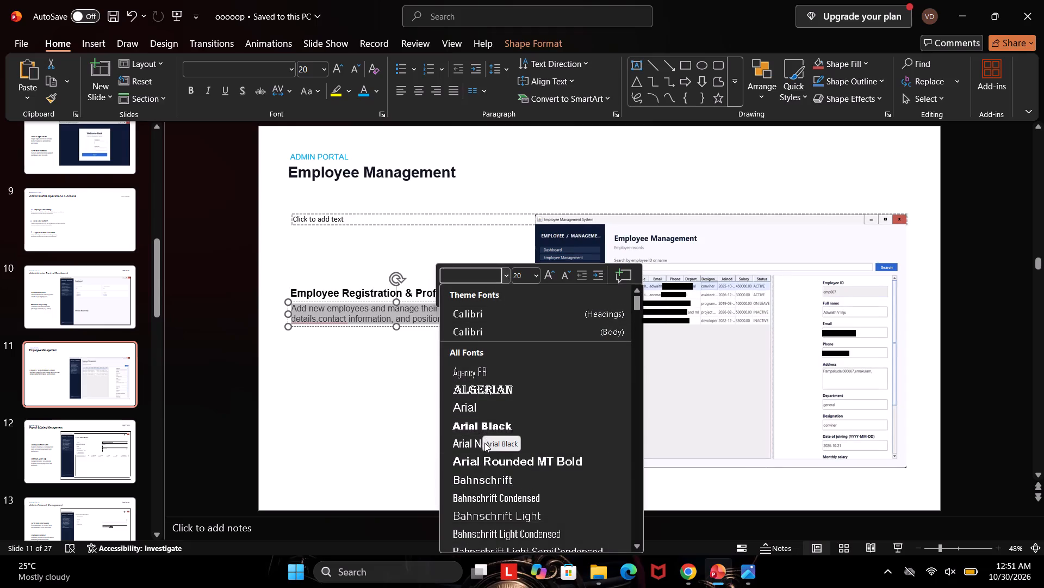
pyautogui.click(480, 407)
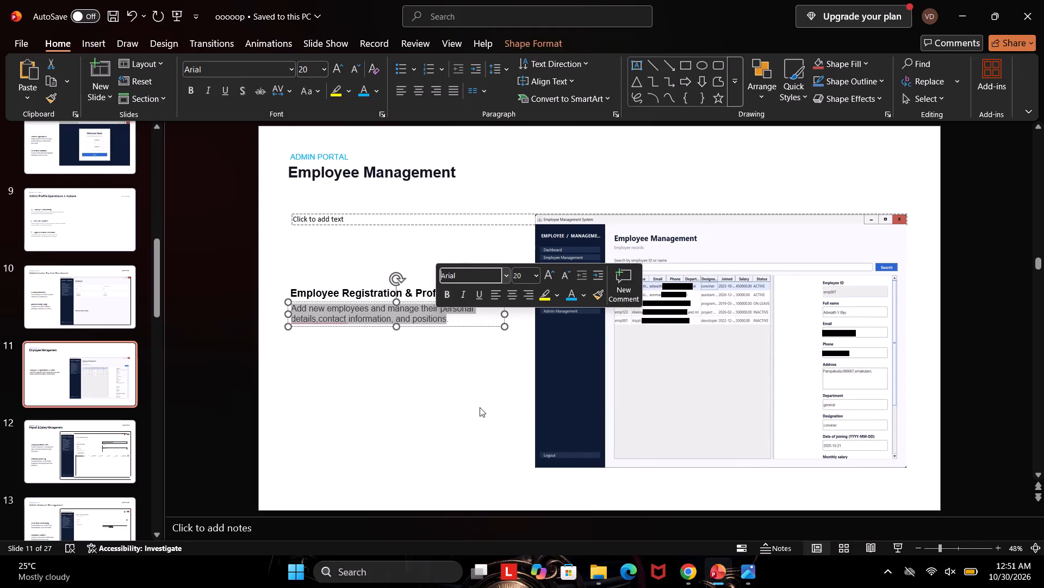
pyautogui.click(489, 365)
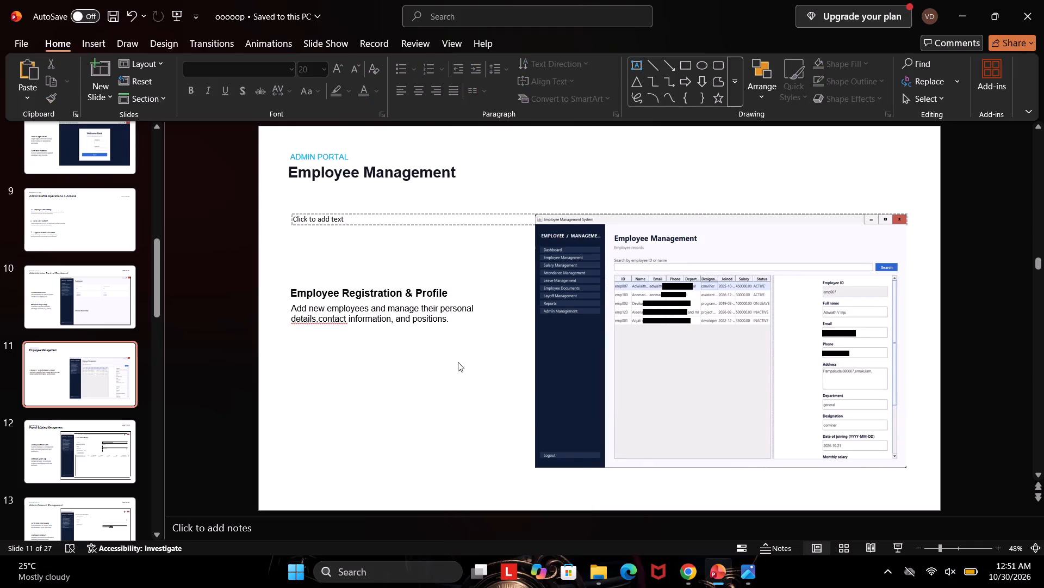
# Delete the empty "Click to add text" placeholder above the Employee Registration & Profile heading.
pyautogui.click(518, 156)
pyautogui.click(480, 223)
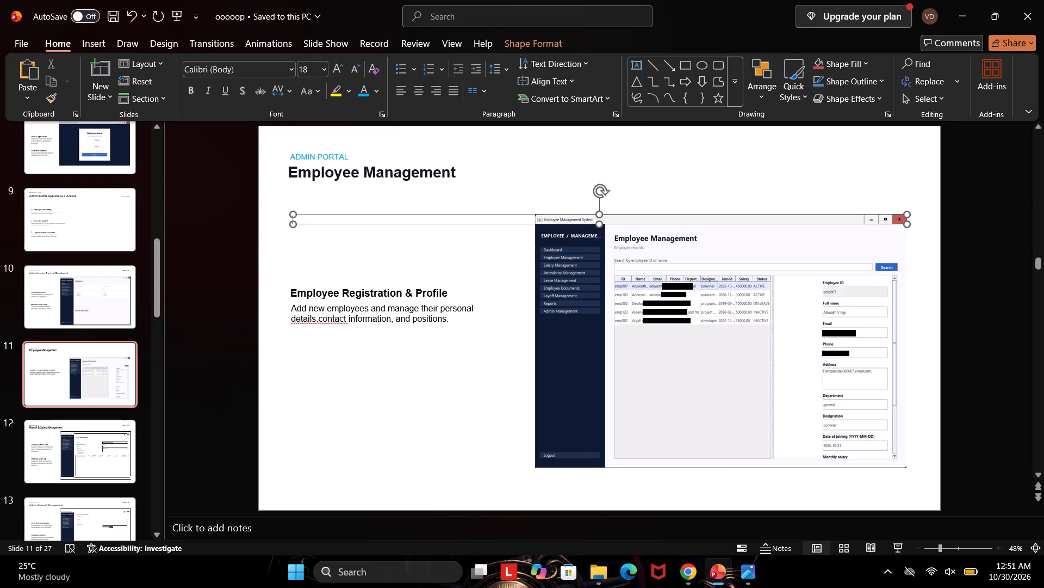
pyautogui.rightClick(480, 223)
pyautogui.click(508, 214)
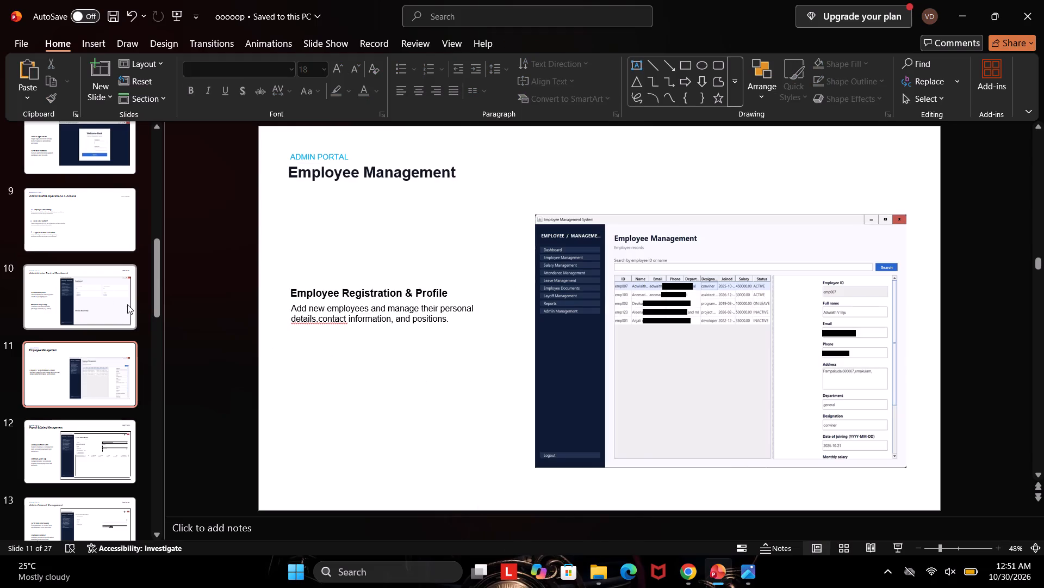
# Compare the layout and order of the admin slides from Admin Profile Operations & Actions through Admin Account Management.
pyautogui.click(101, 289)
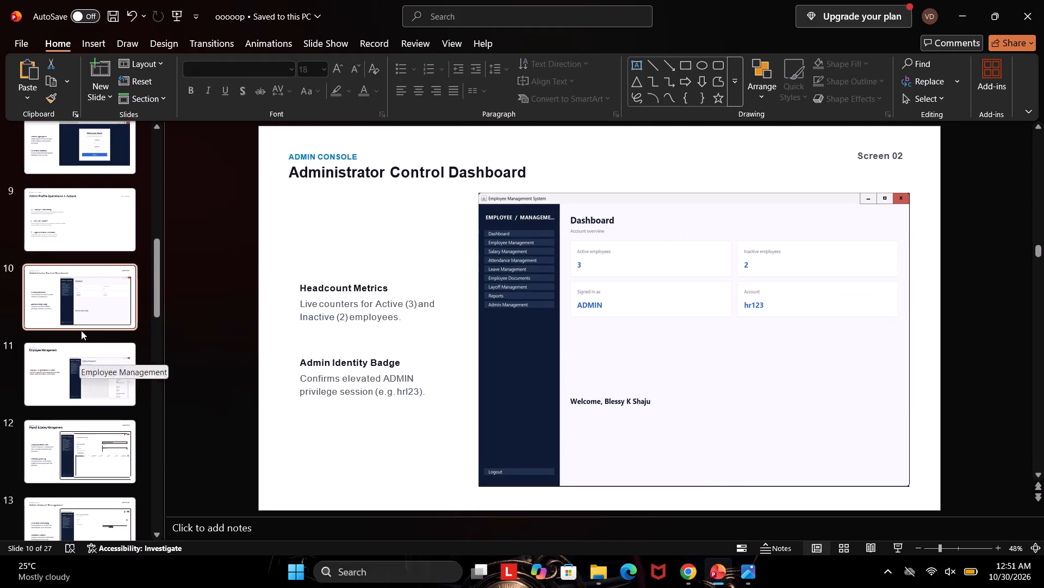
pyautogui.click(57, 242)
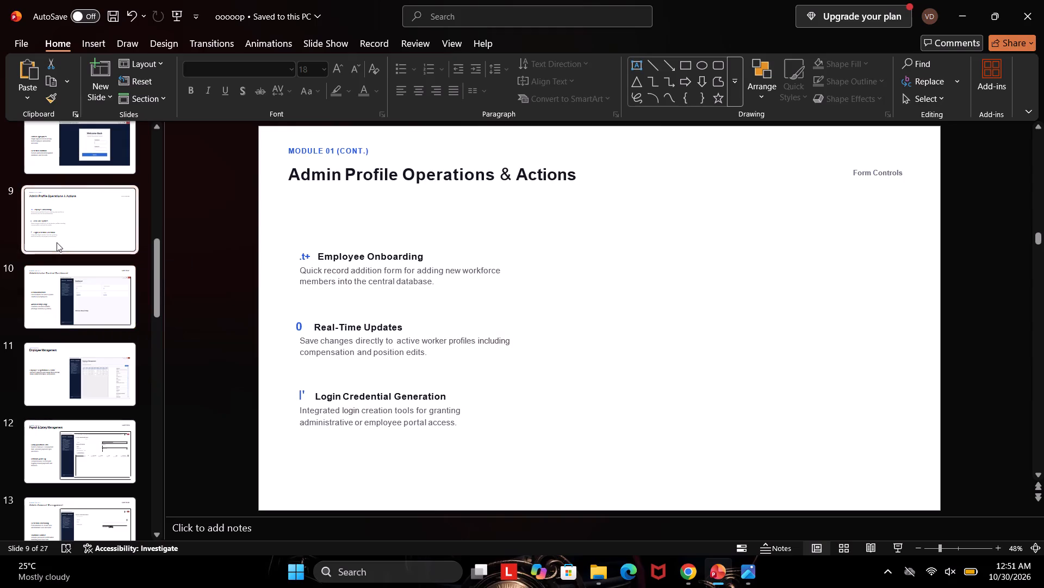
pyautogui.click(92, 292)
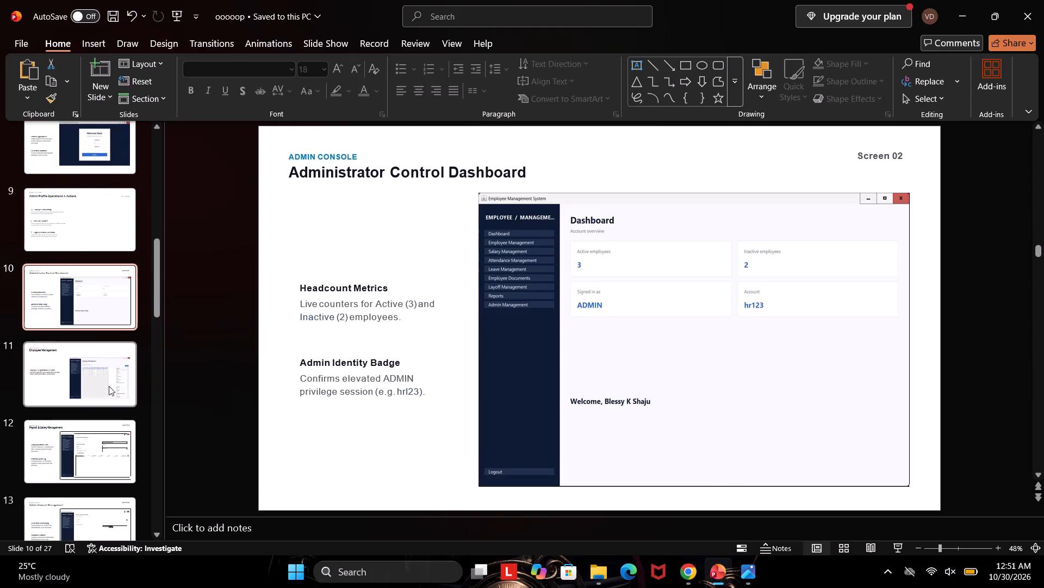
pyautogui.click(100, 440)
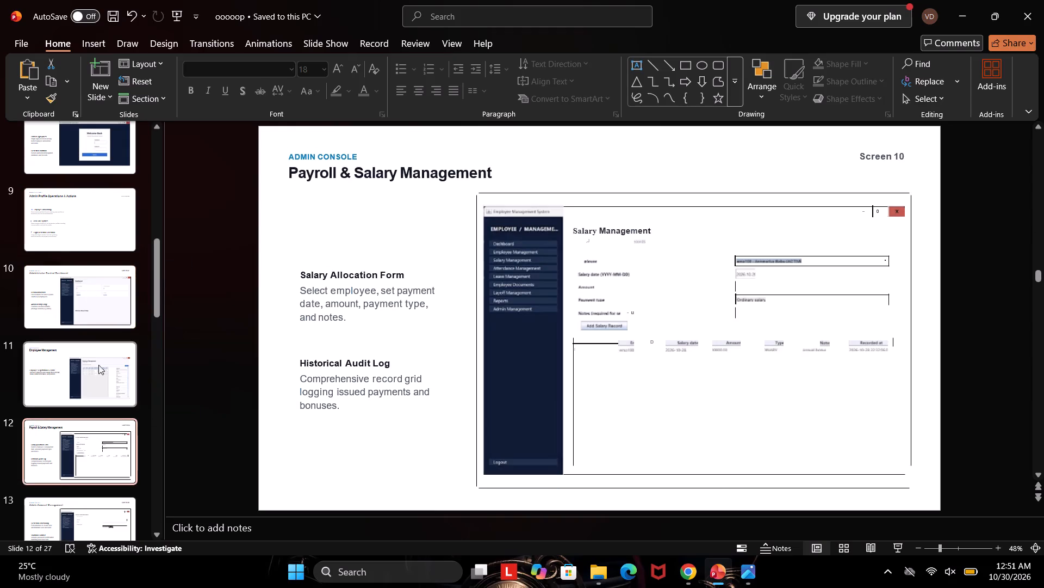
pyautogui.click(51, 214)
pyautogui.scroll(-2, 337, 250)
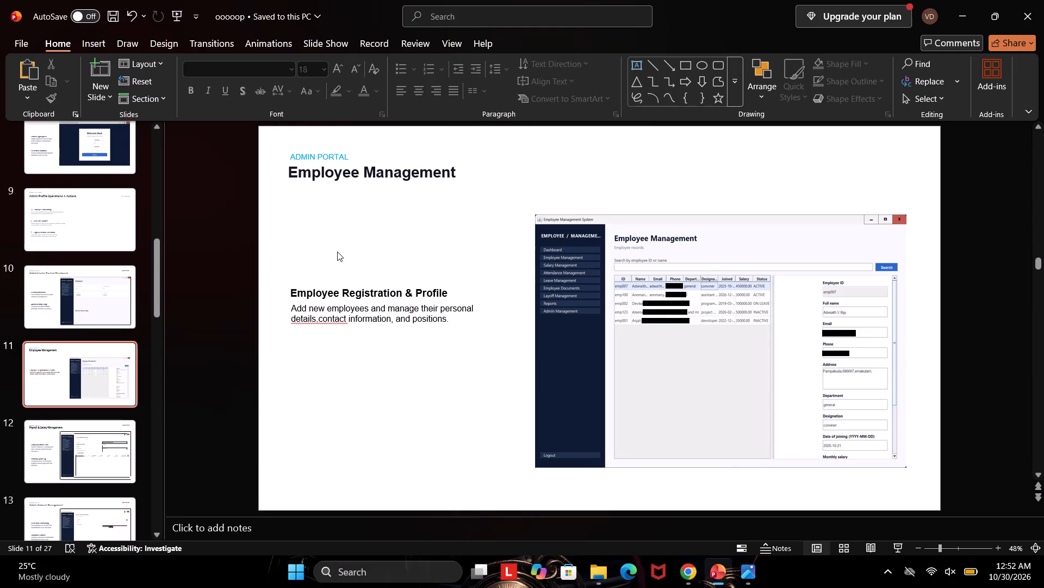
pyautogui.scroll(-1, 377, 244)
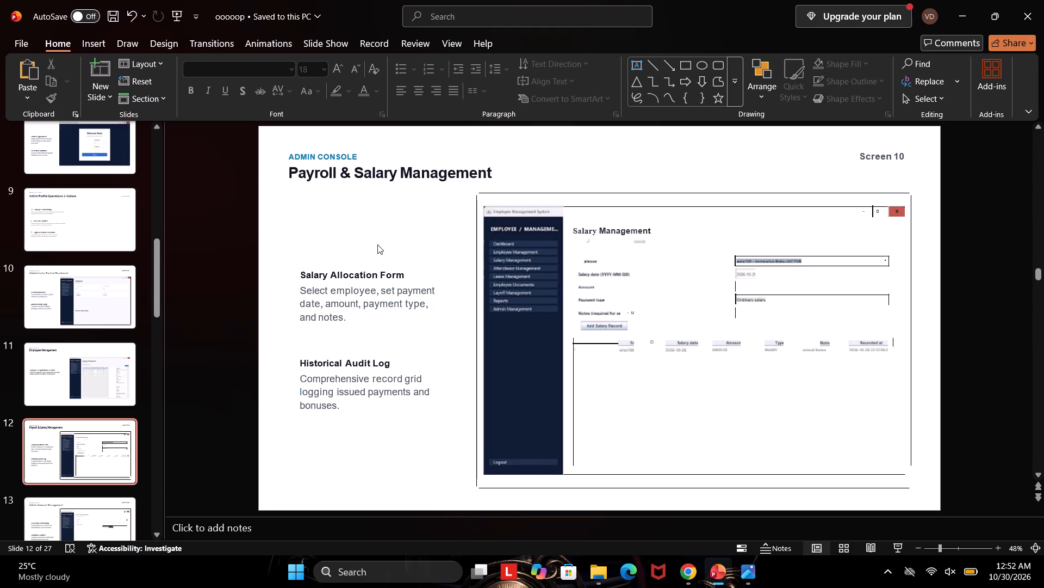
pyautogui.scroll(-1, 377, 244)
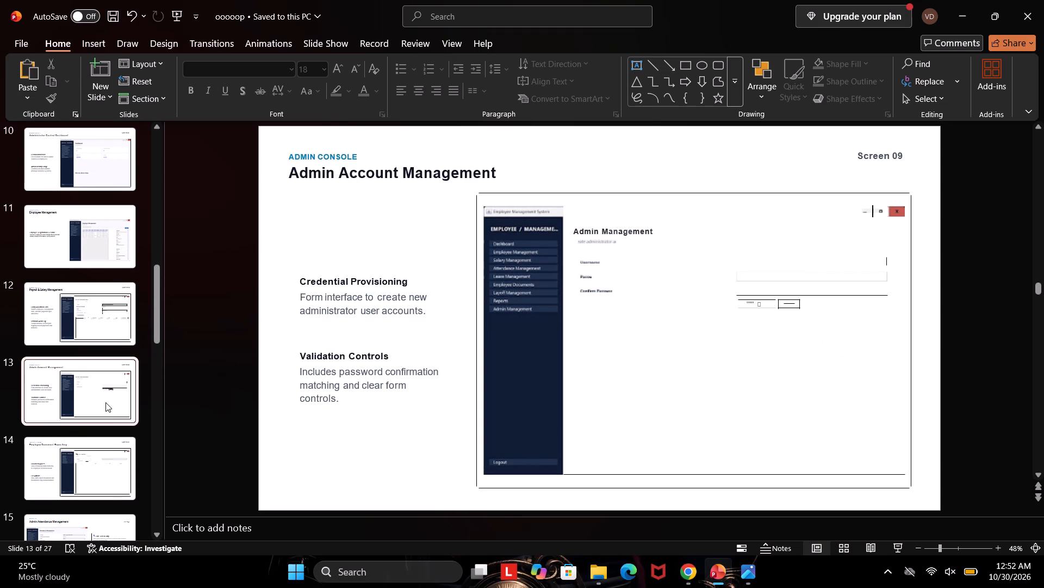
# Move the Admin Account Management slide directly after Employee Management, ahead of Payroll & Salary Management.
pyautogui.moveTo(105, 402); pyautogui.dragTo(102, 108)
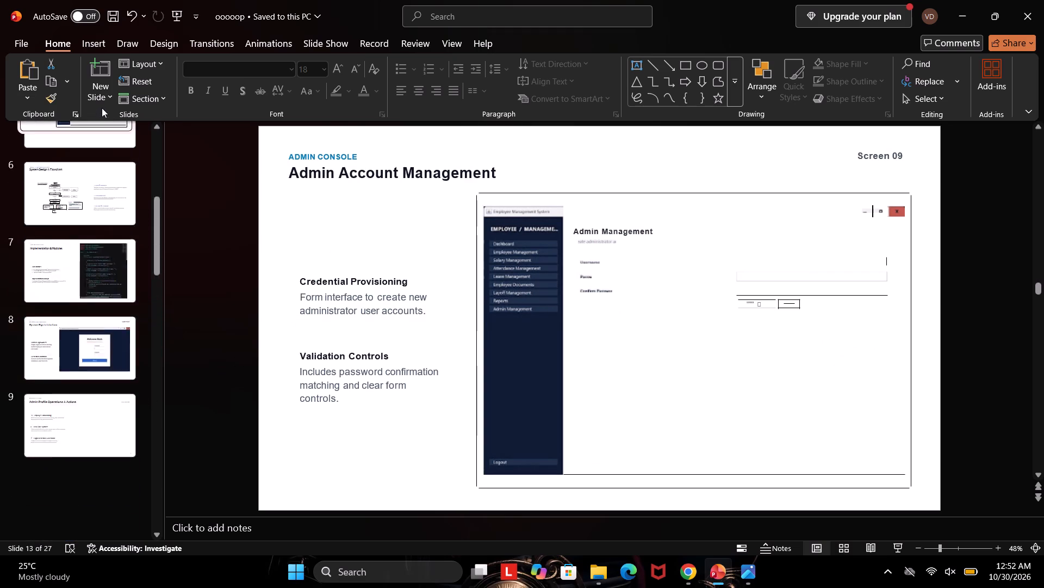
pyautogui.moveTo(102, 108); pyautogui.dragTo(110, 296)
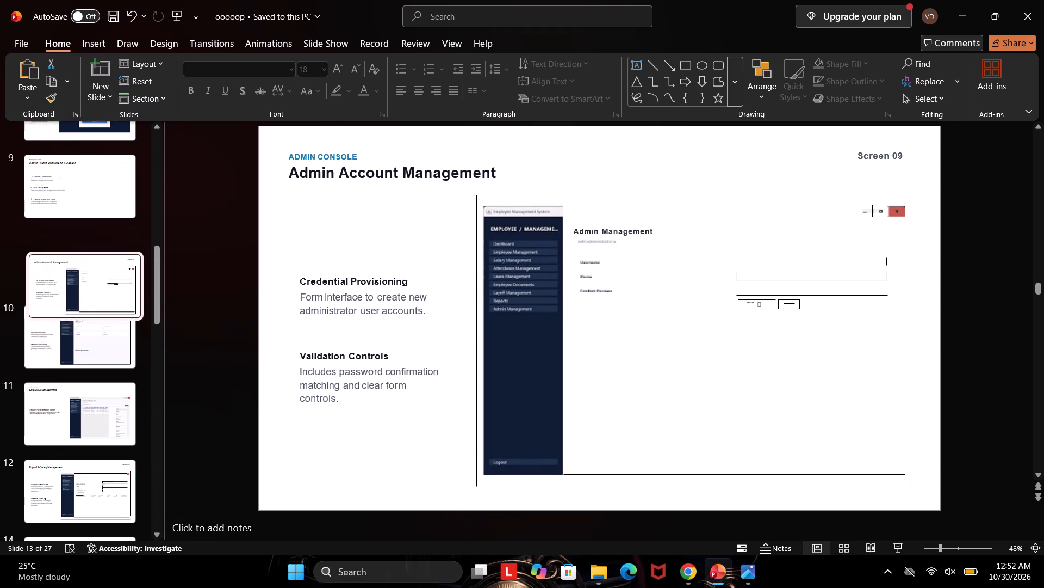
pyautogui.moveTo(110, 296); pyautogui.dragTo(108, 424)
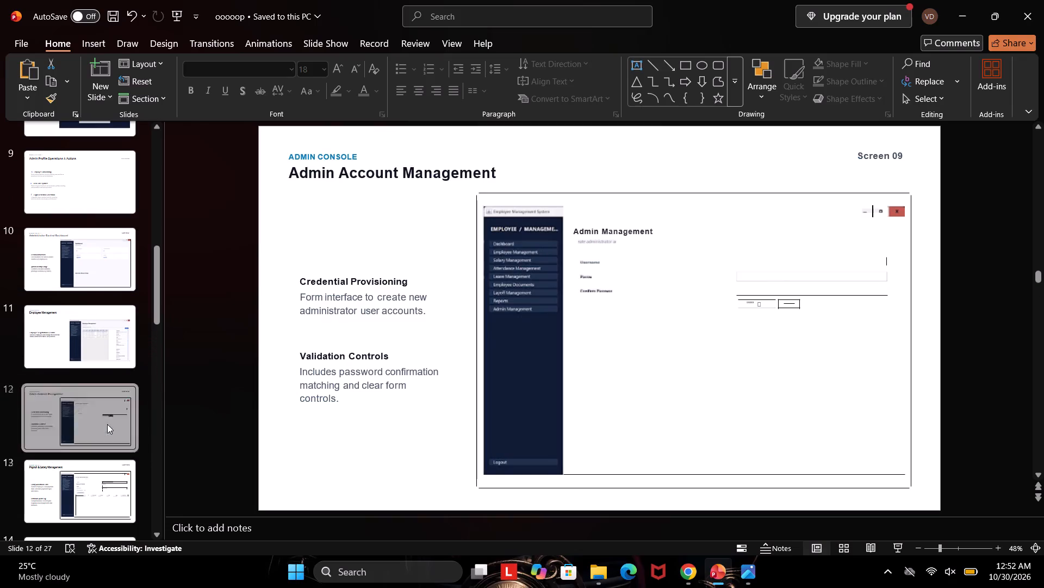
# Review the new slide order from Employee Management through Employee Document Repository, and return to the Employee Management slide.
pyautogui.click(95, 323)
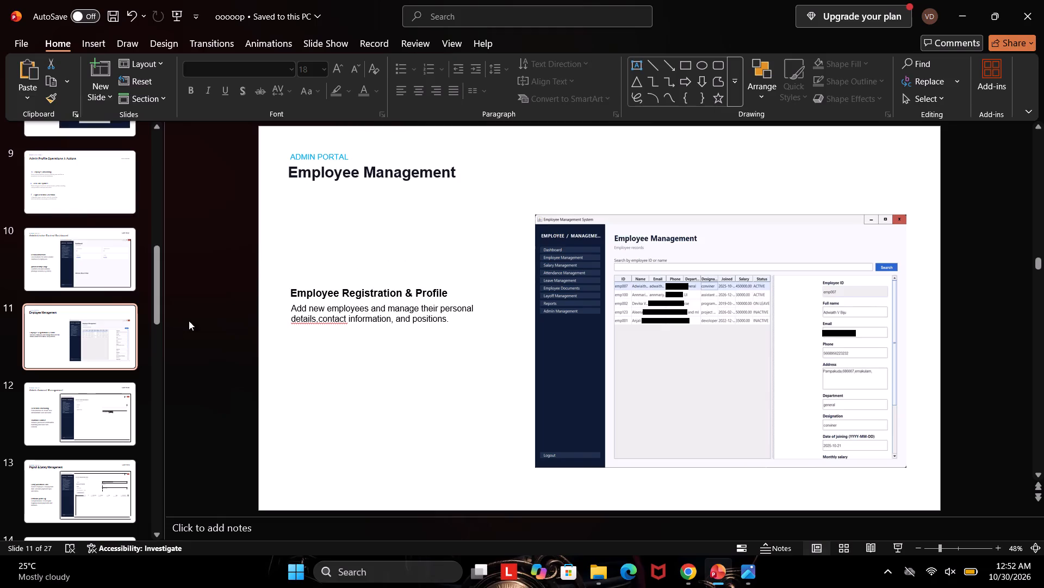
pyautogui.scroll(-1, 327, 279)
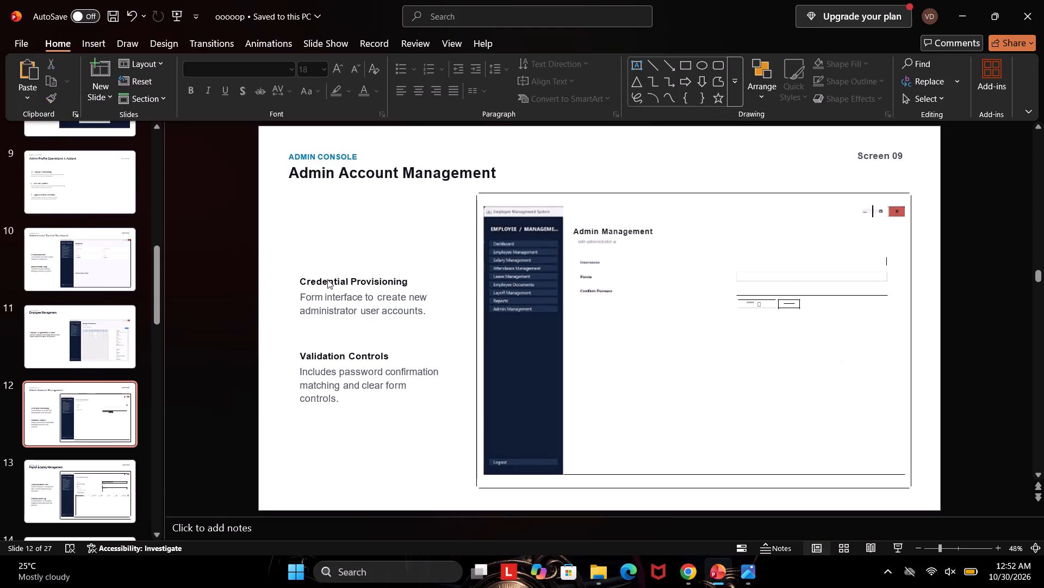
pyautogui.scroll(-2, 327, 279)
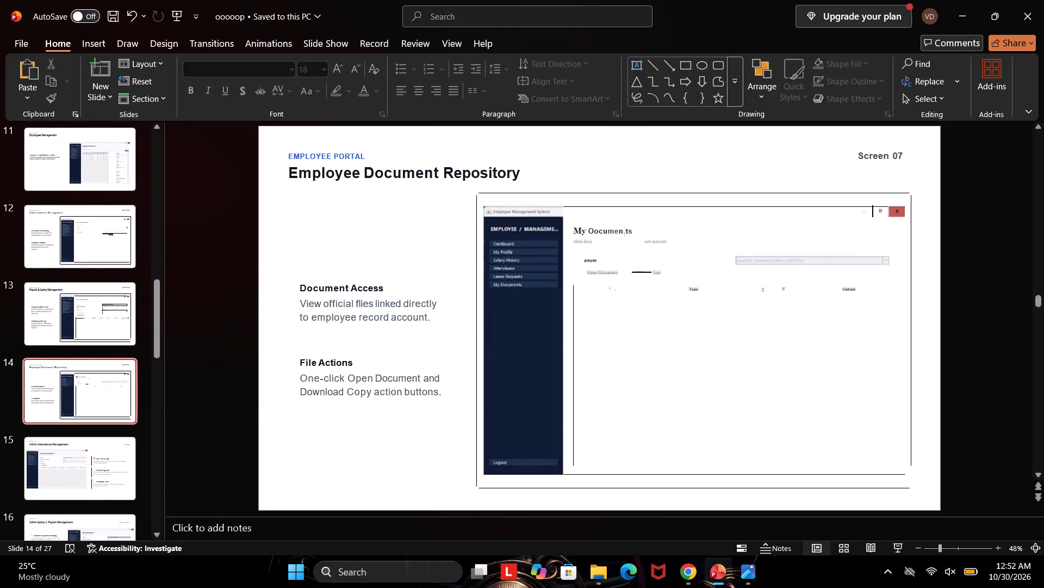
pyautogui.scroll(1, 327, 279)
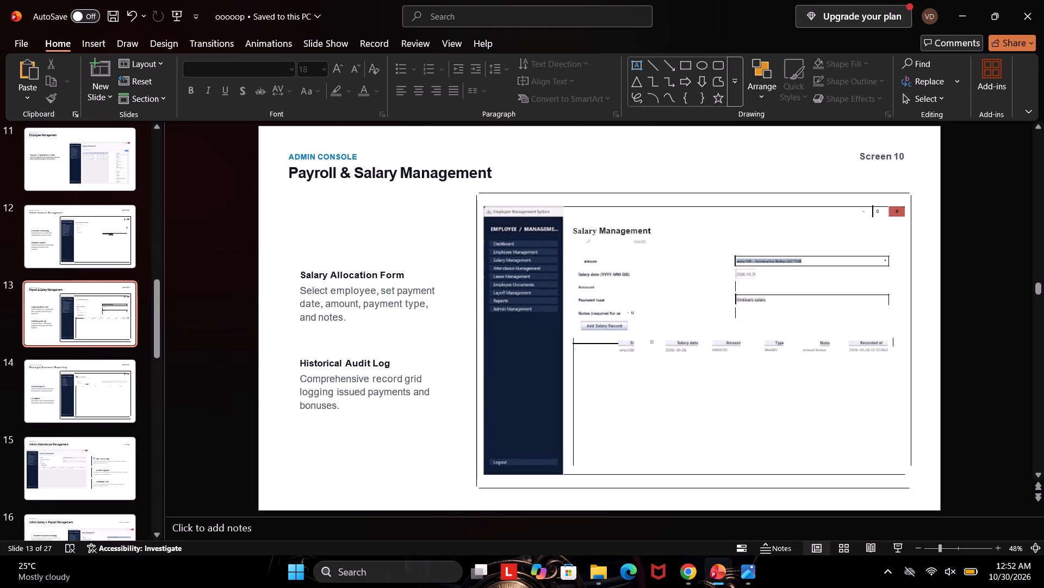
pyautogui.scroll(1, 406, 205)
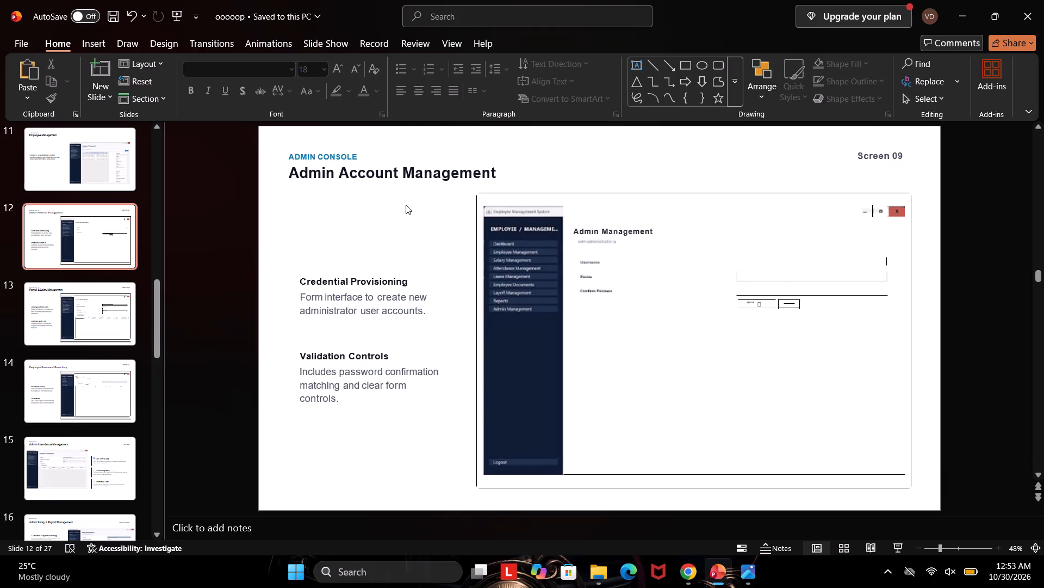
pyautogui.scroll(1, 406, 205)
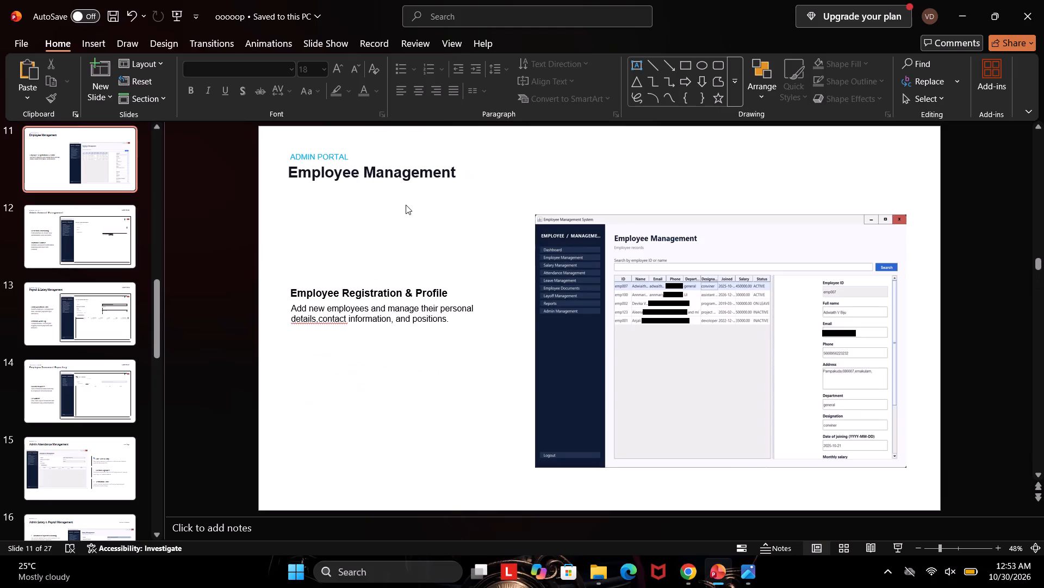
# On the Admin Account Management slide, select all the fragments of the broken Admin Management screenshot together with its frame lines.
pyautogui.scroll(-1, 406, 205)
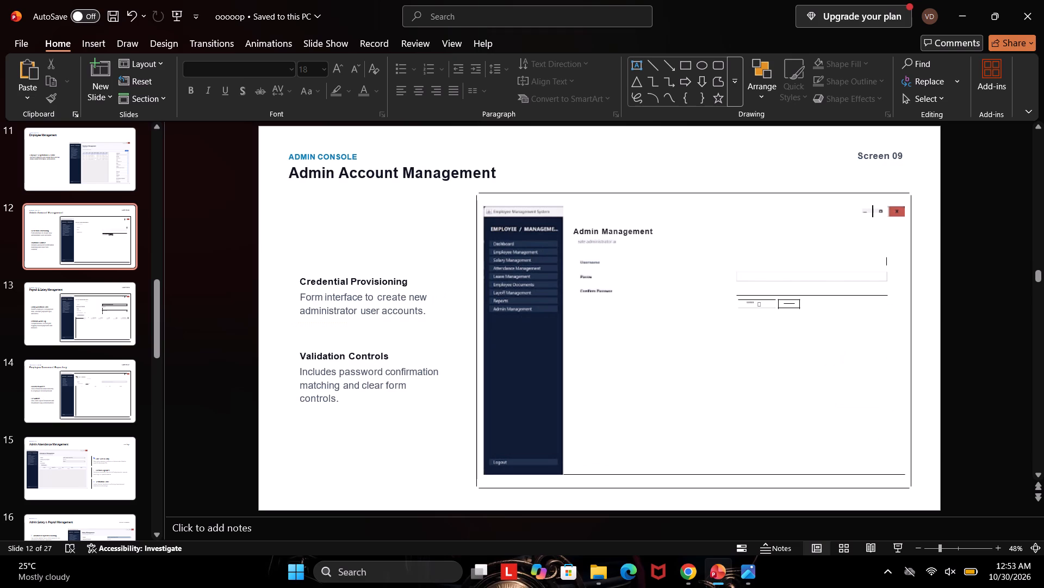
pyautogui.click(467, 192)
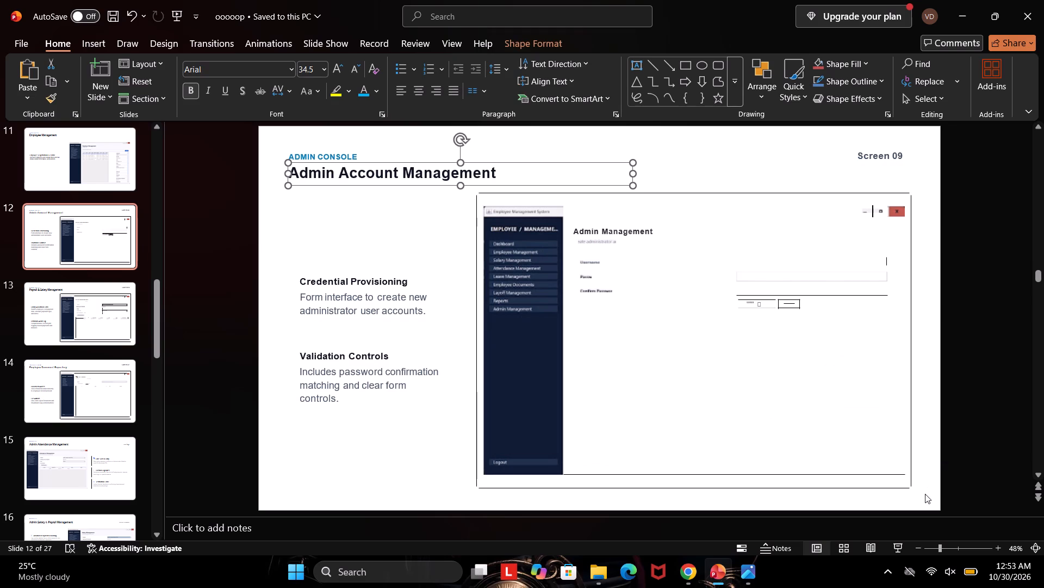
pyautogui.click(925, 494)
pyautogui.moveTo(924, 493); pyautogui.dragTo(855, 455)
pyautogui.click(913, 487)
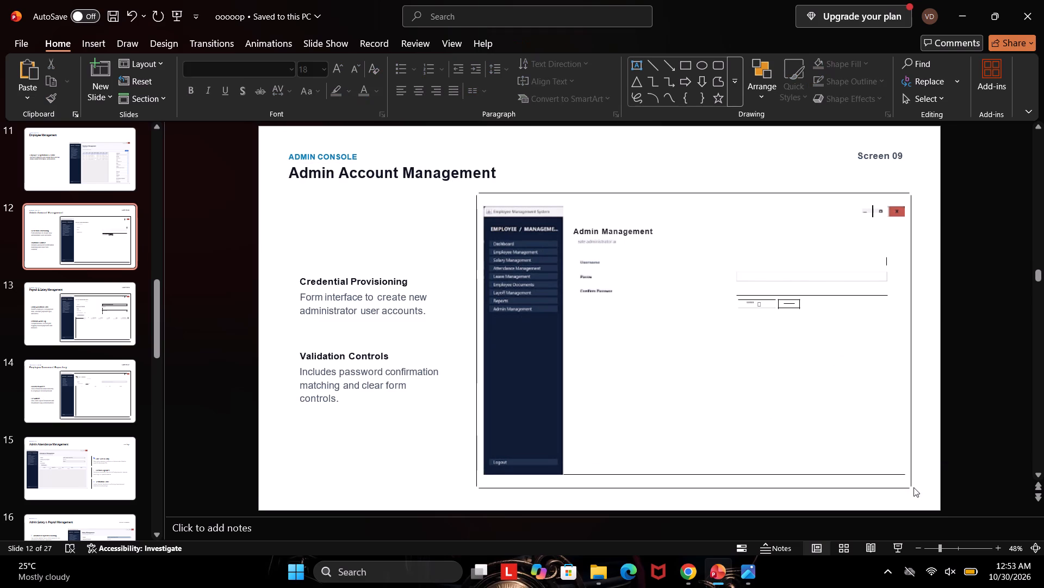
pyautogui.moveTo(913, 487); pyautogui.dragTo(893, 476)
pyautogui.click(917, 400)
pyautogui.click(913, 485)
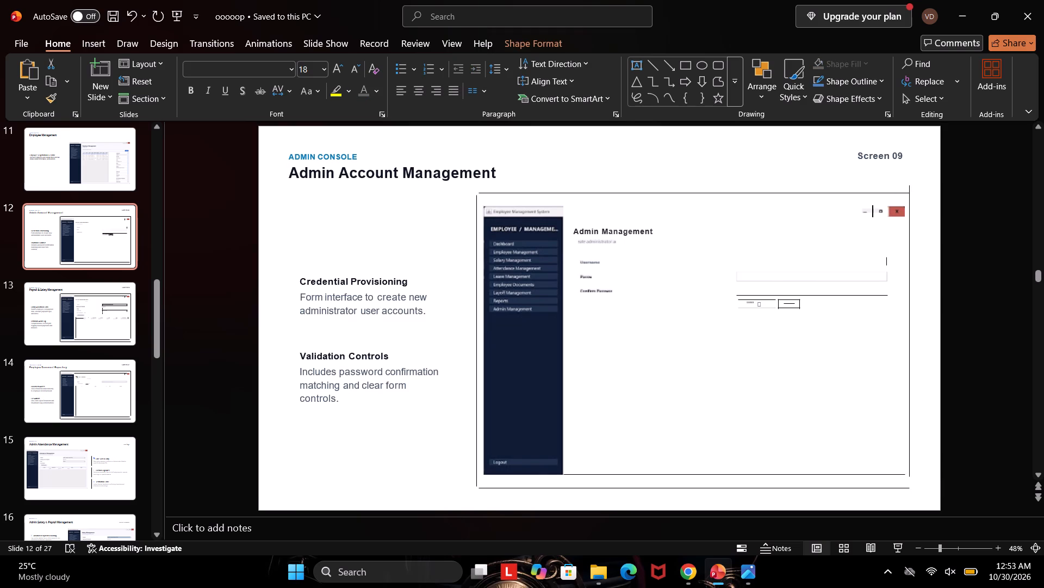
pyautogui.moveTo(919, 489); pyautogui.dragTo(732, 360)
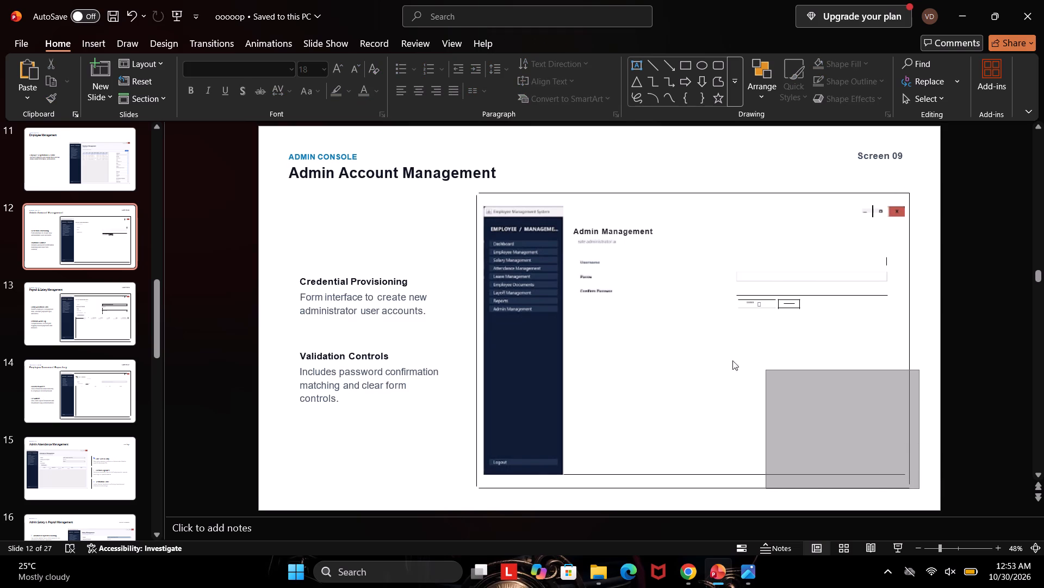
pyautogui.moveTo(732, 360); pyautogui.dragTo(442, 185)
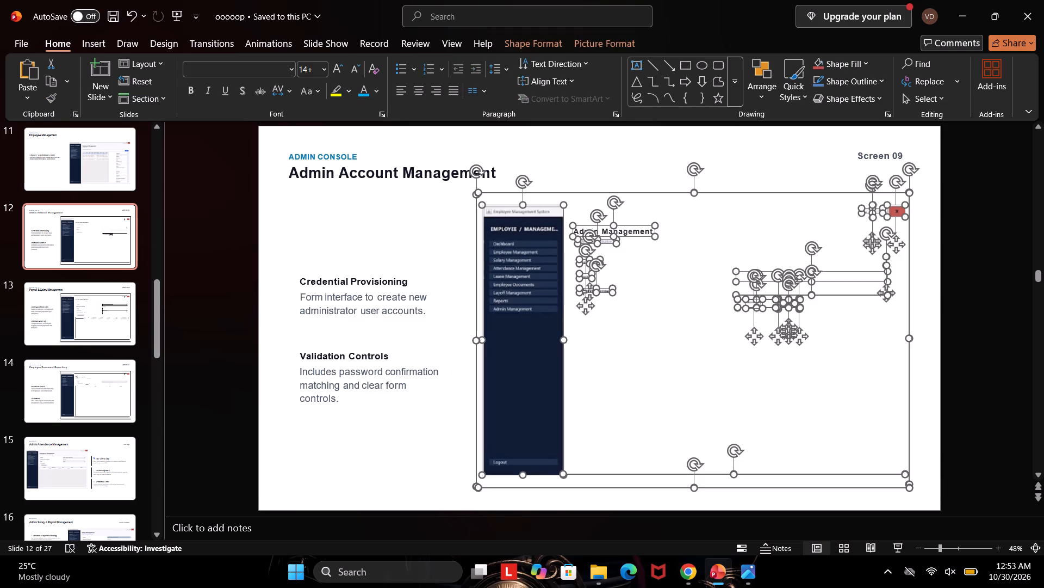
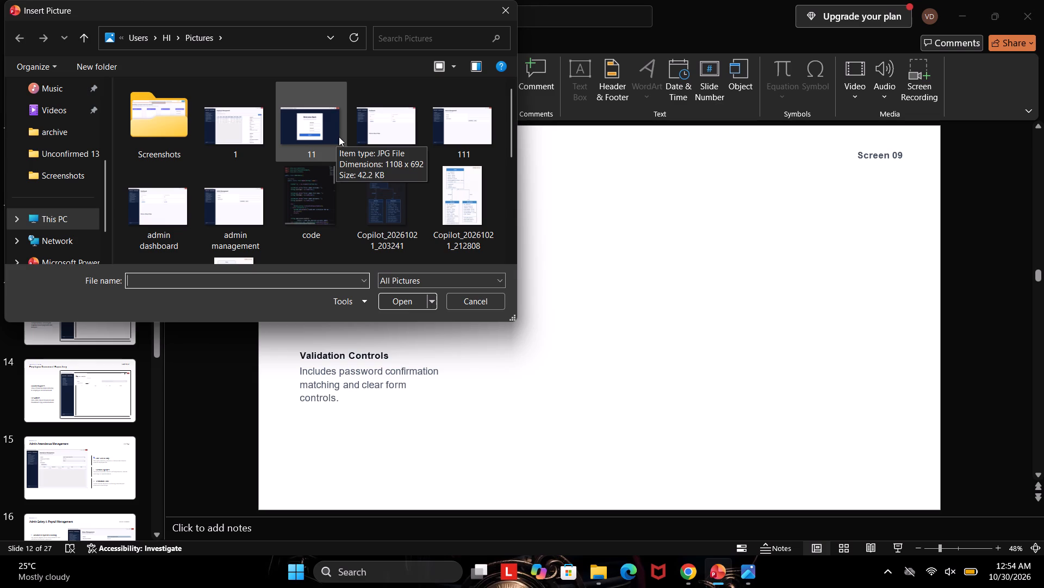
# Insert picture 111 on the Admin Account Management slide and fit it beside the descriptive text at about 13.61 by 8.67 inches.
pyautogui.click(447, 132)
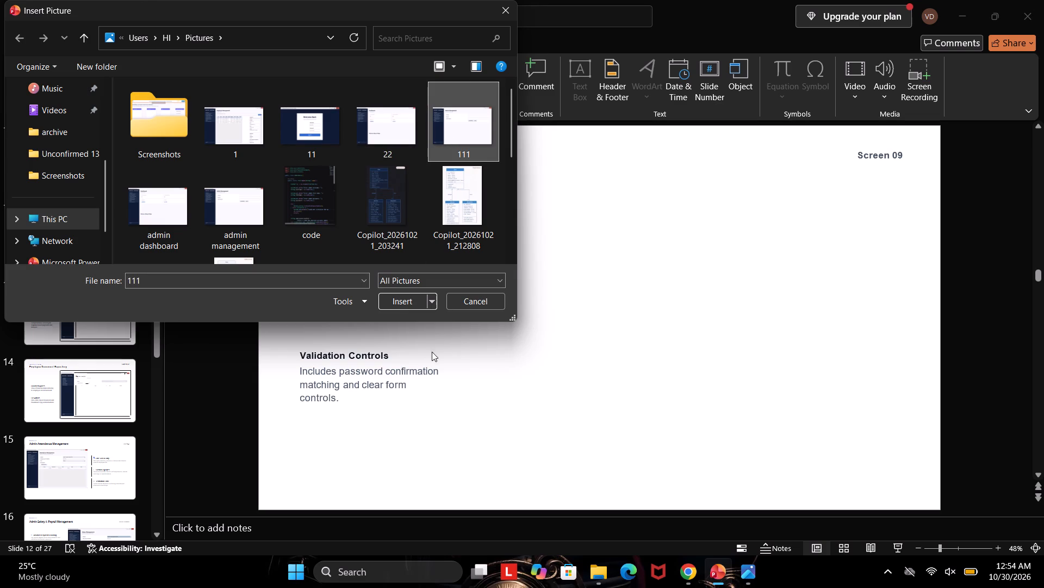
pyautogui.click(414, 302)
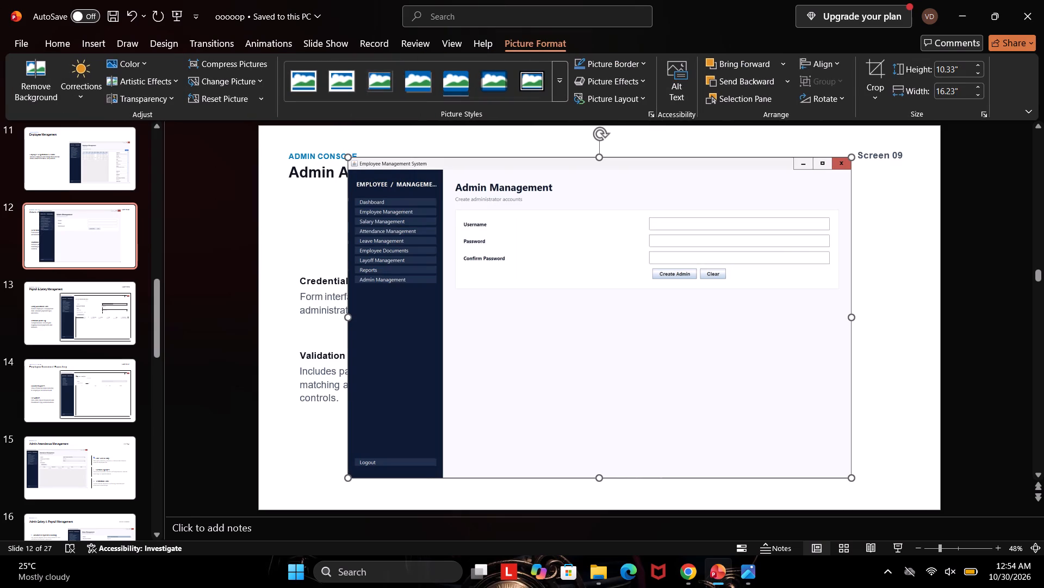
pyautogui.moveTo(347, 156); pyautogui.dragTo(539, 210)
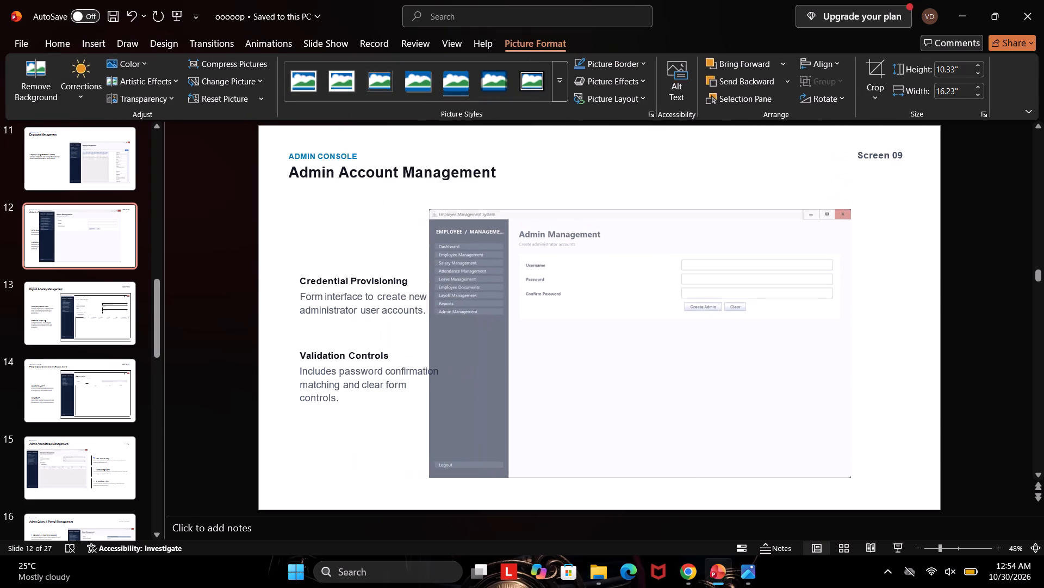
pyautogui.moveTo(539, 210); pyautogui.dragTo(539, 211)
pyautogui.moveTo(595, 268); pyautogui.dragTo(668, 244)
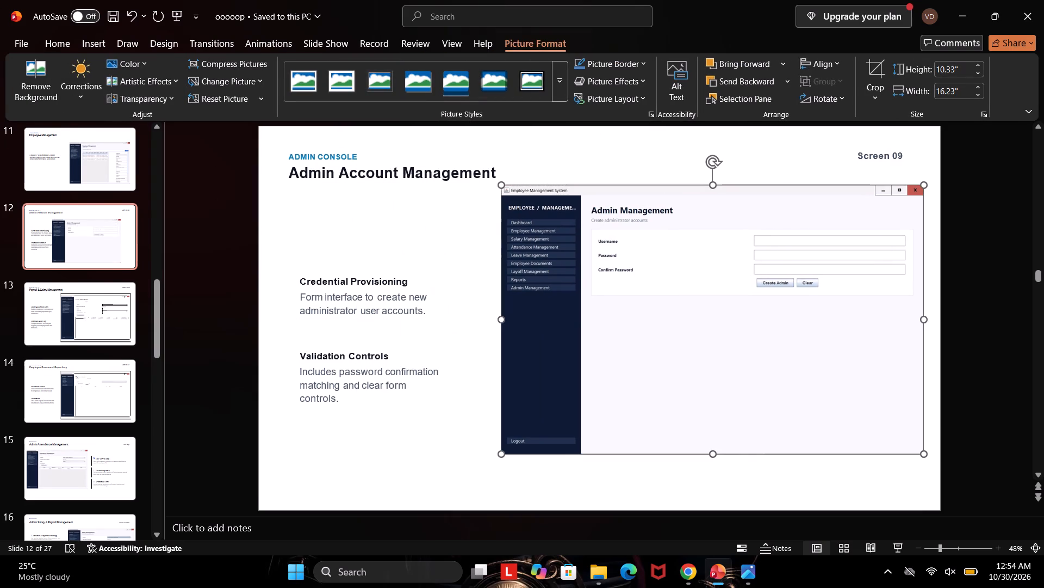
# Open the Payroll & Salary Management slide.
pyautogui.click(43, 301)
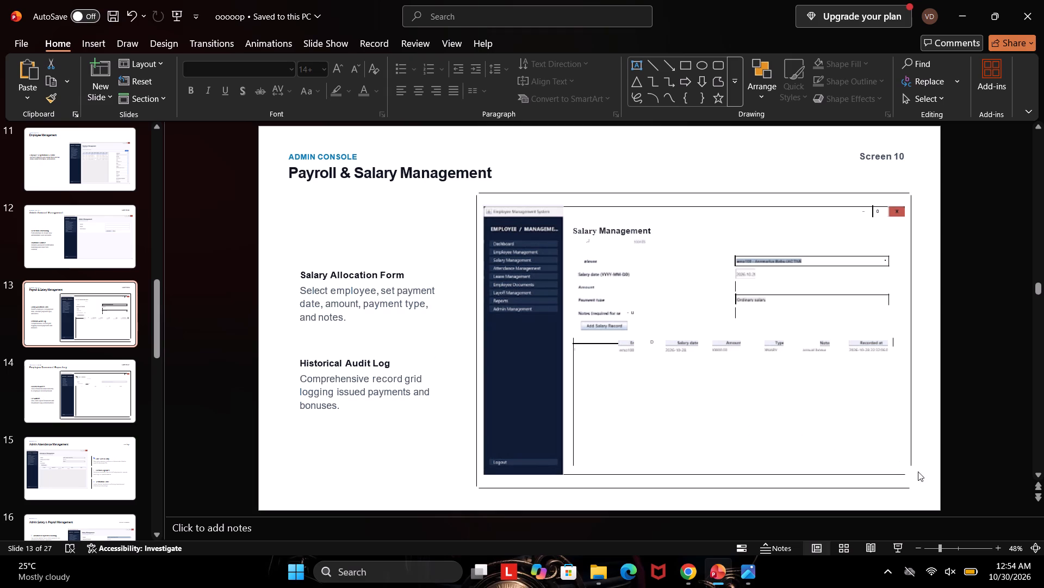
# Delete the broken Salary Management screenshot from the Payroll & Salary Management slide, including the leftover frame line beneath it.
pyautogui.moveTo(924, 487); pyautogui.dragTo(453, 192)
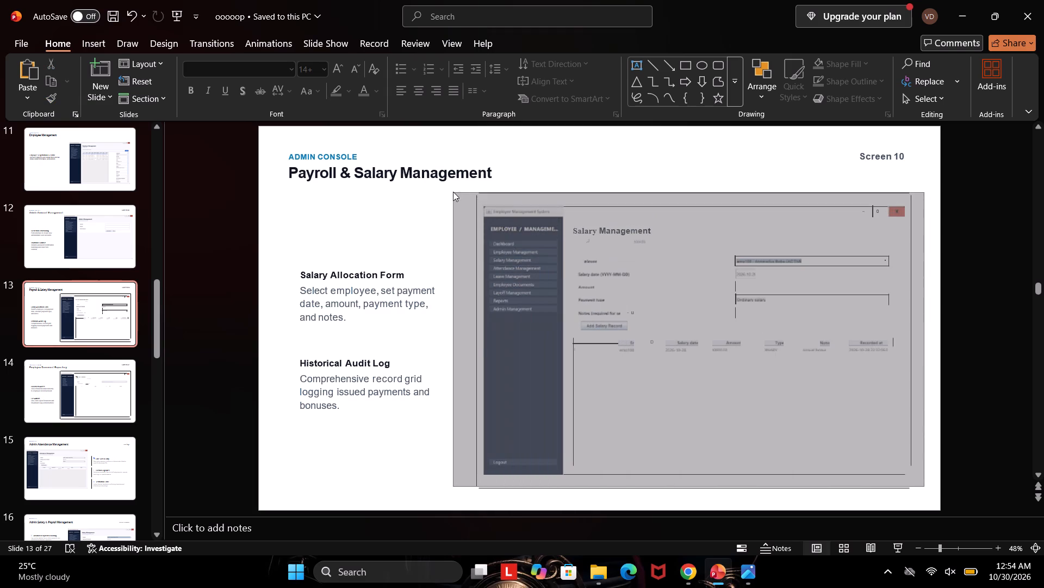
pyautogui.moveTo(453, 192); pyautogui.dragTo(451, 185)
pyautogui.press('BackSpace')
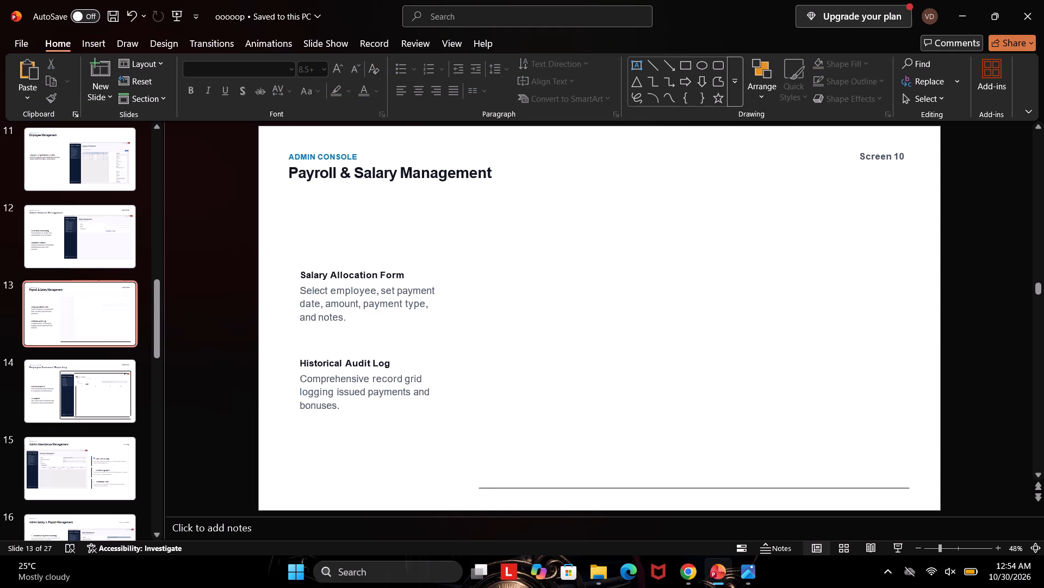
pyautogui.click(911, 491)
pyautogui.moveTo(911, 494); pyautogui.dragTo(491, 468)
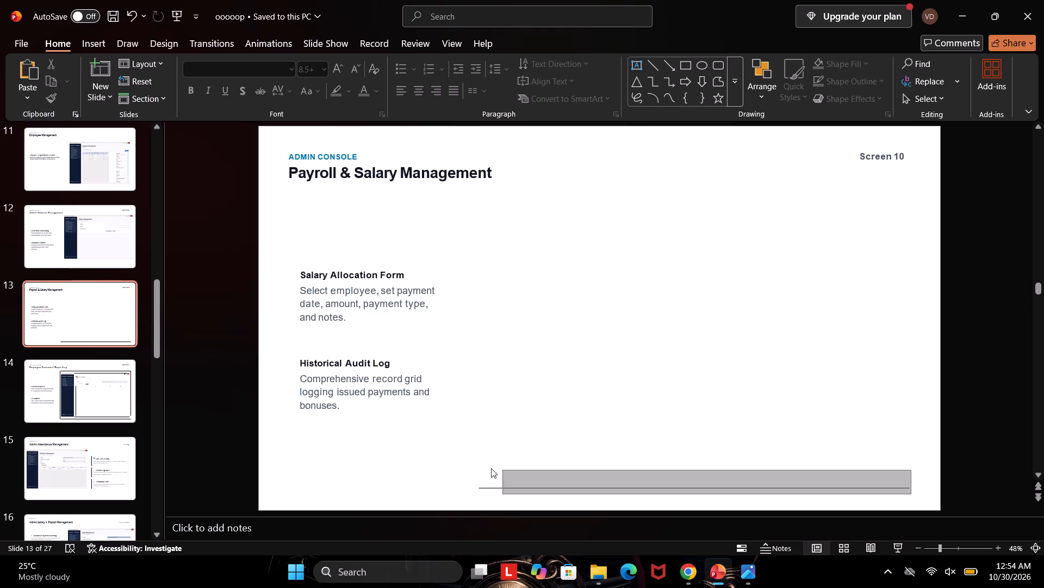
pyautogui.moveTo(491, 468); pyautogui.dragTo(464, 475)
pyautogui.press('BackSpace')
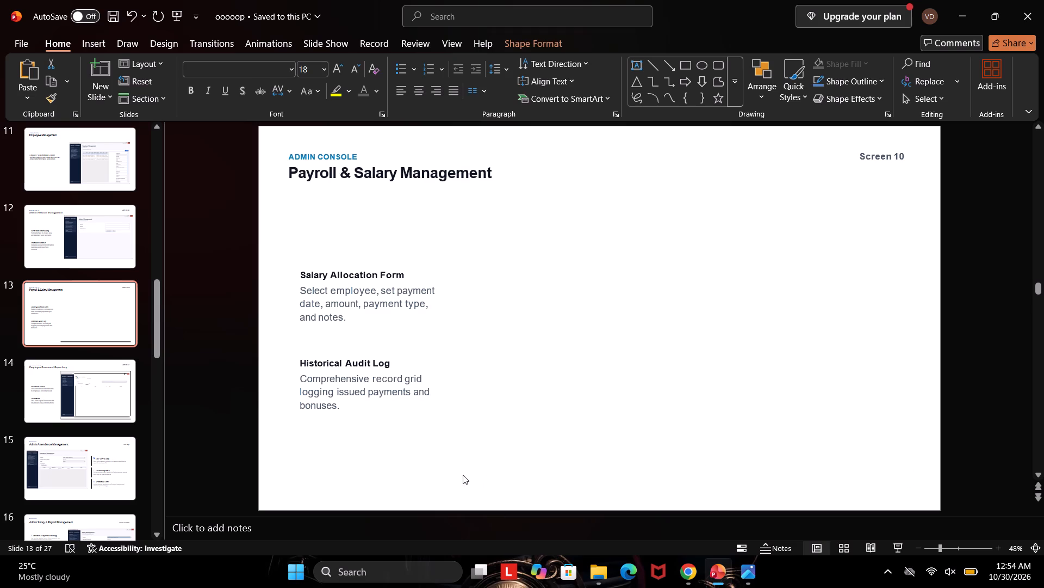
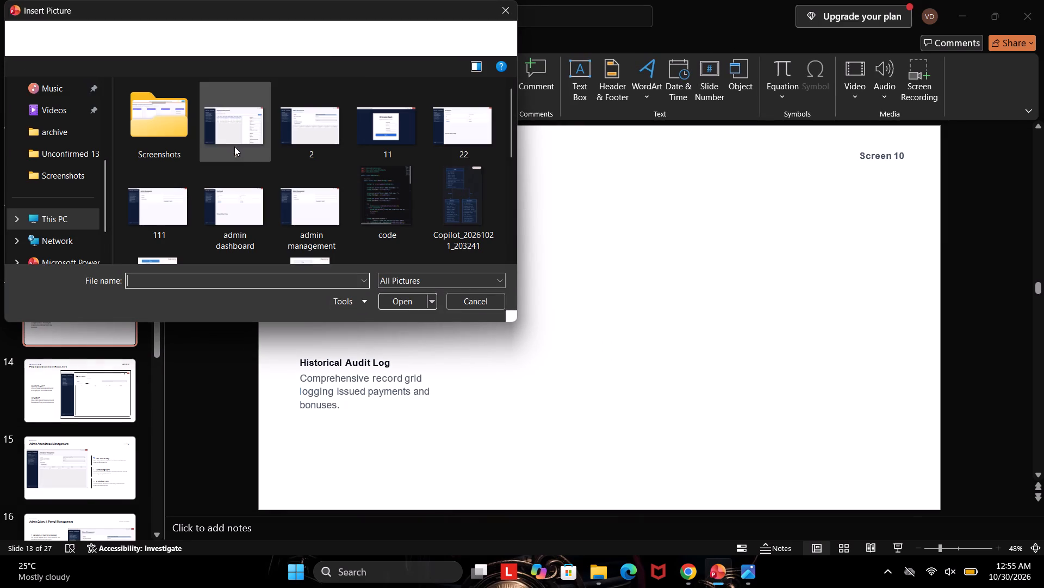
# Insert picture 2, the salary management screenshot, on the Payroll & Salary Management slide.
pyautogui.click(316, 139)
pyautogui.click(416, 302)
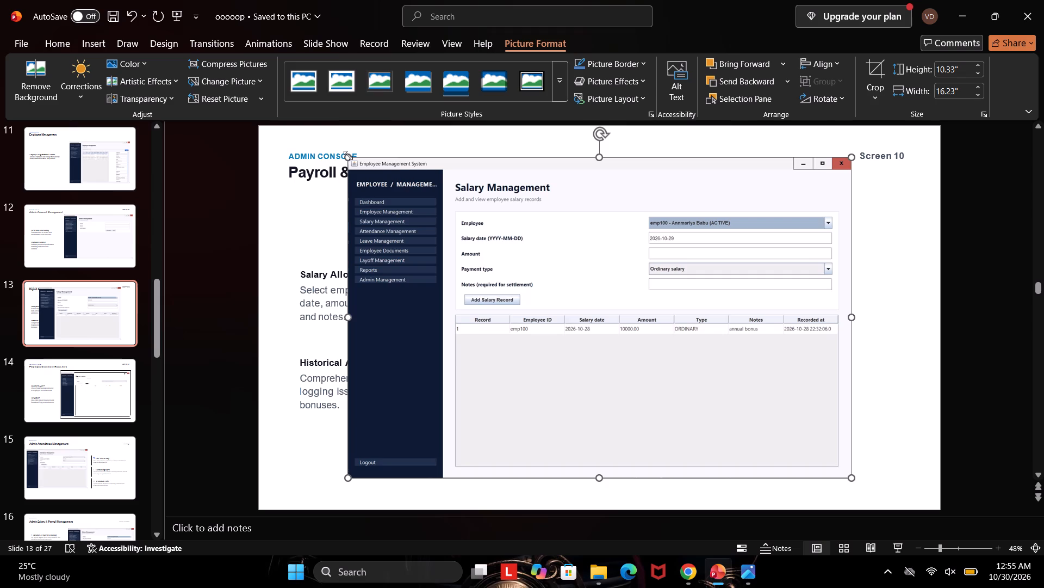
# Shrink the Salary Management screenshot to about 13.35 by 8.5 inches and place it beside the descriptive text.
pyautogui.moveTo(348, 155); pyautogui.dragTo(512, 215)
pyautogui.moveTo(564, 290); pyautogui.dragTo(618, 283)
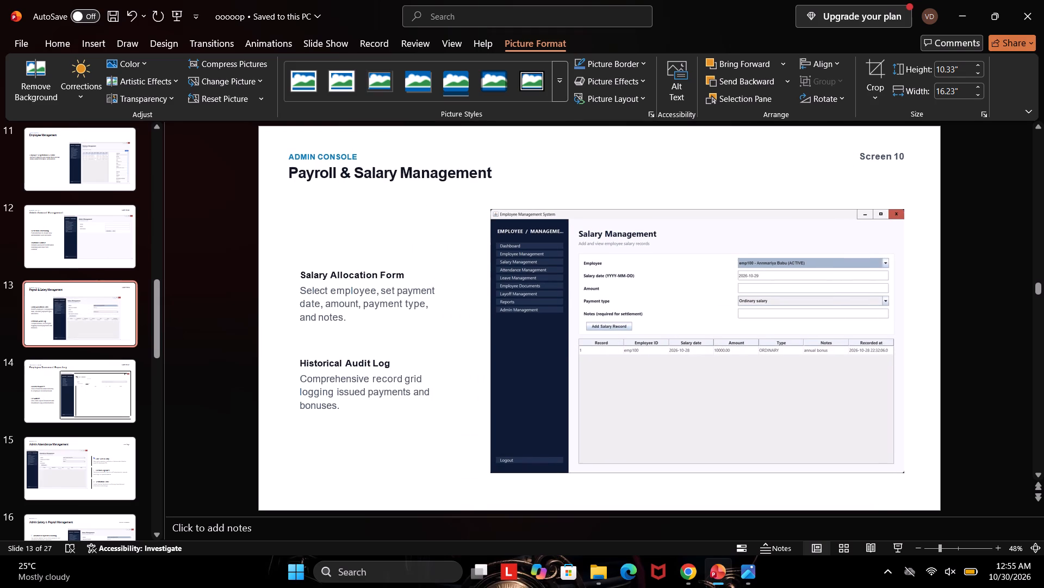
pyautogui.moveTo(618, 283); pyautogui.dragTo(610, 274)
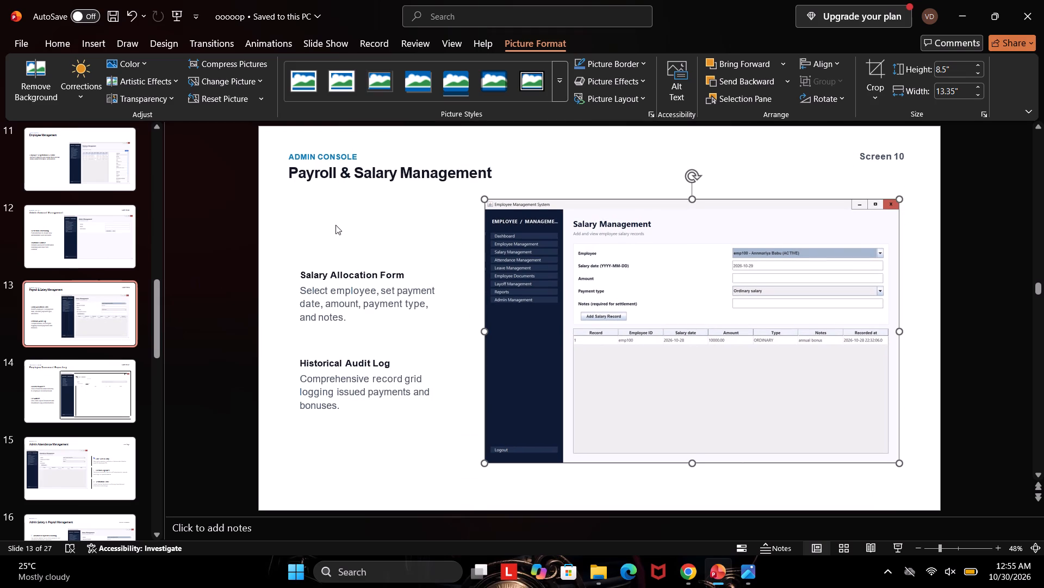
pyautogui.click(343, 218)
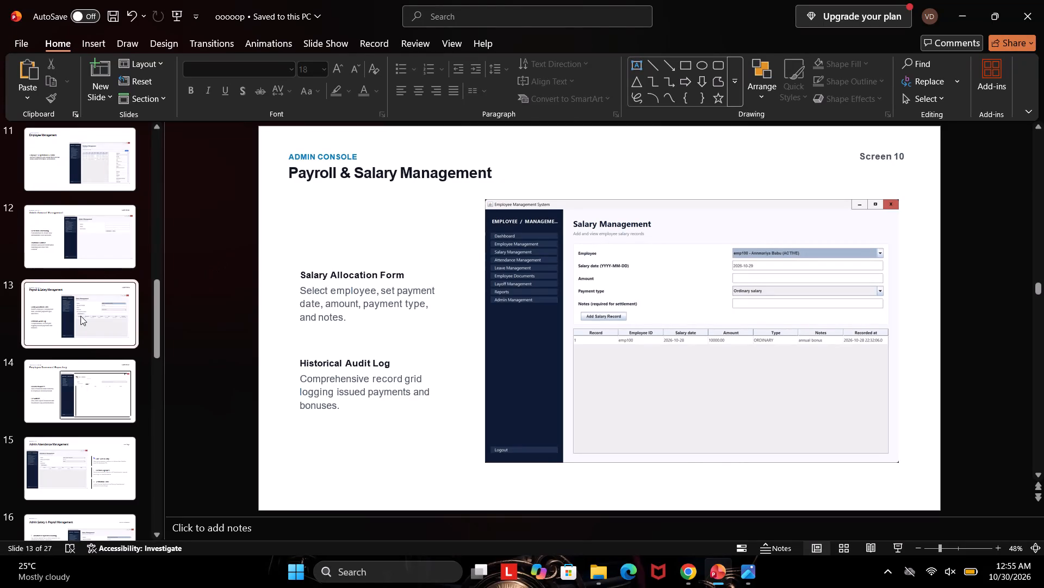
# Move the Admin Attendance Management slide directly after the Payroll & Salary Management slide.
pyautogui.click(67, 403)
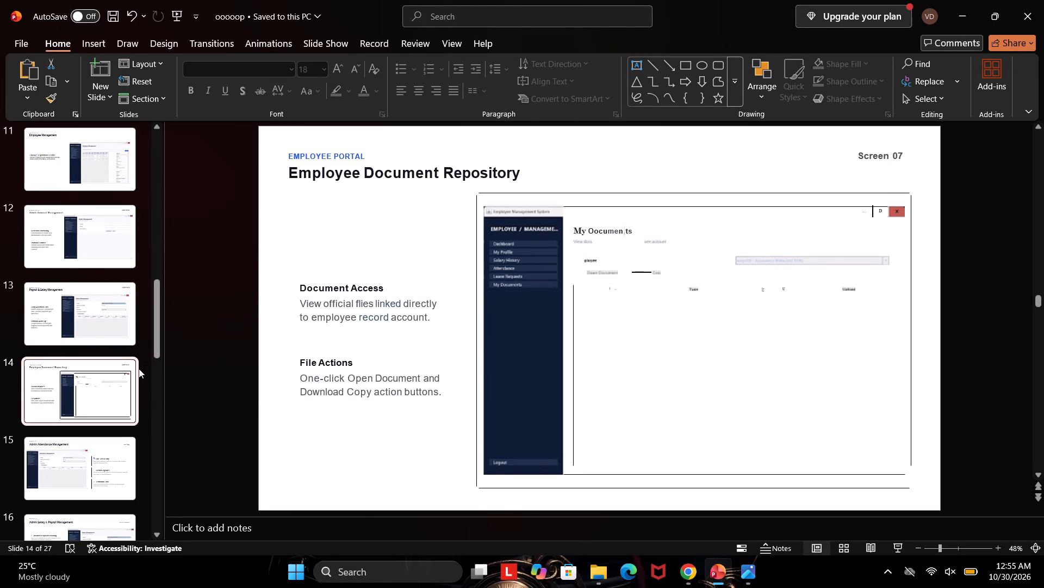
pyautogui.click(89, 311)
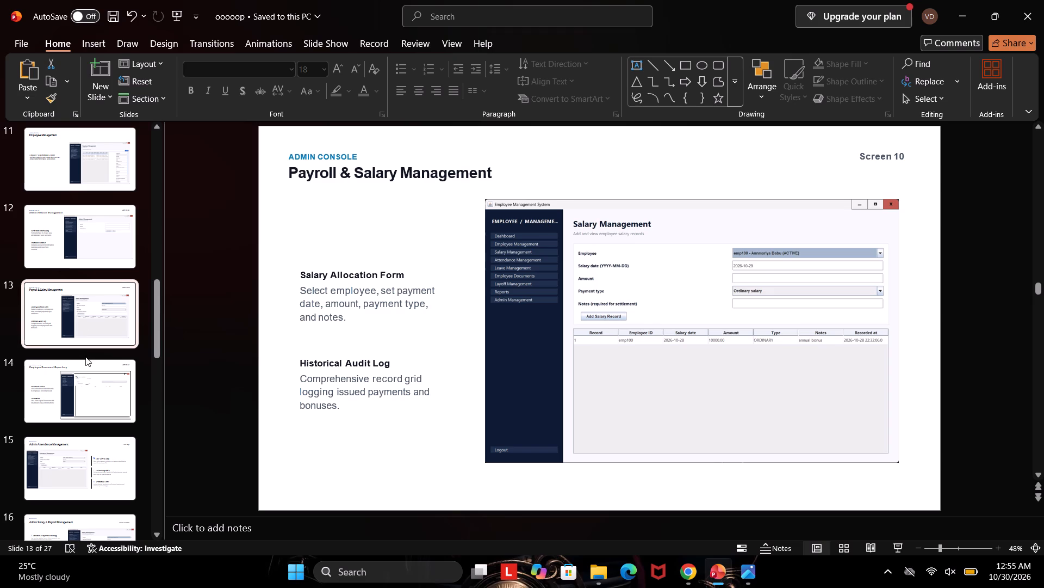
pyautogui.scroll(-1, 396, 307)
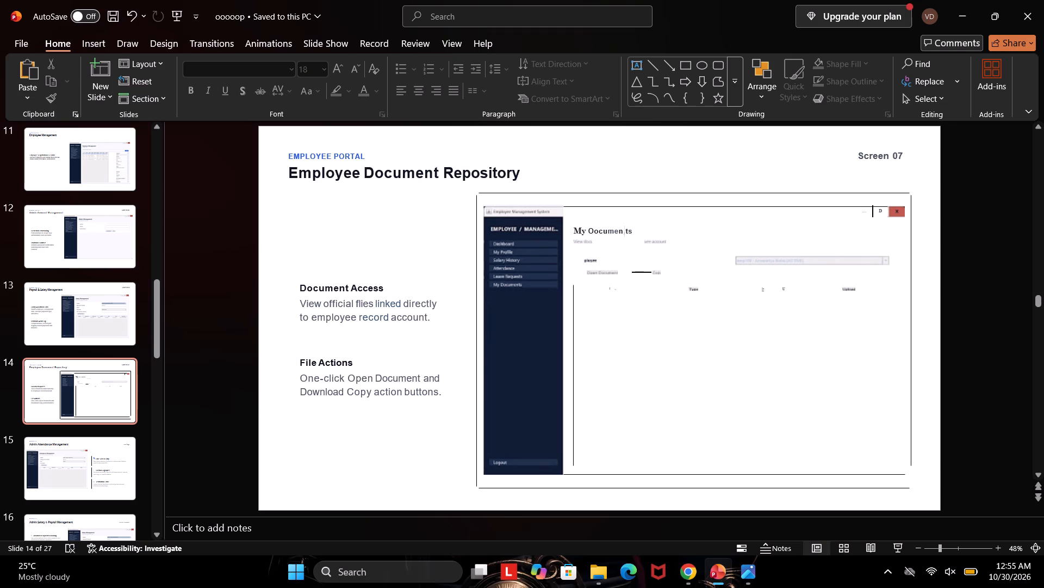
pyautogui.scroll(-1, 405, 300)
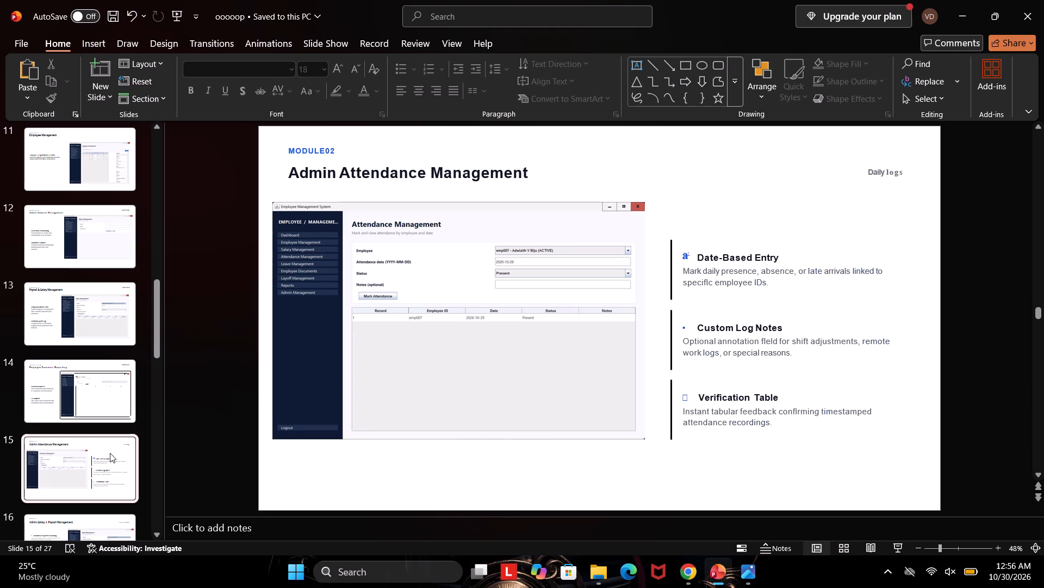
pyautogui.moveTo(108, 464); pyautogui.dragTo(92, 285)
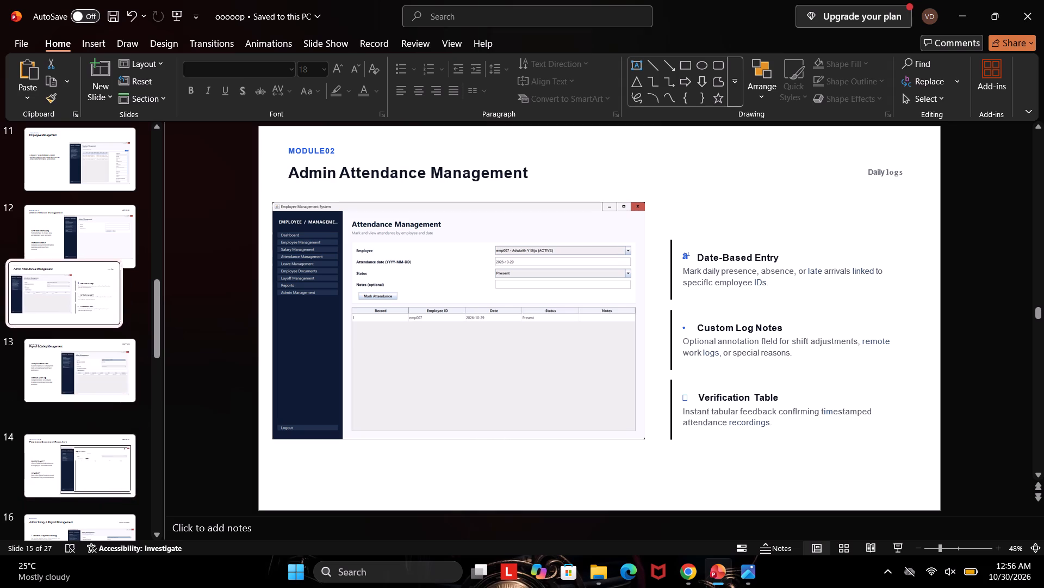
pyautogui.moveTo(92, 285); pyautogui.dragTo(115, 383)
# Move the Admin Leave Management Workflow slide directly after the Admin Attendance Management slide.
pyautogui.click(95, 308)
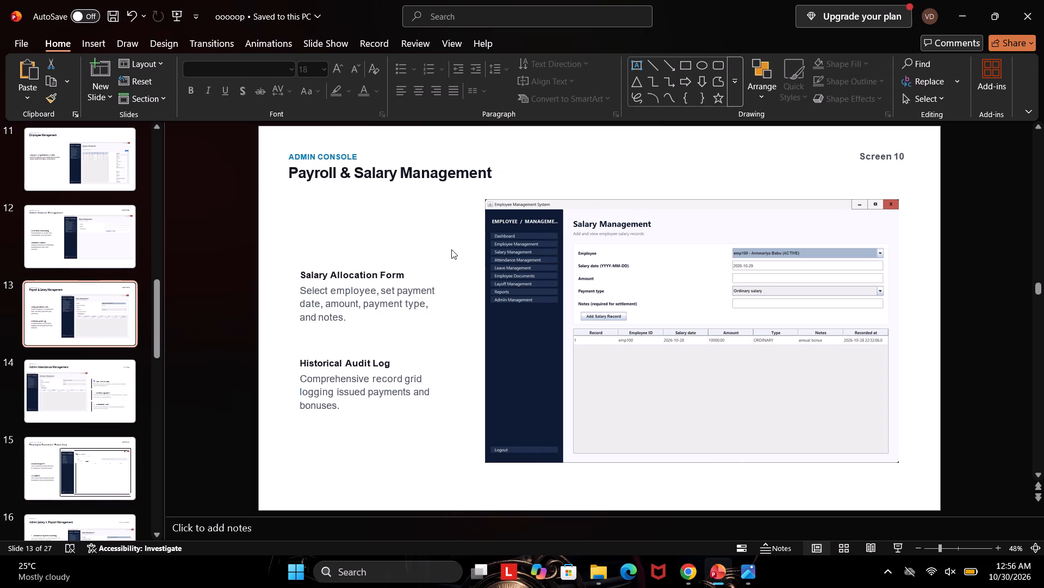
pyautogui.scroll(-1, 451, 249)
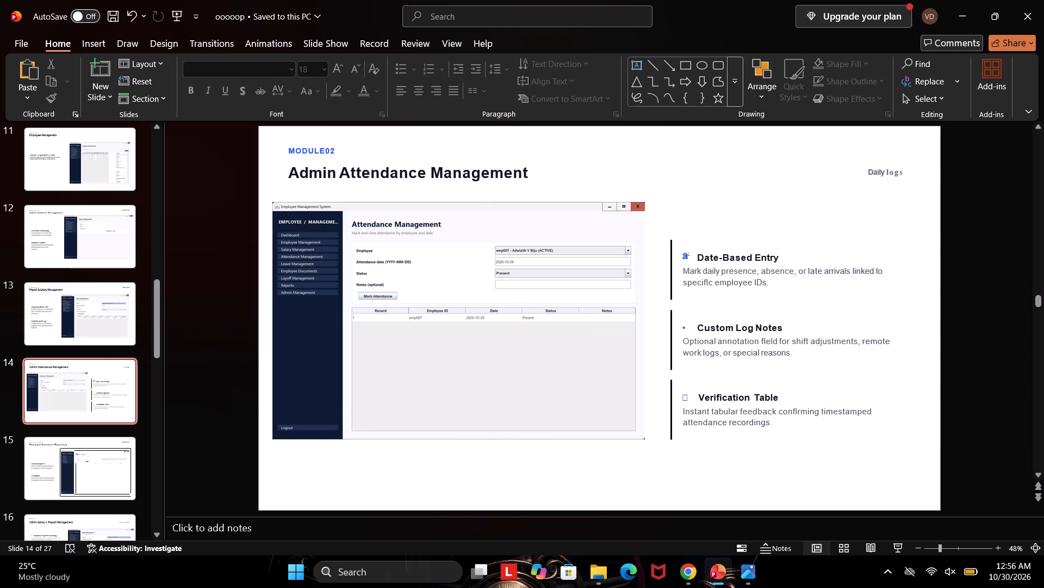
pyautogui.scroll(-2, 426, 268)
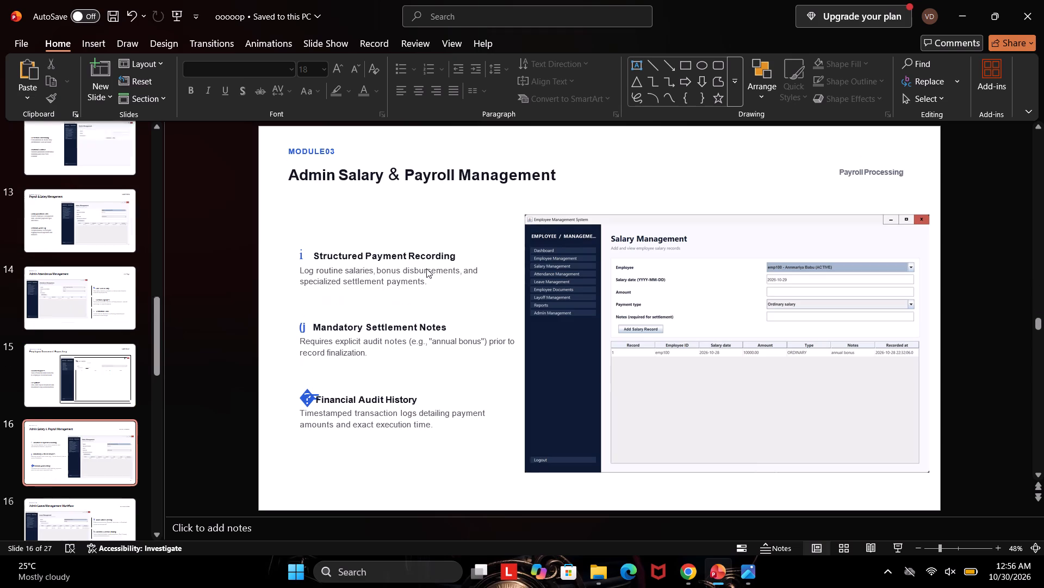
pyautogui.scroll(-1, 426, 268)
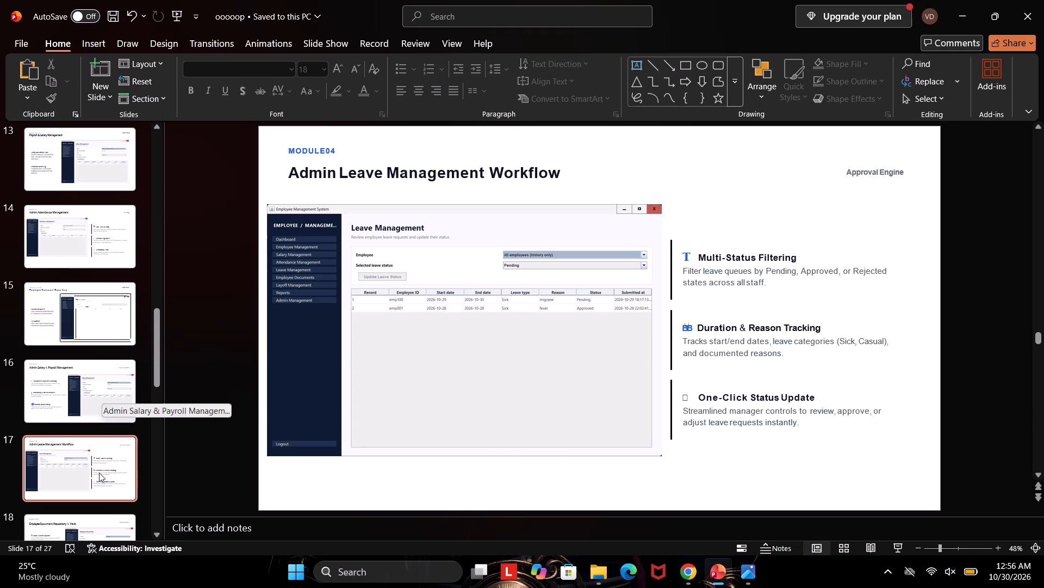
pyautogui.moveTo(99, 482); pyautogui.dragTo(102, 315)
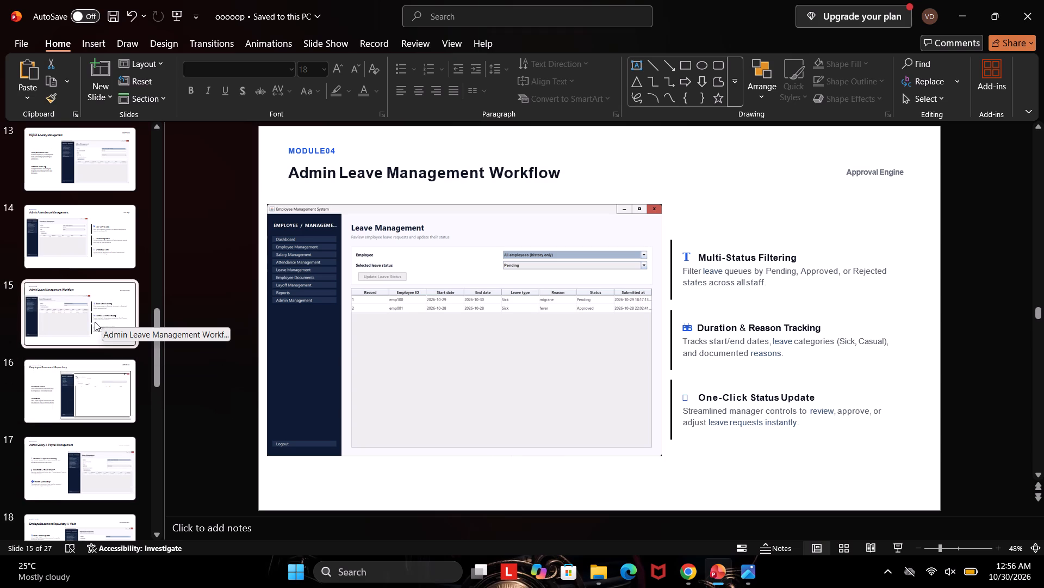
# Move the Employee Document Repository & Vault slide directly after the Admin Leave Management Workflow slide.
pyautogui.scroll(-1, 443, 262)
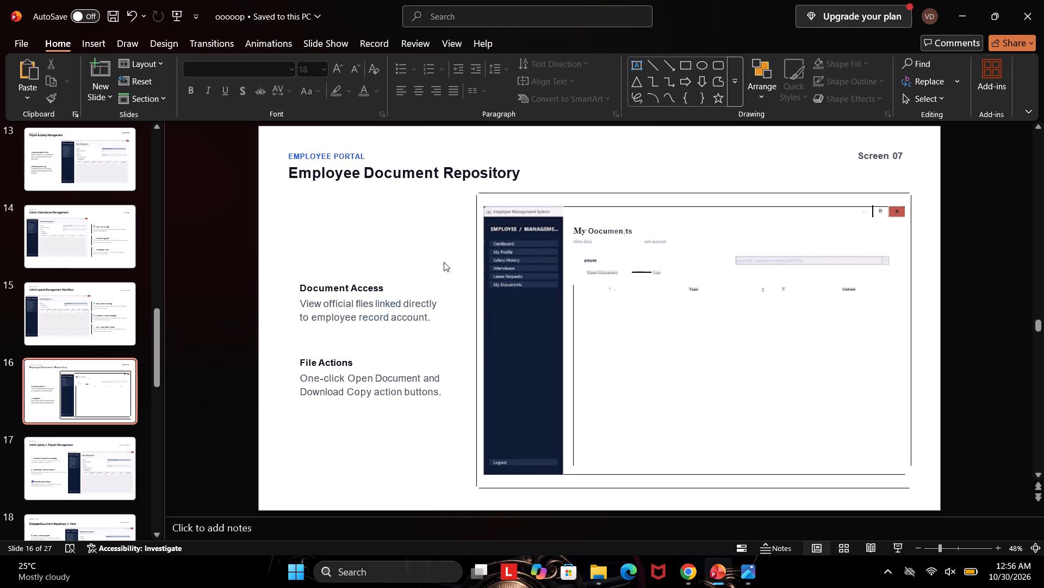
pyautogui.scroll(-2, 444, 262)
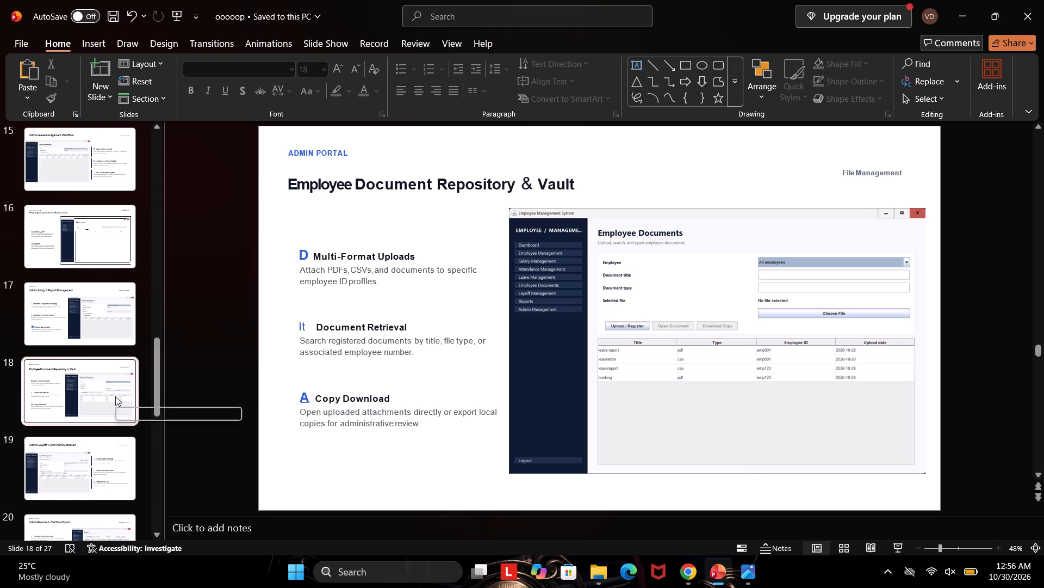
pyautogui.moveTo(107, 401); pyautogui.dragTo(105, 362)
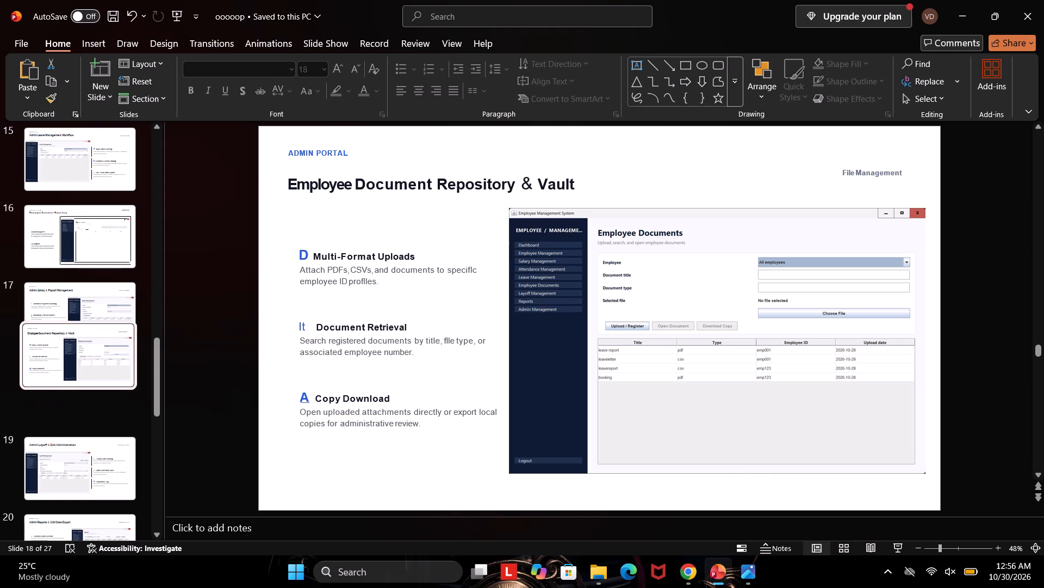
pyautogui.moveTo(105, 362); pyautogui.dragTo(109, 237)
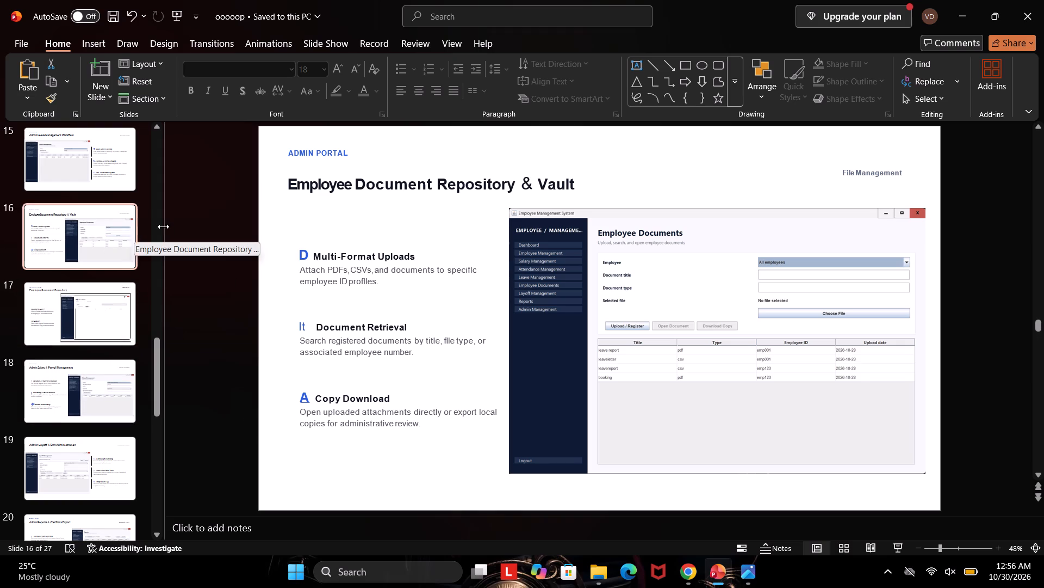
# Move the Admin Layoff & Exit Administration slide directly after the Employee Document Repository & Vault slide.
pyautogui.scroll(-3, 418, 223)
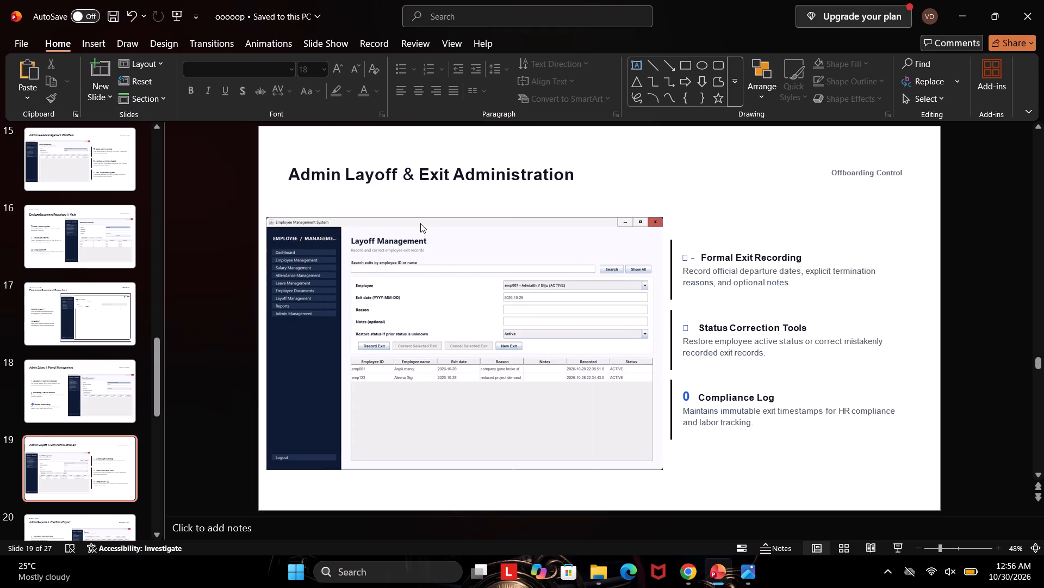
pyautogui.scroll(1, 420, 223)
pyautogui.scroll(-1, 420, 223)
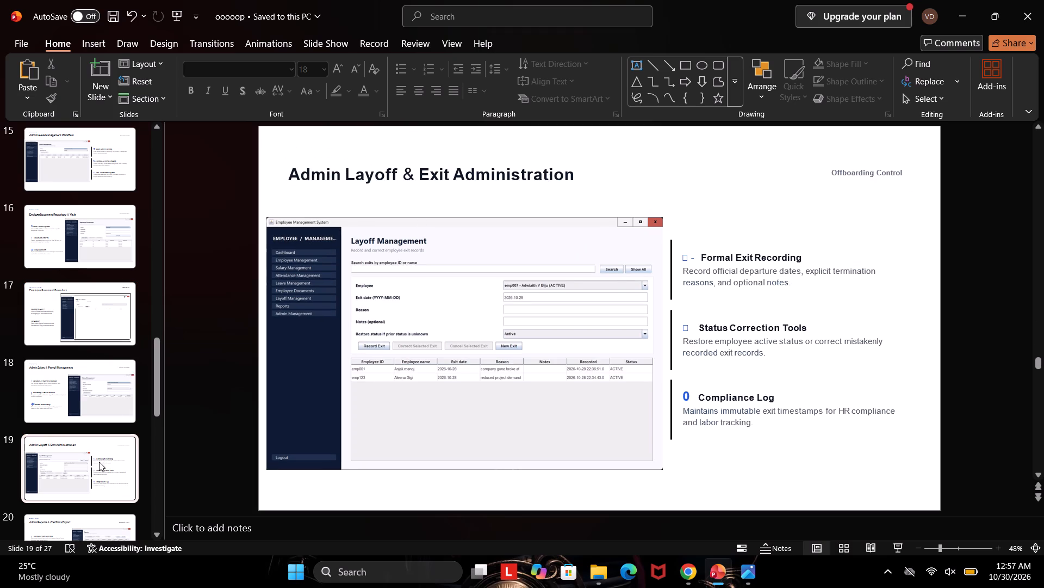
pyautogui.moveTo(99, 462); pyautogui.dragTo(98, 290)
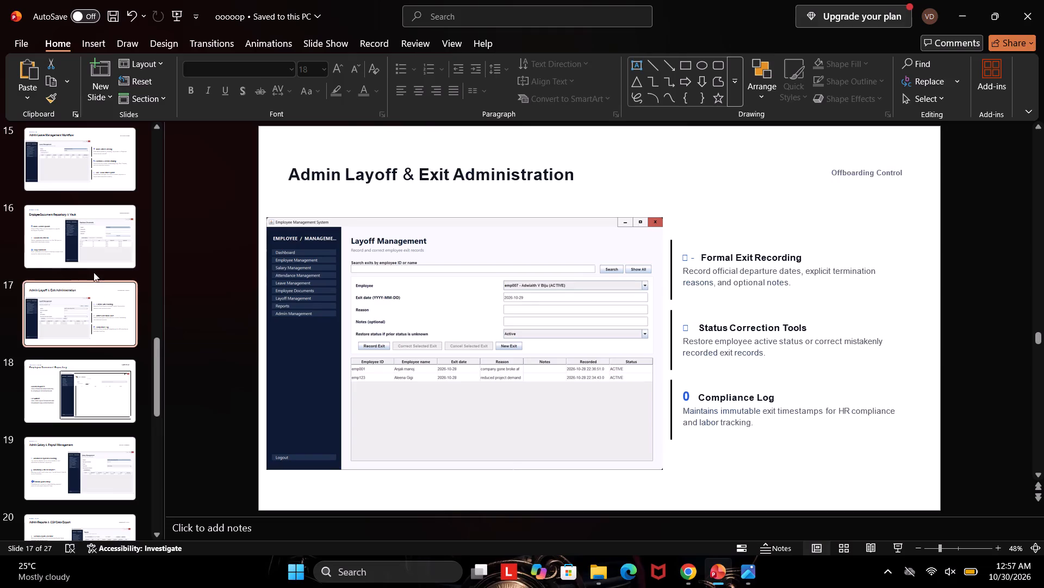
# Review the order and content of the slides from Employee Document Repository through the closing References & Acknowledgment slide.
pyautogui.scroll(-1, 467, 228)
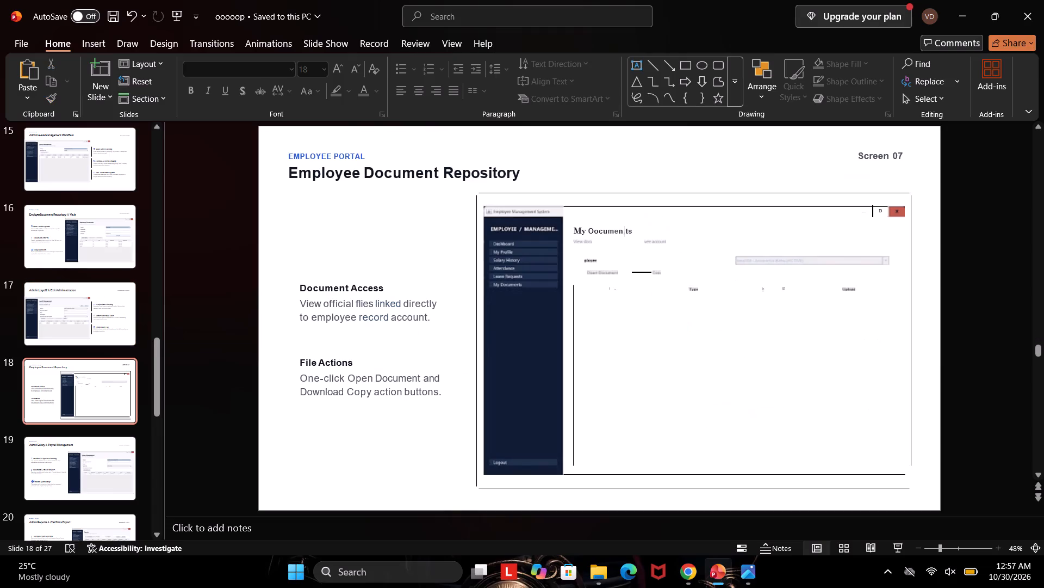
pyautogui.scroll(-3, 467, 228)
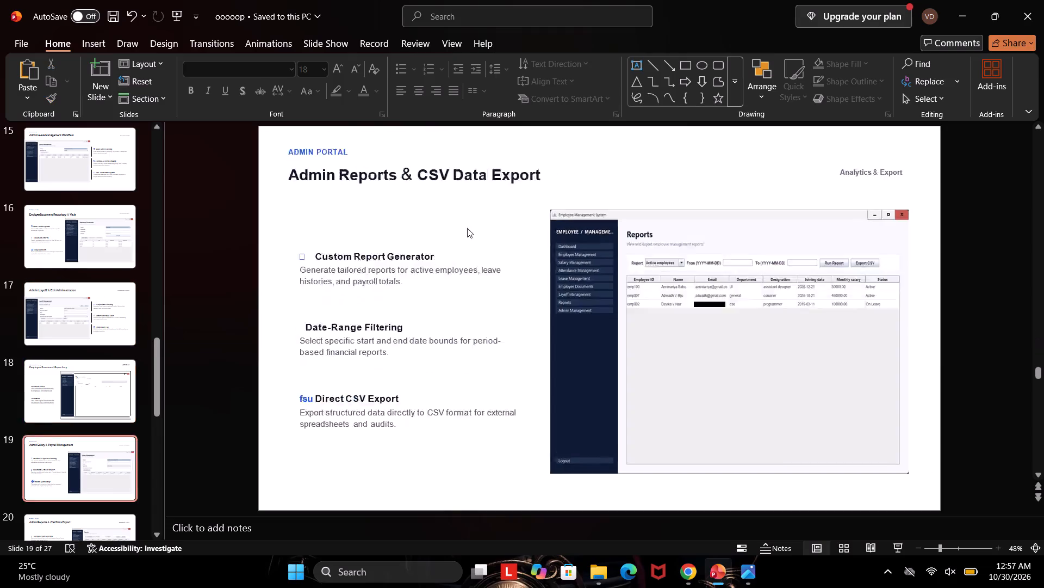
pyautogui.scroll(-3, 467, 228)
pyautogui.scroll(1, 468, 228)
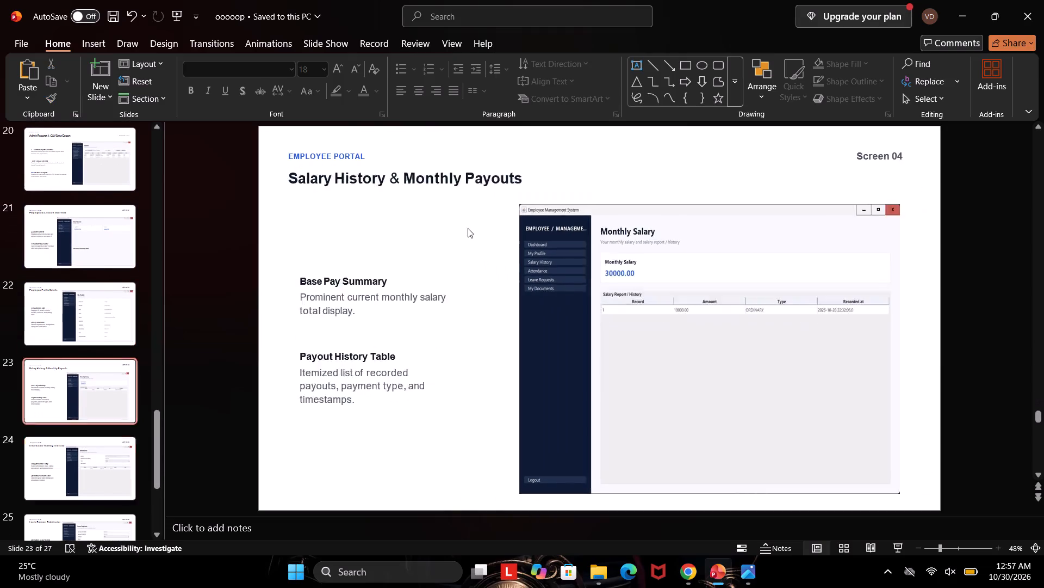
pyautogui.scroll(-3, 468, 228)
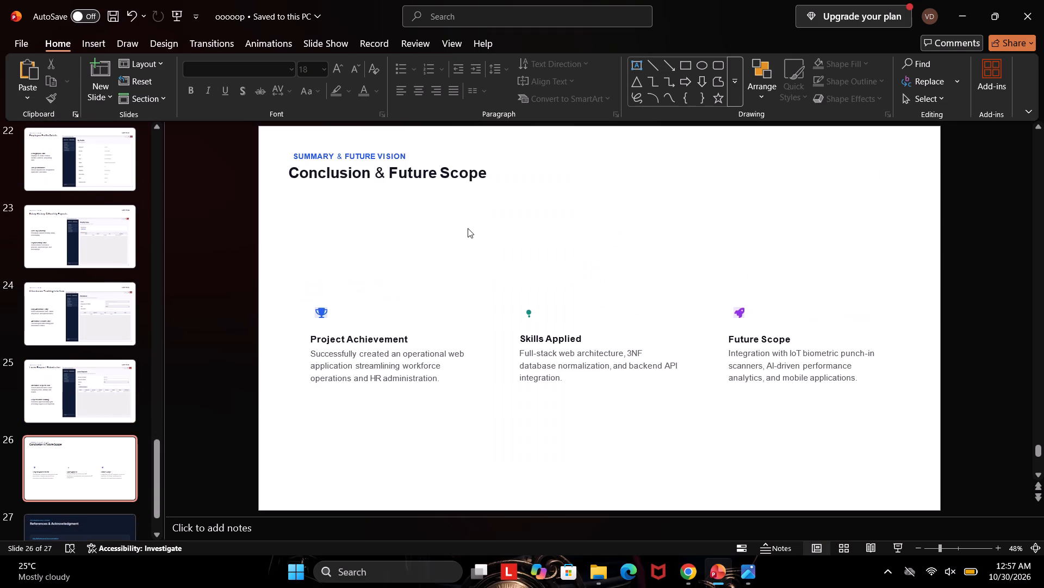
pyautogui.scroll(-1, 468, 228)
pyautogui.scroll(2, 468, 228)
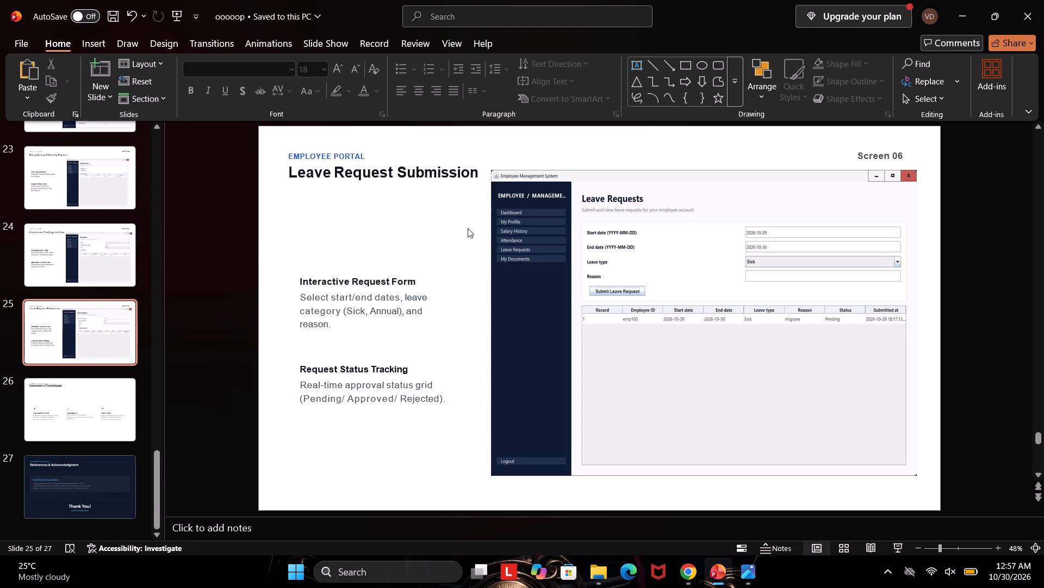
pyautogui.scroll(1, 468, 228)
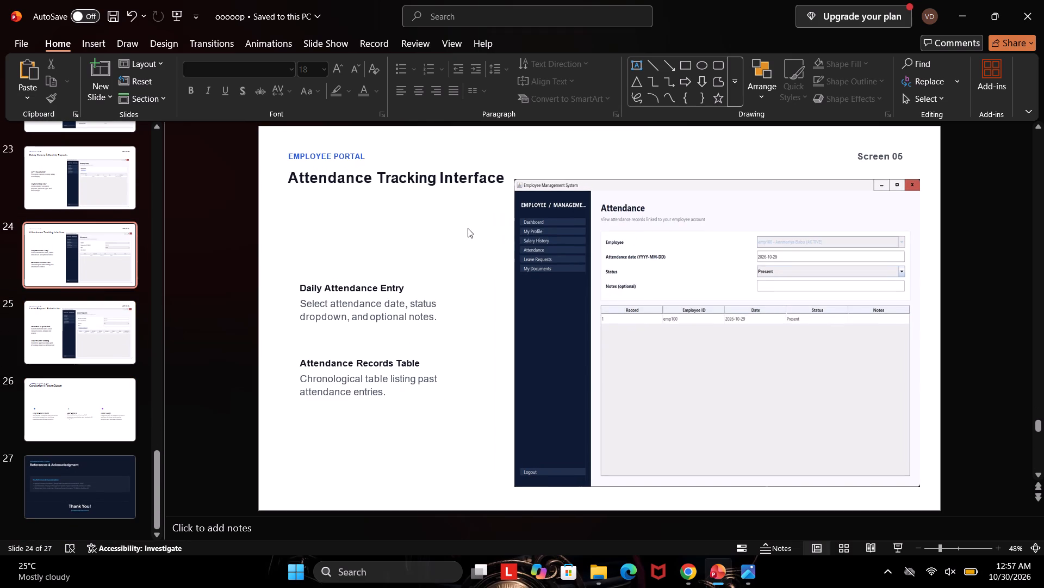
pyautogui.scroll(-1, 468, 228)
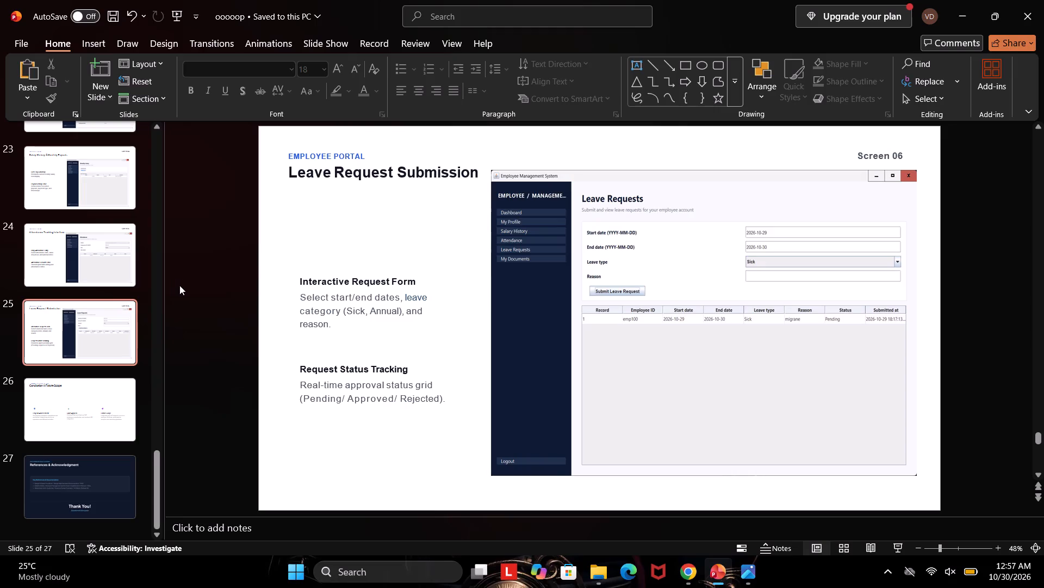
pyautogui.scroll(3, 344, 275)
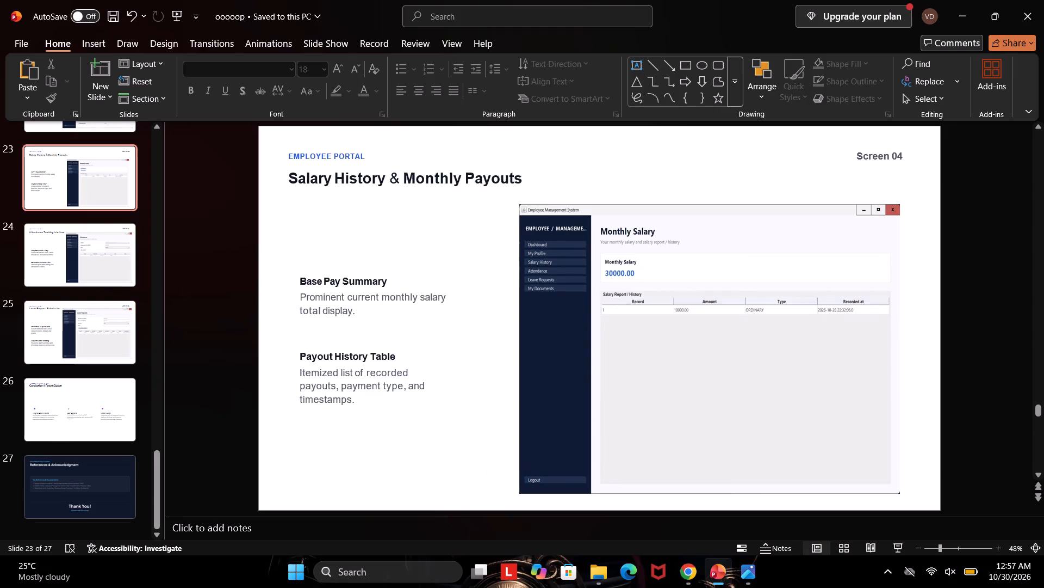
pyautogui.scroll(3, 344, 275)
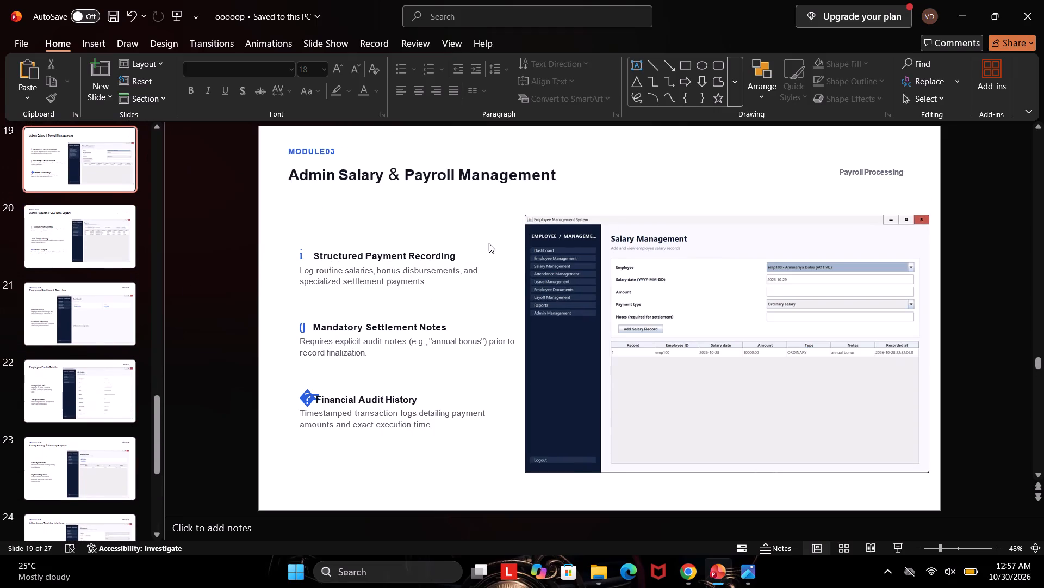
pyautogui.scroll(2, 489, 243)
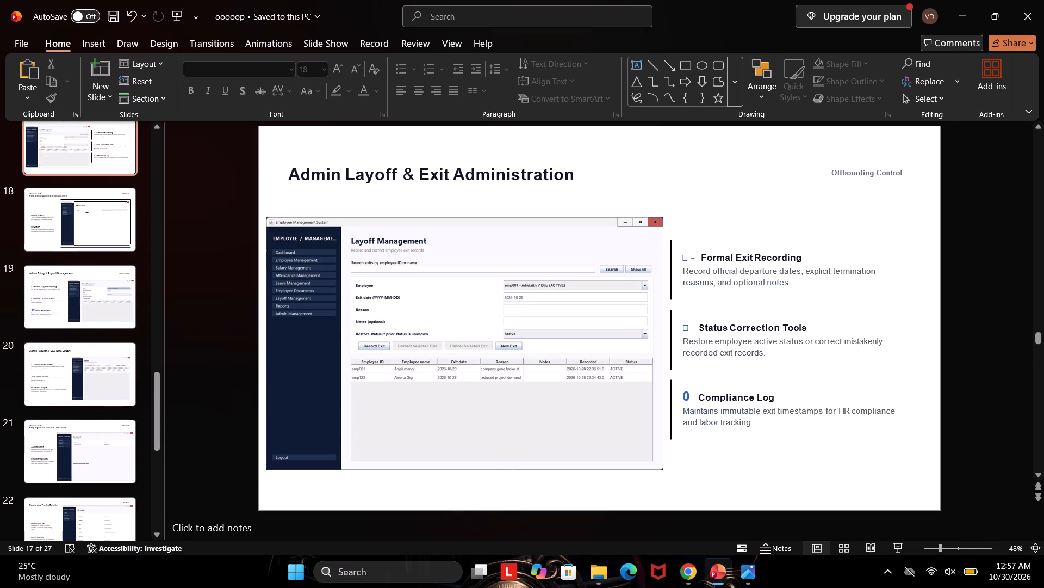
# Examine the Employee Document Repository and Admin Salary & Payroll Management slides against the Admin Layoff & Exit Administration slide before them.
pyautogui.scroll(-1, 489, 243)
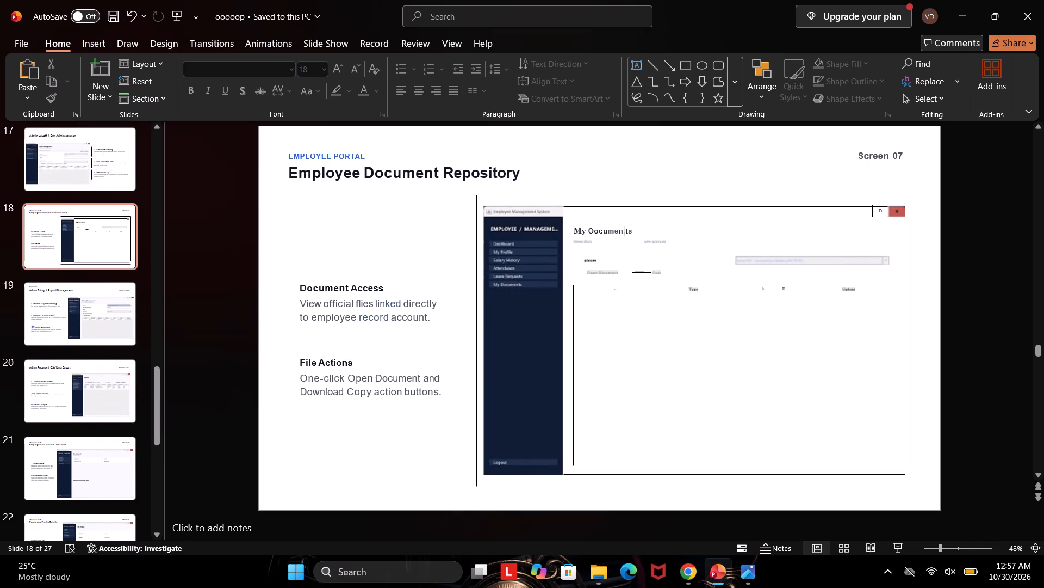
pyautogui.scroll(-1, 489, 243)
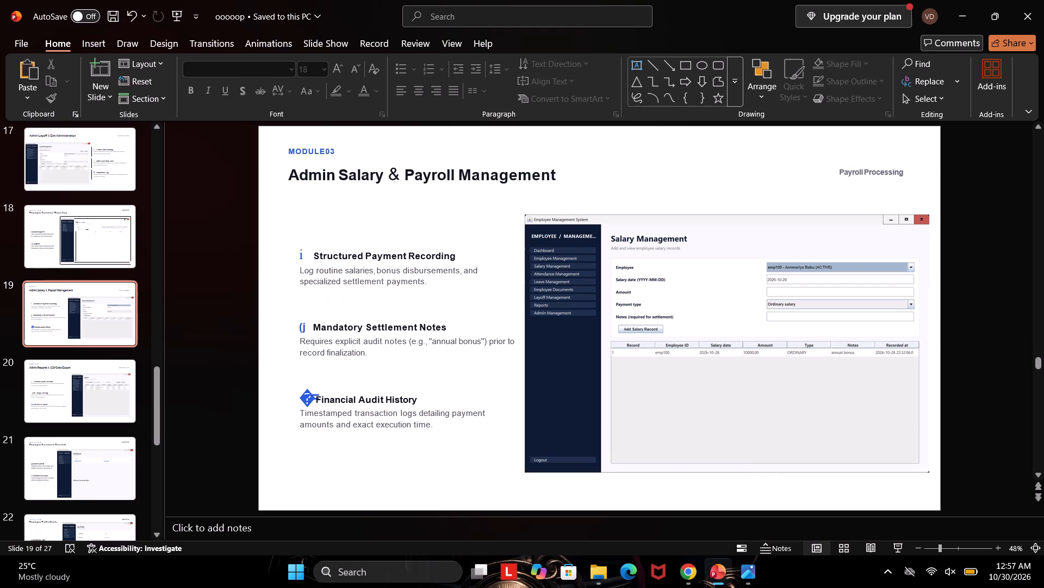
pyautogui.scroll(1, 489, 243)
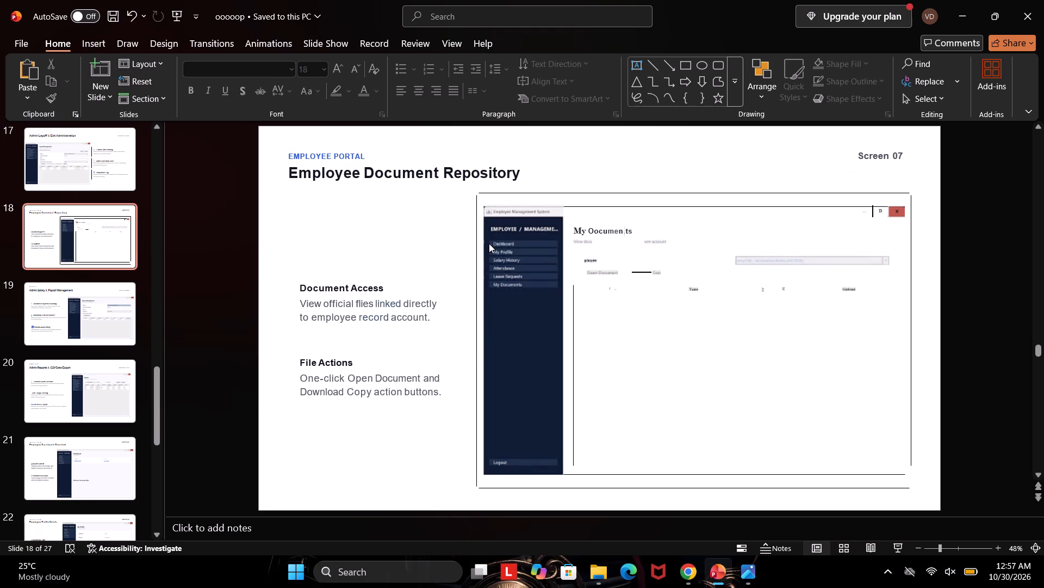
pyautogui.scroll(-1, 489, 243)
pyautogui.scroll(2, 489, 243)
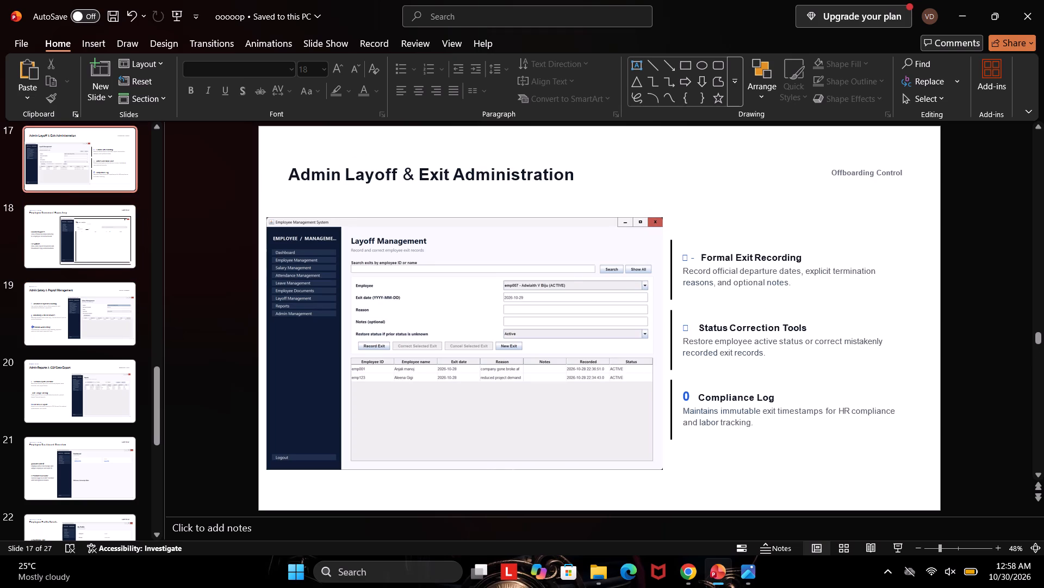
pyautogui.scroll(-1, 489, 245)
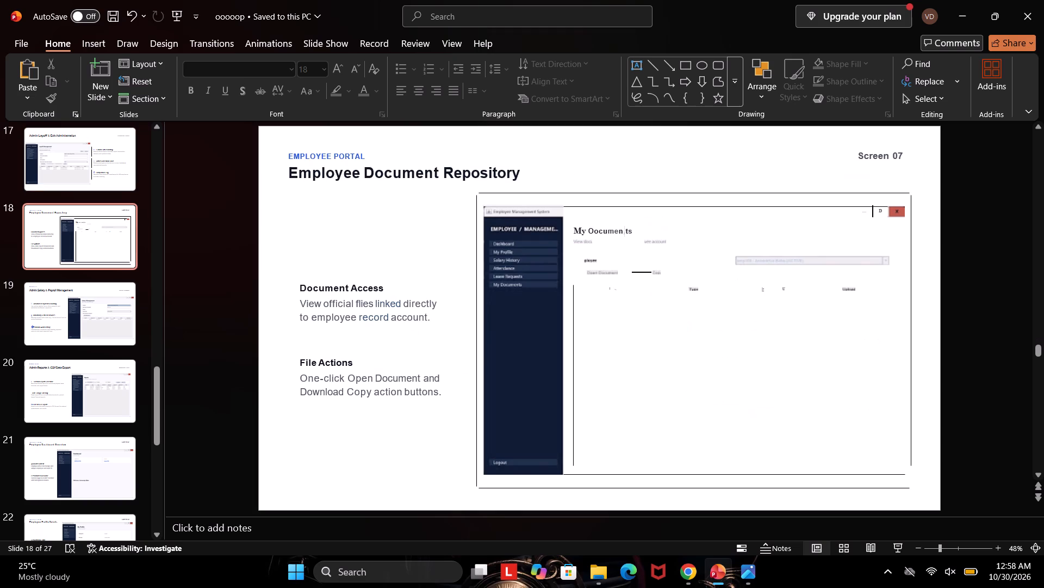
# Move the Employee Dashboard Overview slide between the Admin Layoff & Exit Administration and Employee Document Repository slides.
pyautogui.click(59, 456)
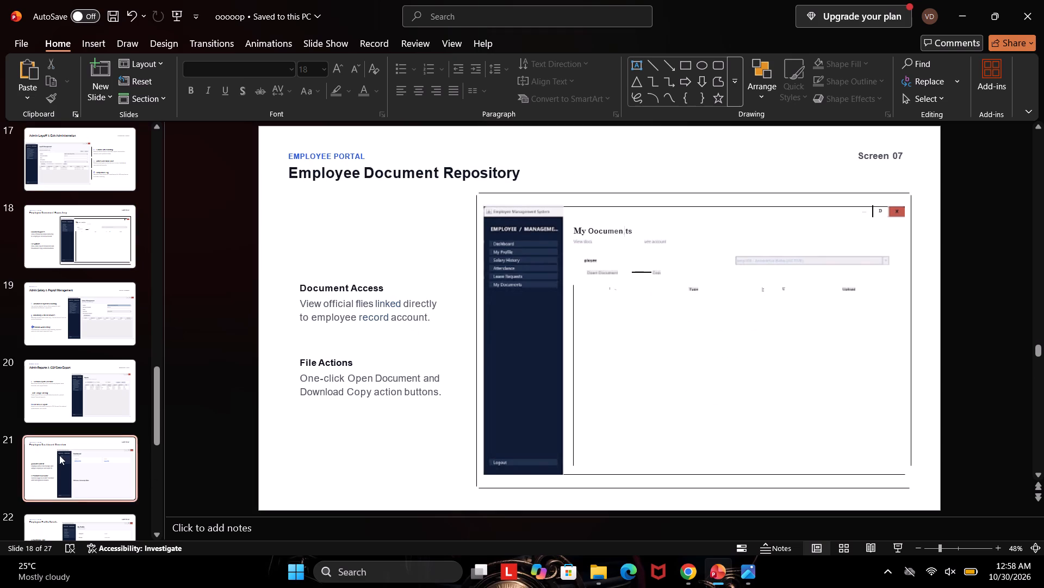
pyautogui.moveTo(59, 455); pyautogui.dragTo(59, 218)
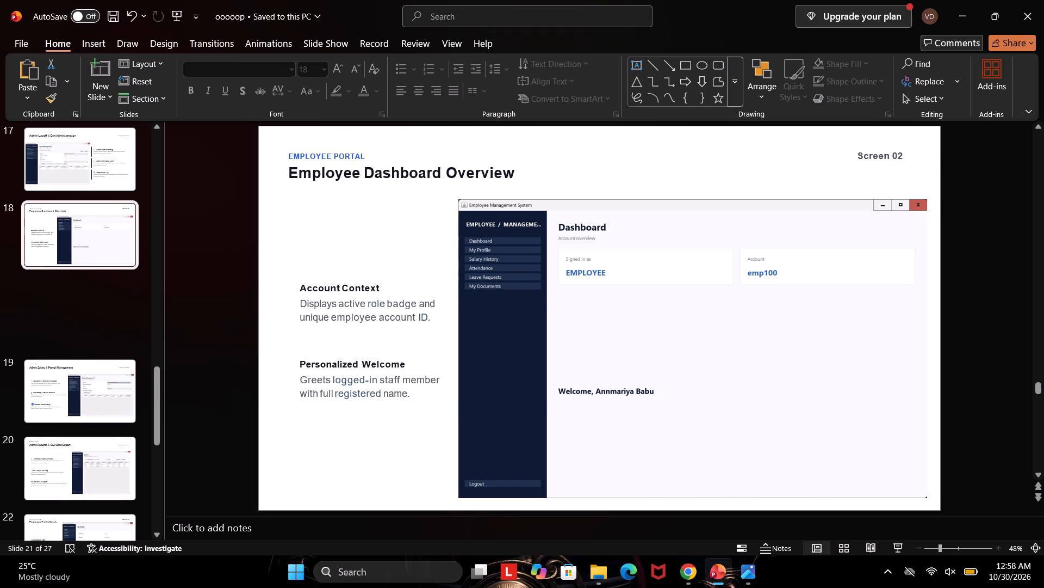
pyautogui.moveTo(59, 218); pyautogui.dragTo(57, 212)
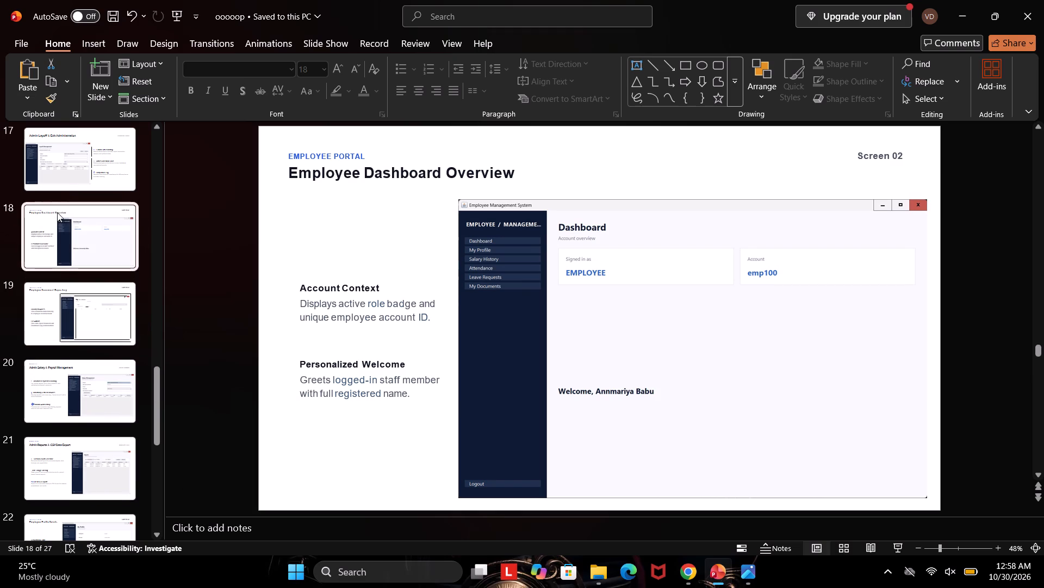
pyautogui.click(74, 164)
# Move the Admin Reports & CSV Data Export slide directly after the Admin Layoff & Exit Administration slide.
pyautogui.scroll(-1, 479, 285)
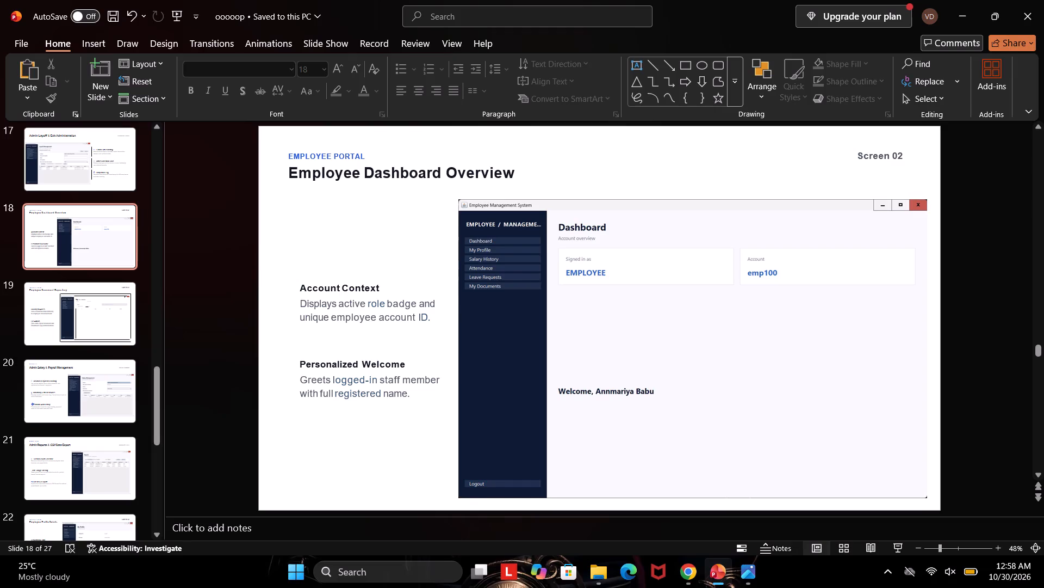
pyautogui.scroll(-2, 478, 291)
pyautogui.scroll(1, 478, 291)
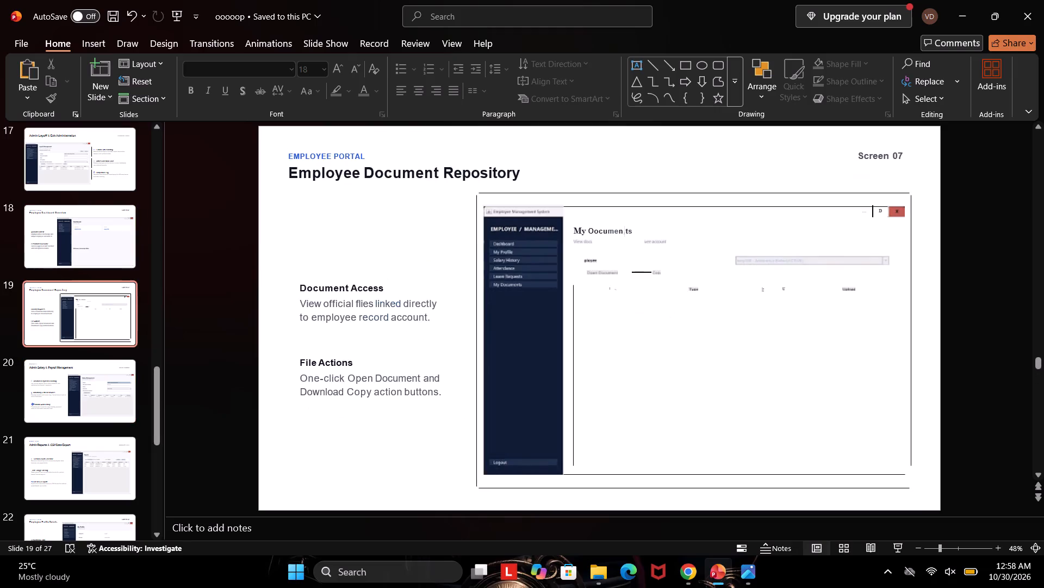
pyautogui.scroll(-3, 478, 291)
pyautogui.scroll(1, 478, 291)
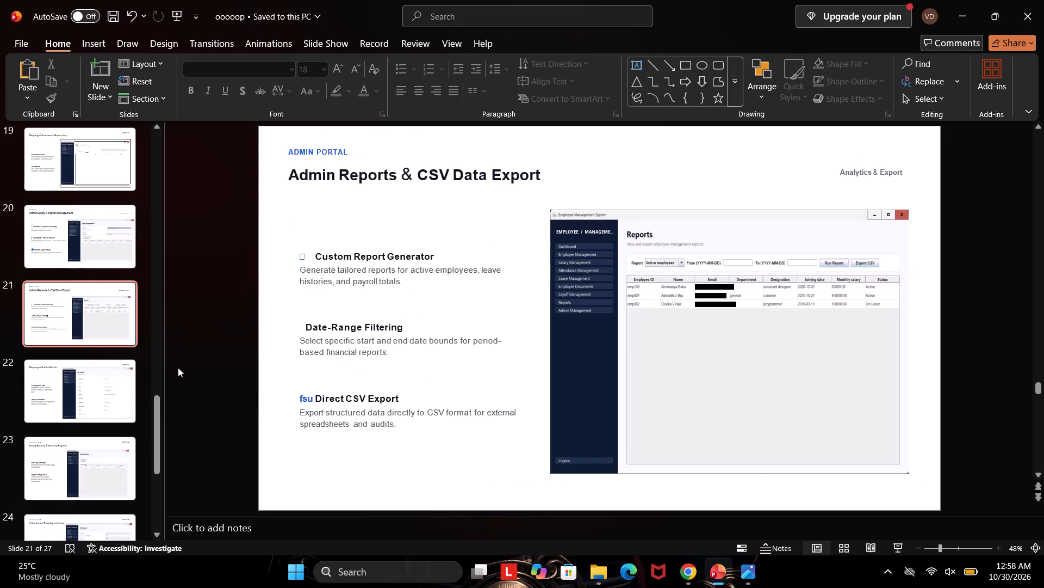
pyautogui.moveTo(76, 309); pyautogui.dragTo(92, 184)
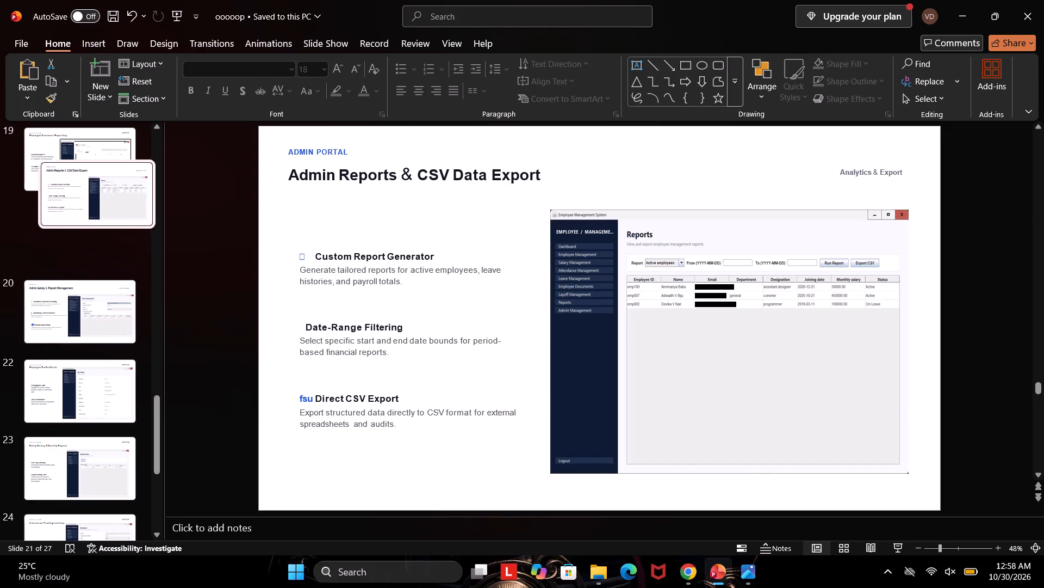
pyautogui.moveTo(92, 184); pyautogui.dragTo(85, 405)
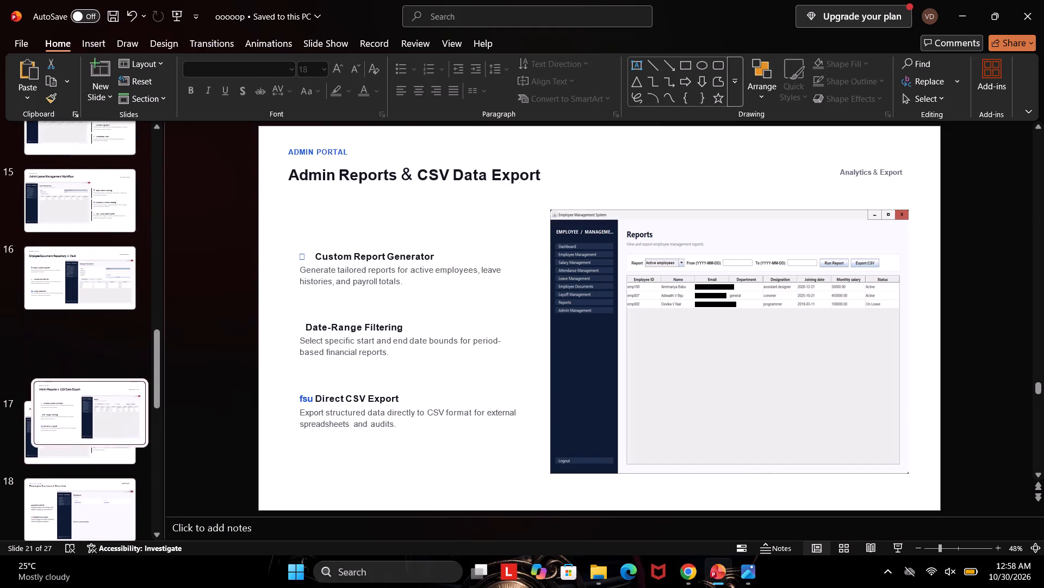
pyautogui.moveTo(85, 405); pyautogui.dragTo(75, 424)
pyautogui.click(67, 346)
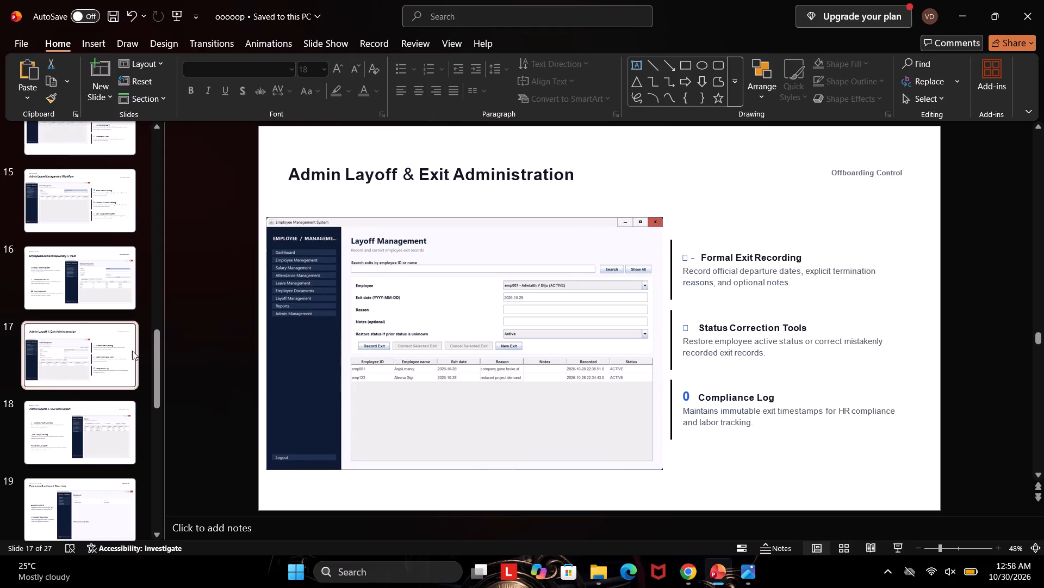
# Move the Employee Profile Details slide directly after the Employee Dashboard Overview slide.
pyautogui.scroll(-1, 436, 341)
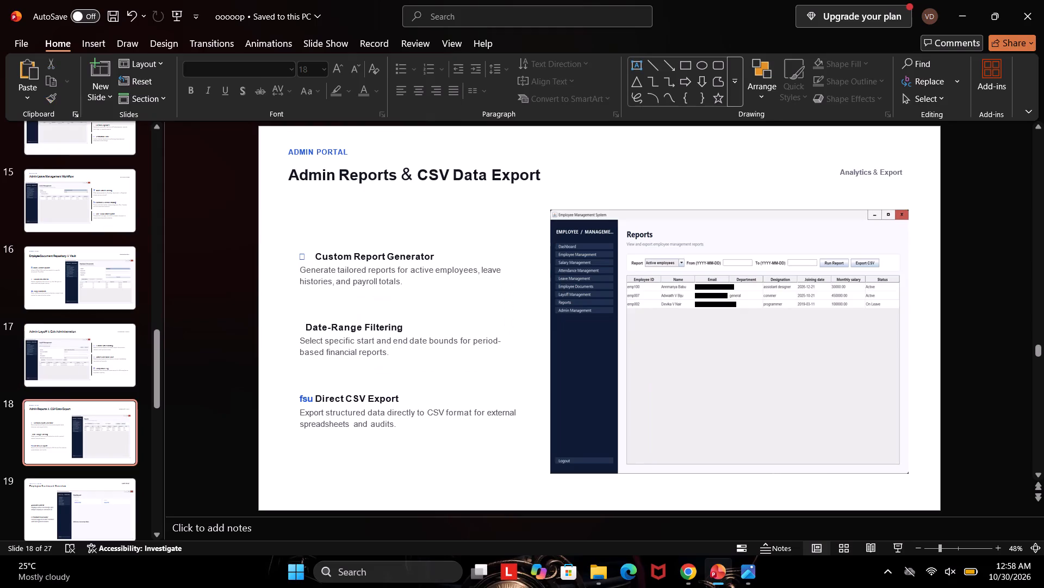
pyautogui.scroll(-1, 436, 341)
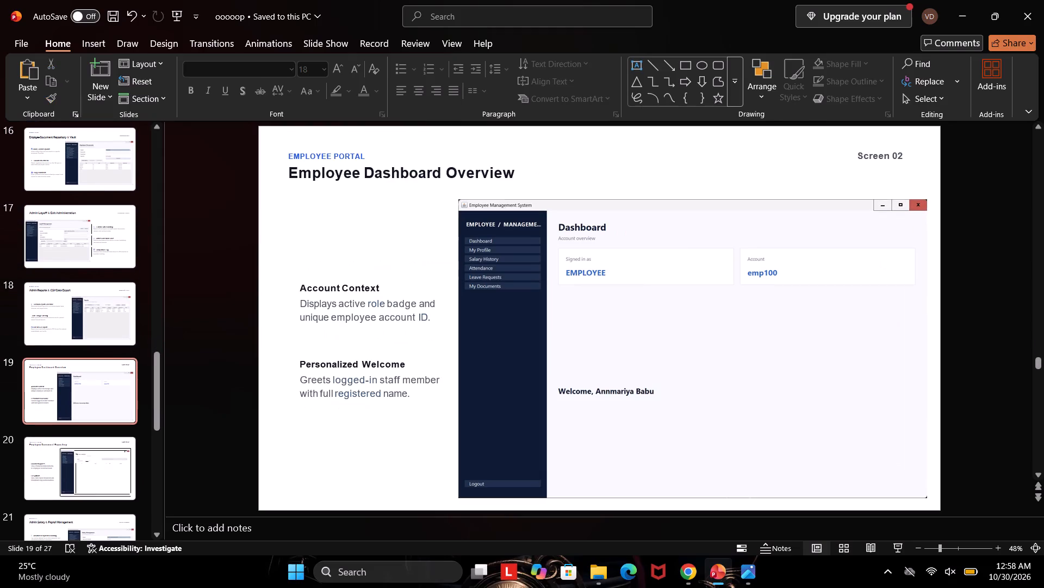
pyautogui.scroll(-1, 436, 341)
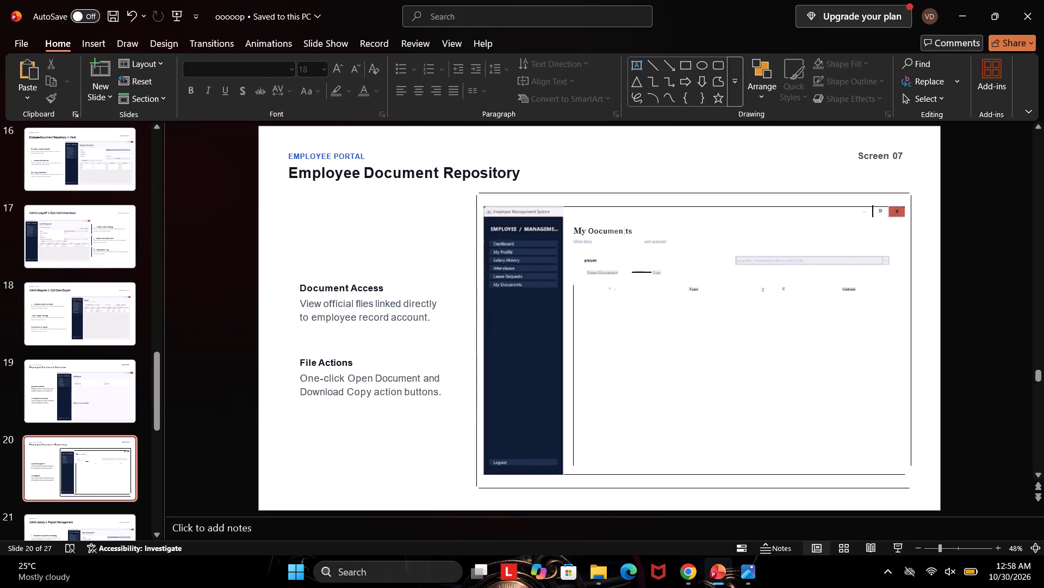
pyautogui.scroll(-1, 436, 341)
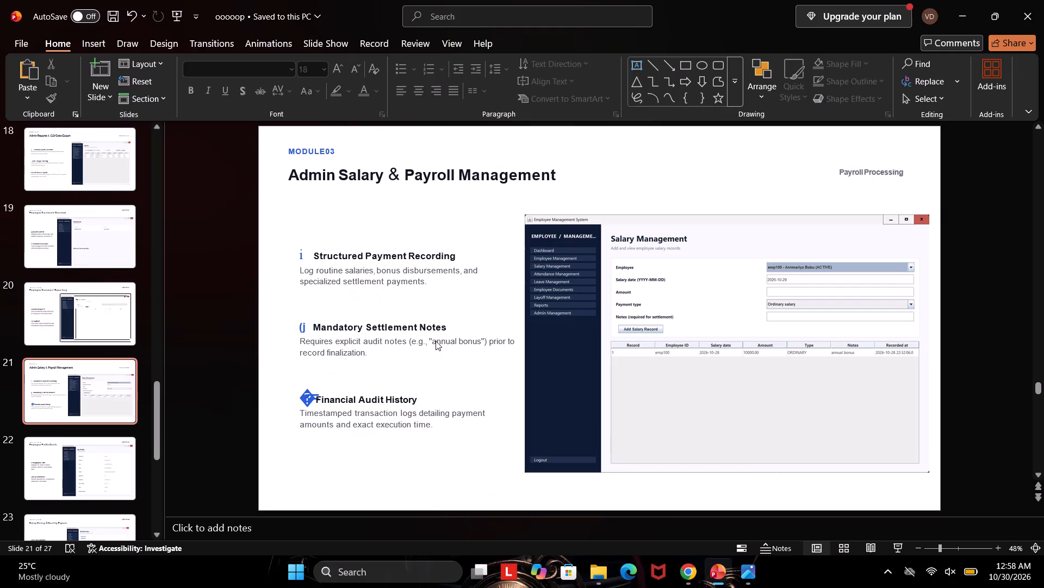
pyautogui.scroll(-1, 436, 341)
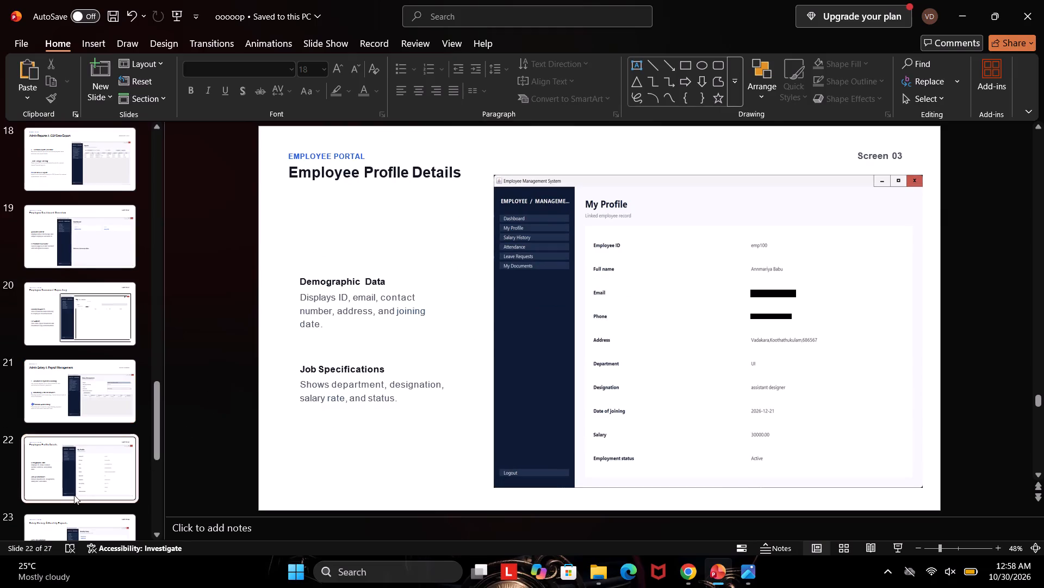
pyautogui.moveTo(74, 495); pyautogui.dragTo(73, 395)
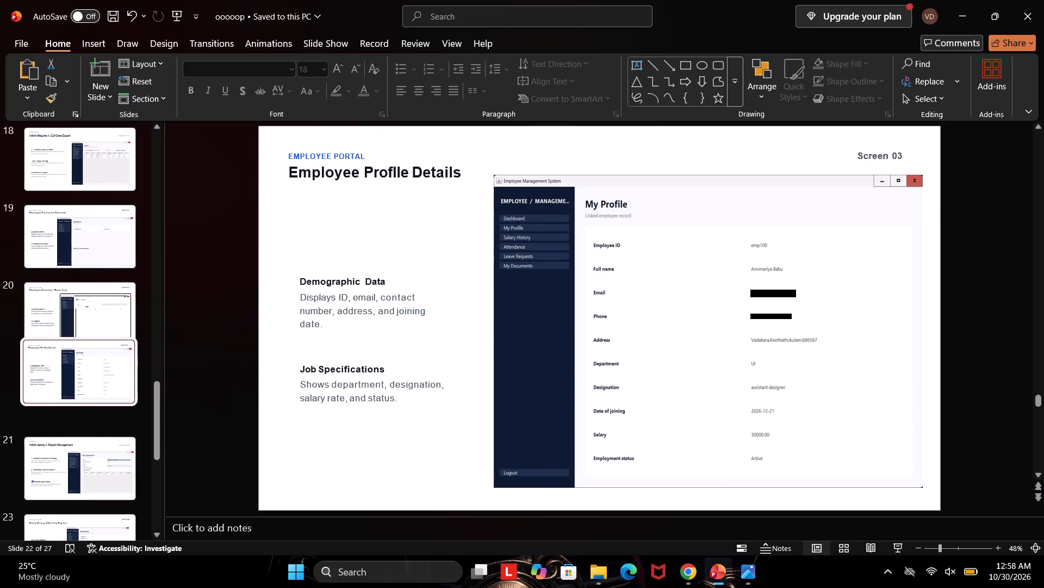
pyautogui.moveTo(73, 395); pyautogui.dragTo(78, 328)
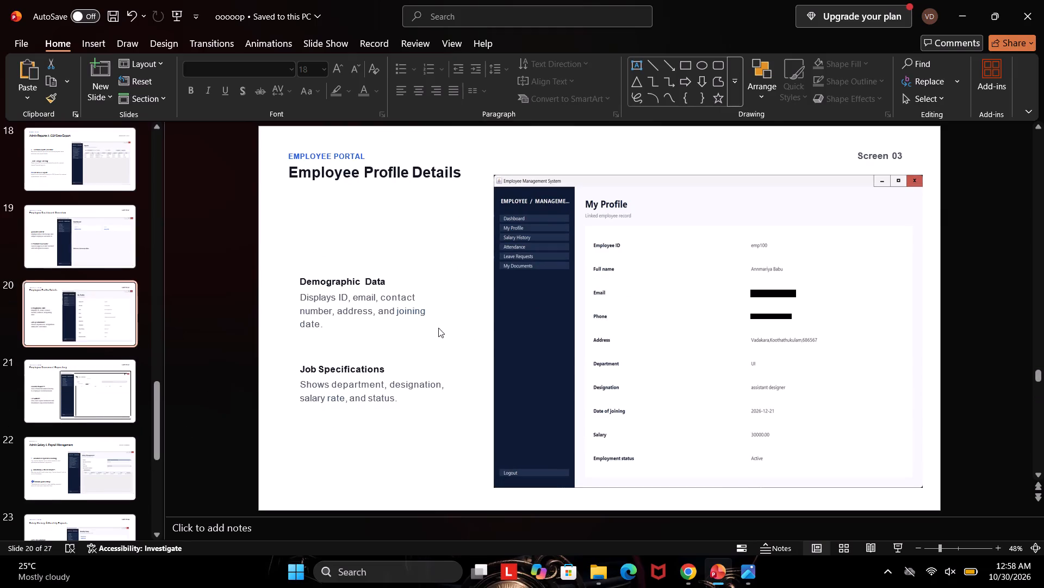
# Move the Salary History & Monthly Payouts slide directly after the Employee Profile Details slide.
pyautogui.scroll(-1, 439, 328)
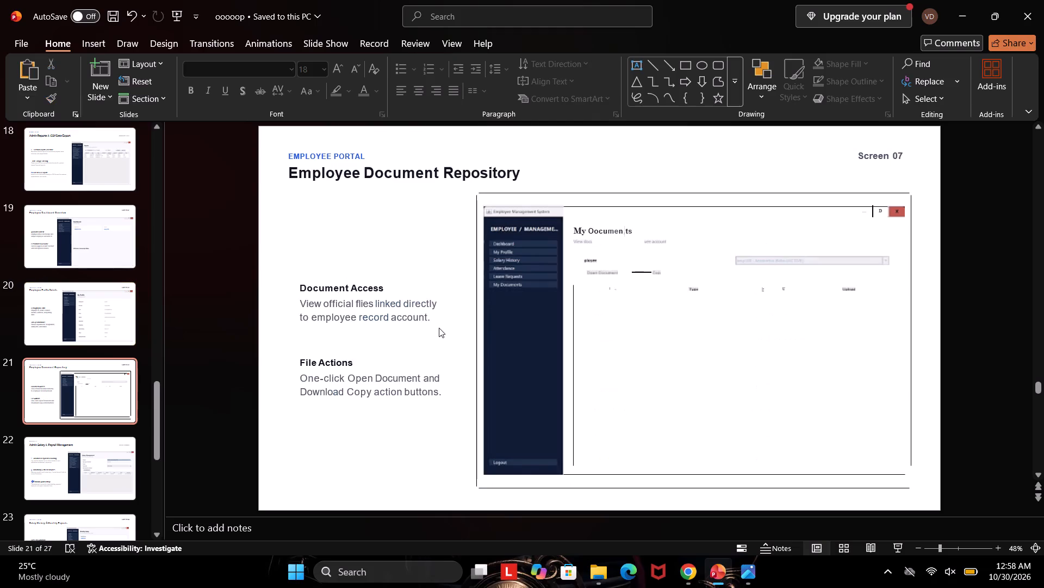
pyautogui.scroll(-1, 439, 328)
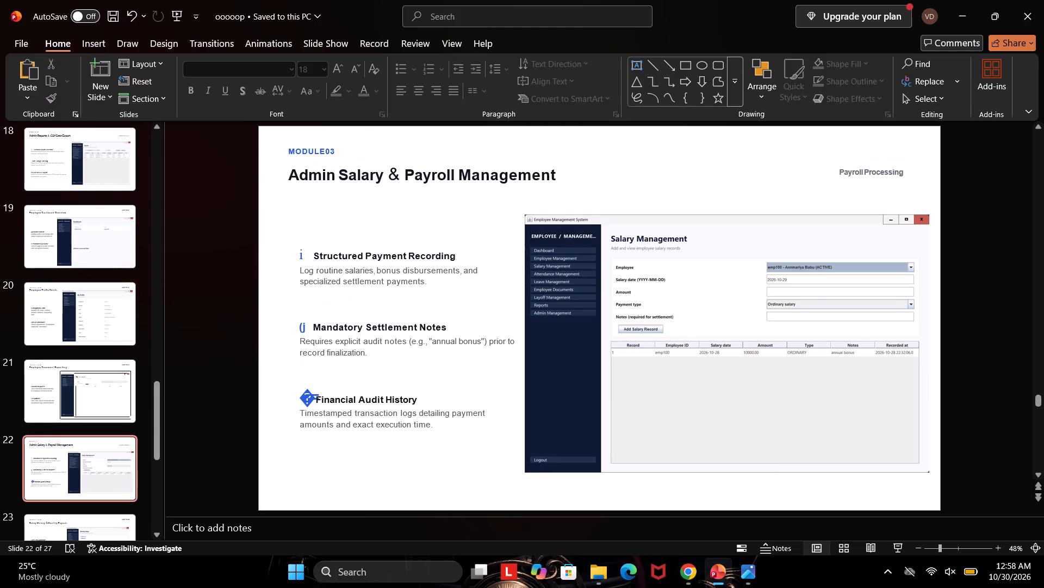
pyautogui.scroll(-1, 439, 328)
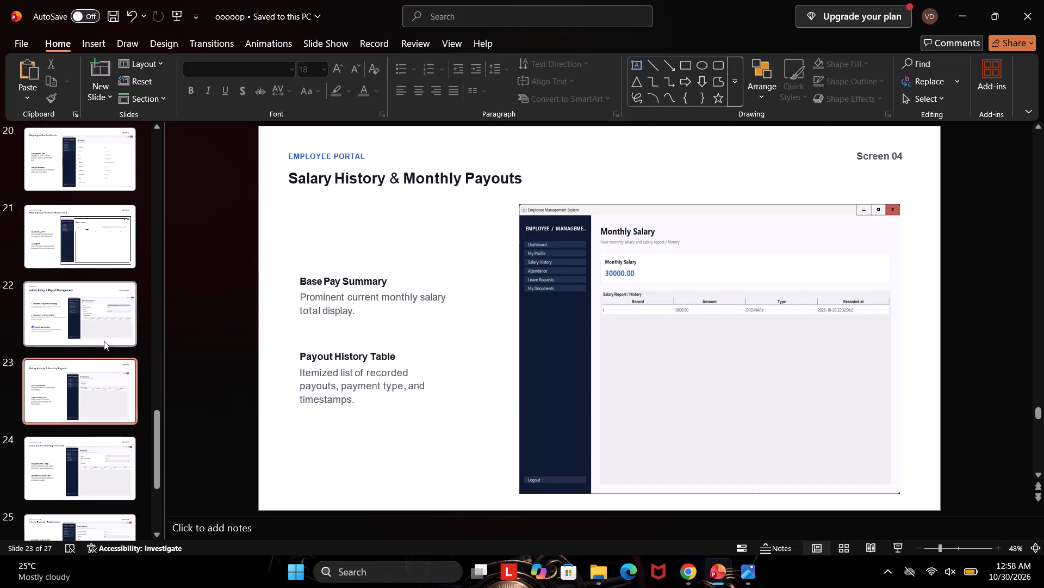
pyautogui.moveTo(80, 401); pyautogui.dragTo(69, 246)
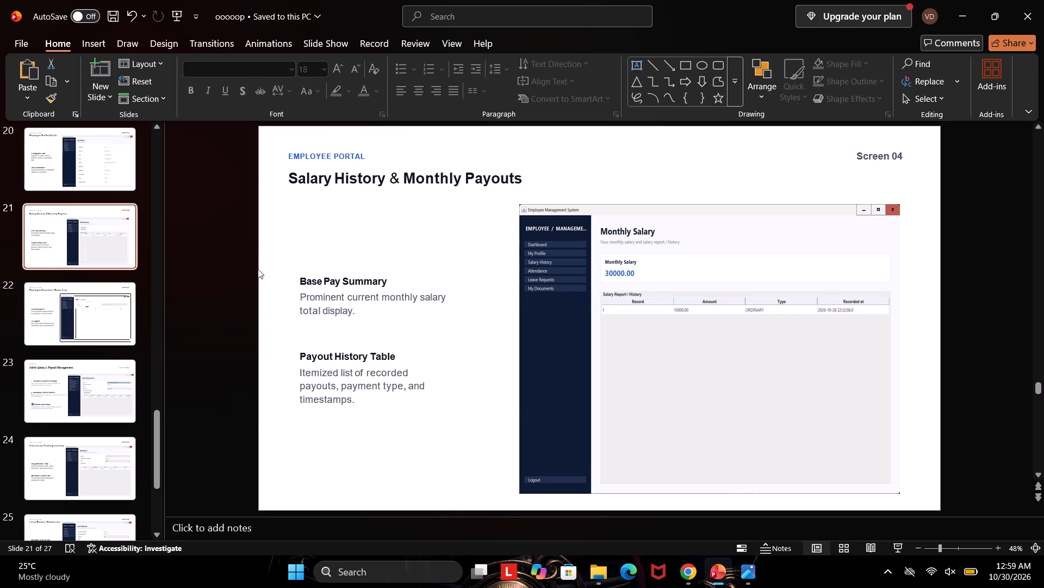
# Move the Attendance Tracking Interface slide directly after the Salary History & Monthly Payouts slide.
pyautogui.scroll(-3, 351, 285)
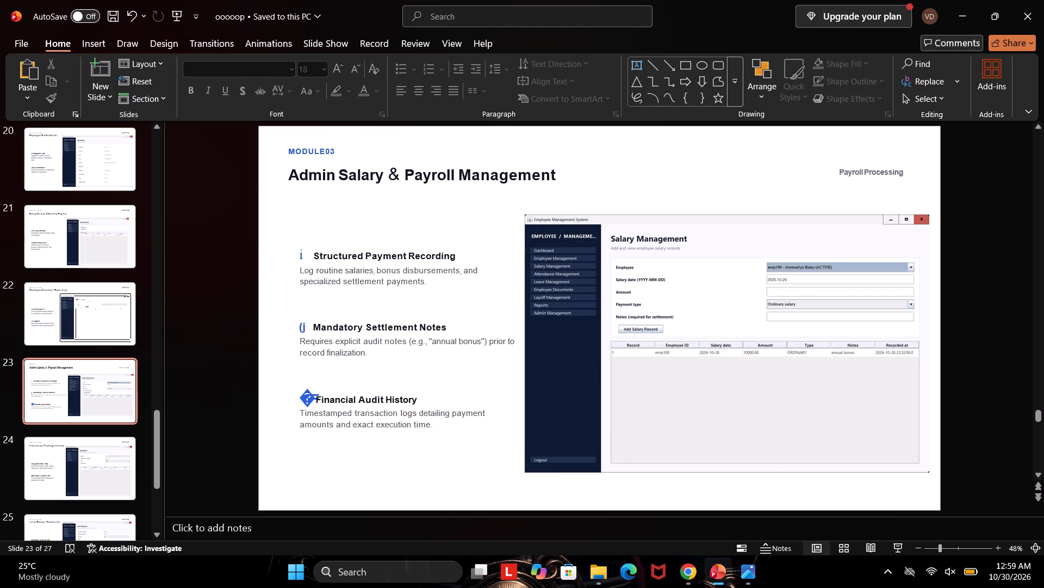
pyautogui.moveTo(87, 455); pyautogui.dragTo(88, 440)
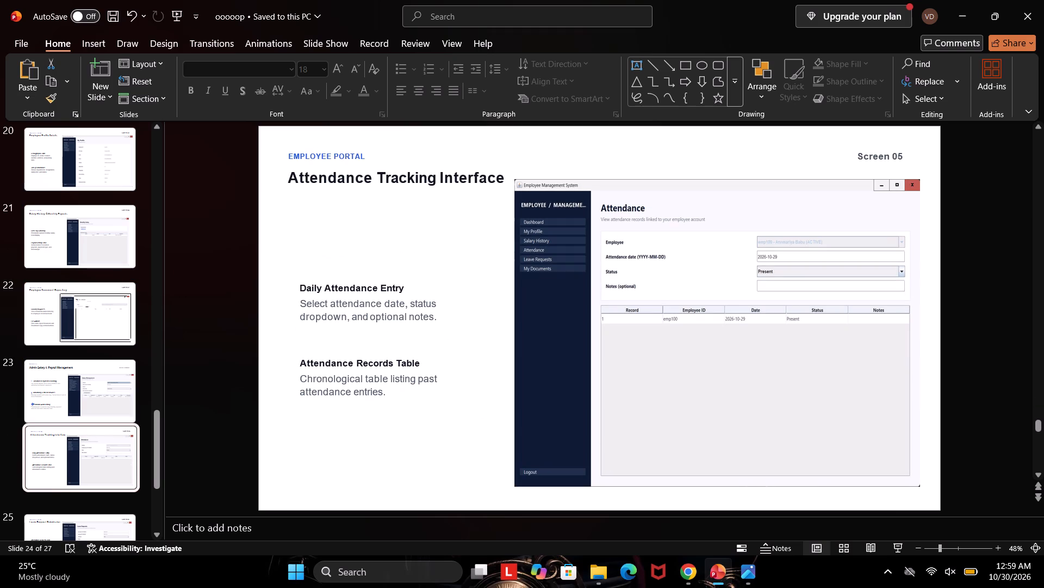
pyautogui.moveTo(88, 440); pyautogui.dragTo(89, 283)
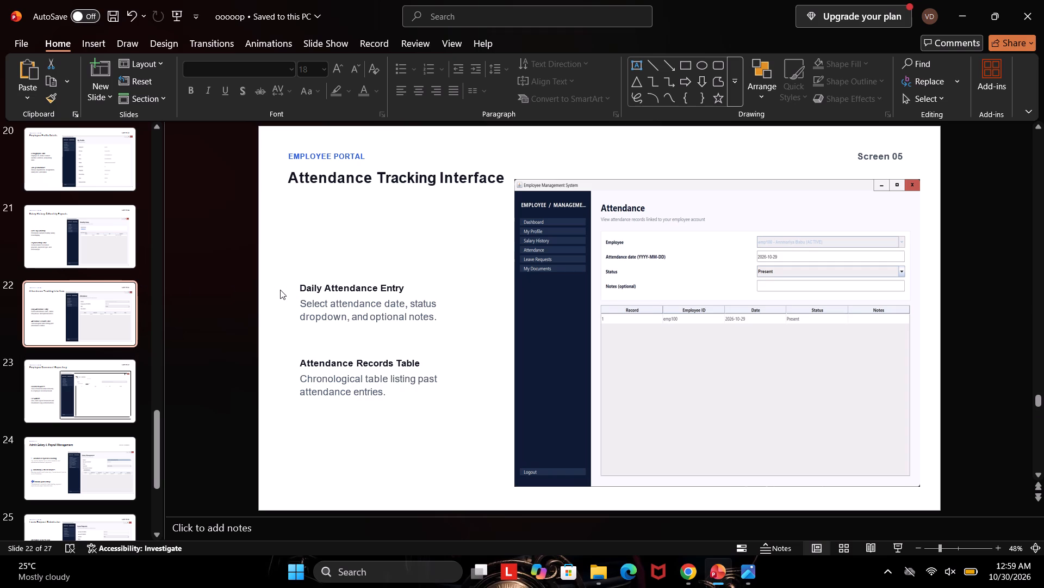
# Move the Leave Request Submission slide directly after the Attendance Tracking Interface slide.
pyautogui.scroll(-1, 280, 290)
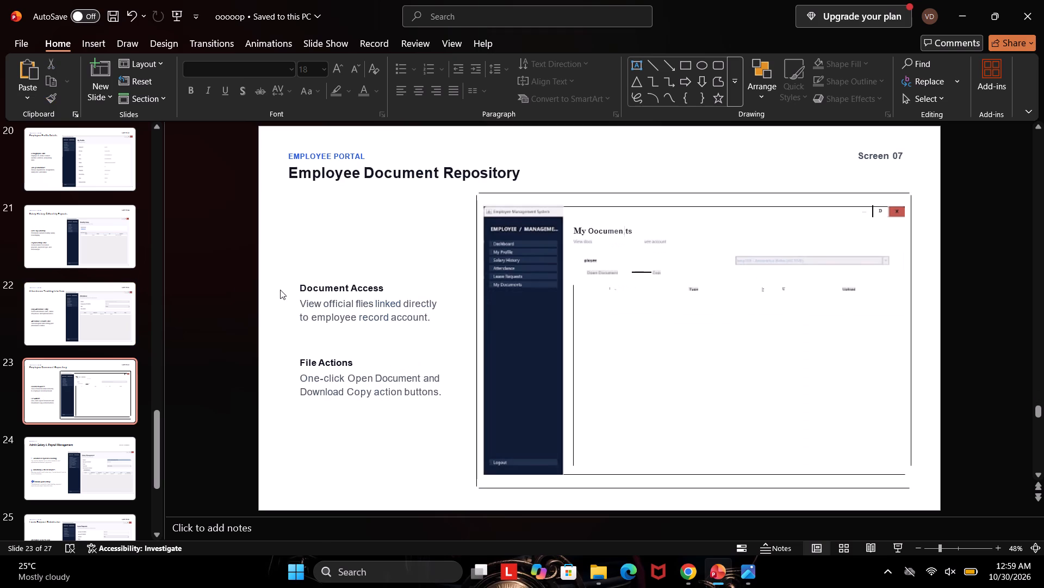
pyautogui.scroll(-2, 280, 290)
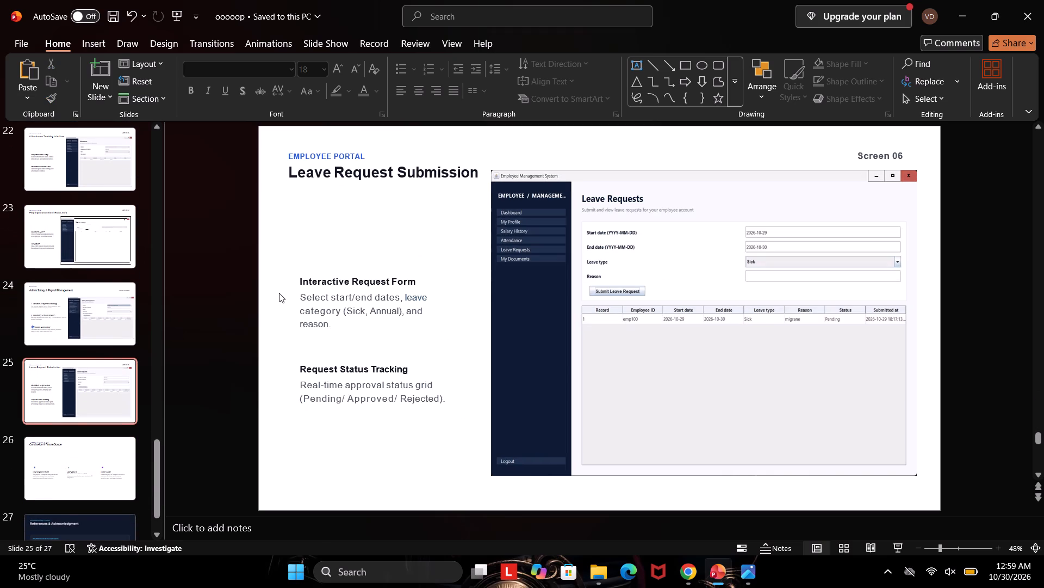
pyautogui.moveTo(76, 402); pyautogui.dragTo(72, 236)
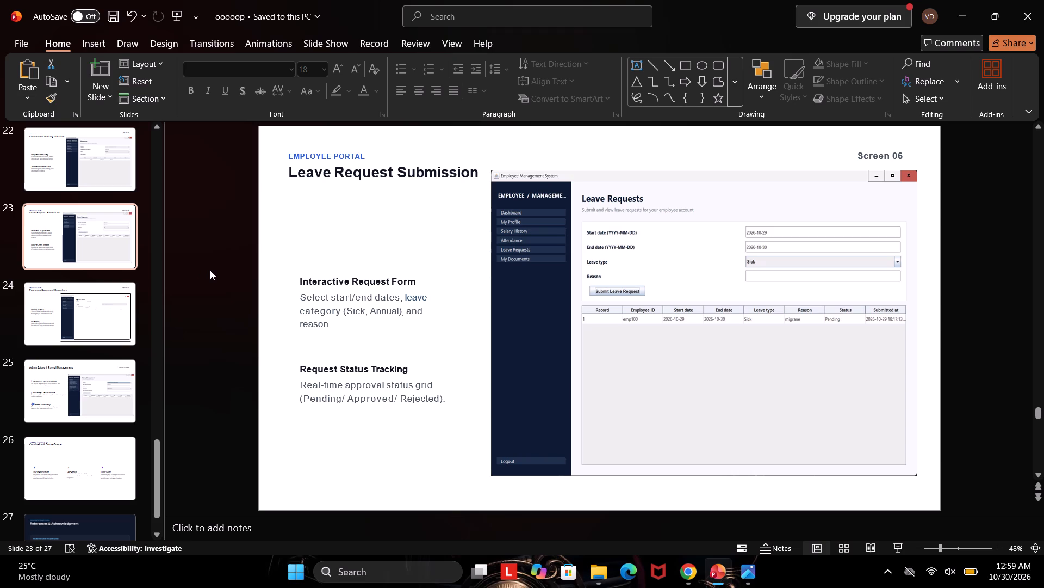
# Examine the Employee Document Repository slide and the Admin Salary & Payroll Management slide that follows it.
pyautogui.scroll(-2, 371, 310)
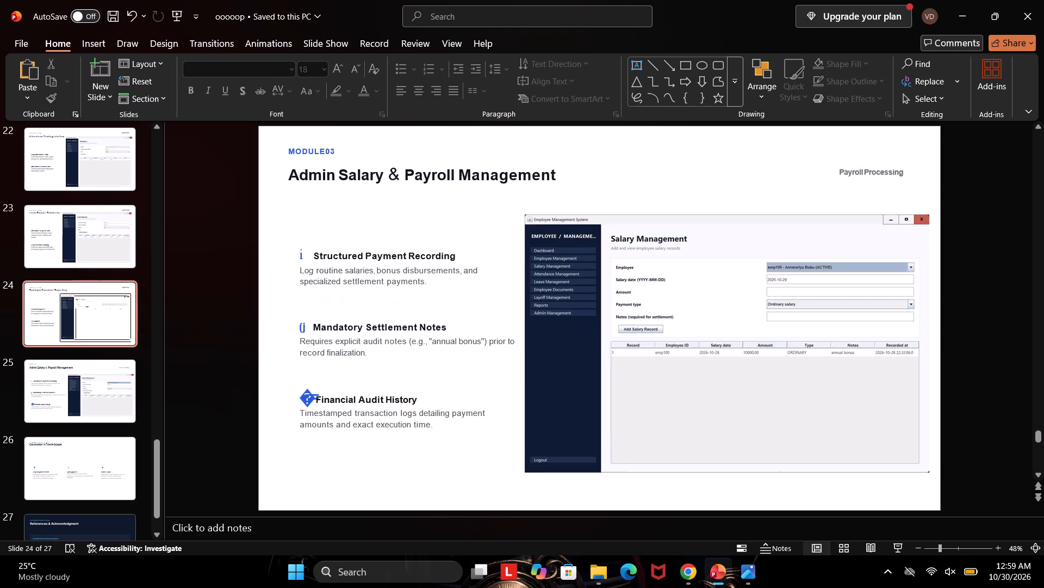
pyautogui.scroll(-1, 371, 310)
pyautogui.scroll(3, 371, 310)
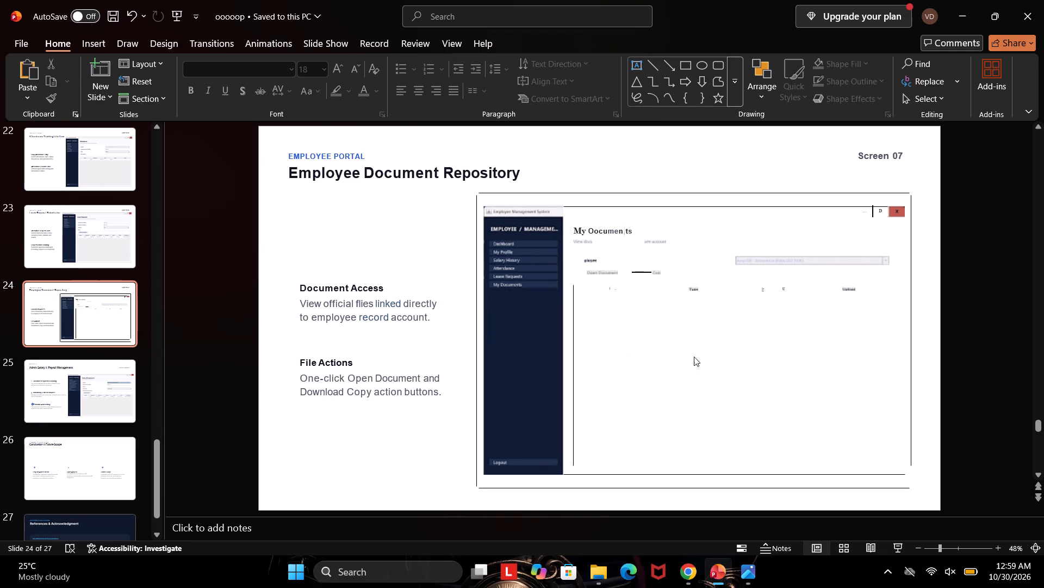
# Select all the fragments making up the My Documents screenshot on the Employee Document Repository slide.
pyautogui.moveTo(916, 492); pyautogui.dragTo(670, 320)
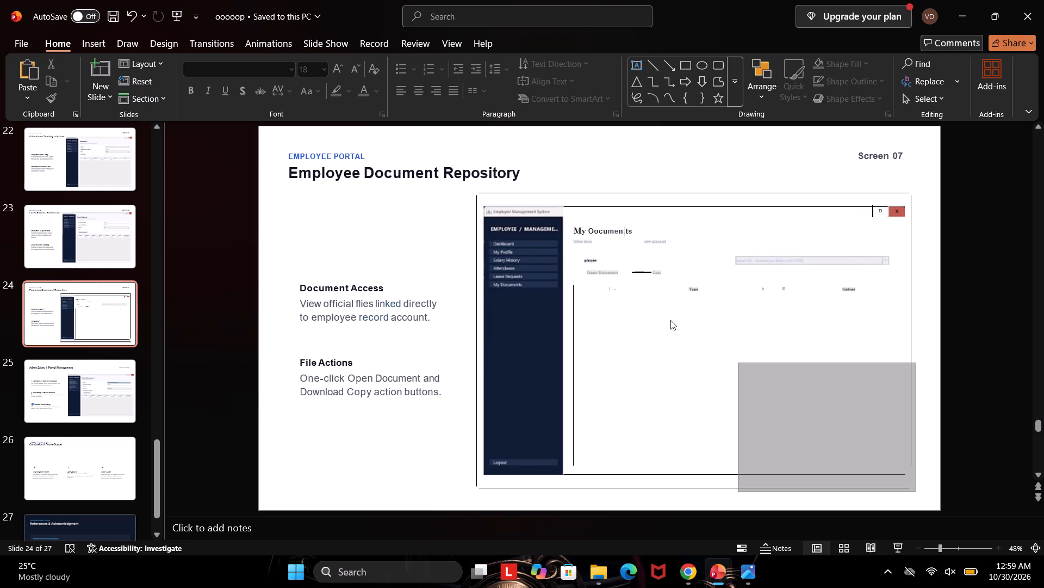
pyautogui.moveTo(670, 320); pyautogui.dragTo(457, 187)
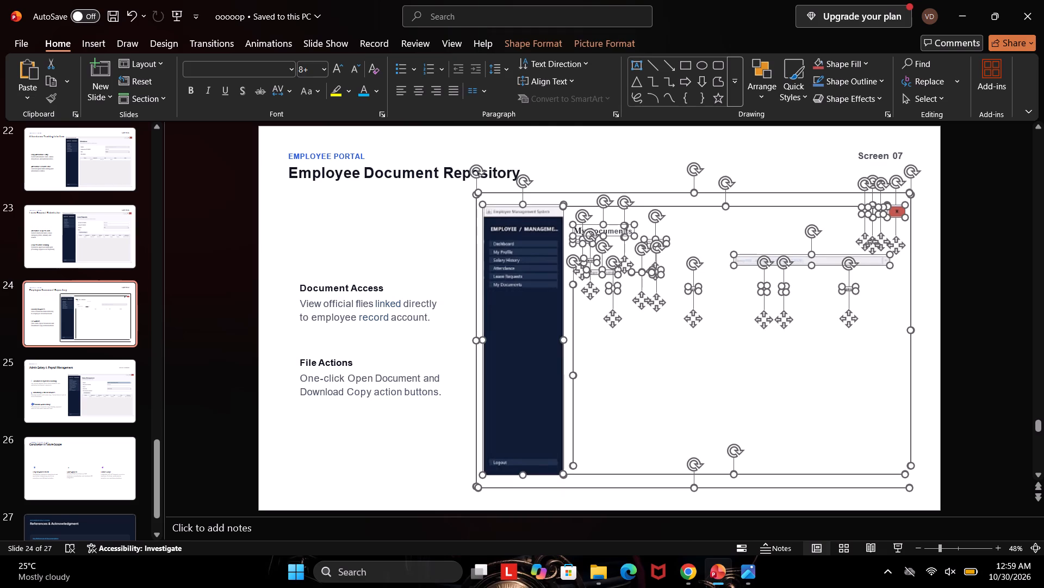
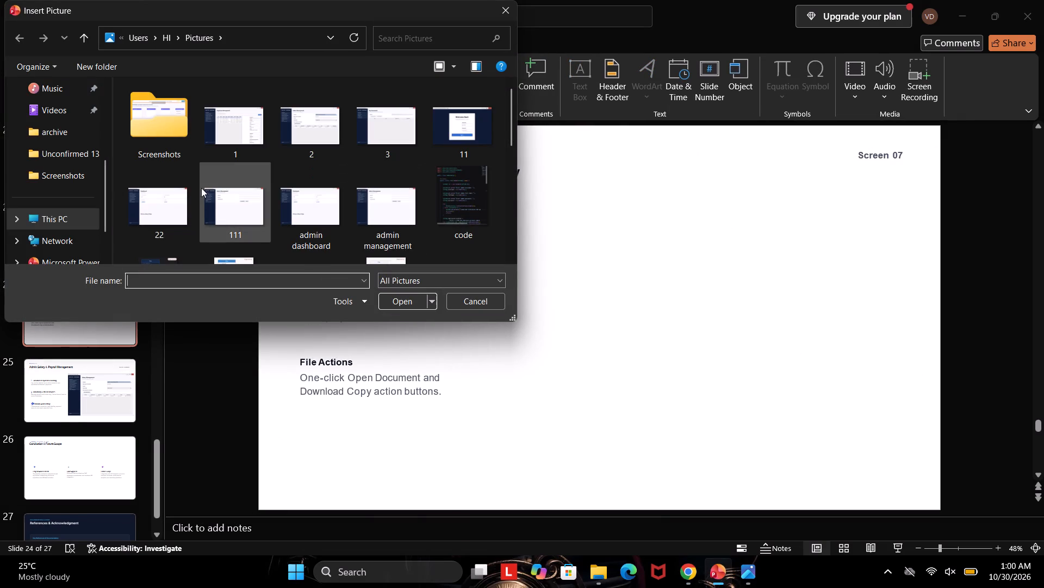
# Insert picture 3 on the Employee Document Repository slide, resized to about 14.69" wide and placed beside the Document Access and File Actions descriptions.
pyautogui.click(388, 146)
pyautogui.click(418, 304)
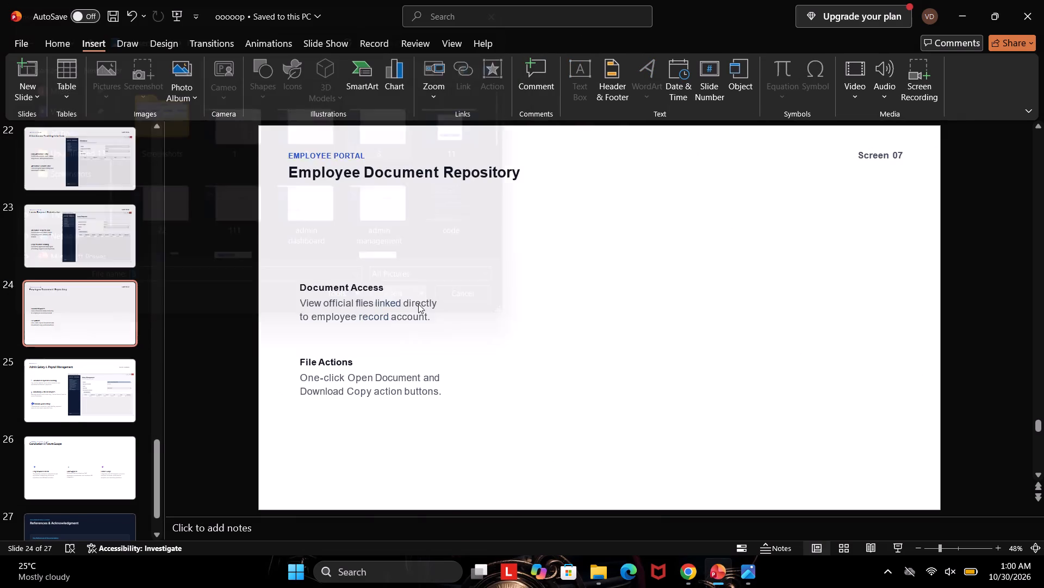
pyautogui.moveTo(692, 297); pyautogui.dragTo(754, 314)
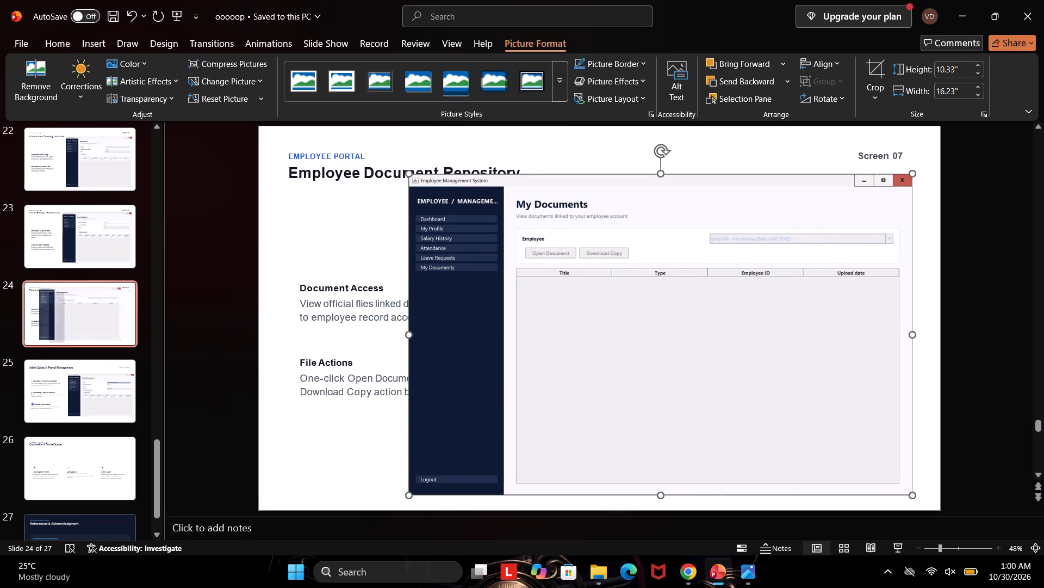
pyautogui.moveTo(409, 173); pyautogui.dragTo(495, 200)
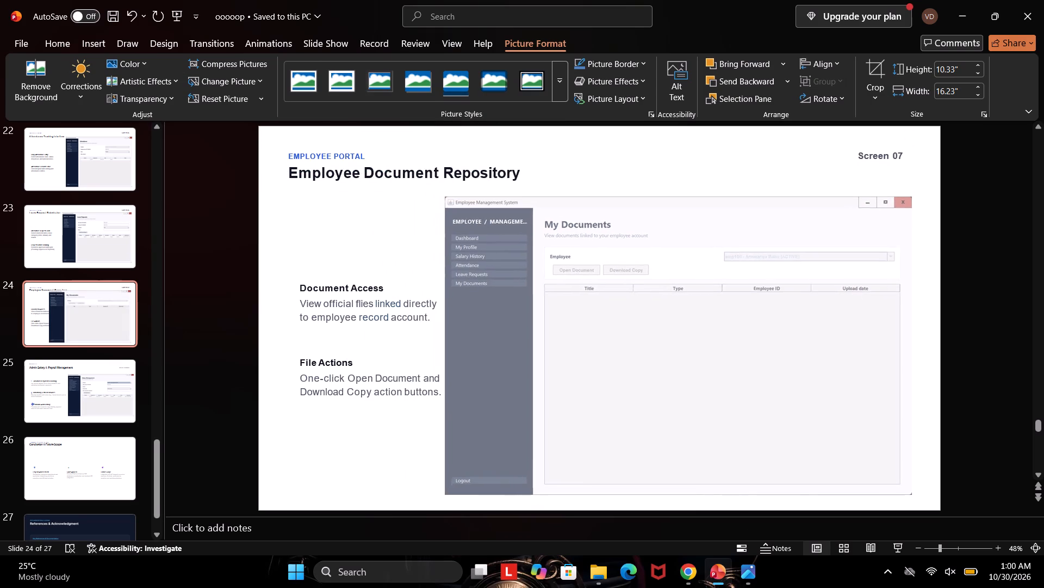
pyautogui.moveTo(495, 200); pyautogui.dragTo(511, 205)
pyautogui.moveTo(611, 284); pyautogui.dragTo(617, 276)
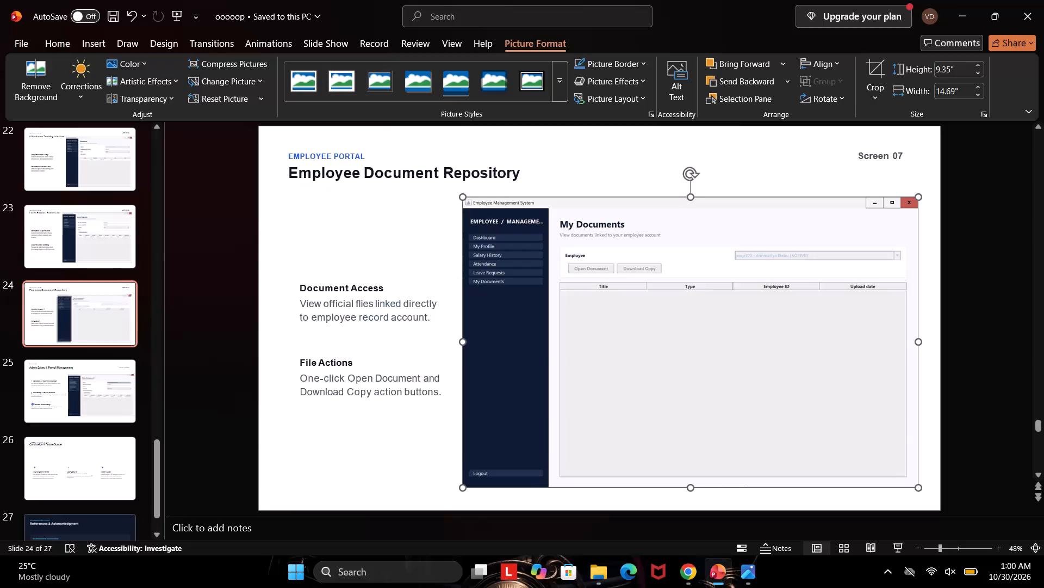
pyautogui.click(458, 144)
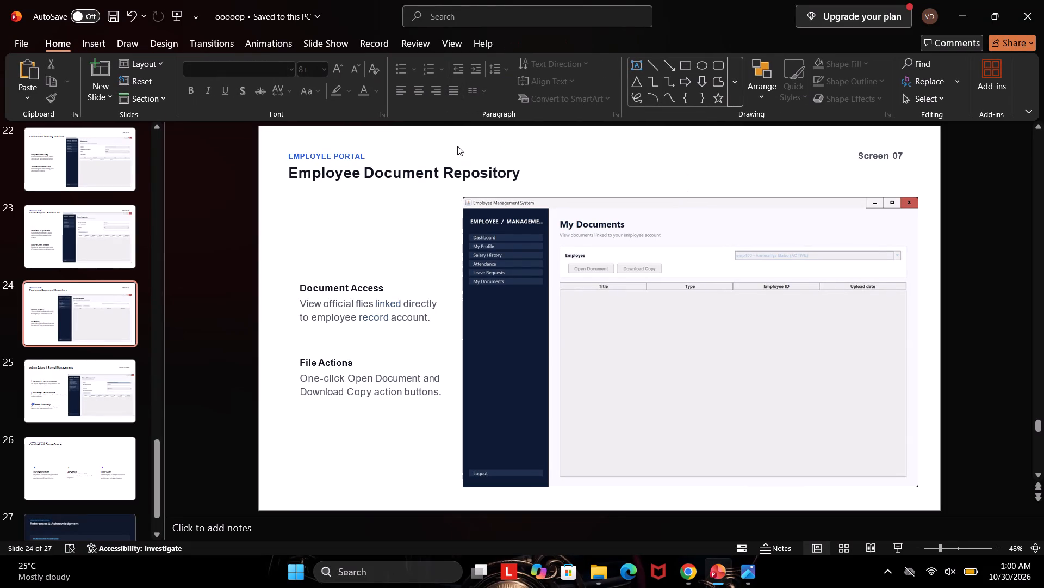
# Review the employee portal and admin slides to decide where the Admin Salary & Payroll Management slide belongs.
pyautogui.click(99, 258)
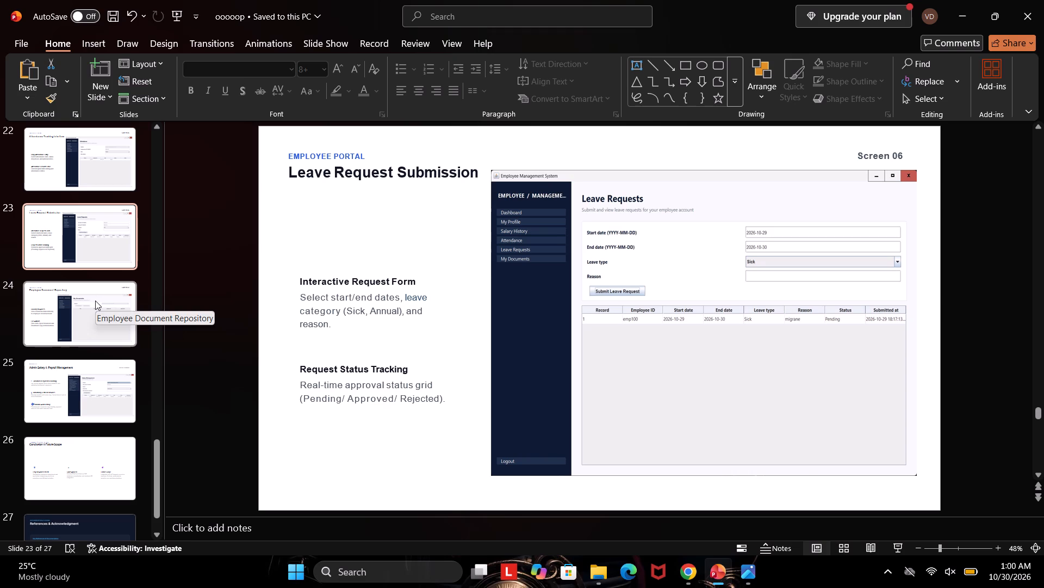
pyautogui.click(73, 392)
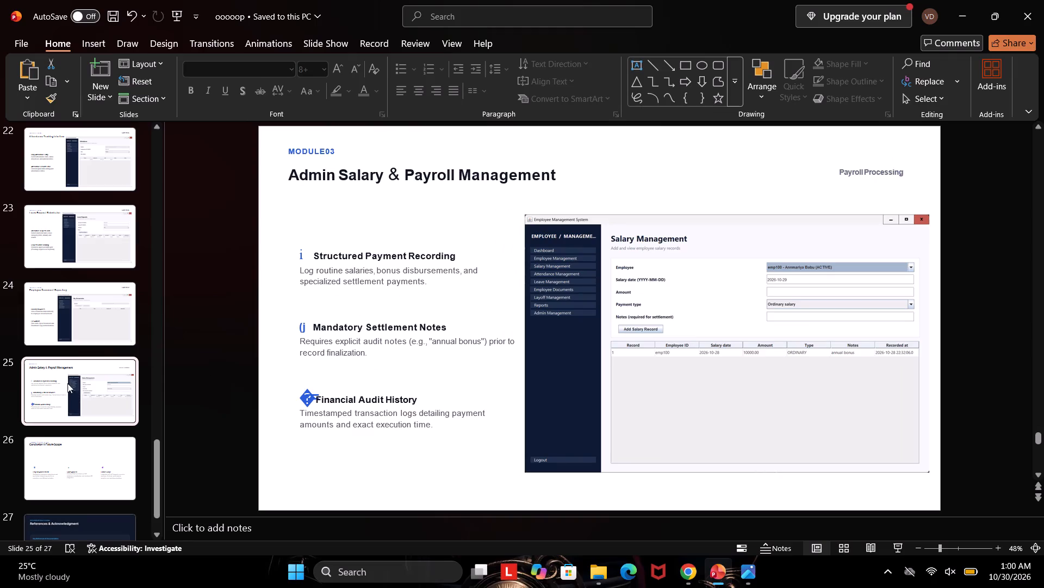
pyautogui.scroll(3, 76, 366)
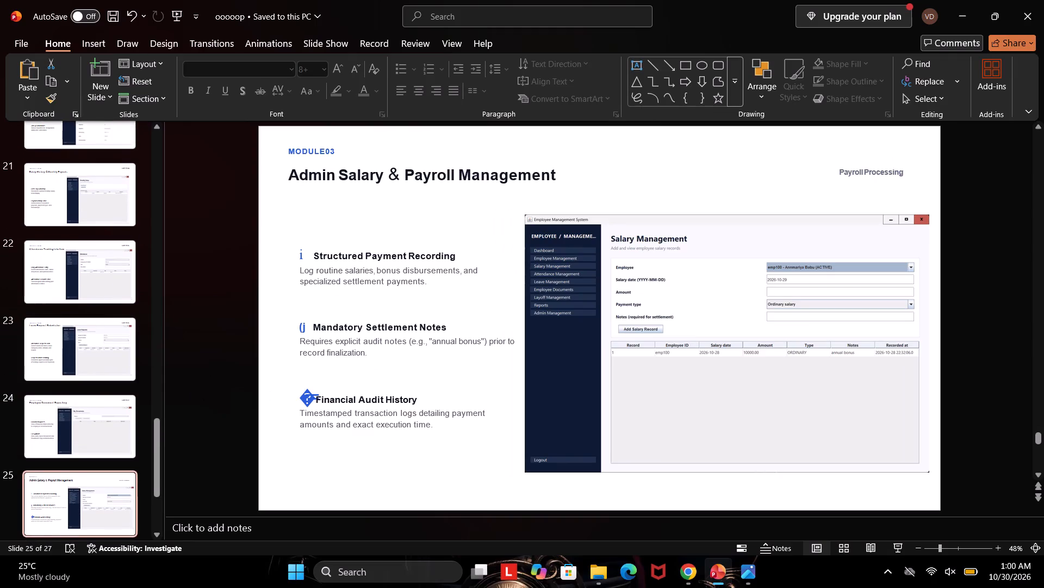
pyautogui.scroll(7, 552, 391)
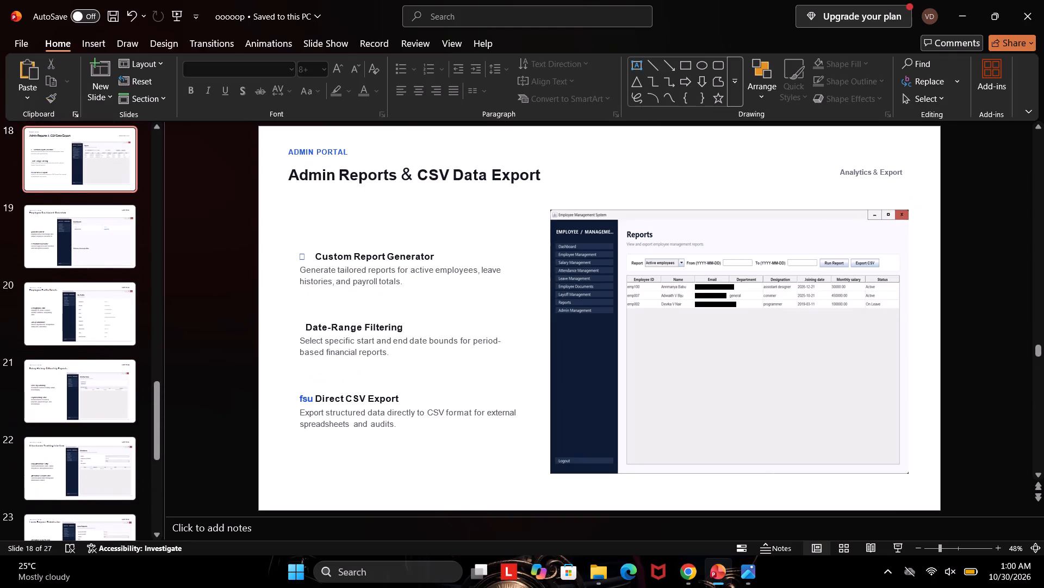
pyautogui.scroll(-3, 552, 391)
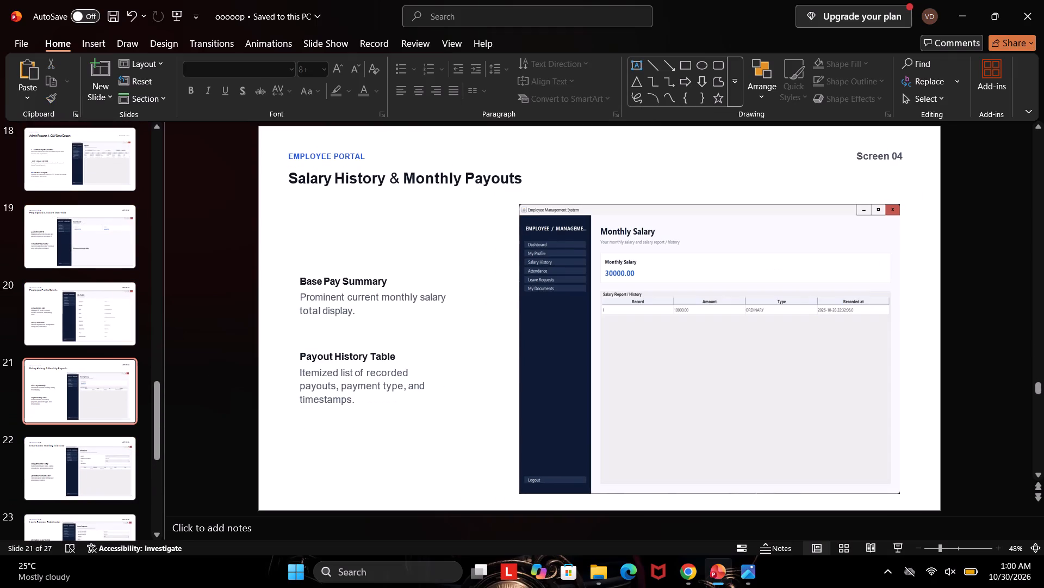
pyautogui.scroll(1, 552, 392)
pyautogui.scroll(-1, 552, 392)
pyautogui.scroll(6, 552, 392)
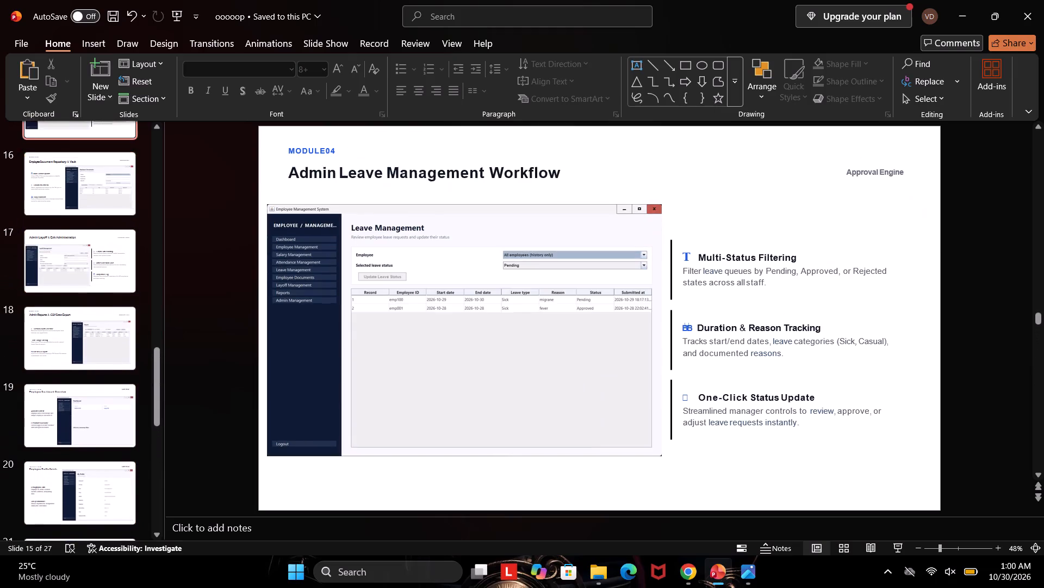
pyautogui.scroll(2, 551, 393)
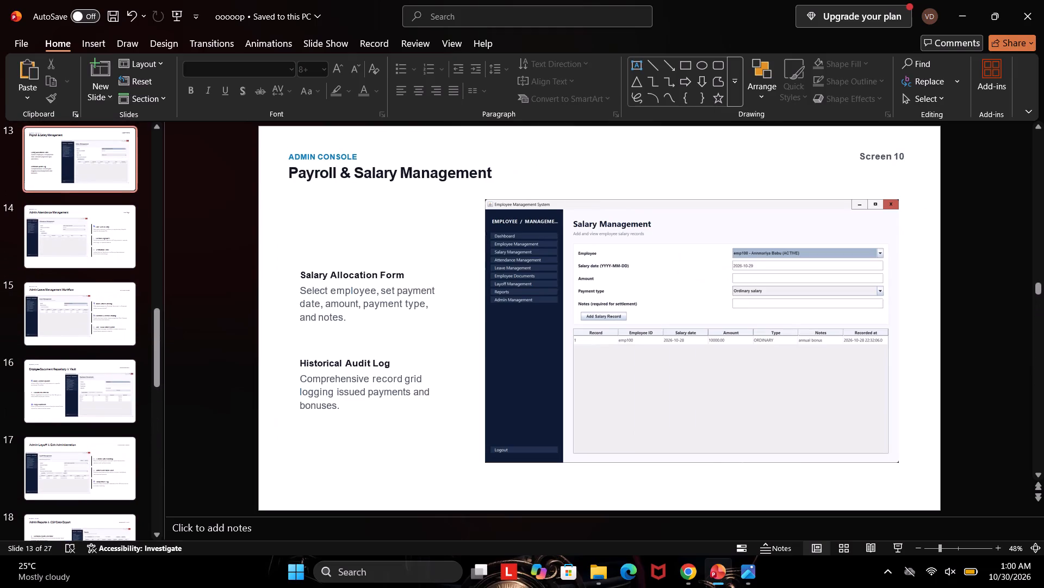
pyautogui.scroll(2, 551, 393)
pyautogui.scroll(-1, 551, 393)
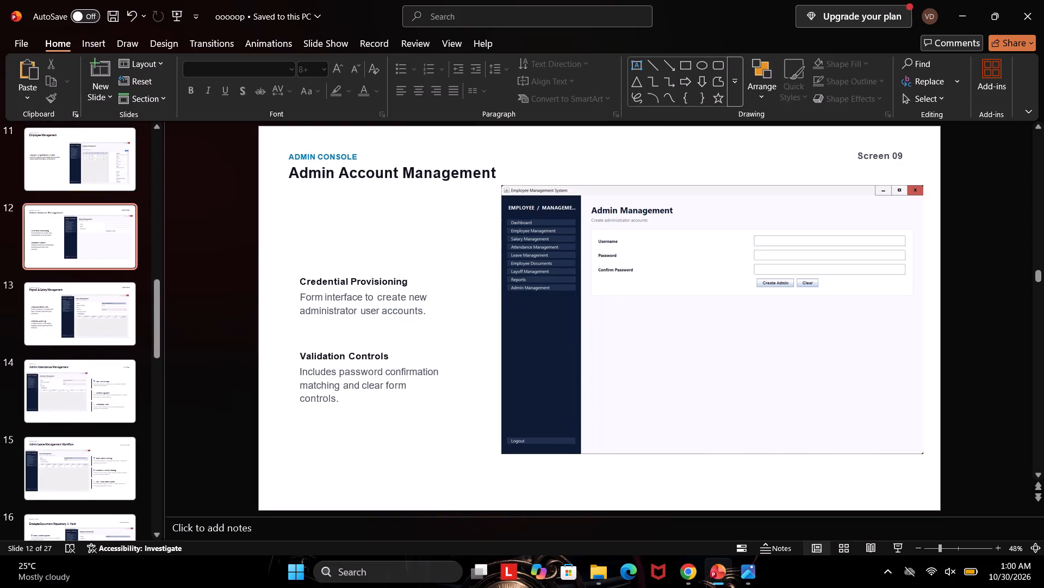
pyautogui.scroll(-1, 551, 393)
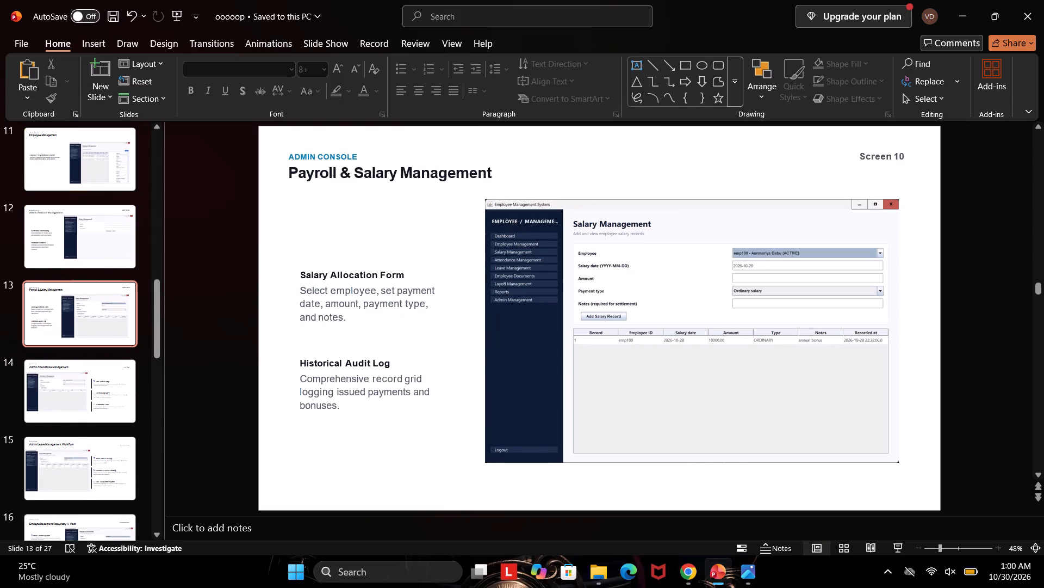
# Move the Admin Salary & Payroll Management slide directly after the Payroll & Salary Management slide.
pyautogui.scroll(-16, 551, 393)
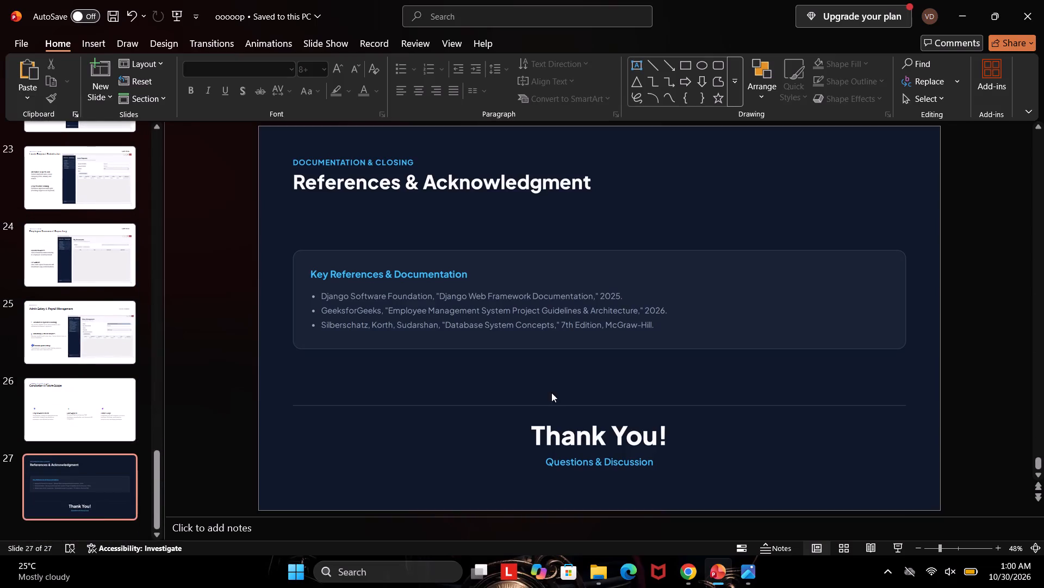
pyautogui.moveTo(103, 342); pyautogui.dragTo(100, 95)
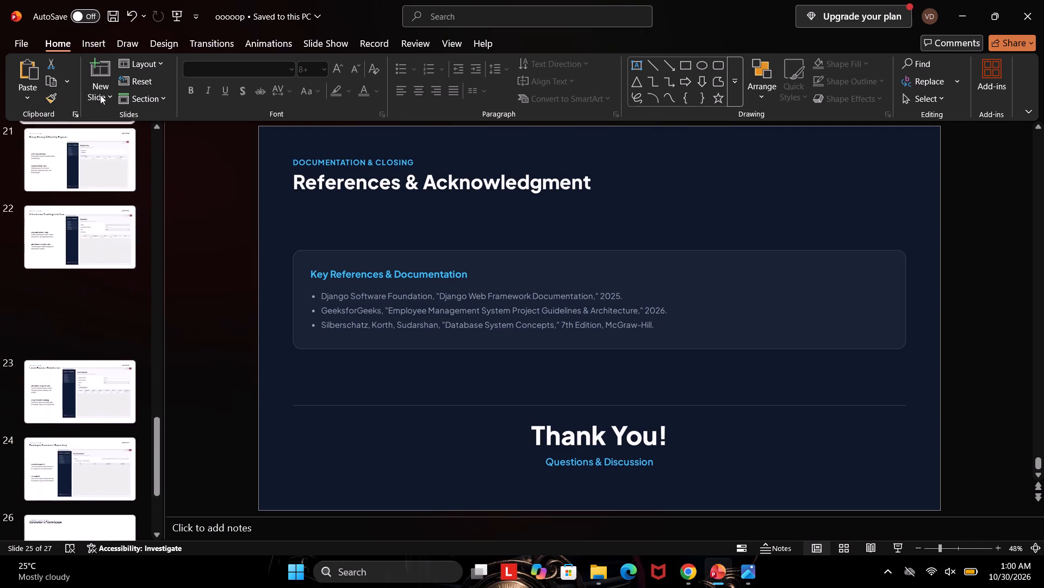
pyautogui.moveTo(100, 95); pyautogui.dragTo(117, 321)
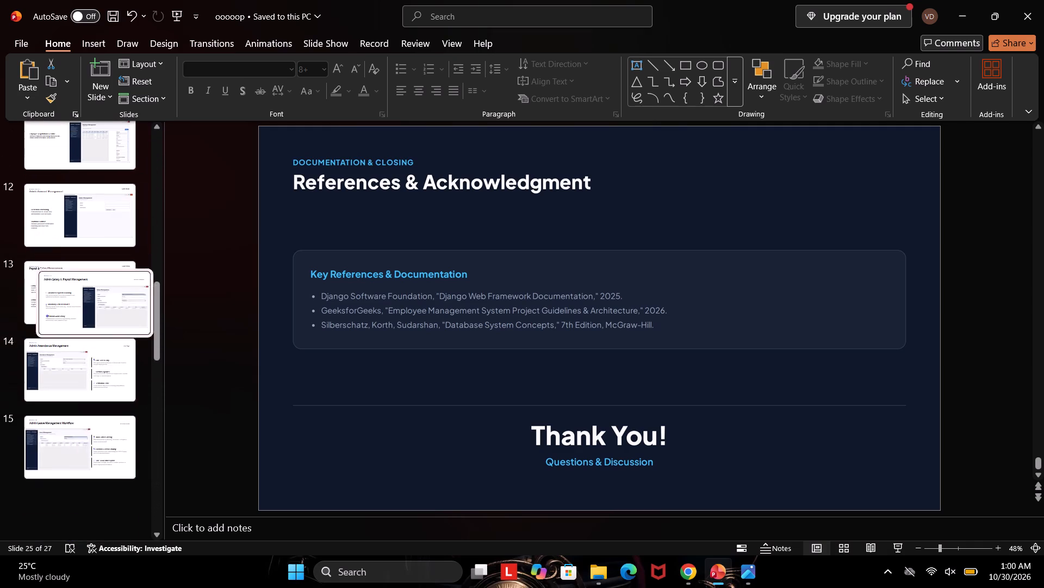
pyautogui.moveTo(117, 321); pyautogui.dragTo(104, 371)
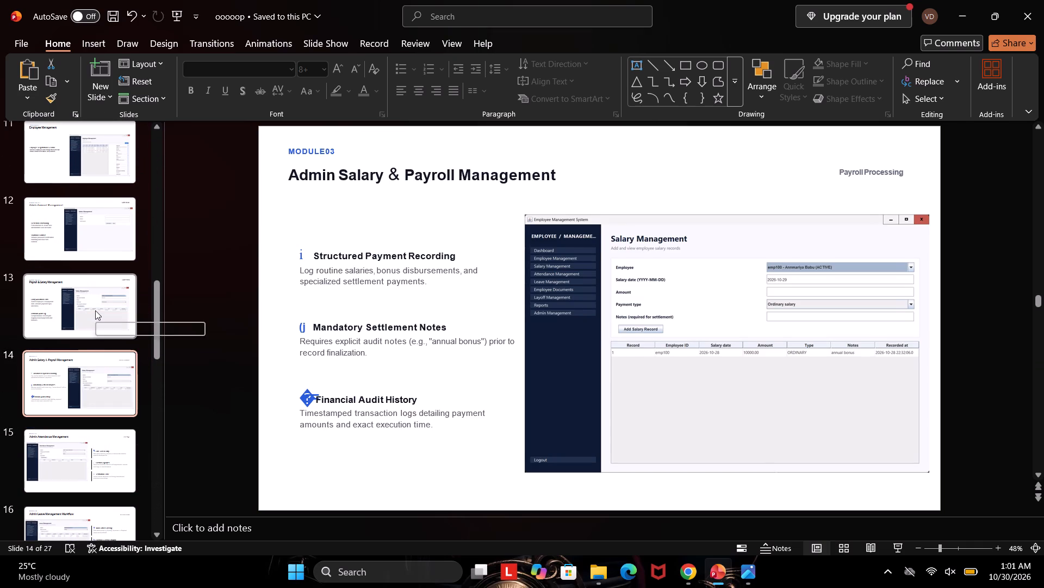
# Compare the two adjacent salary management slides, and check the slide order through to References & Acknowledgment.
pyautogui.click(95, 310)
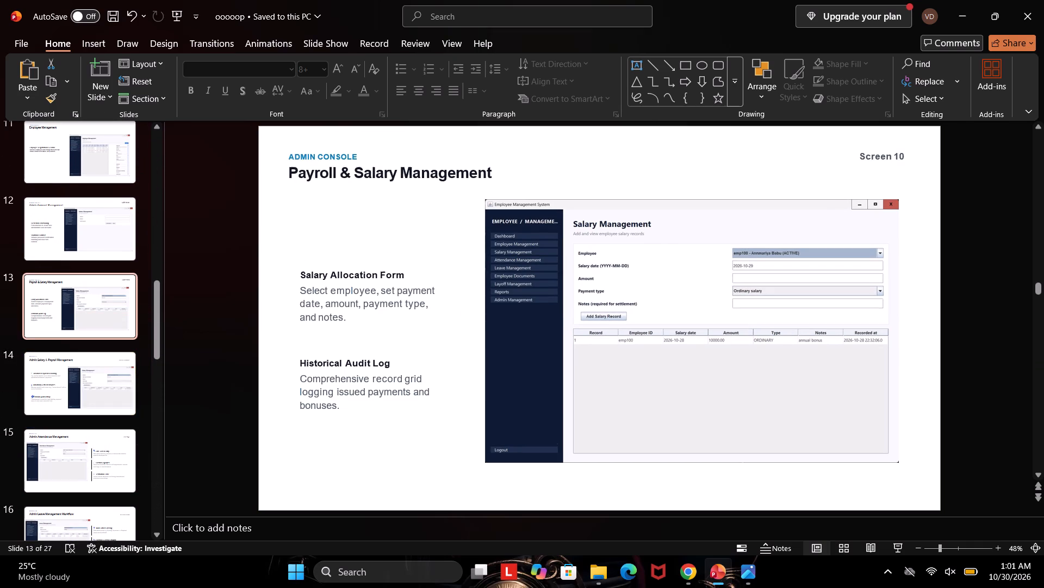
pyautogui.scroll(-3, 537, 335)
pyautogui.scroll(2, 537, 335)
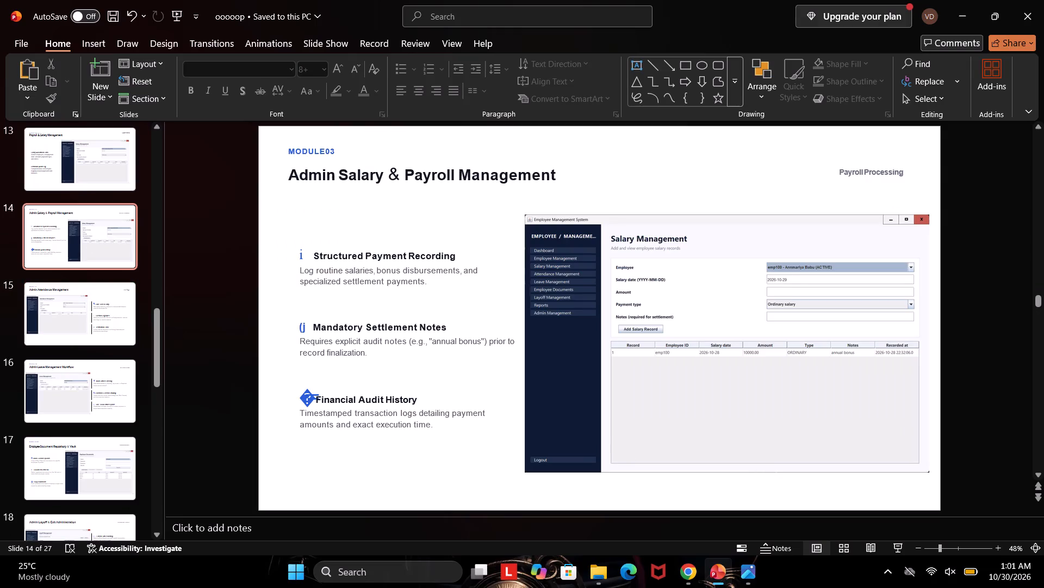
pyautogui.scroll(-3, 537, 335)
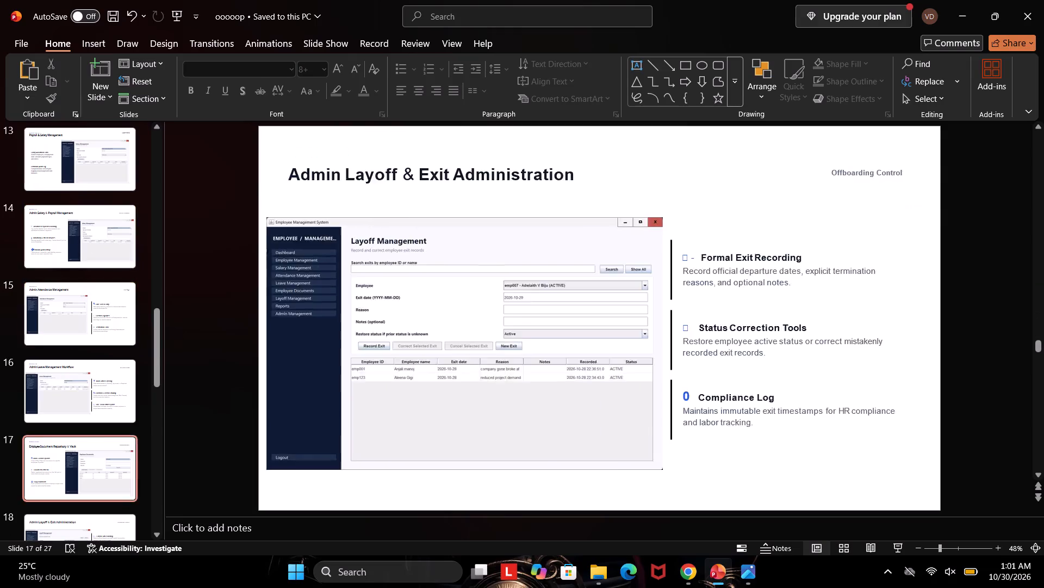
pyautogui.scroll(-15, 536, 335)
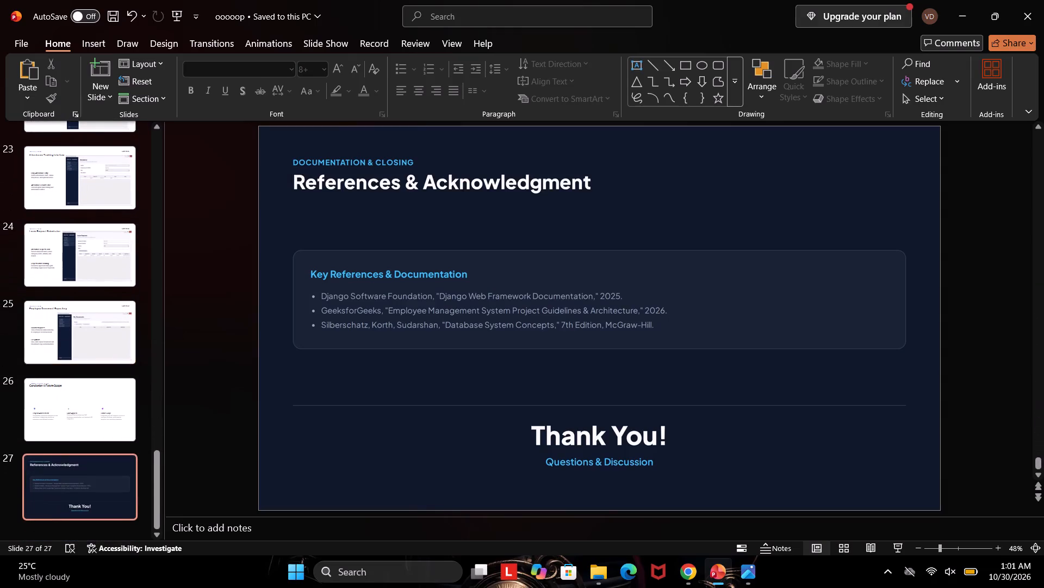
pyautogui.scroll(2, 532, 334)
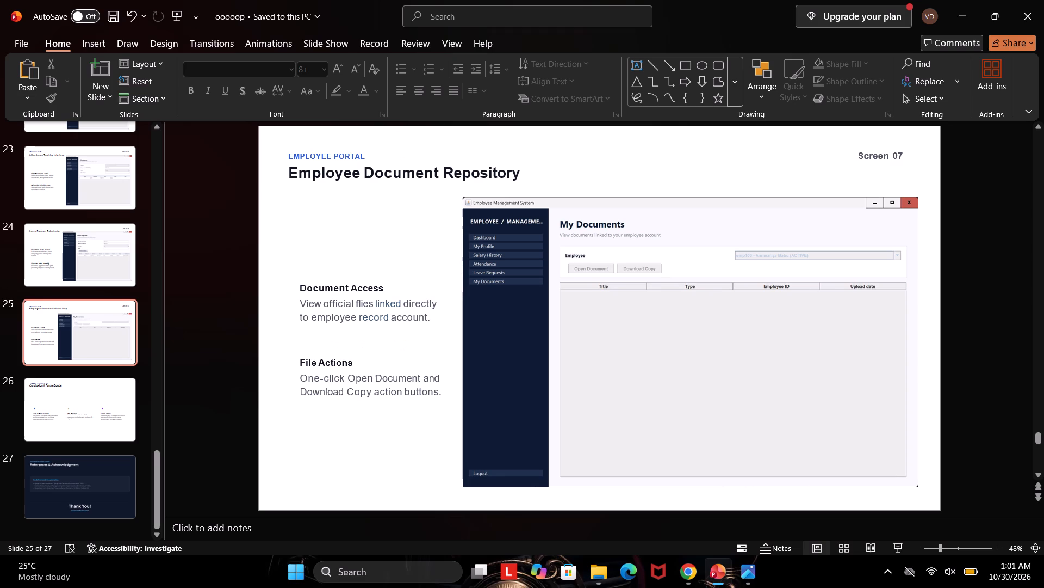
pyautogui.scroll(-2, 532, 335)
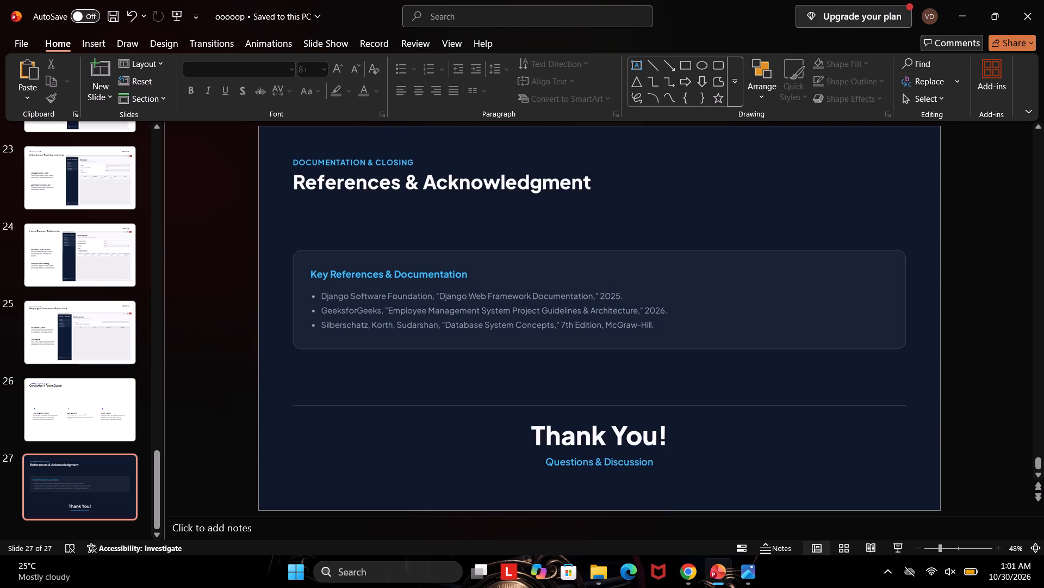
pyautogui.scroll(1, 530, 335)
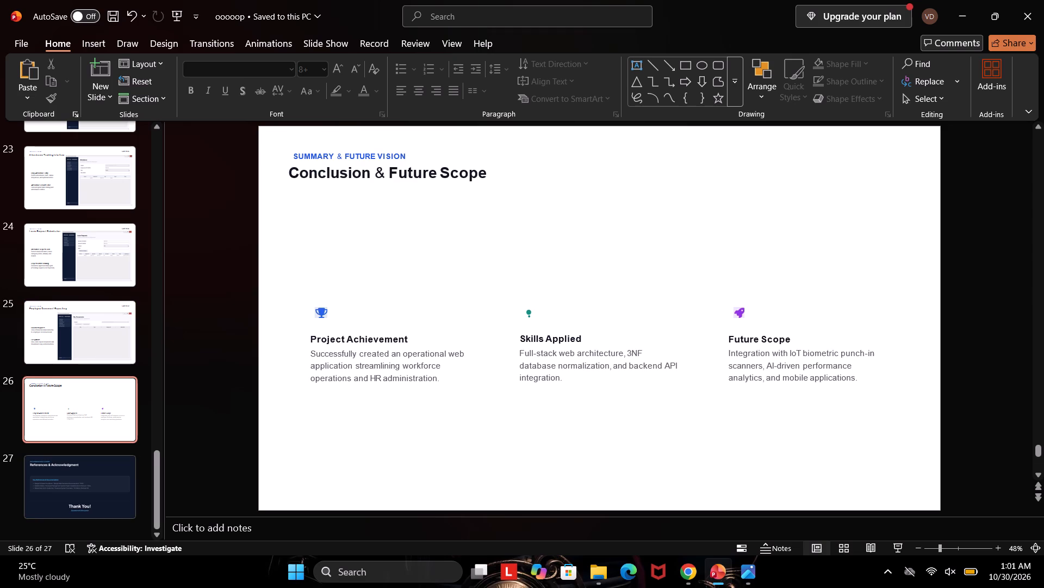
pyautogui.scroll(-1, 530, 335)
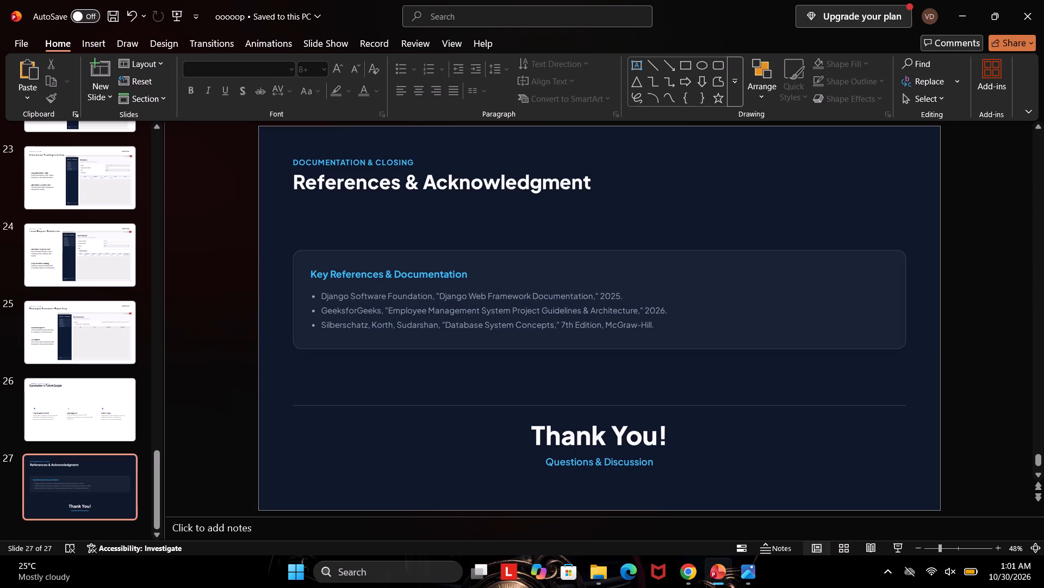
# Review the deck backwards from the closing slide through the employee portal and admin slides to the opening slides.
pyautogui.scroll(3, 530, 335)
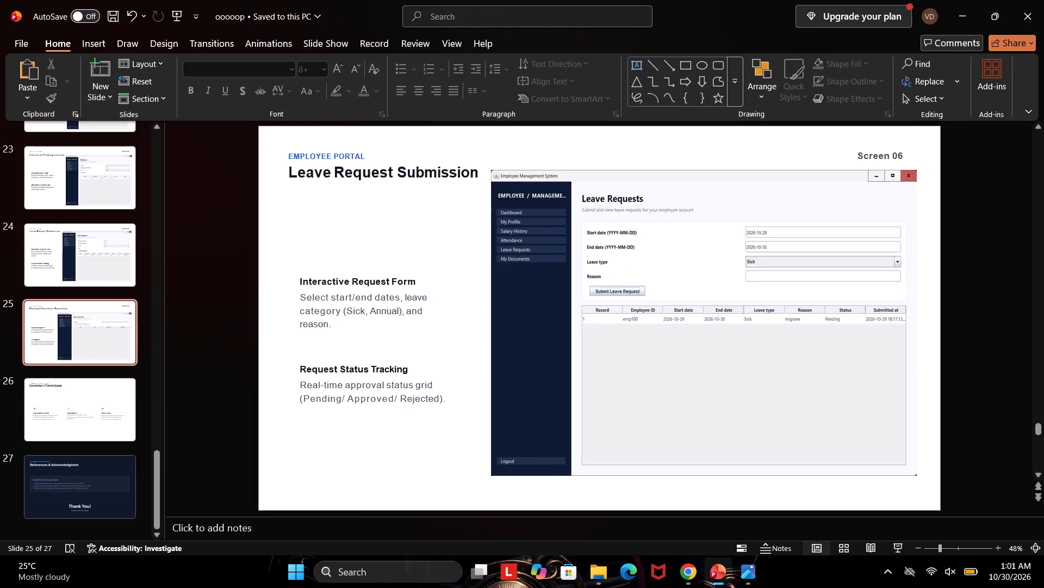
pyautogui.scroll(16, 530, 335)
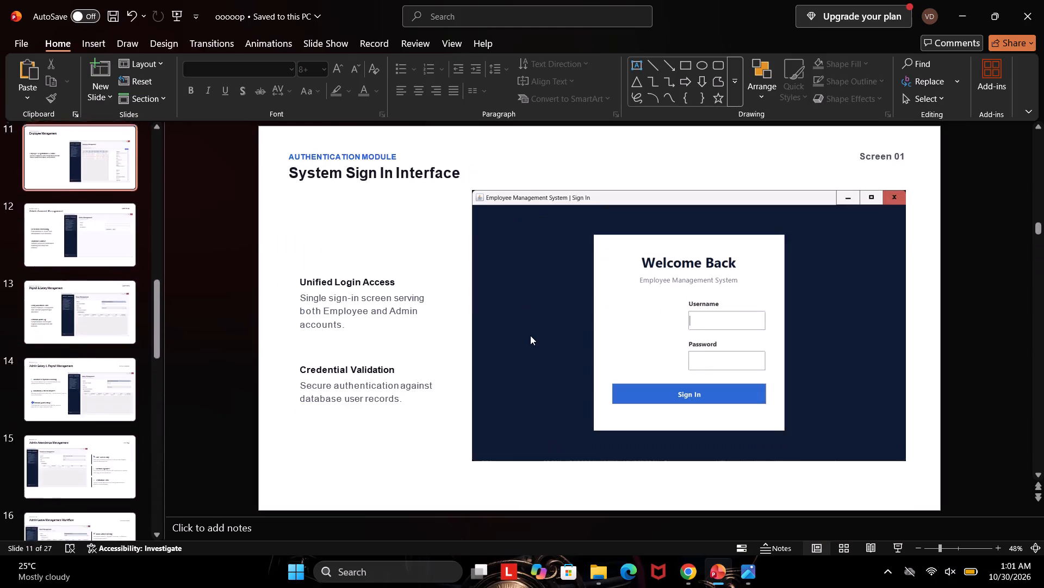
pyautogui.scroll(10, 530, 335)
pyautogui.scroll(-4, 530, 335)
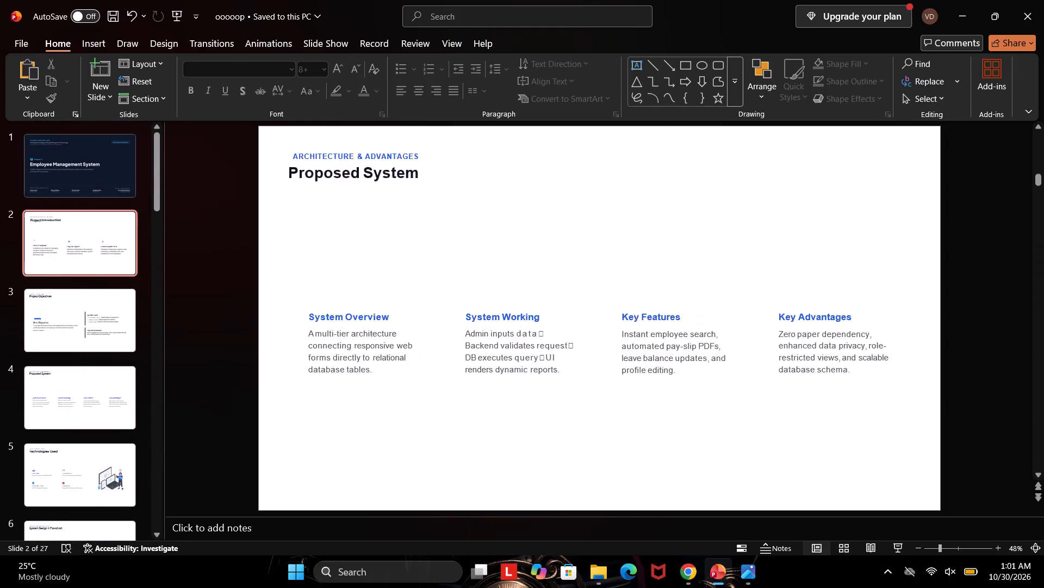
pyautogui.scroll(-2, 530, 335)
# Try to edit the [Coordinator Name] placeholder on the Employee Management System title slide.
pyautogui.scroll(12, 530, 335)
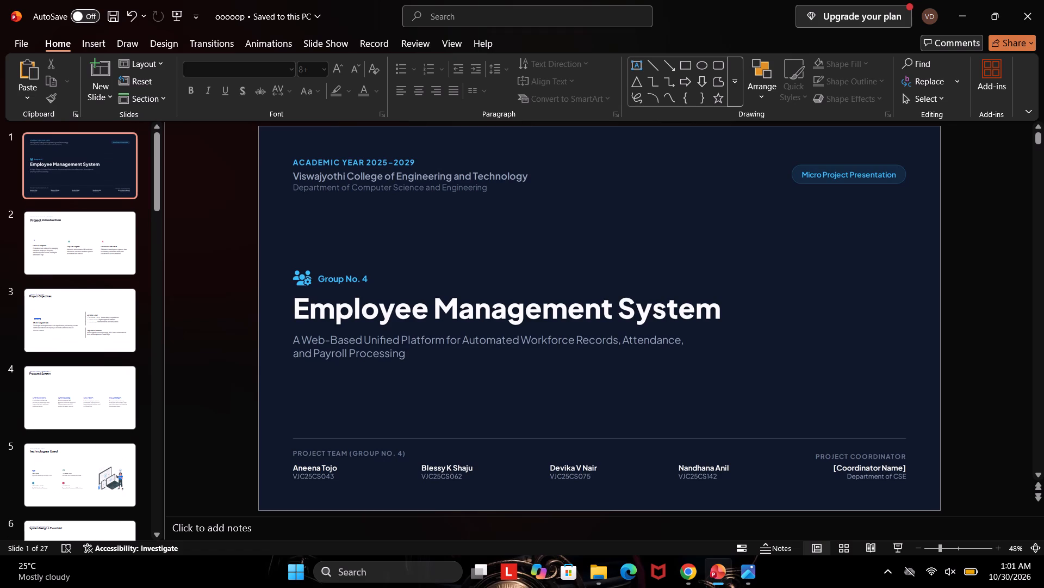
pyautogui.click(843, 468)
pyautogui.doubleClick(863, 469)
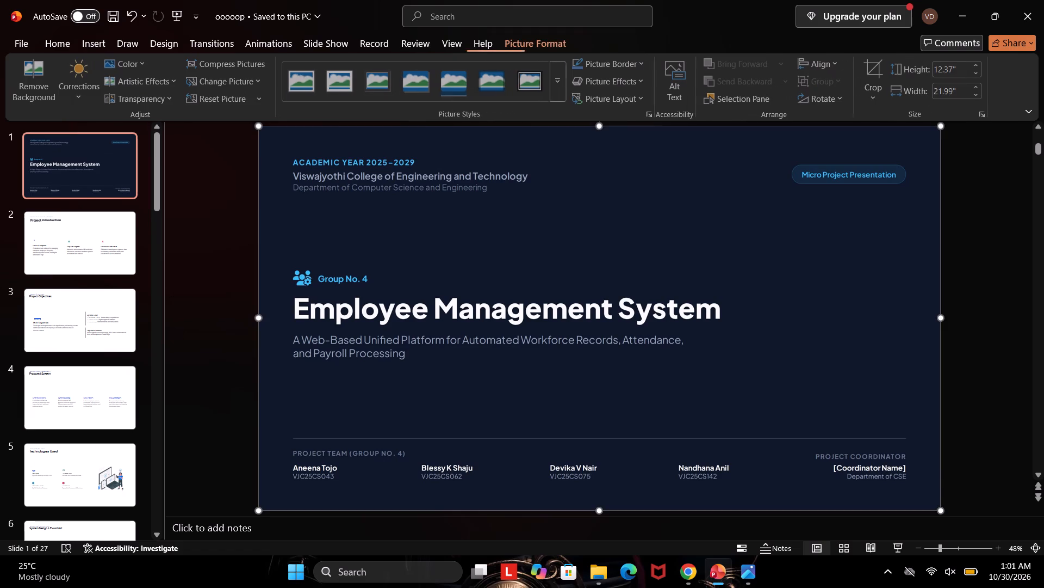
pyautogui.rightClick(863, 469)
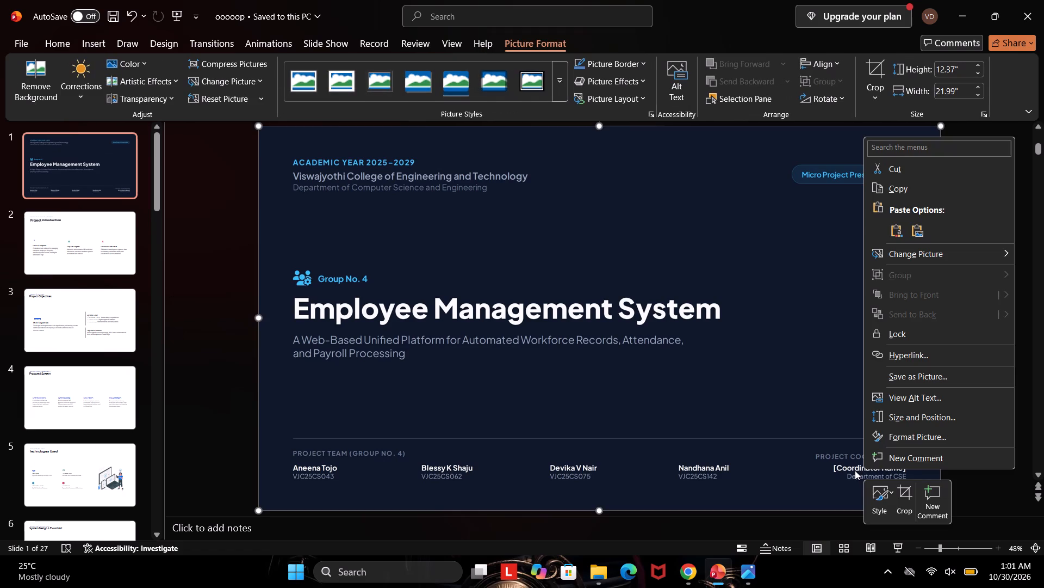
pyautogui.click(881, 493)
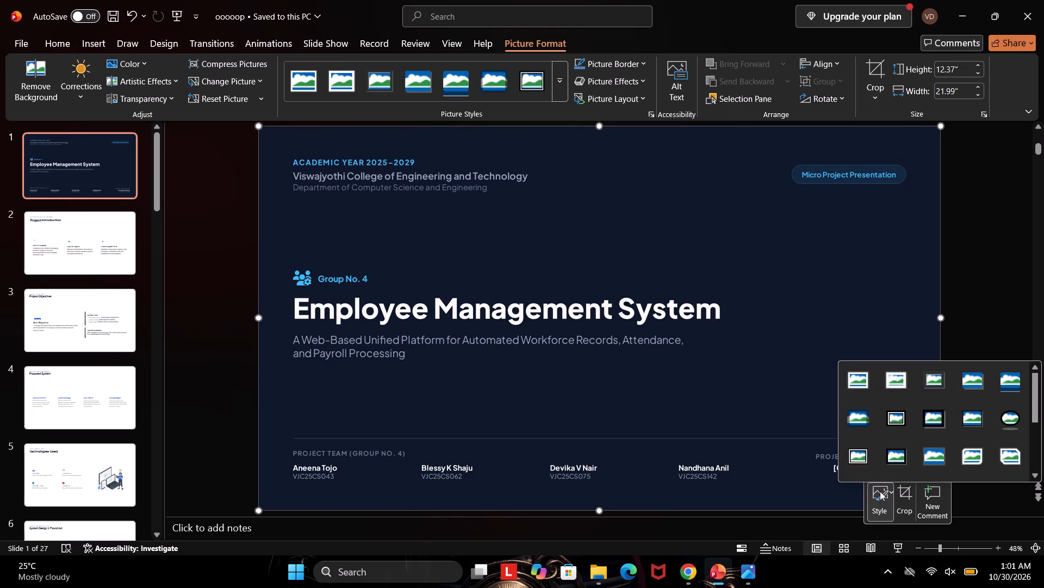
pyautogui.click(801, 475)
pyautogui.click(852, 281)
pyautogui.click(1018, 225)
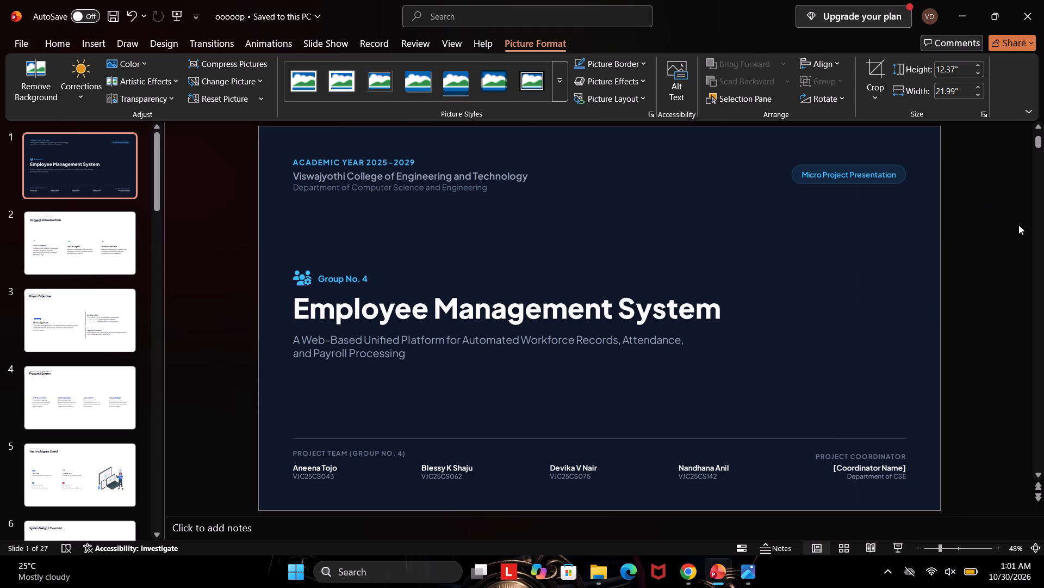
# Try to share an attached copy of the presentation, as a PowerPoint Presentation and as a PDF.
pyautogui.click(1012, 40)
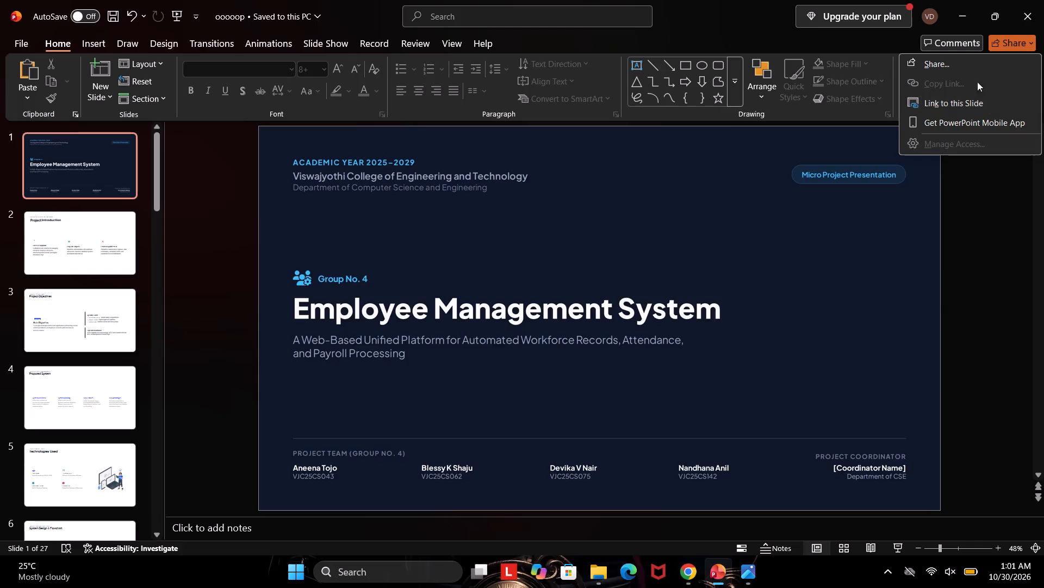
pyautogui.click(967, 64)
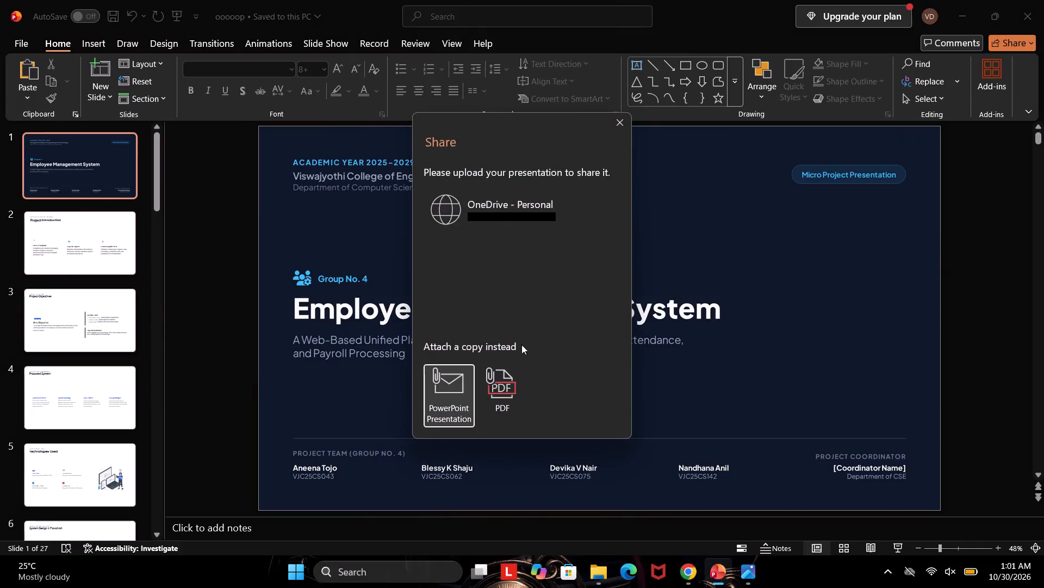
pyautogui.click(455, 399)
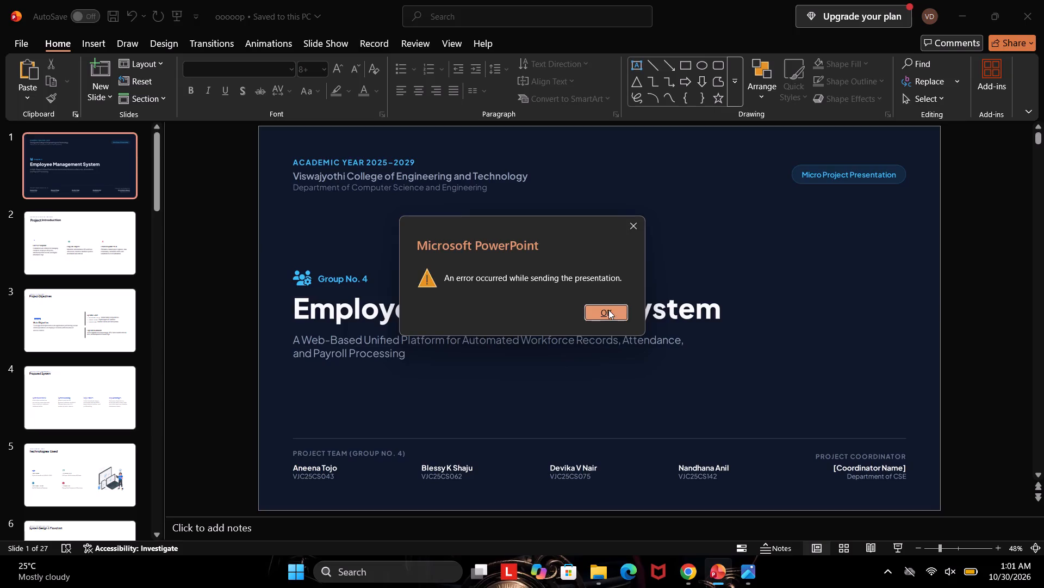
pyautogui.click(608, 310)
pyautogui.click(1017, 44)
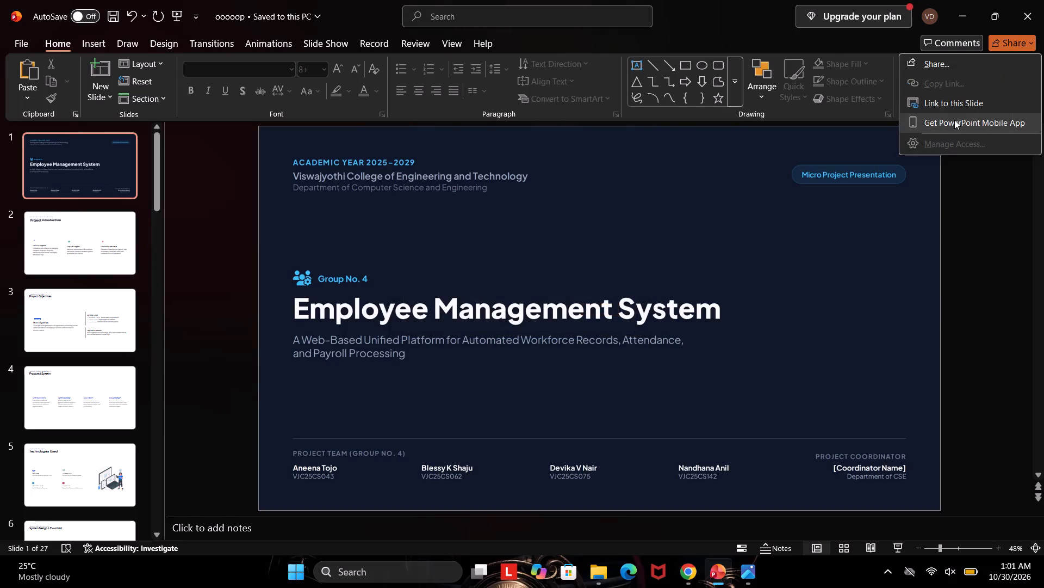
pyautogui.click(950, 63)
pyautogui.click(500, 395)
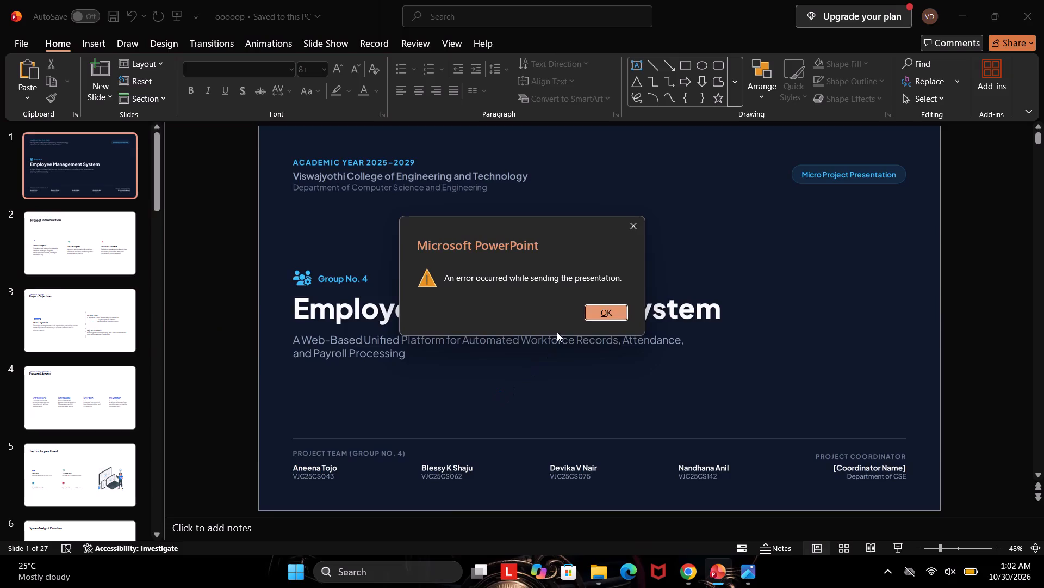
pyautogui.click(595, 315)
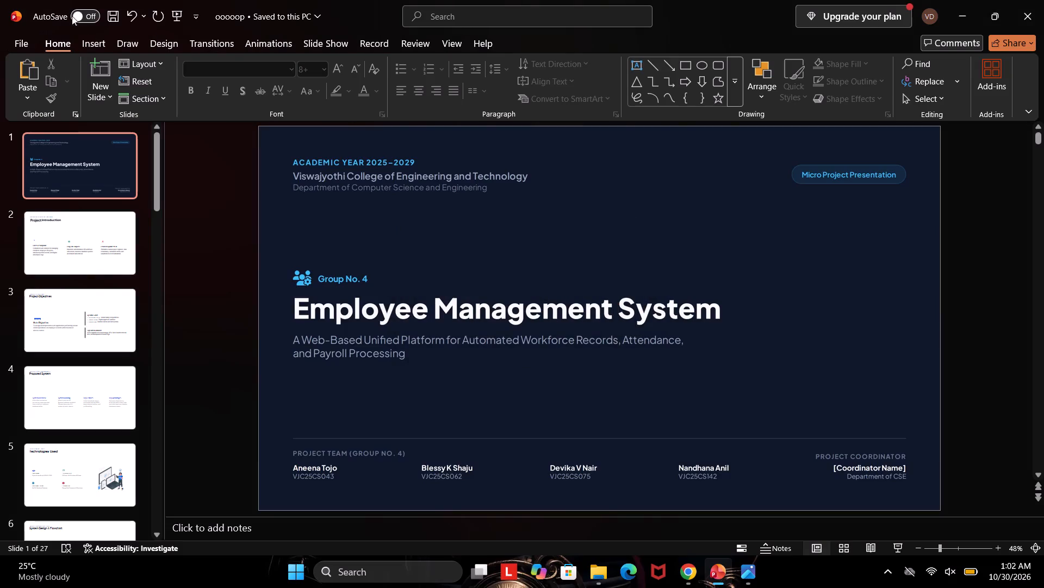
# Turn on AutoSave by uploading the presentation to OneDrive - Personal.
pyautogui.click(85, 14)
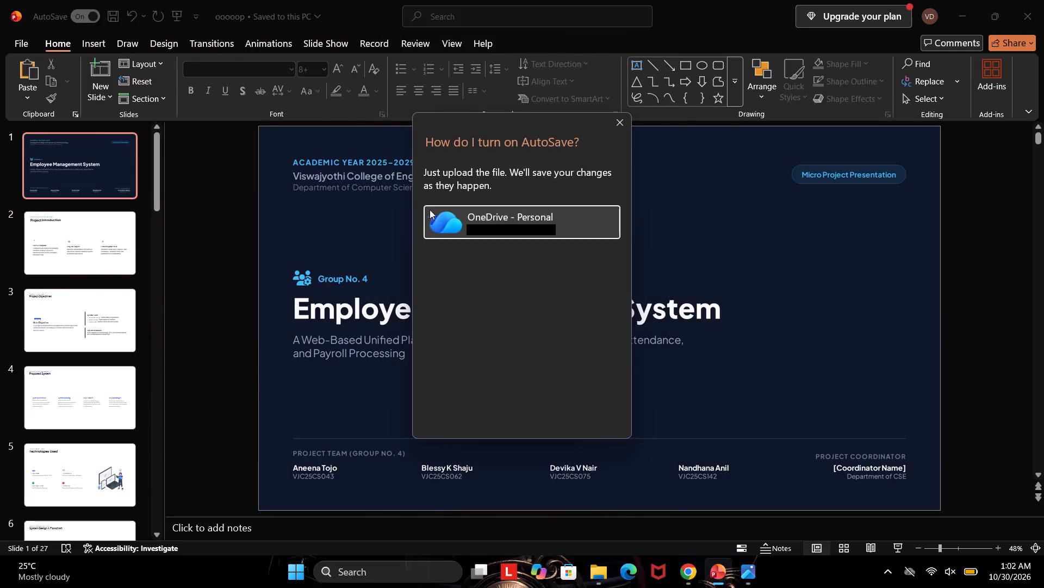
pyautogui.click(456, 214)
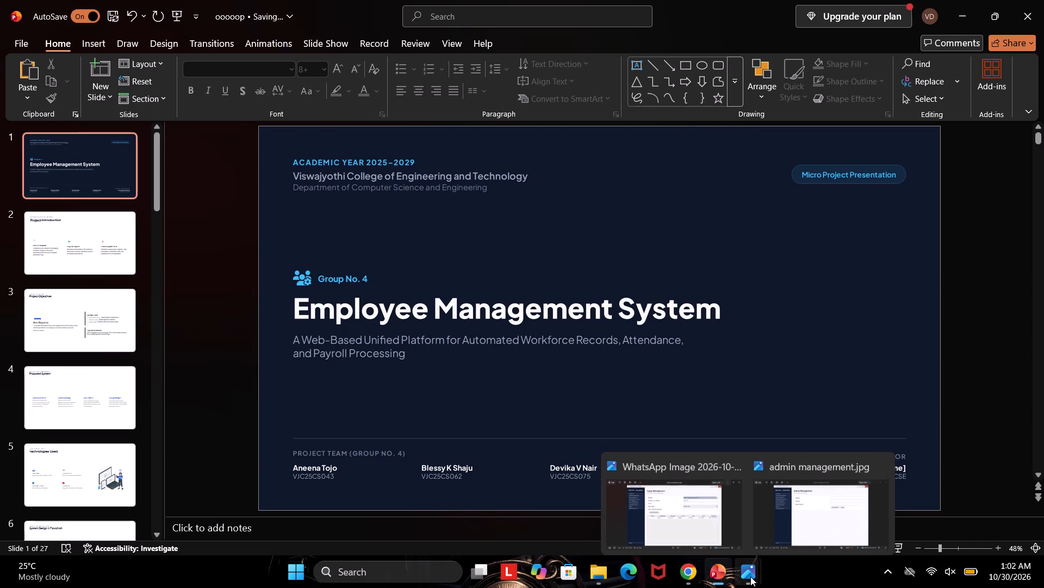
# Close the leftover image viewer, Chrome and Pictures folder windows, leaving the Chrome page without saving its changes.
pyautogui.click(873, 454)
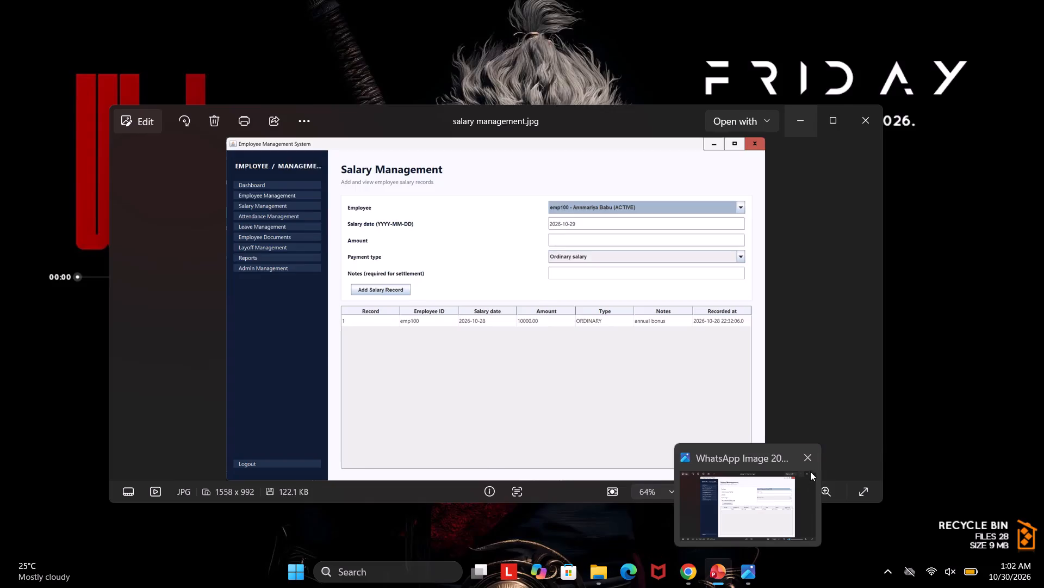
pyautogui.click(809, 459)
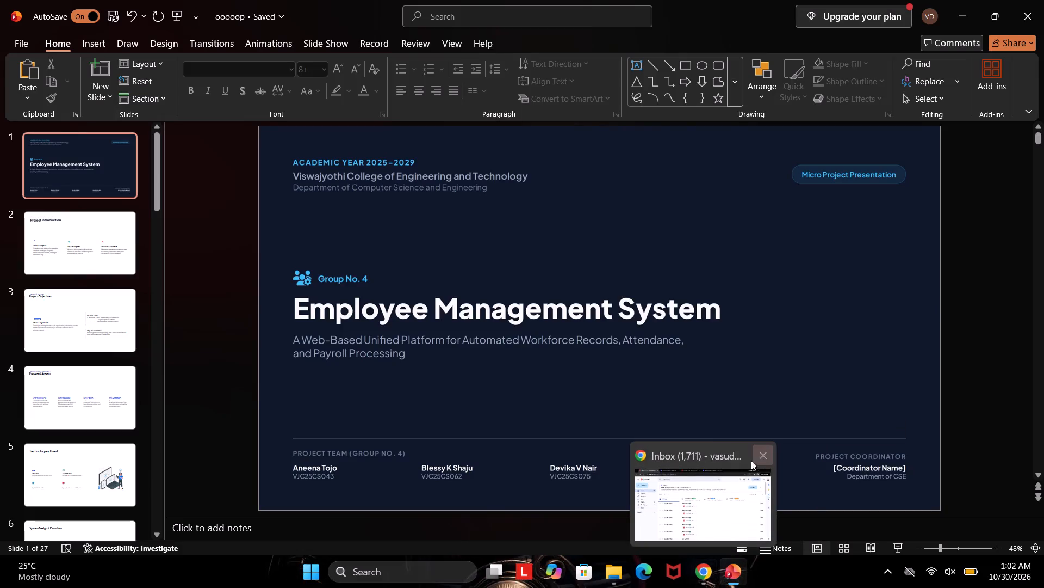
pyautogui.click(764, 452)
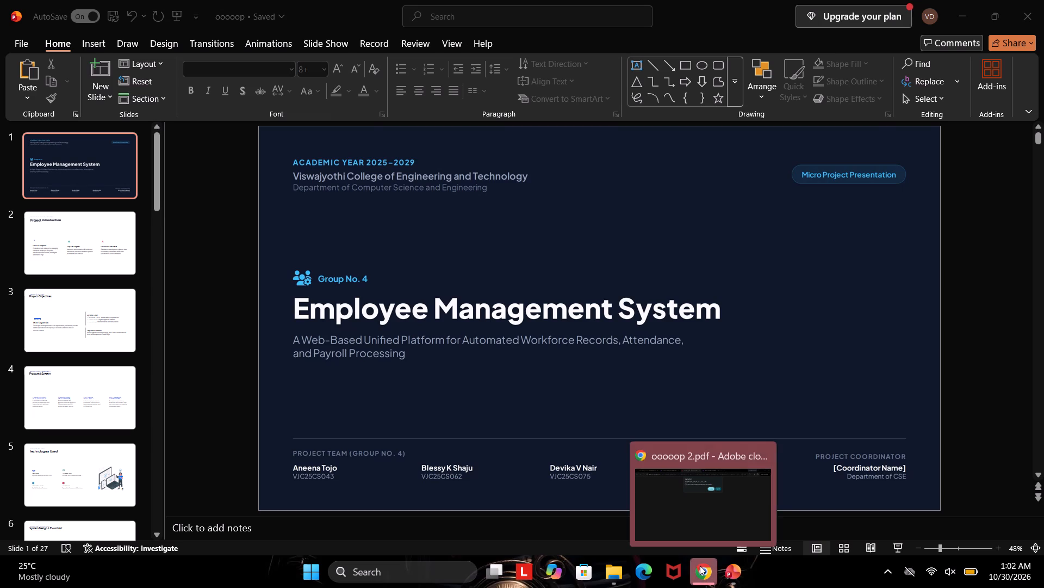
pyautogui.click(757, 456)
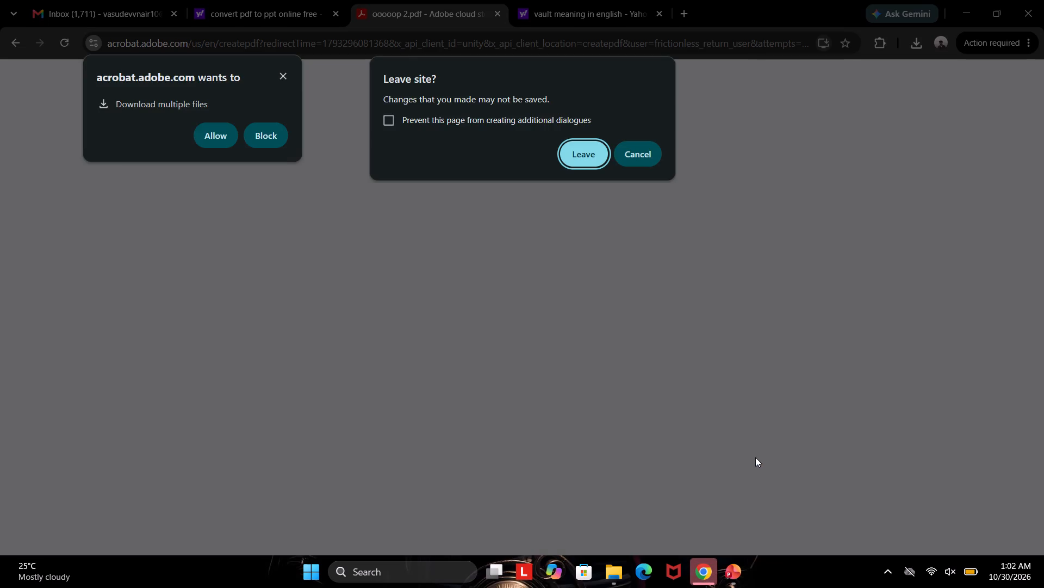
pyautogui.click(596, 156)
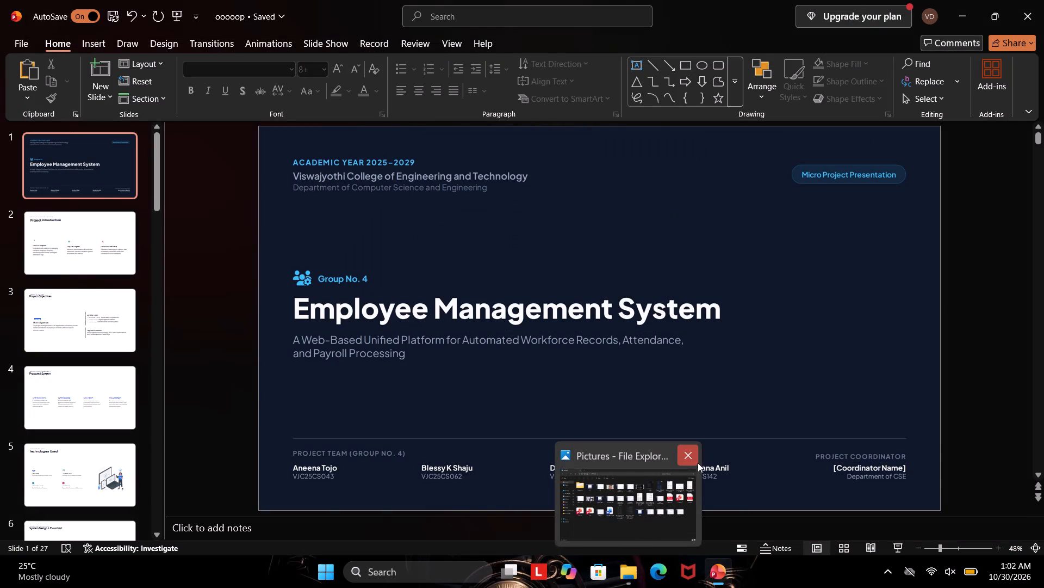
pyautogui.click(687, 458)
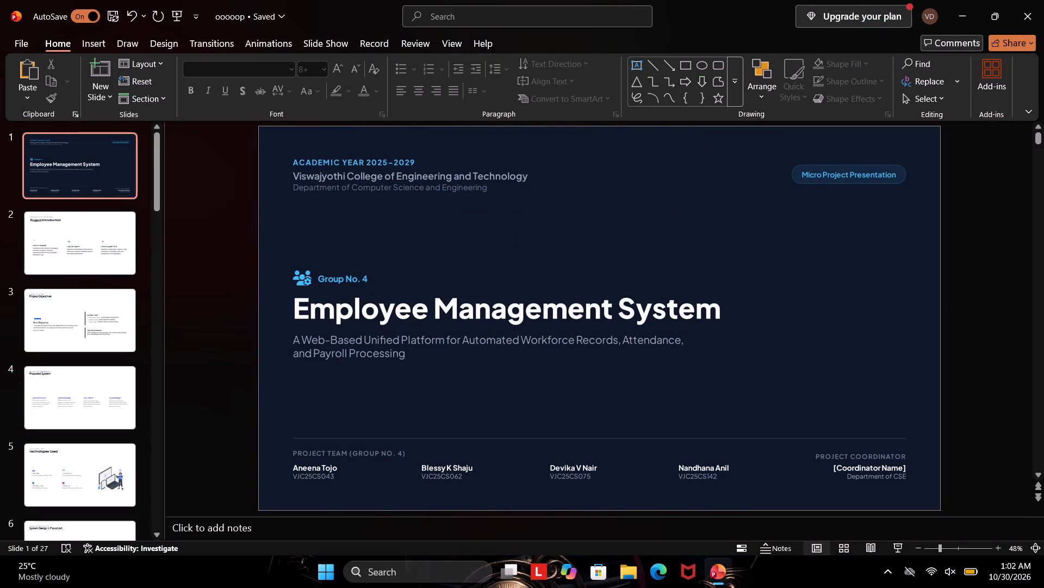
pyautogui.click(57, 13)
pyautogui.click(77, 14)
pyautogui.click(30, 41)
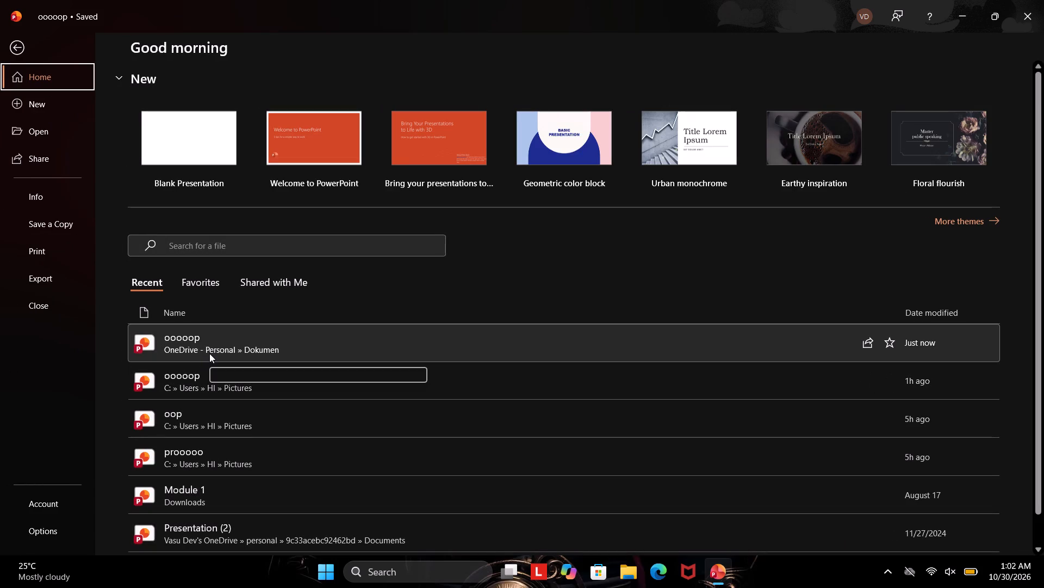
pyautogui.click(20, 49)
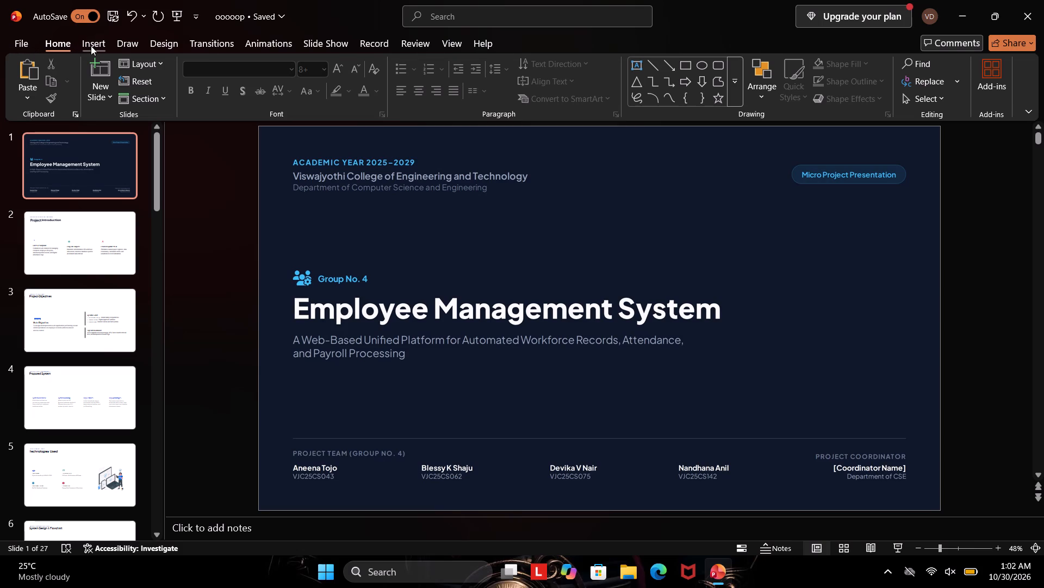
# Save the presentation.
pyautogui.click(113, 19)
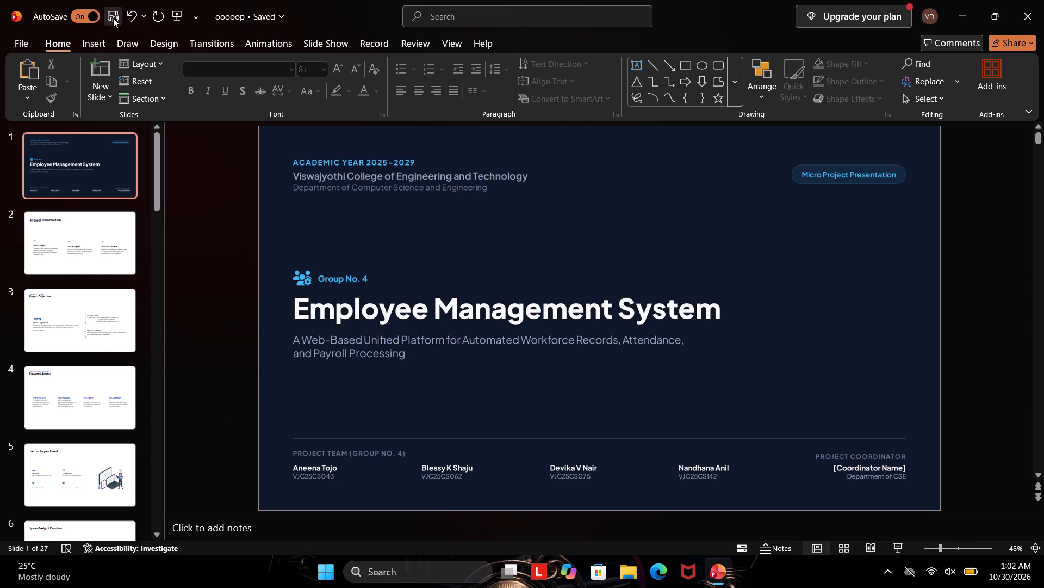
pyautogui.click(115, 16)
pyautogui.rightClick(115, 16)
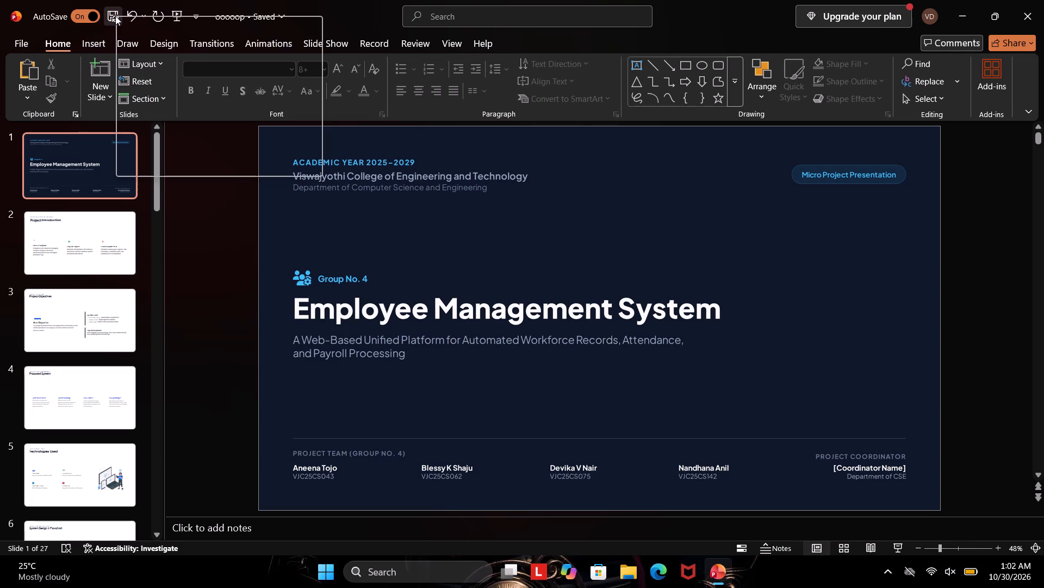
pyautogui.click(183, 191)
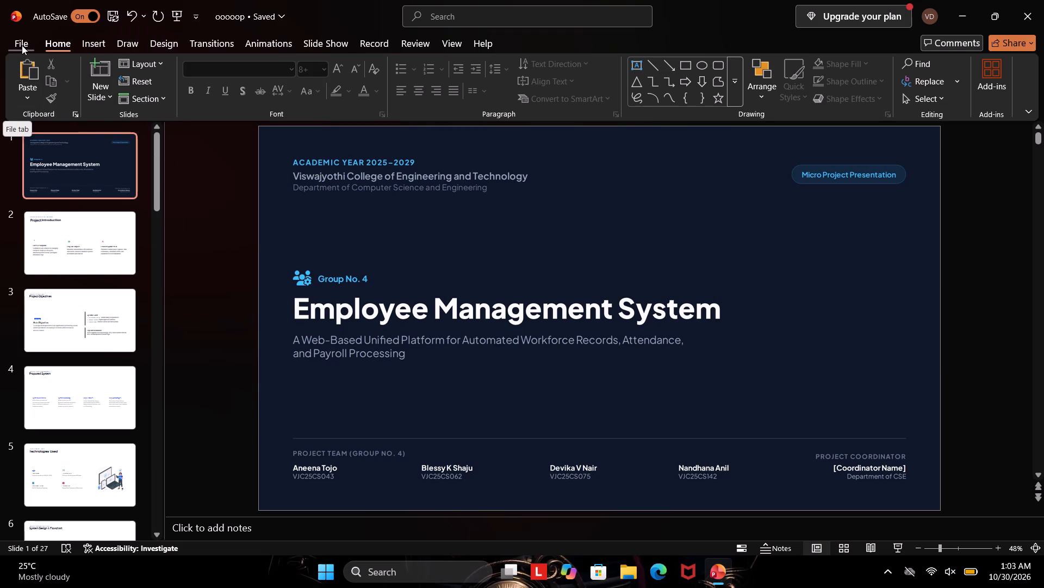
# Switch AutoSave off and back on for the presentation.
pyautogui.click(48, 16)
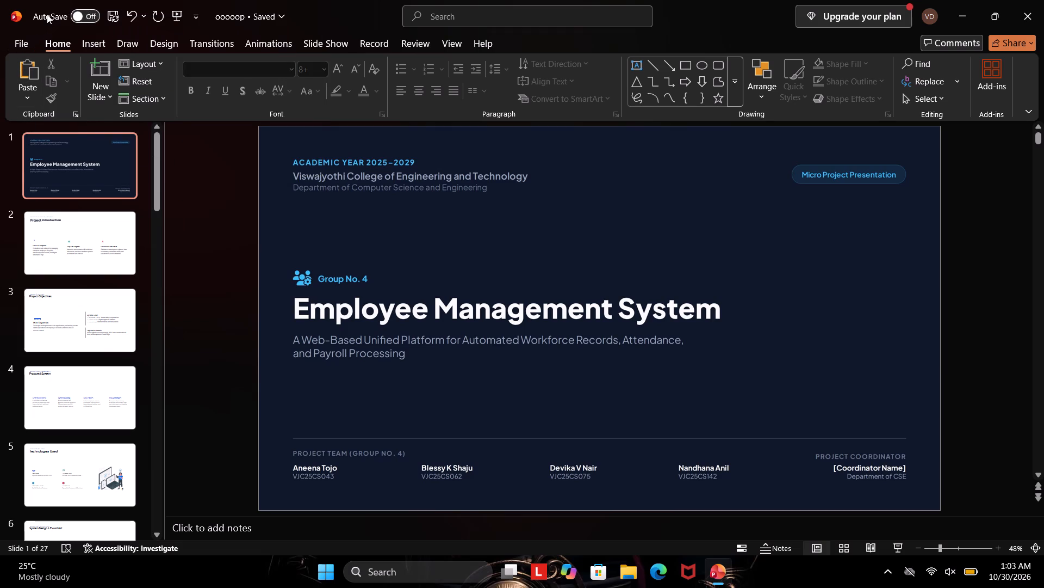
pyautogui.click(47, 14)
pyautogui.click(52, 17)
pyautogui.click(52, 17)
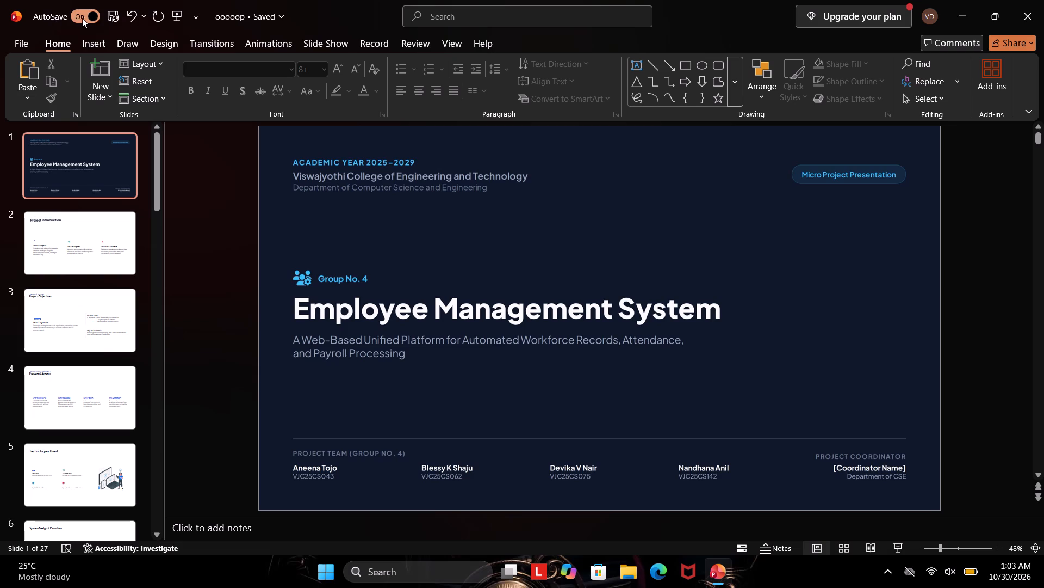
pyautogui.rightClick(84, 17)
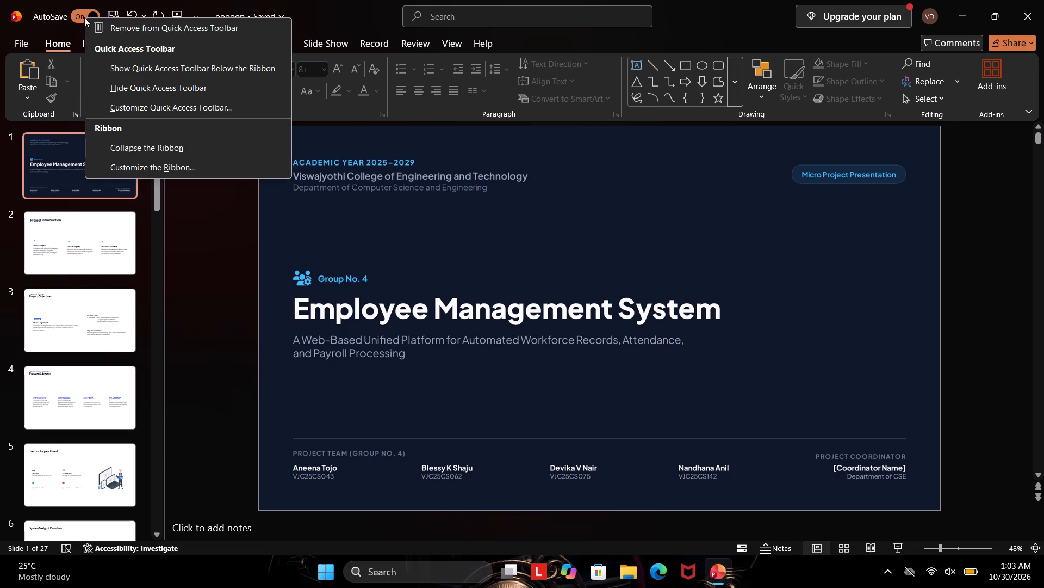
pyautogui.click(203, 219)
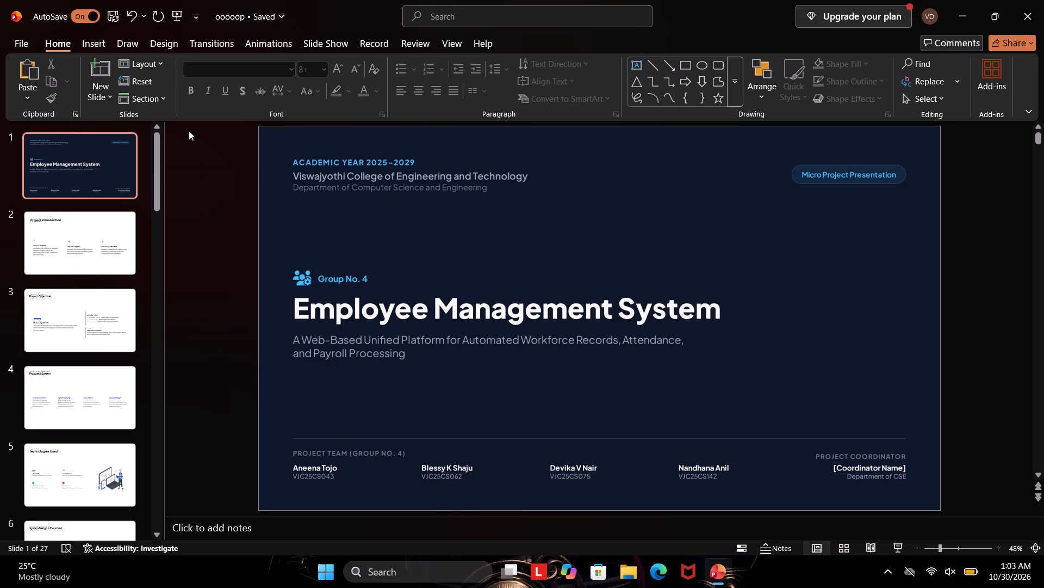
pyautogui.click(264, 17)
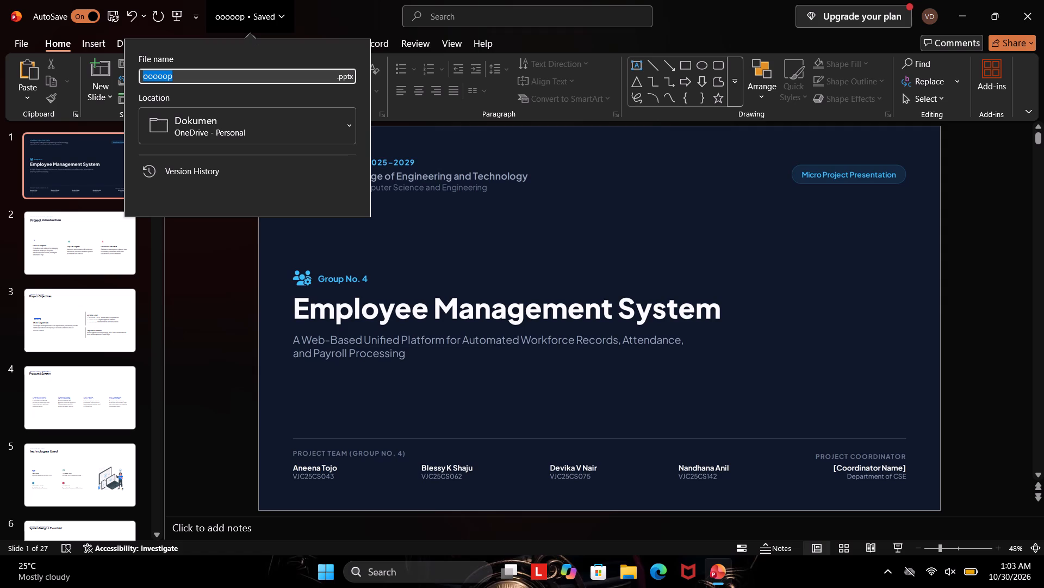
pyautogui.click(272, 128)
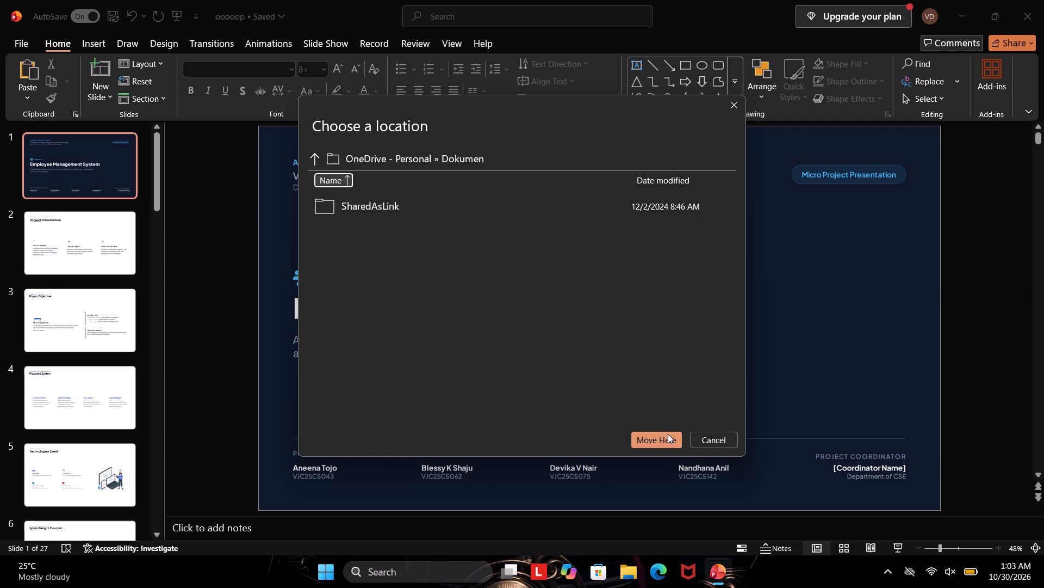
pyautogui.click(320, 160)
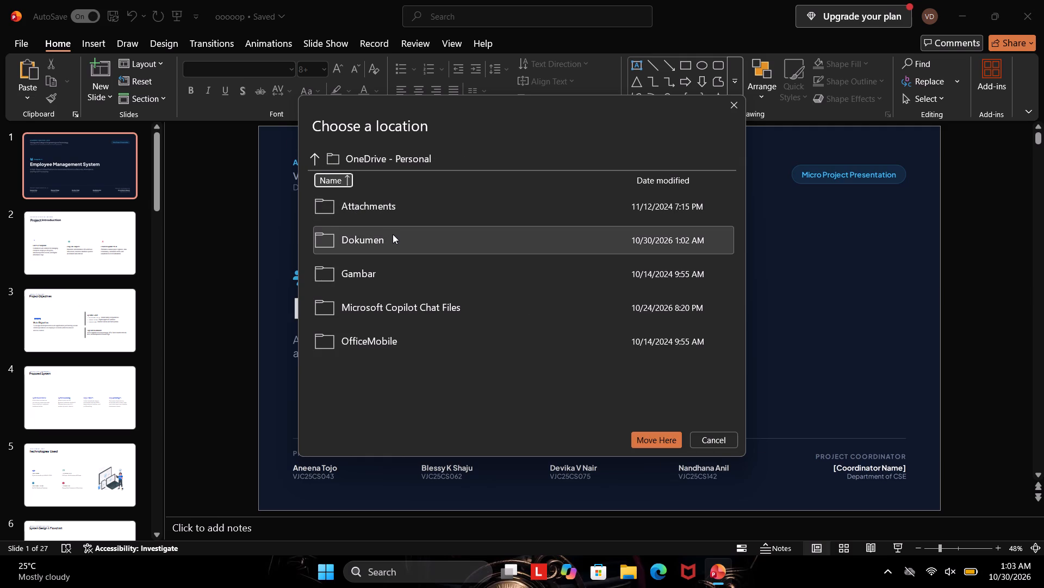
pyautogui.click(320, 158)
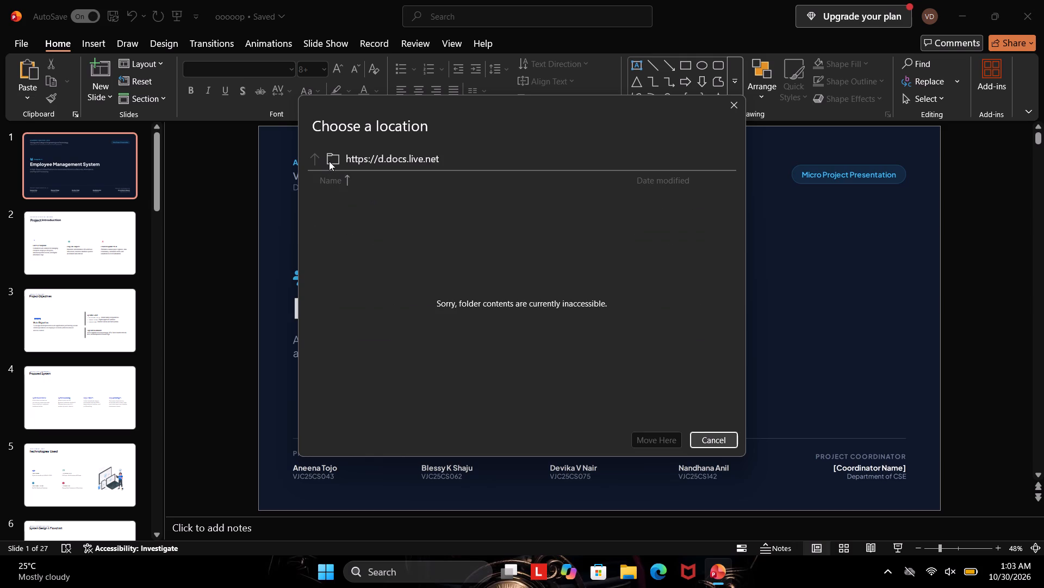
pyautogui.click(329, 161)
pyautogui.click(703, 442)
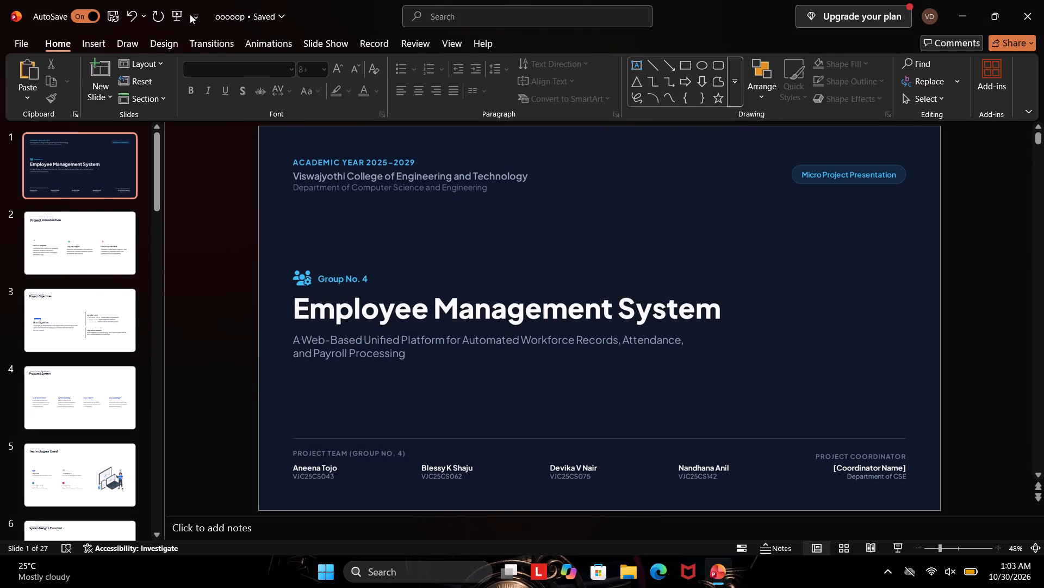
# Set the presentation's file location to the Dokumen folder in OneDrive - Personal.
pyautogui.click(271, 14)
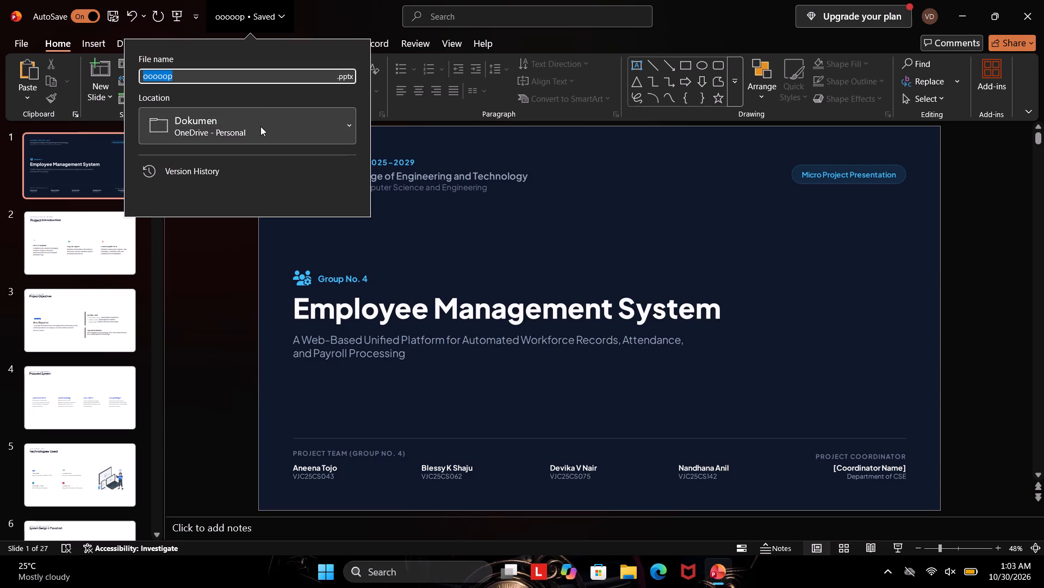
pyautogui.click(261, 126)
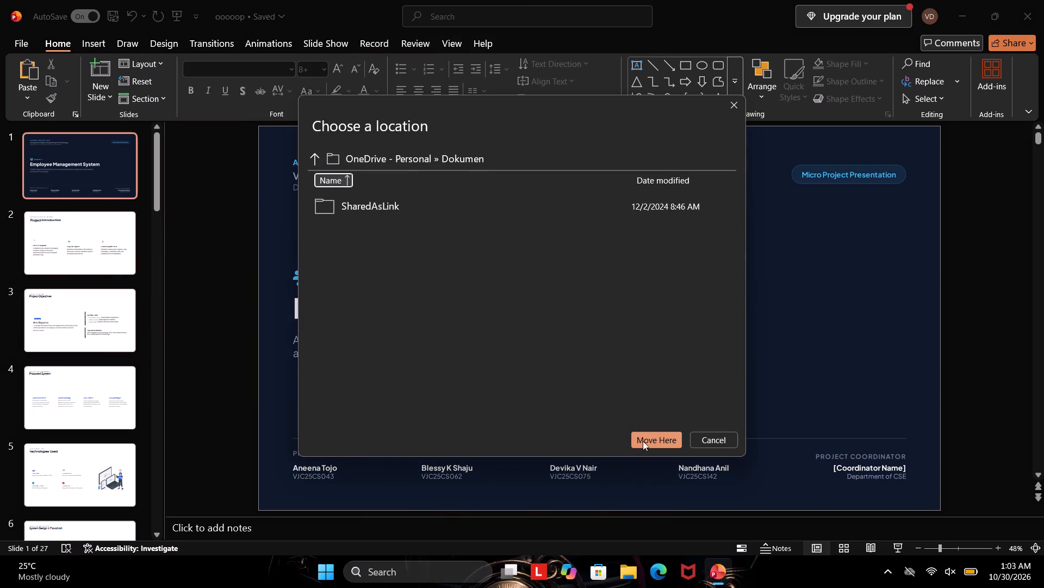
pyautogui.click(643, 442)
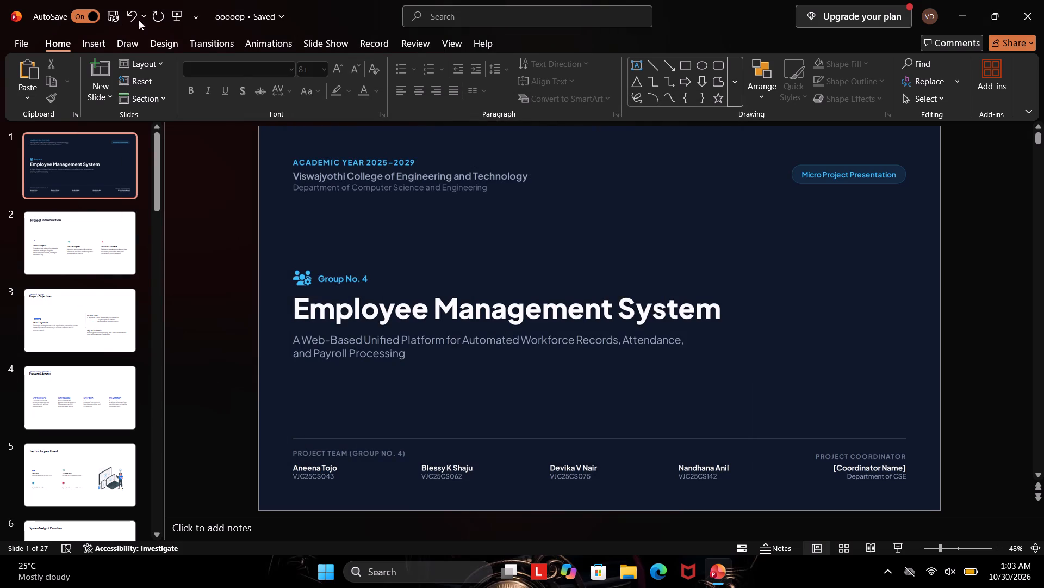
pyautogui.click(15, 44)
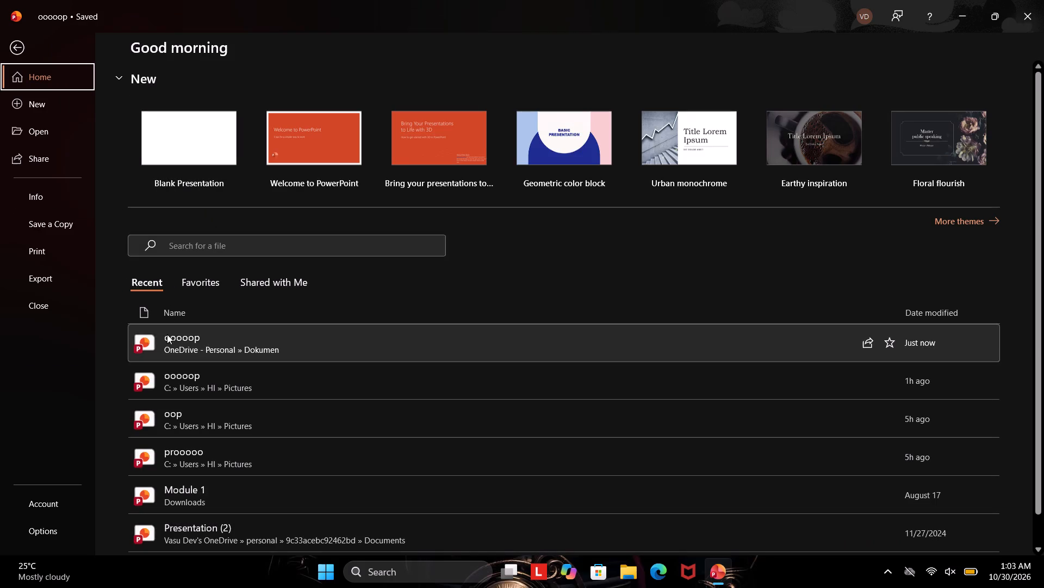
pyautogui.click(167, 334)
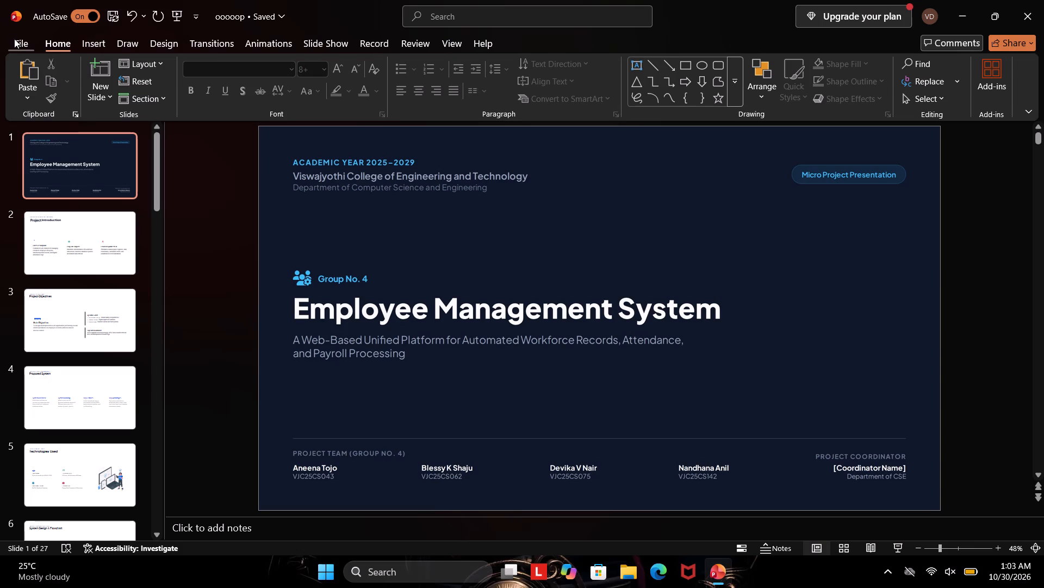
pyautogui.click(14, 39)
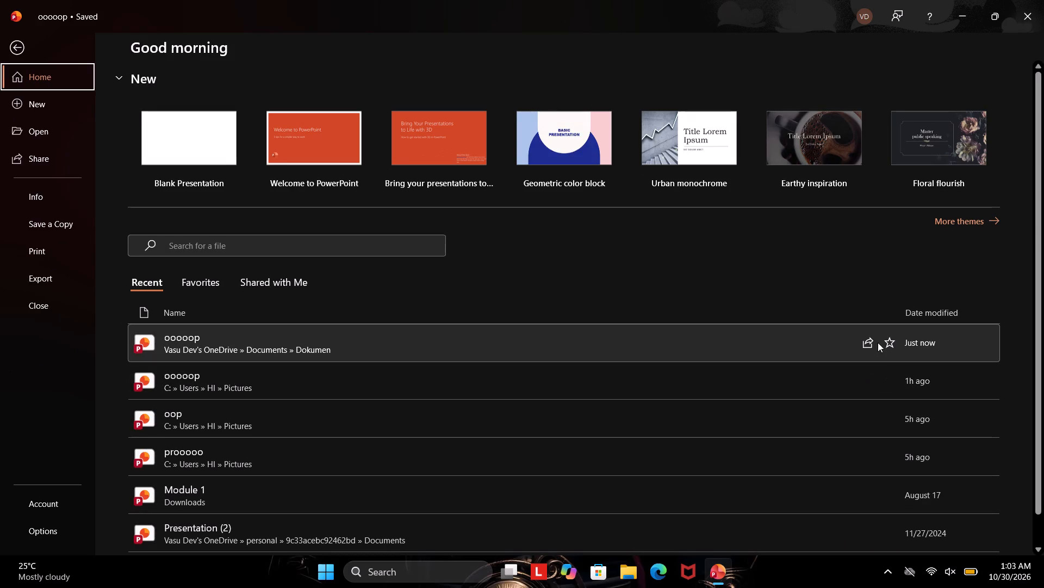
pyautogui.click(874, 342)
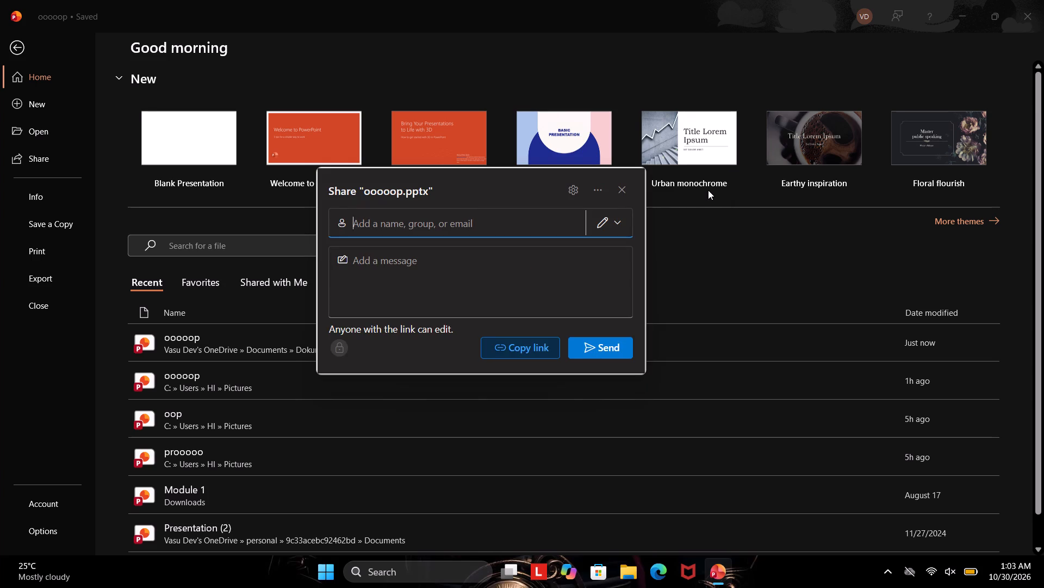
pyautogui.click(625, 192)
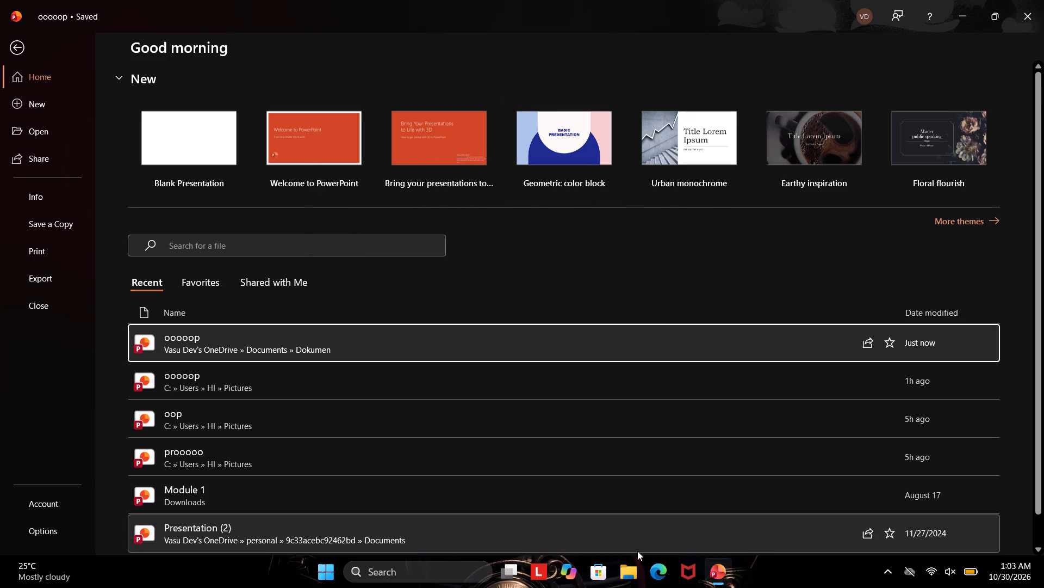
# Switch to File Explorer and look through the recent files on its Home page for the saved presentation.
pyautogui.click(623, 575)
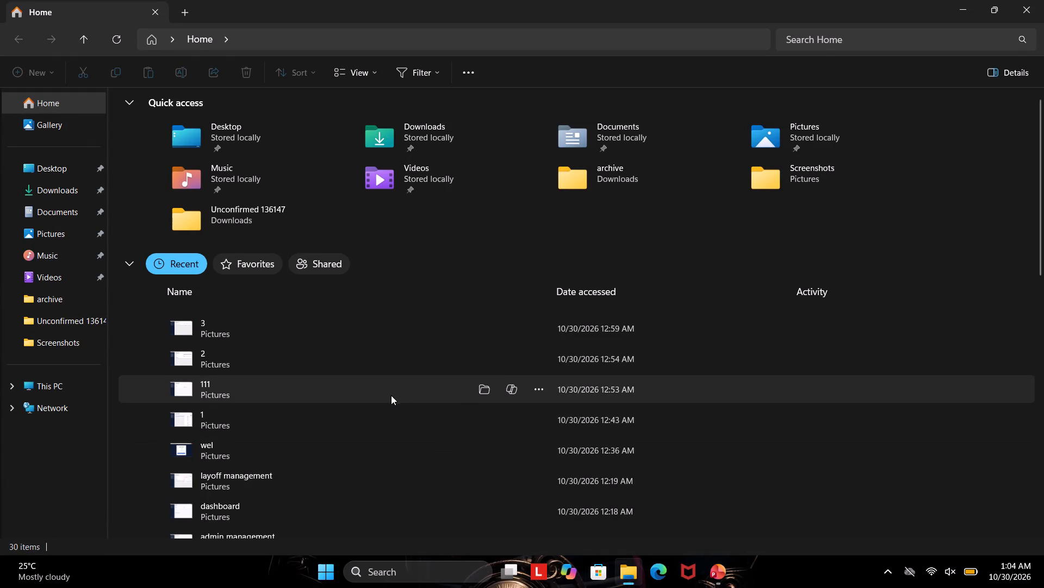
pyautogui.scroll(-3, 383, 394)
pyautogui.scroll(4, 383, 394)
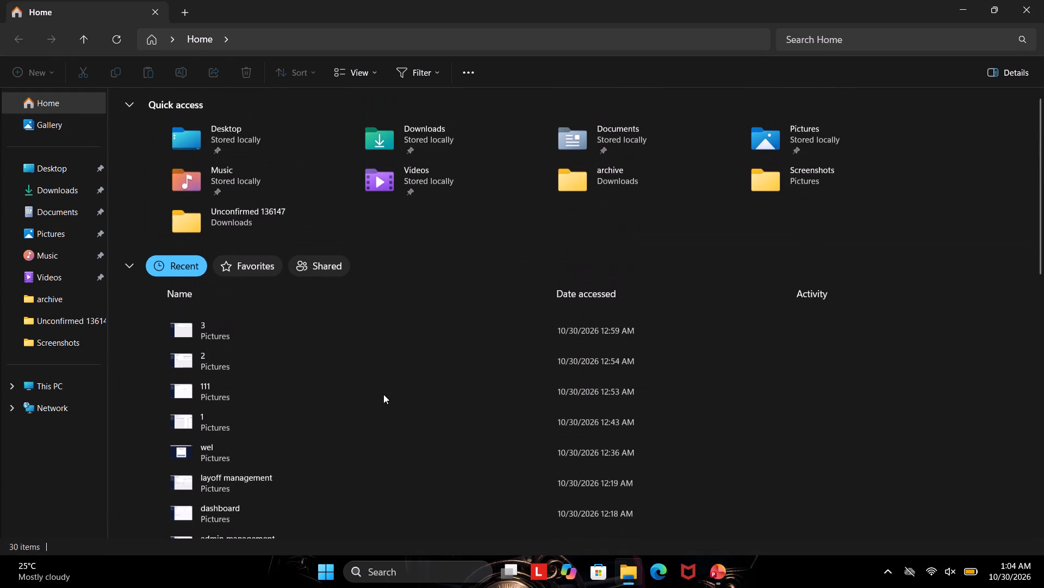
pyautogui.scroll(2, 383, 394)
pyautogui.scroll(-2, 846, 384)
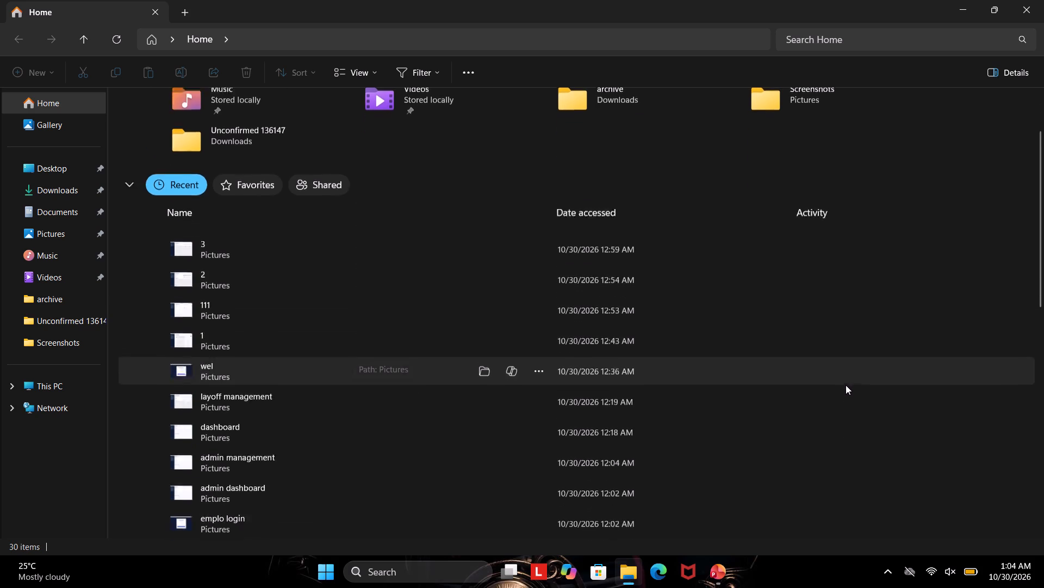
pyautogui.scroll(-5, 846, 385)
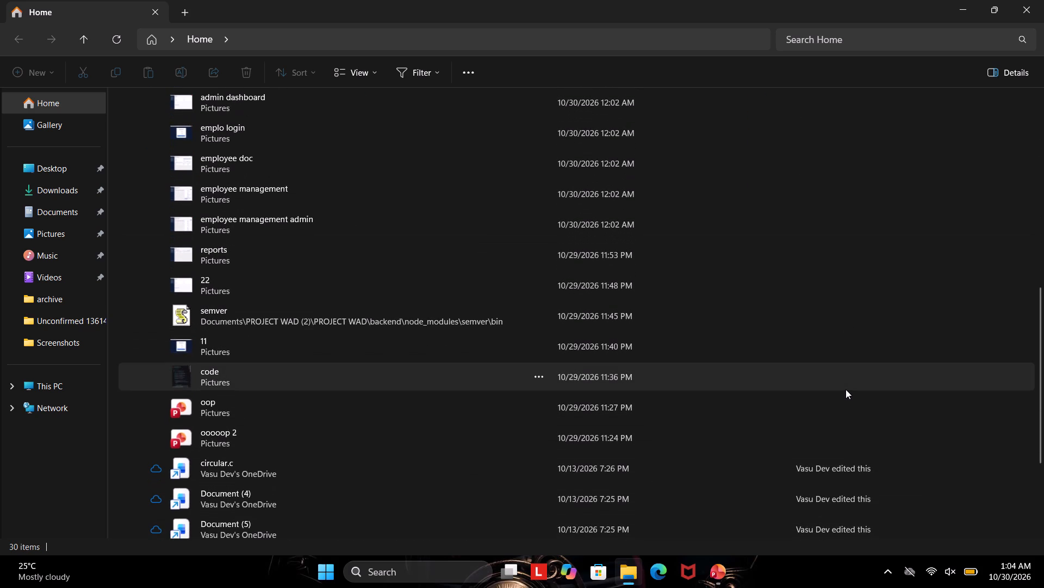
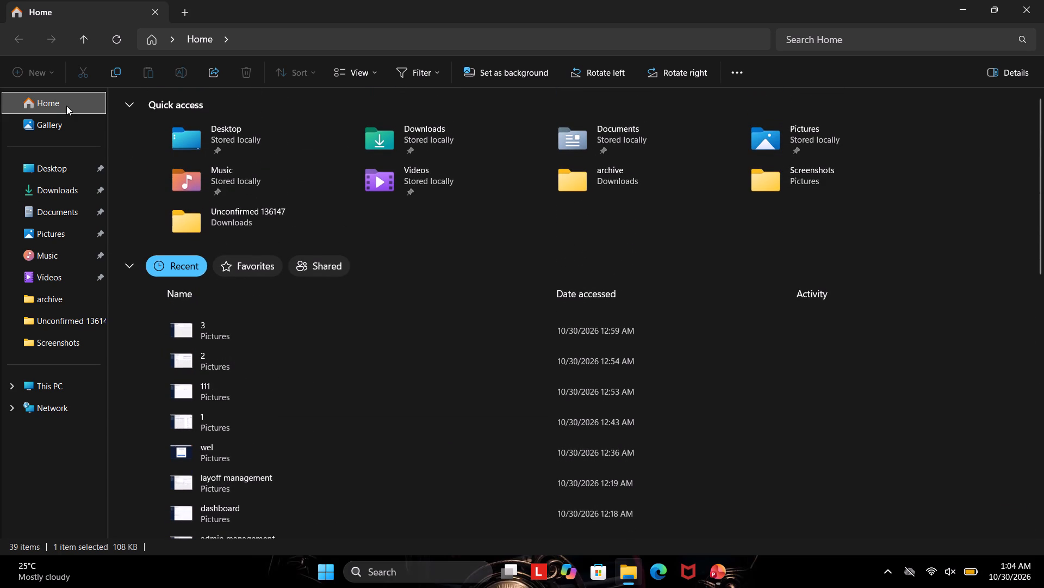
# Switch back to the PowerPoint presentation and run its slide show from the first slide through to the end.
pyautogui.click(623, 572)
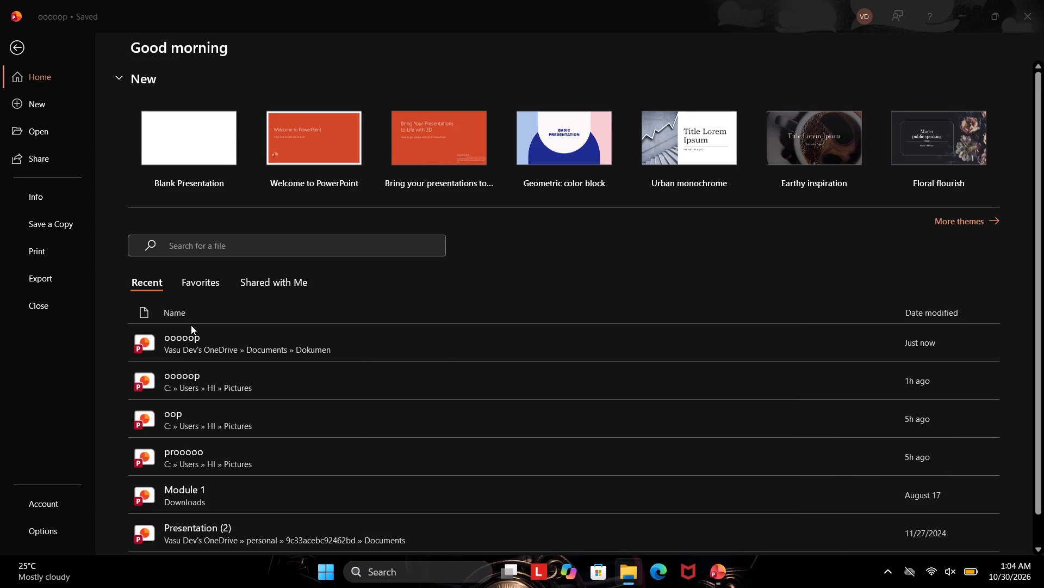
pyautogui.click(13, 51)
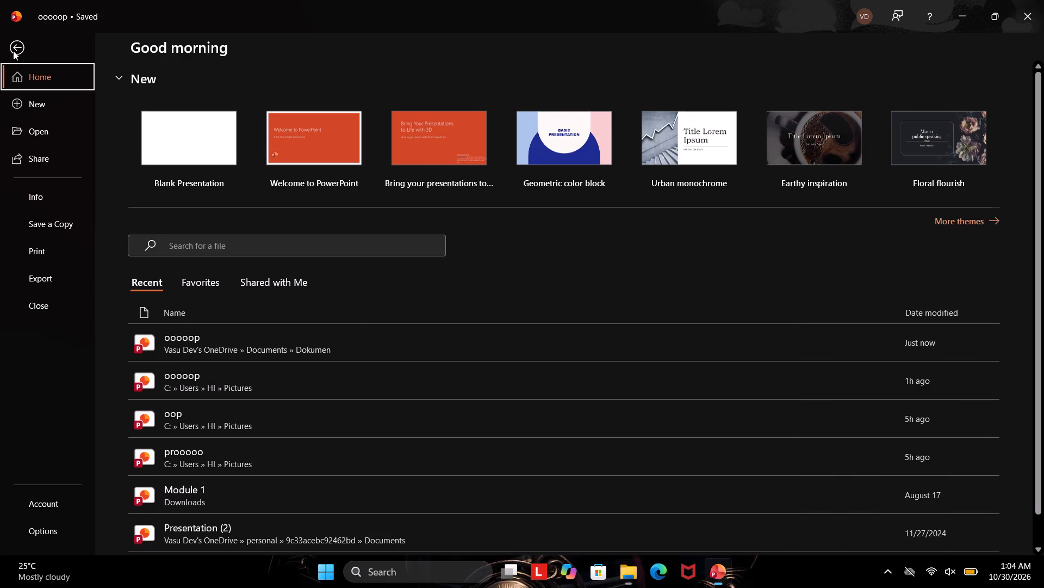
pyautogui.click(16, 51)
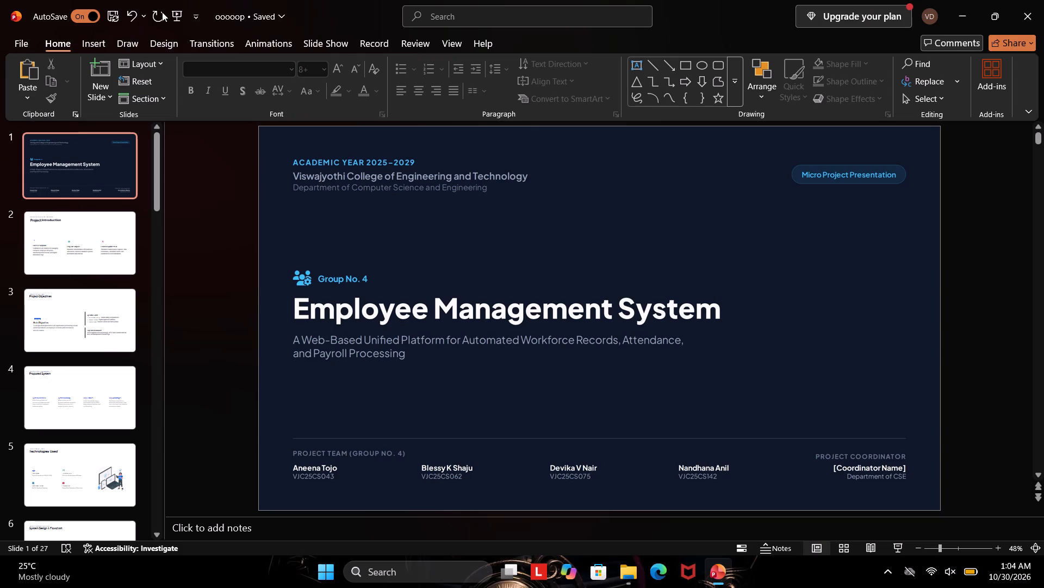
pyautogui.click(192, 19)
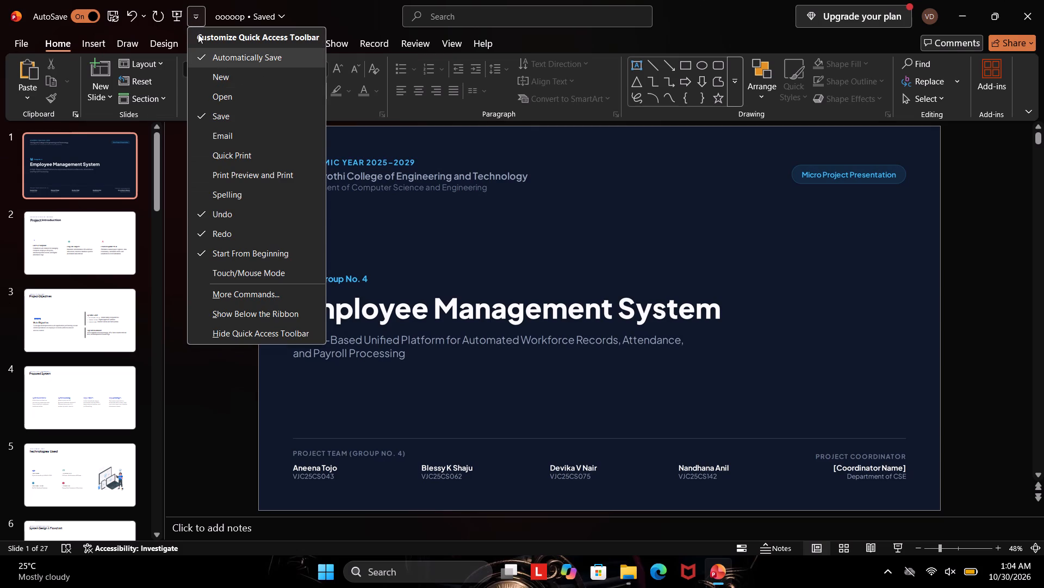
pyautogui.click(180, 17)
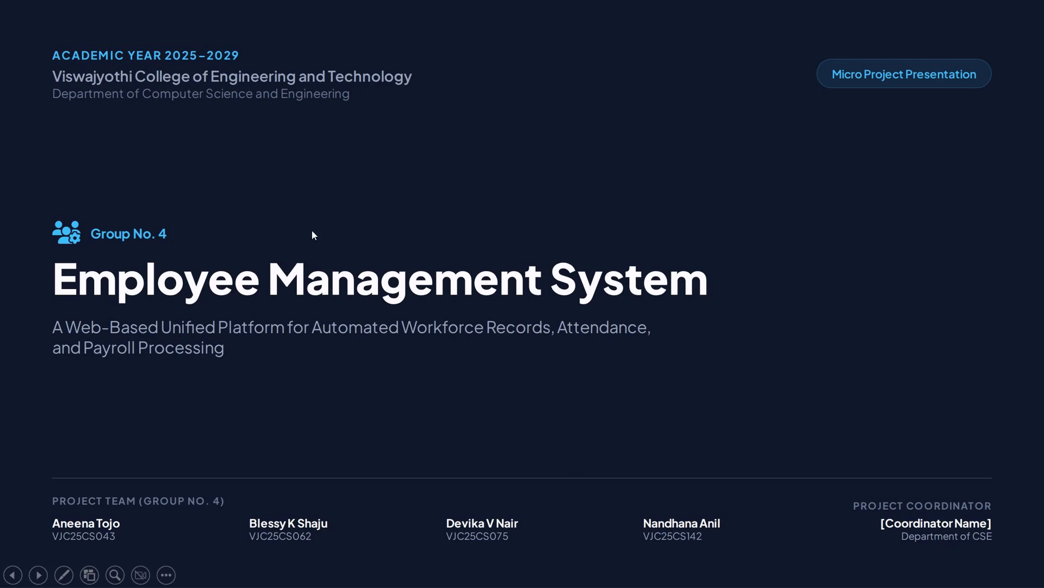
pyautogui.press('Right')
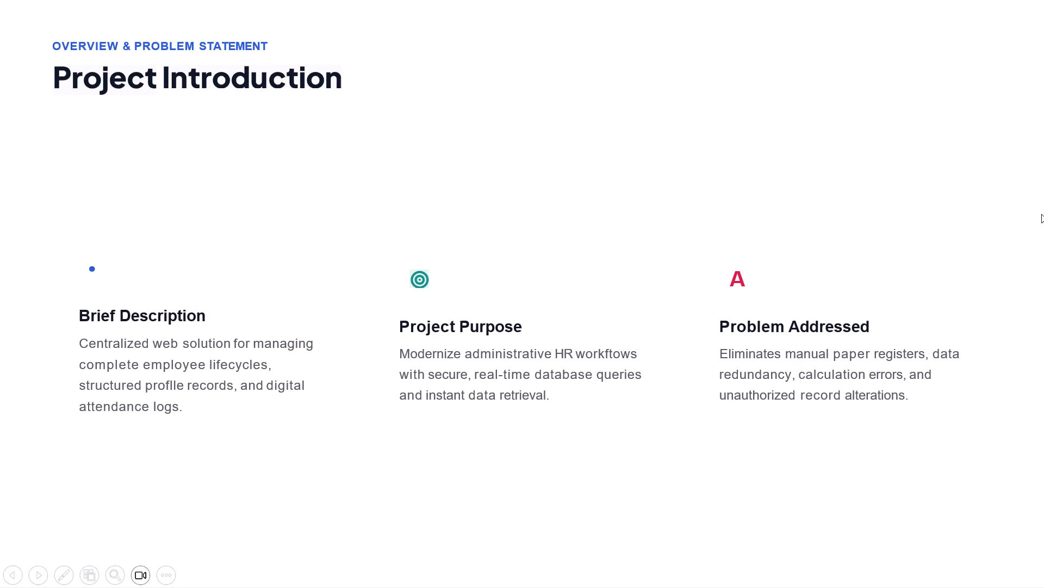
pyautogui.press('Right')
pyautogui.press('Right')
pyautogui.press('Right')
pyautogui.press('Right')
pyautogui.press('Right')
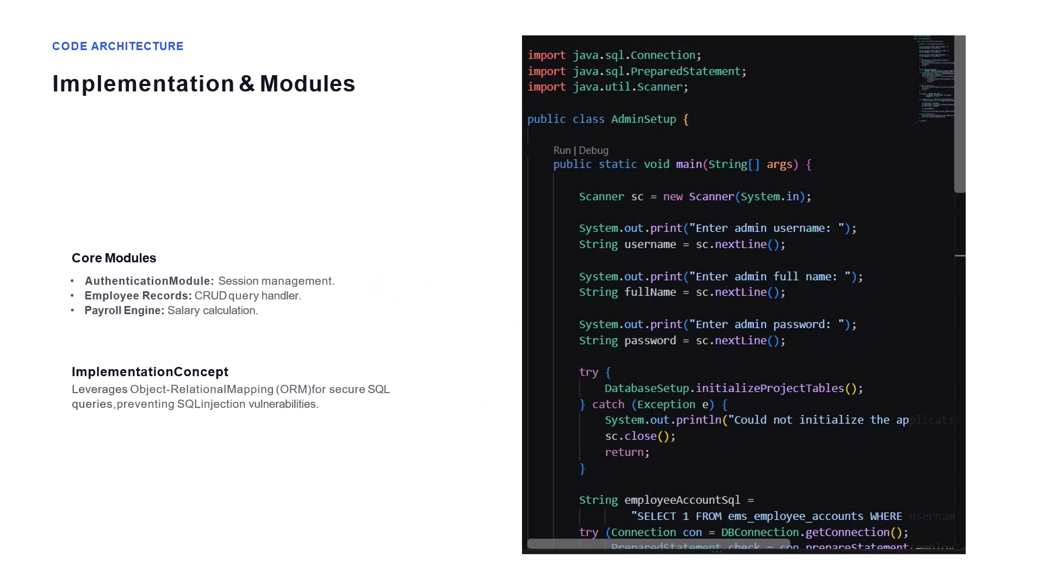
pyautogui.press('Right')
pyautogui.press('Right')
pyautogui.press('Right')
pyautogui.press('Right')
pyautogui.press('Right')
pyautogui.press('Right')
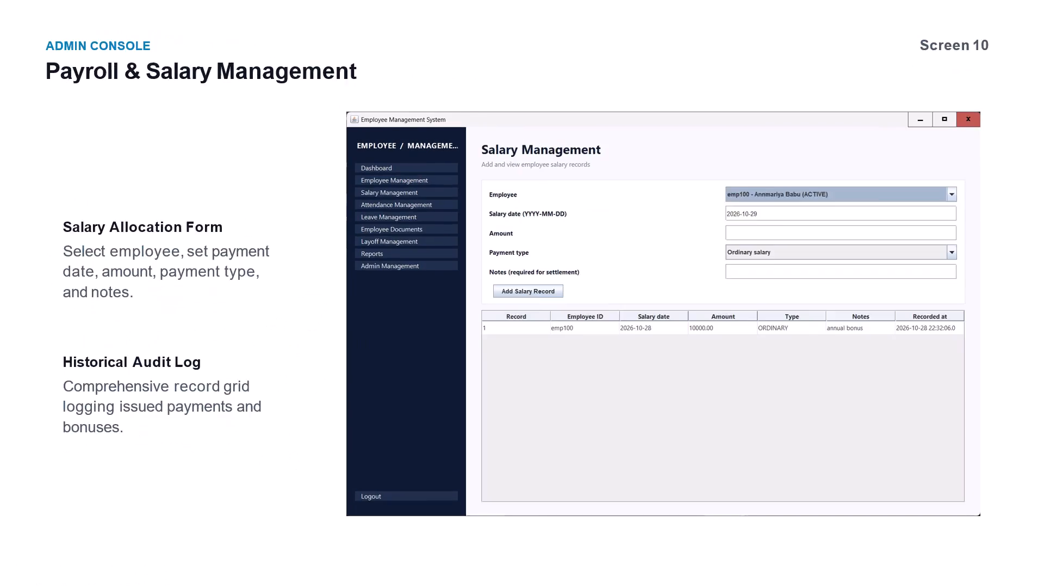
pyautogui.press('Right')
pyautogui.press('Right')
pyautogui.press('Right')
pyautogui.press('Right')
pyautogui.press('Right')
pyautogui.press('Right')
pyautogui.press('Right')
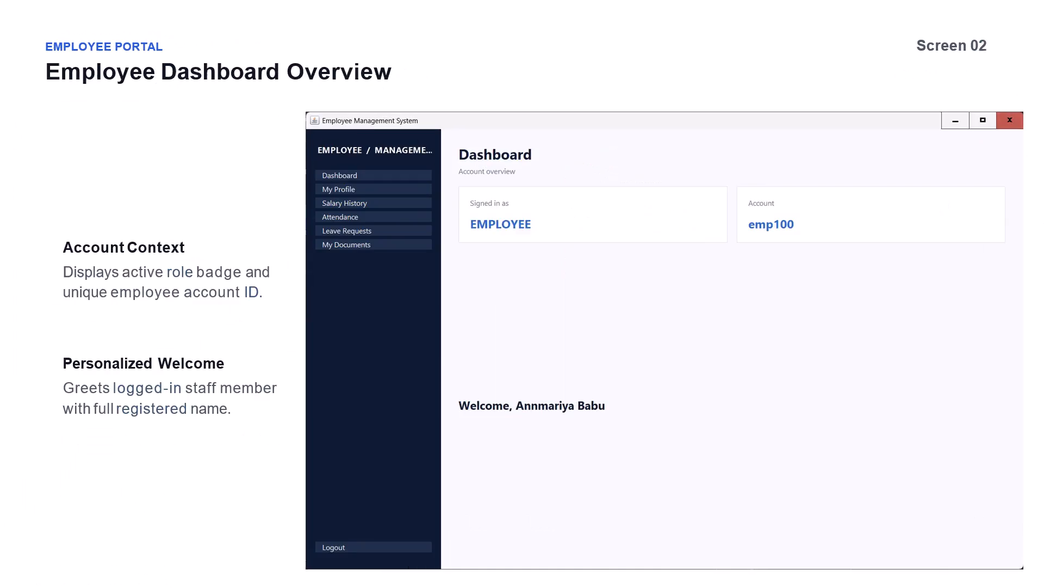
pyautogui.press('Right')
pyautogui.press('Right')
pyautogui.press('Right')
pyautogui.press('Right')
pyautogui.press('Right')
pyautogui.press('Right')
pyautogui.press('Right')
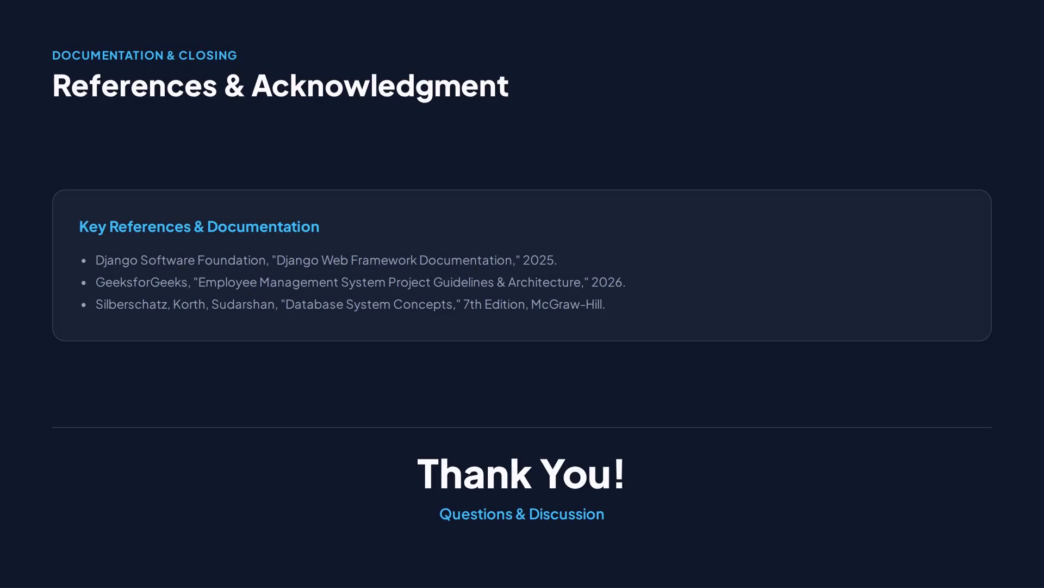
pyautogui.press('Right')
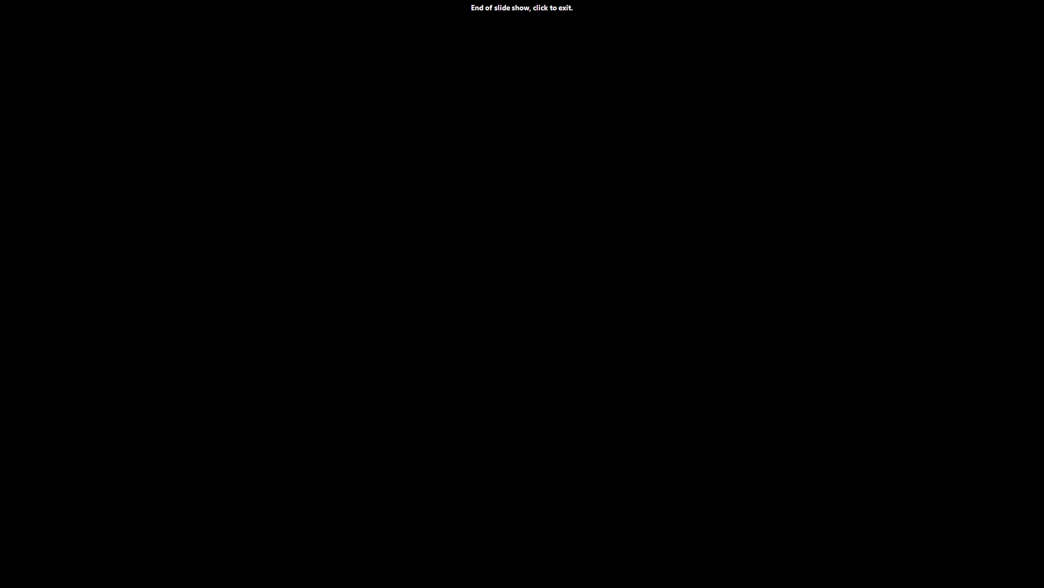
pyautogui.press('Right')
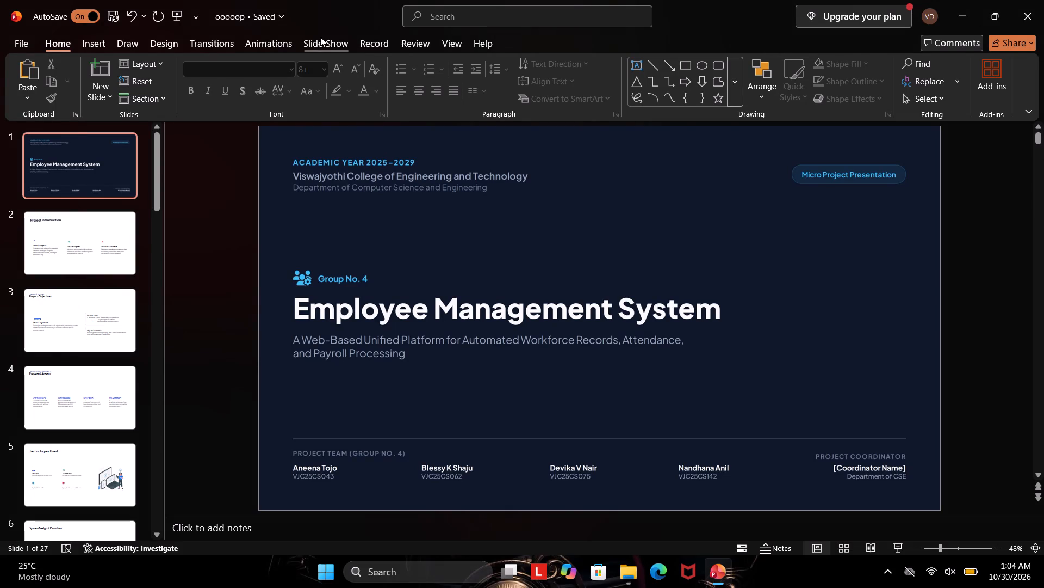
# Check the presentation's file name and storage location.
pyautogui.click(280, 13)
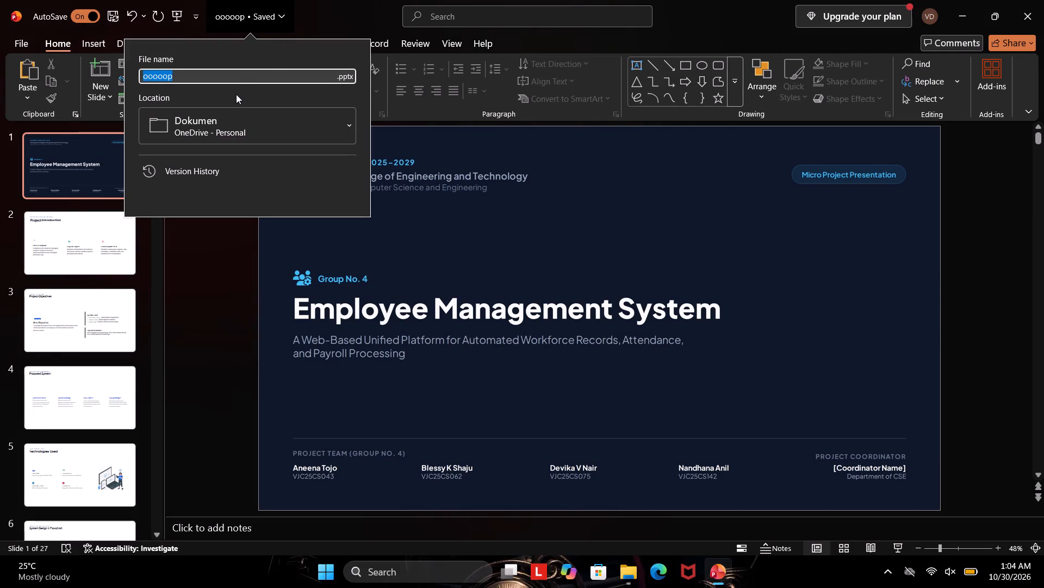
pyautogui.click(232, 78)
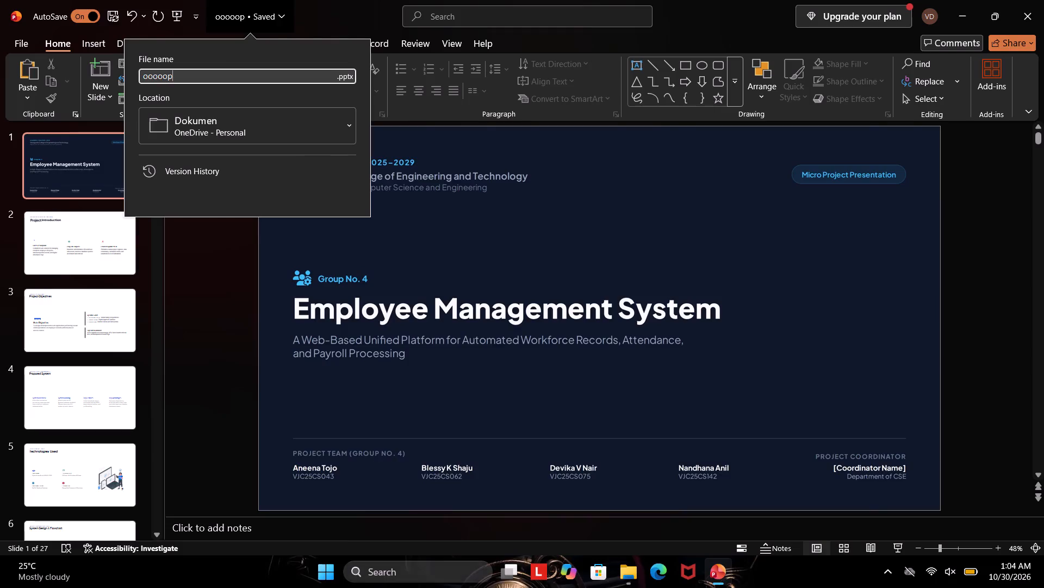
# Find and open the OneDrive app, and sign in with the prefilled account e-mail address.
pyautogui.click(383, 572)
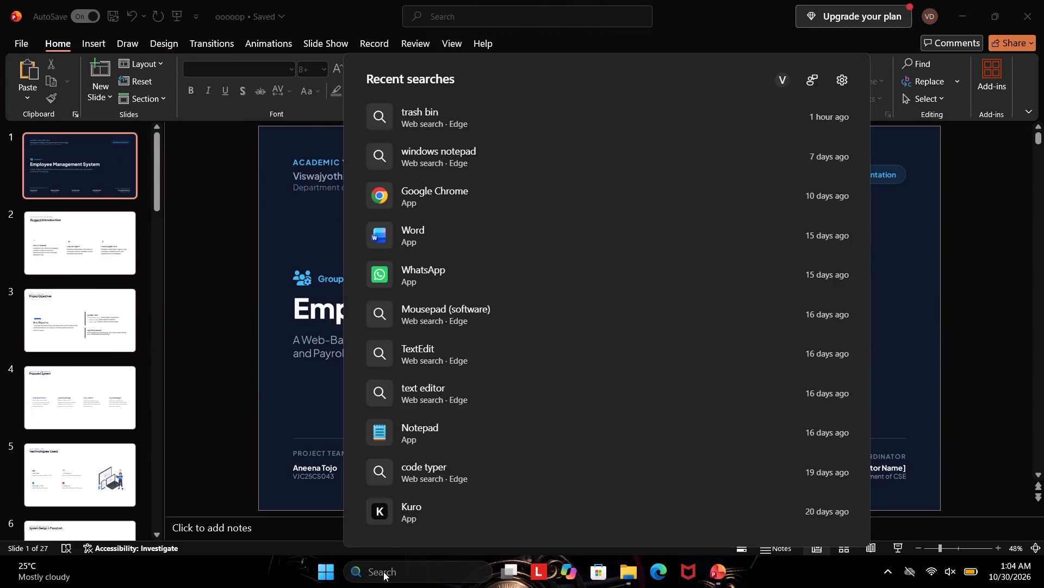
pyautogui.press('o')
pyautogui.press('n')
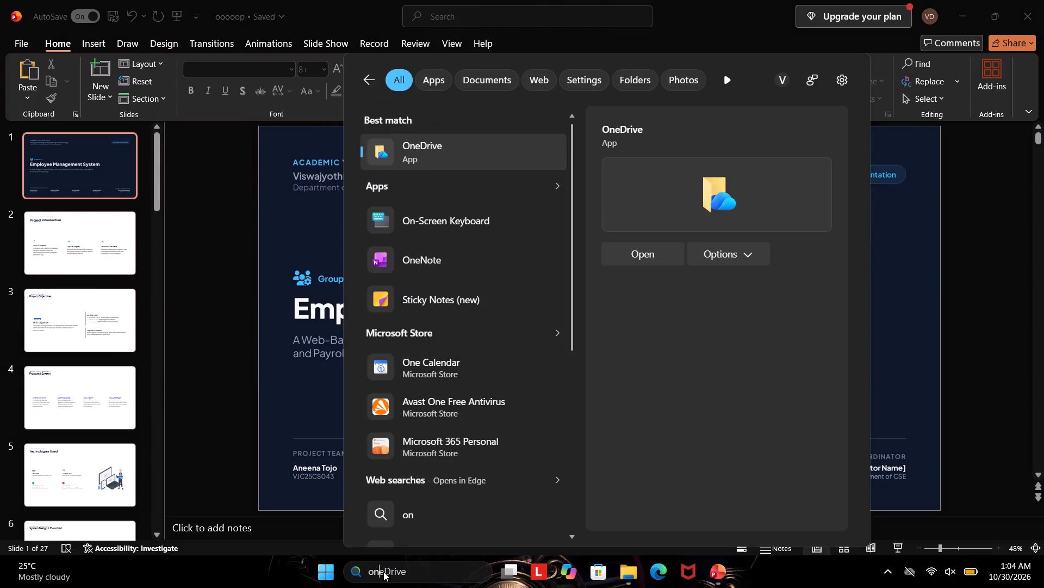
pyautogui.click(631, 248)
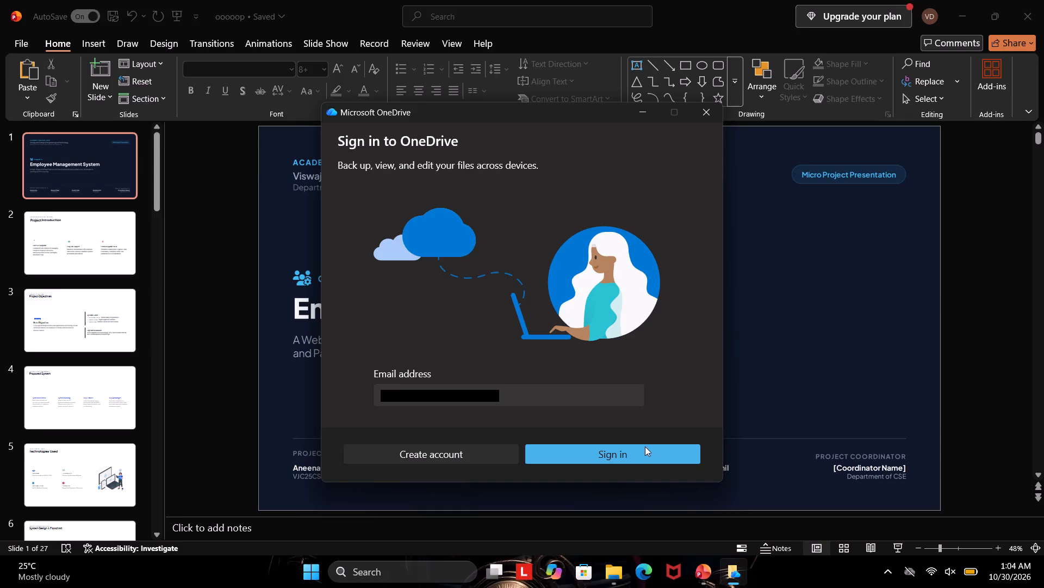
pyautogui.click(644, 446)
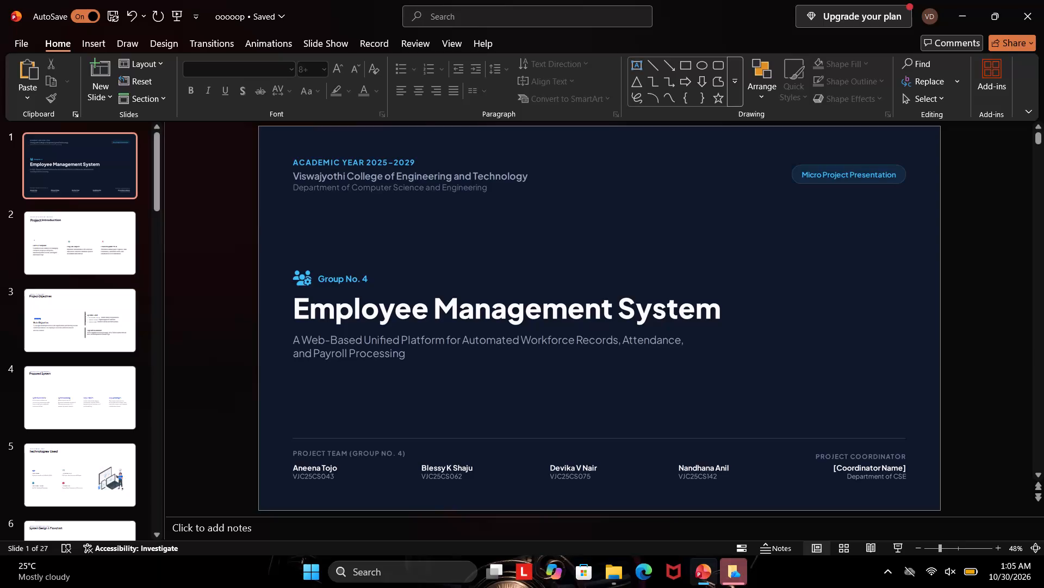
# Continue the OneDrive setup without sending optional data, and reuse the existing OneDrive folder on this PC.
pyautogui.click(761, 497)
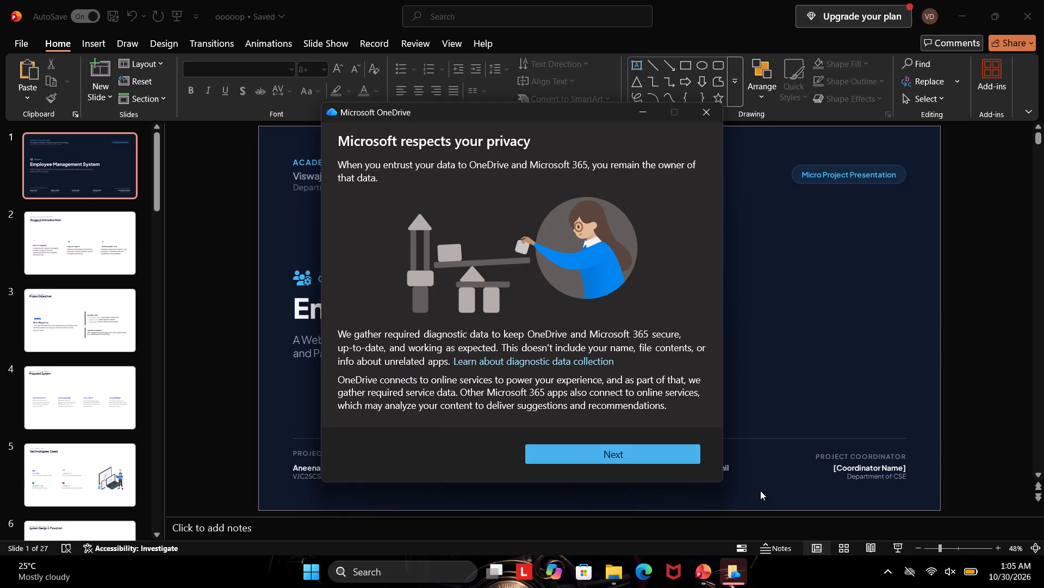
pyautogui.click(648, 447)
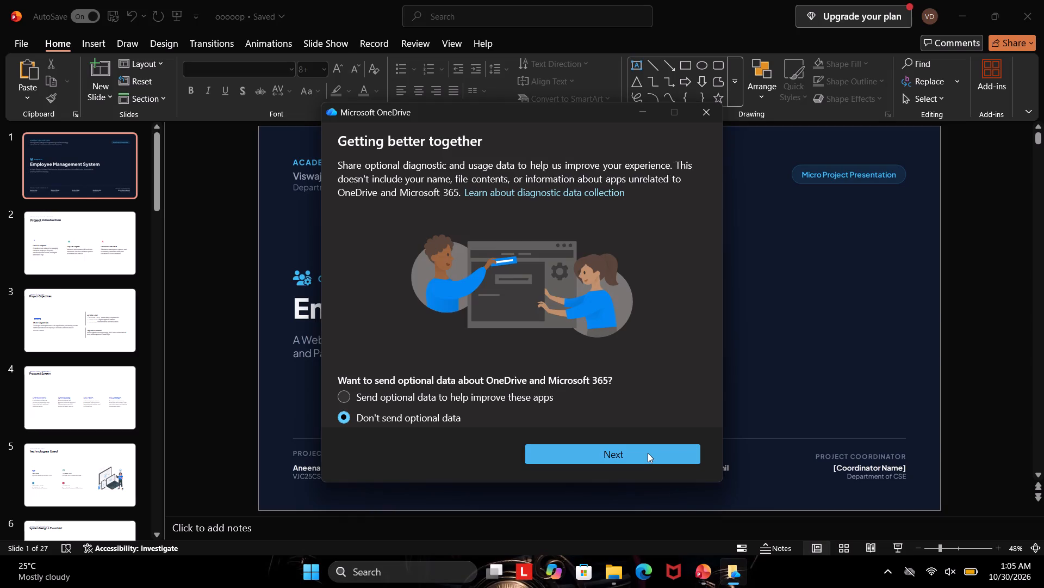
pyautogui.click(648, 453)
pyautogui.click(648, 453)
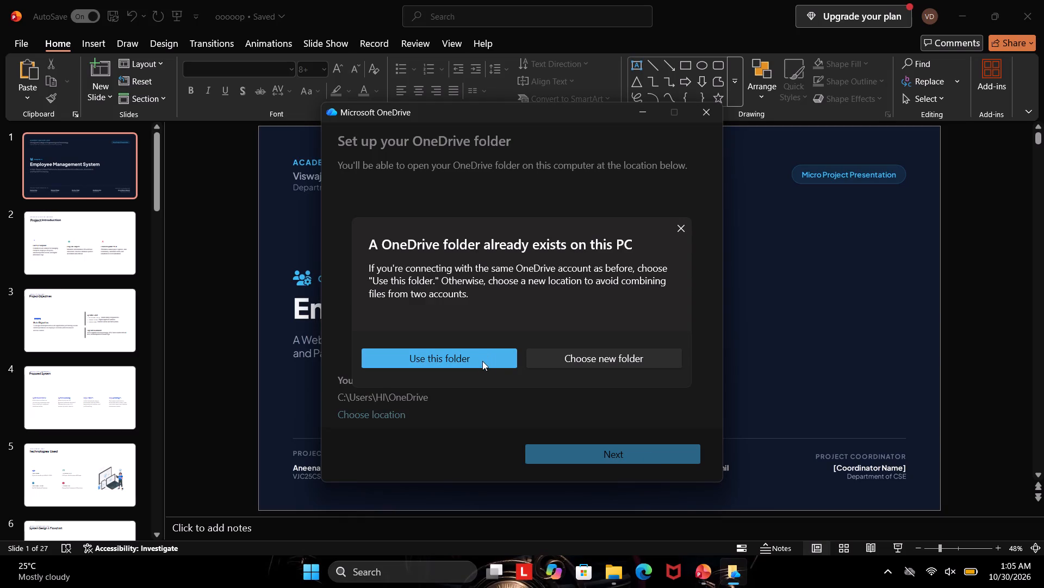
pyautogui.click(482, 361)
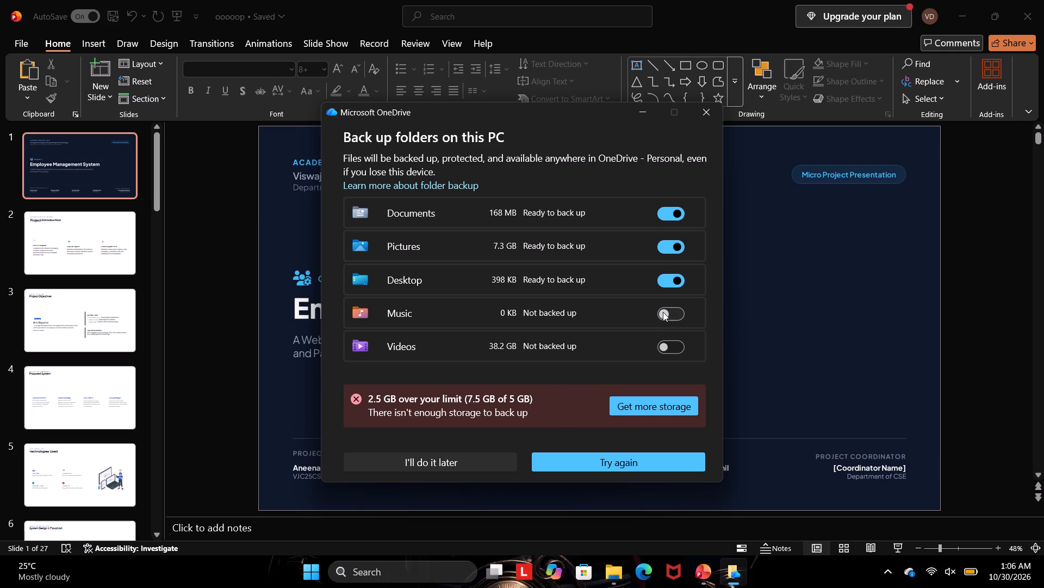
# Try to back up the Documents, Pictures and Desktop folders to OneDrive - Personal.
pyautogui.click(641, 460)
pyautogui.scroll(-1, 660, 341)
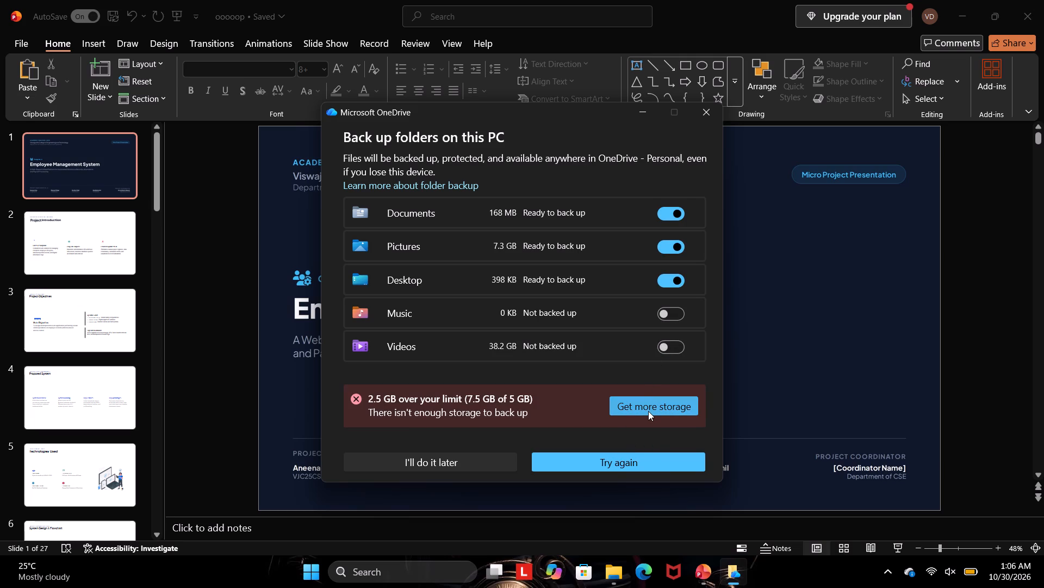
# View the Microsoft 365 cloud storage plans, and leave the OneDrive setup without buying one.
pyautogui.click(648, 411)
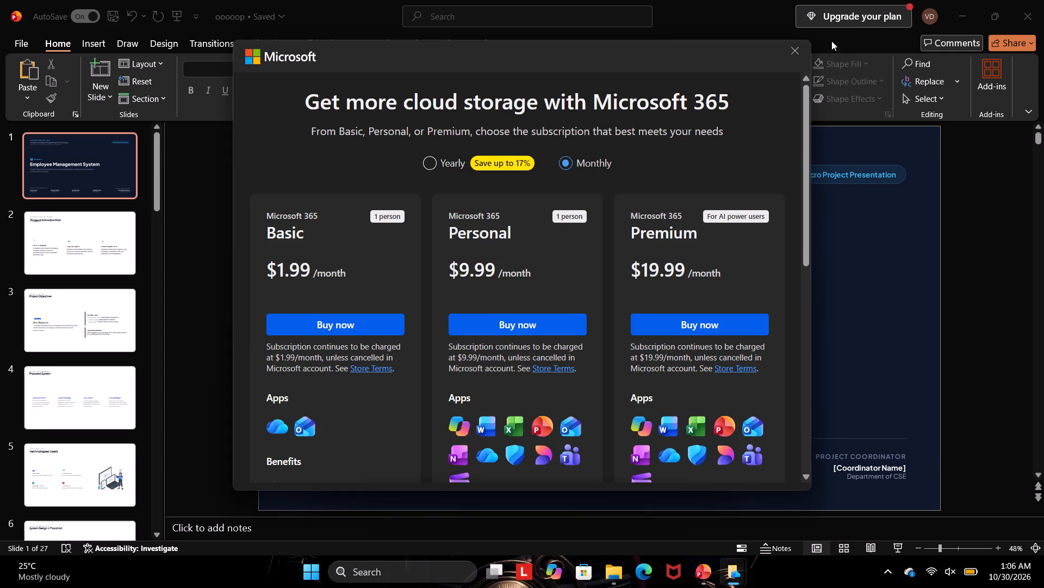
pyautogui.click(794, 58)
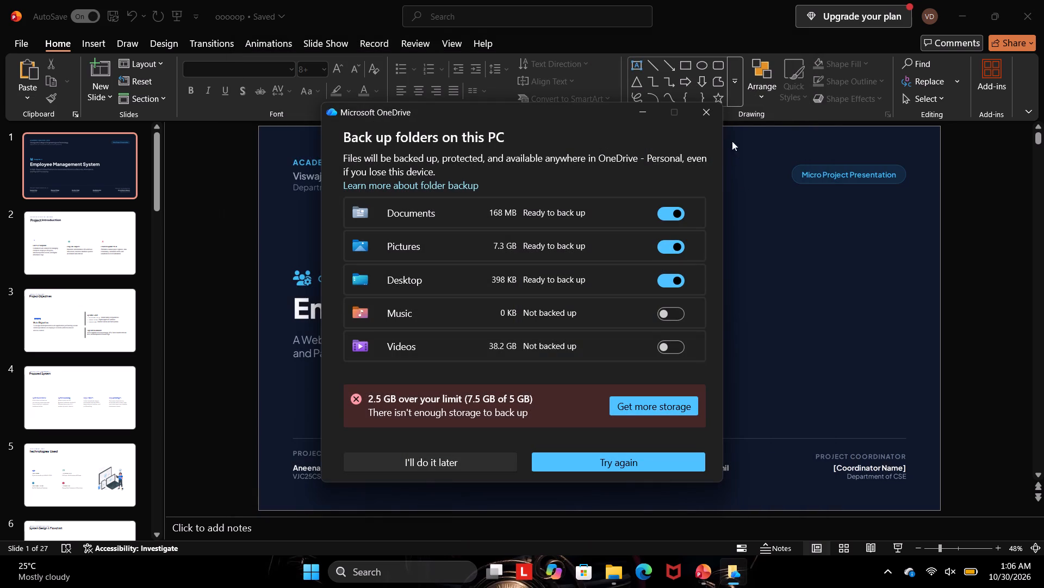
pyautogui.click(711, 111)
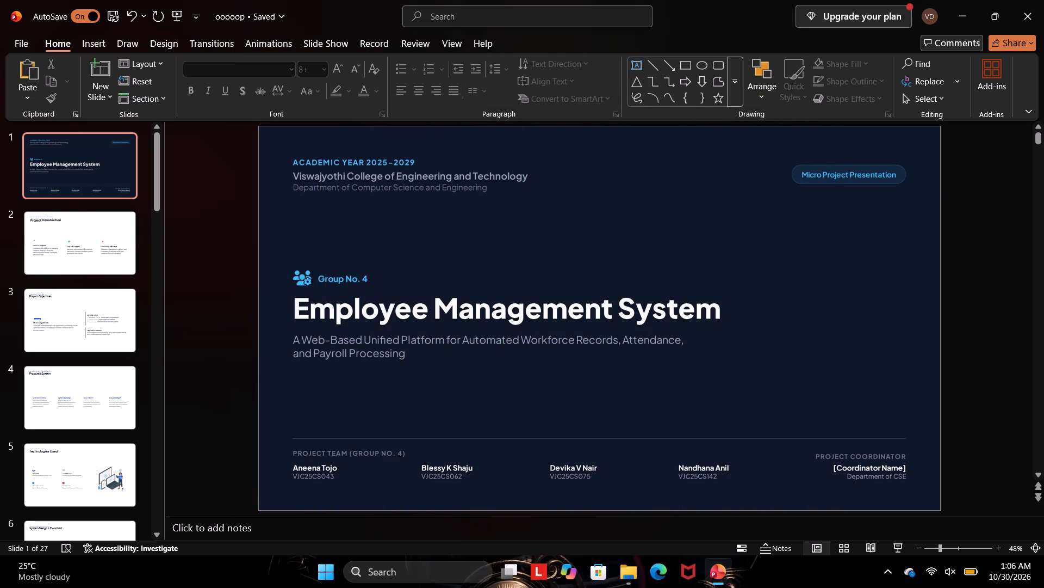
# Bring up the QR code for getting the PowerPoint mobile app, and dismiss it after viewing.
pyautogui.click(487, 42)
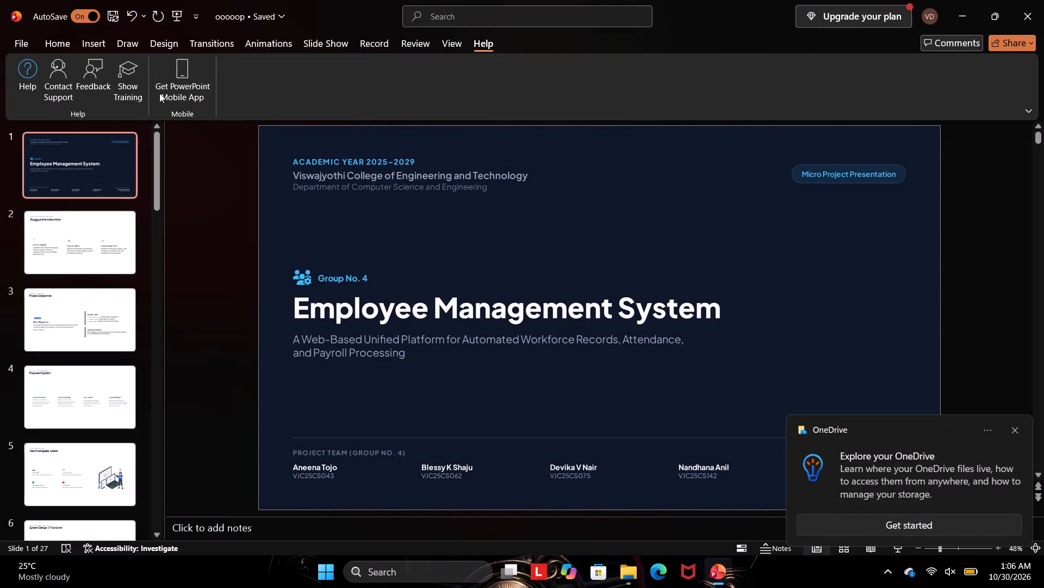
pyautogui.click(178, 84)
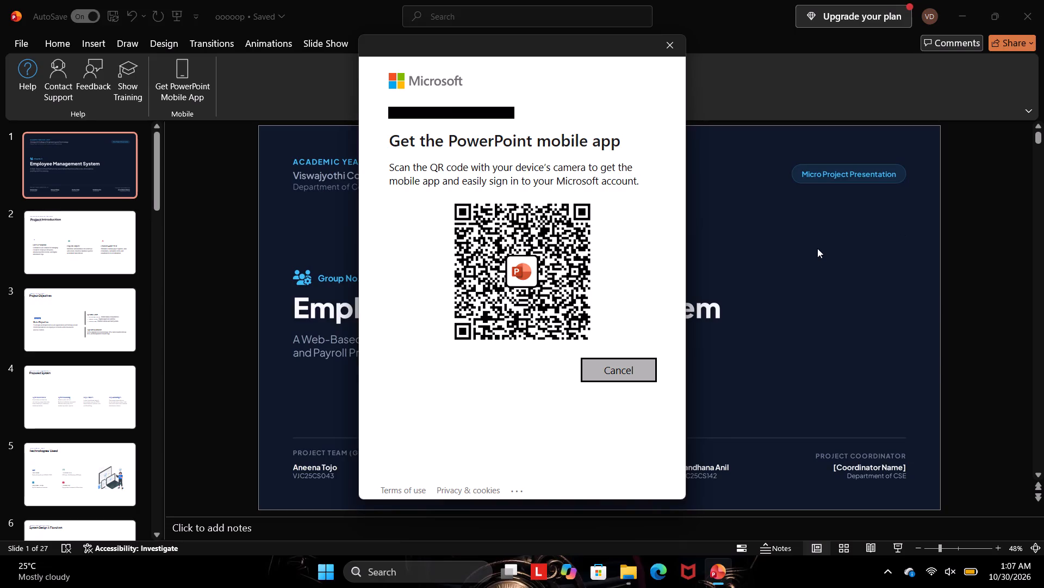
pyautogui.click(831, 250)
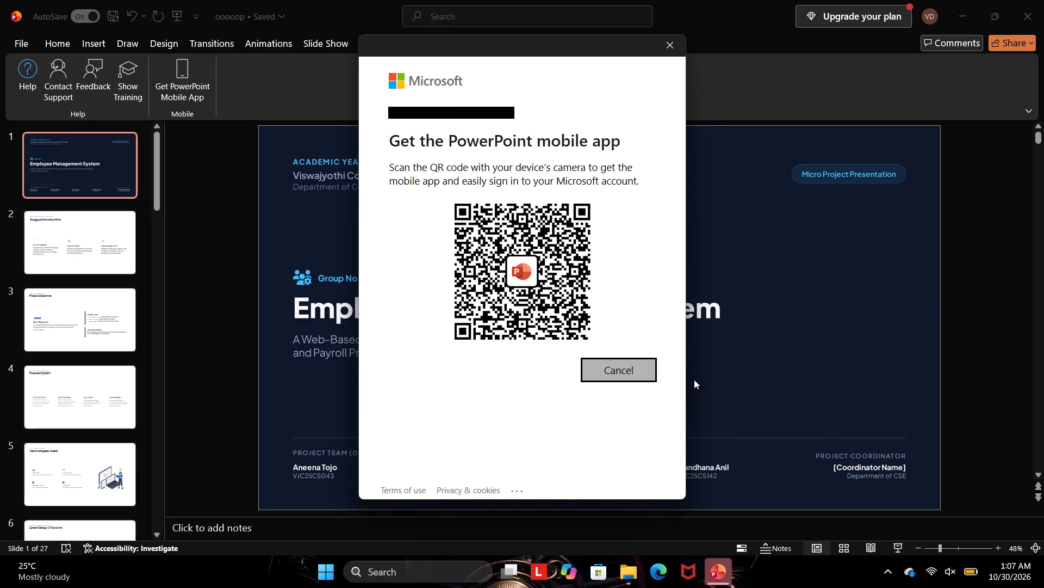
pyautogui.click(641, 366)
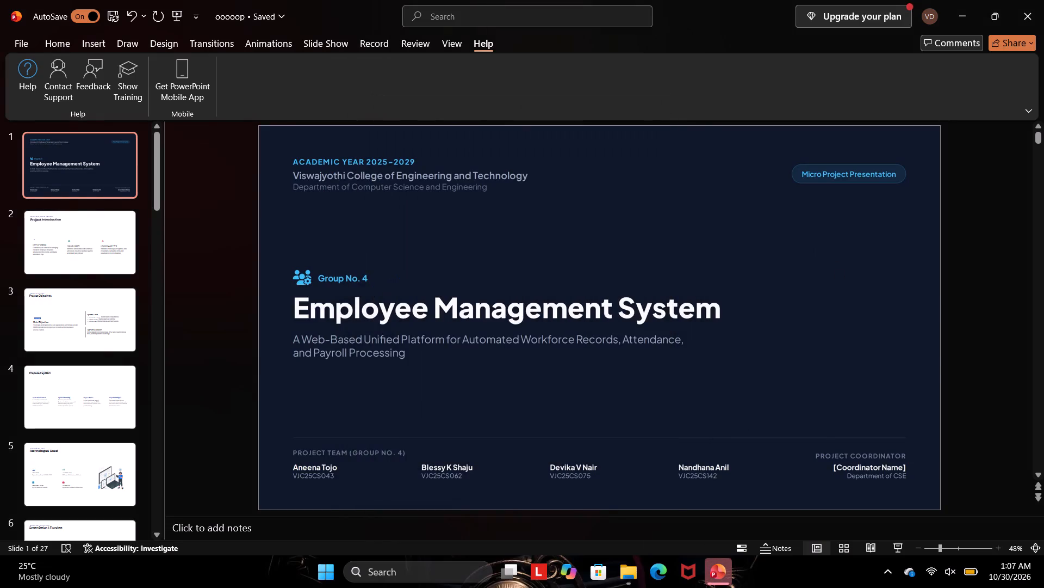
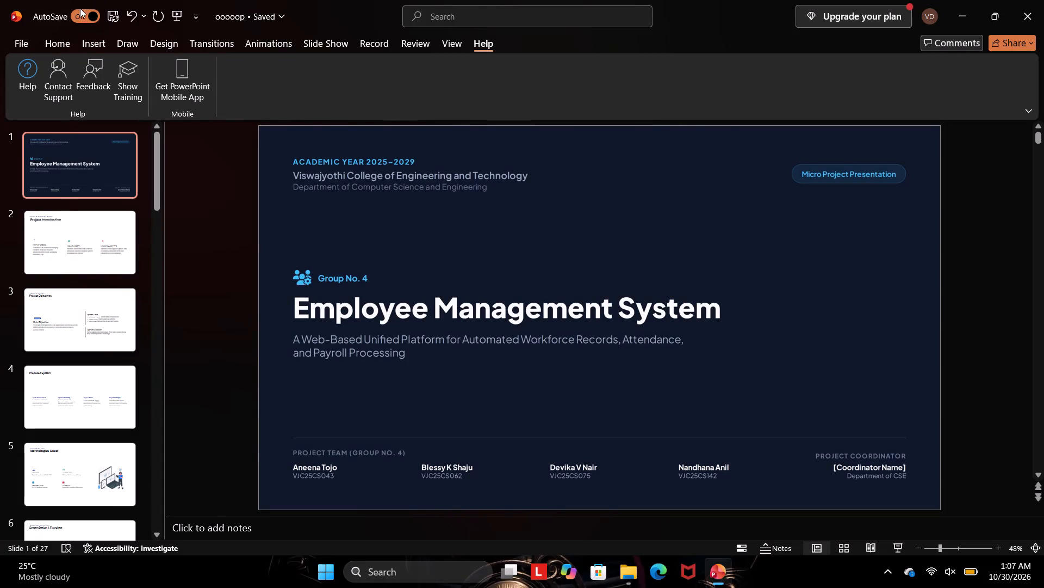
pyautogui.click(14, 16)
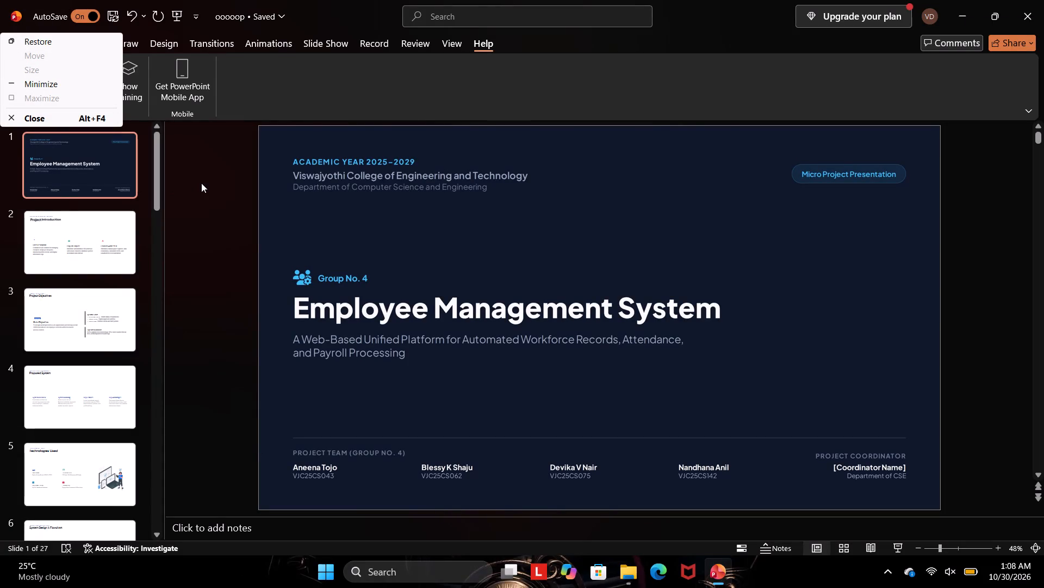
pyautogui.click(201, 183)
# Open a copy of the recent presentation ooooop stored in the OneDrive Dokumen folder.
pyautogui.click(29, 44)
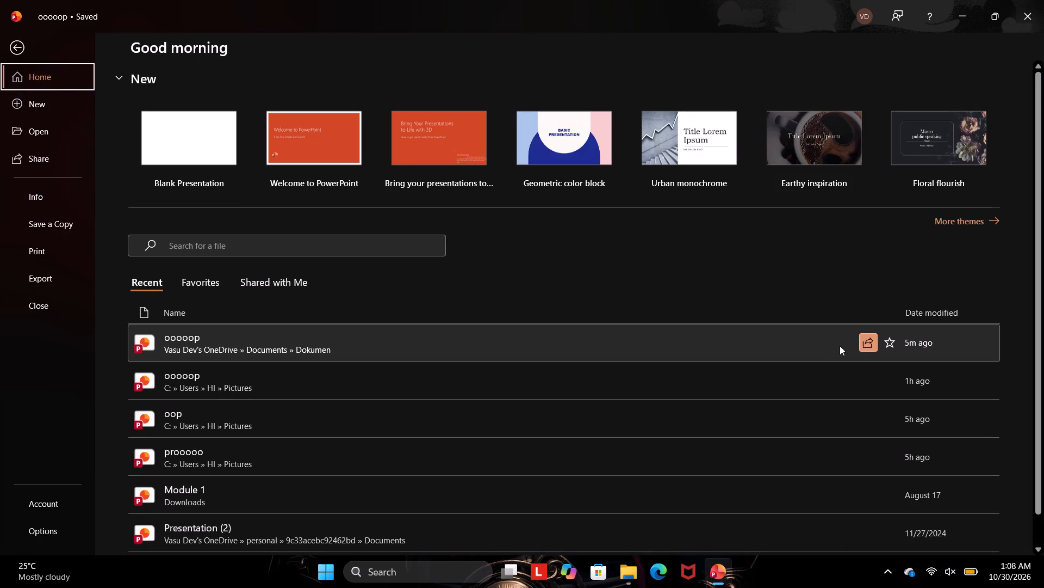
pyautogui.rightClick(598, 354)
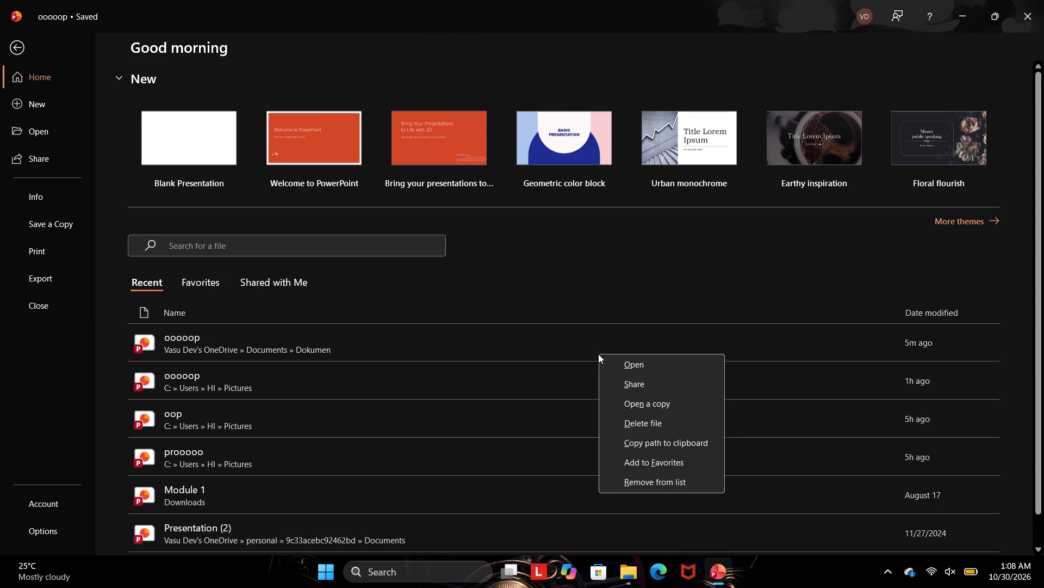
pyautogui.click(644, 407)
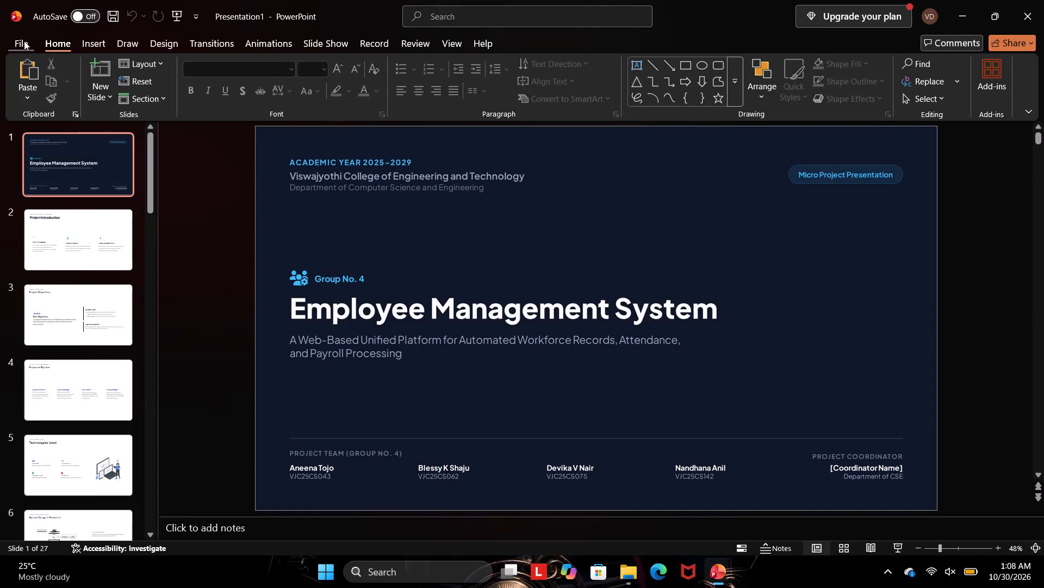
# Save the copy to the Downloads folder on this PC as a PowerPoint Presentation, keeping the suggested file name.
pyautogui.click(23, 41)
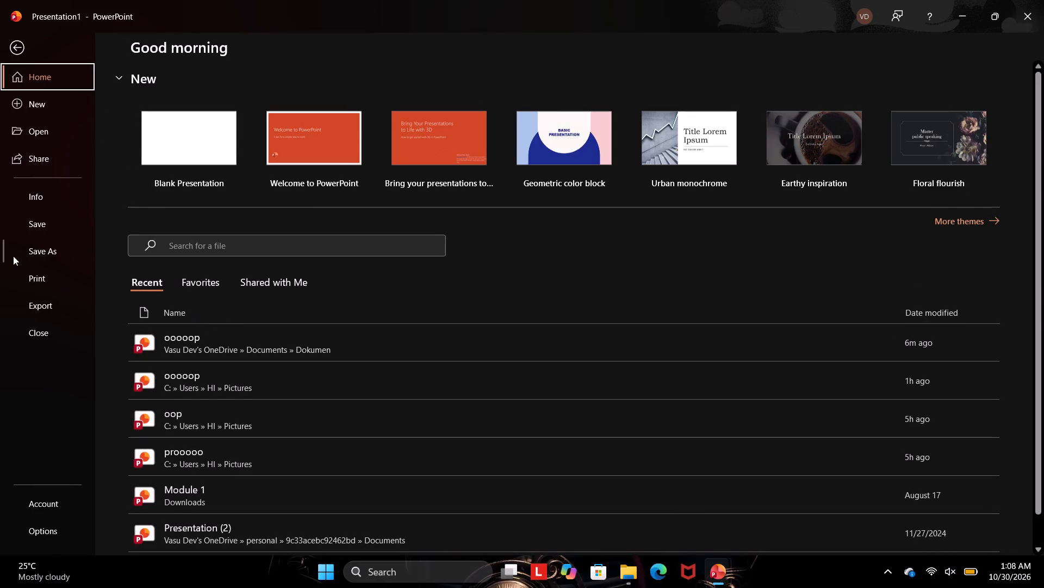
pyautogui.click(43, 256)
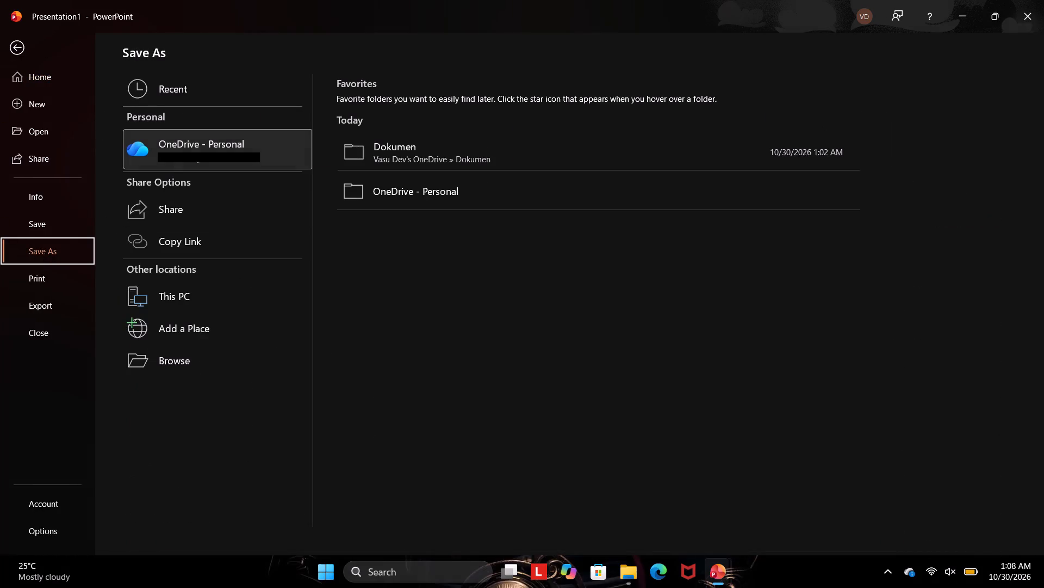
pyautogui.click(171, 116)
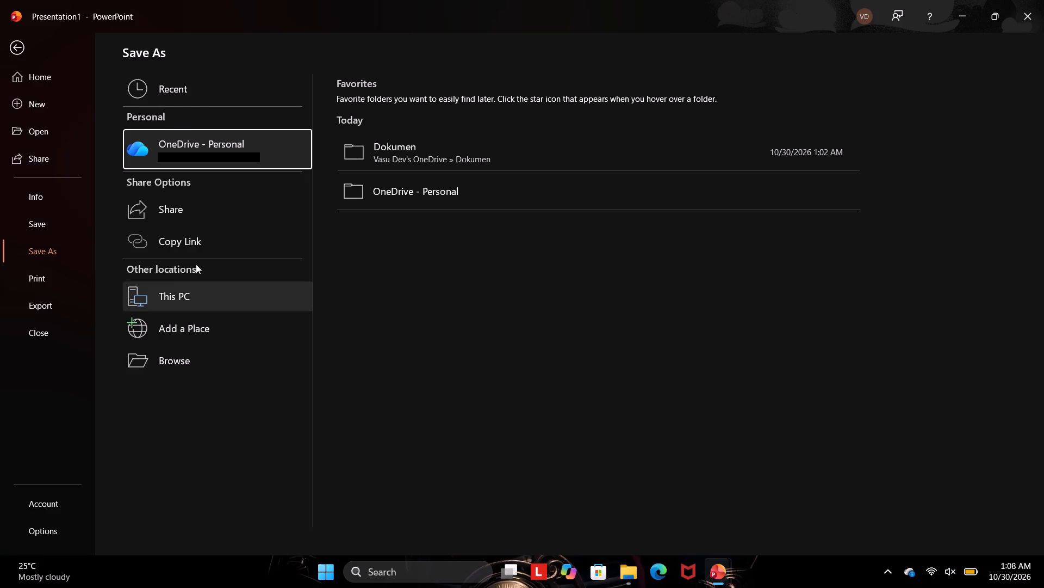
pyautogui.click(185, 292)
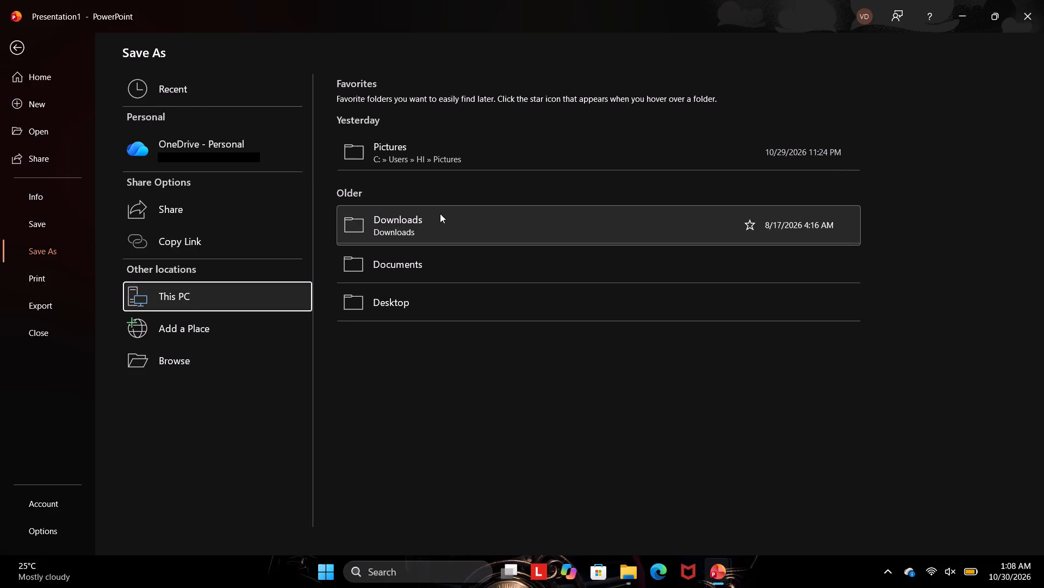
pyautogui.click(428, 225)
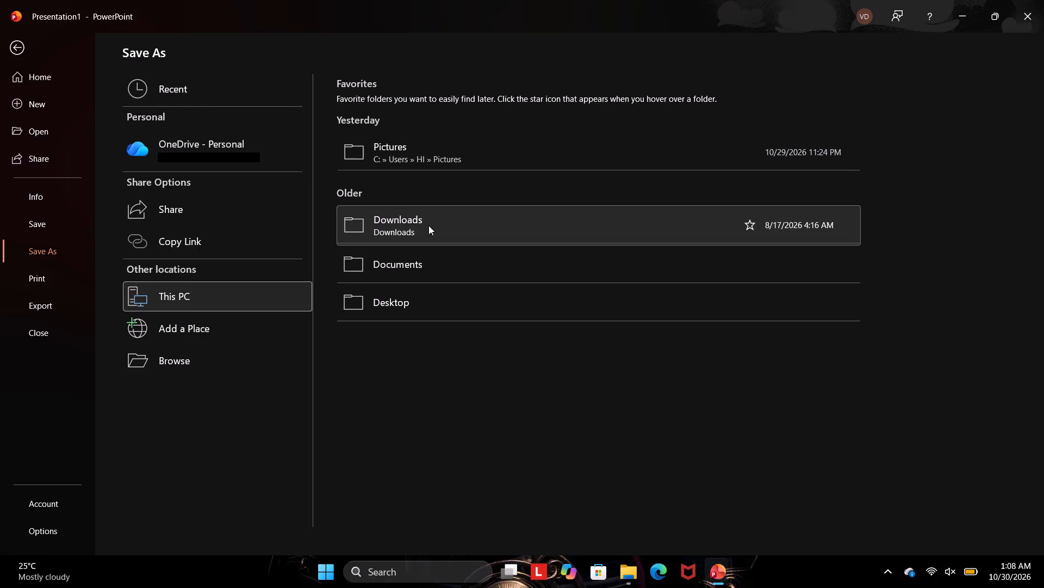
pyautogui.click(428, 225)
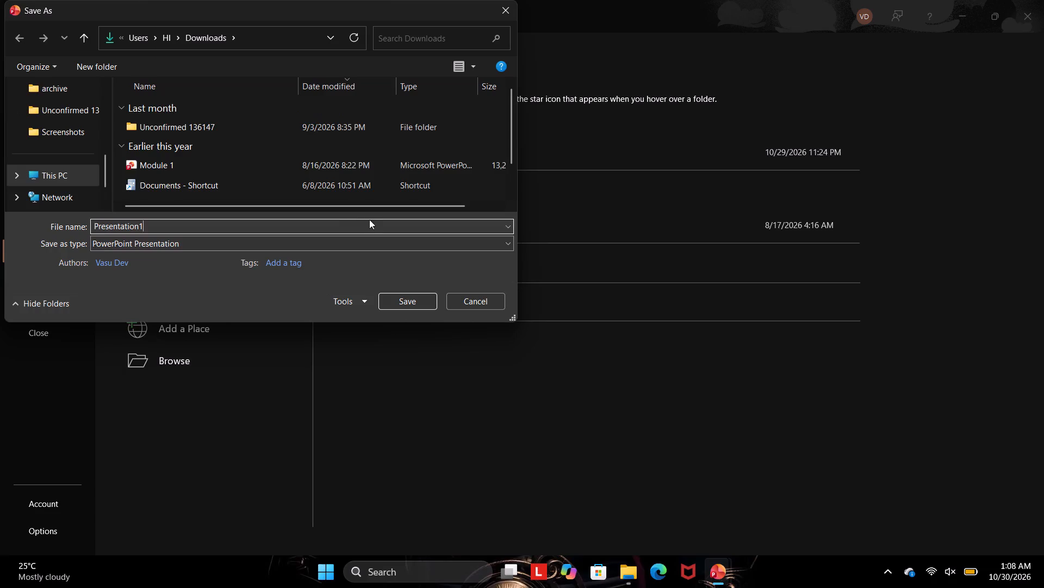
pyautogui.click(396, 302)
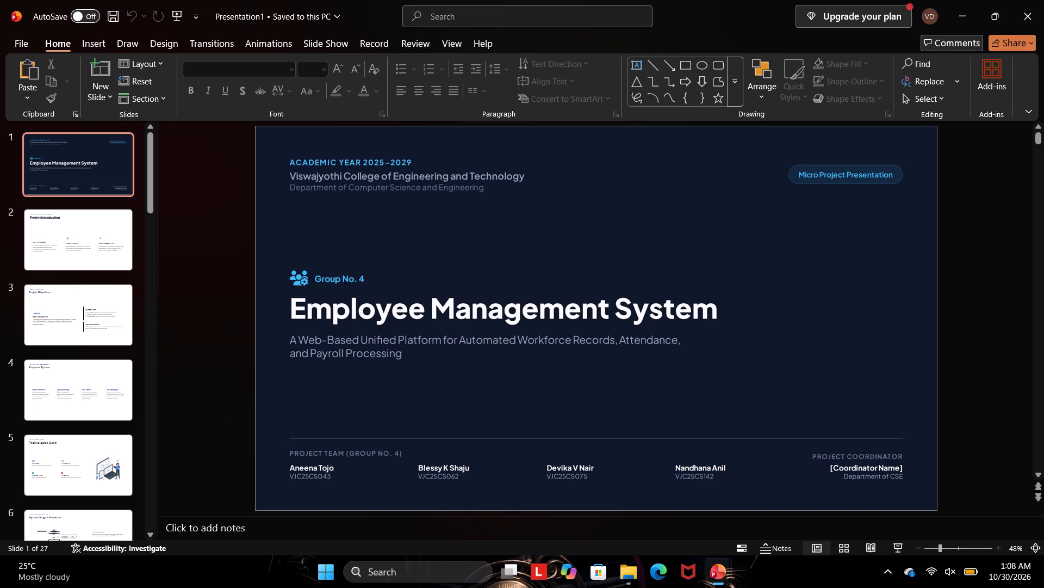
# Switch to File Explorer and open the saved Presentation1 file from the Downloads folder.
pyautogui.click(625, 572)
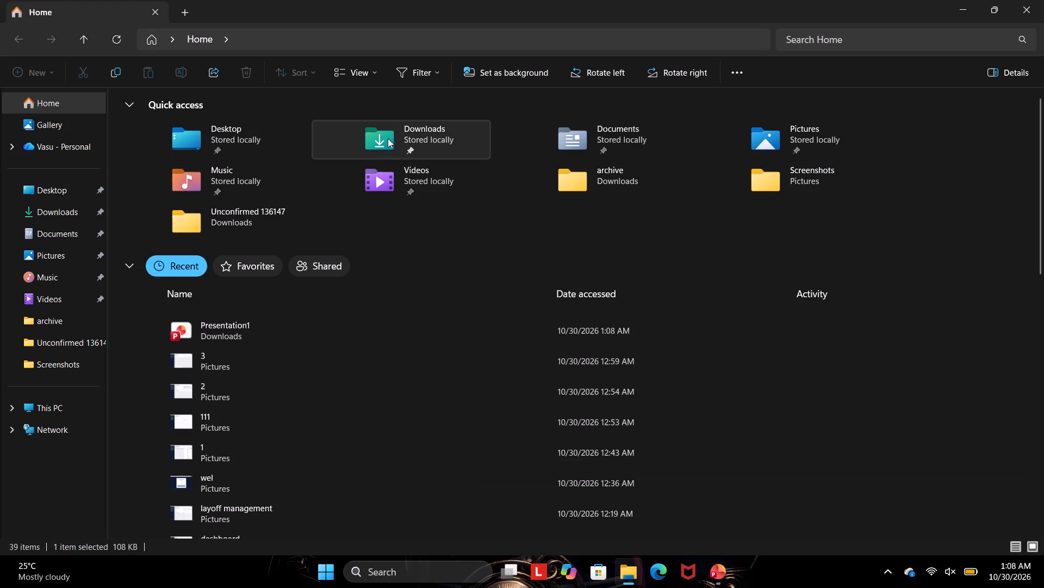
pyautogui.doubleClick(393, 137)
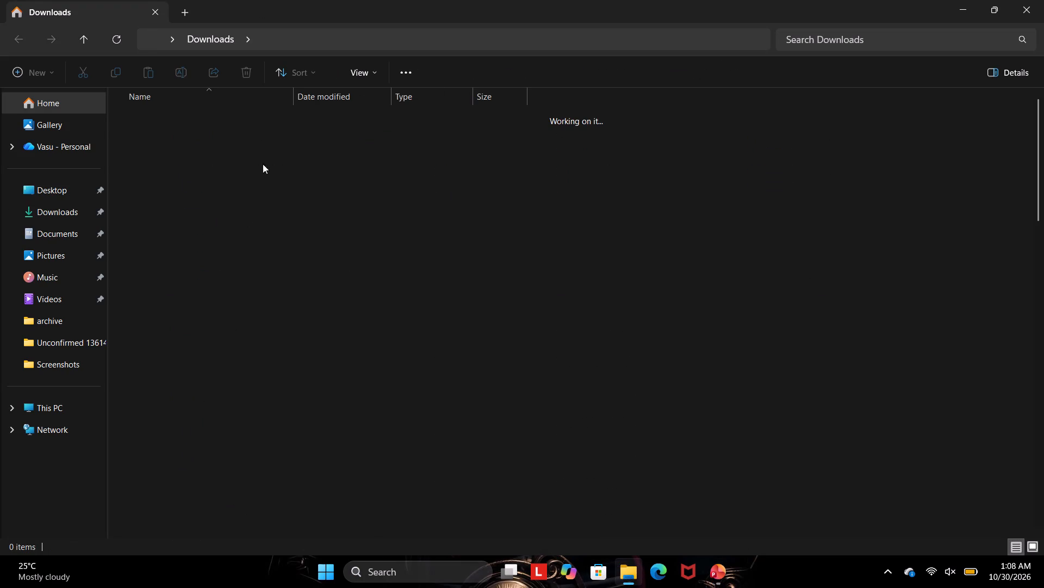
pyautogui.doubleClick(200, 138)
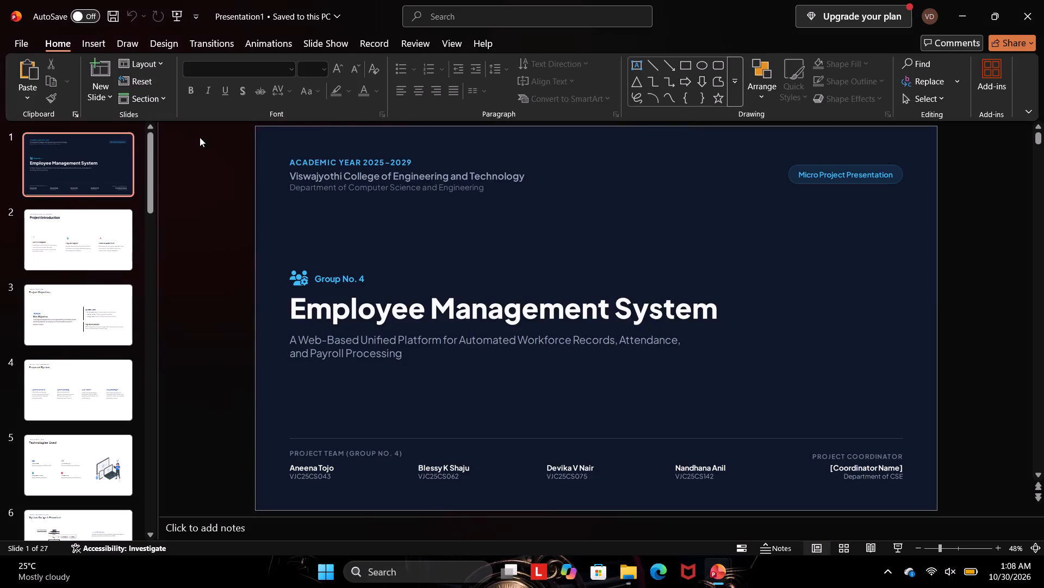
# Look through the slides of the saved copy to check their content and layout.
pyautogui.scroll(-16, 563, 165)
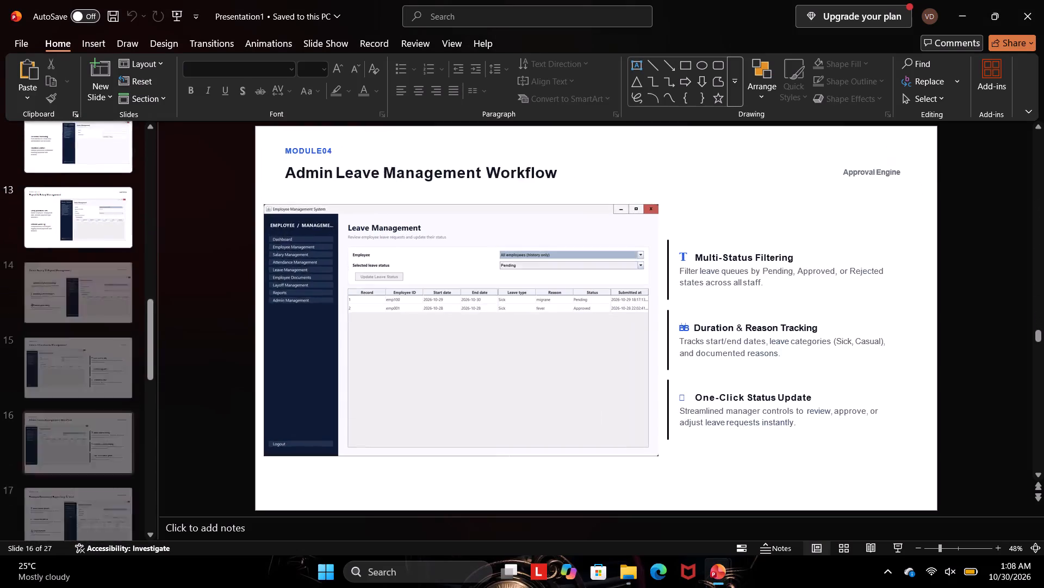
pyautogui.scroll(15, 558, 168)
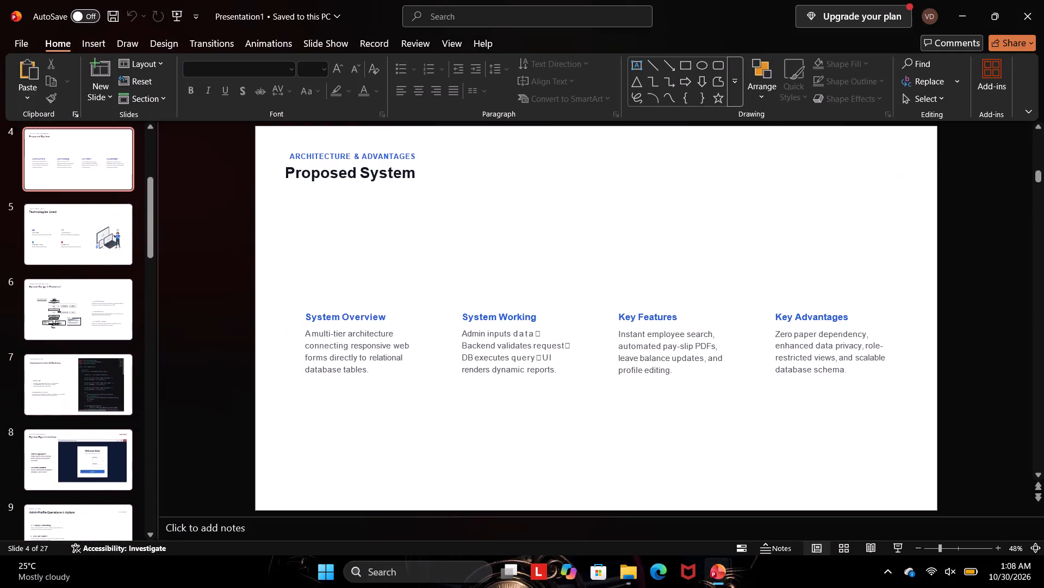
pyautogui.scroll(4, 558, 168)
pyautogui.scroll(-3, 558, 168)
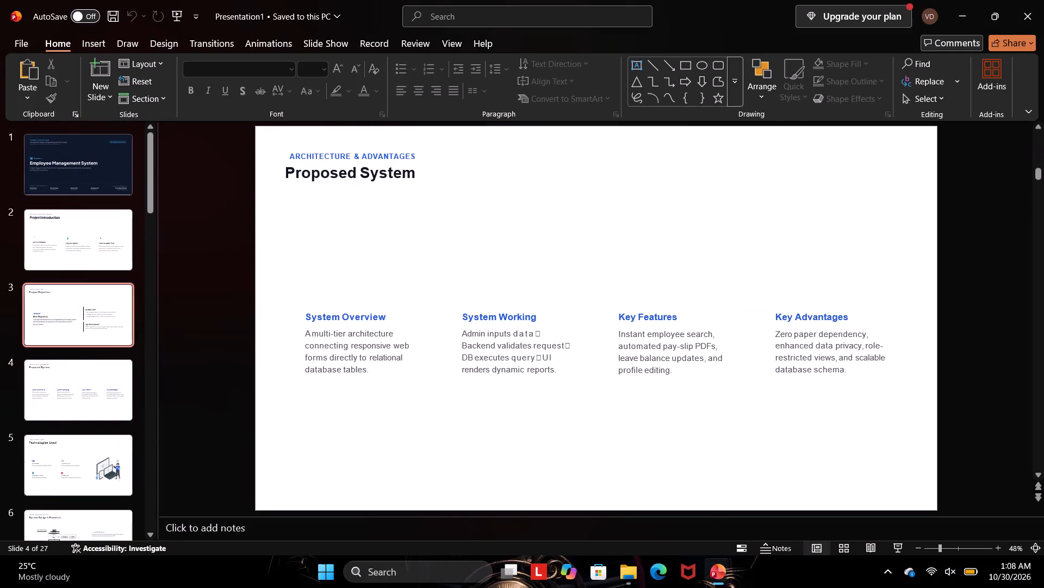
# Continue checking the saved copy's slides from Proposed System to System Design & Flowchart.
pyautogui.scroll(-3, 558, 168)
pyautogui.scroll(1, 558, 169)
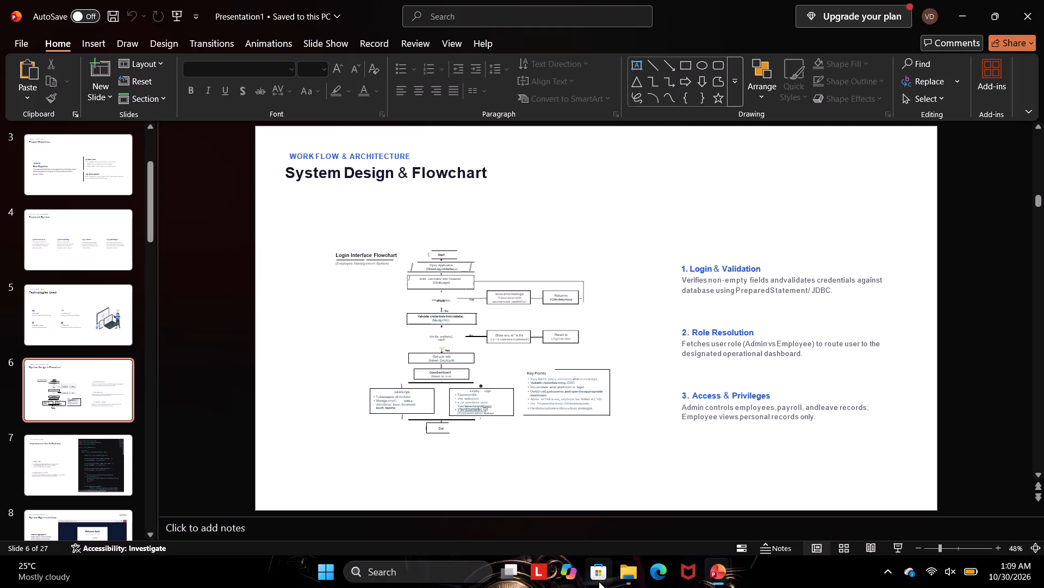
# Find Google Chrome among the recent Windows searches and open it.
pyautogui.click(455, 568)
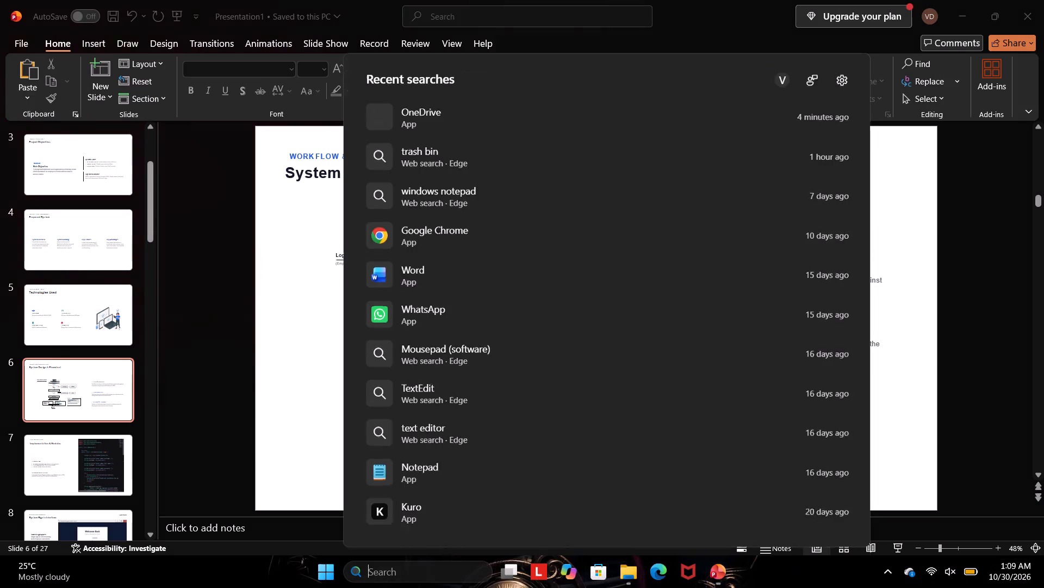
pyautogui.click(459, 250)
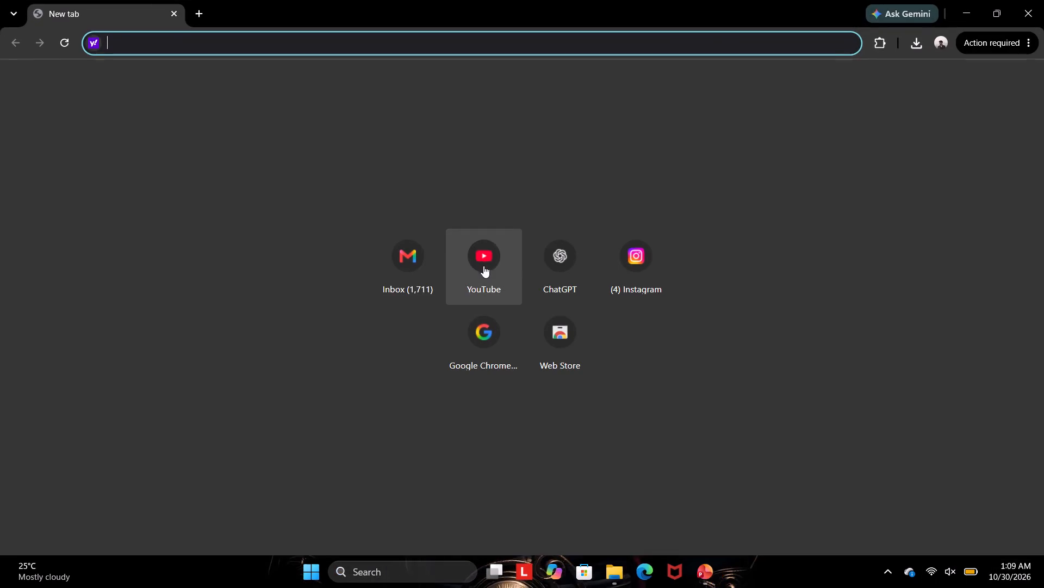
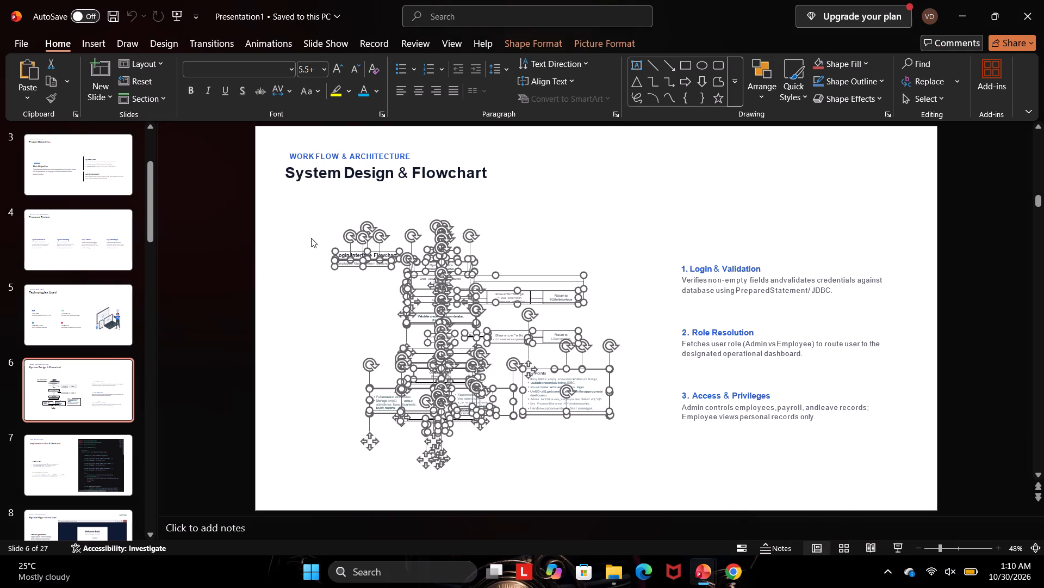
# Delete the selected broken flowchart shapes and text from the System Design & Flowchart slide.
pyautogui.press('BackSpace')
# Open the Pictures folder on this PC to insert a picture on the System Design & Flowchart slide.
pyautogui.click(91, 36)
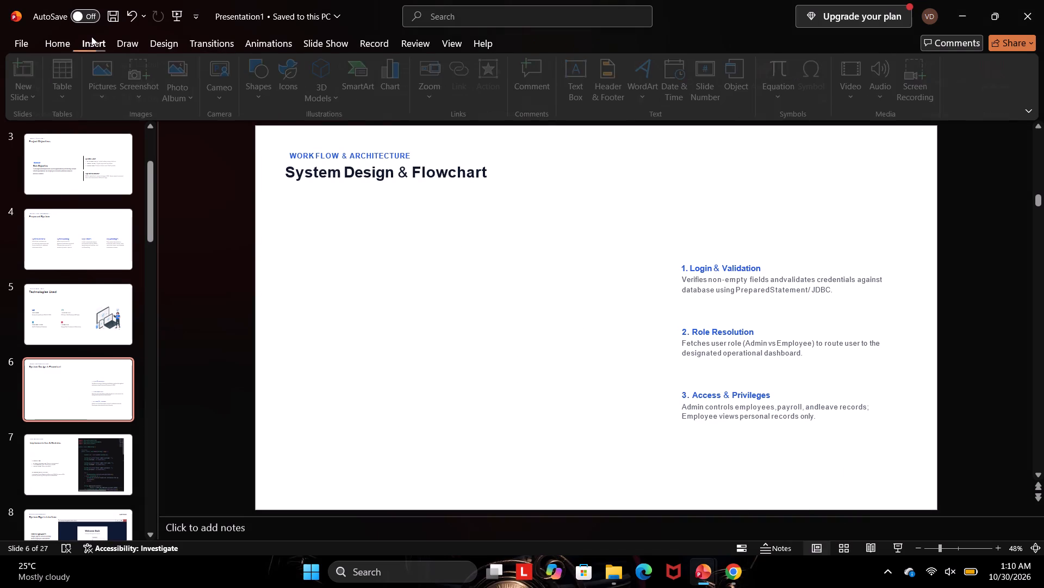
pyautogui.click(101, 77)
pyautogui.click(120, 137)
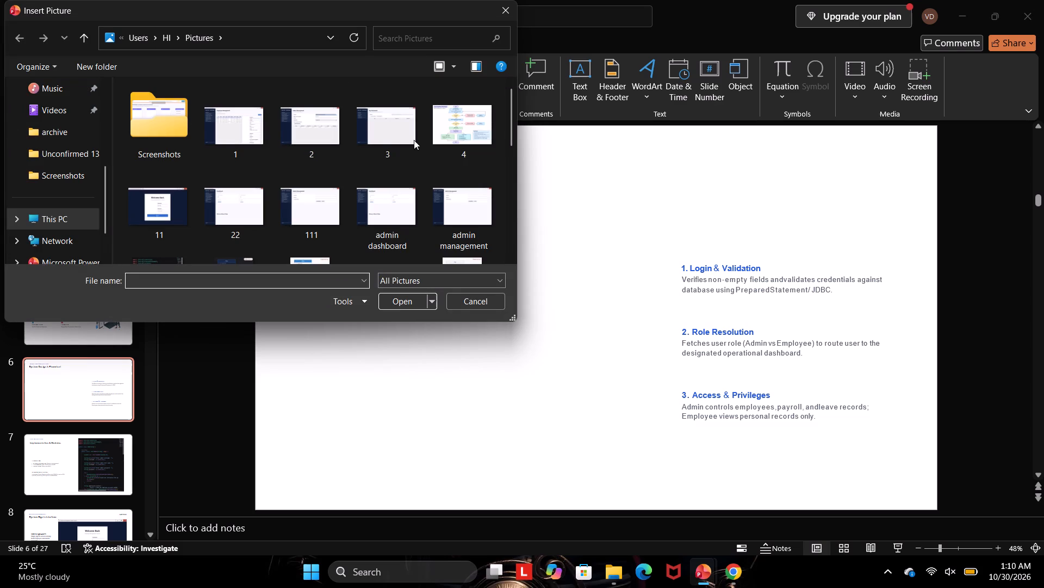
# Insert the login flowchart picture 4 from the Pictures folder on slide 6, scaled to about 12 by 8 inches, under the heading beside the text.
pyautogui.click(464, 136)
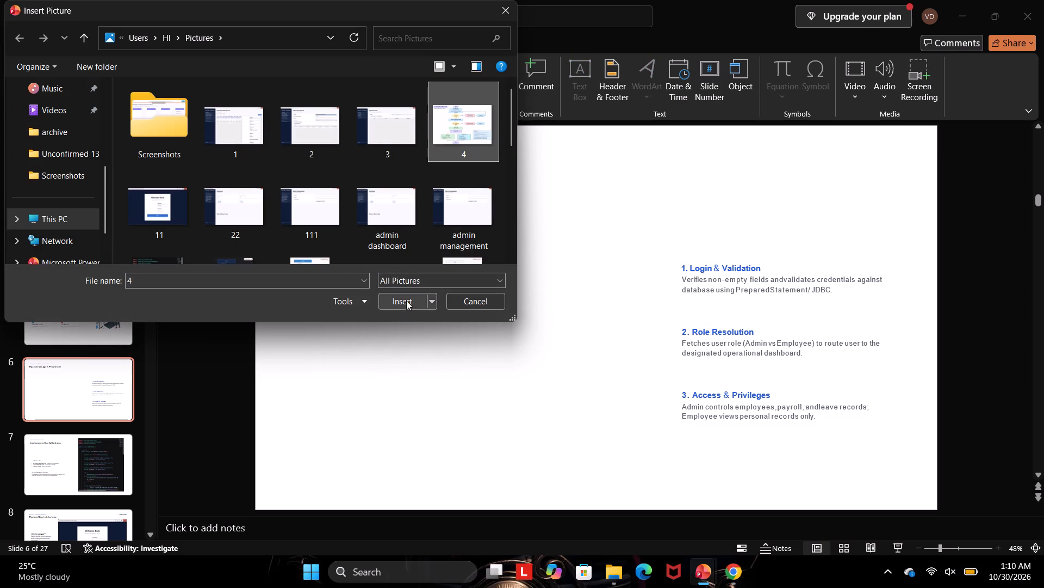
pyautogui.click(406, 301)
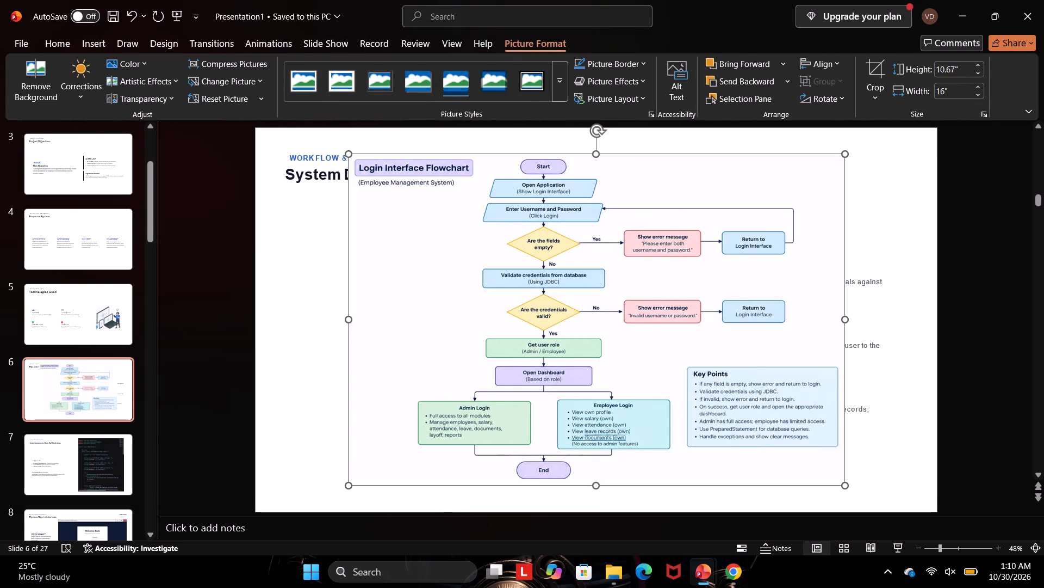
pyautogui.moveTo(349, 154); pyautogui.dragTo(474, 298)
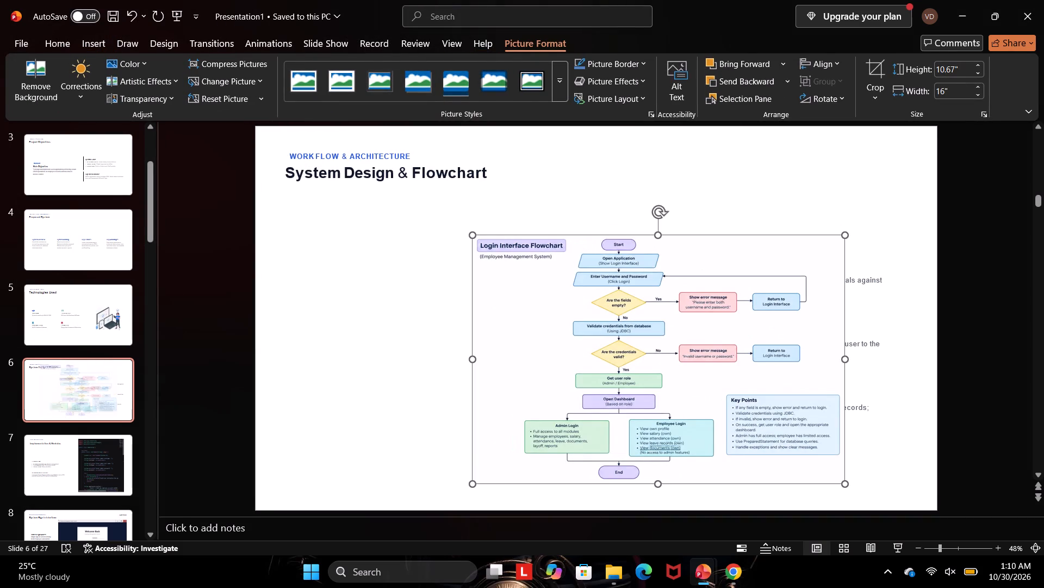
pyautogui.moveTo(620, 328); pyautogui.dragTo(439, 301)
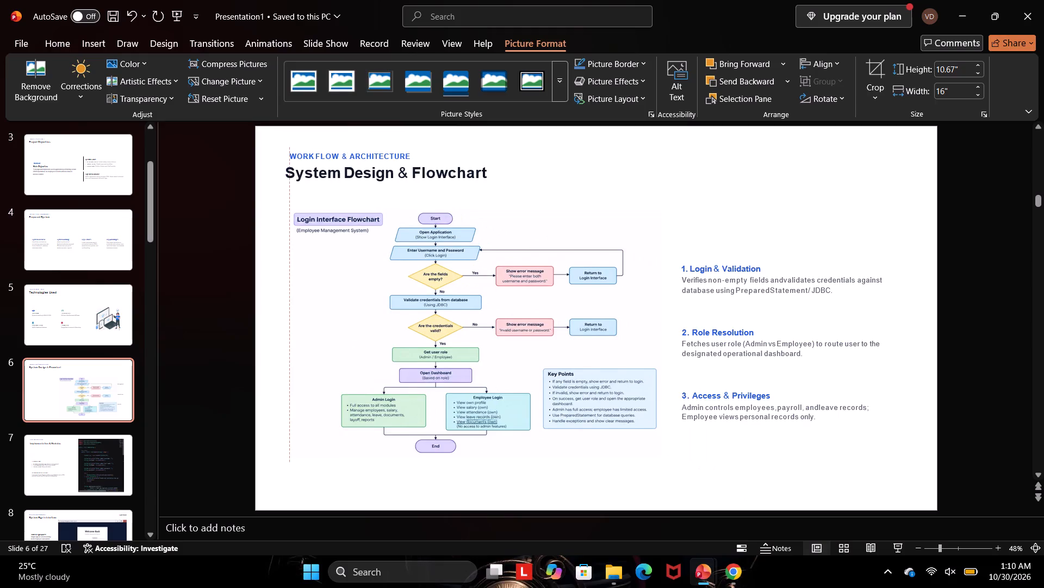
pyautogui.moveTo(439, 301); pyautogui.dragTo(431, 303)
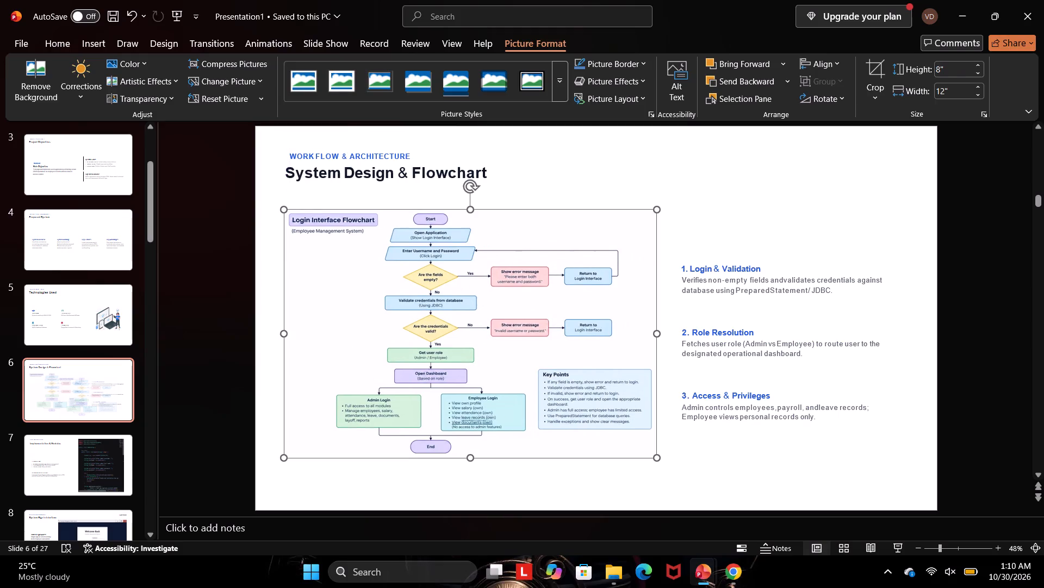
pyautogui.click(681, 176)
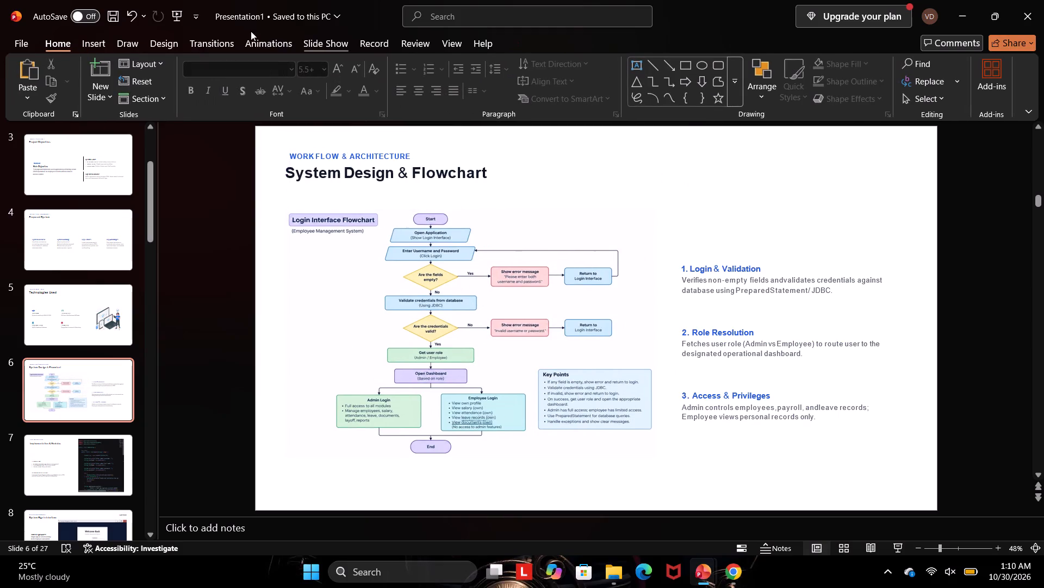
# Turn on AutoSave for the presentation by uploading it to the personal OneDrive.
pyautogui.click(78, 14)
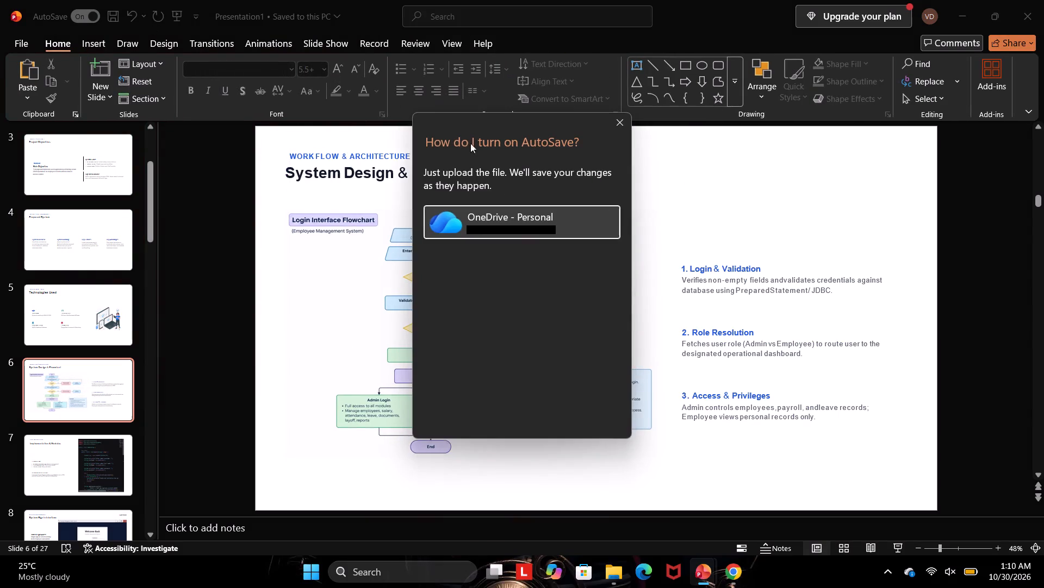
pyautogui.click(504, 215)
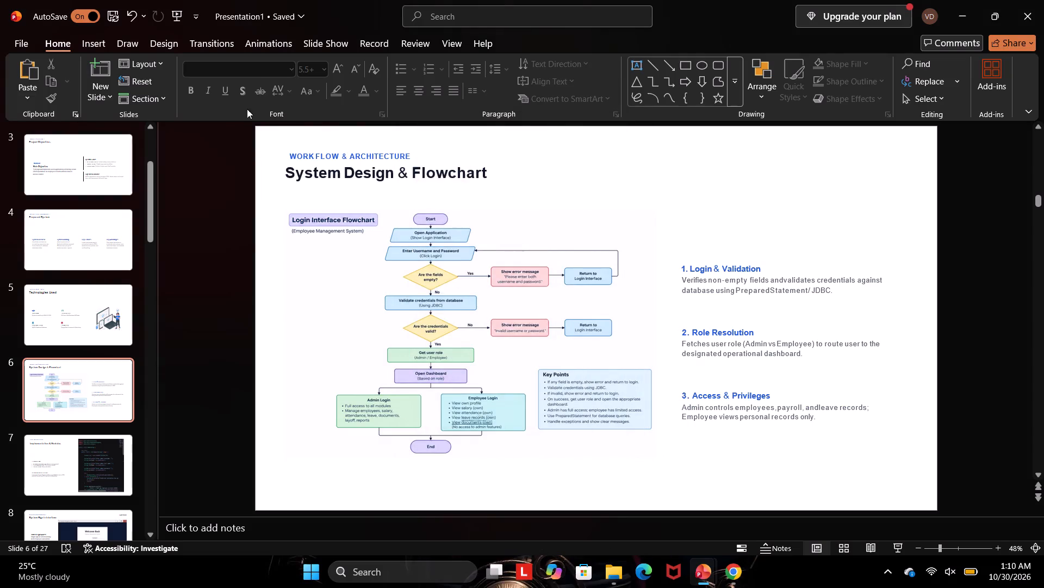
# Open a copy of the recent Presentation1 stored in the OneDrive Dokumen folder.
pyautogui.click(16, 18)
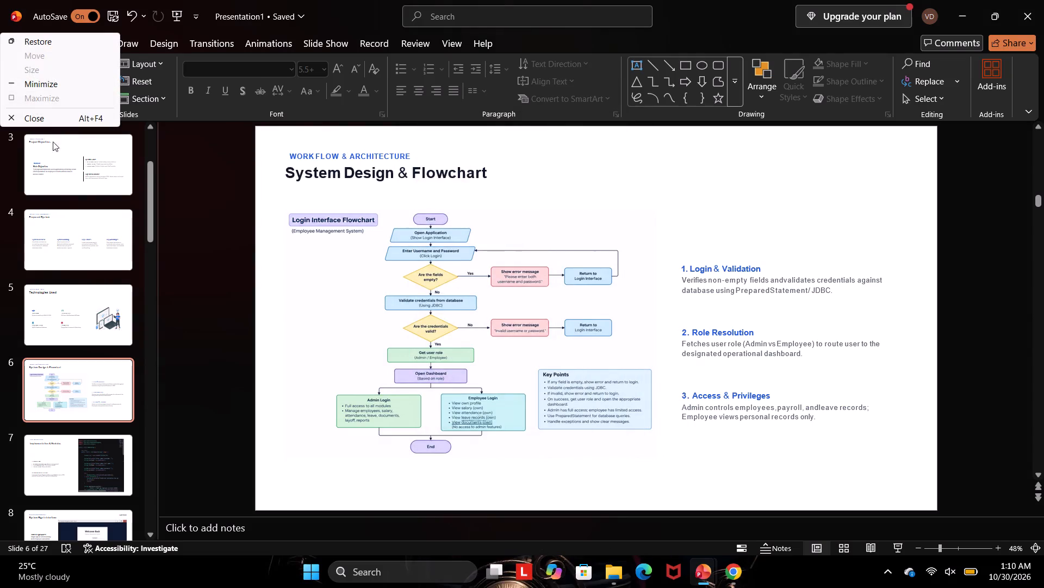
pyautogui.click(231, 186)
pyautogui.click(28, 46)
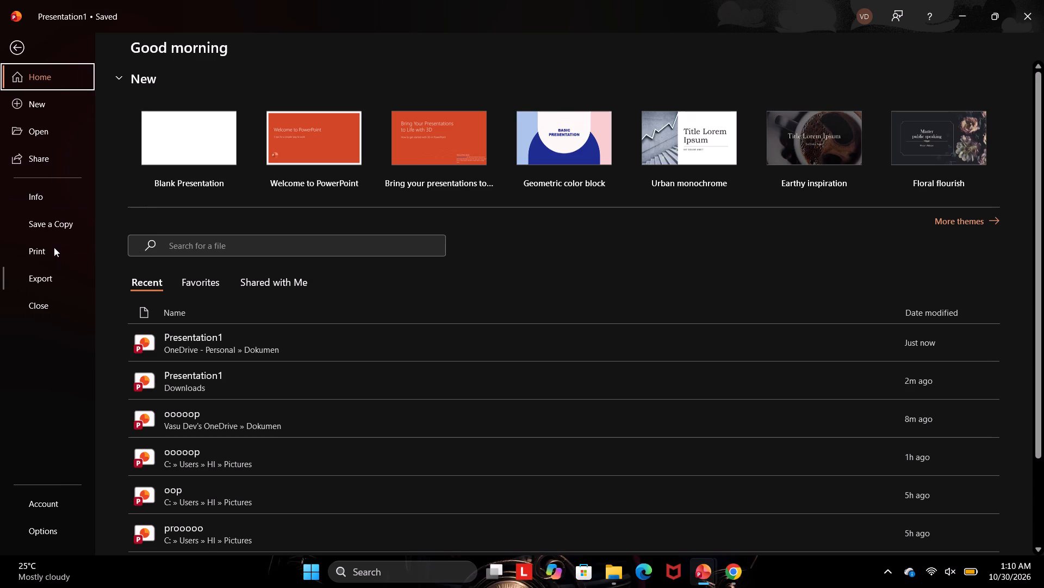
pyautogui.rightClick(287, 340)
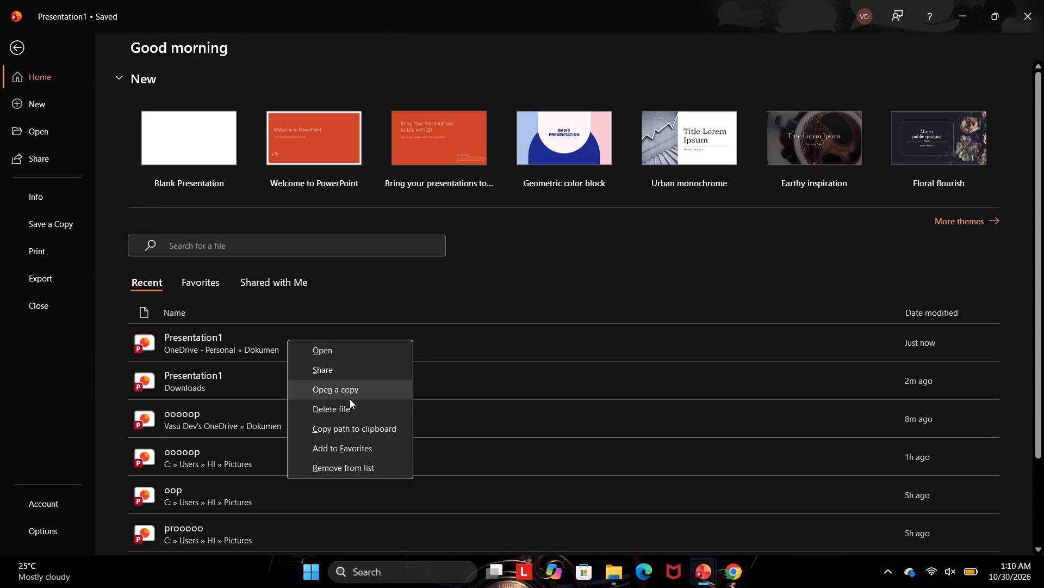
pyautogui.click(354, 384)
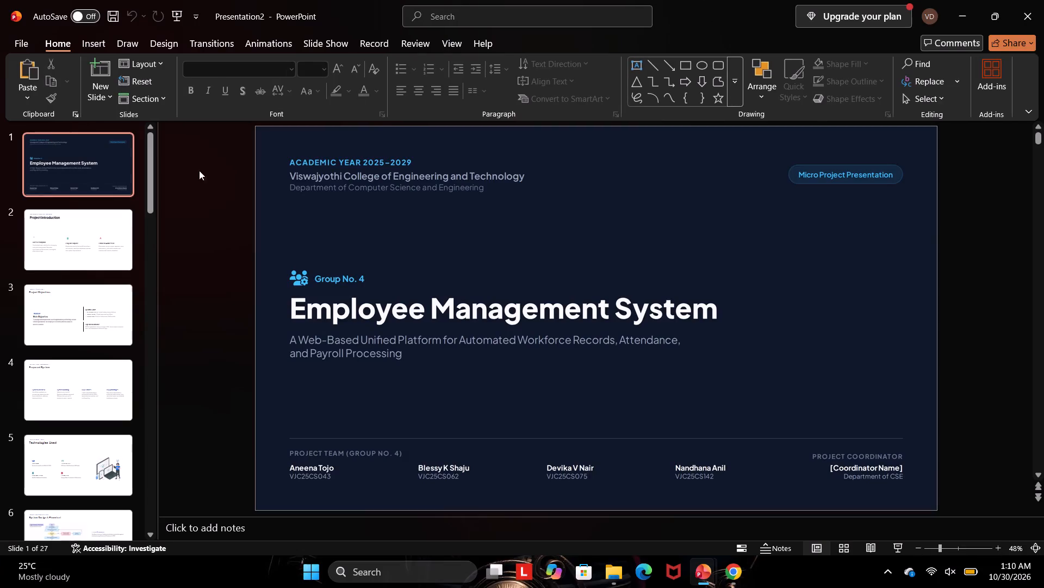
# Save the copy to the Downloads folder on this PC as a PowerPoint Presentation, keeping the suggested file name.
pyautogui.click(23, 47)
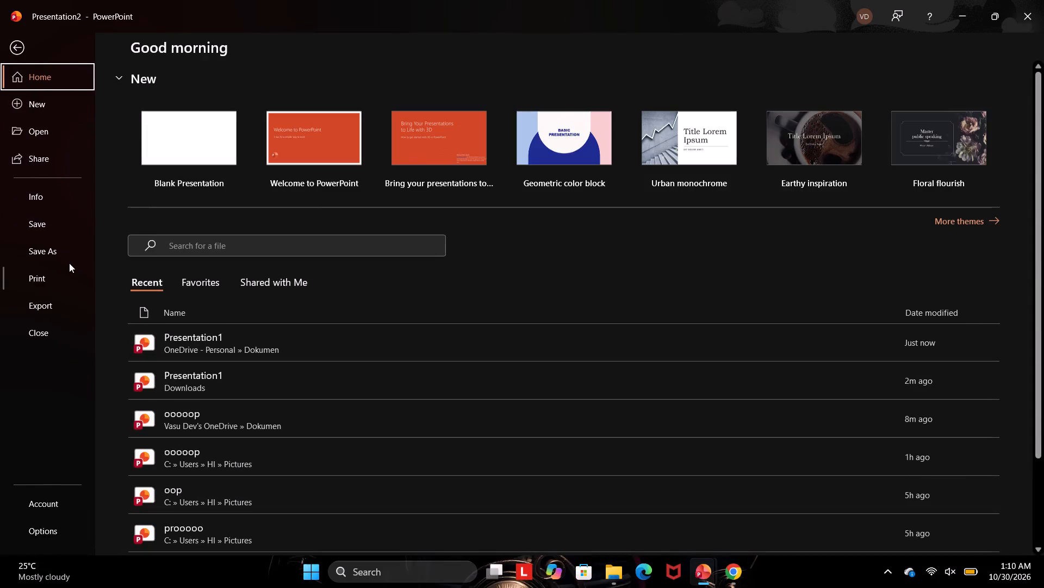
pyautogui.click(64, 255)
pyautogui.click(202, 297)
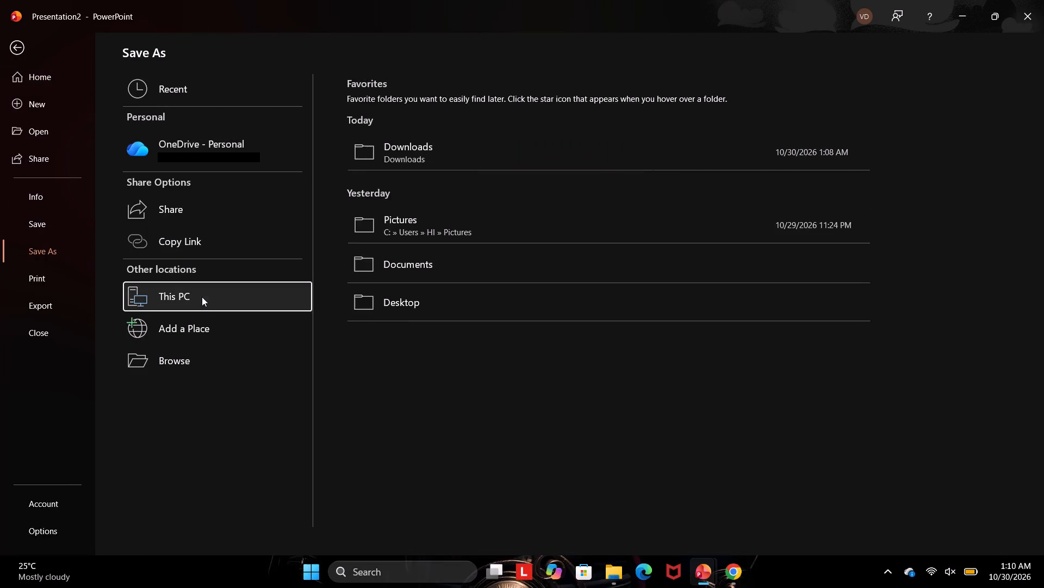
pyautogui.click(395, 143)
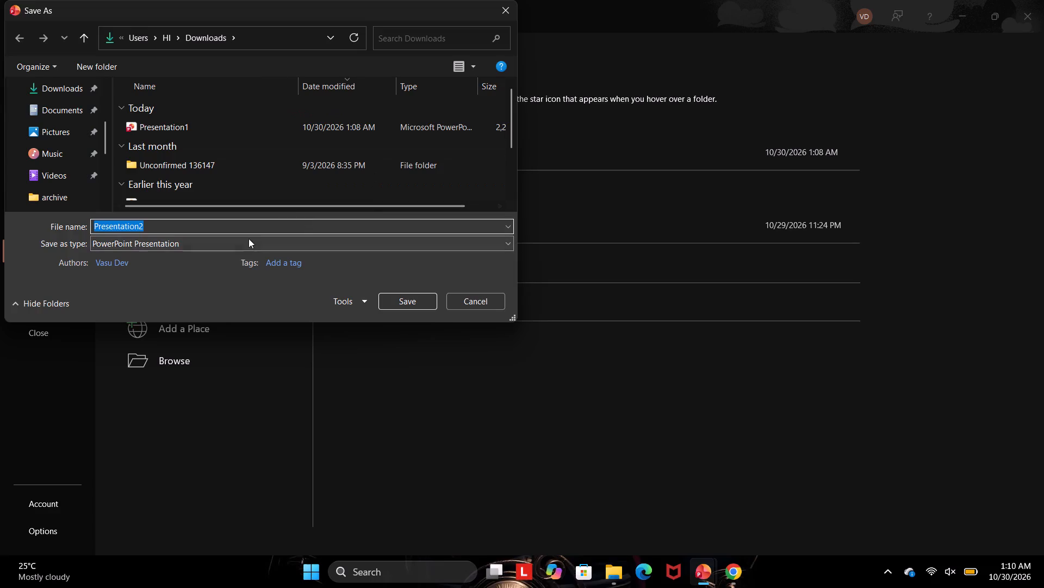
pyautogui.click(402, 305)
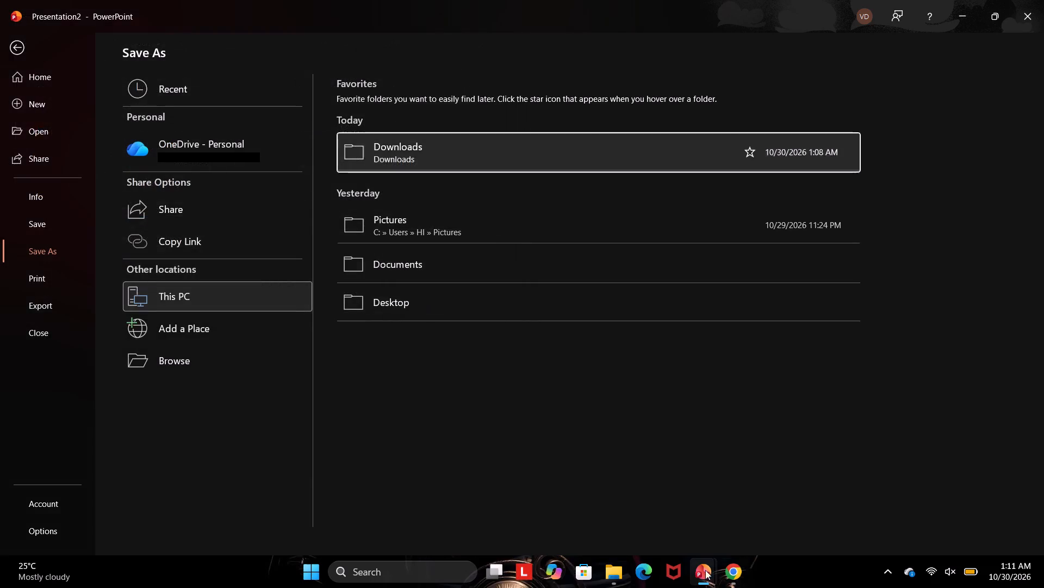
# Switch to File Explorer and open the Presentation1 file from the Downloads folder.
pyautogui.click(620, 581)
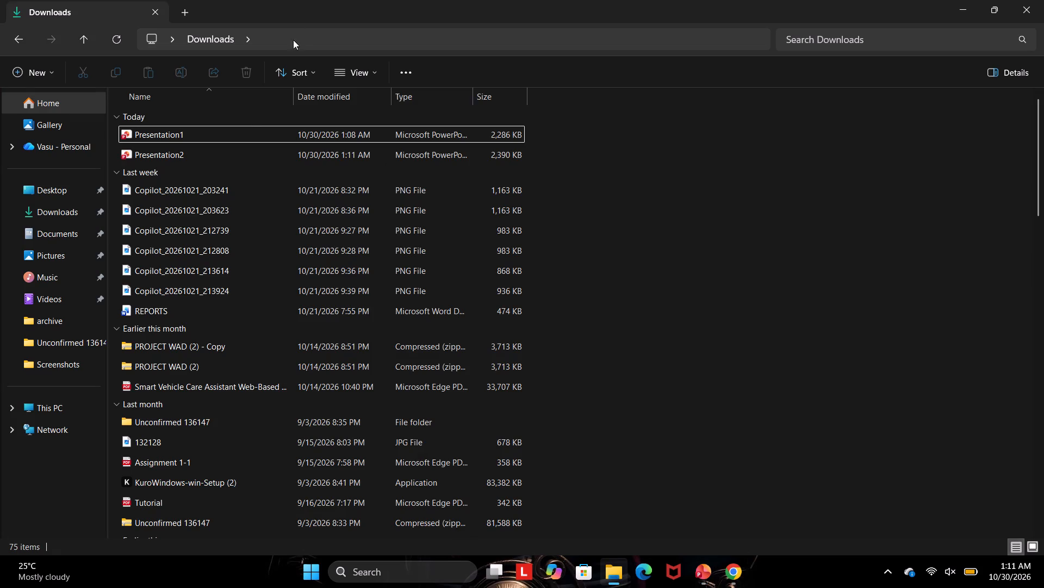
pyautogui.doubleClick(250, 128)
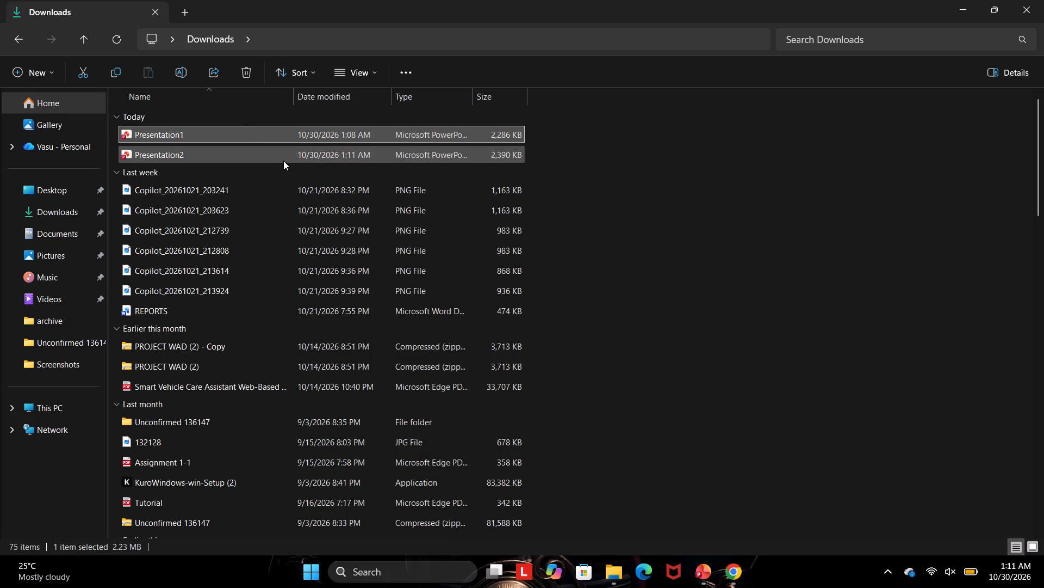
# Open Presentation2 from the Downloads folder and check its slides from the title through System Design & Flowchart.
pyautogui.doubleClick(290, 155)
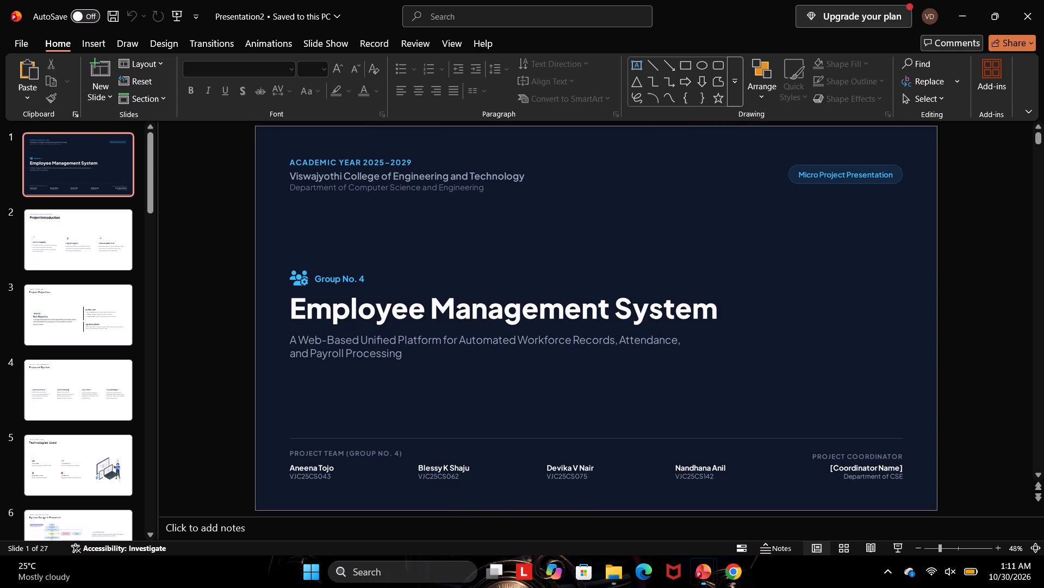
pyautogui.scroll(-2, 470, 220)
pyautogui.scroll(2, 470, 220)
pyautogui.scroll(-4, 470, 220)
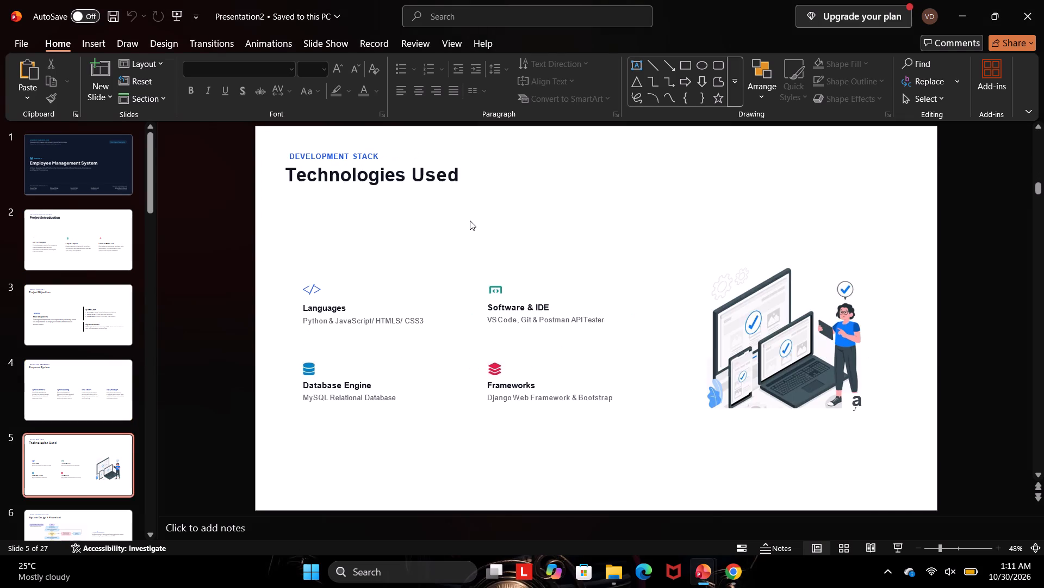
pyautogui.scroll(-1, 470, 220)
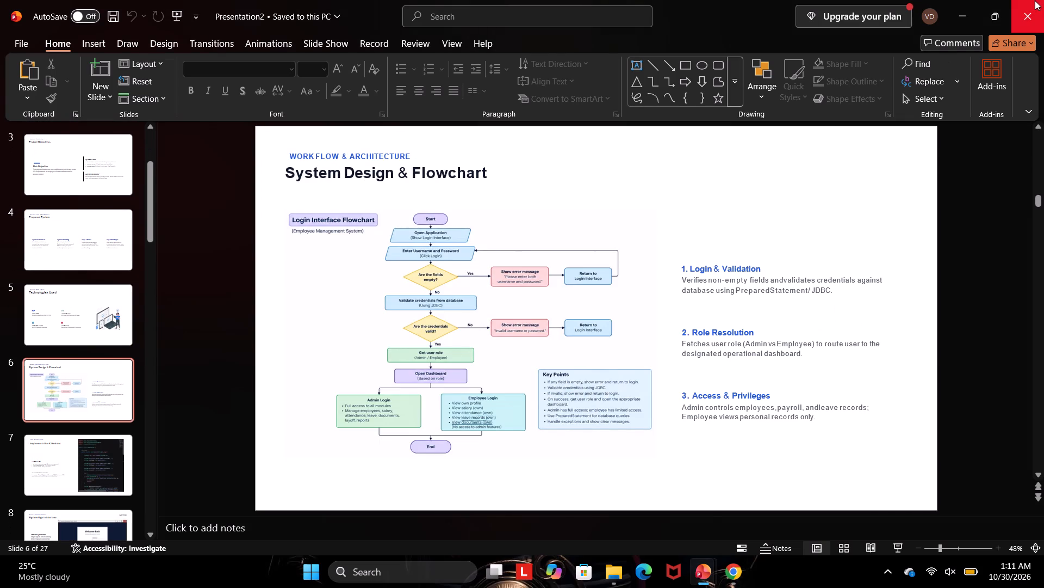
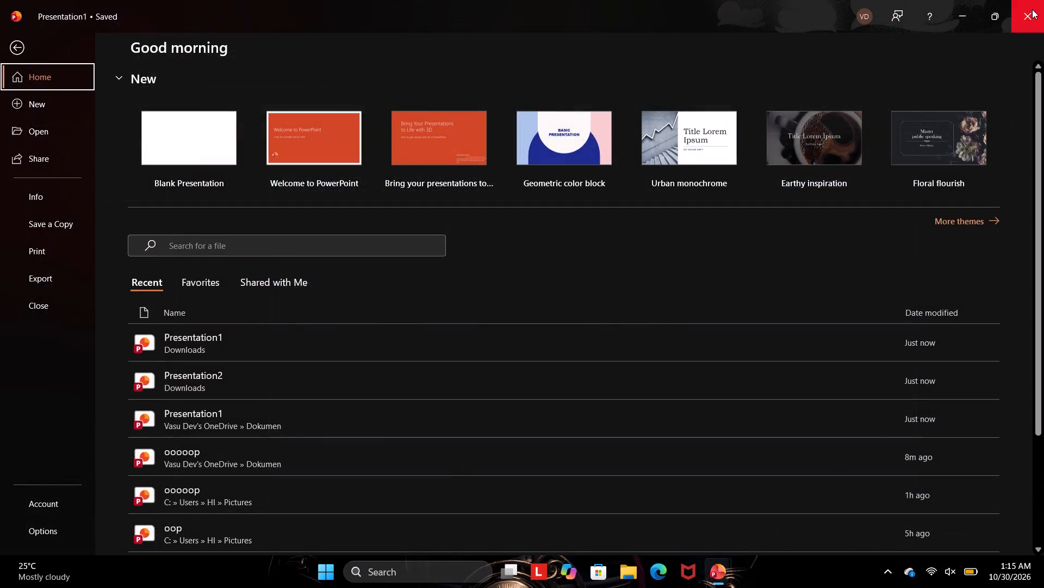
# Close the open presentation windows, including Presentation1 and ooooop, to return to the desktop.
pyautogui.tripleClick(1032, 9)
pyautogui.click(1032, 9)
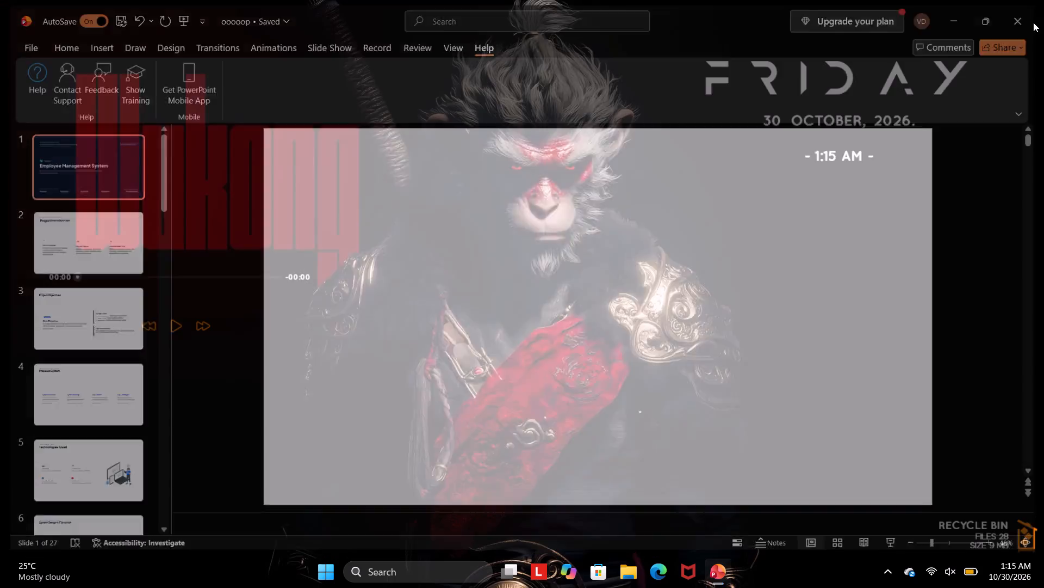
# Close the ooooop presentation, leaving the desktop clear.
pyautogui.click(1033, 22)
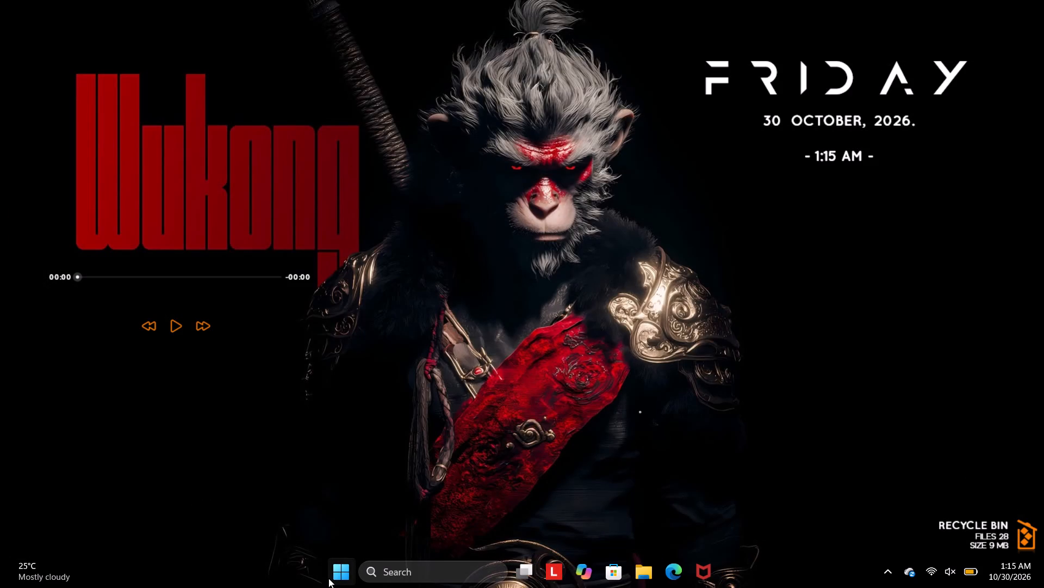
# Bring up the computer's power options for shutting it down.
pyautogui.click(328, 578)
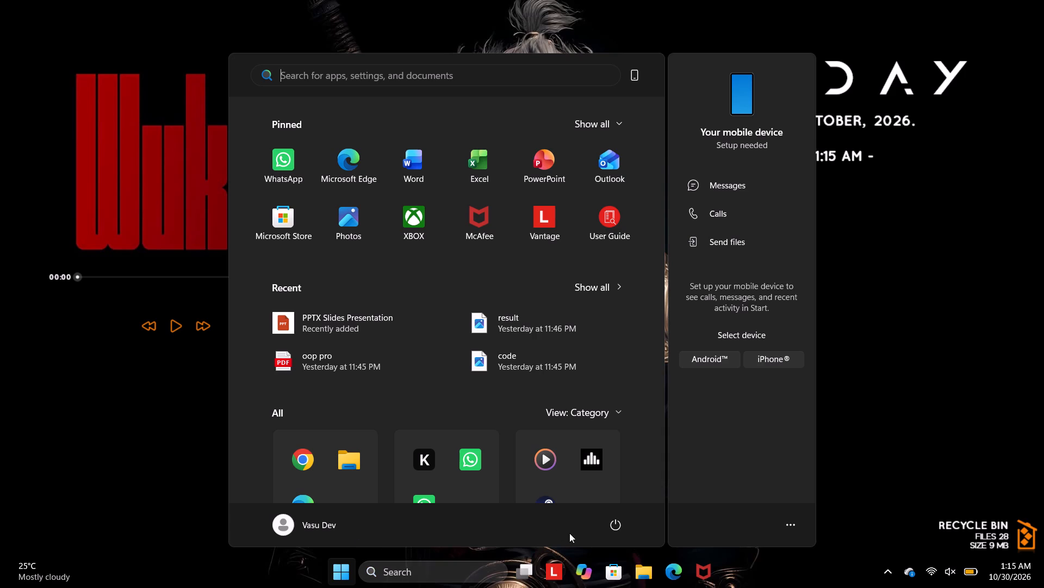
pyautogui.click(613, 524)
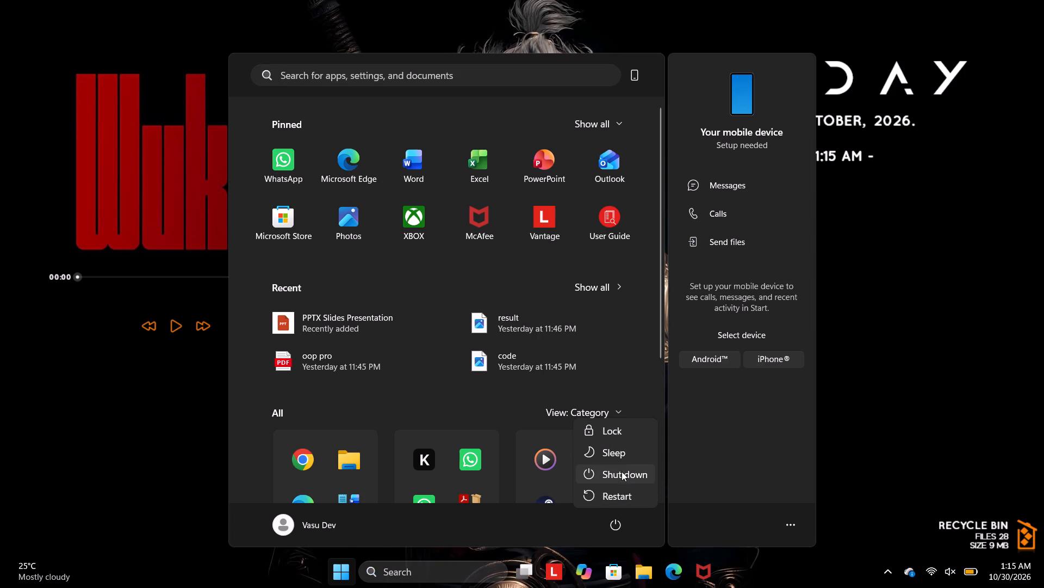